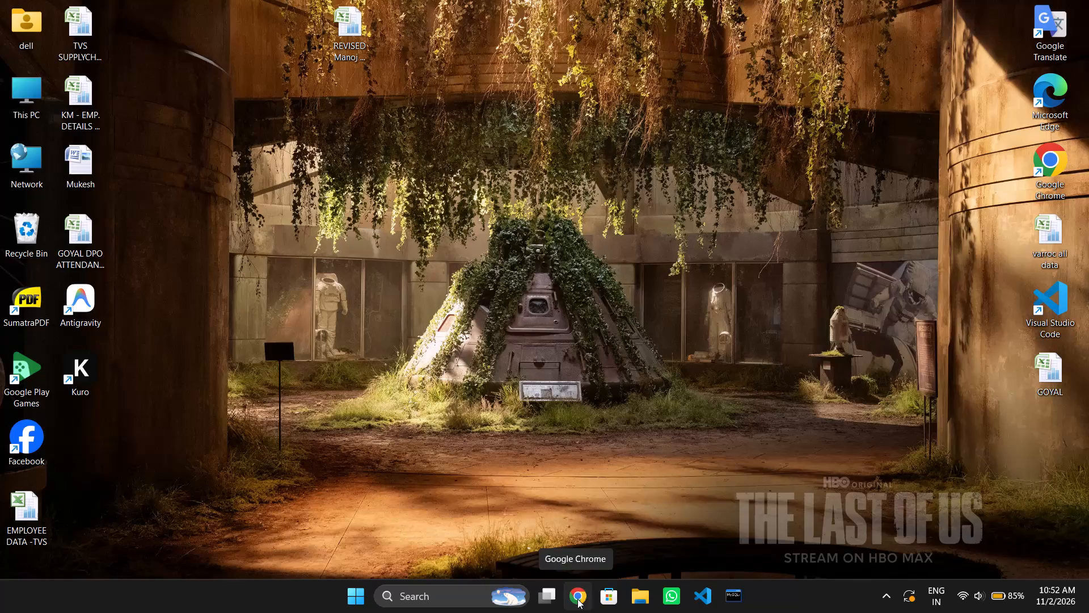
Open Google Chrome.
{"action": "double_click", "coordinate": [577, 599]}
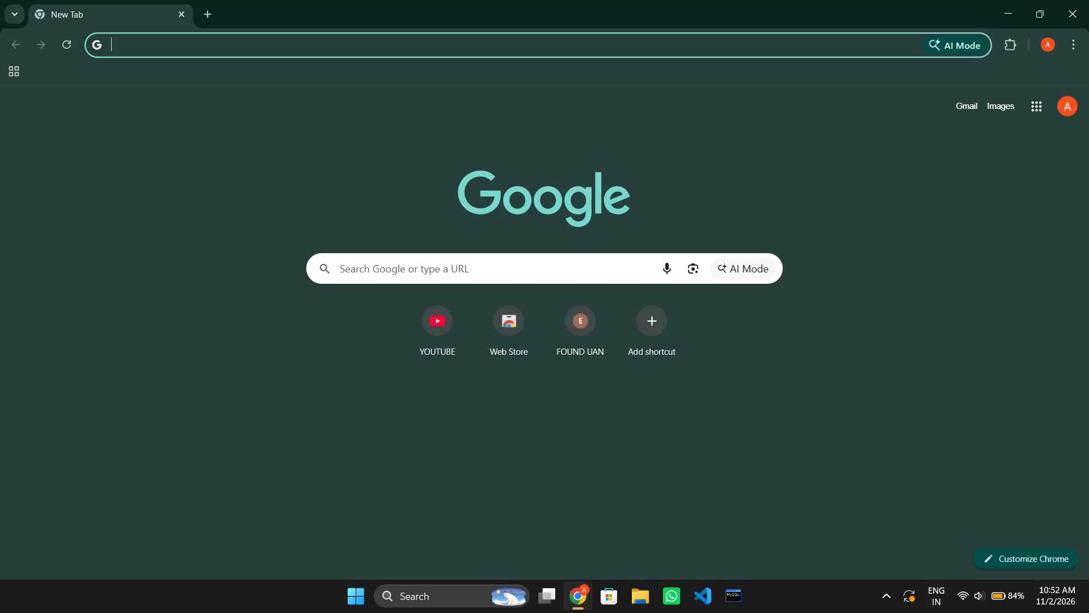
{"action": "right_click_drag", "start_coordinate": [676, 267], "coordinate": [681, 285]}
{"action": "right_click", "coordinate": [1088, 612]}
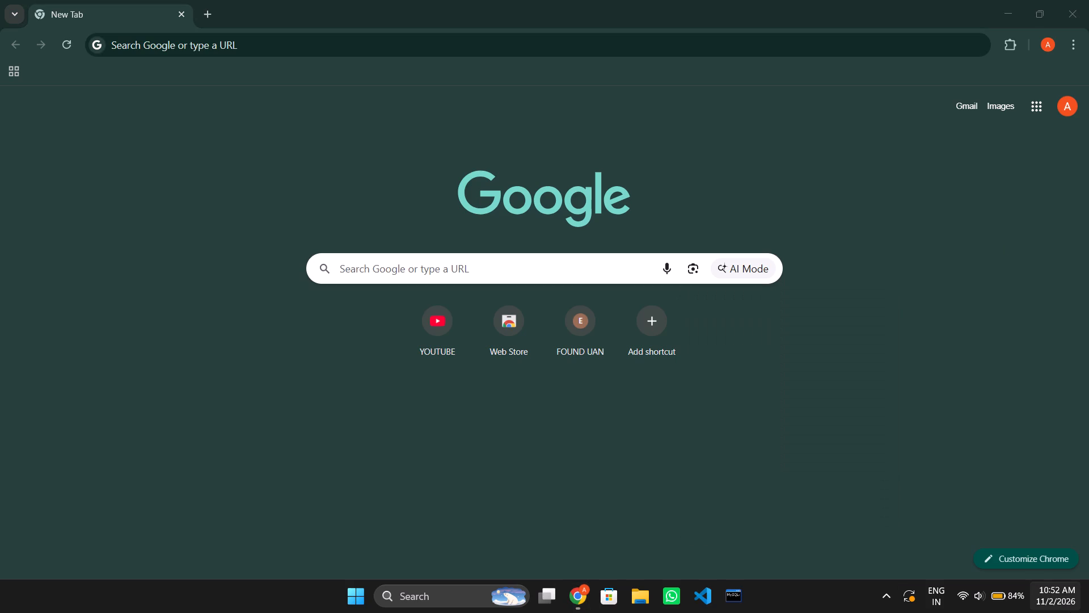
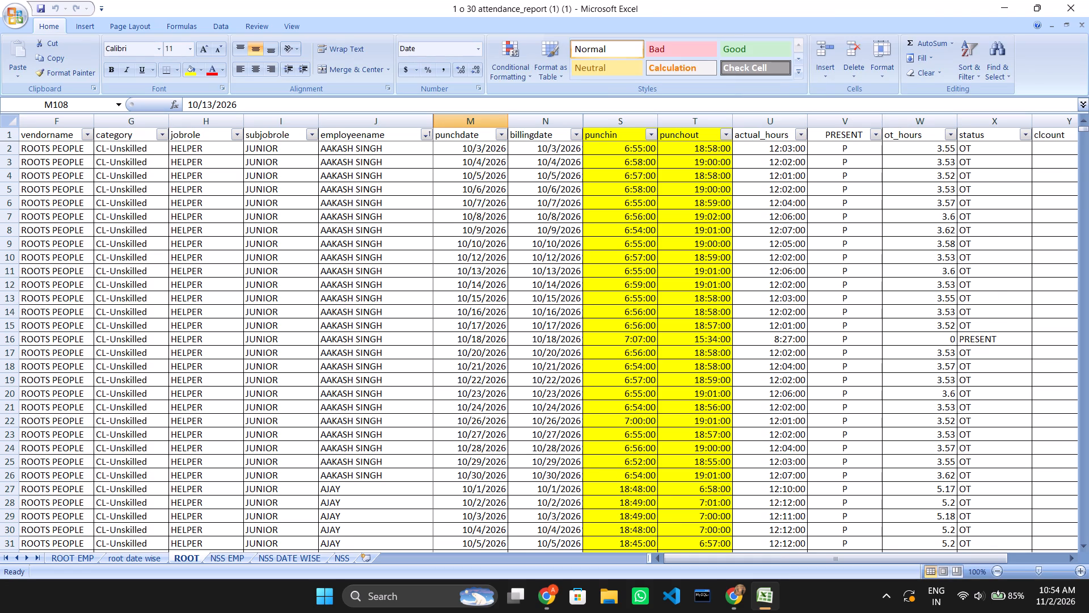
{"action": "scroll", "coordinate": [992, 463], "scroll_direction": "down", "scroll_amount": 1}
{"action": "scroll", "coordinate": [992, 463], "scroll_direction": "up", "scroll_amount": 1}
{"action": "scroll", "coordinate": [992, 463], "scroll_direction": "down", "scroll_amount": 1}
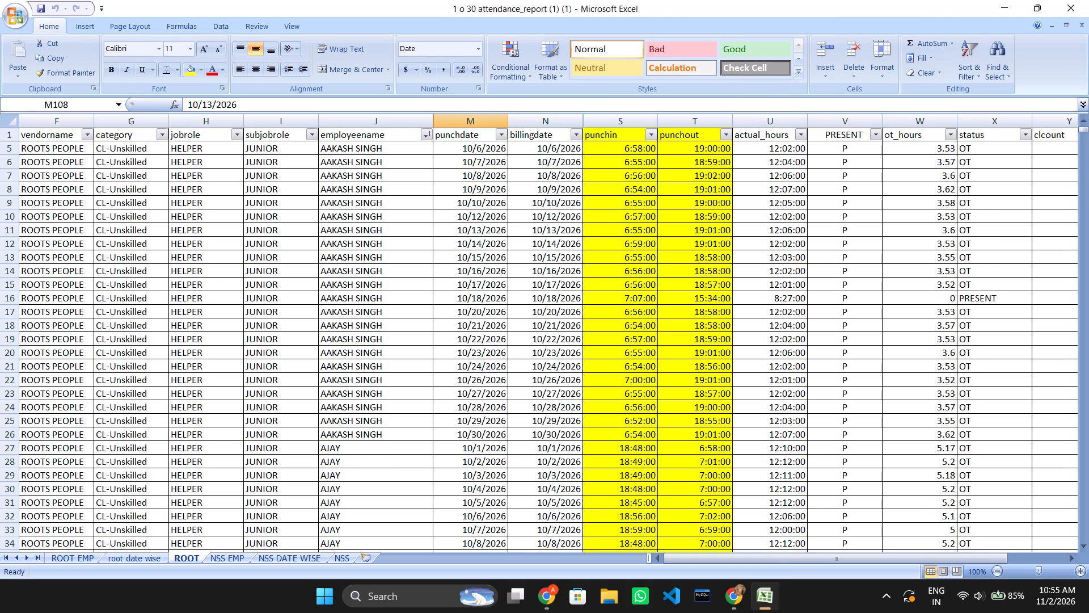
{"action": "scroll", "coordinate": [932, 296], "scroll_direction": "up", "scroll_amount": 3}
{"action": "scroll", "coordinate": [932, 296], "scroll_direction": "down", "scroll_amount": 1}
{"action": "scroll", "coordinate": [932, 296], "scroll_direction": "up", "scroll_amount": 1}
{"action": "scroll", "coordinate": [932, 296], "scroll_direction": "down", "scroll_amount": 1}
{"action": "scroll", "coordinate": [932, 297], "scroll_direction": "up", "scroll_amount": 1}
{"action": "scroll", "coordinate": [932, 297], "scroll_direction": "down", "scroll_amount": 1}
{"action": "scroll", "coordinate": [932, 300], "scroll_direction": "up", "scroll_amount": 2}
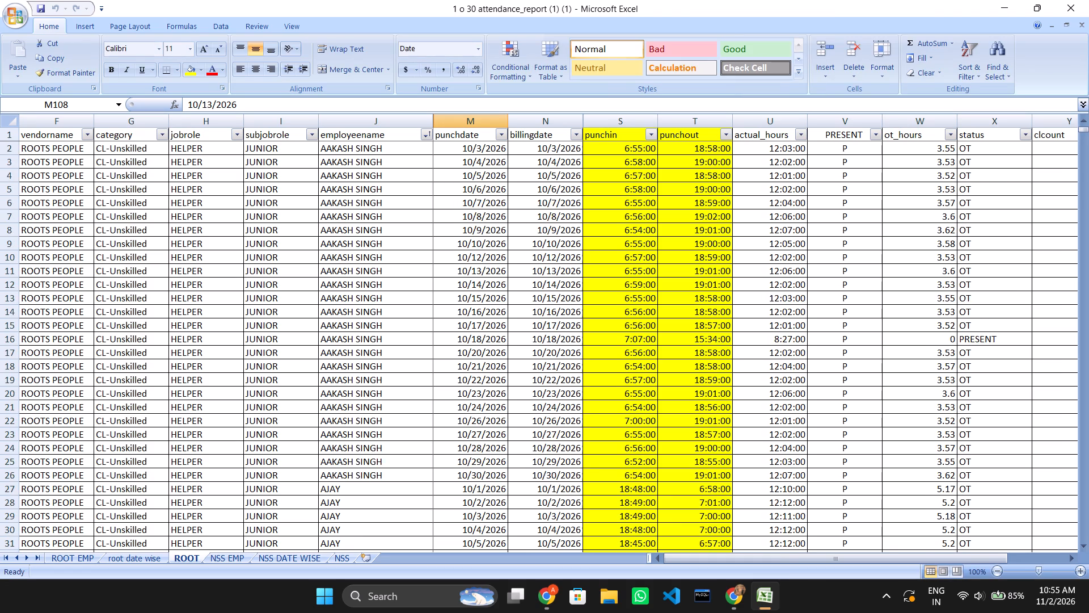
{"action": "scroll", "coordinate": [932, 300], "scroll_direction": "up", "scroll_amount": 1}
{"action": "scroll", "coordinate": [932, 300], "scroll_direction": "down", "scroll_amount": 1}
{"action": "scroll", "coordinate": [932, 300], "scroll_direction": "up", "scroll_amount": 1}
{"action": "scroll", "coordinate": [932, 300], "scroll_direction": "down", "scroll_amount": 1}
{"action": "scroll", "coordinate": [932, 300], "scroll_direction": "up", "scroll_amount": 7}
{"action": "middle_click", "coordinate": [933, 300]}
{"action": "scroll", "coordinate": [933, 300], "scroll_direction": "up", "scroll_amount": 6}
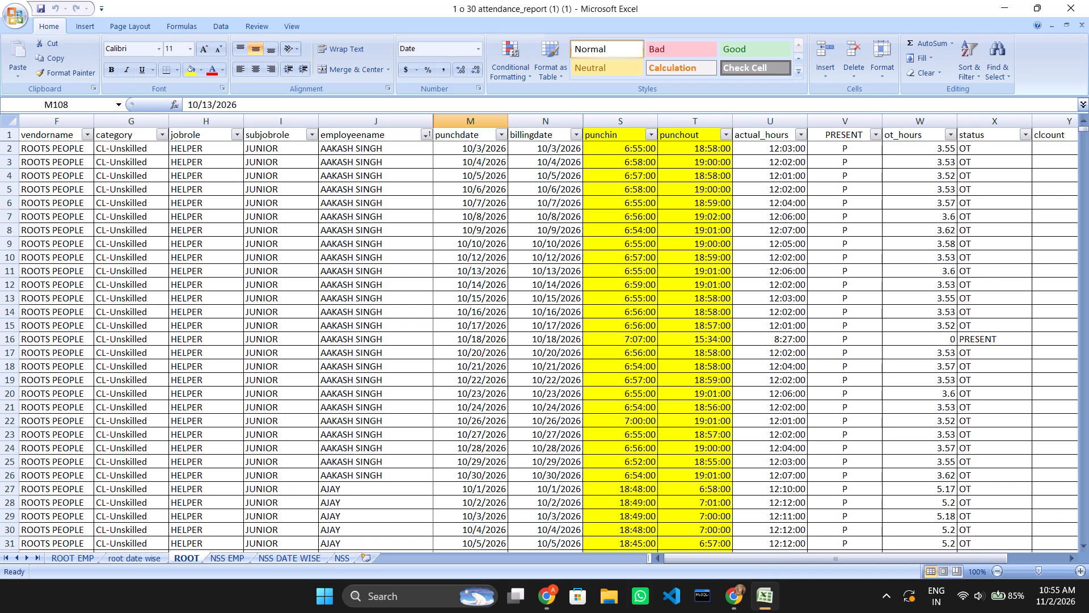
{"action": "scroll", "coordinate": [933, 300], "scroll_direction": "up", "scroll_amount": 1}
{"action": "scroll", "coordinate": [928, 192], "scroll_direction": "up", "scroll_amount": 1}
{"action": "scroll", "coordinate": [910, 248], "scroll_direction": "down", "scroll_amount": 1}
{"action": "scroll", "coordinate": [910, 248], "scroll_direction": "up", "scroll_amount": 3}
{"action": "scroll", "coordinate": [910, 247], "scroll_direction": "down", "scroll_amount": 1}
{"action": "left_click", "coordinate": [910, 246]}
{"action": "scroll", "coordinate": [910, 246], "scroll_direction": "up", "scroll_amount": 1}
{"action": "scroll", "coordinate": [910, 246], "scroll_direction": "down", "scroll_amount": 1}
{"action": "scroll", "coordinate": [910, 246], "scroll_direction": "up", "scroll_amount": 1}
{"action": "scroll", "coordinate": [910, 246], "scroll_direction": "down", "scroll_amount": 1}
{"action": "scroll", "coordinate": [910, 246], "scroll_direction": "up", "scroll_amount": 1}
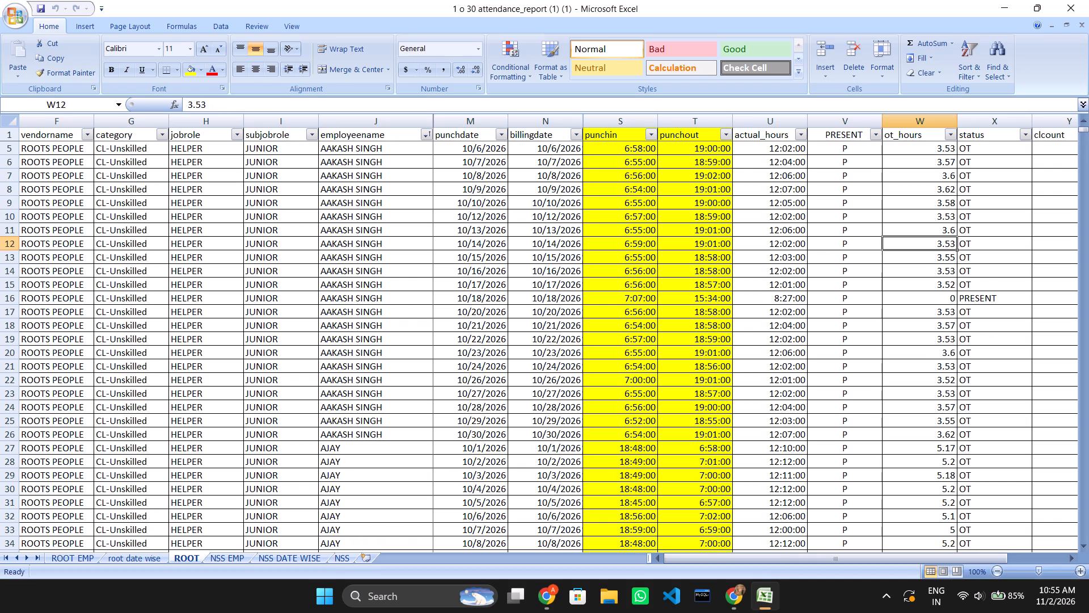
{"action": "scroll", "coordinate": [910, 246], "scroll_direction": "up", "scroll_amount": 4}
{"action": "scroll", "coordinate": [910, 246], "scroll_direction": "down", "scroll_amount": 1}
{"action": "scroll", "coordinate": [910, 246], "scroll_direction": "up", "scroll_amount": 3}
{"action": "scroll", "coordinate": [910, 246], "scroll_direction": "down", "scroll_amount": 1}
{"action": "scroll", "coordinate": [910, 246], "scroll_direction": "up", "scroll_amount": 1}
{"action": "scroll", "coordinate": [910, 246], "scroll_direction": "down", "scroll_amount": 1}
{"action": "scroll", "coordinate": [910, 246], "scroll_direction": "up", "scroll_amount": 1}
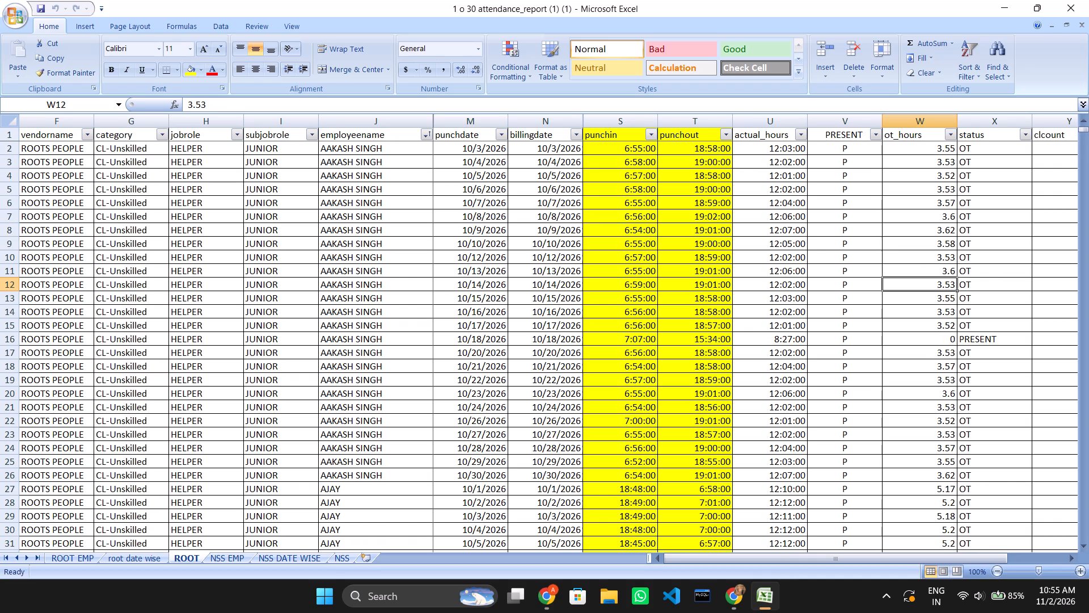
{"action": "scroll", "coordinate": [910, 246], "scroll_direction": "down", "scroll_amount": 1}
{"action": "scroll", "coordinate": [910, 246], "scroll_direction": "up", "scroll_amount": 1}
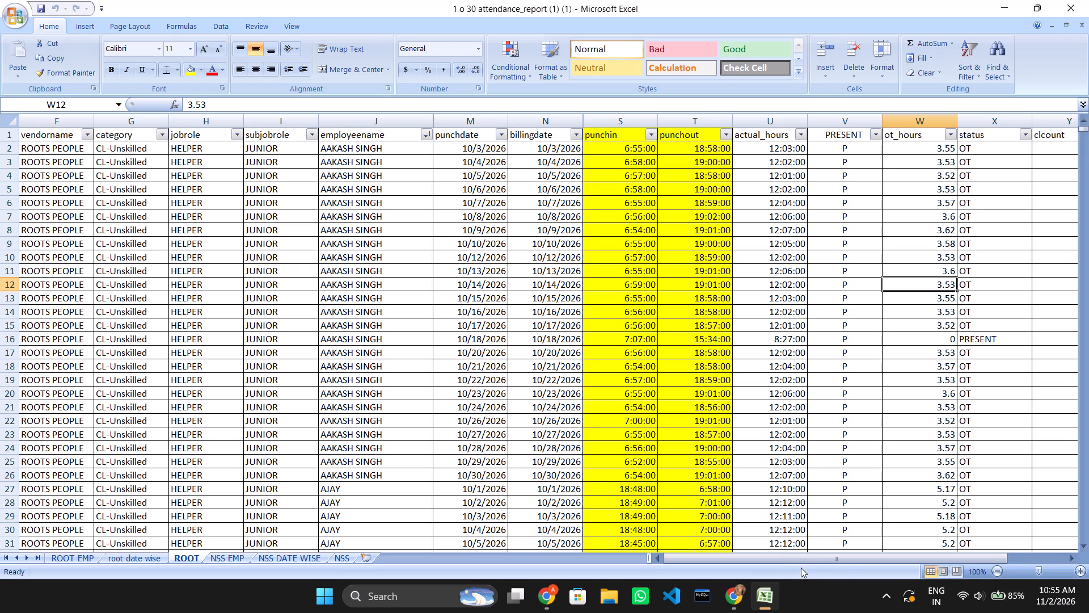
Examine the attendance columns of the ROOT sheet from punchin through to __rowKey.
{"action": "left_click_drag", "start_coordinate": [795, 557], "coordinate": [894, 547]}
{"action": "scroll", "coordinate": [947, 304], "scroll_direction": "up", "scroll_amount": 2}
{"action": "scroll", "coordinate": [947, 299], "scroll_direction": "down", "scroll_amount": 1}
{"action": "scroll", "coordinate": [948, 291], "scroll_direction": "up", "scroll_amount": 4}
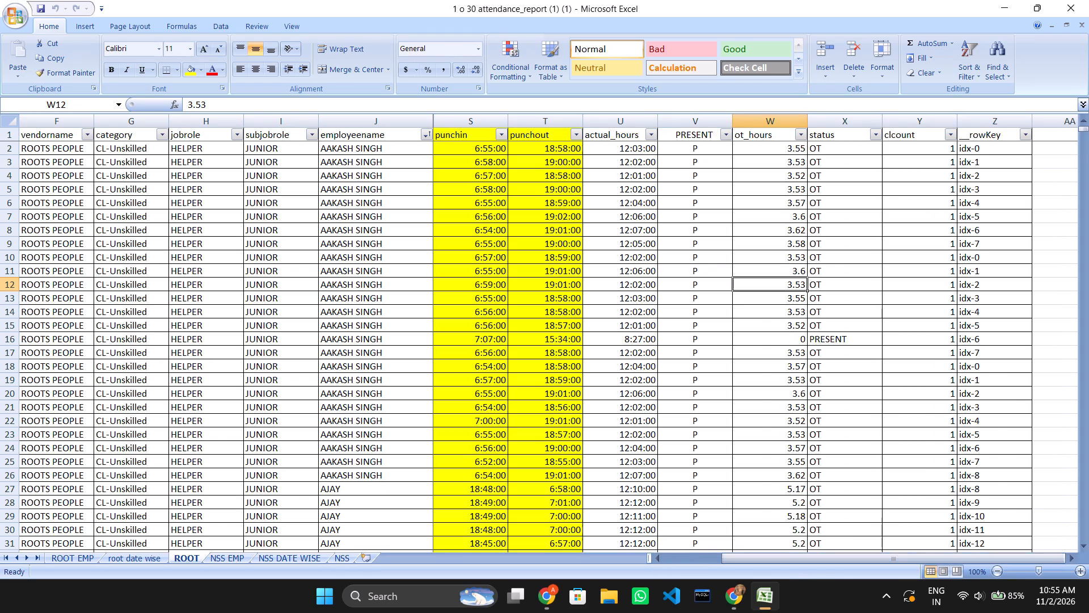
{"action": "scroll", "coordinate": [948, 287], "scroll_direction": "up", "scroll_amount": 1}
{"action": "scroll", "coordinate": [947, 288], "scroll_direction": "down", "scroll_amount": 1}
{"action": "scroll", "coordinate": [945, 292], "scroll_direction": "up", "scroll_amount": 3}
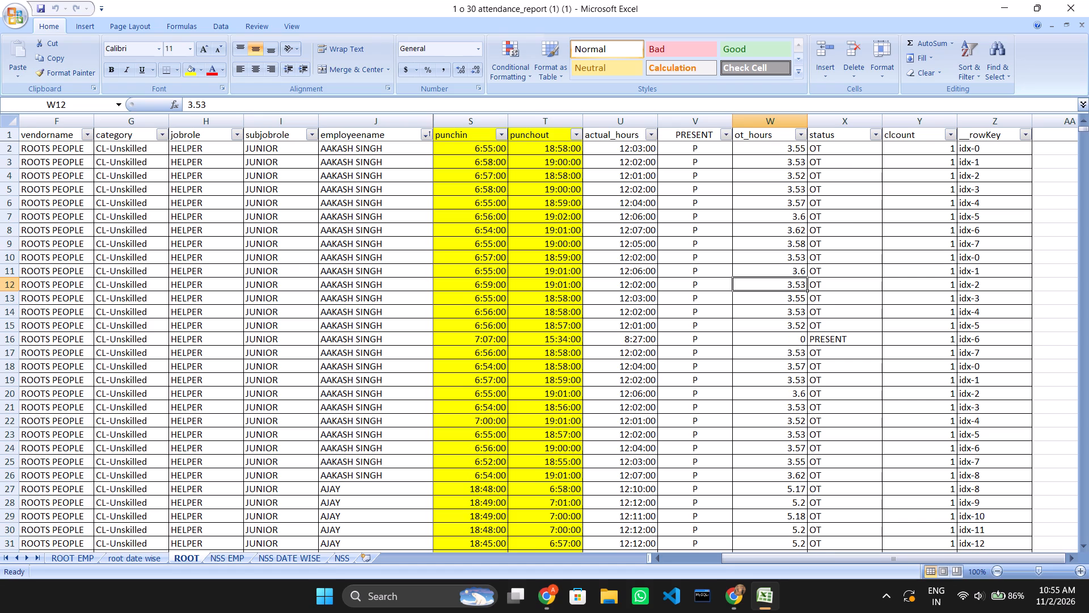
{"action": "scroll", "coordinate": [945, 292], "scroll_direction": "down", "scroll_amount": 1}
{"action": "scroll", "coordinate": [847, 164], "scroll_direction": "up", "scroll_amount": 1}
{"action": "scroll", "coordinate": [847, 164], "scroll_direction": "down", "scroll_amount": 1}
{"action": "scroll", "coordinate": [847, 164], "scroll_direction": "up", "scroll_amount": 3}
{"action": "scroll", "coordinate": [847, 164], "scroll_direction": "down", "scroll_amount": 1}
{"action": "scroll", "coordinate": [847, 164], "scroll_direction": "up", "scroll_amount": 5}
{"action": "scroll", "coordinate": [847, 164], "scroll_direction": "down", "scroll_amount": 1}
{"action": "scroll", "coordinate": [847, 164], "scroll_direction": "up", "scroll_amount": 1}
{"action": "scroll", "coordinate": [846, 164], "scroll_direction": "down", "scroll_amount": 1}
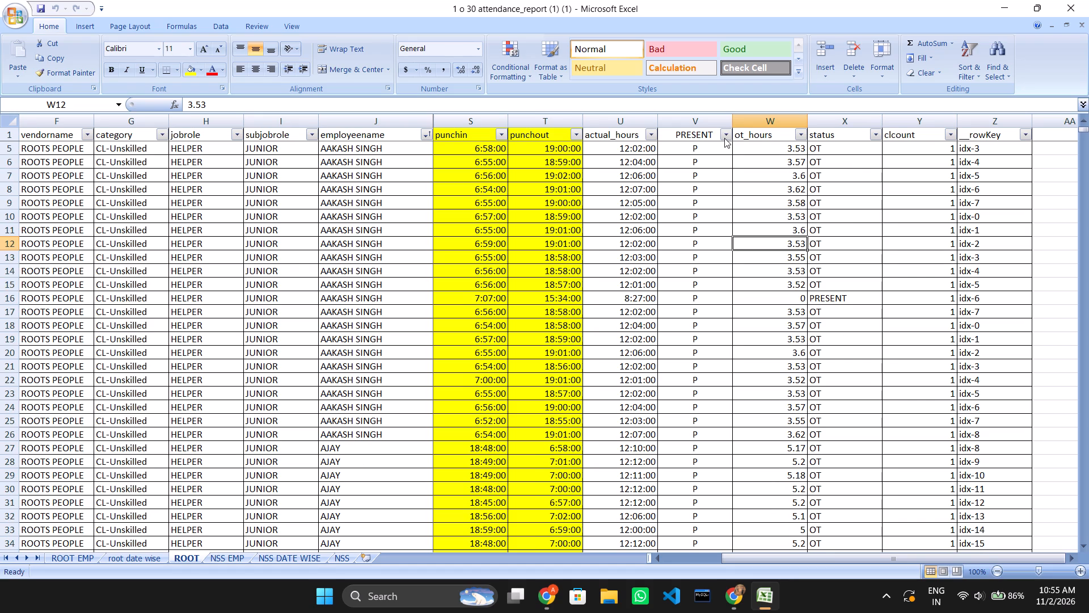
Filter the PRESENT column to show only the P|MIS records.
{"action": "left_click", "coordinate": [724, 138]}
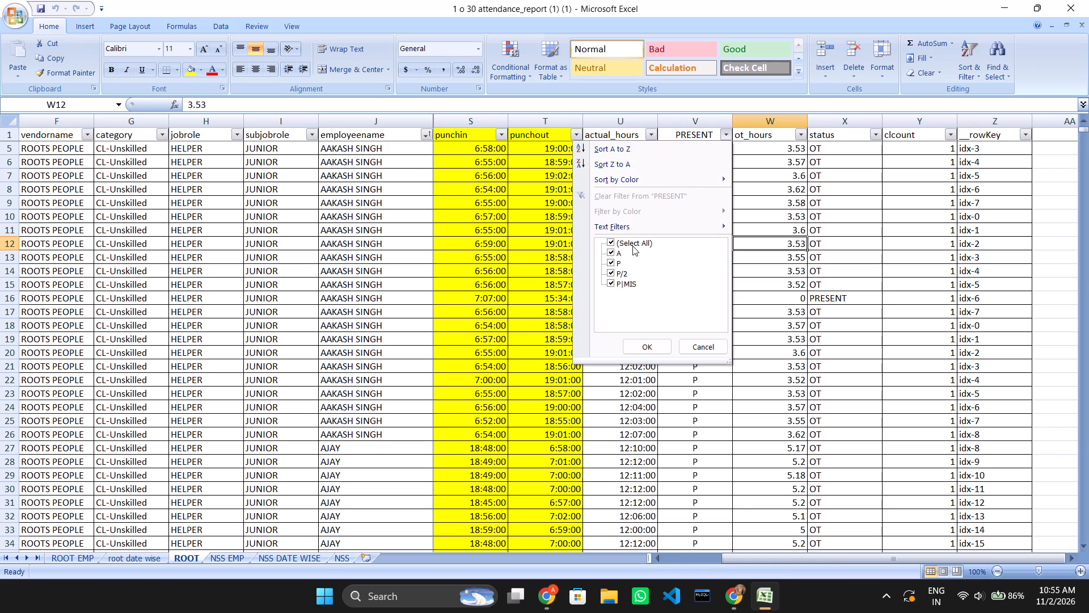
{"action": "left_click", "coordinate": [632, 245]}
{"action": "left_click", "coordinate": [619, 287]}
{"action": "left_click", "coordinate": [648, 354]}
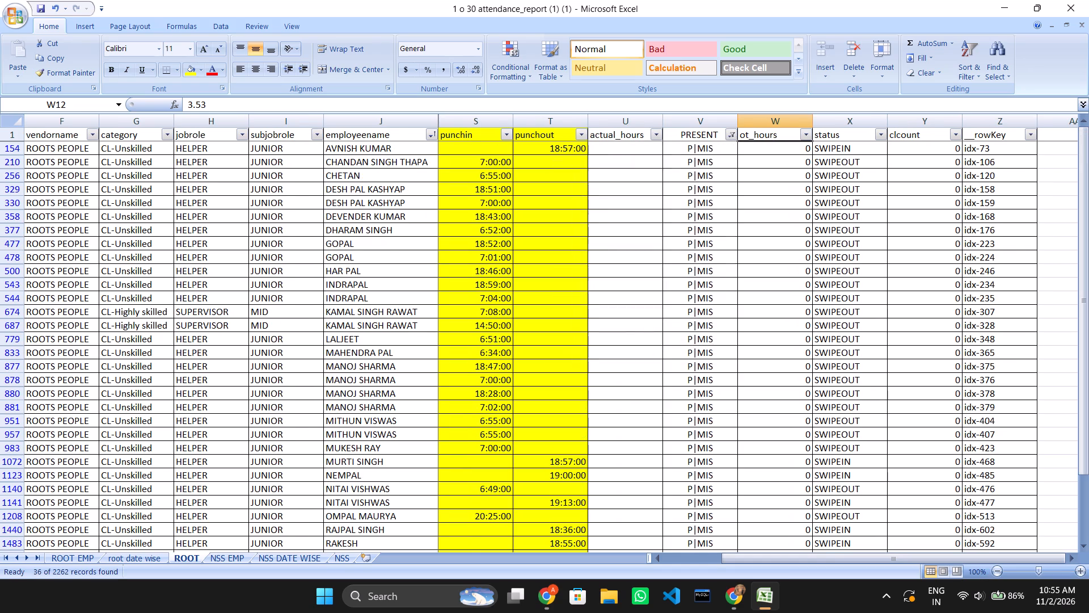
Review all the filtered P|MIS rows, checking employee names against their punchin, punchout and status entries.
{"action": "scroll", "coordinate": [636, 284], "scroll_direction": "up", "scroll_amount": 1}
{"action": "scroll", "coordinate": [634, 284], "scroll_direction": "down", "scroll_amount": 8}
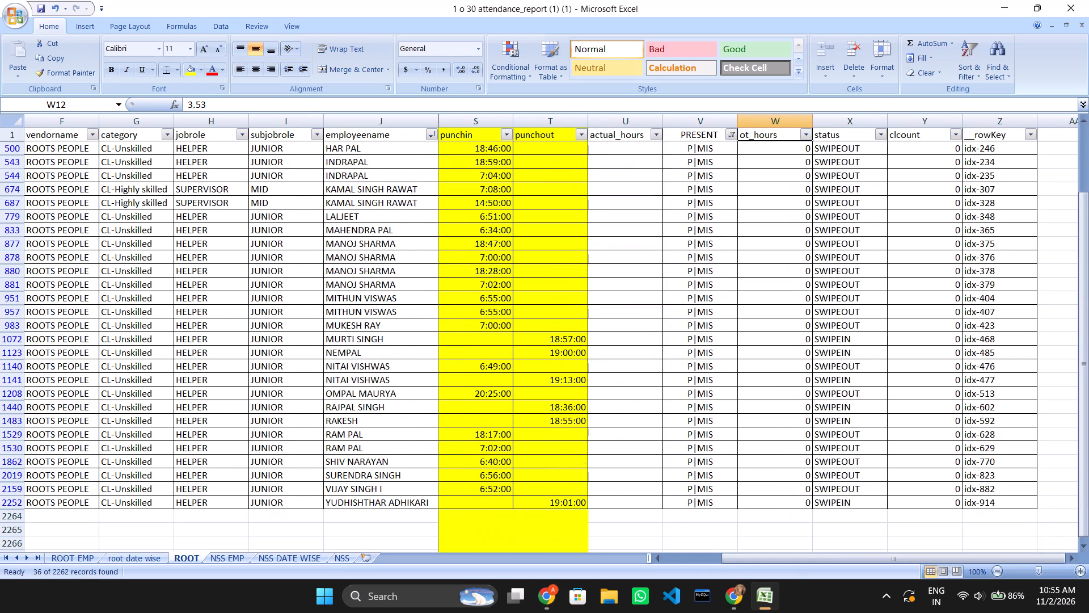
{"action": "scroll", "coordinate": [632, 288], "scroll_direction": "down", "scroll_amount": 2}
{"action": "scroll", "coordinate": [454, 351], "scroll_direction": "up", "scroll_amount": 1}
{"action": "scroll", "coordinate": [454, 351], "scroll_direction": "down", "scroll_amount": 1}
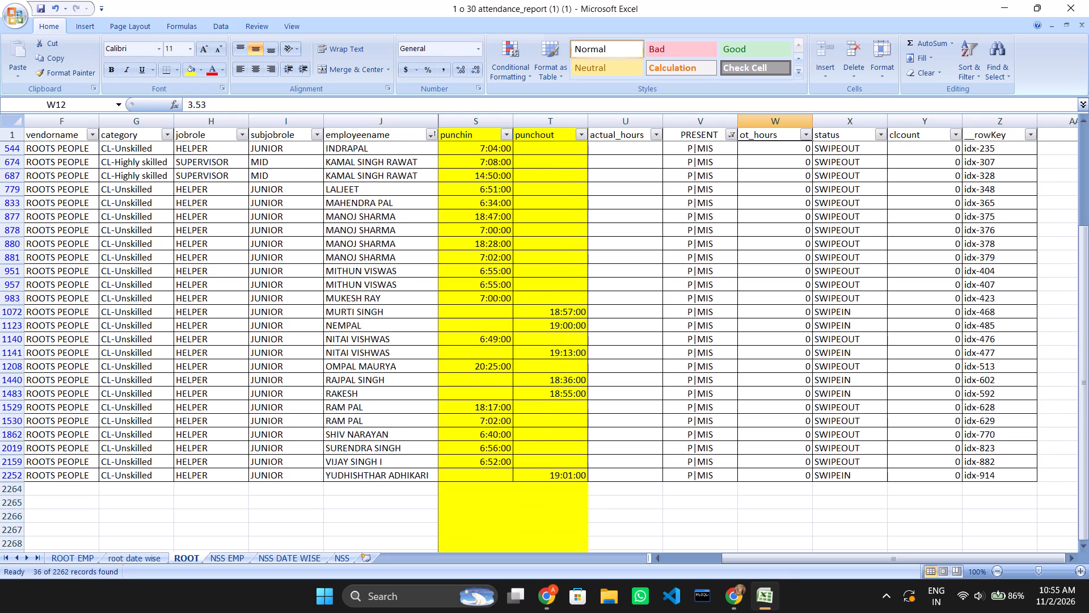
{"action": "scroll", "coordinate": [453, 346], "scroll_direction": "down", "scroll_amount": 1}
{"action": "scroll", "coordinate": [453, 346], "scroll_direction": "up", "scroll_amount": 1}
{"action": "scroll", "coordinate": [453, 346], "scroll_direction": "down", "scroll_amount": 1}
{"action": "scroll", "coordinate": [358, 262], "scroll_direction": "up", "scroll_amount": 1}
{"action": "scroll", "coordinate": [354, 258], "scroll_direction": "down", "scroll_amount": 1}
{"action": "scroll", "coordinate": [354, 258], "scroll_direction": "up", "scroll_amount": 1}
{"action": "left_click", "coordinate": [354, 258]}
{"action": "scroll", "coordinate": [354, 258], "scroll_direction": "up", "scroll_amount": 6}
{"action": "scroll", "coordinate": [354, 258], "scroll_direction": "down", "scroll_amount": 1}
{"action": "scroll", "coordinate": [354, 258], "scroll_direction": "up", "scroll_amount": 2}
{"action": "scroll", "coordinate": [354, 258], "scroll_direction": "down", "scroll_amount": 1}
{"action": "scroll", "coordinate": [354, 258], "scroll_direction": "up", "scroll_amount": 5}
{"action": "scroll", "coordinate": [354, 258], "scroll_direction": "down", "scroll_amount": 1}
{"action": "scroll", "coordinate": [354, 258], "scroll_direction": "up", "scroll_amount": 1}
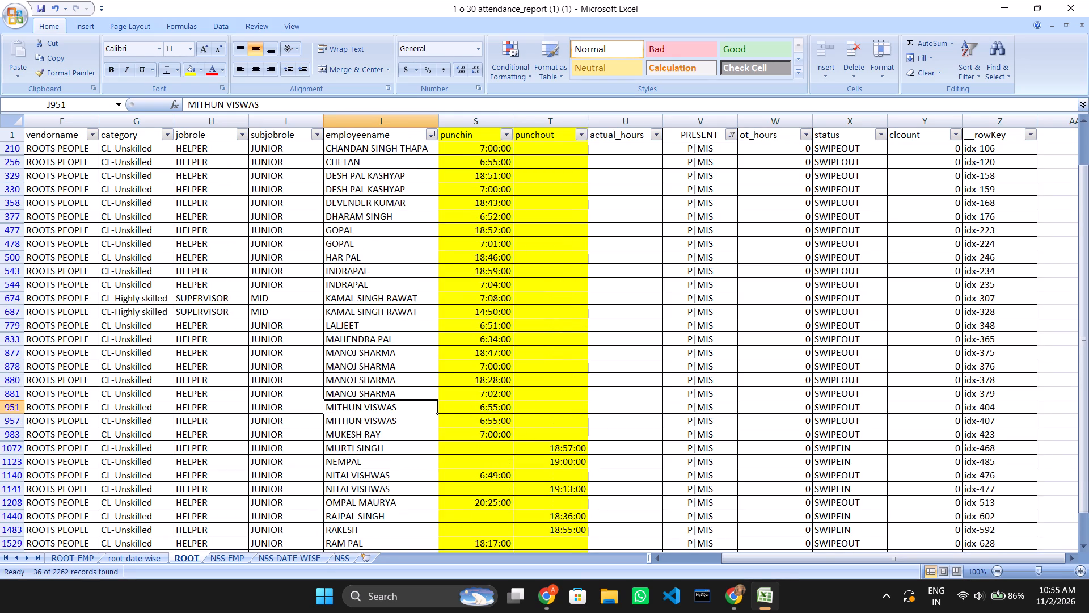
{"action": "scroll", "coordinate": [354, 258], "scroll_direction": "down", "scroll_amount": 1}
{"action": "scroll", "coordinate": [354, 258], "scroll_direction": "up", "scroll_amount": 4}
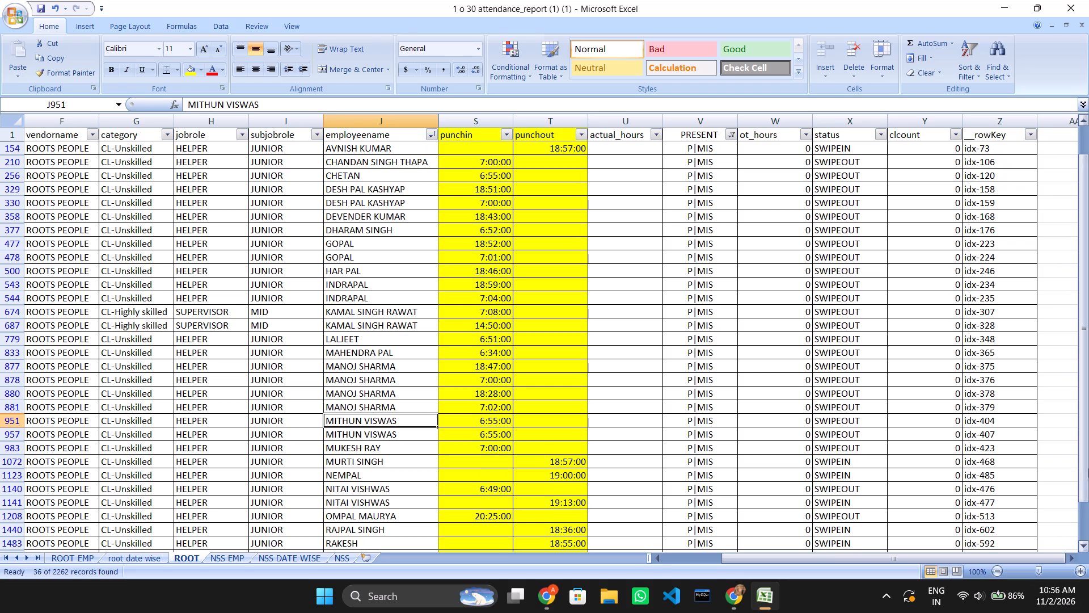
{"action": "left_click_drag", "start_coordinate": [1085, 417], "coordinate": [1082, 506]}
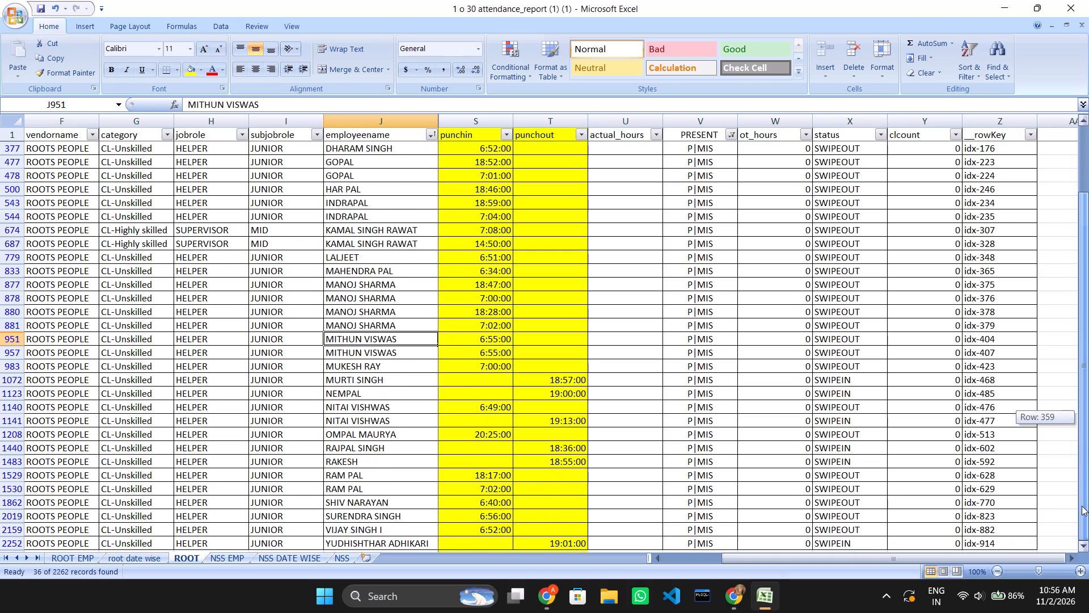
{"action": "left_click_drag", "start_coordinate": [1082, 506], "coordinate": [1072, 376]}
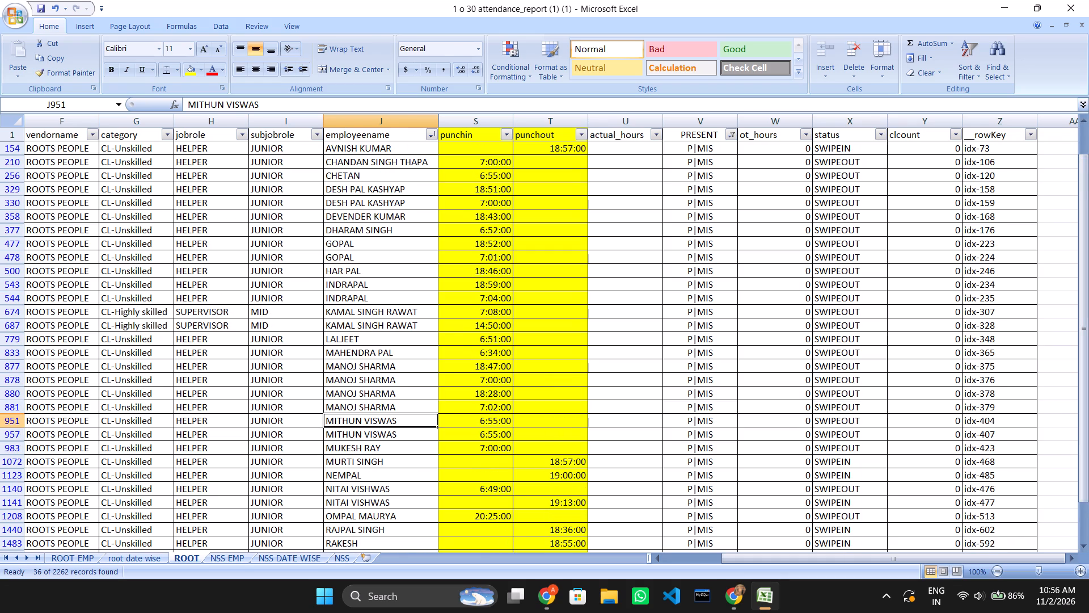
Select the punchin cells of all filtered rows, from row 154 to row 2252, and check them for missing times.
{"action": "left_click_drag", "start_coordinate": [463, 153], "coordinate": [483, 570]}
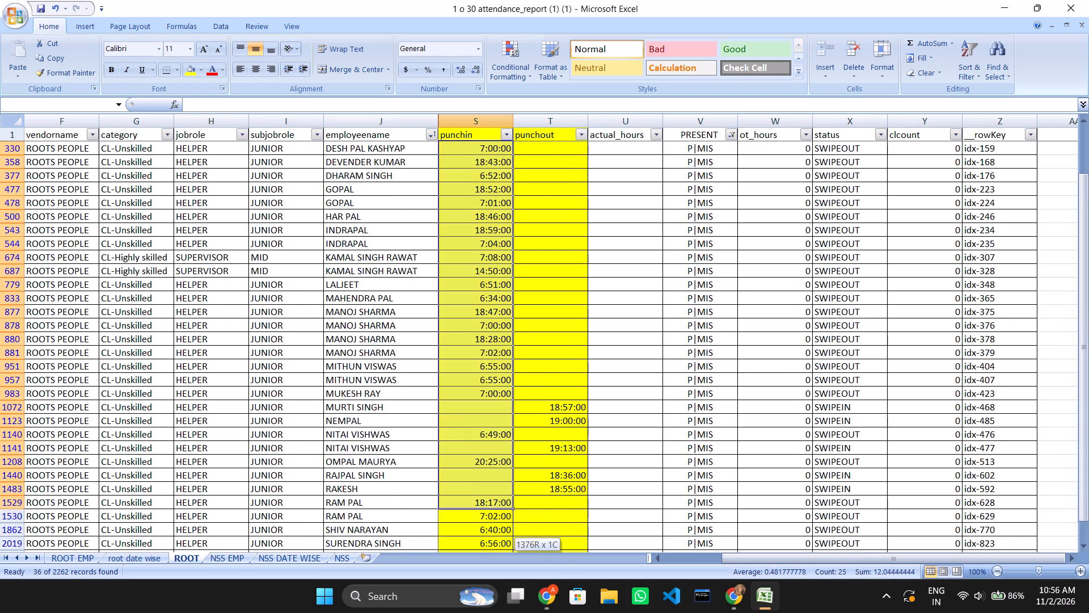
{"action": "left_click_drag", "start_coordinate": [483, 570], "coordinate": [488, 359]}
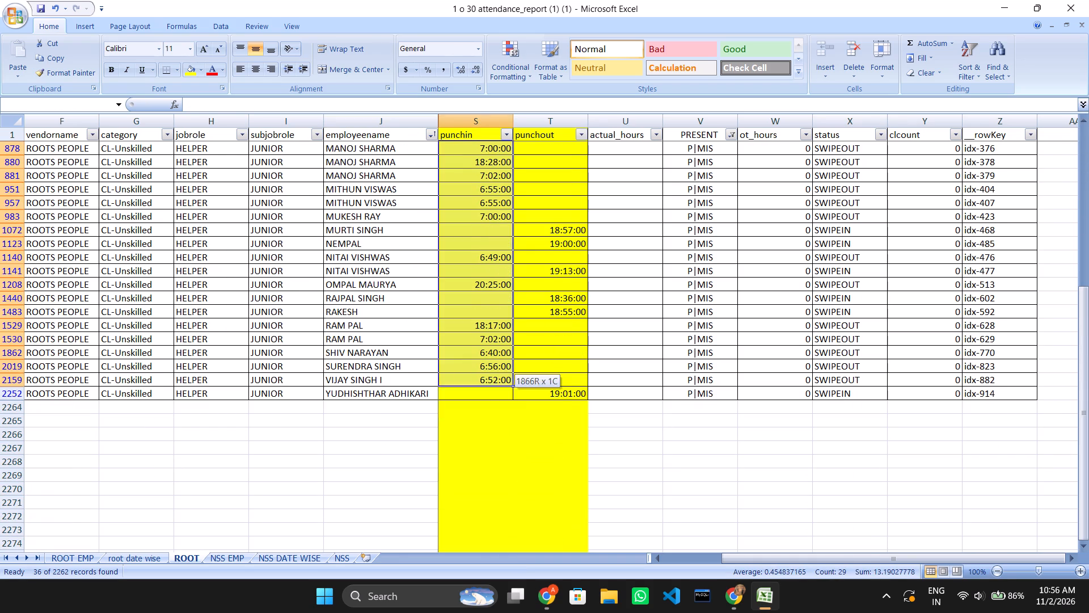
{"action": "left_click_drag", "start_coordinate": [488, 359], "coordinate": [490, 392]}
{"action": "scroll", "coordinate": [648, 391], "scroll_direction": "up", "scroll_amount": 7}
{"action": "scroll", "coordinate": [648, 391], "scroll_direction": "down", "scroll_amount": 1}
{"action": "scroll", "coordinate": [648, 391], "scroll_direction": "up", "scroll_amount": 1}
{"action": "scroll", "coordinate": [648, 391], "scroll_direction": "down", "scroll_amount": 1}
{"action": "scroll", "coordinate": [618, 343], "scroll_direction": "up", "scroll_amount": 1}
{"action": "scroll", "coordinate": [618, 343], "scroll_direction": "down", "scroll_amount": 1}
{"action": "scroll", "coordinate": [618, 343], "scroll_direction": "up", "scroll_amount": 1}
{"action": "scroll", "coordinate": [610, 308], "scroll_direction": "down", "scroll_amount": 1}
{"action": "scroll", "coordinate": [607, 293], "scroll_direction": "up", "scroll_amount": 1}
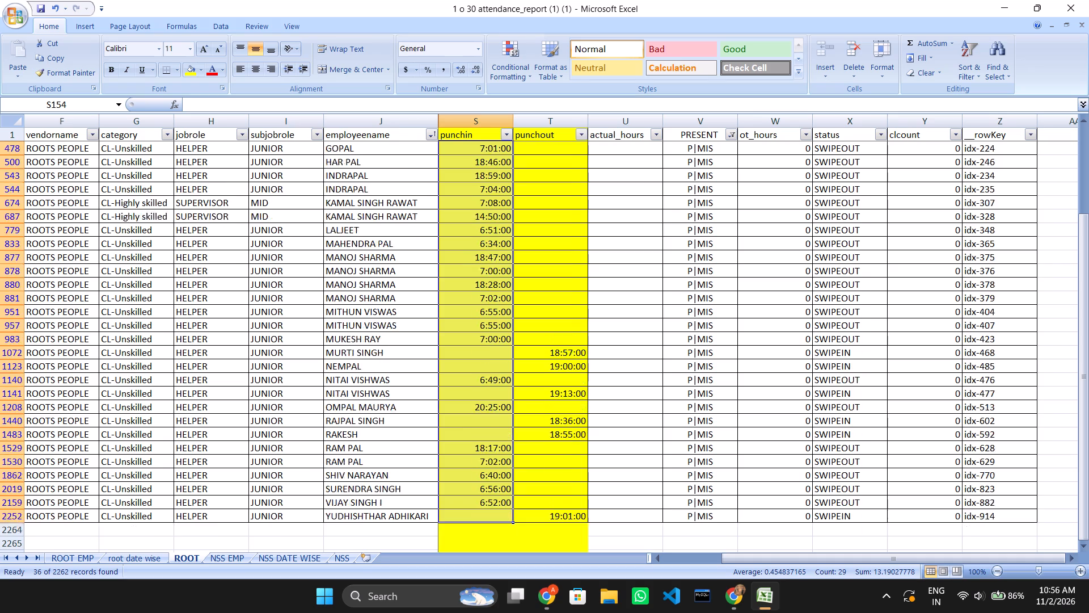
{"action": "scroll", "coordinate": [607, 293], "scroll_direction": "up", "scroll_amount": 4}
{"action": "scroll", "coordinate": [607, 293], "scroll_direction": "down", "scroll_amount": 1}
{"action": "scroll", "coordinate": [607, 293], "scroll_direction": "up", "scroll_amount": 5}
{"action": "scroll", "coordinate": [607, 293], "scroll_direction": "down", "scroll_amount": 1}
{"action": "scroll", "coordinate": [607, 293], "scroll_direction": "up", "scroll_amount": 5}
Select the punchout cells of all filtered rows, from row 154 to row 2252, and check them for missing times.
{"action": "left_click_drag", "start_coordinate": [551, 148], "coordinate": [568, 308]}
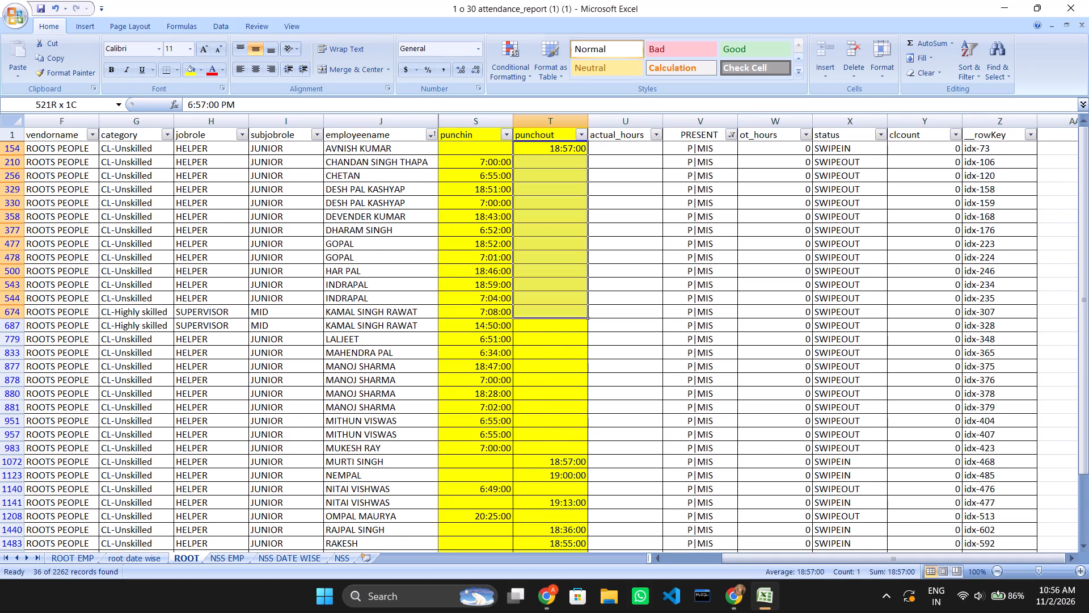
{"action": "left_click_drag", "start_coordinate": [568, 308], "coordinate": [562, 535]}
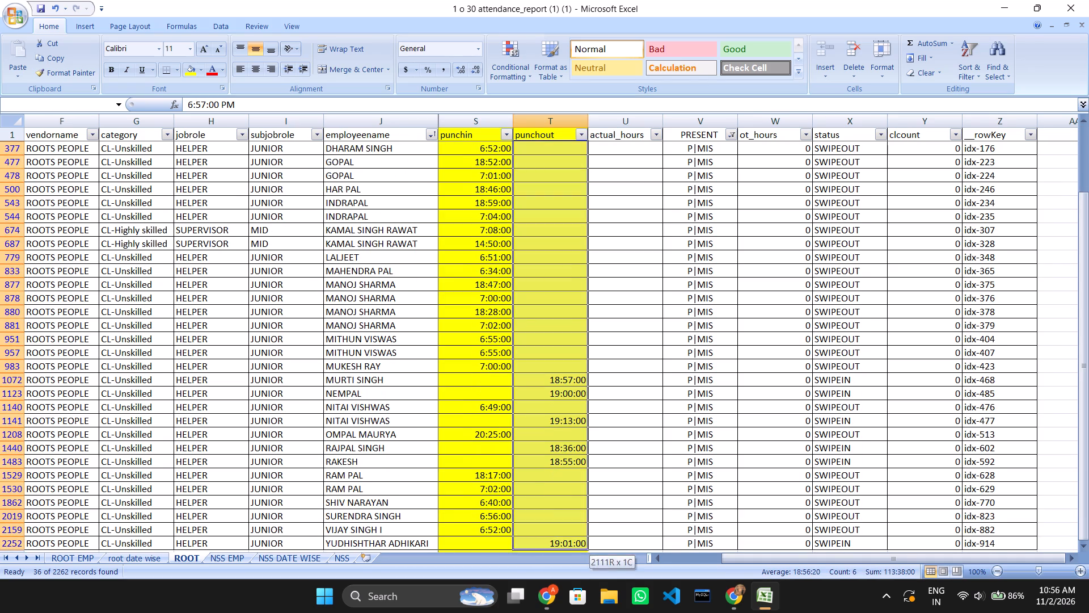
{"action": "left_click_drag", "start_coordinate": [562, 535], "coordinate": [560, 597]}
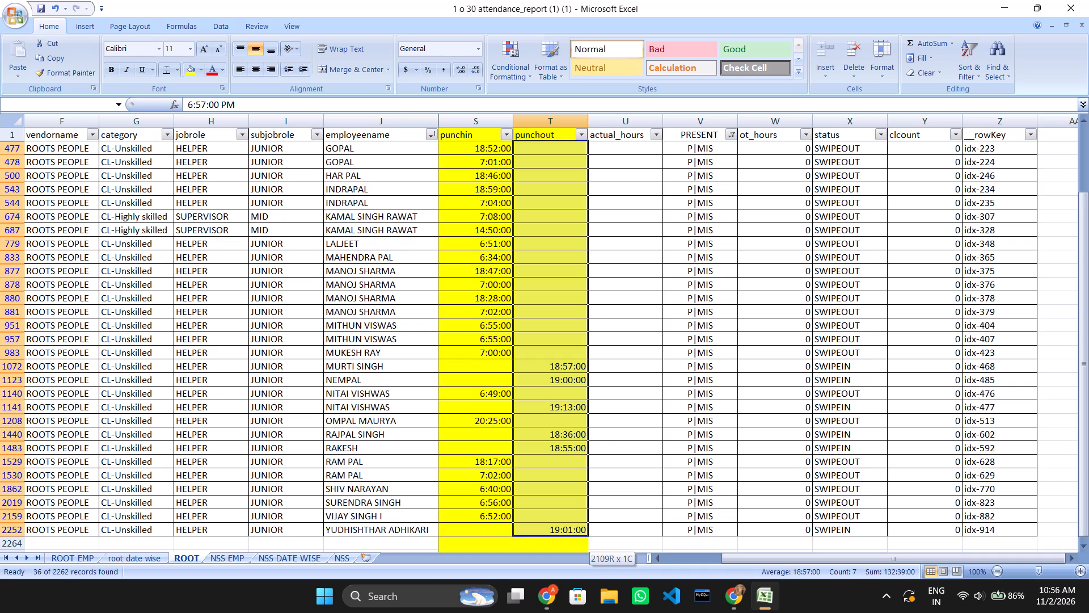
{"action": "left_click_drag", "start_coordinate": [560, 597], "coordinate": [562, 528]}
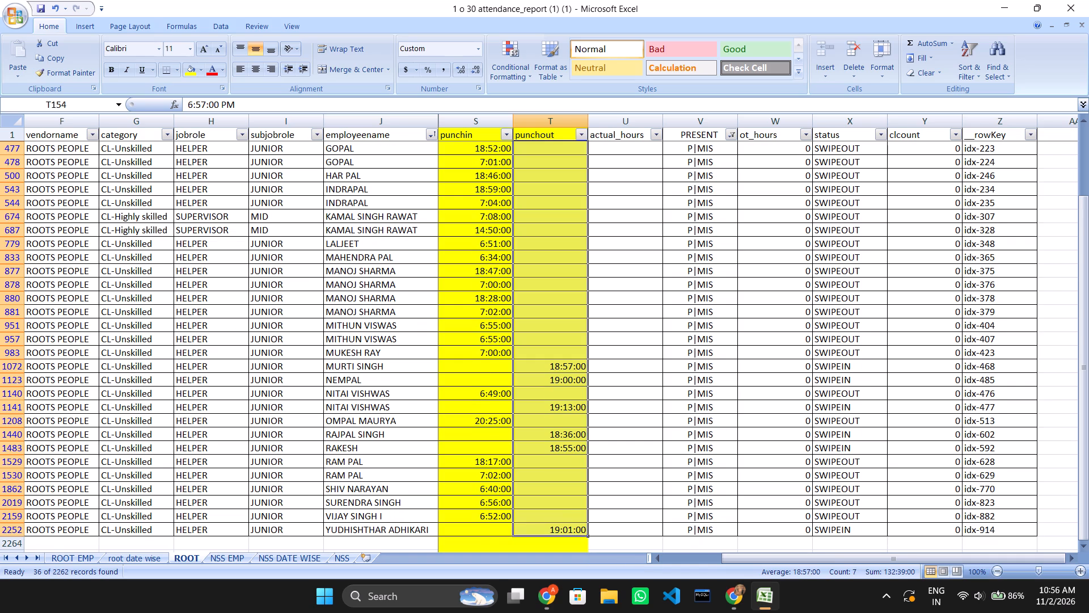
{"action": "scroll", "coordinate": [562, 507], "scroll_direction": "up", "scroll_amount": 4}
{"action": "scroll", "coordinate": [557, 507], "scroll_direction": "down", "scroll_amount": 1}
{"action": "scroll", "coordinate": [557, 507], "scroll_direction": "up", "scroll_amount": 3}
{"action": "scroll", "coordinate": [556, 507], "scroll_direction": "down", "scroll_amount": 1}
{"action": "scroll", "coordinate": [556, 507], "scroll_direction": "up", "scroll_amount": 1}
{"action": "scroll", "coordinate": [556, 507], "scroll_direction": "down", "scroll_amount": 1}
{"action": "scroll", "coordinate": [556, 507], "scroll_direction": "up", "scroll_amount": 1}
{"action": "scroll", "coordinate": [556, 507], "scroll_direction": "down", "scroll_amount": 1}
{"action": "scroll", "coordinate": [556, 507], "scroll_direction": "up", "scroll_amount": 1}
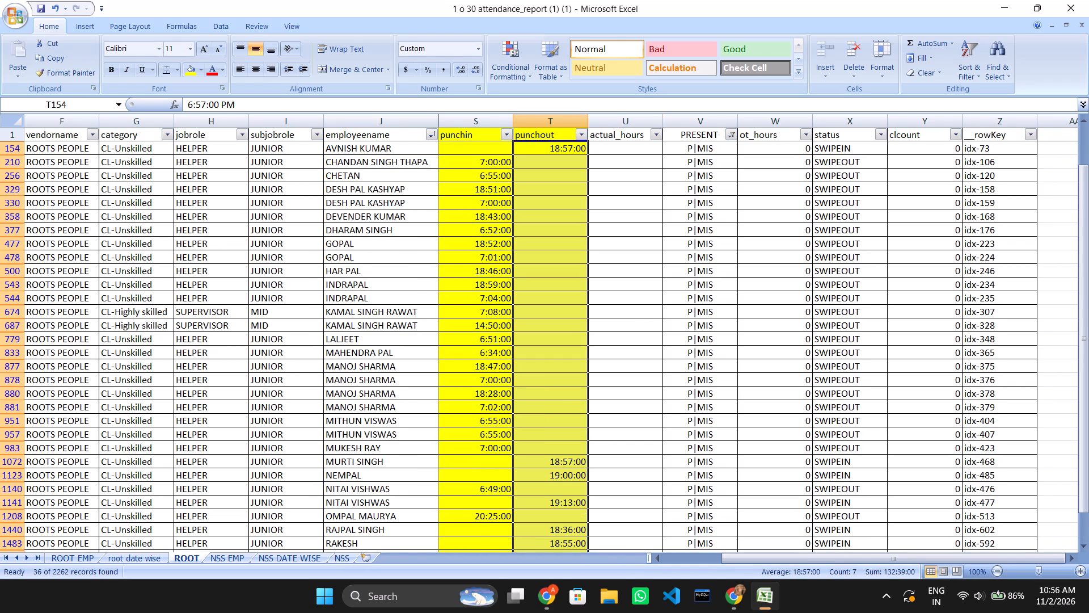
{"action": "left_click", "coordinate": [631, 318]}
{"action": "scroll", "coordinate": [618, 319], "scroll_direction": "up", "scroll_amount": 2}
{"action": "scroll", "coordinate": [618, 318], "scroll_direction": "down", "scroll_amount": 1}
{"action": "scroll", "coordinate": [618, 318], "scroll_direction": "up", "scroll_amount": 1}
{"action": "scroll", "coordinate": [618, 318], "scroll_direction": "down", "scroll_amount": 1}
{"action": "scroll", "coordinate": [618, 318], "scroll_direction": "up", "scroll_amount": 1}
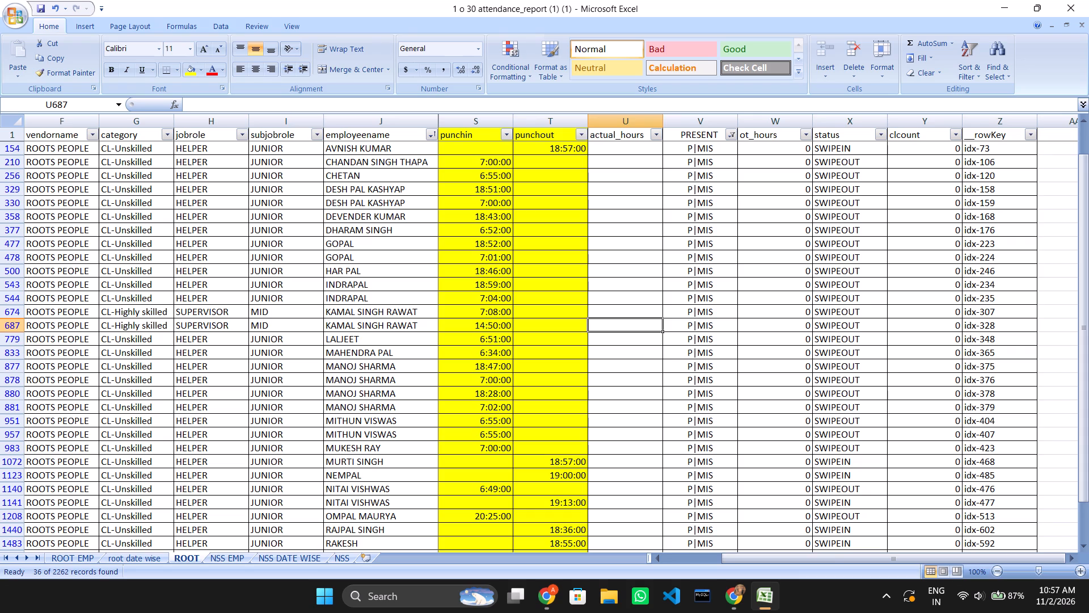
Select the PRESENT cells of all filtered rows, from row 154 to row 2252, and review them.
{"action": "left_click_drag", "start_coordinate": [718, 149], "coordinate": [740, 576]}
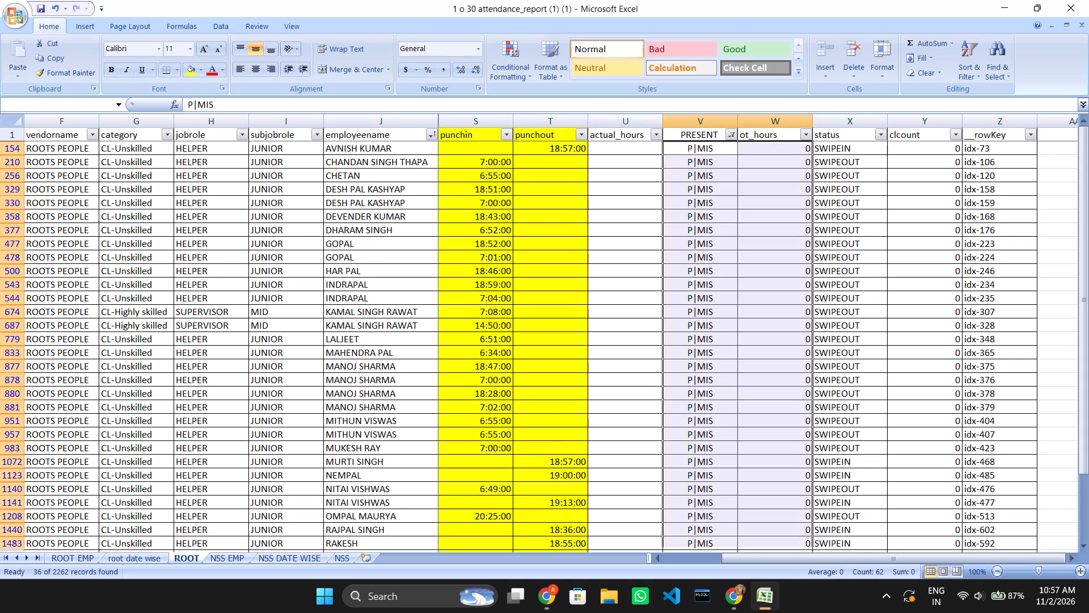
{"action": "left_click_drag", "start_coordinate": [740, 576], "coordinate": [710, 526]}
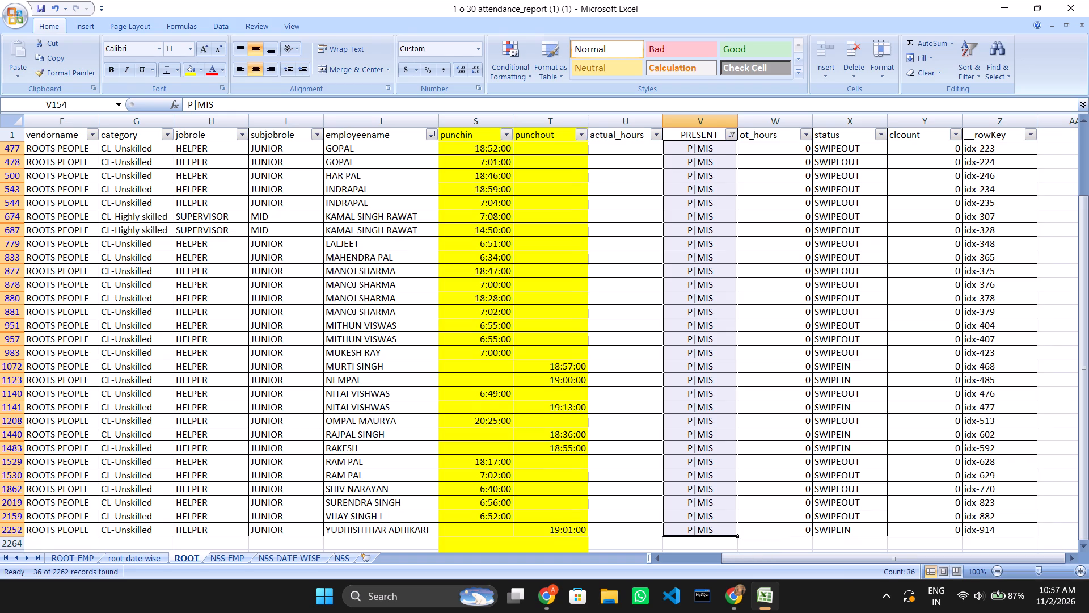
{"action": "scroll", "coordinate": [581, 453], "scroll_direction": "up", "scroll_amount": 6}
{"action": "scroll", "coordinate": [581, 453], "scroll_direction": "down", "scroll_amount": 1}
{"action": "scroll", "coordinate": [581, 453], "scroll_direction": "up", "scroll_amount": 2}
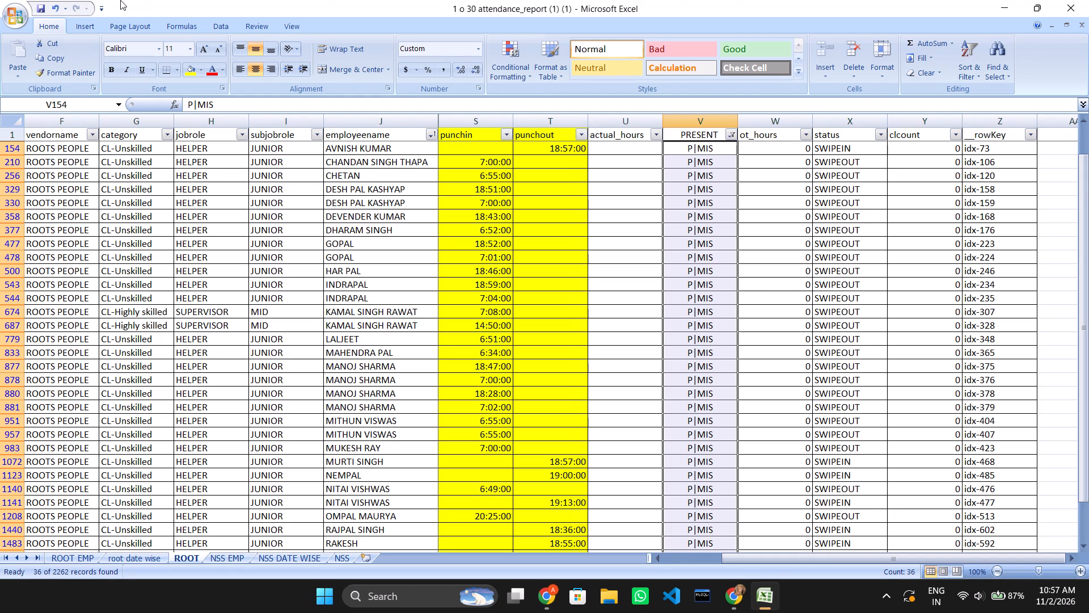
Close the '1 o 30 attendance_report (1) (1)' workbook after reviewing the P|MIS rows.
{"action": "left_click", "coordinate": [120, 0]}
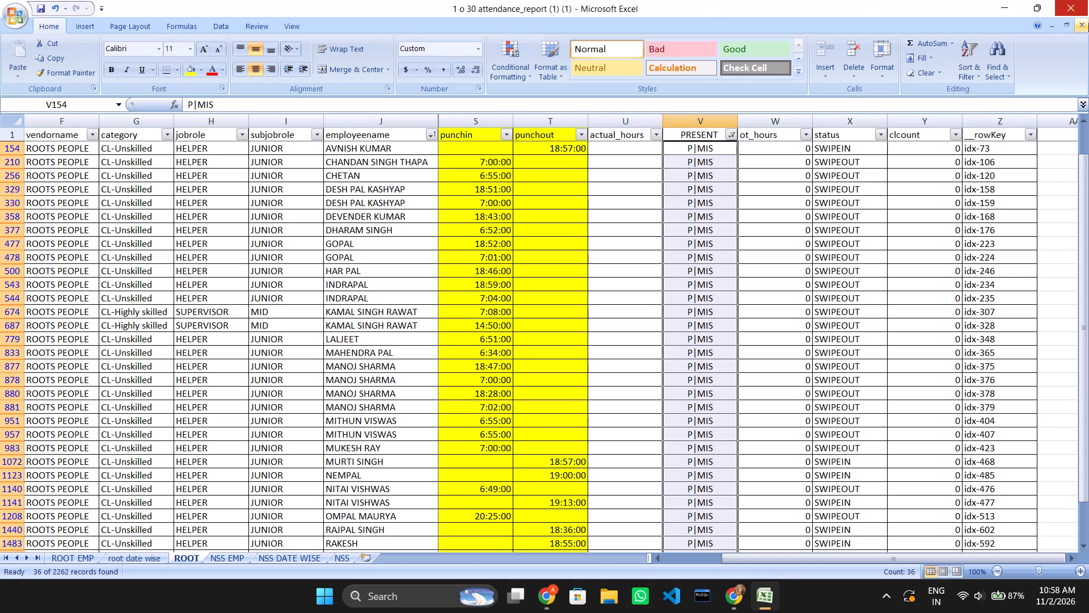
{"action": "left_click", "coordinate": [1081, 7]}
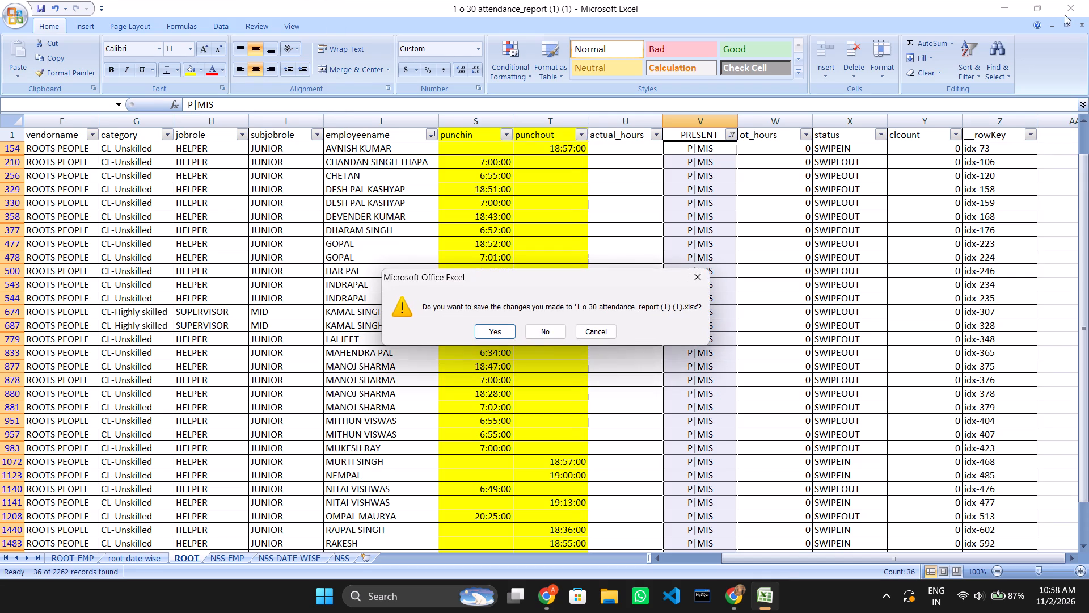
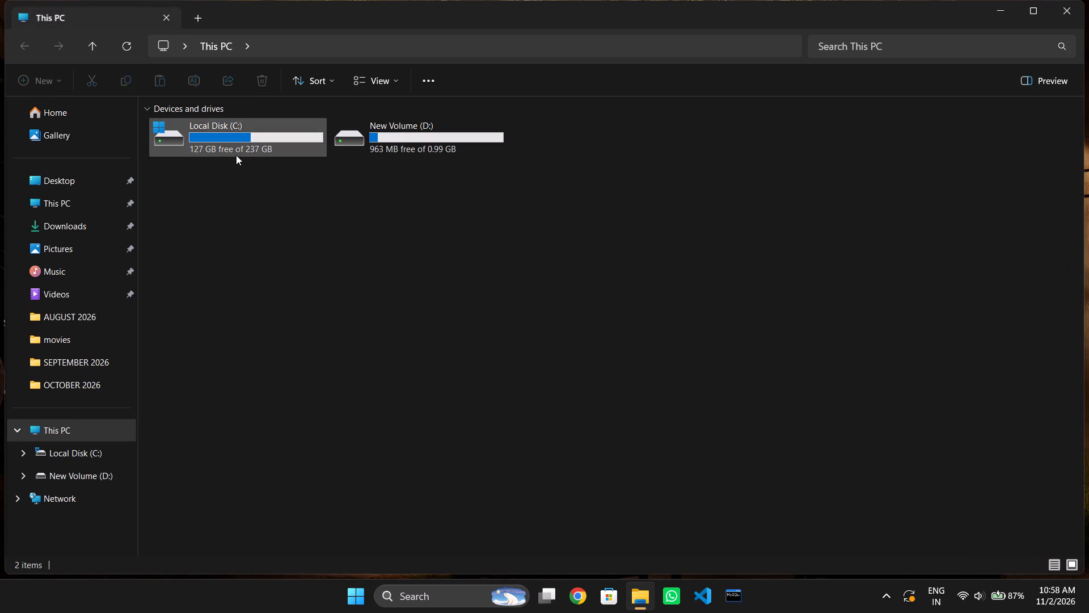
Check the files in the Downloads folder and close the window.
{"action": "double_click", "coordinate": [71, 227]}
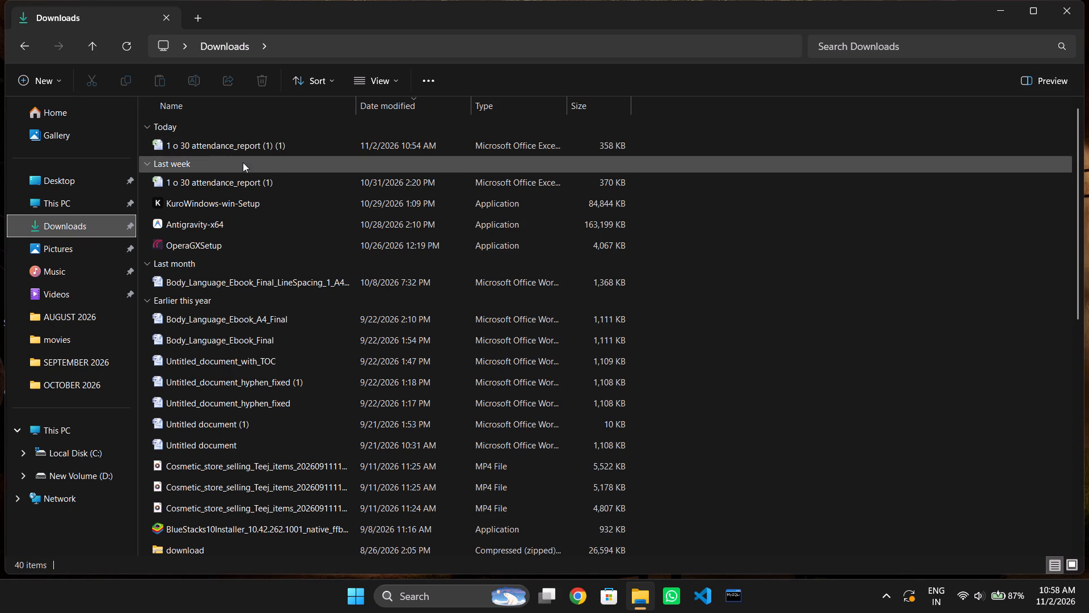
{"action": "left_click", "coordinate": [1067, 7]}
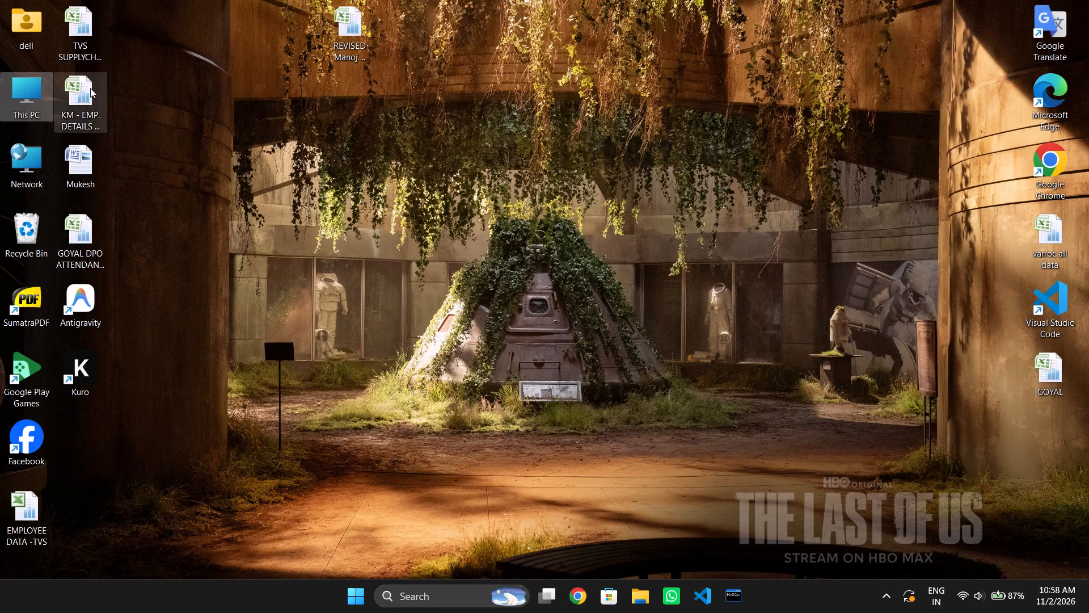
Open the OCTOBER 2026 folder inside ROOTS 2026, in the drive D folder on Local Disk (C:).
{"action": "double_click", "coordinate": [28, 107]}
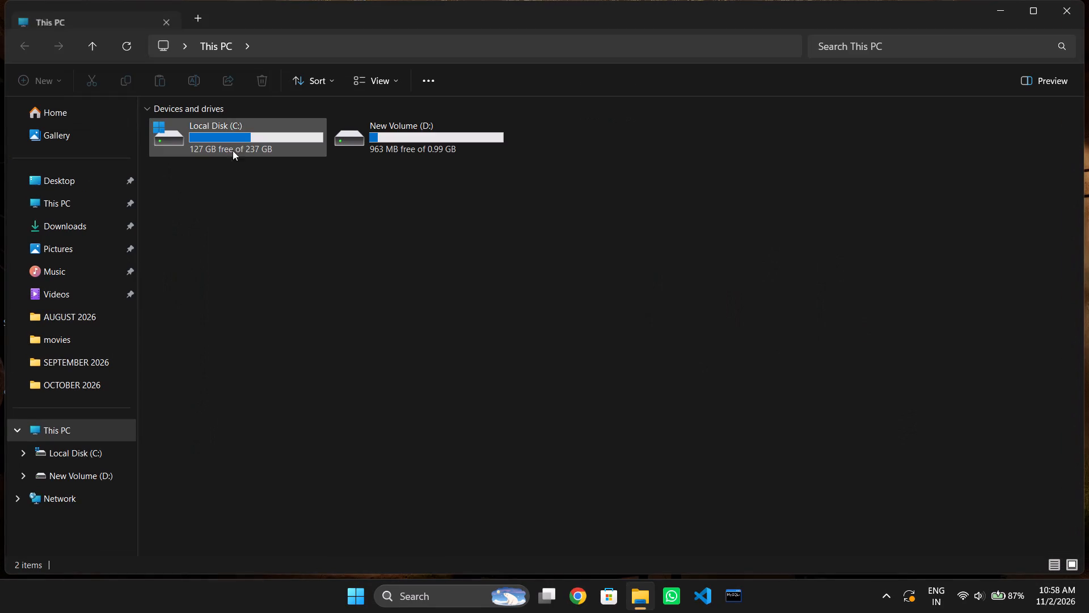
{"action": "left_click", "coordinate": [242, 133]}
{"action": "left_click", "coordinate": [242, 133]}
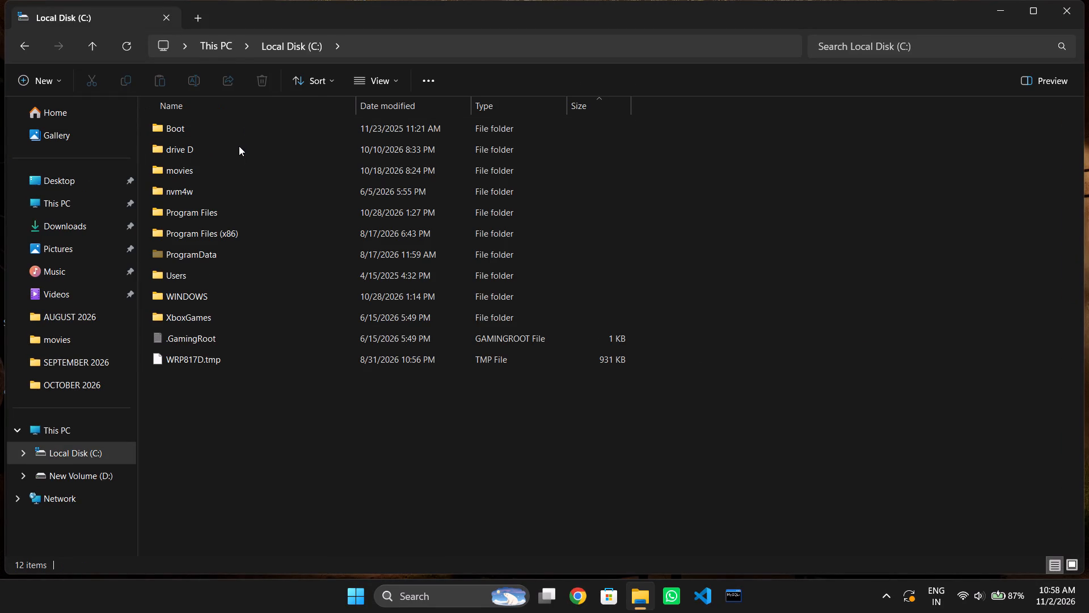
{"action": "double_click", "coordinate": [239, 146]}
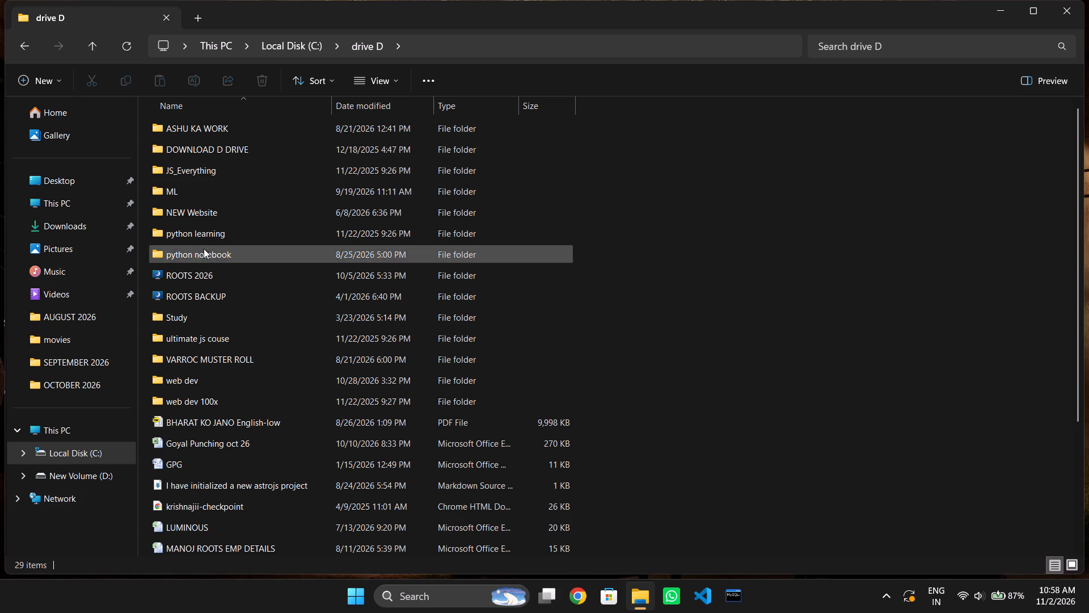
{"action": "double_click", "coordinate": [201, 278]}
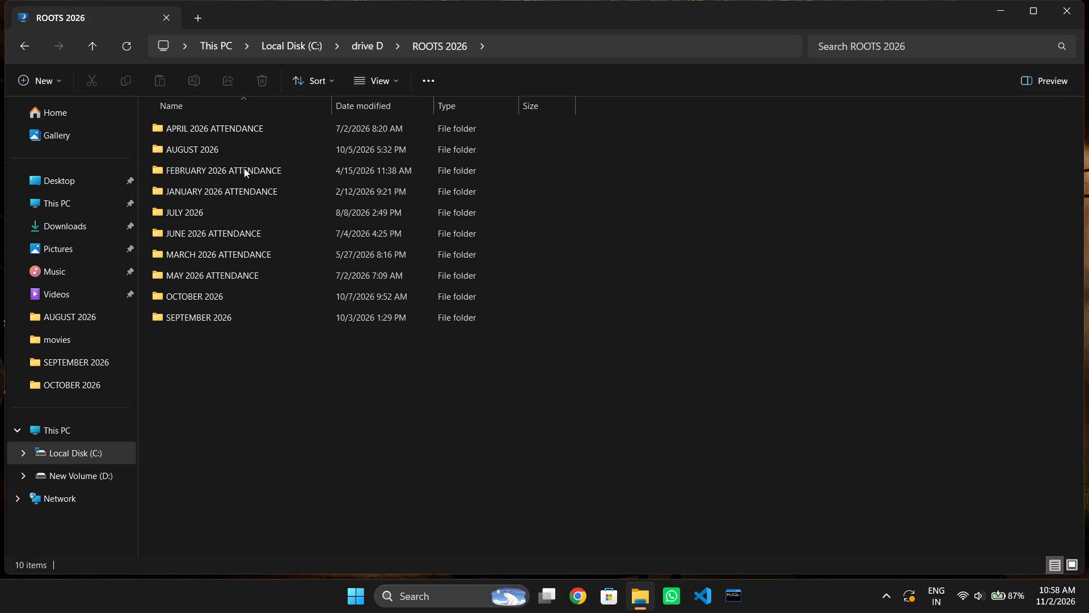
{"action": "double_click", "coordinate": [205, 292]}
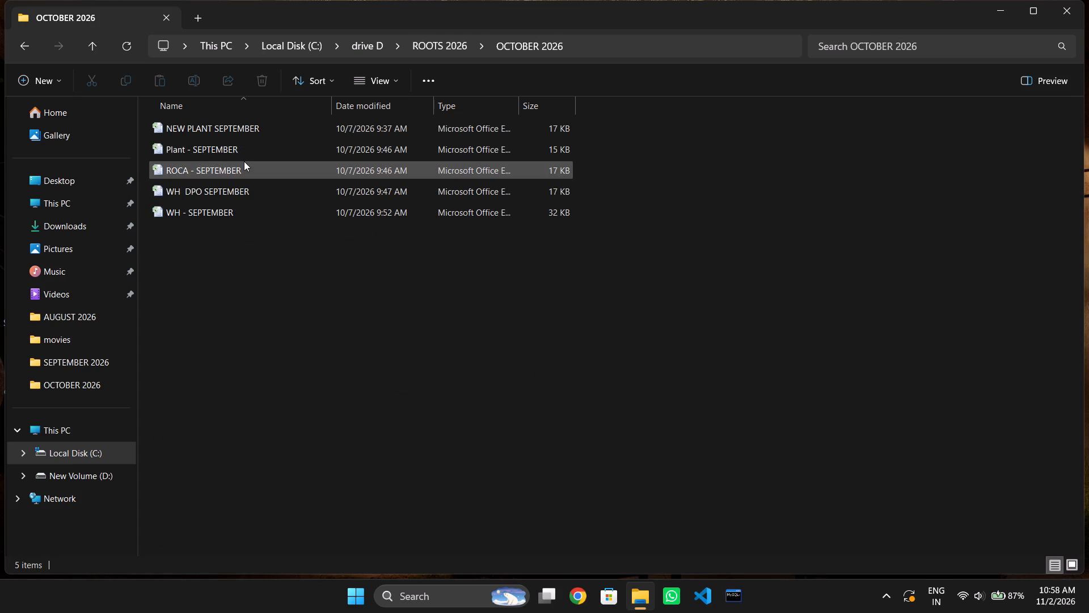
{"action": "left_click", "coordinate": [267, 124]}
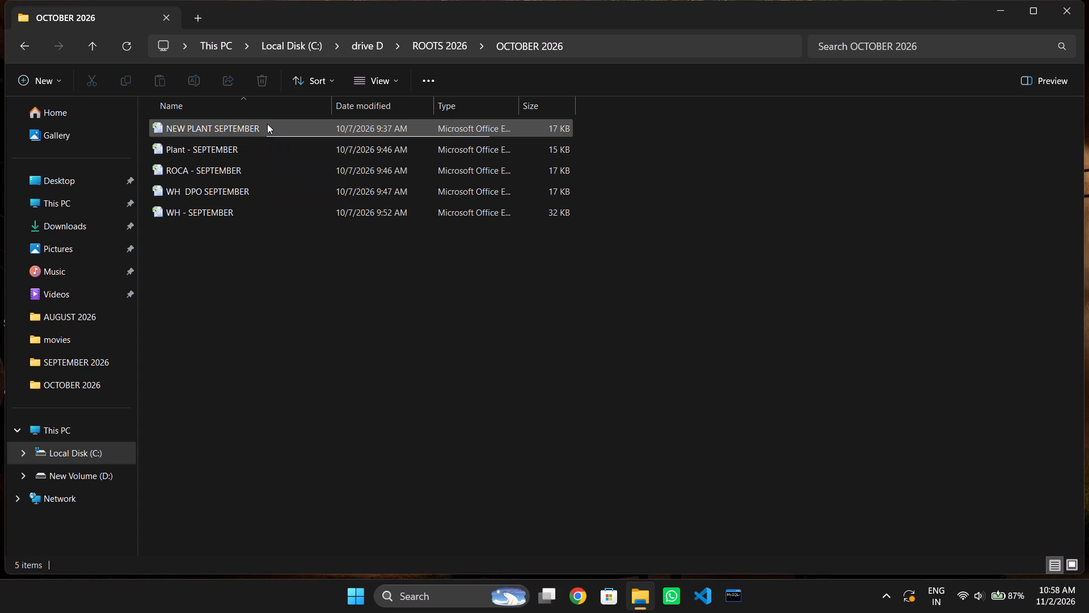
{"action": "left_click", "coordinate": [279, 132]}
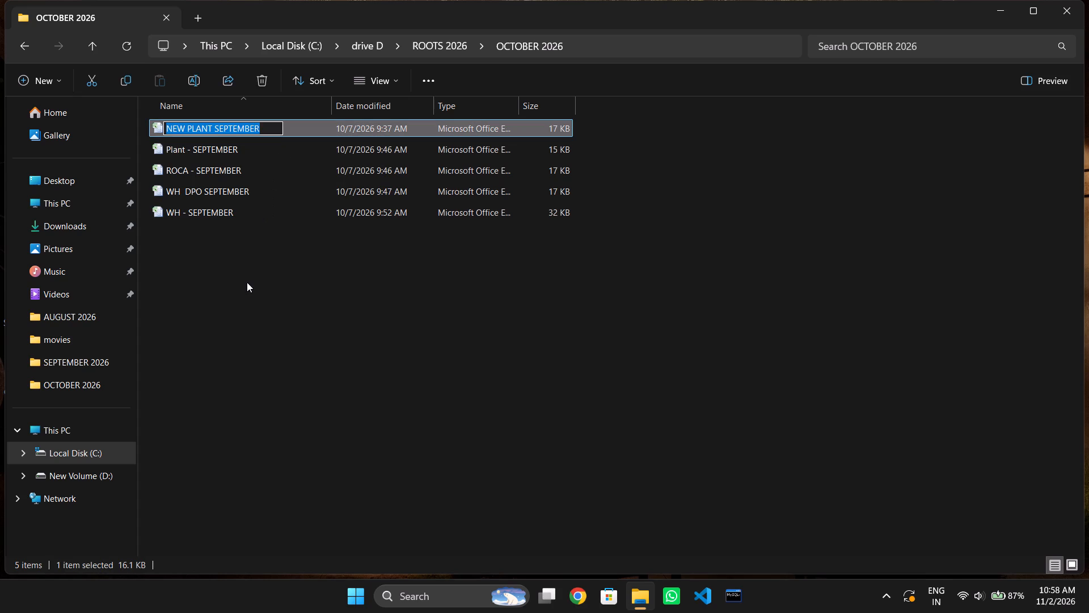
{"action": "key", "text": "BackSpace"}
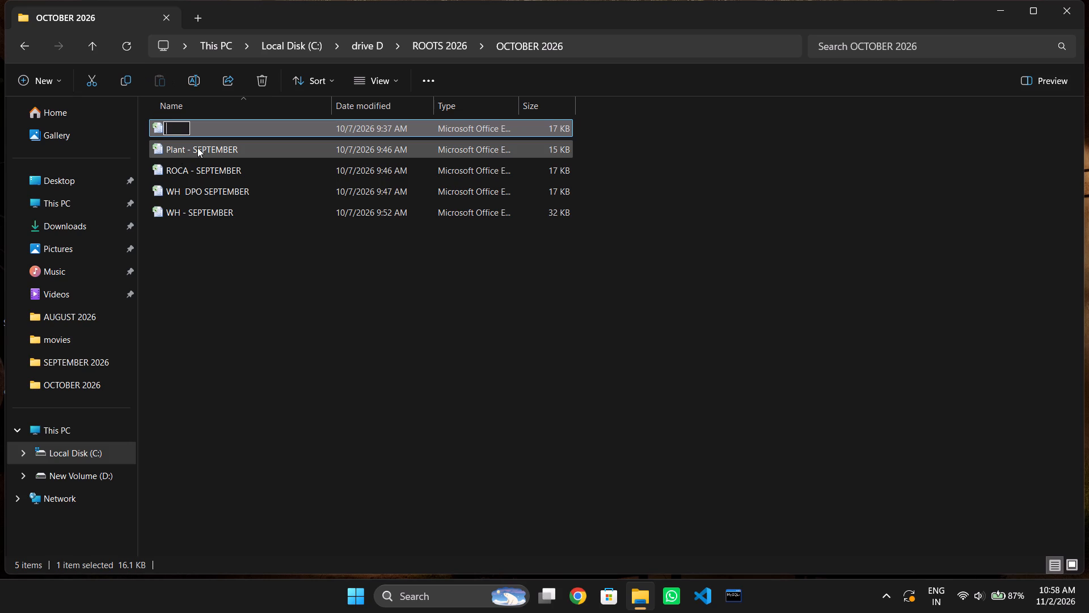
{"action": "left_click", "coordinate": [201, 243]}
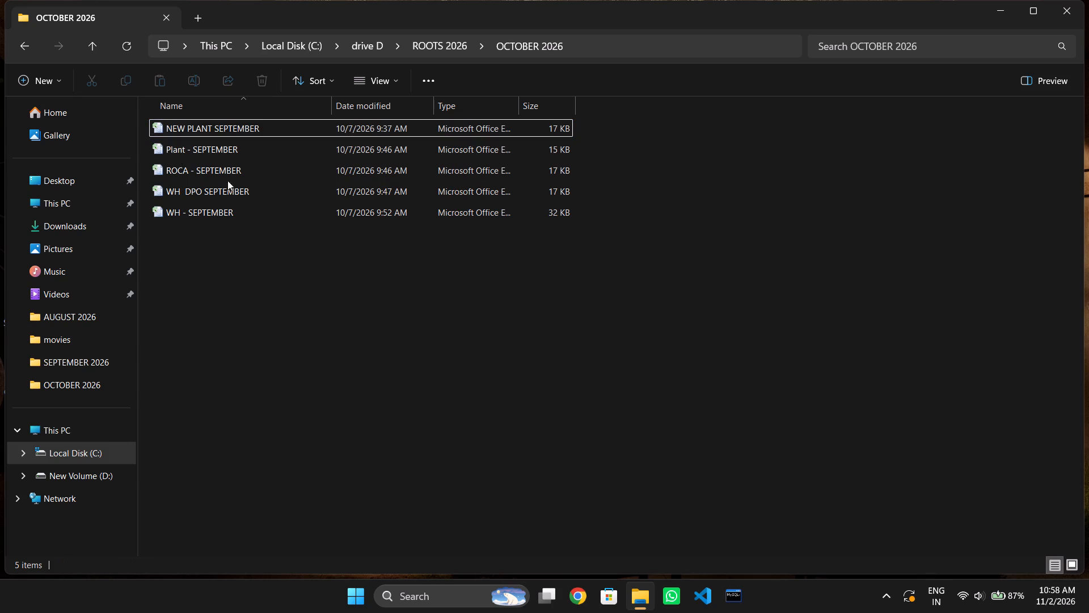
Open the NEW PLANT SEPTEMBER workbook, check its monthly attendance sheet and close it.
{"action": "left_click", "coordinate": [284, 122]}
{"action": "left_click", "coordinate": [285, 123]}
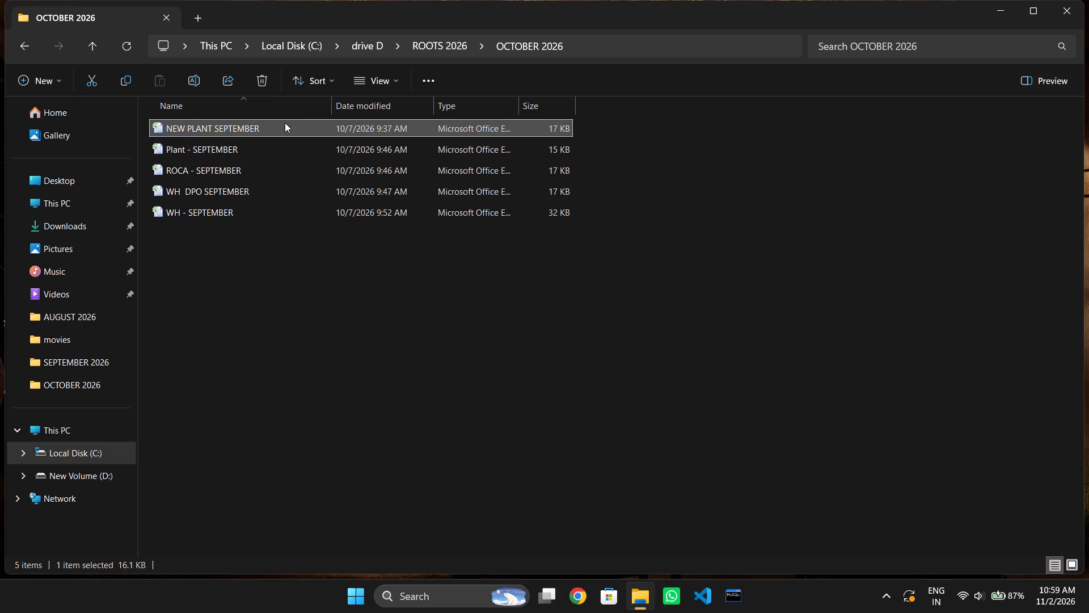
{"action": "left_click", "coordinate": [285, 123]}
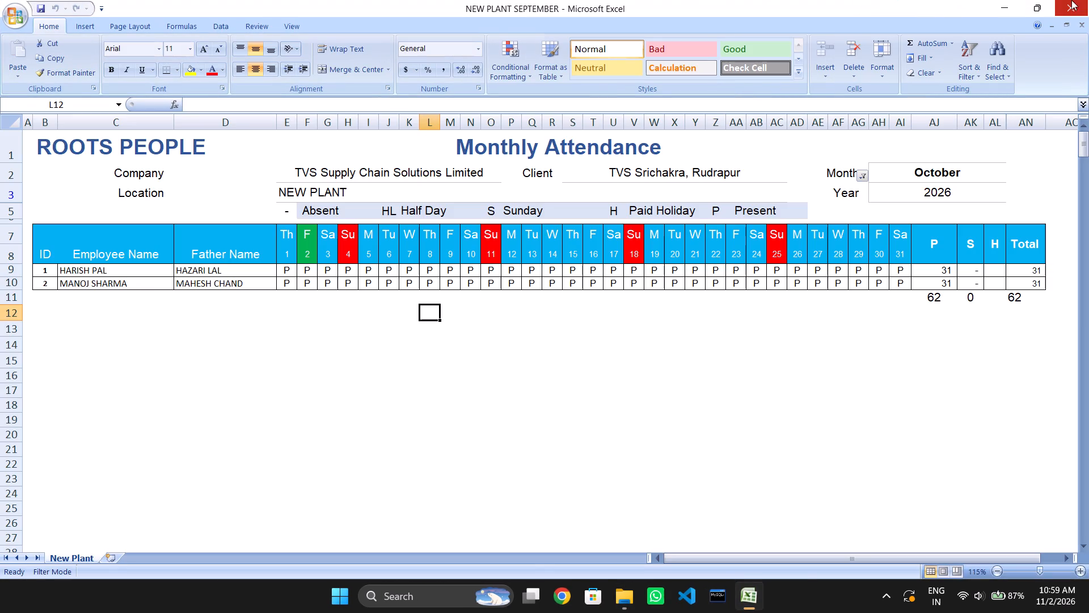
{"action": "left_click", "coordinate": [1072, 7]}
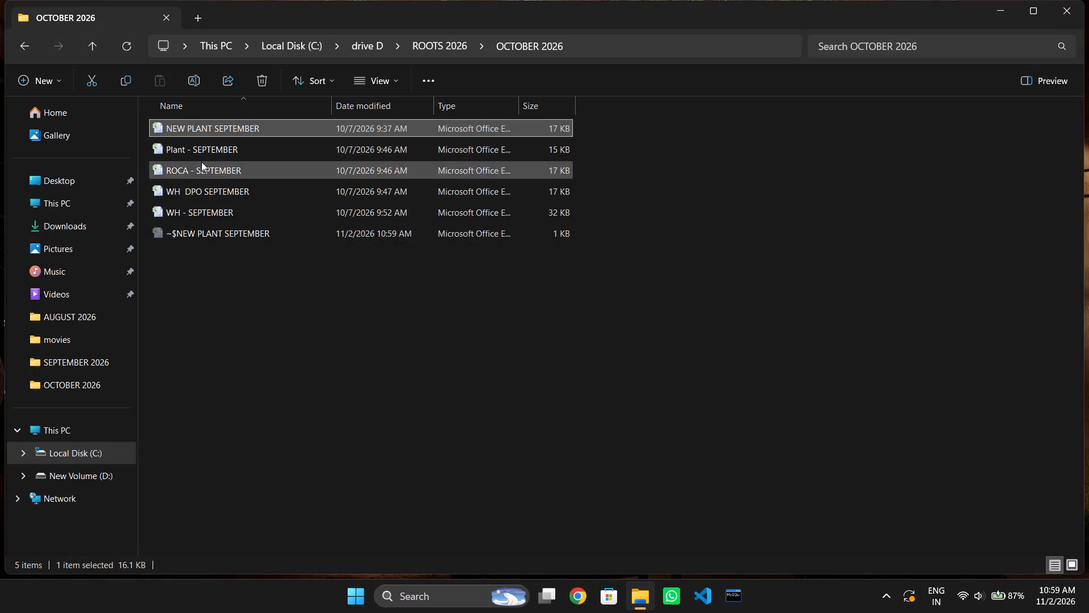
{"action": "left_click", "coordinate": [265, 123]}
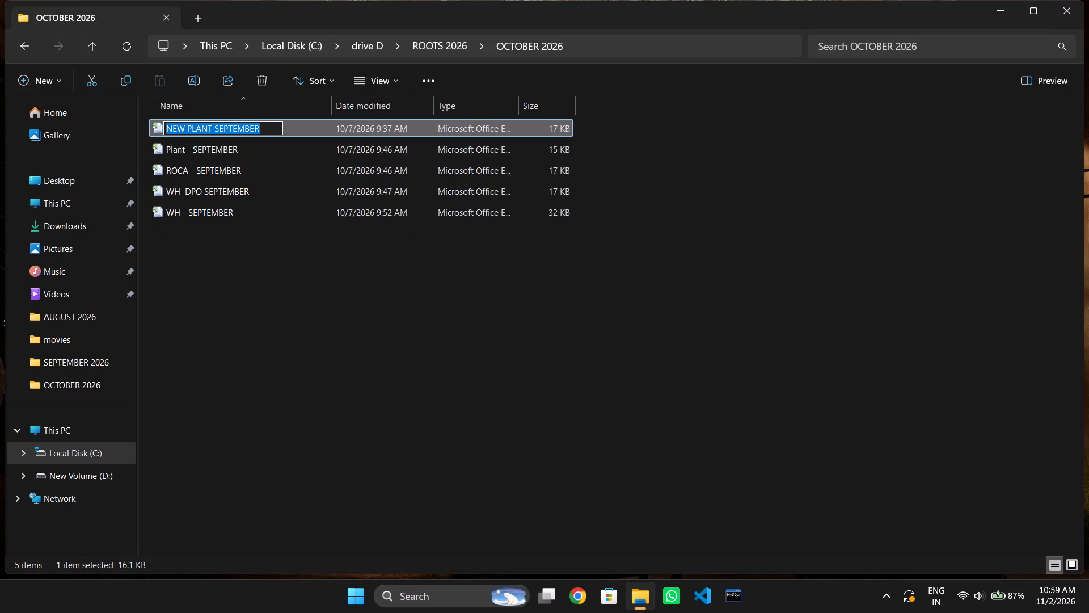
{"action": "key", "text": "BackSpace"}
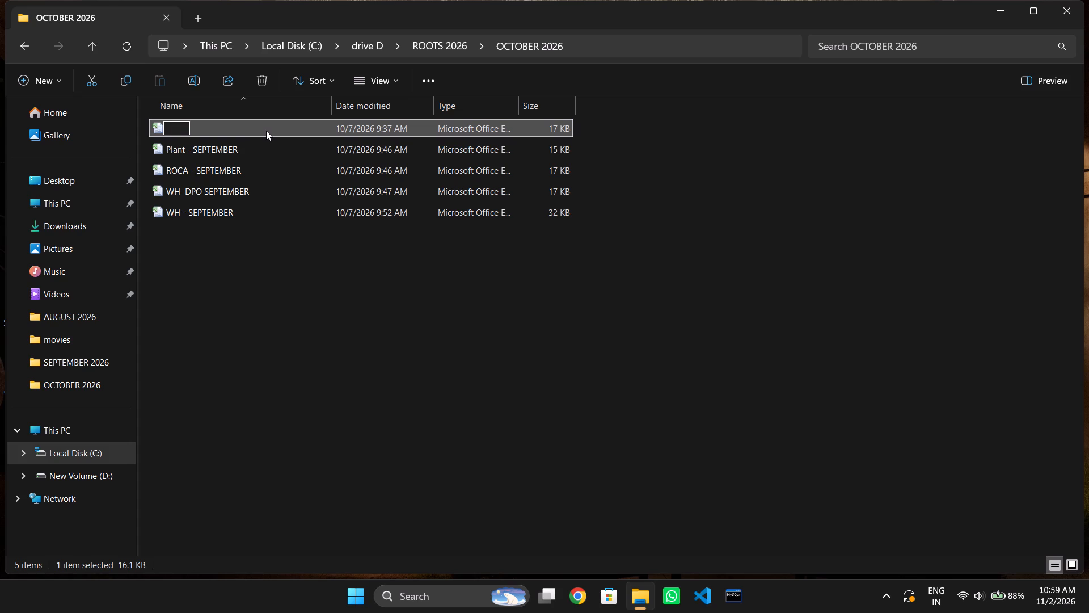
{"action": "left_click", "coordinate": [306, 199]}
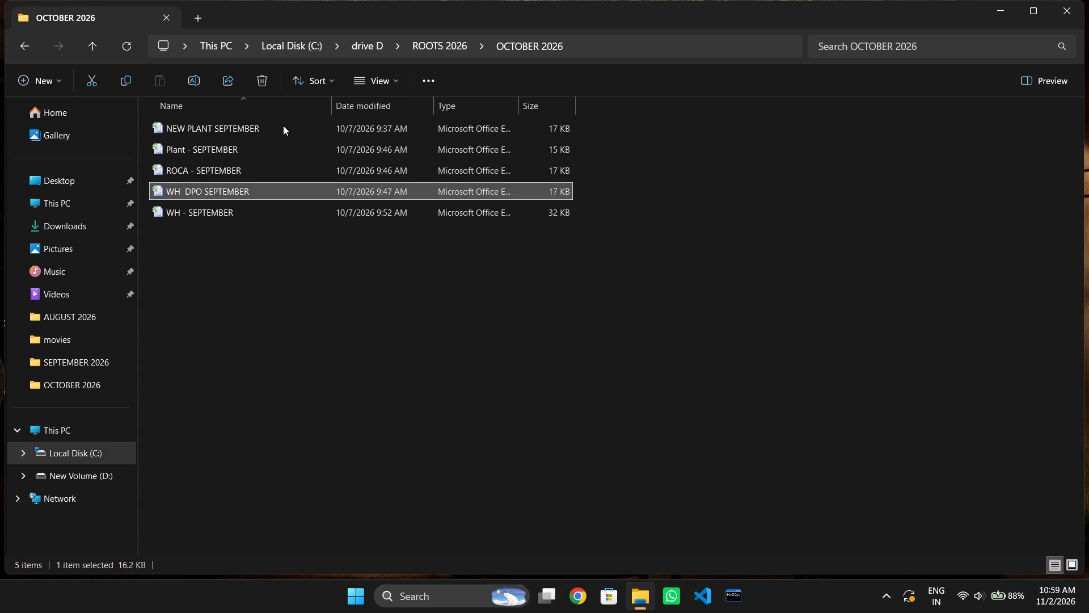
Rename the NEW PLANT SEPTEMBER file, replacing SEPTEMBER so that the name reads NEW PLANT OCT.
{"action": "left_click", "coordinate": [283, 125]}
{"action": "left_click", "coordinate": [283, 125]}
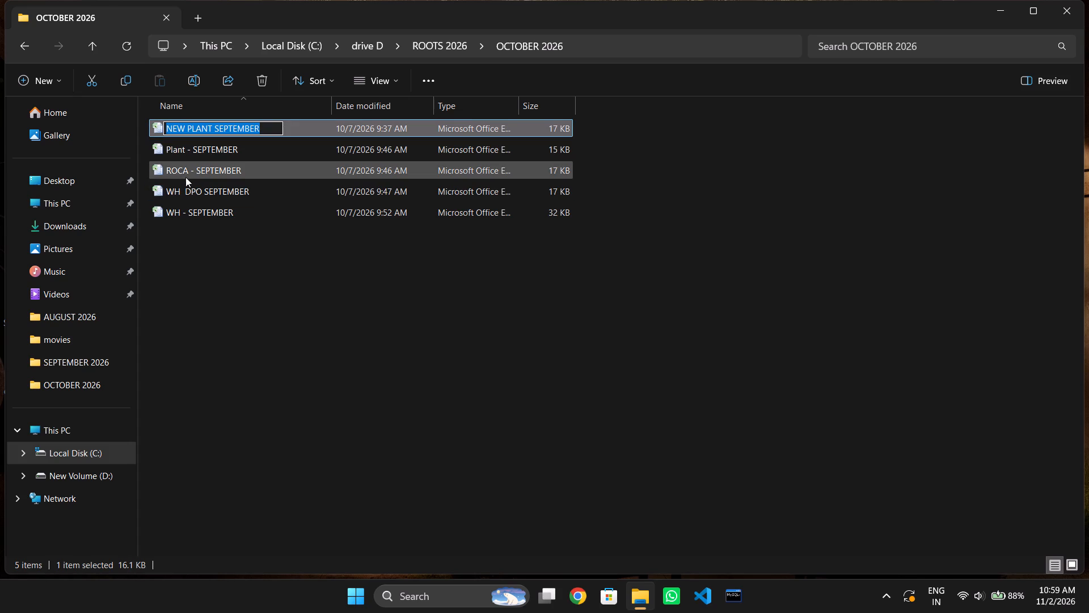
{"action": "left_click", "coordinate": [275, 125]}
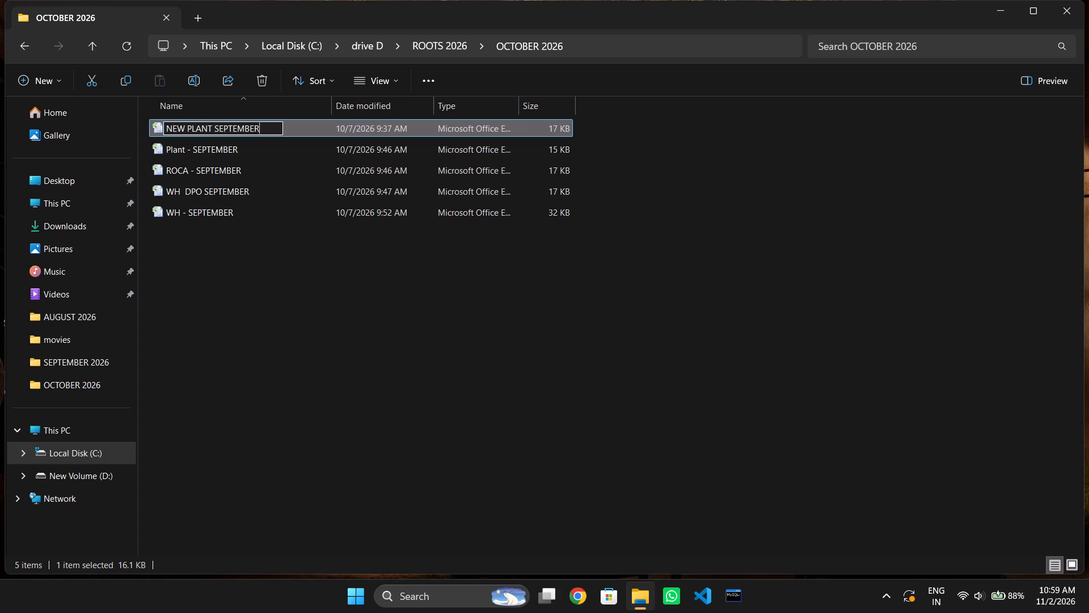
{"action": "key", "text": "BackSpace"}
{"action": "key", "text": "BackSpace"}
{"action": "key", "text": "BackSpace"}
{"action": "key", "text": "BackSpace"}
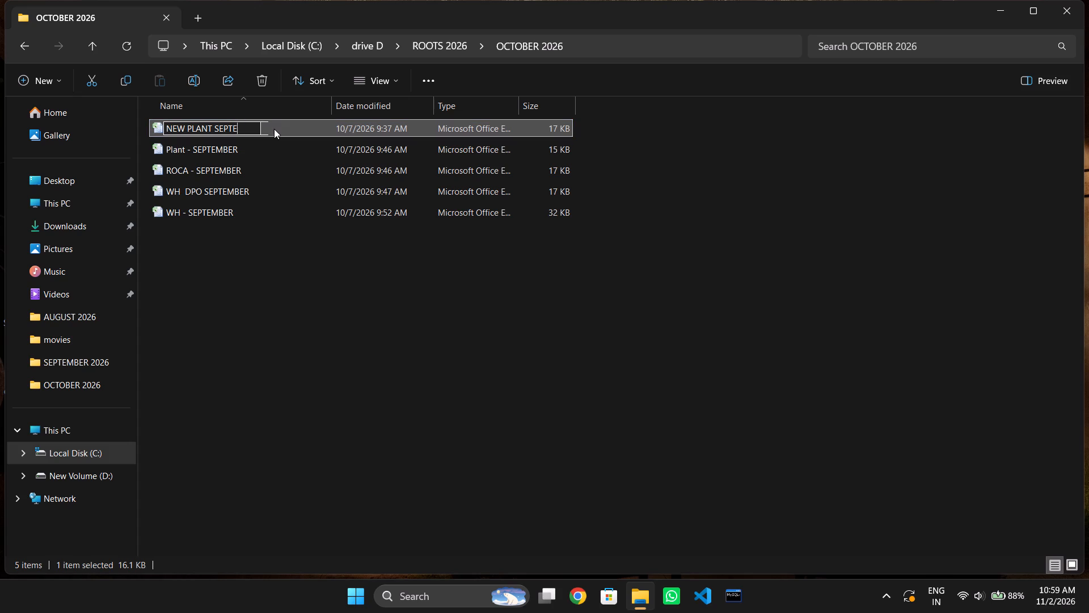
{"action": "key", "text": "BackSpace"}
{"action": "key", "text": "BackSpace"}
{"action": "key", "text": "BackSpace"}
{"action": "key", "text": "BackSpace"}
{"action": "key", "text": "BackSpace"}
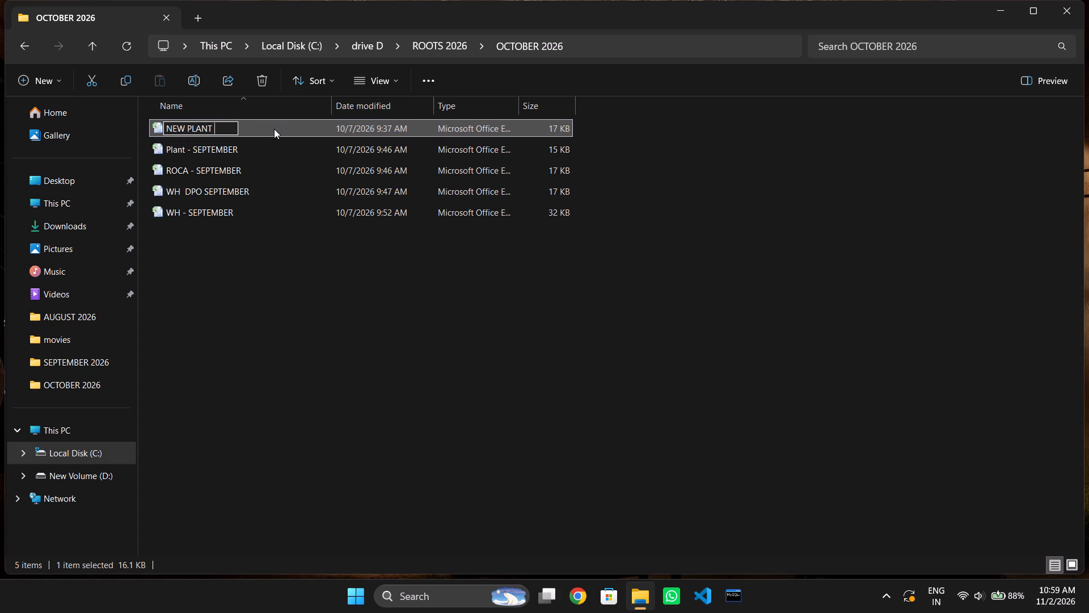
{"action": "key", "text": "o"}
{"action": "key", "text": "c"}
{"action": "key", "text": "t"}
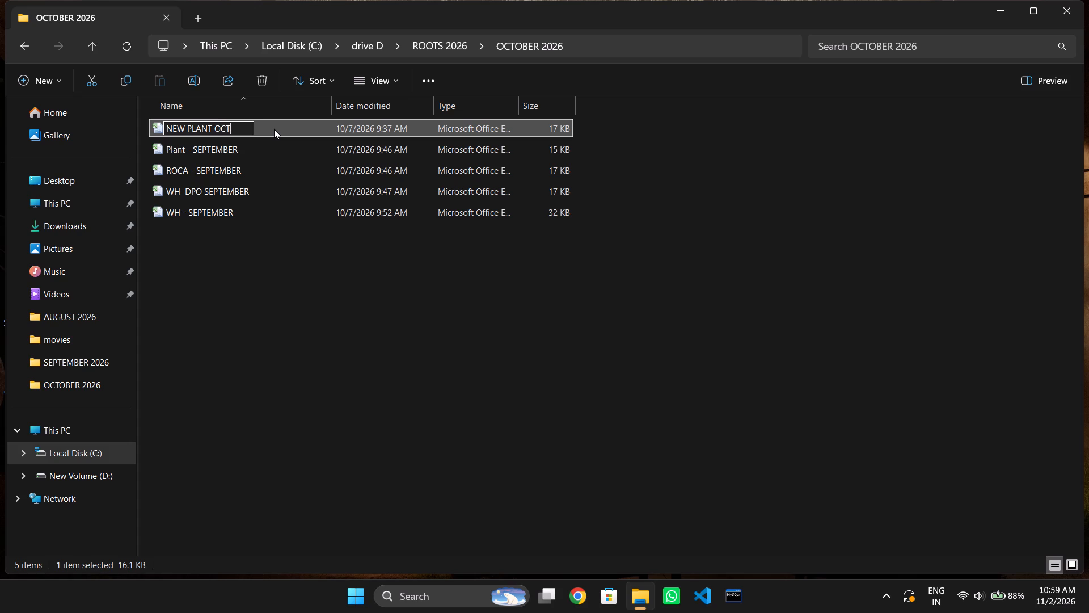
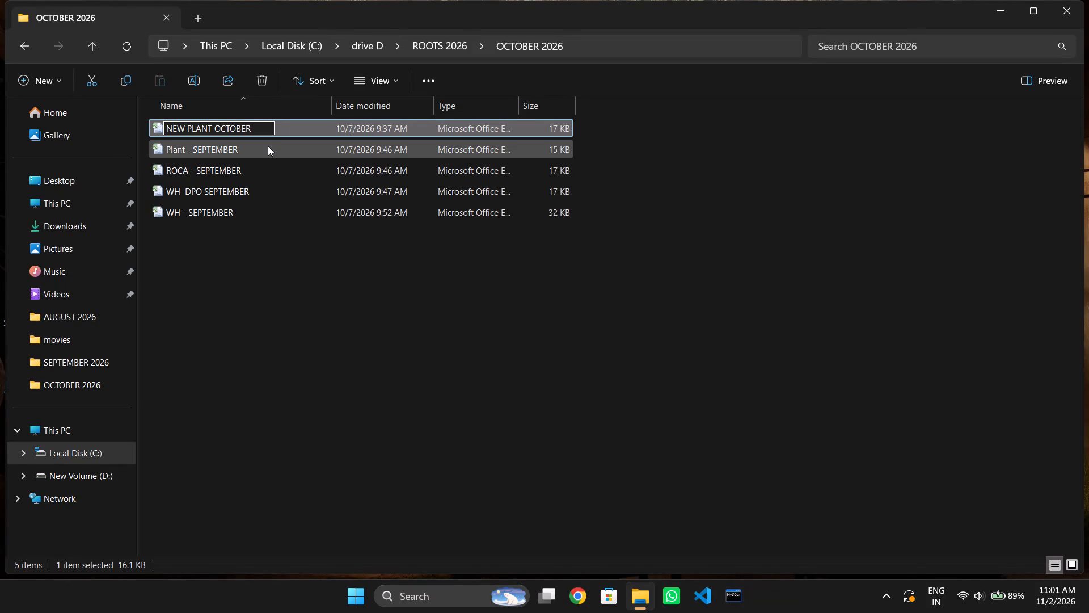
Rename the Plant - SEPTEMBER file as Plant - OCTOBER.
{"action": "left_click", "coordinate": [268, 146]}
{"action": "left_click", "coordinate": [267, 146]}
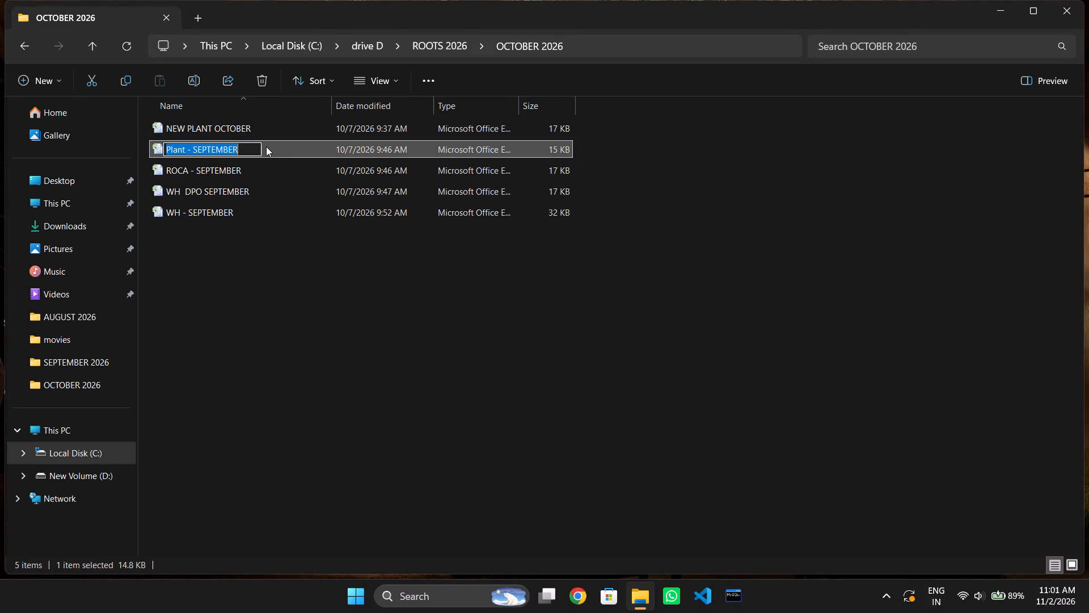
{"action": "left_click", "coordinate": [248, 146]}
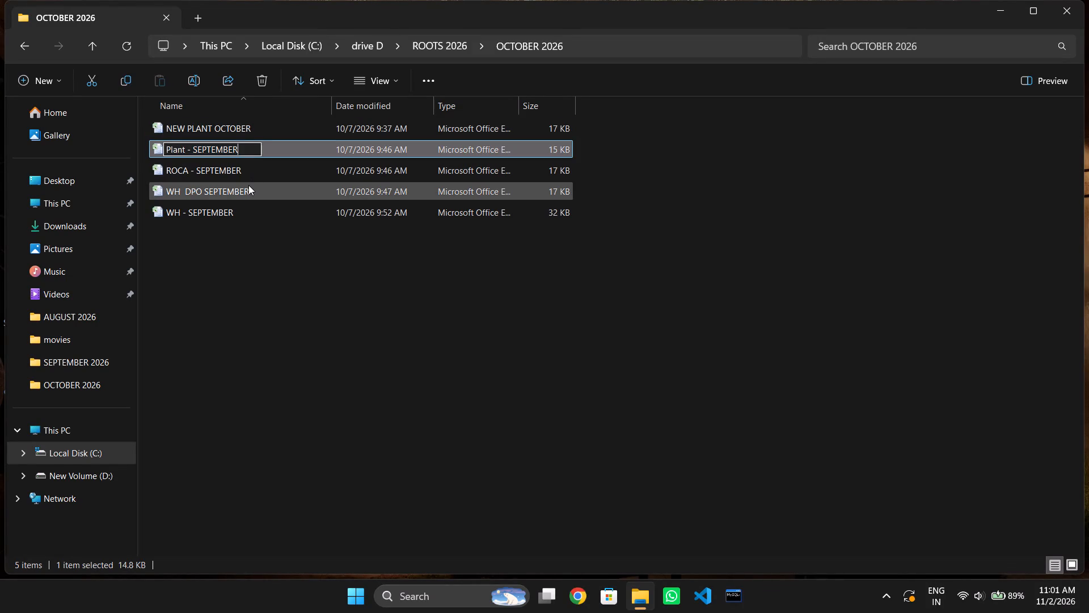
{"action": "key", "text": "BackSpace"}
{"action": "key", "text": "BackSpace"}
{"action": "key", "text": "BackSpace"}
{"action": "key", "text": "BackSpace"}
{"action": "key", "text": "BackSpace"}
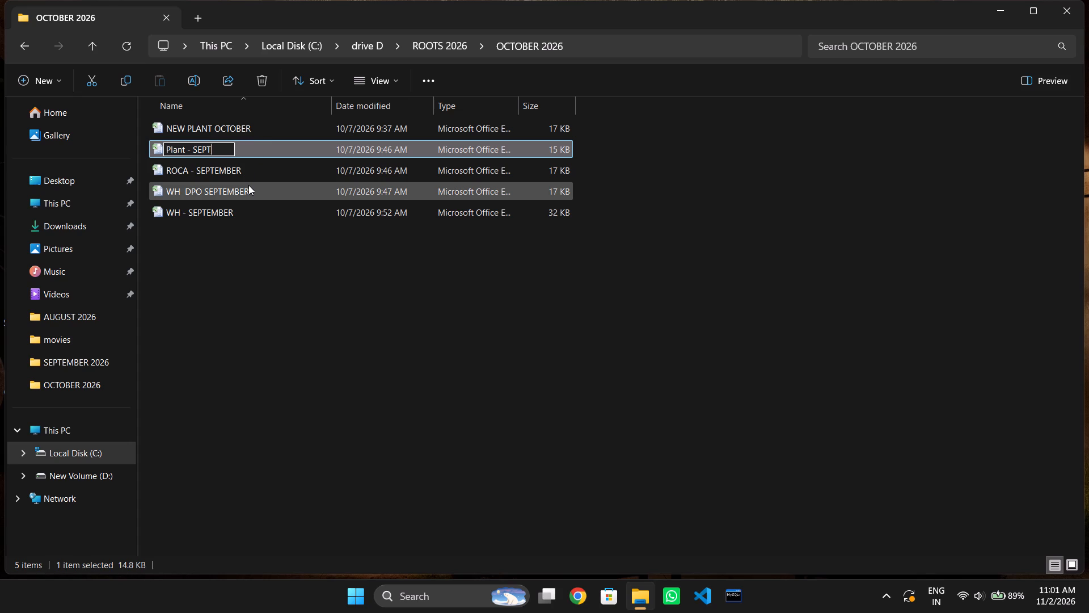
{"action": "key", "text": "BackSpace"}
{"action": "key", "text": "BackSpace"}
{"action": "key", "text": "BackSpace"}
{"action": "key", "text": "BackSpace"}
{"action": "type", "text": "OCT"}
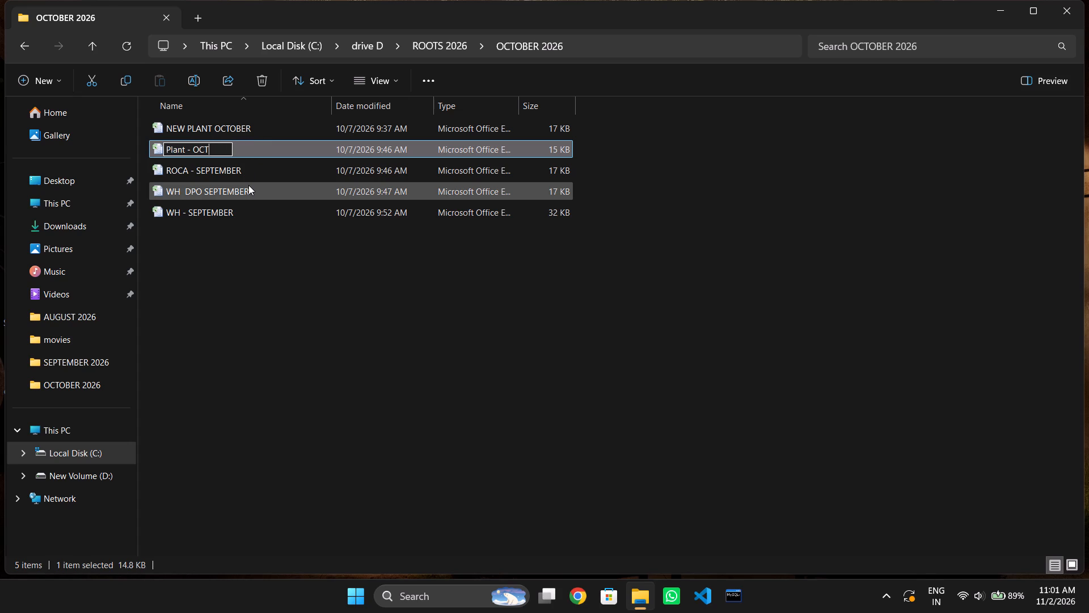
{"action": "key", "text": "o"}
{"action": "key", "text": "b"}
{"action": "type", "text": "ER"}
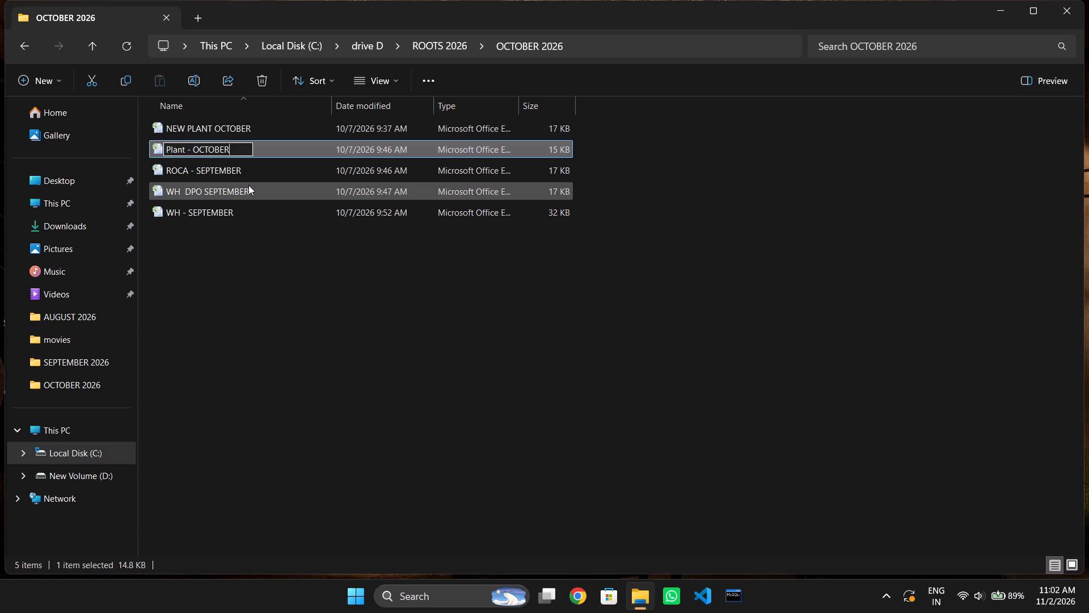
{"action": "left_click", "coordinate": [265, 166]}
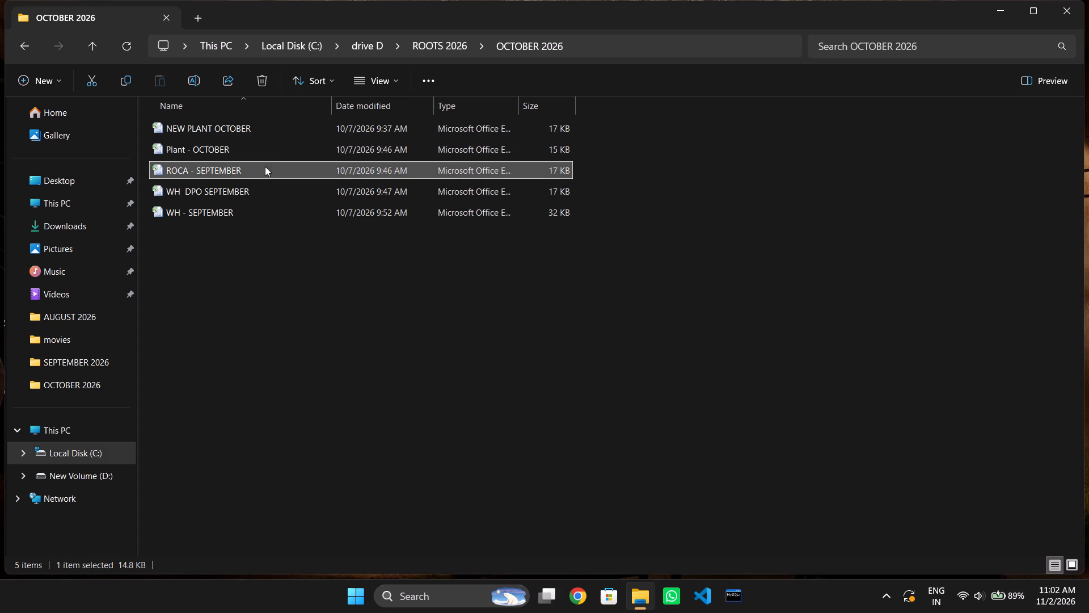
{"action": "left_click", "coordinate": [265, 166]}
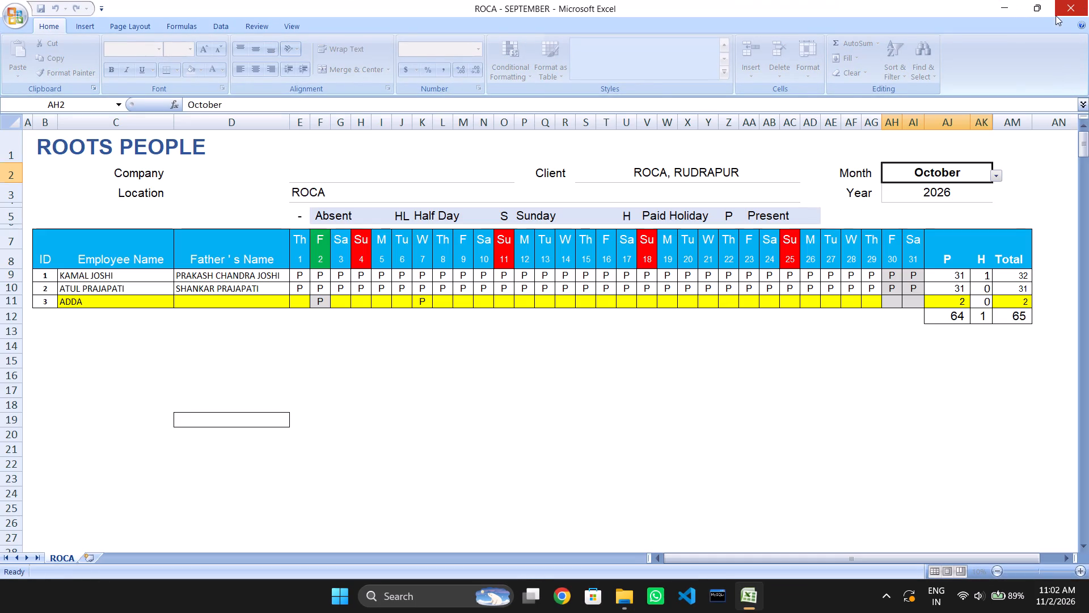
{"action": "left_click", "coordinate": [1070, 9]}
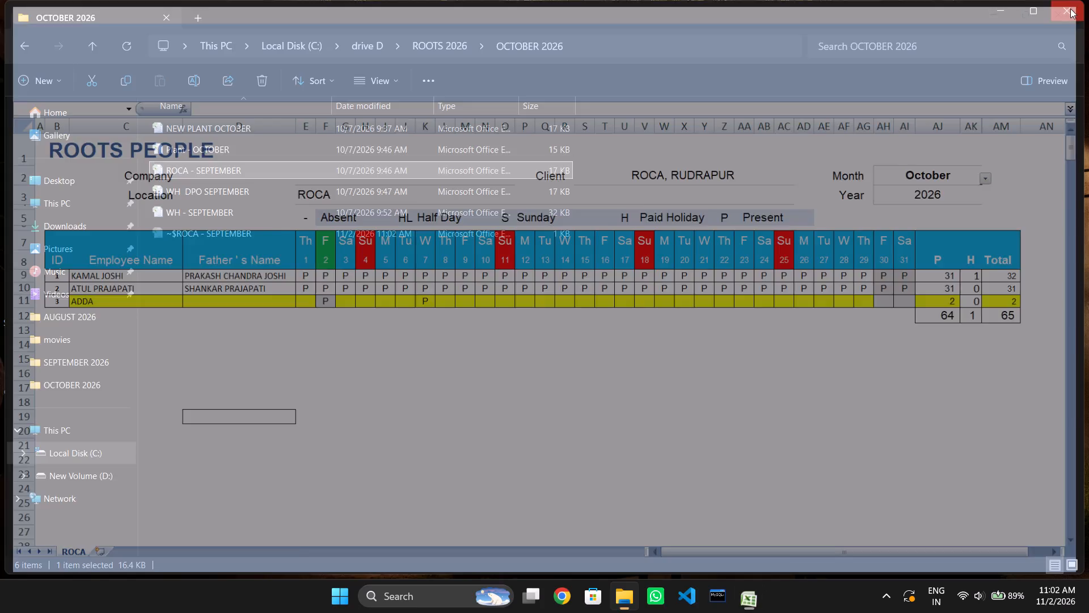
Rename the ROCA - SEPTEMBER file as ROCA - OCTOBER.
{"action": "left_click", "coordinate": [281, 165]}
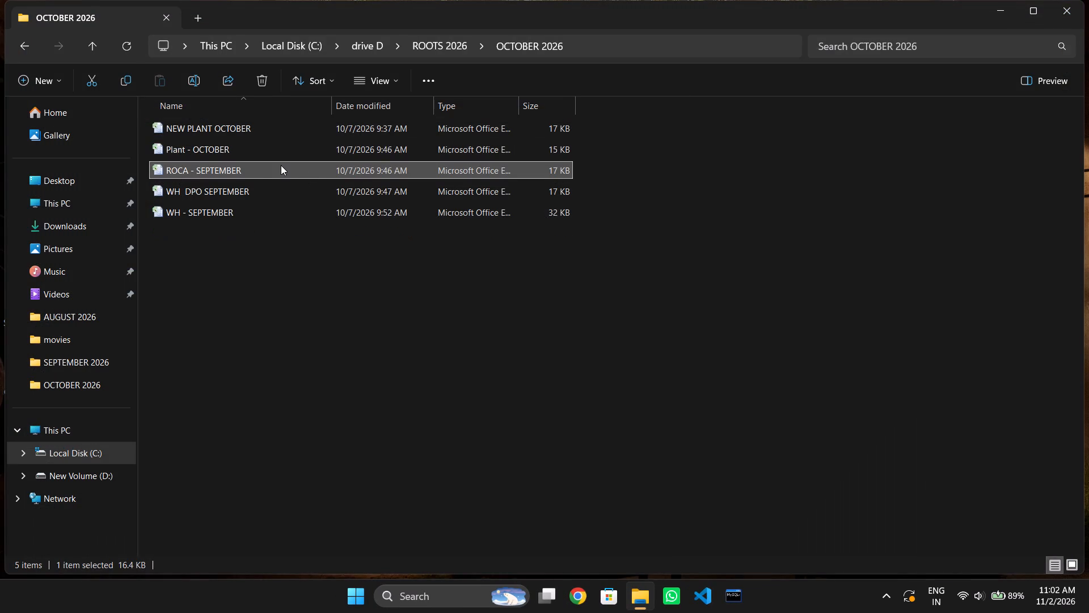
{"action": "left_click", "coordinate": [260, 169]}
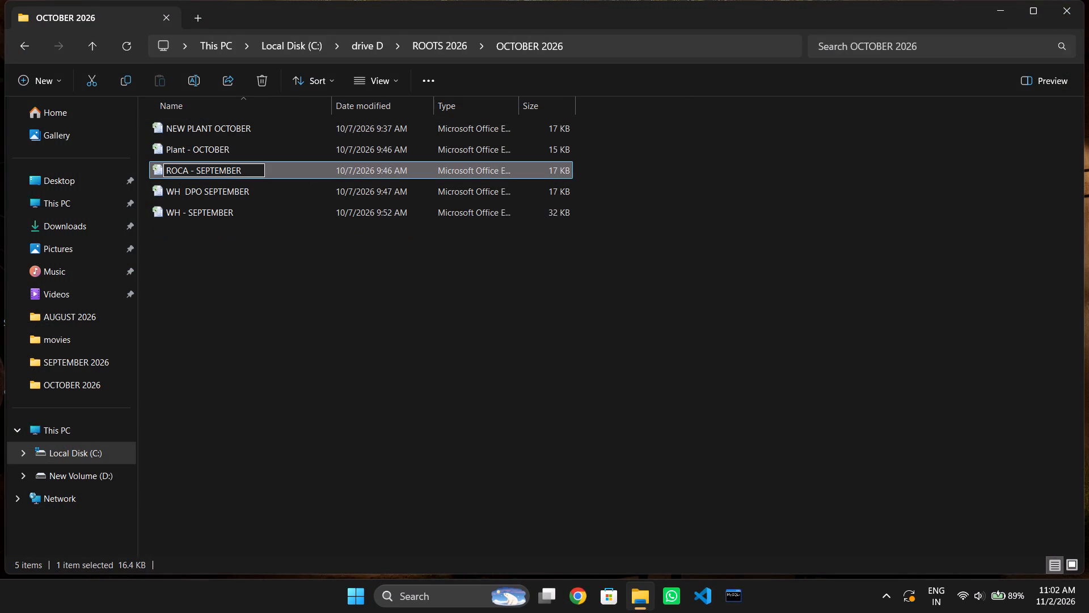
{"action": "key", "text": "BackSpace"}
{"action": "key", "text": "BackSpace"}
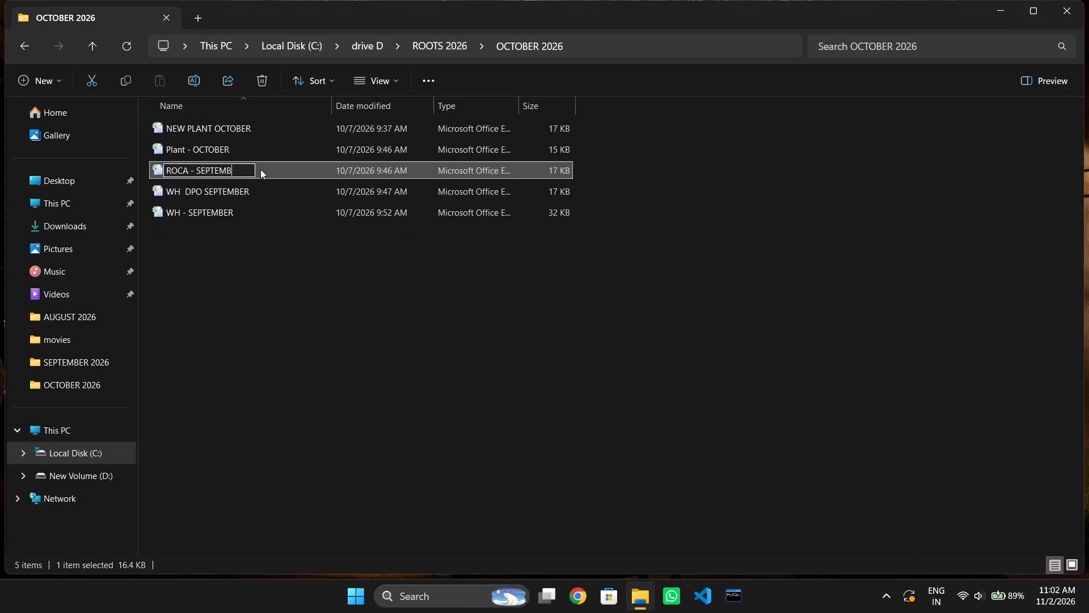
{"action": "key", "text": "BackSpace"}
{"action": "key", "text": "BackSpace"}
{"action": "key", "text": "BackSpace"}
{"action": "key", "text": "BackSpace"}
{"action": "key", "text": "BackSpace"}
{"action": "key", "text": "BackSpace"}
{"action": "key", "text": "BackSpace"}
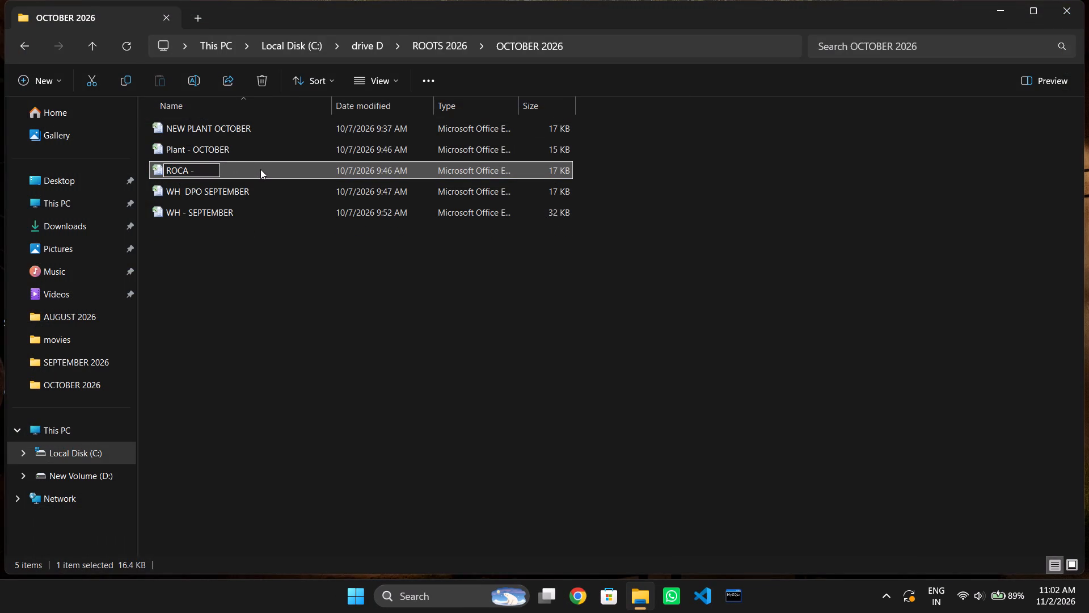
{"action": "key", "text": "o"}
{"action": "type", "text": "CT"}
{"action": "type", "text": "OBER"}
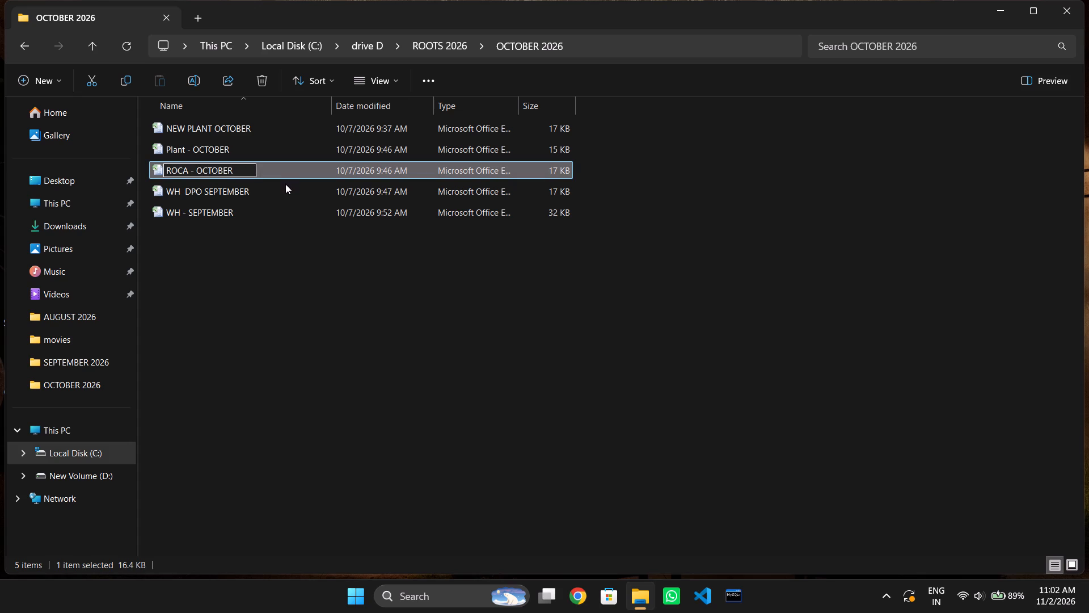
Rename the WH DPO SEPTEMBER file as WH DPO OCTOBER.
{"action": "left_click", "coordinate": [285, 184]}
{"action": "left_click", "coordinate": [263, 187]}
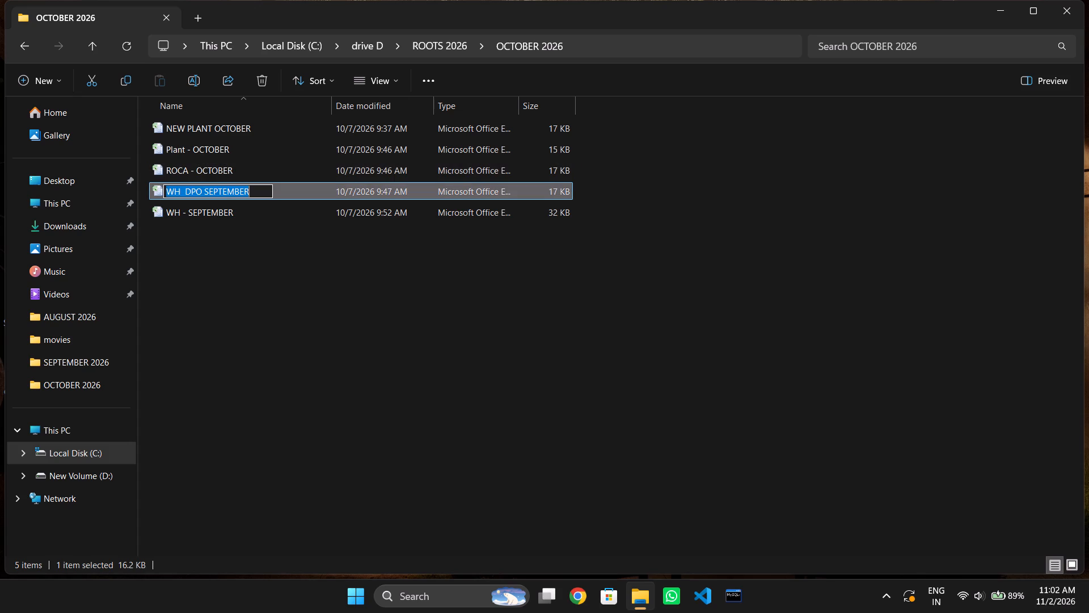
{"action": "left_click", "coordinate": [259, 189]}
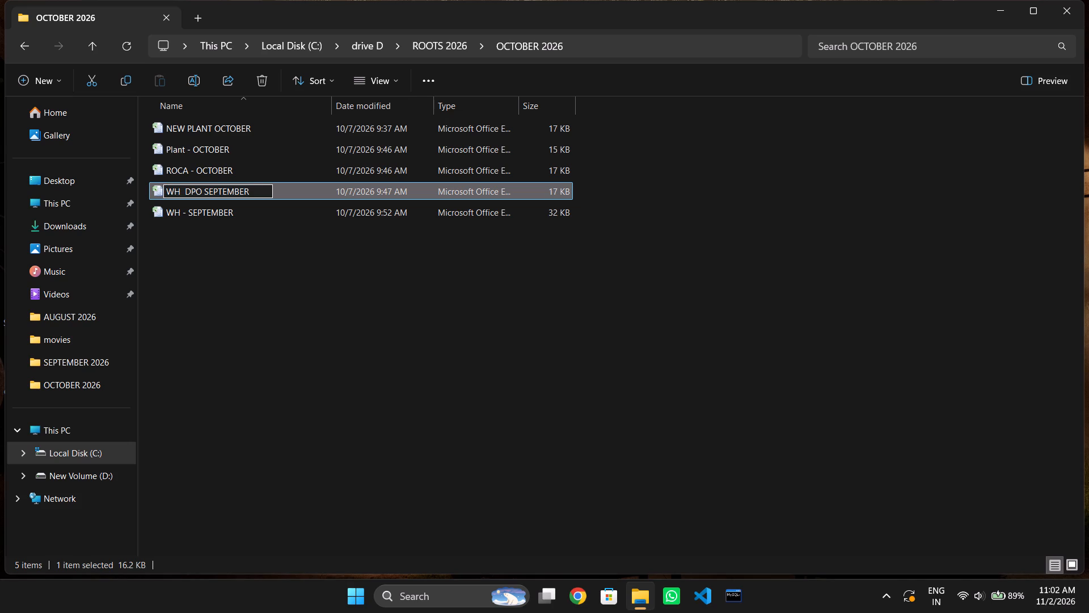
{"action": "key", "text": "BackSpace"}
{"action": "key", "text": "BackSpace"}
{"action": "key", "text": "BackSpace"}
{"action": "key", "text": "BackSpace"}
{"action": "key", "text": "BackSpace"}
{"action": "key", "text": "BackSpace"}
{"action": "key", "text": "BackSpace"}
{"action": "key", "text": "BackSpace"}
{"action": "key", "text": "BackSpace"}
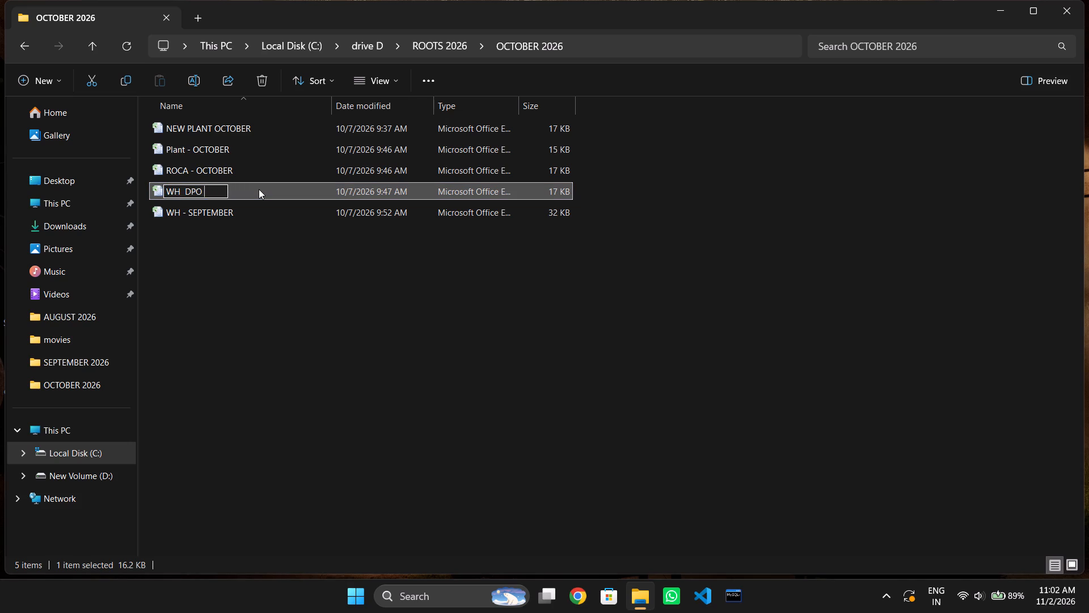
{"action": "key", "text": "o"}
{"action": "key", "text": "c"}
{"action": "key", "text": "t"}
{"action": "type", "text": "OBER"}
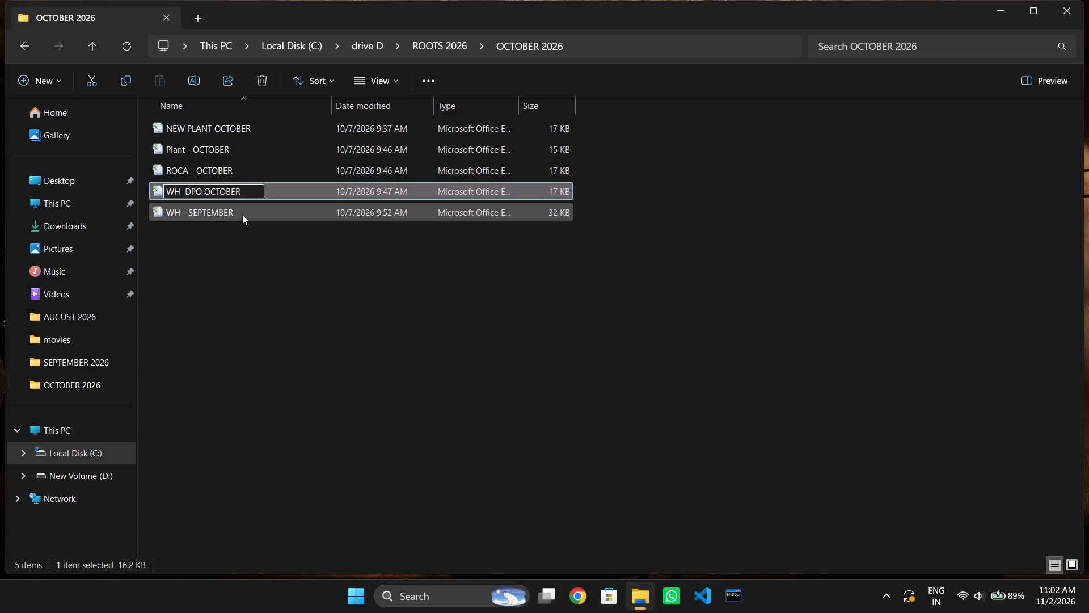
Rename the WH - SEPTEMBER file as WH - OCTOBER.
{"action": "left_click", "coordinate": [243, 211]}
{"action": "left_click", "coordinate": [243, 211]}
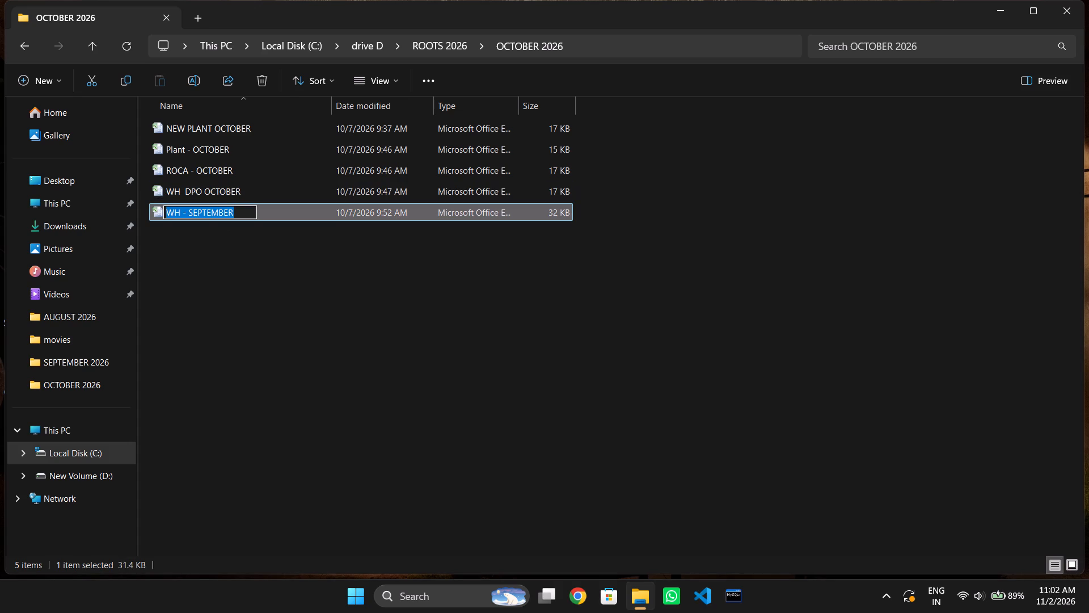
{"action": "left_click", "coordinate": [243, 212]}
{"action": "key", "text": "BackSpace"}
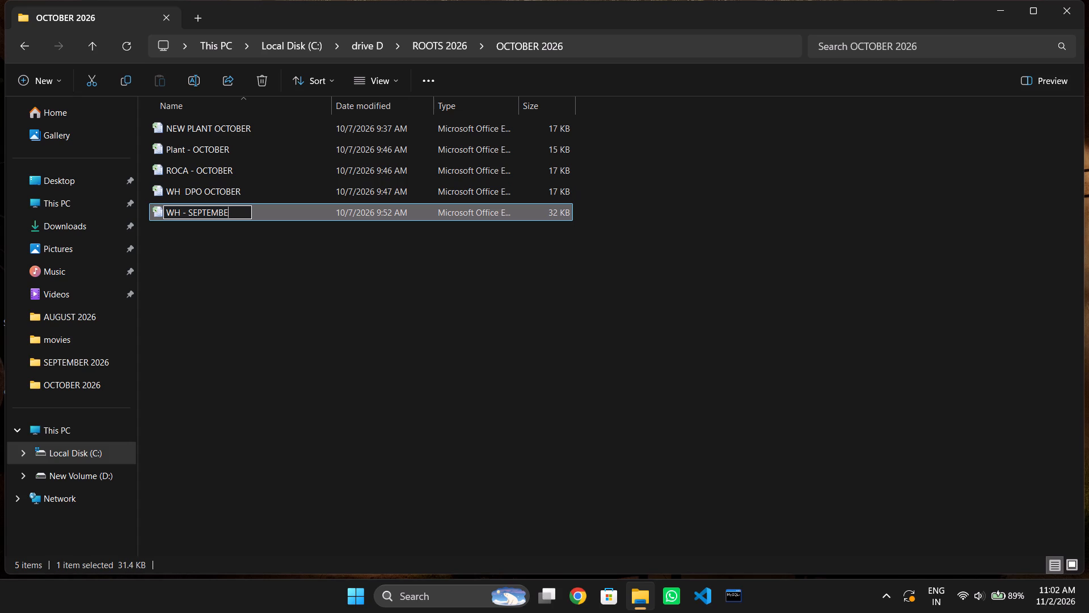
{"action": "key", "text": "BackSpace"}
{"action": "key", "text": "BackSpace"}
{"action": "key", "text": "BackSpace"}
{"action": "key", "text": "BackSpace"}
{"action": "key", "text": "BackSpace"}
{"action": "key", "text": "BackSpace"}
{"action": "key", "text": "BackSpace"}
{"action": "key", "text": "BackSpace"}
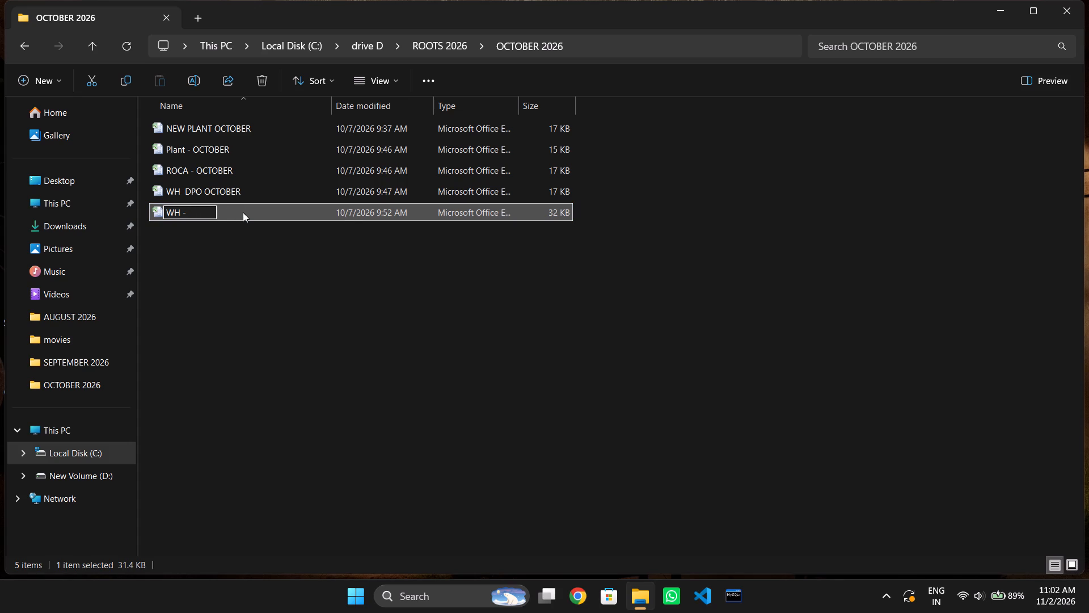
{"action": "type", "text": "OCT"}
{"action": "type", "text": "OBER"}
{"action": "left_click", "coordinate": [335, 295]}
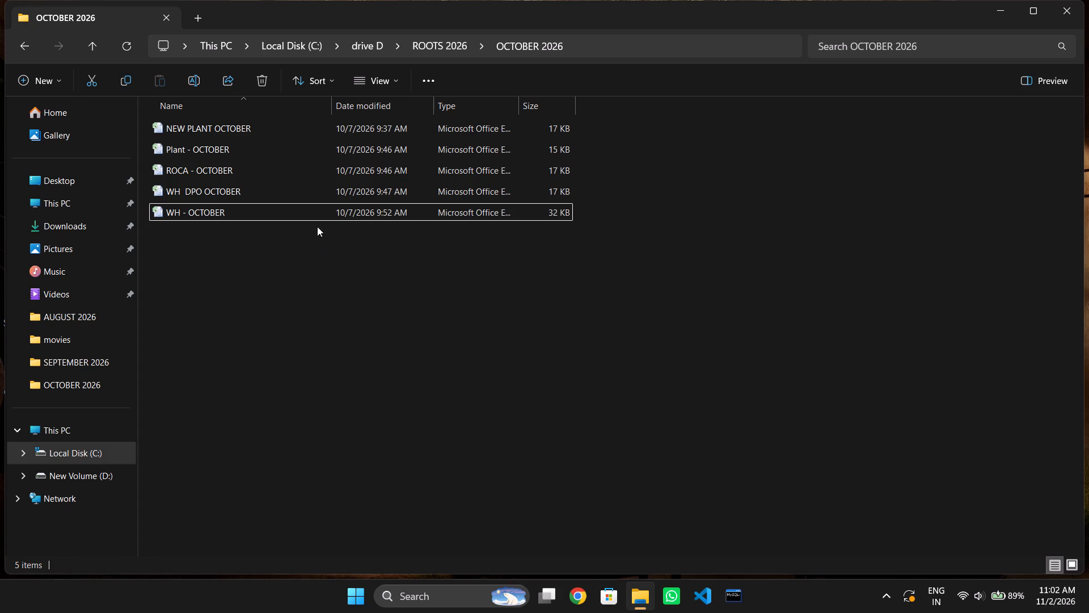
Open the ROCA - OCTOBER workbook from the OCTOBER 2026 folder.
{"action": "left_click", "coordinate": [268, 162]}
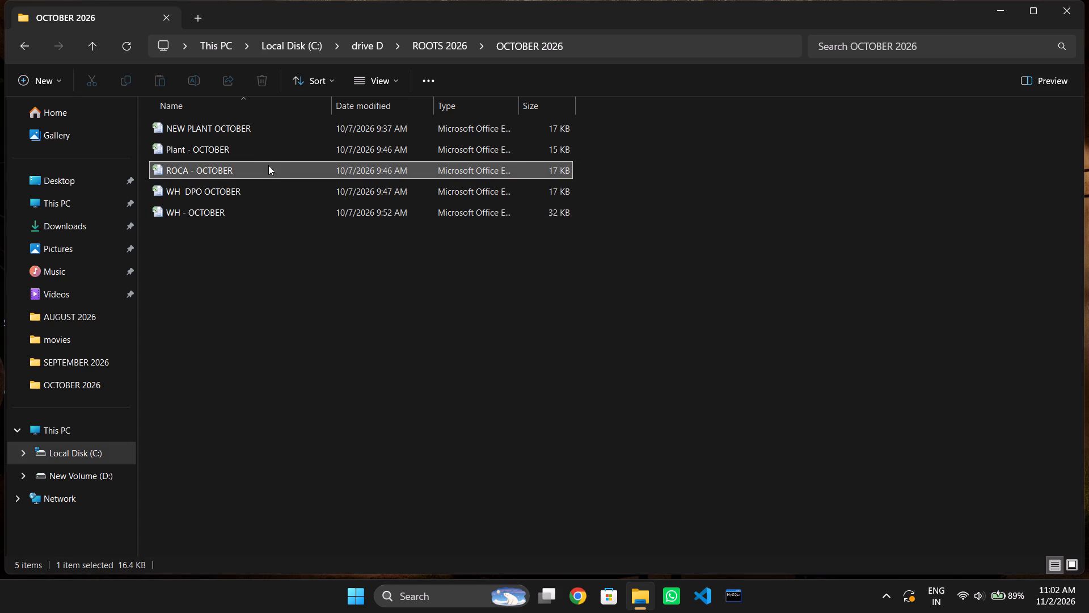
{"action": "double_click", "coordinate": [268, 167]}
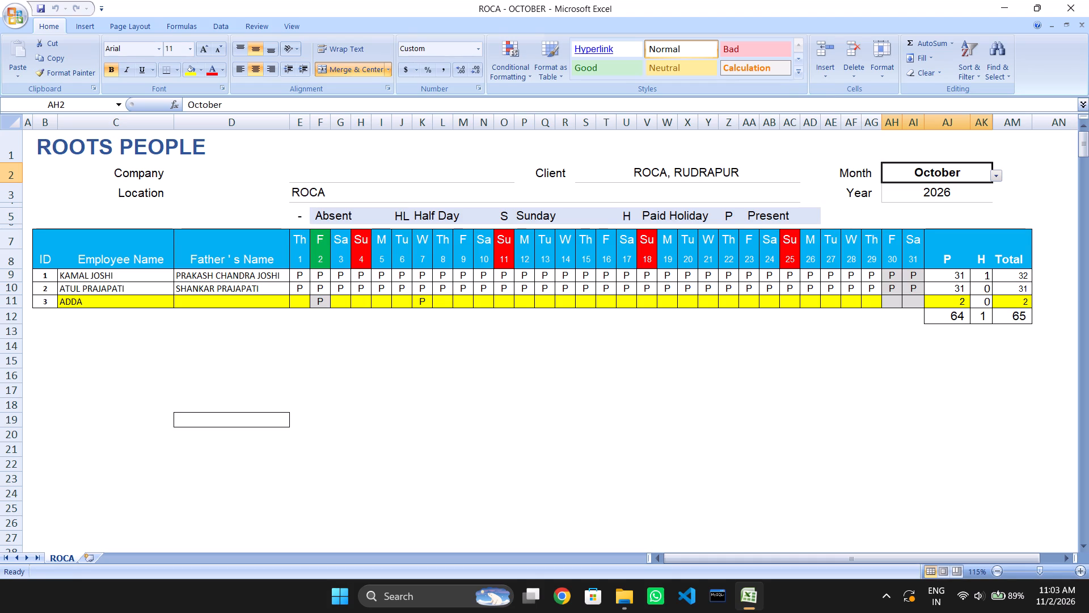
Clear the attendance marks for Friday 2 October in all three rows of the ROCA sheet.
{"action": "left_click", "coordinate": [322, 276]}
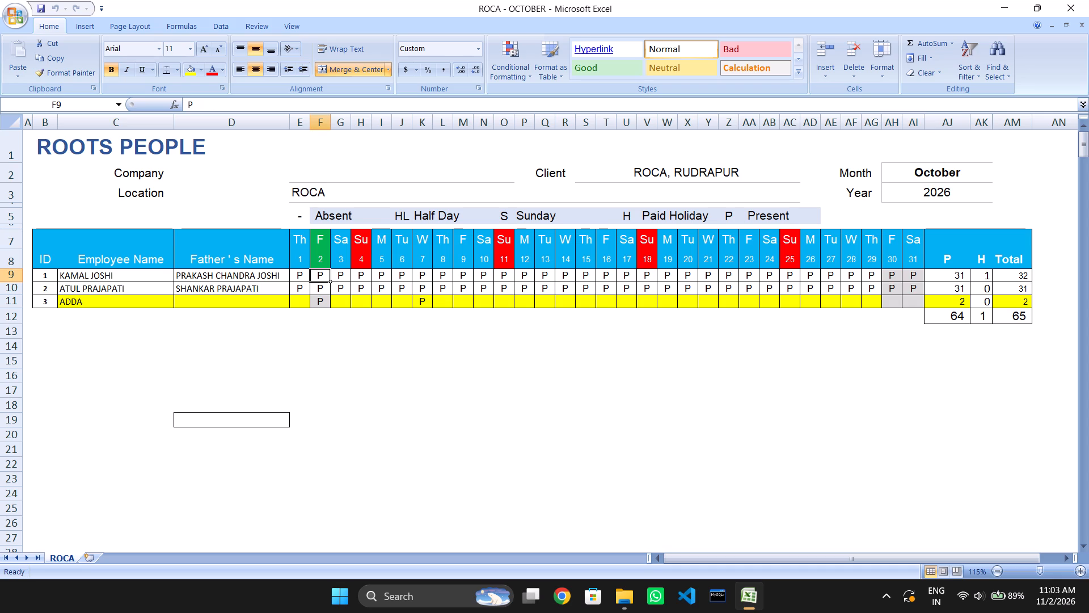
{"action": "left_click_drag", "start_coordinate": [322, 276], "coordinate": [322, 291]}
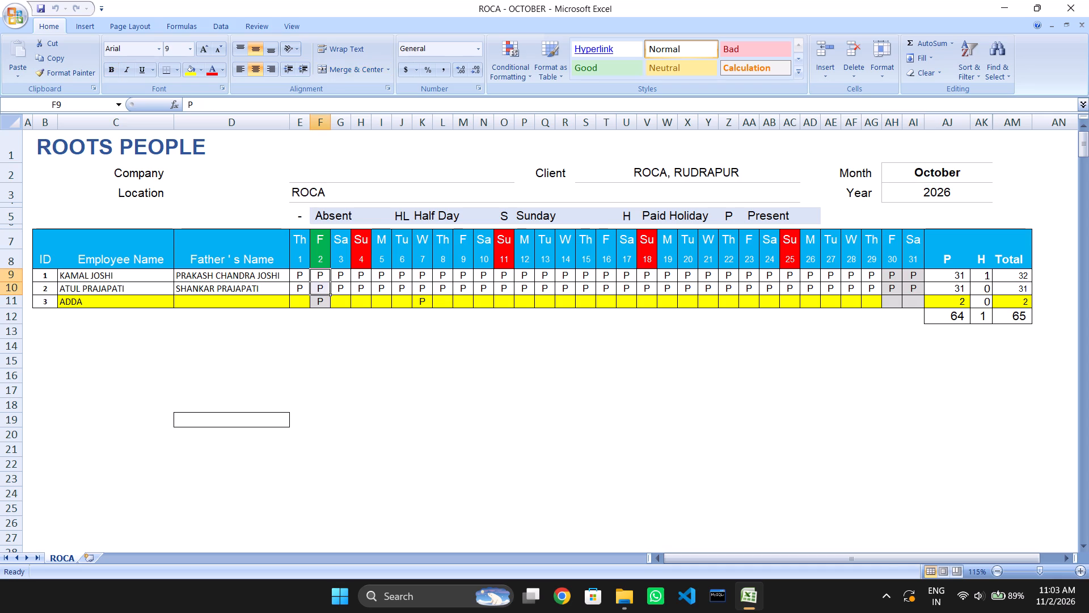
{"action": "left_click_drag", "start_coordinate": [322, 291], "coordinate": [322, 299]}
{"action": "right_click", "coordinate": [319, 299]}
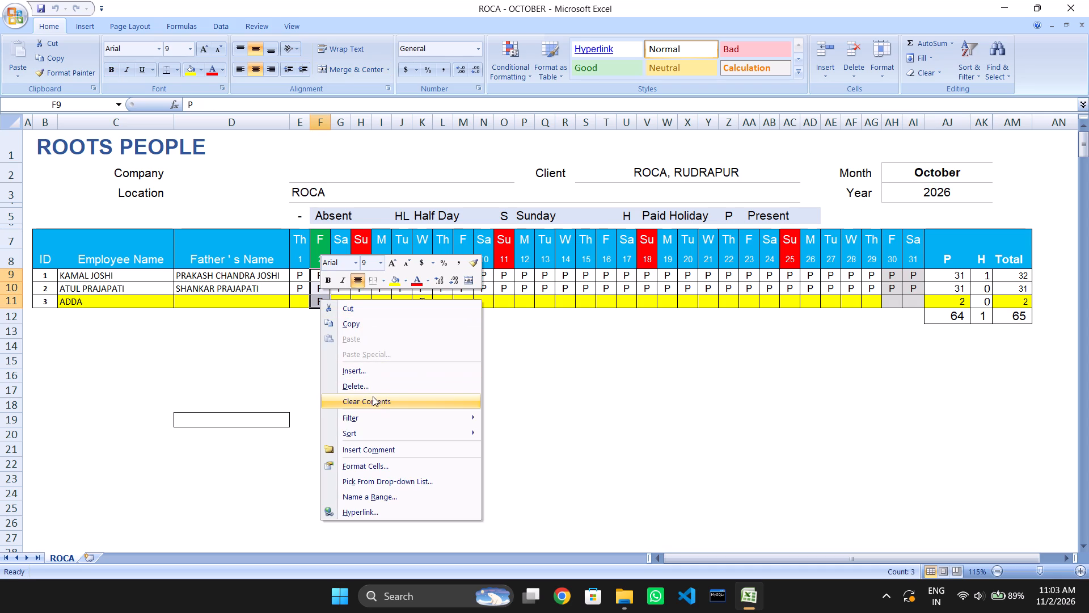
{"action": "left_click", "coordinate": [373, 402]}
Clear the attendance marks for ID 1 on 3 October and for IDs 1 and 2 on Sunday 4 October.
{"action": "left_click", "coordinate": [341, 278]}
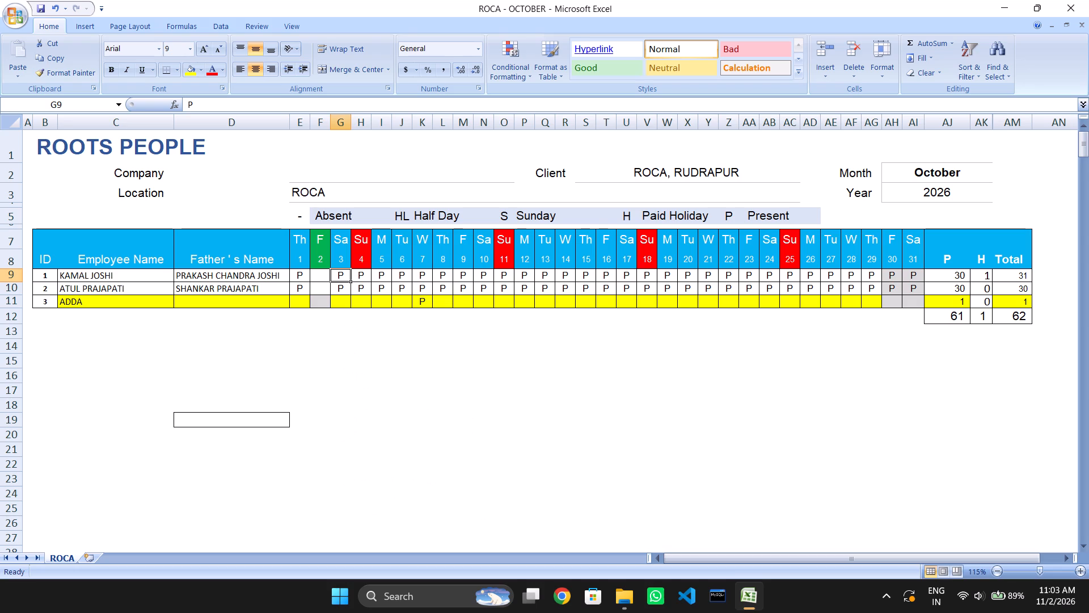
{"action": "key", "text": "BackSpace"}
{"action": "key", "text": "Right"}
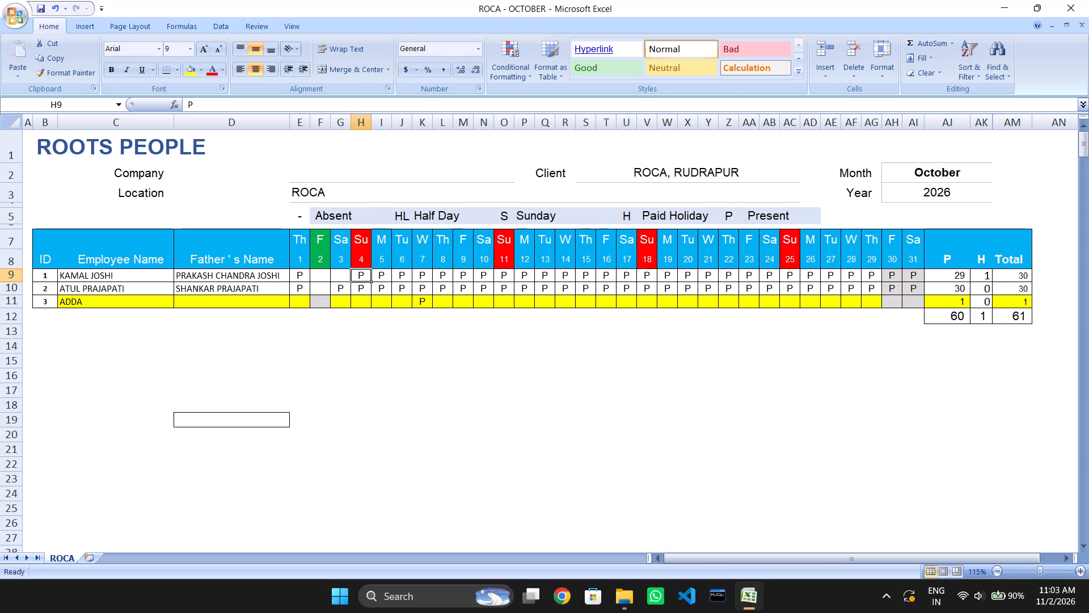
{"action": "key", "text": "BackSpace"}
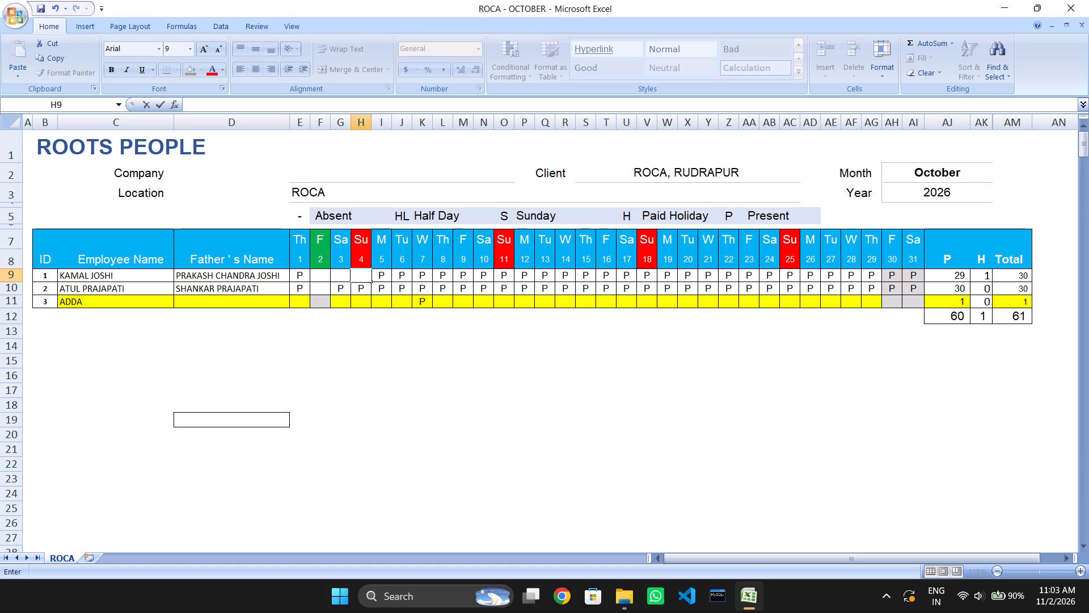
{"action": "key", "text": "Down"}
{"action": "key", "text": "BackSpace"}
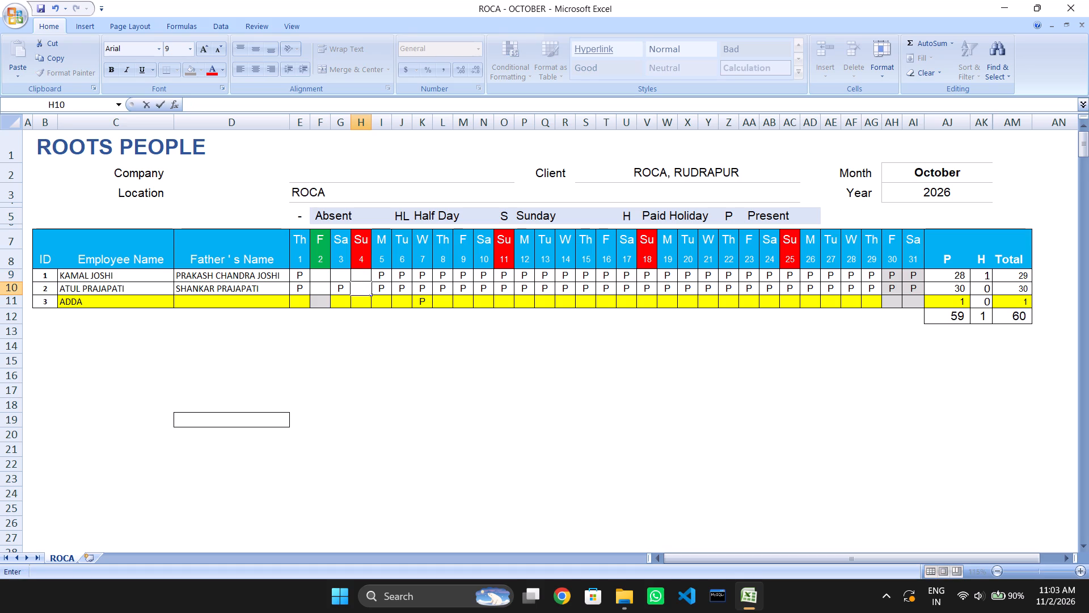
{"action": "key", "text": "Right"}
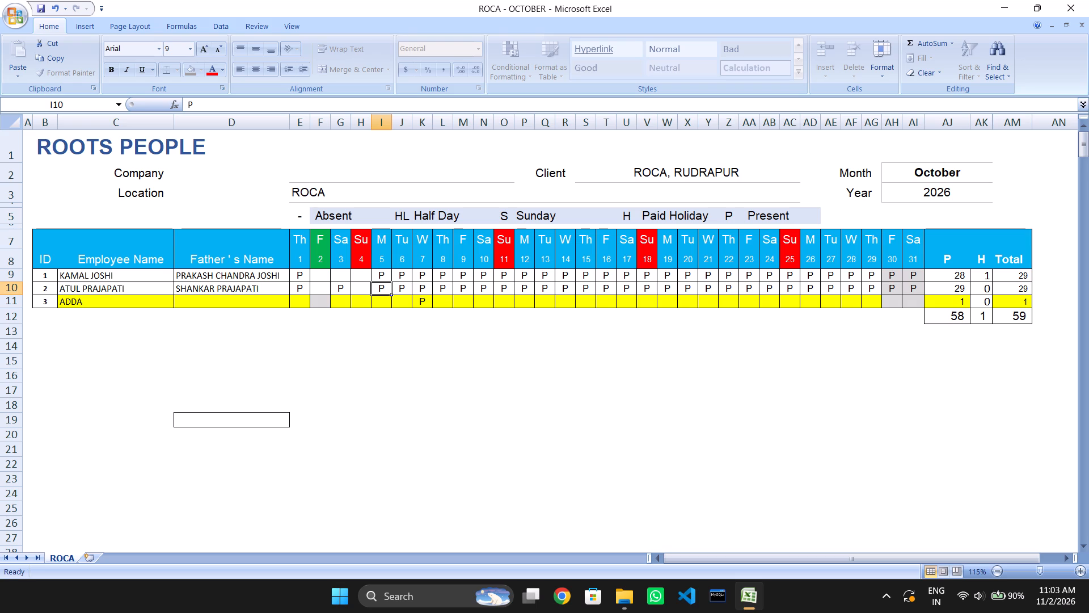
Clear the attendance marks for IDs 1 and 2 on Sunday 11 October and for ID 2 on Tuesday 13 October.
{"action": "key", "text": "Right"}
{"action": "key", "text": "Right"}
{"action": "key", "text": "Right"}
{"action": "key", "text": "Right"}
{"action": "key", "text": "Right"}
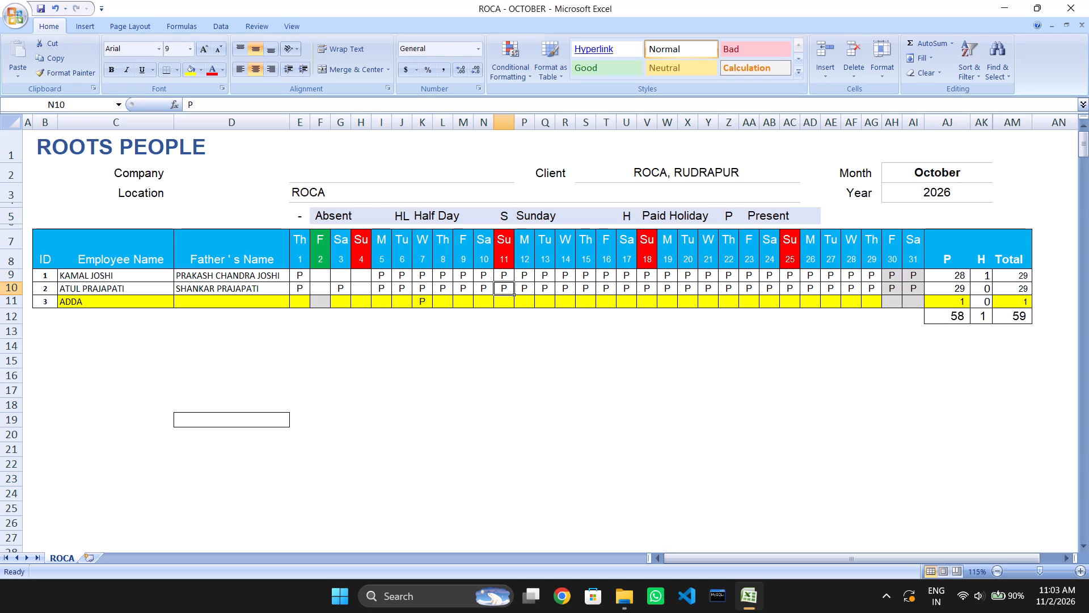
{"action": "key", "text": "BackSpace"}
{"action": "key", "text": "Up"}
{"action": "key", "text": "BackSpace"}
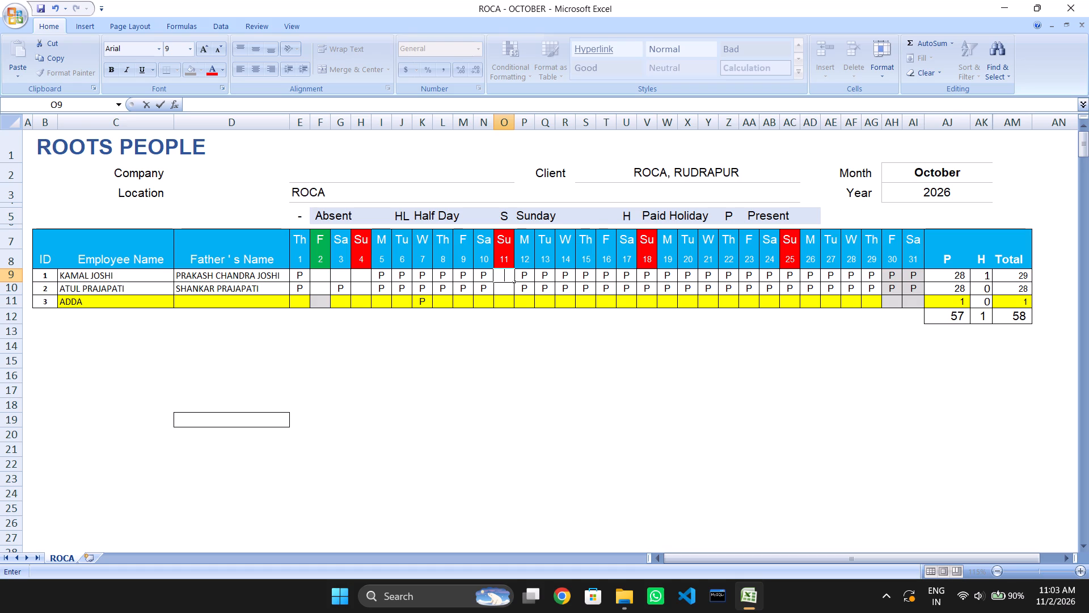
{"action": "key", "text": "Right"}
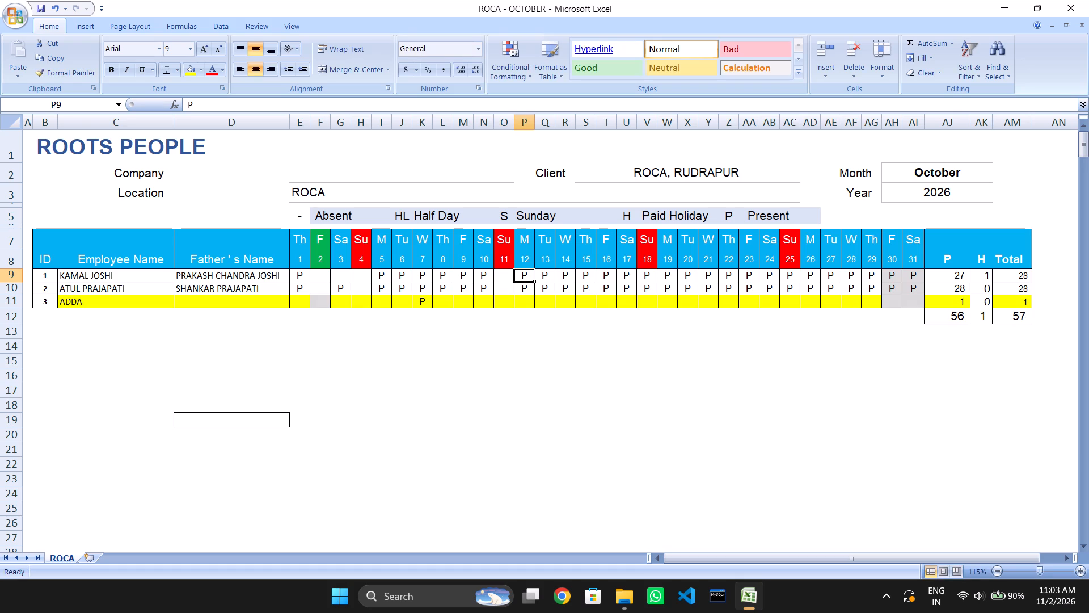
{"action": "key", "text": "Down"}
{"action": "key", "text": "BackSpace"}
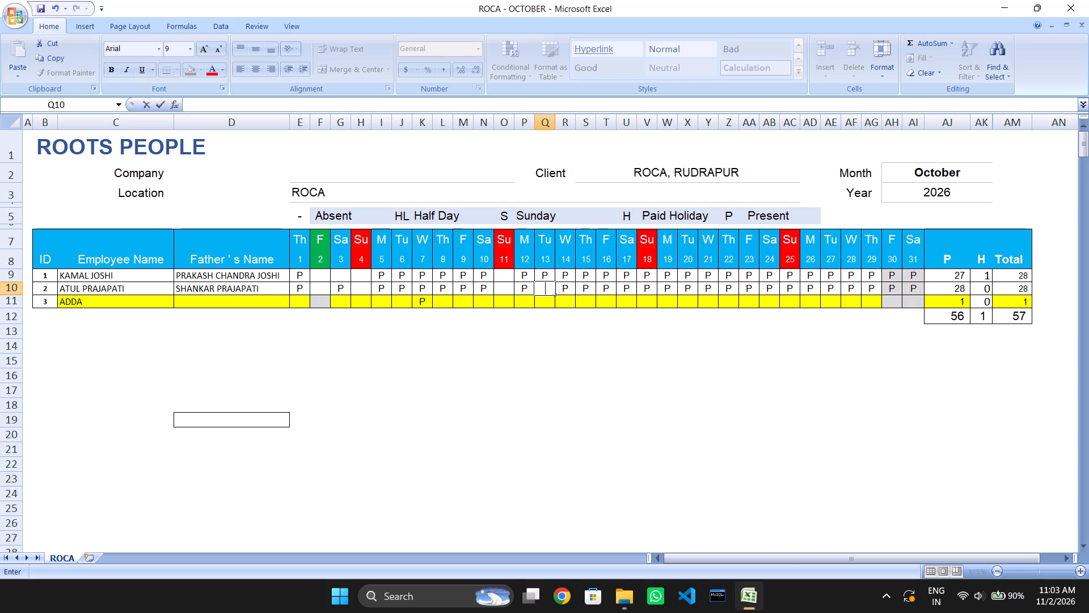
{"action": "key", "text": "Right"}
Clear the attendance marks for IDs 1 and 2 on Sunday 18 October and on Tuesday 20 October.
{"action": "key", "text": "Right"}
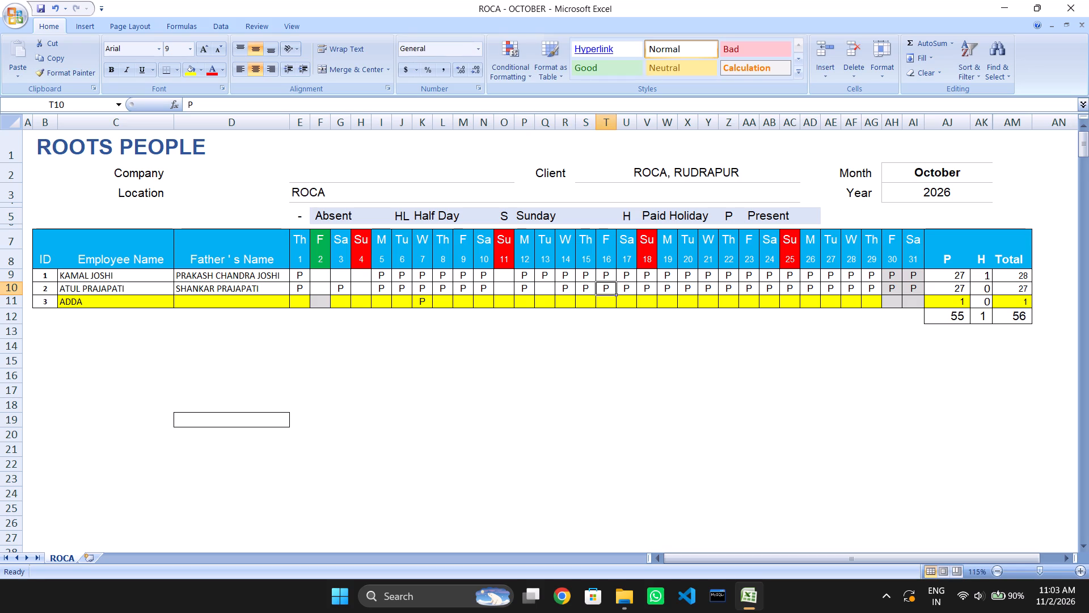
{"action": "key", "text": "Right"}
{"action": "key", "text": "Right"}
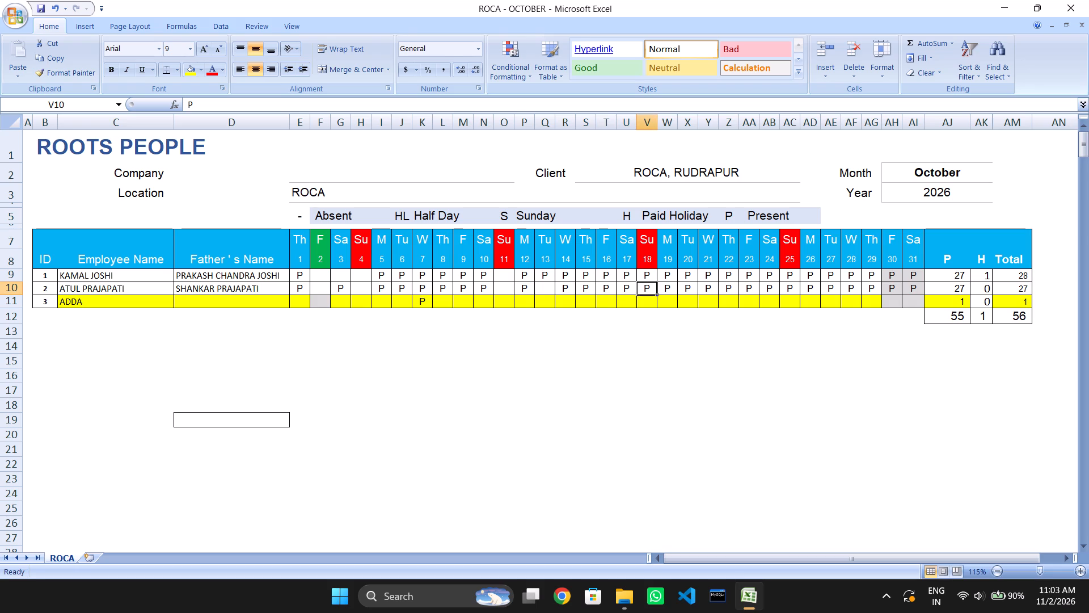
{"action": "key", "text": "BackSpace"}
{"action": "key", "text": "Up"}
{"action": "key", "text": "BackSpace"}
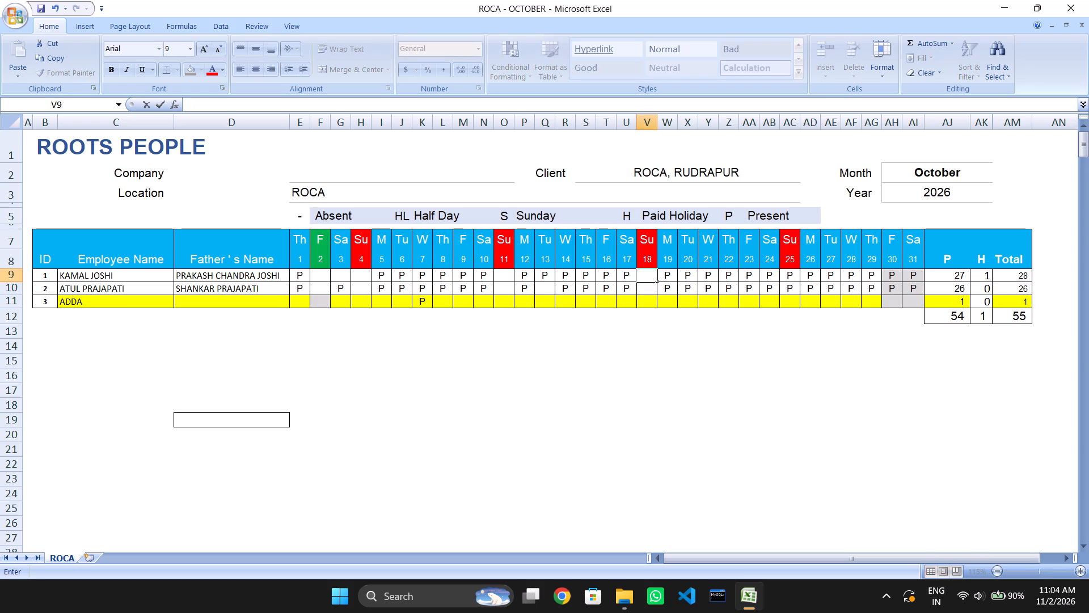
{"action": "key", "text": "Right"}
{"action": "key", "text": "Right"}
{"action": "key", "text": "BackSpace"}
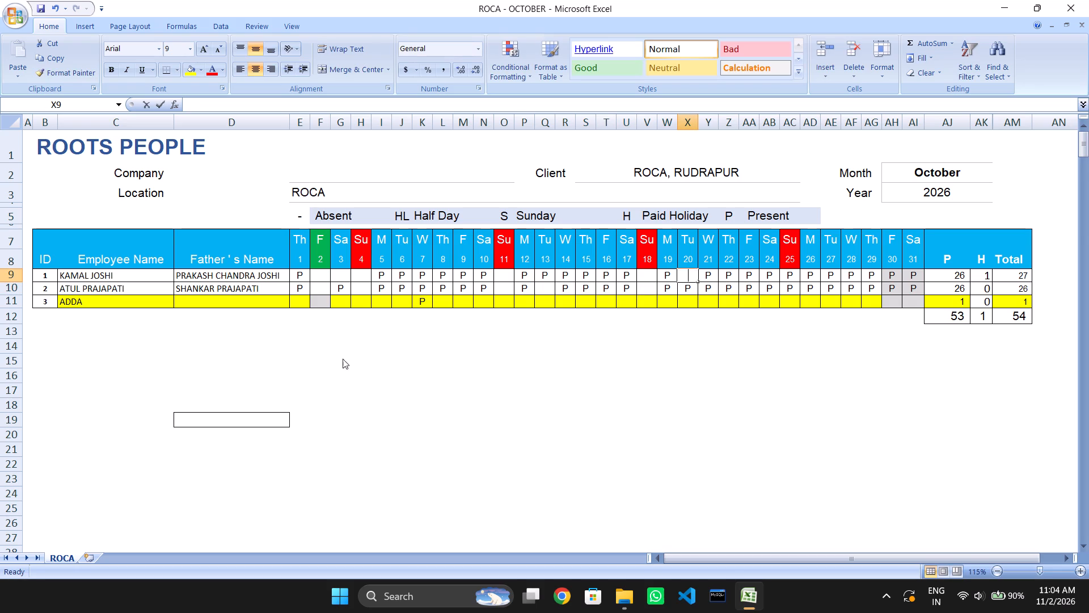
{"action": "key", "text": "Down"}
{"action": "key", "text": "BackSpace"}
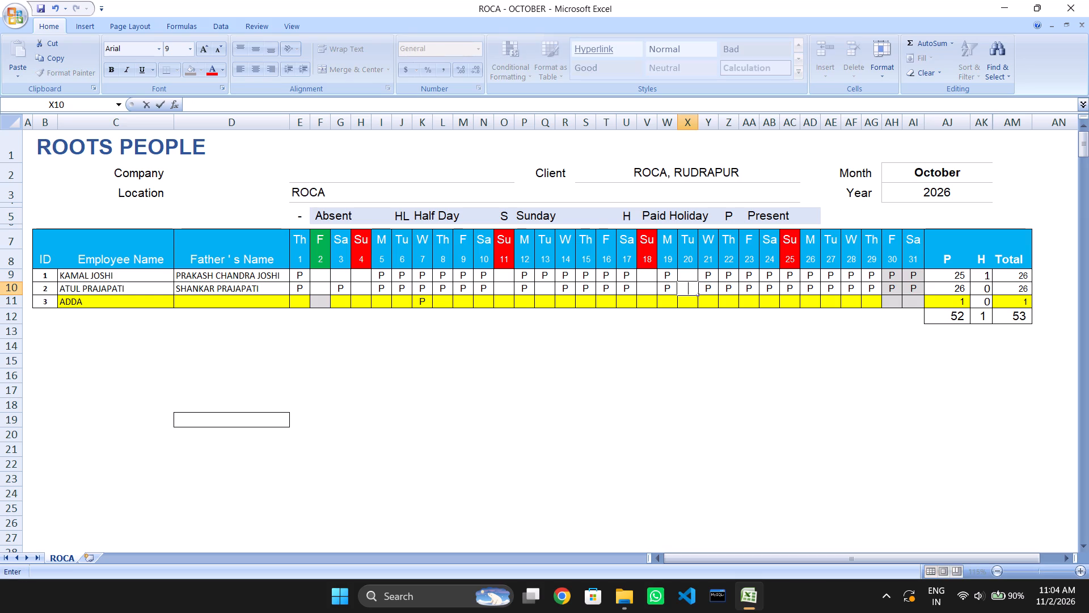
{"action": "key", "text": "Right"}
Clear the attendance marks for IDs 1 and 2 on Sunday 25 October and for ID 2 on Tuesday 27 October.
{"action": "key", "text": "Right"}
{"action": "key", "text": "Right"}
{"action": "key", "text": "Right"}
{"action": "key", "text": "Right"}
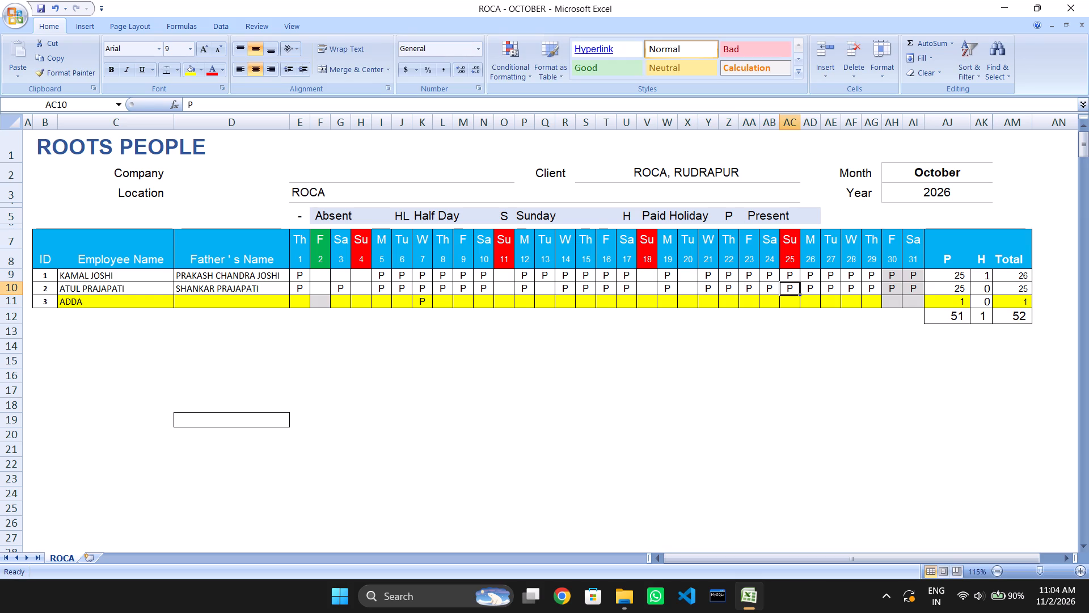
{"action": "key", "text": "BackSpace"}
{"action": "key", "text": "Up"}
{"action": "key", "text": "BackSpace"}
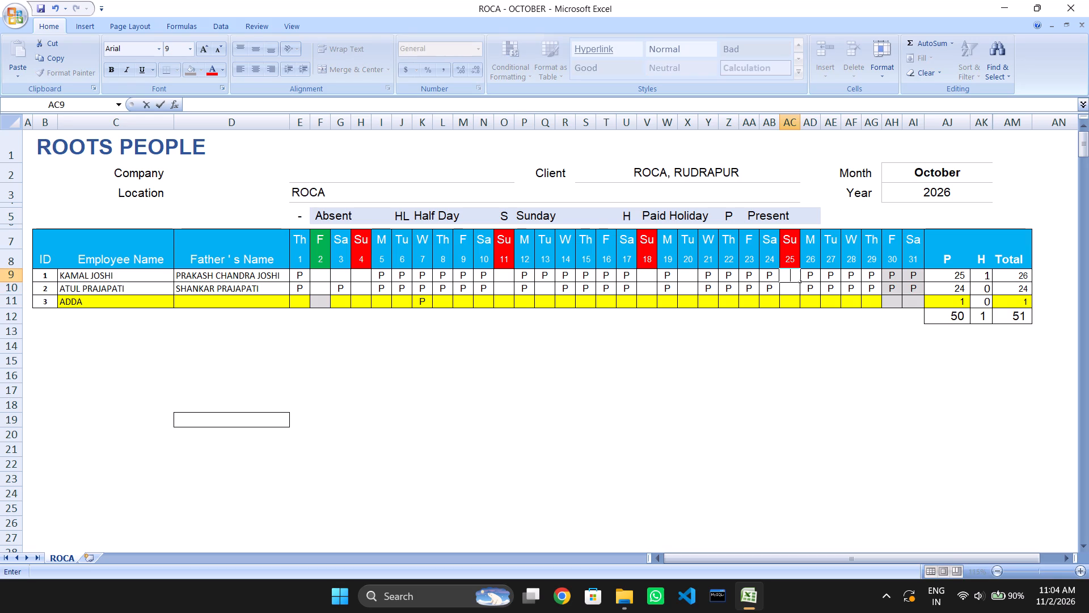
{"action": "key", "text": "Right"}
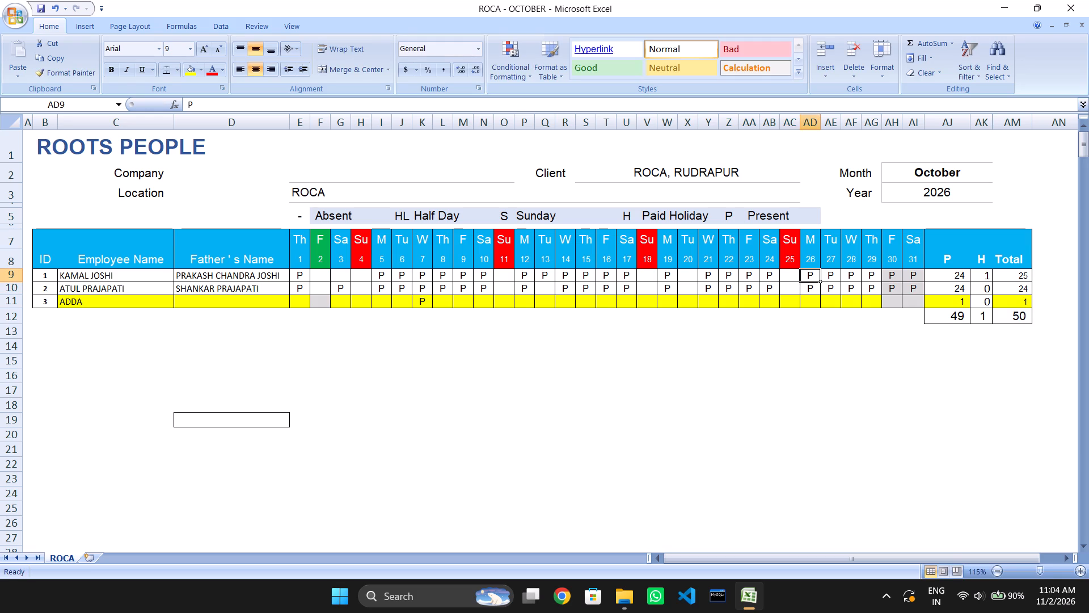
{"action": "key", "text": "Right"}
{"action": "key", "text": "Down"}
{"action": "key", "text": "BackSpace"}
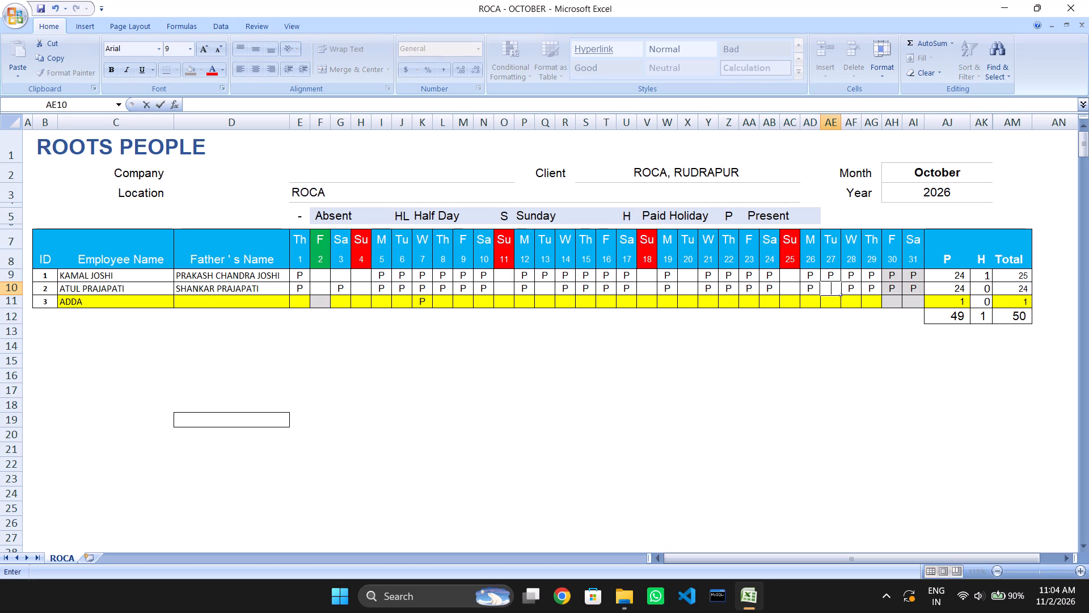
{"action": "key", "text": "Right"}
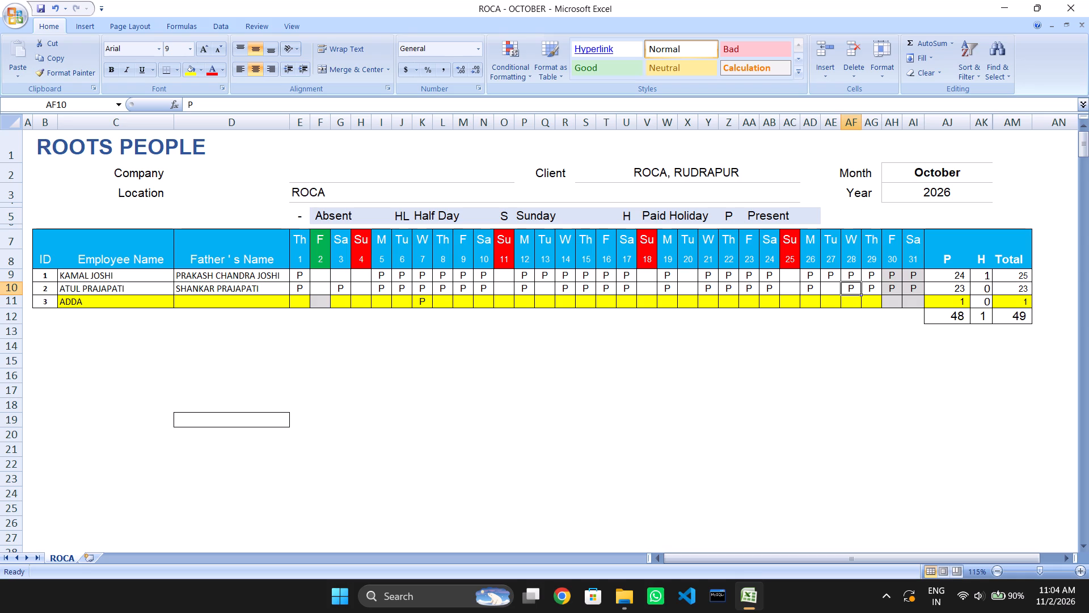
Move the P mark in the ADDA row from Wednesday 7 October to Tuesday 27 October.
{"action": "left_click", "coordinate": [425, 302]}
{"action": "key", "text": "BackSpace"}
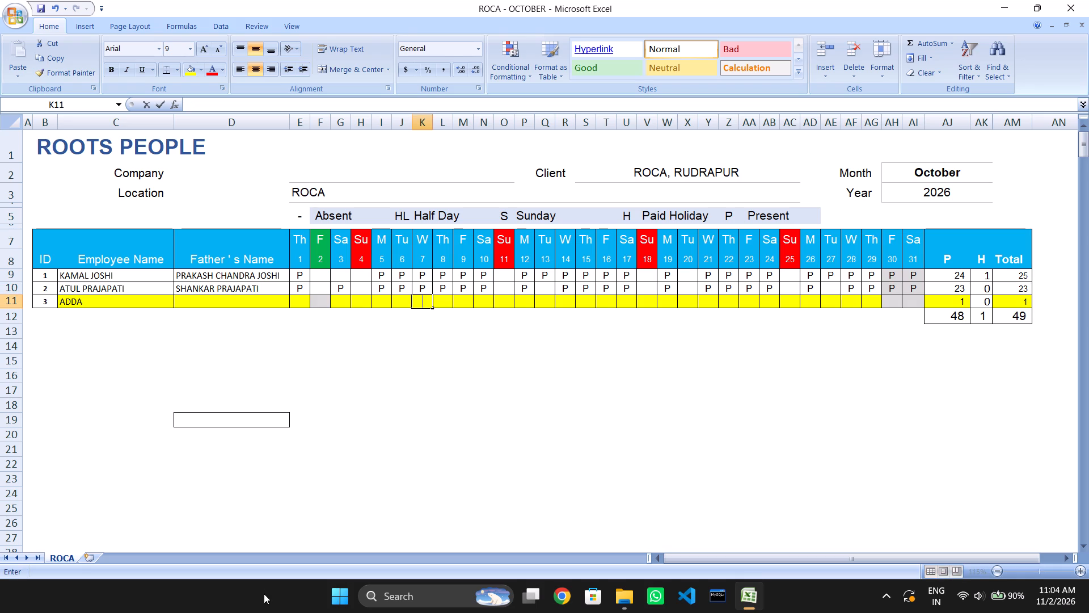
{"action": "key", "text": "Right"}
{"action": "key", "text": "Right"}
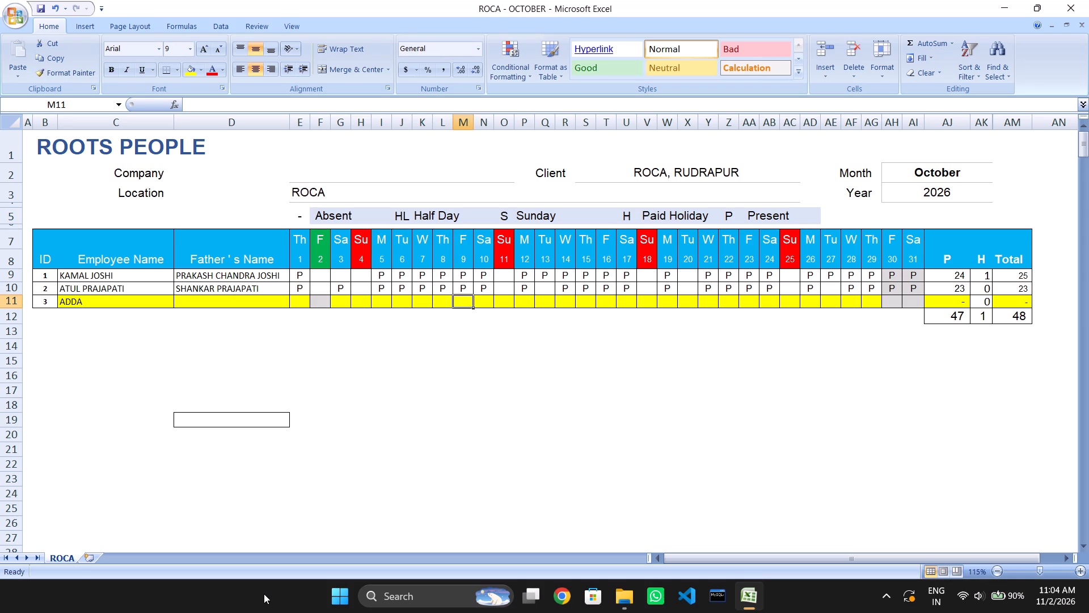
{"action": "key", "text": "Right"}
{"action": "key", "text": "Right"}
{"action": "key", "text": "Right"}
{"action": "key", "text": "Right"}
{"action": "key", "text": "Right"}
{"action": "key", "text": "Right"}
{"action": "key", "text": "Right"}
{"action": "key", "text": "Right"}
{"action": "key", "text": "Right"}
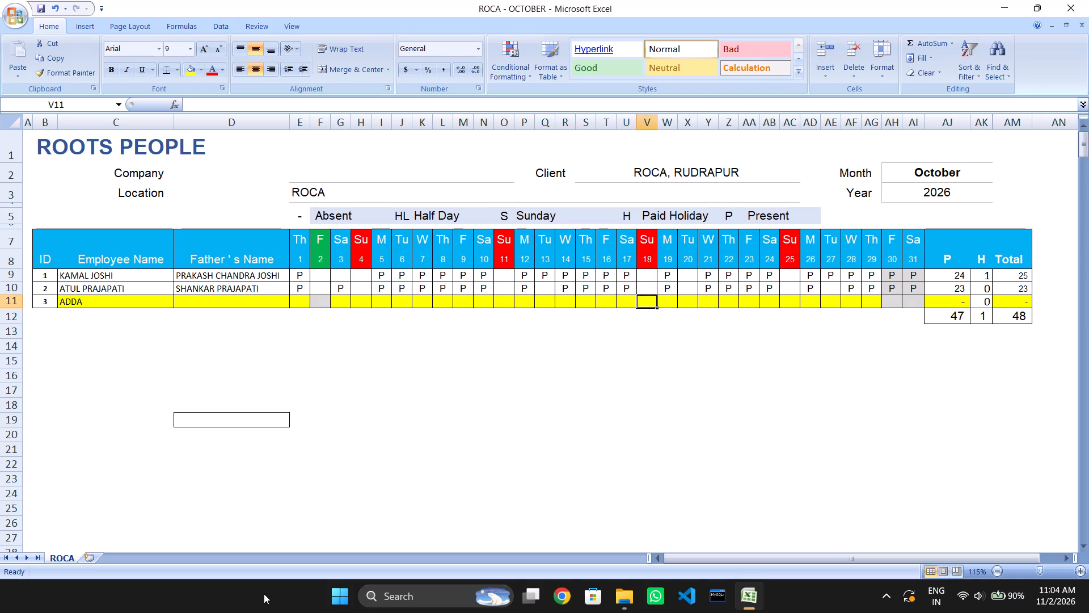
{"action": "key", "text": "Right"}
{"action": "key", "text": "Right"}
{"action": "key", "text": "Right"}
{"action": "key", "text": "Right"}
{"action": "key", "text": "Right"}
{"action": "key", "text": "Right"}
{"action": "key", "text": "Right"}
{"action": "key", "text": "Right"}
{"action": "key", "text": "Right"}
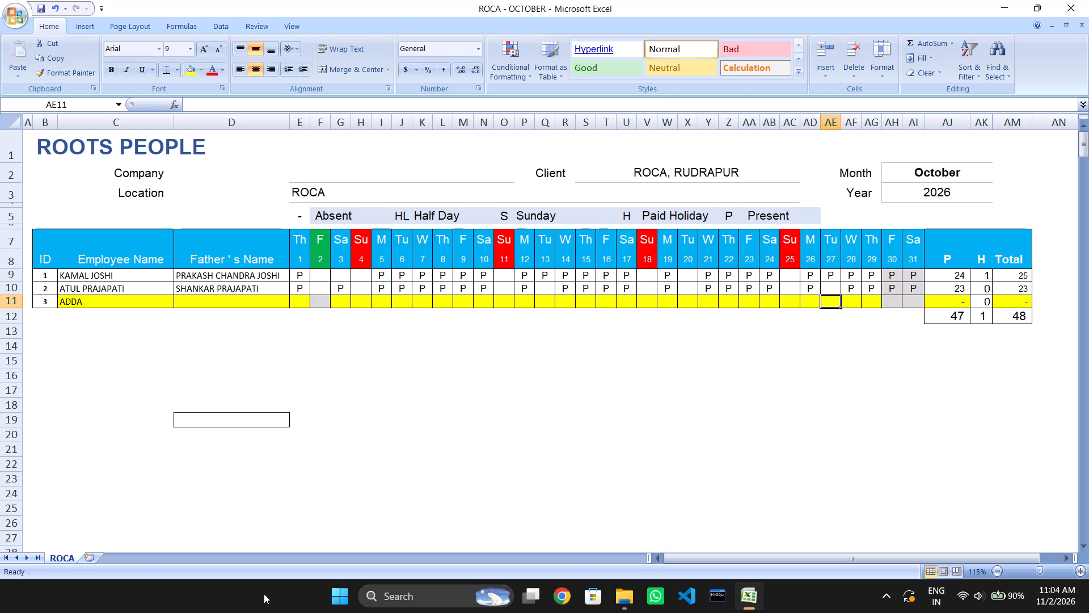
{"action": "key", "text": "p"}
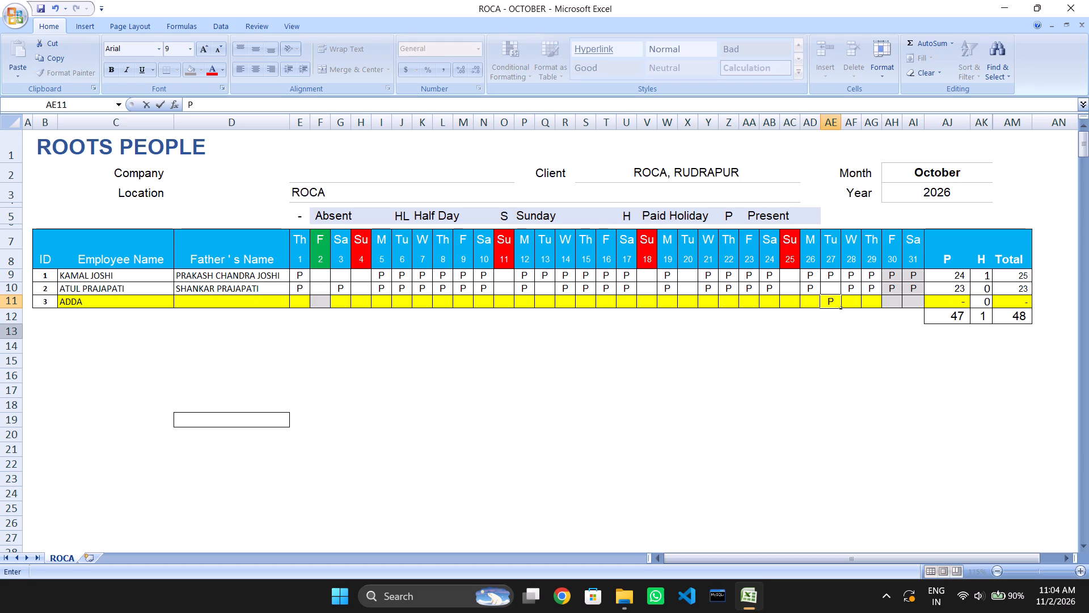
{"action": "left_click", "coordinate": [74, 367]}
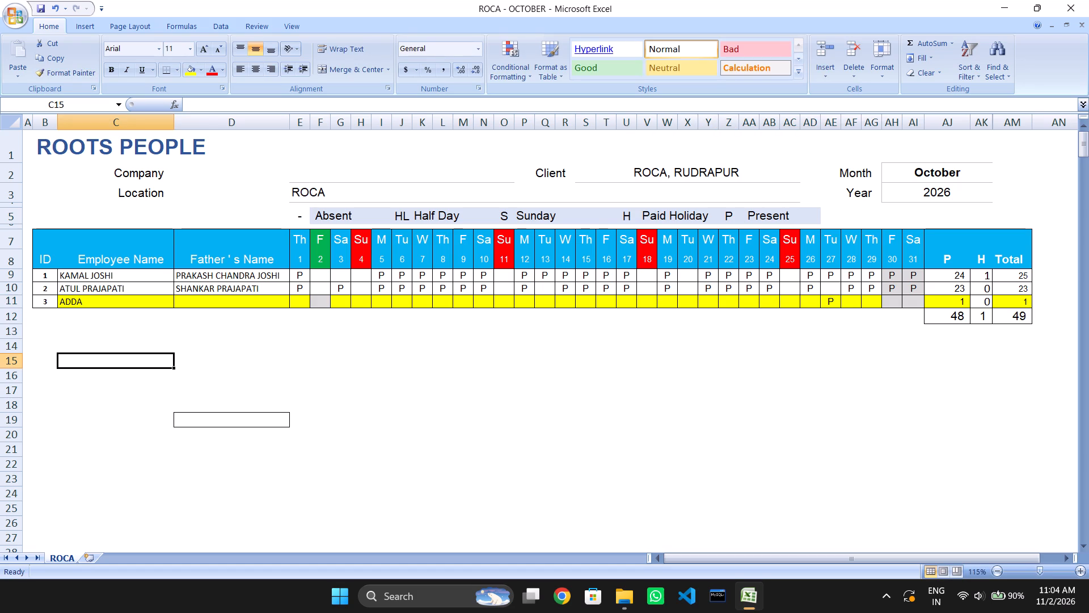
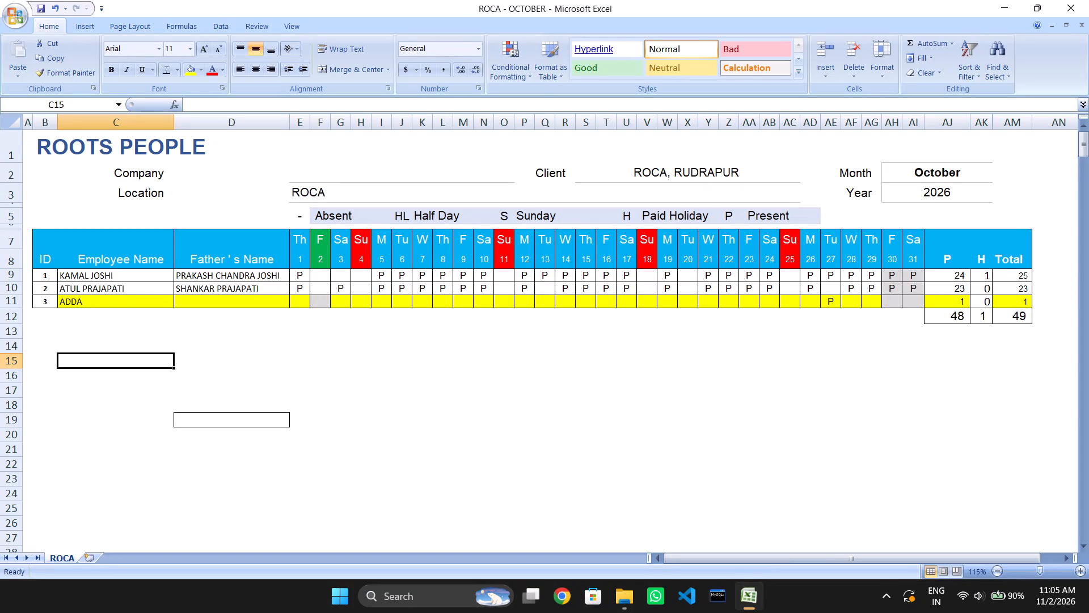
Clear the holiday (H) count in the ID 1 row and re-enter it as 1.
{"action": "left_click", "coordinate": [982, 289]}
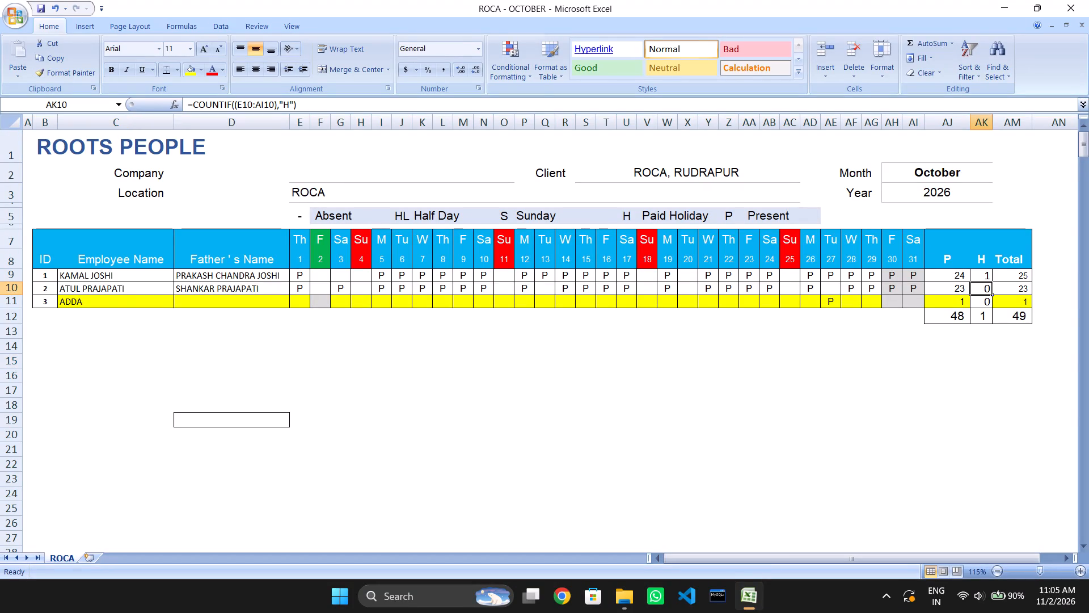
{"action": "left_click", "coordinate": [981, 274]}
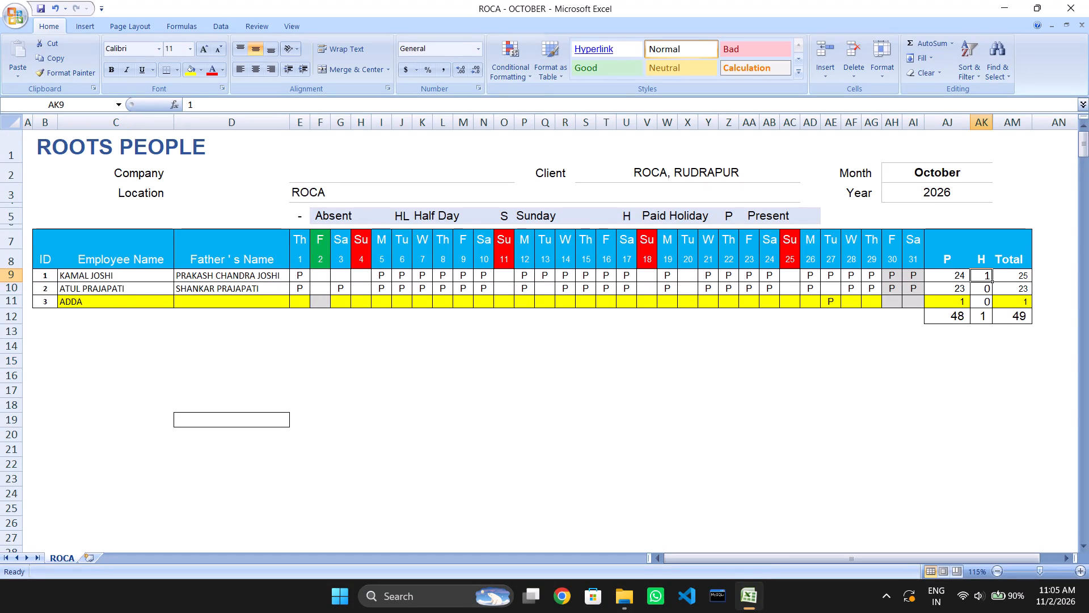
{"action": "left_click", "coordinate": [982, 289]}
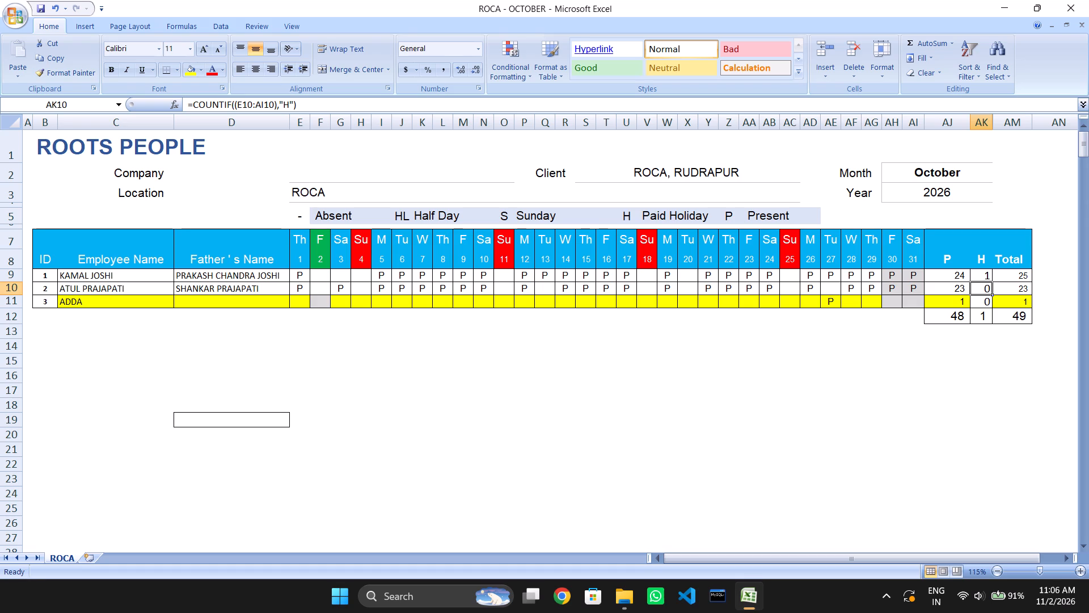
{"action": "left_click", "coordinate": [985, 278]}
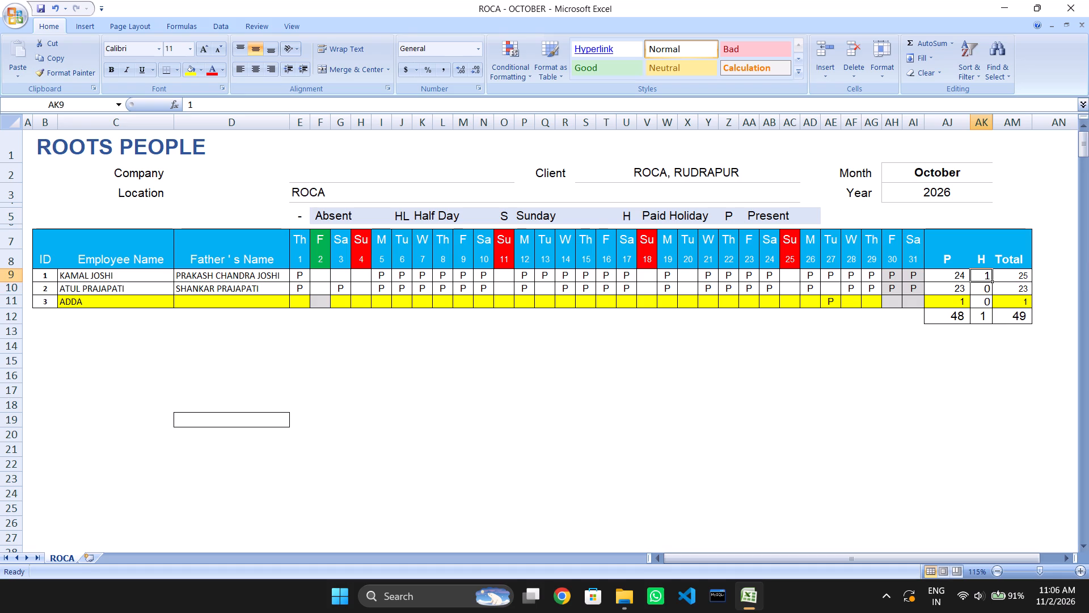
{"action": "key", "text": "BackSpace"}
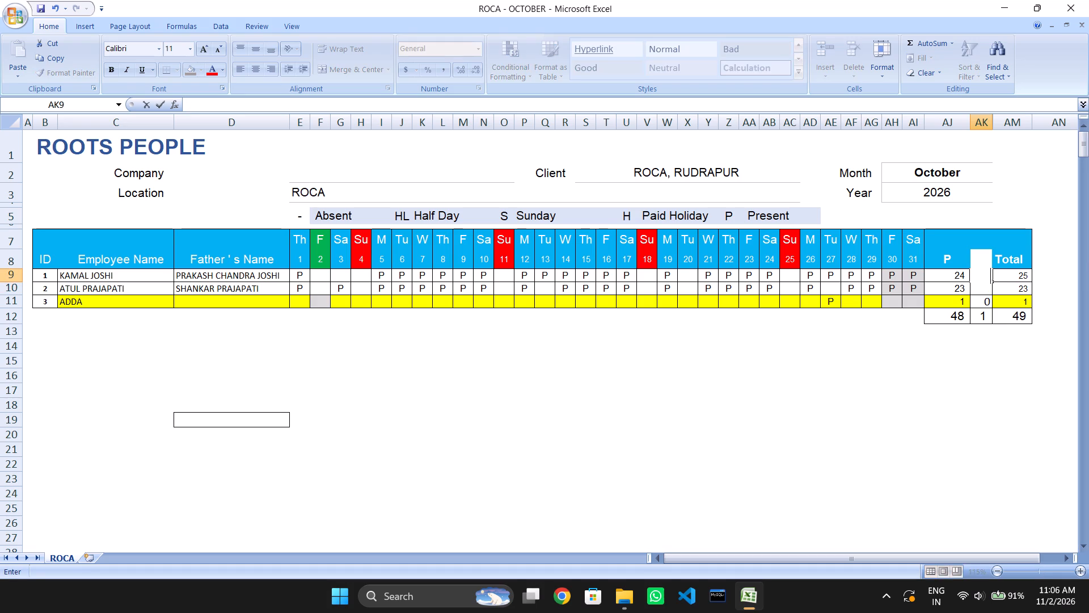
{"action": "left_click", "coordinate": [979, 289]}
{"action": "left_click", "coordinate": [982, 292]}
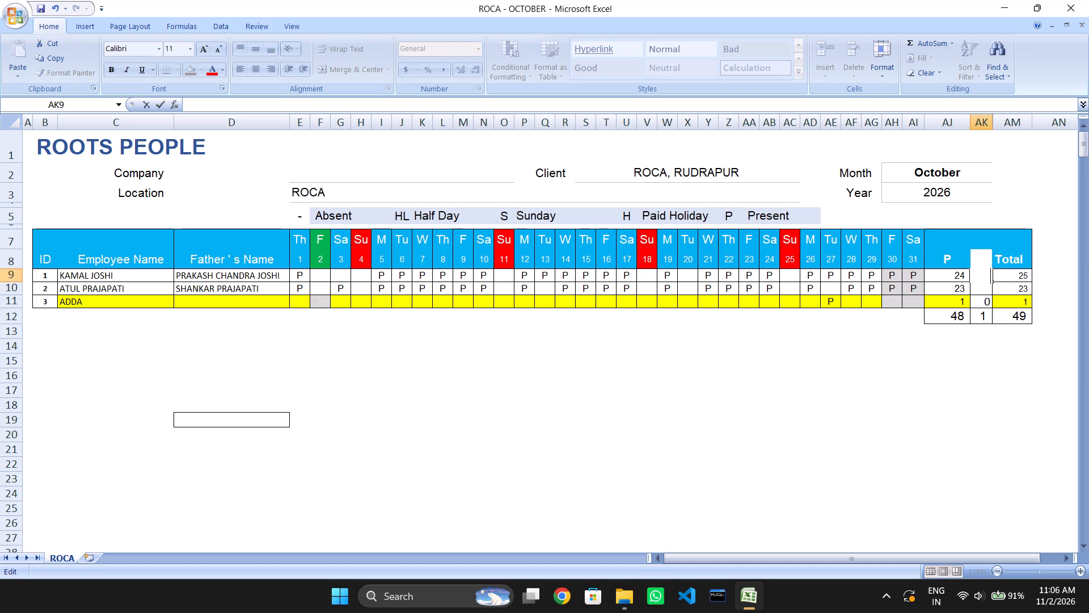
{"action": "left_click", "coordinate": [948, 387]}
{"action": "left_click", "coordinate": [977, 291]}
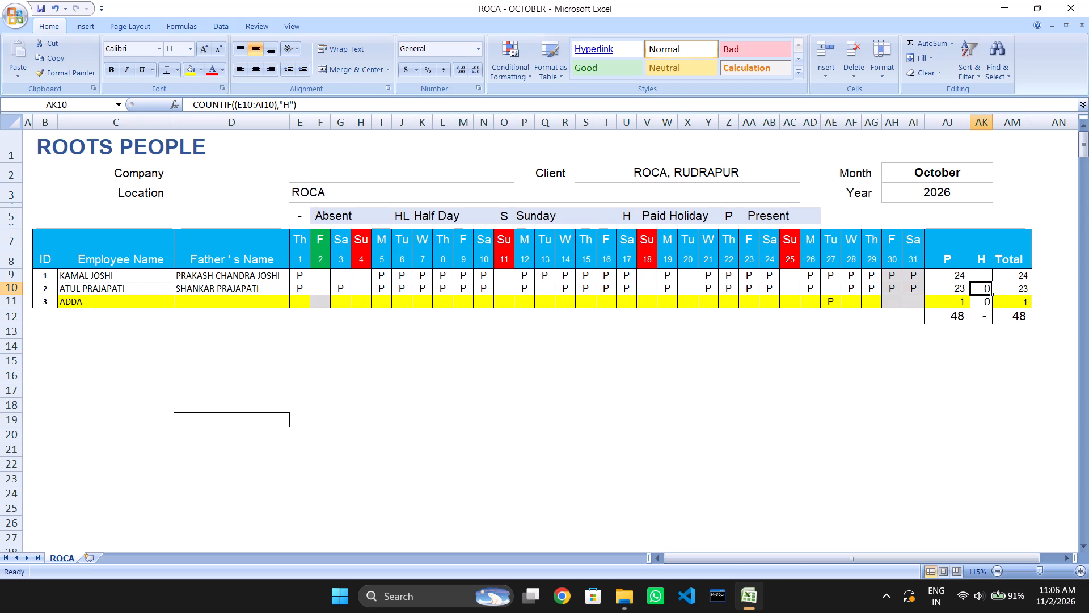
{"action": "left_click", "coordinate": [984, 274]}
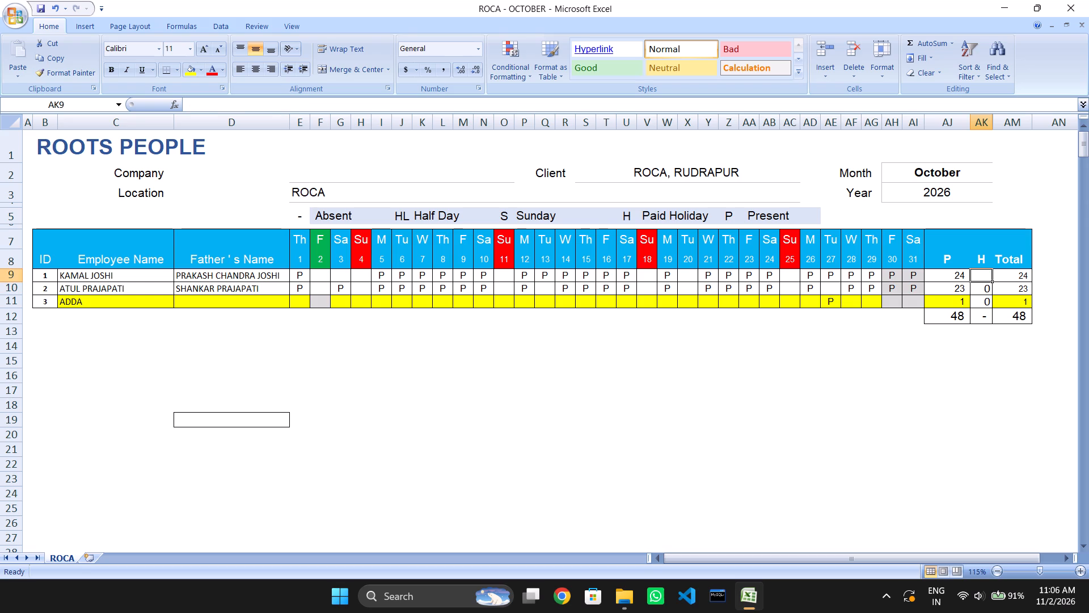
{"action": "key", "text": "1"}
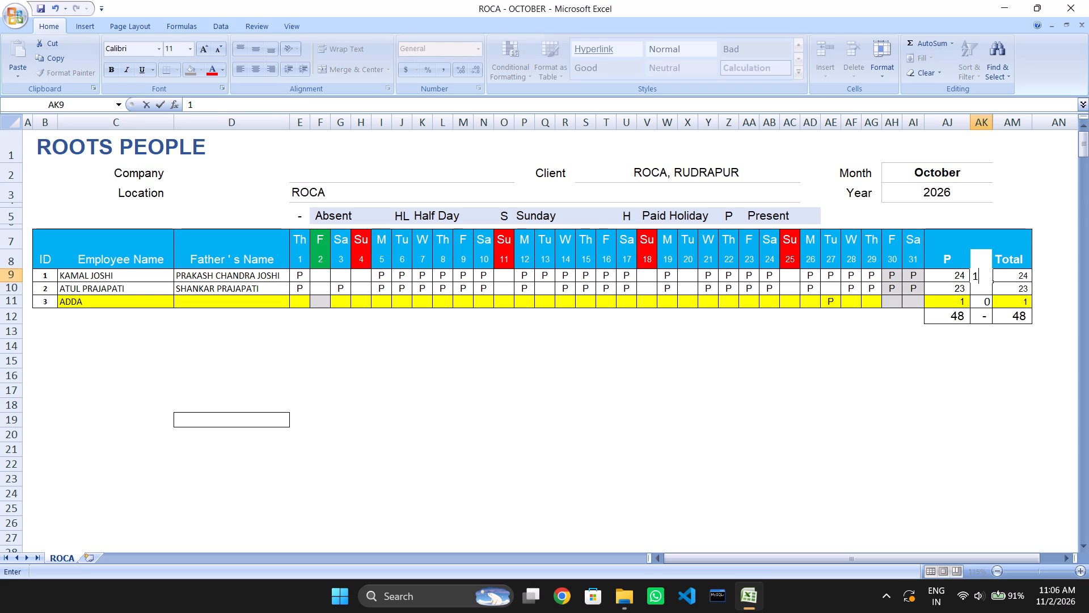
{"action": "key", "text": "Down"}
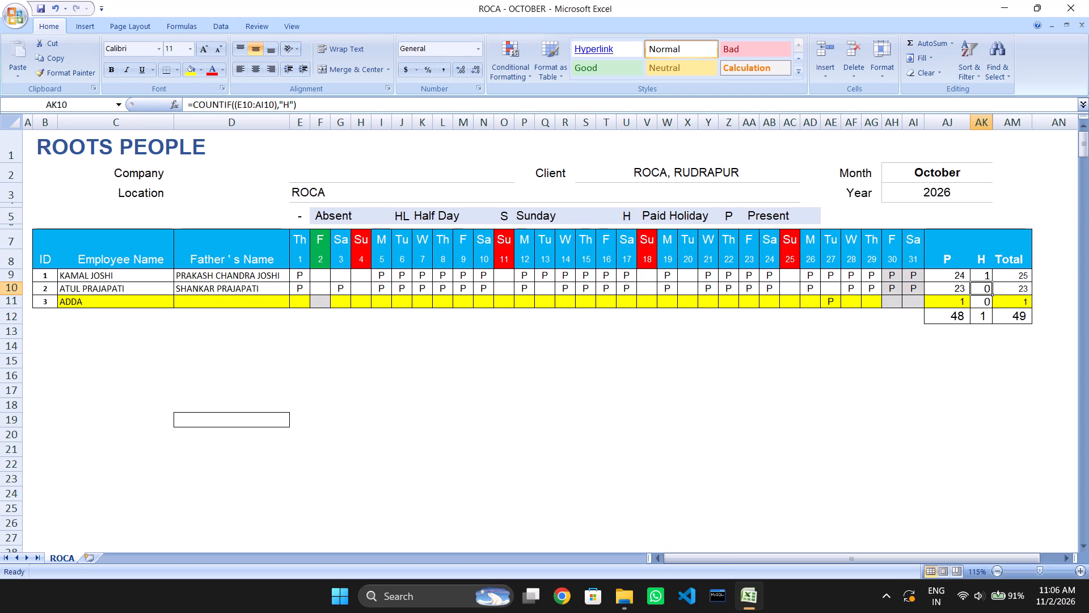
Mark paid holiday H for ID 2 on Friday 2 October and for IDs 1 and 2 on Tuesday 20 October.
{"action": "left_click", "coordinate": [319, 289]}
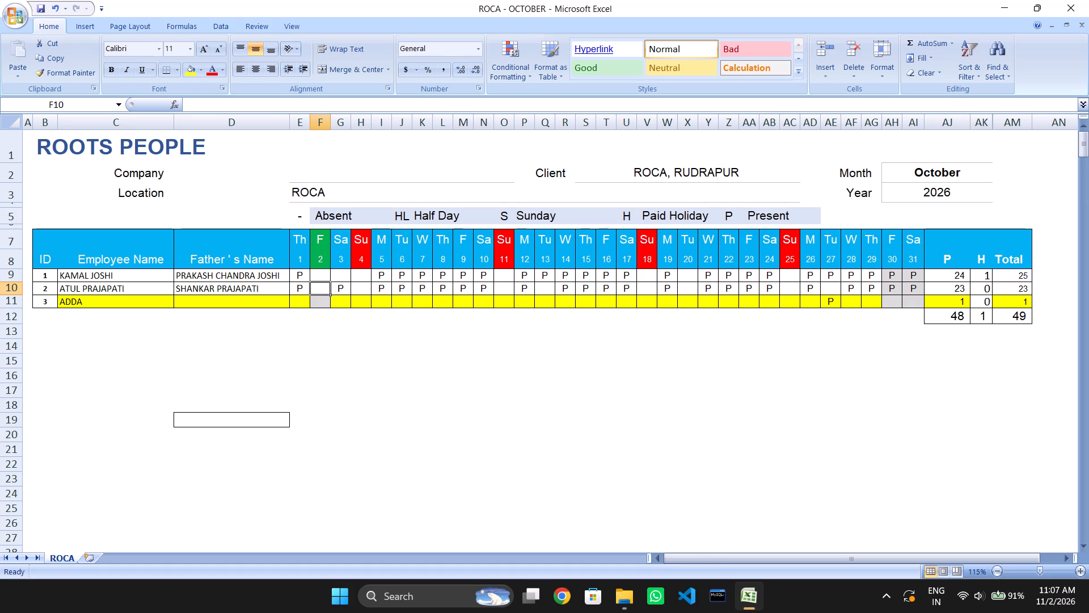
{"action": "key", "text": "h"}
{"action": "left_click", "coordinate": [814, 379]}
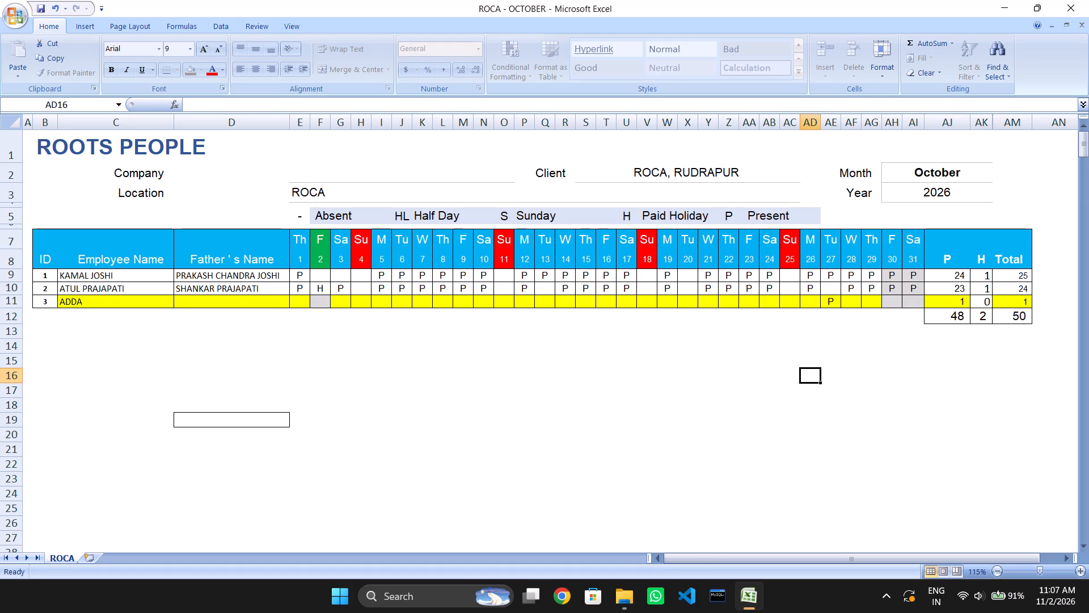
{"action": "left_click", "coordinate": [689, 274]}
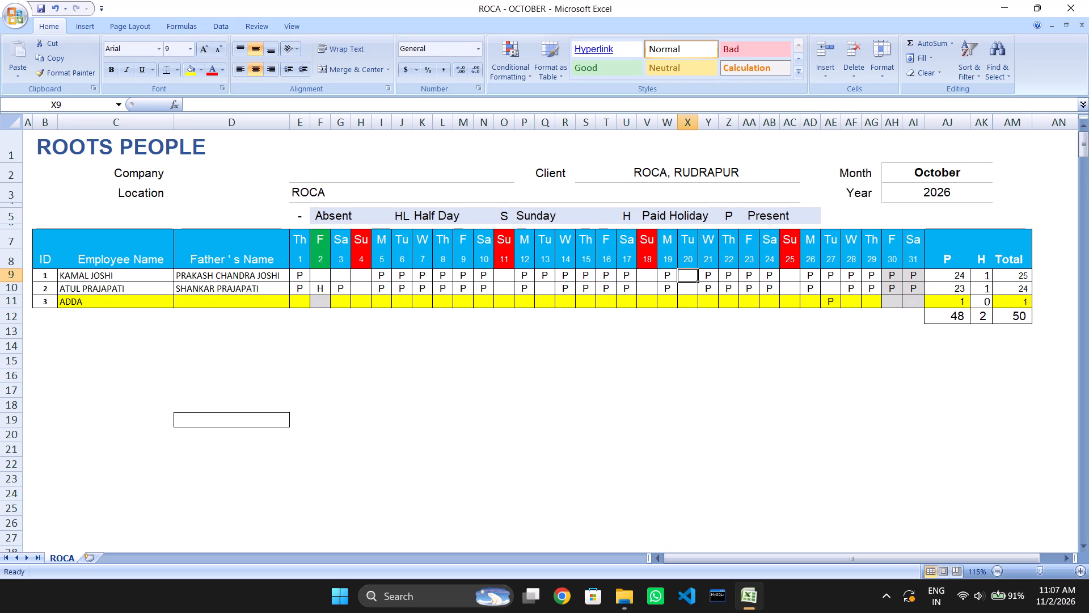
{"action": "key", "text": "h"}
{"action": "key", "text": "Down"}
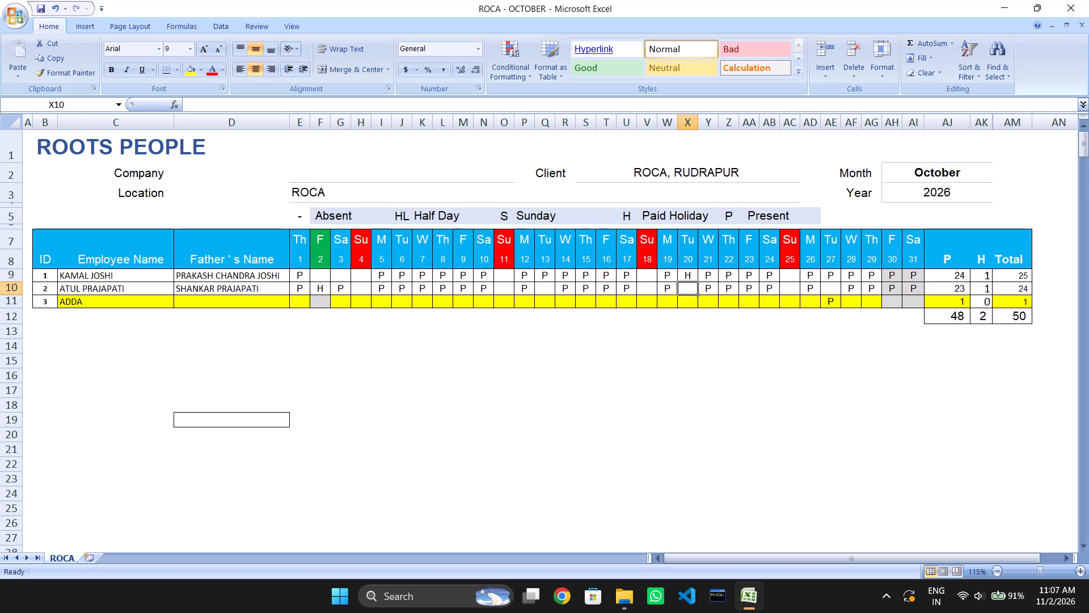
{"action": "key", "text": "h"}
{"action": "key", "text": "Down"}
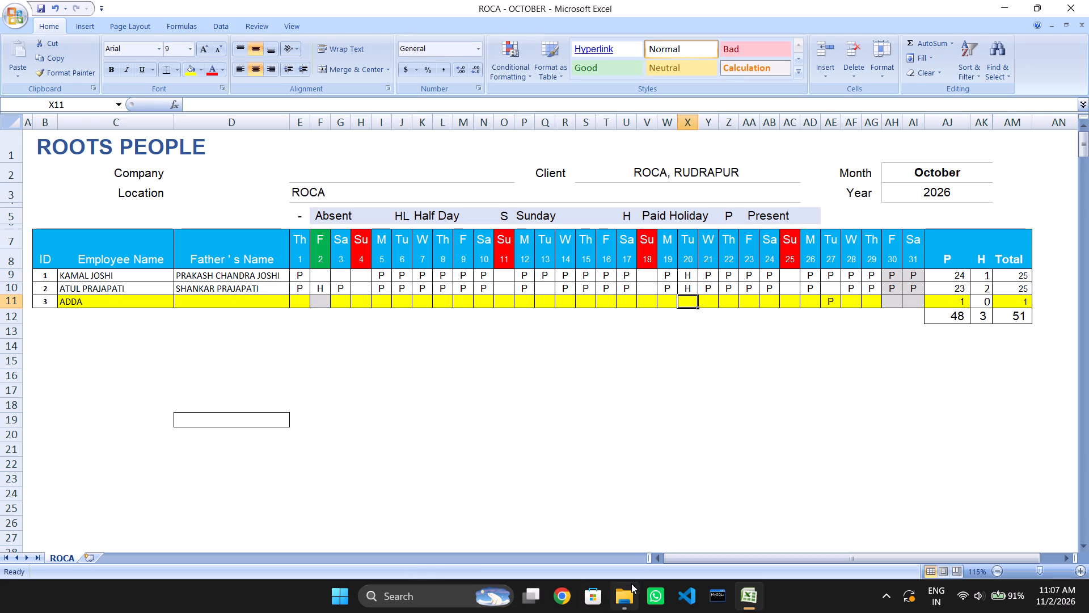
{"action": "left_click", "coordinate": [717, 494]}
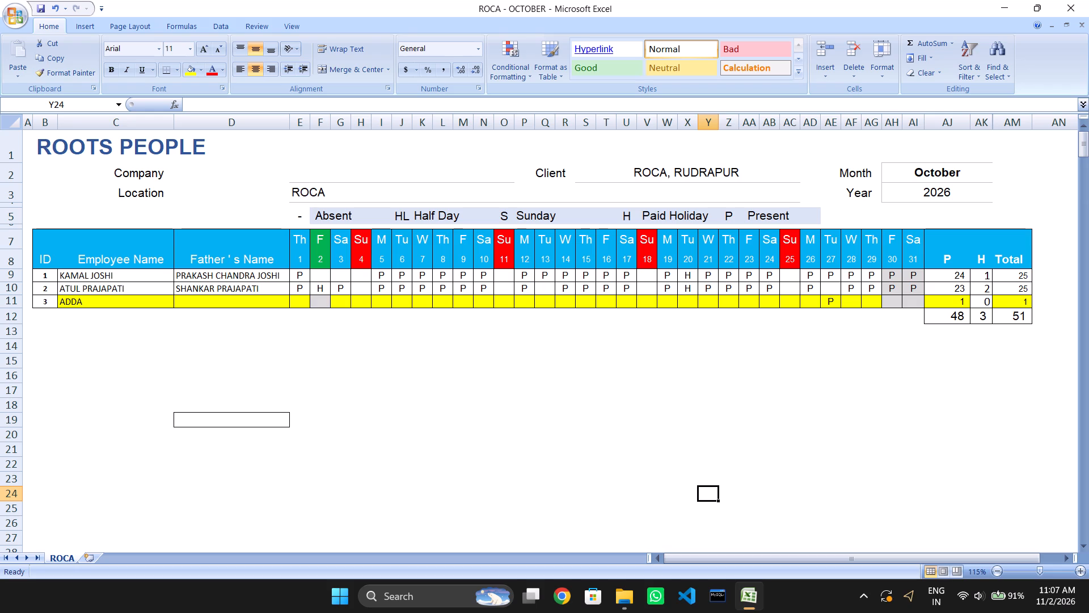
Fill the day and date header cells of Tuesday 20 October with standard green.
{"action": "left_click_drag", "start_coordinate": [686, 239], "coordinate": [686, 247]}
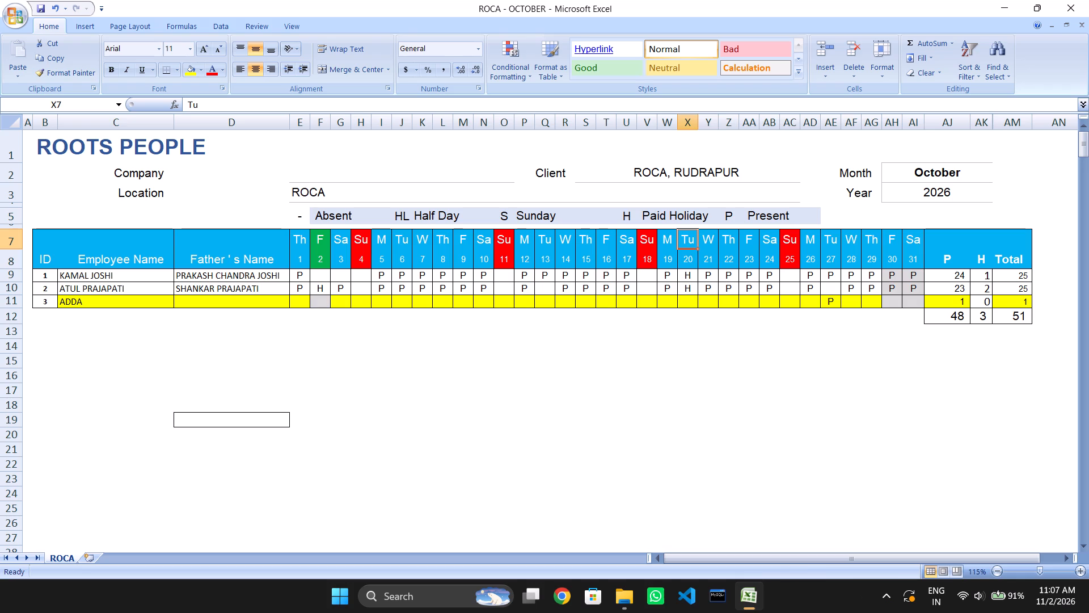
{"action": "left_click_drag", "start_coordinate": [686, 247], "coordinate": [686, 253]}
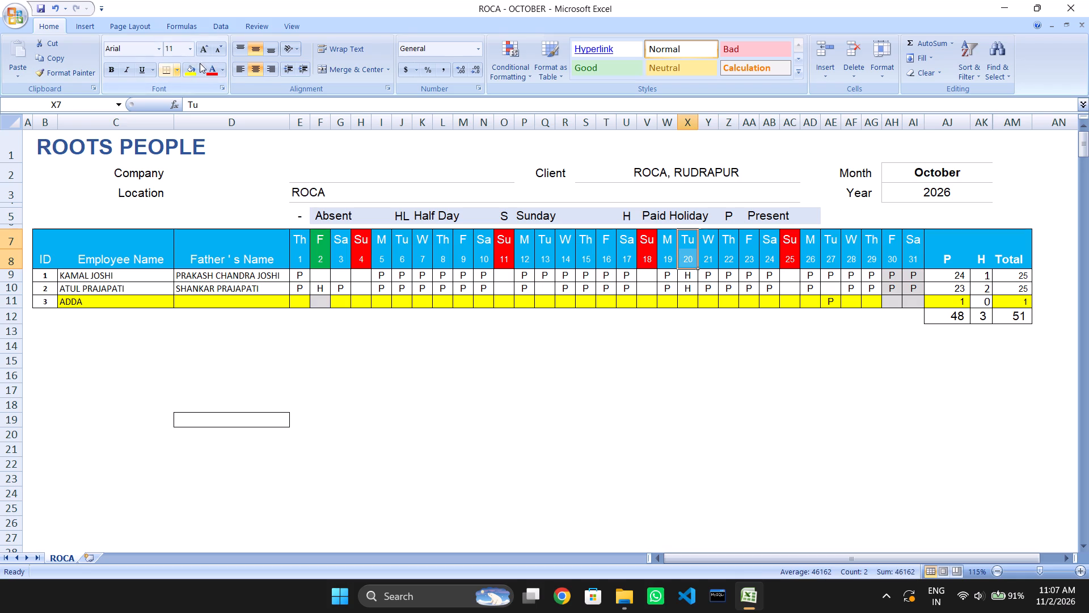
{"action": "left_click", "coordinate": [199, 68]}
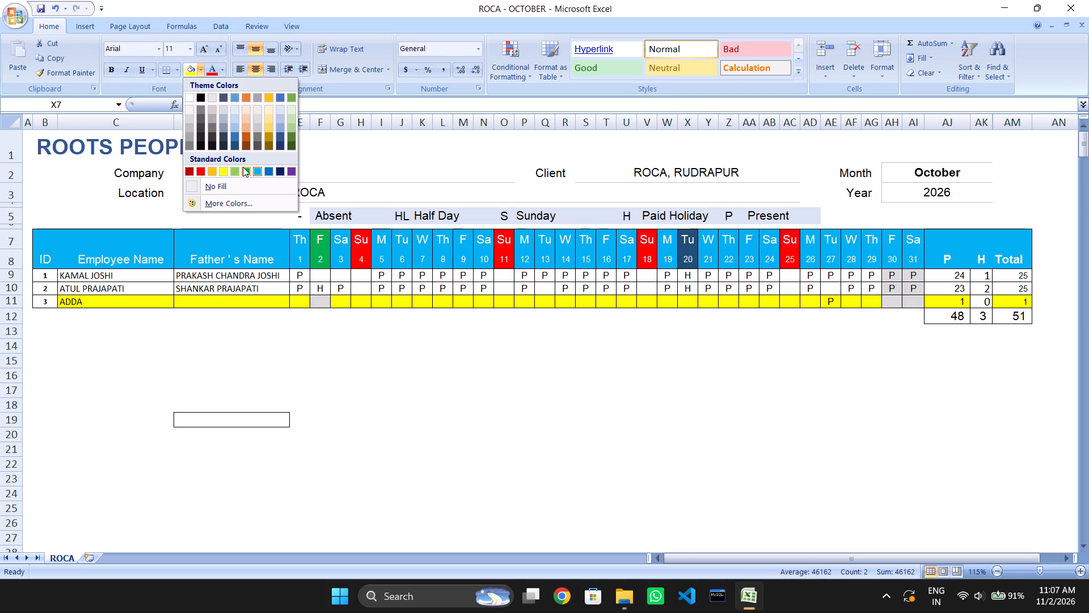
{"action": "left_click", "coordinate": [243, 167]}
{"action": "left_click", "coordinate": [390, 432]}
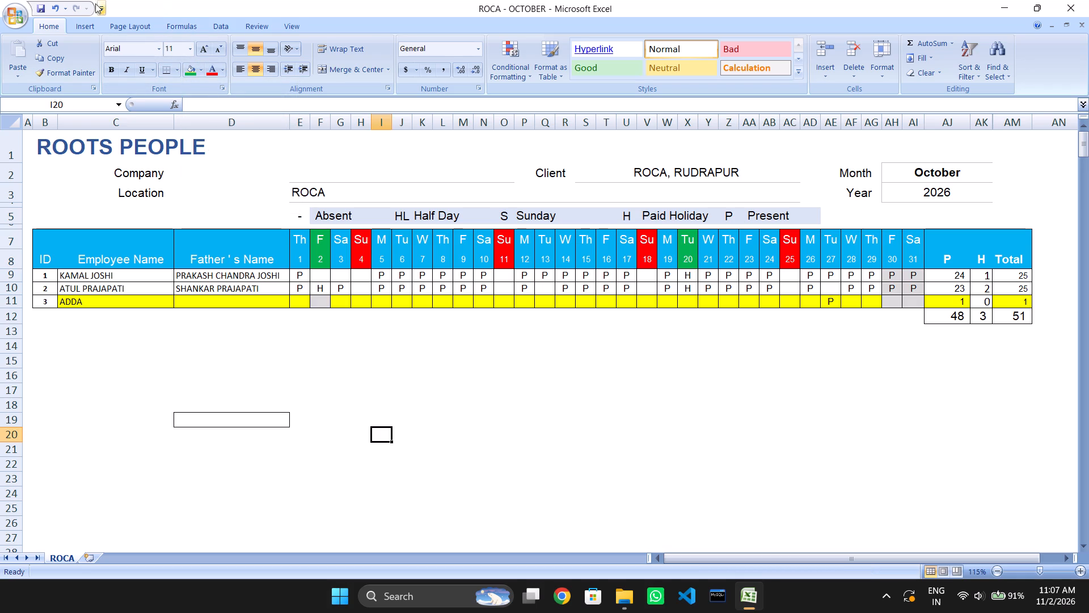
Save the ROCA - OCTOBER workbook and close it.
{"action": "left_click", "coordinate": [37, 9]}
{"action": "left_click", "coordinate": [37, 9]}
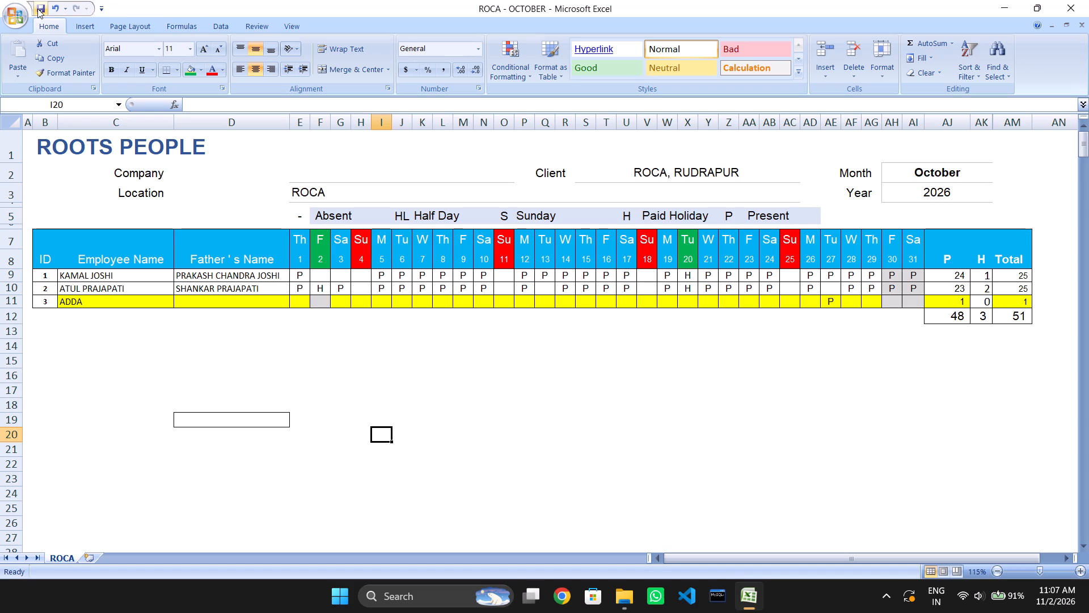
{"action": "left_click", "coordinate": [37, 9]}
{"action": "left_click", "coordinate": [37, 9]}
{"action": "double_click", "coordinate": [41, 9]}
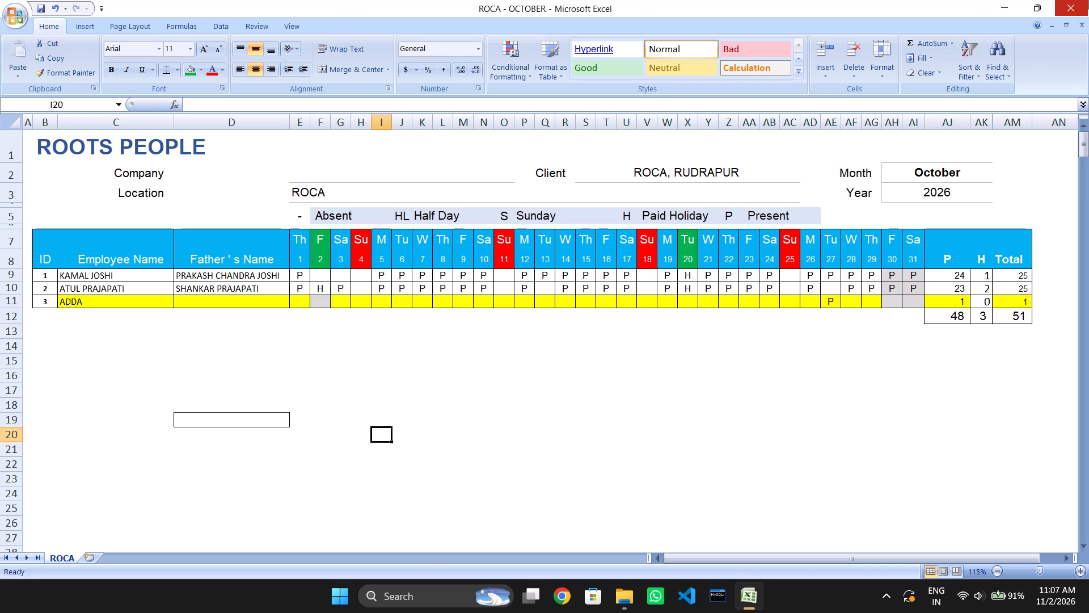
{"action": "left_click", "coordinate": [1062, 3]}
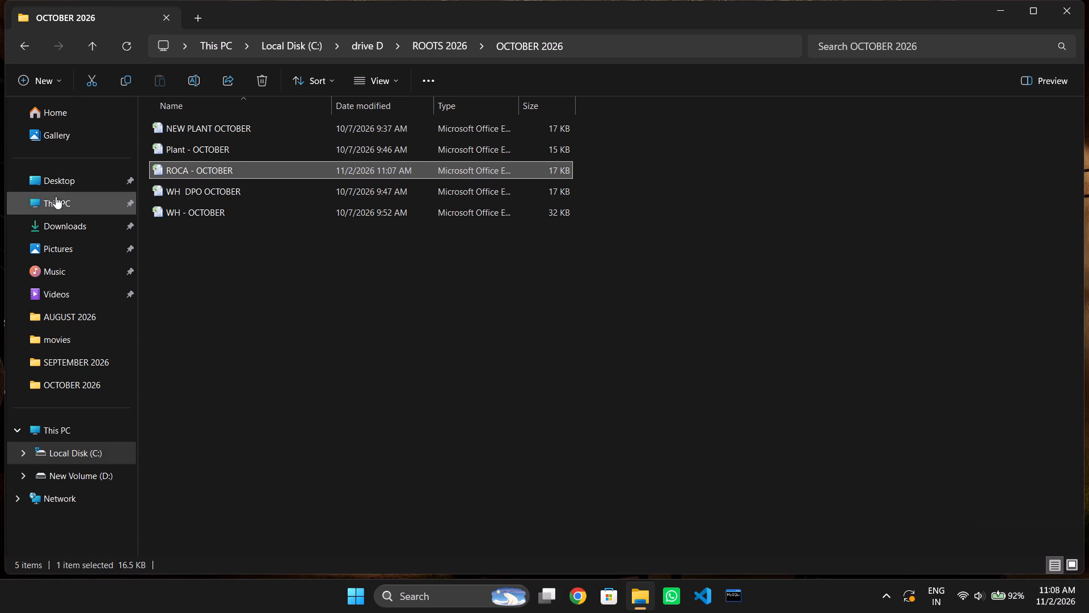
Open the WH - OCTOBER workbook from the OCTOBER 2026 folder.
{"action": "double_click", "coordinate": [216, 208]}
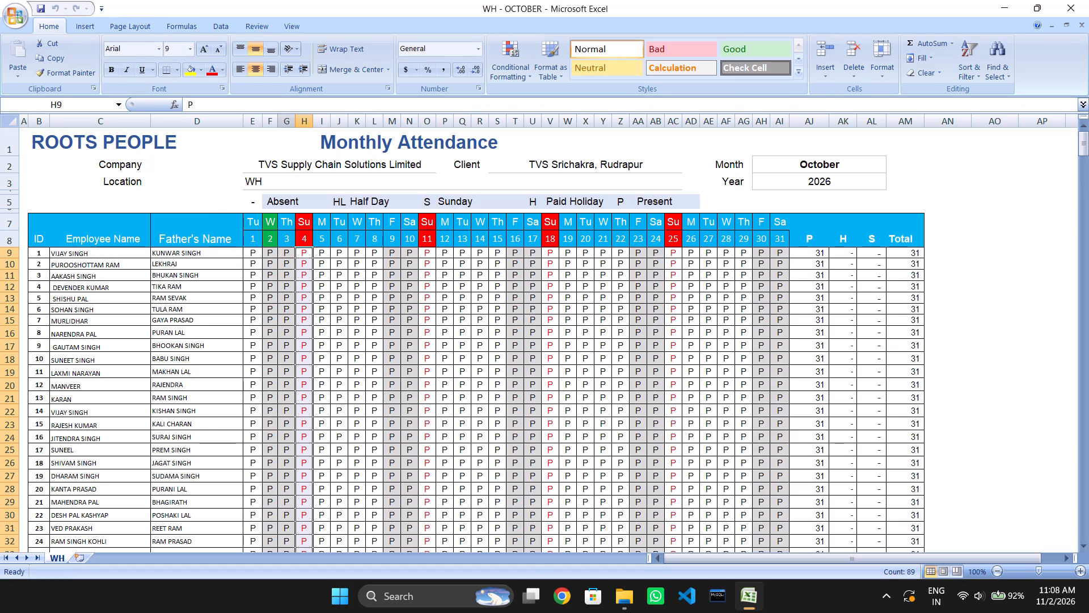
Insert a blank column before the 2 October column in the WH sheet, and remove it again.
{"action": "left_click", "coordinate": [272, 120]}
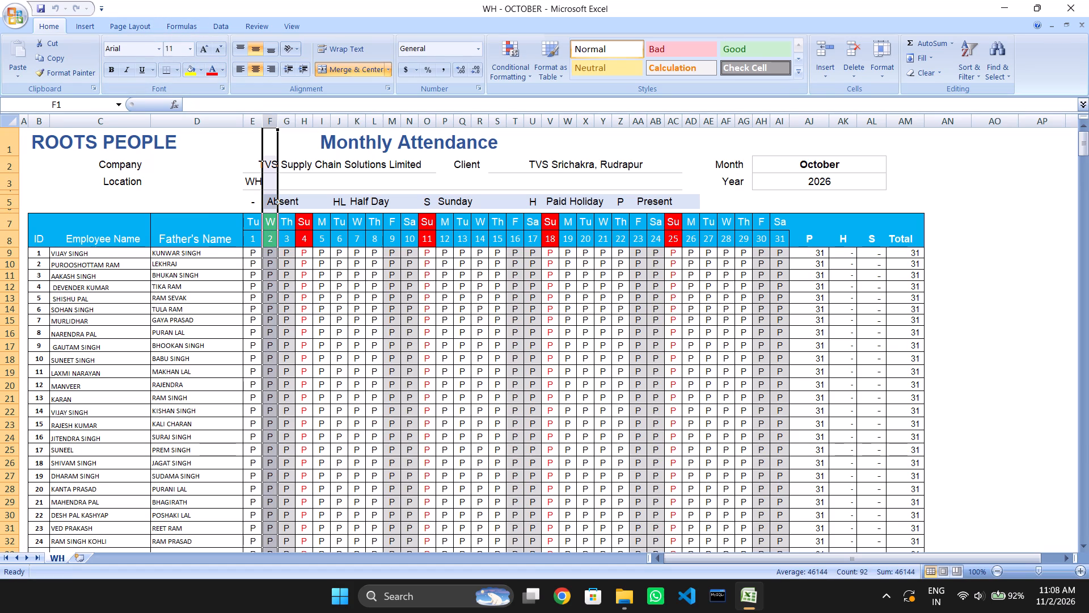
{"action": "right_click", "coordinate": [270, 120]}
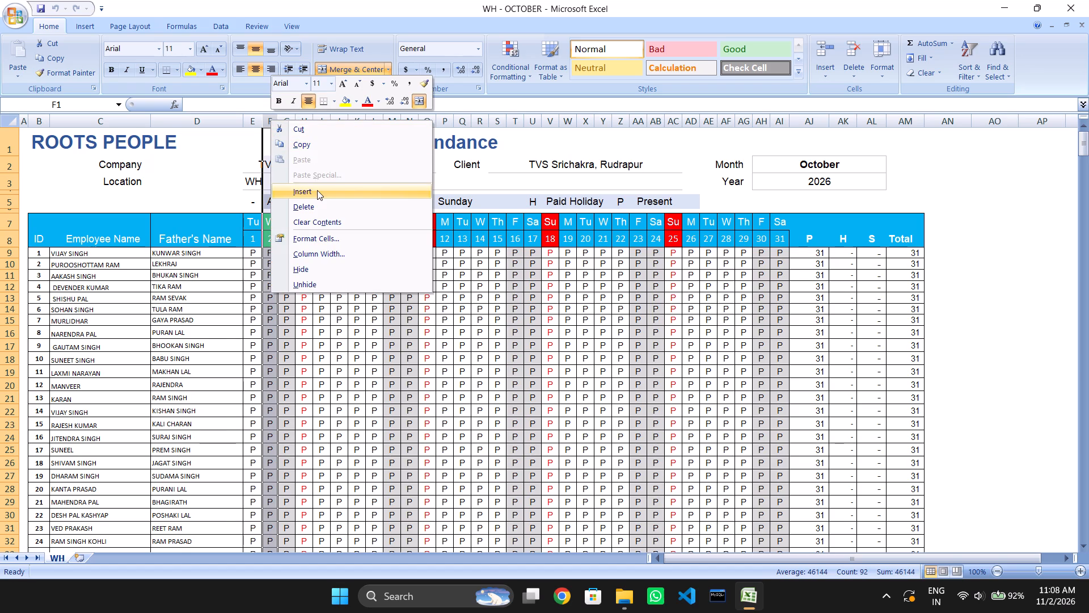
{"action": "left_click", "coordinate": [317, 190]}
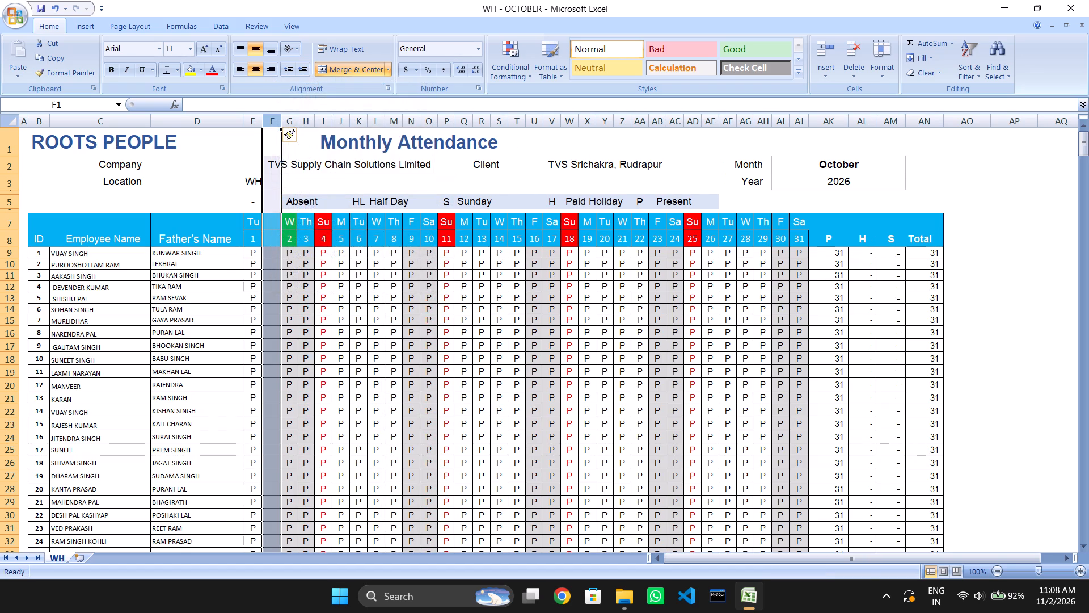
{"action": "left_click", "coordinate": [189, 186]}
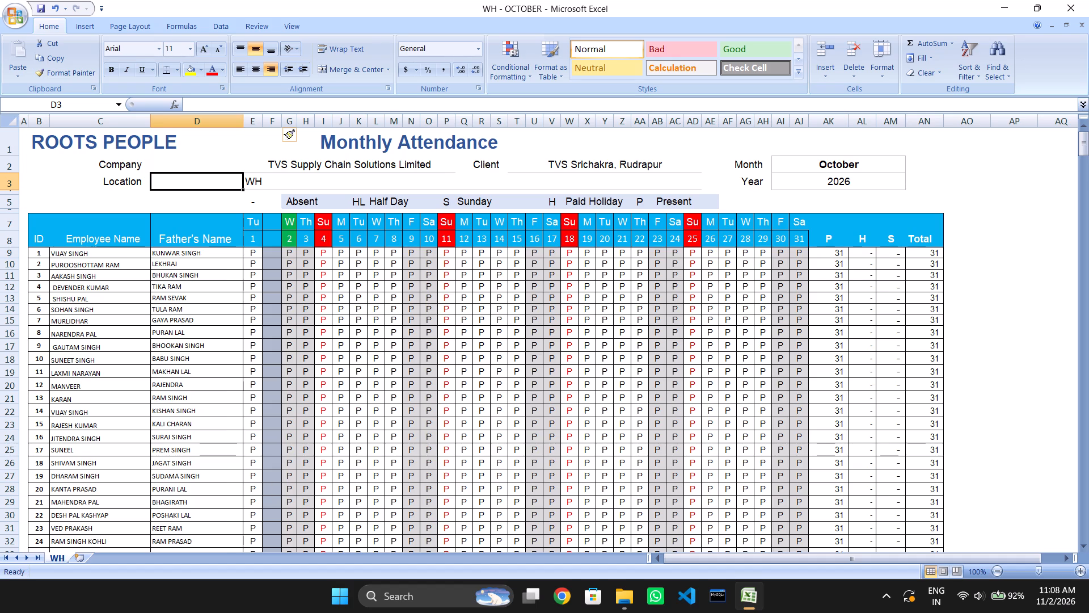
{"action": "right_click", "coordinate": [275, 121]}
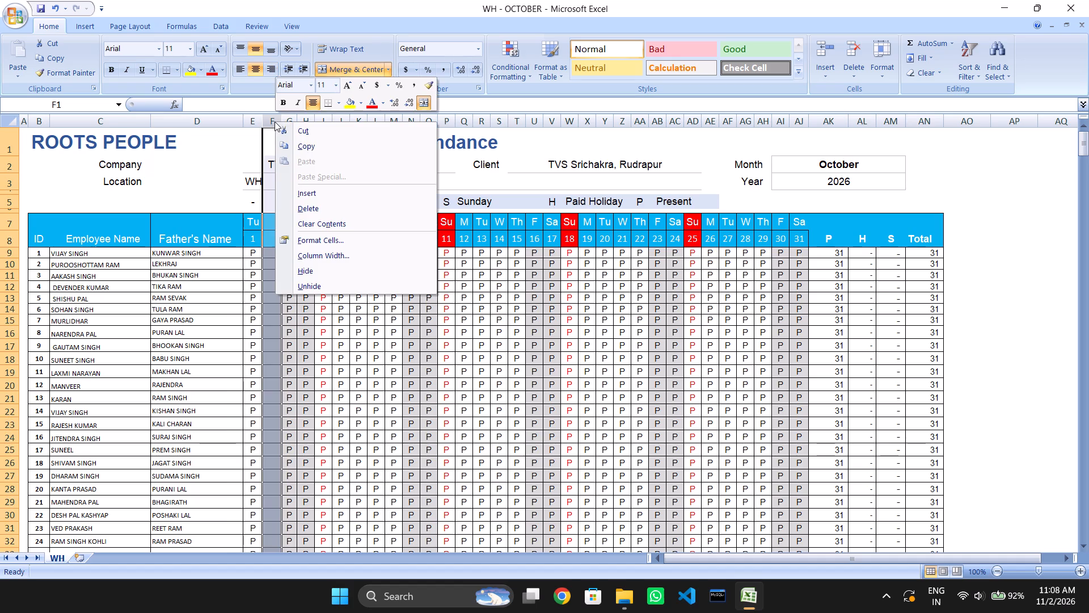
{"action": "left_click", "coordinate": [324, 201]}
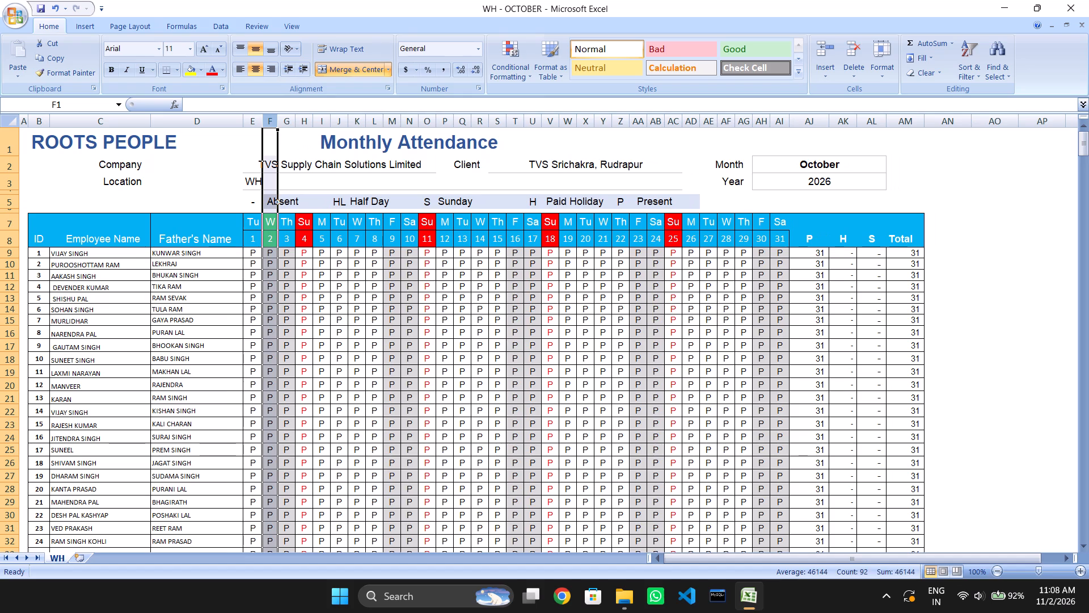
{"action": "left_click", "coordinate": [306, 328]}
Clear the P mark on Sunday 11 October for the employee with ID 1 in the WH sheet.
{"action": "left_click", "coordinate": [254, 255]}
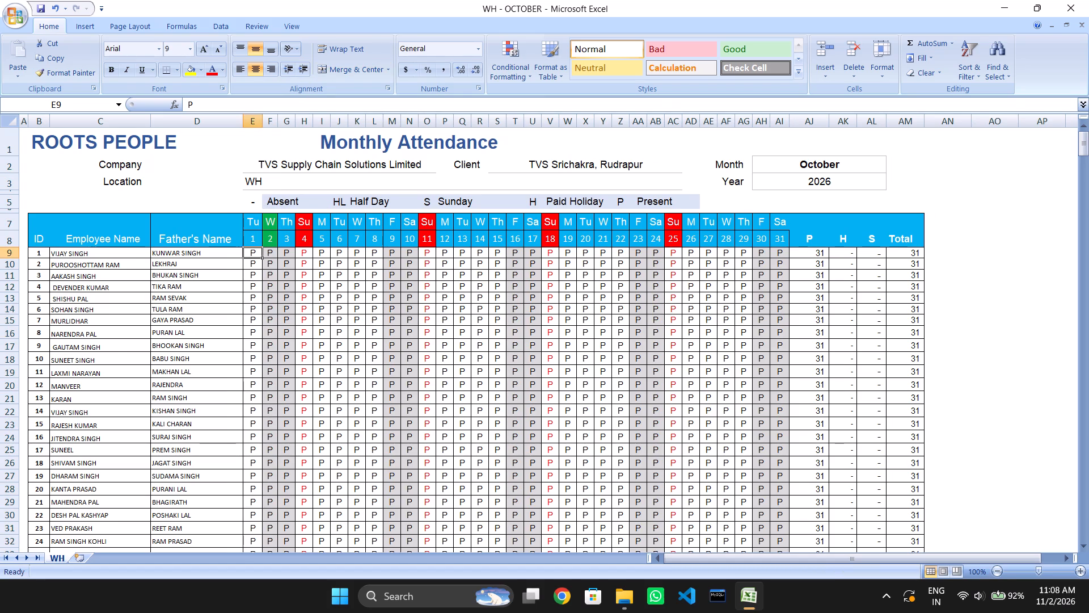
{"action": "key", "text": "Right"}
{"action": "key", "text": "Right"}
{"action": "key", "text": "Right"}
{"action": "key", "text": "Right"}
{"action": "key", "text": "Right"}
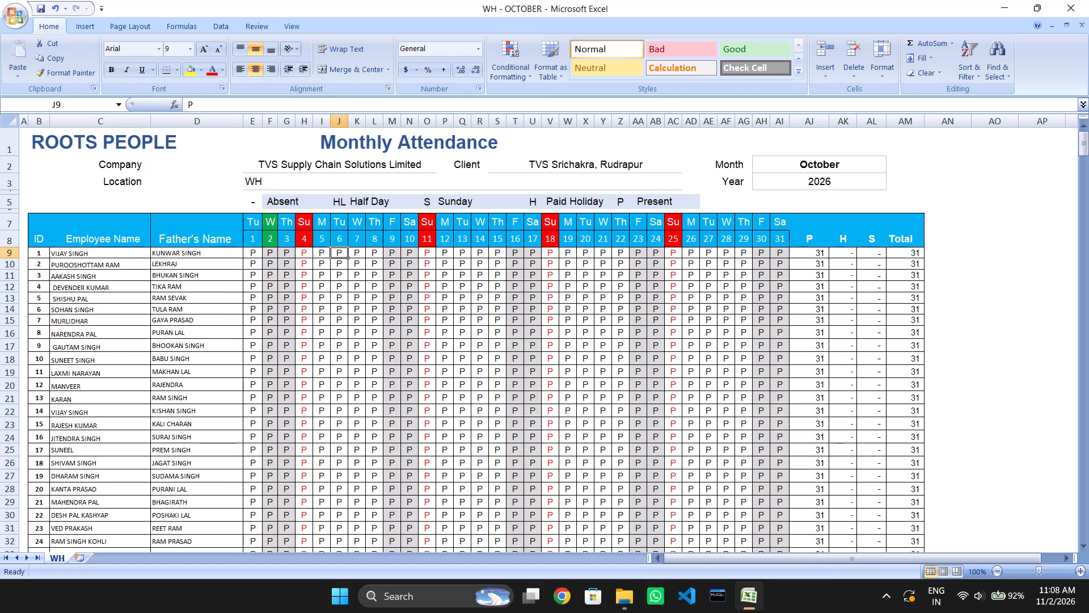
{"action": "key", "text": "Right"}
{"action": "key", "text": "Right"}
{"action": "key", "text": "Right"}
{"action": "key", "text": "Right"}
{"action": "key", "text": "Right"}
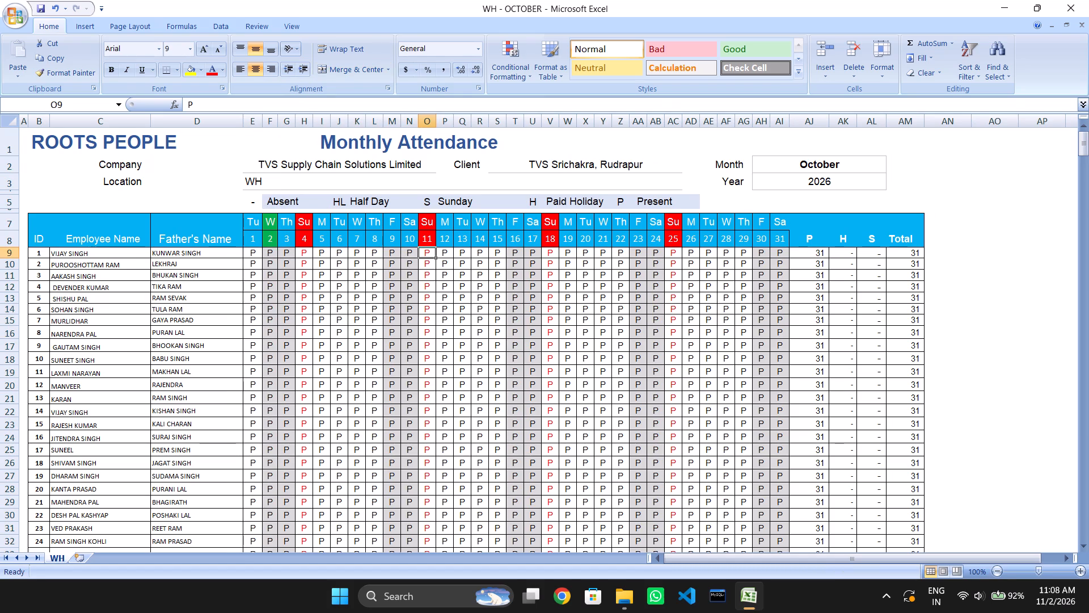
{"action": "key", "text": "BackSpace"}
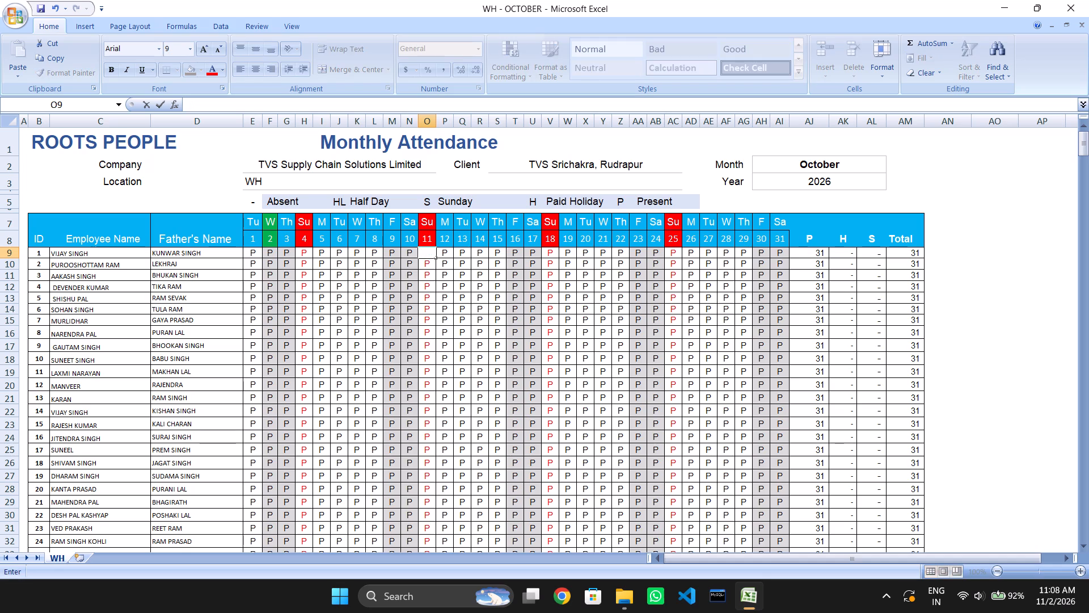
{"action": "key", "text": "Right"}
Clear the P mark on Monday 19 October for the employee with ID 1.
{"action": "key", "text": "Right"}
{"action": "key", "text": "Right"}
{"action": "key", "text": "Right"}
{"action": "key", "text": "Right"}
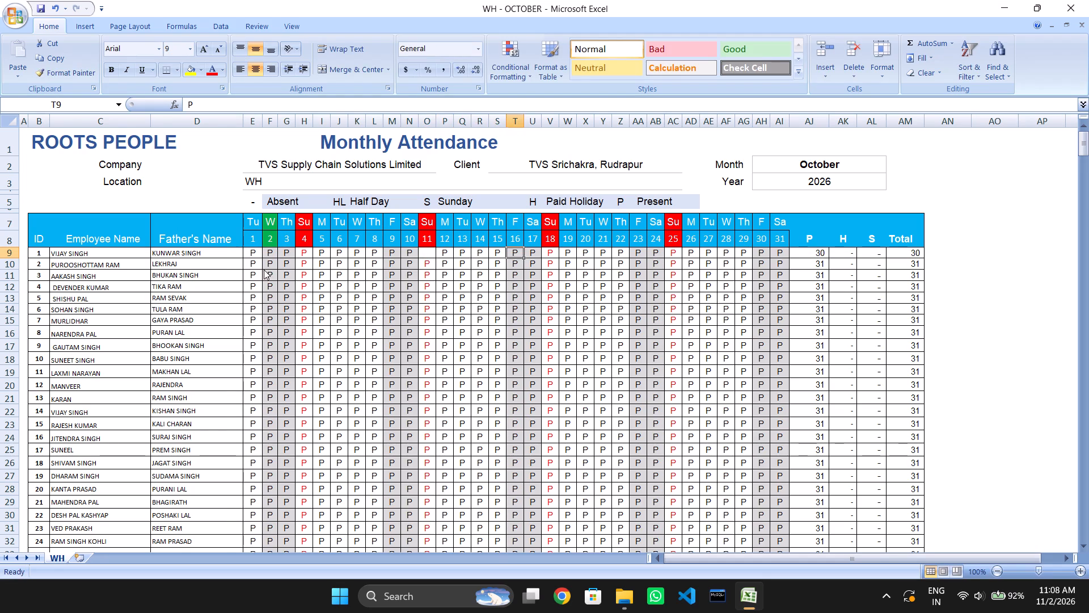
{"action": "key", "text": "Right"}
{"action": "key", "text": "Right"}
{"action": "key", "text": "Right"}
{"action": "key", "text": "BackSpace"}
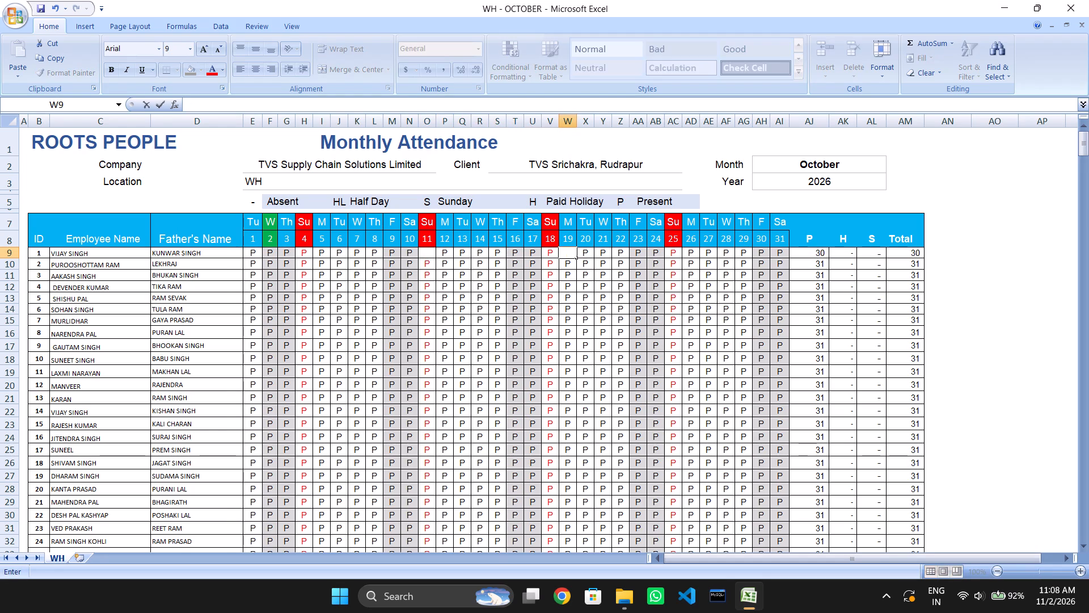
{"action": "key", "text": "Right"}
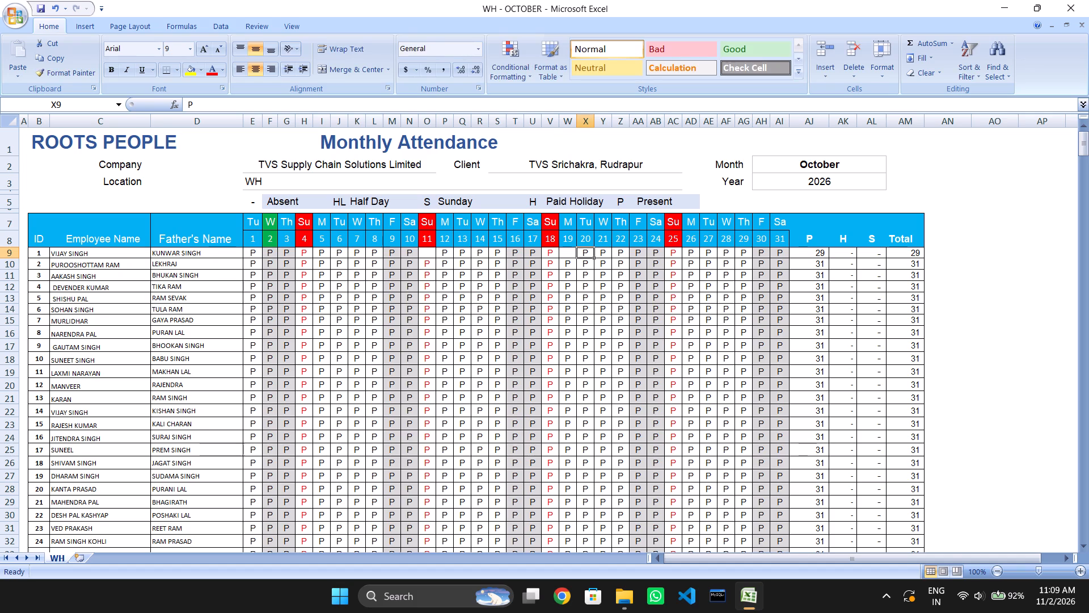
Clear the P marks on 1 and 2 October for the employee with ID 3.
{"action": "left_click", "coordinate": [85, 278]}
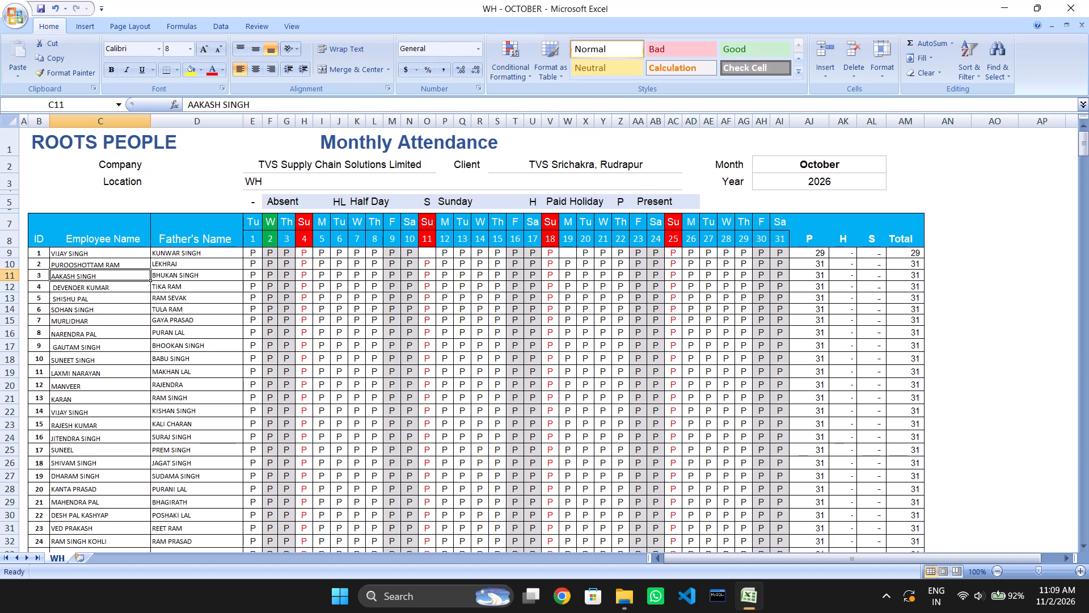
{"action": "key", "text": "Right"}
{"action": "key", "text": "Right"}
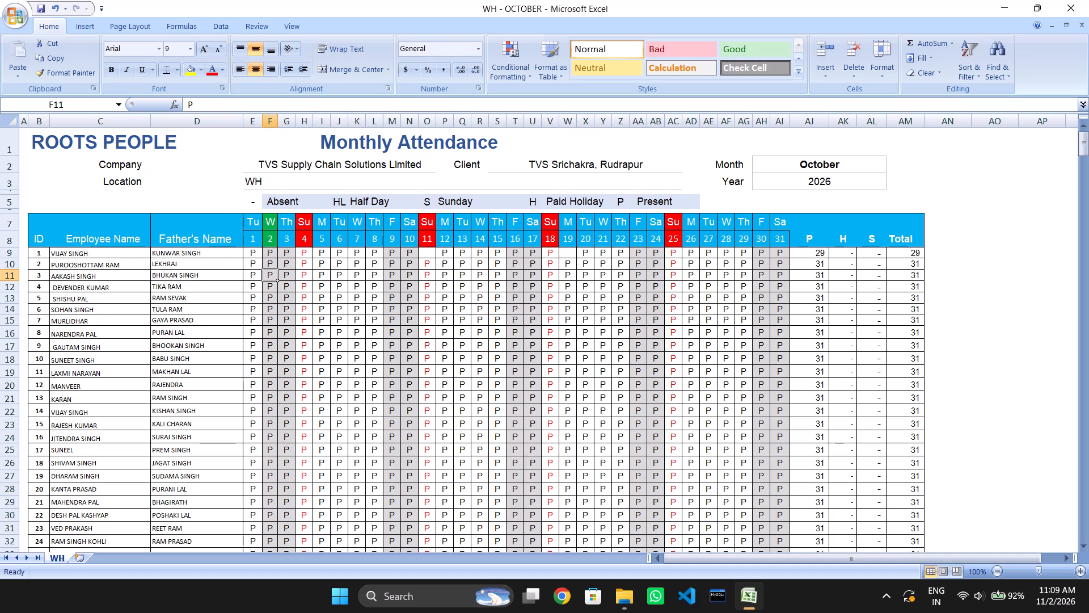
{"action": "key", "text": "Left"}
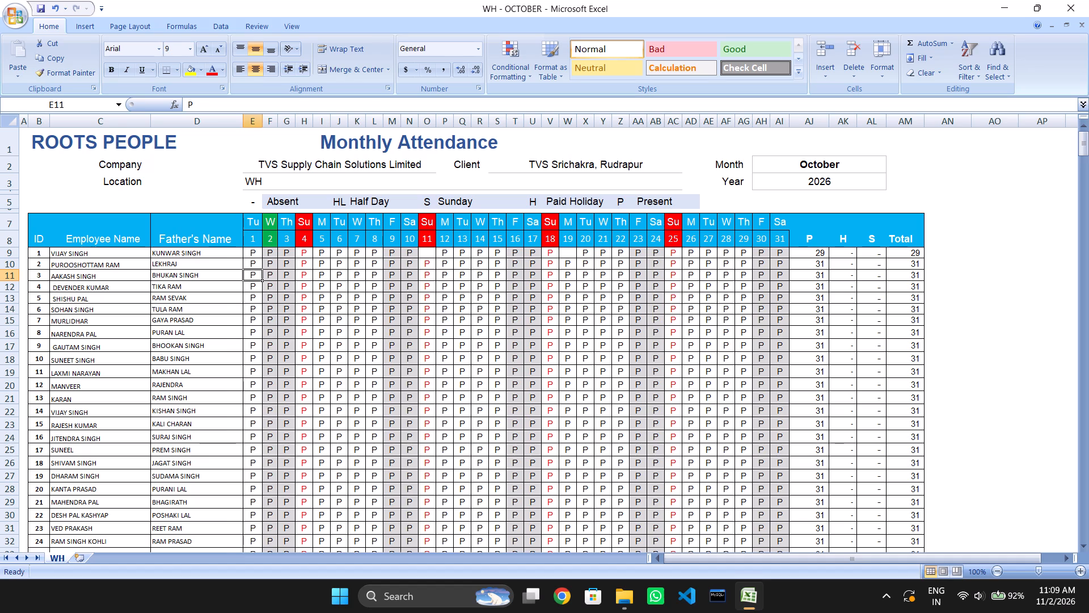
{"action": "key", "text": "BackSpace"}
{"action": "key", "text": "Right"}
{"action": "key", "text": "BackSpace"}
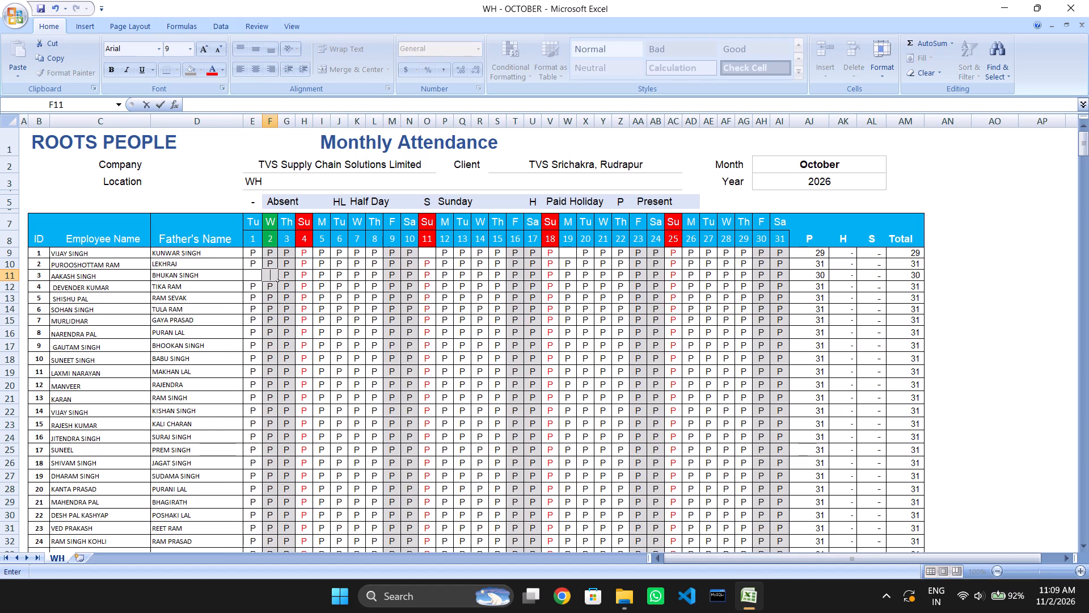
{"action": "key", "text": "Right"}
Clear the P mark on Sunday 11 October for the employee with ID 3.
{"action": "key", "text": "Right"}
{"action": "key", "text": "Right"}
{"action": "key", "text": "Right"}
{"action": "key", "text": "Right"}
{"action": "key", "text": "Right"}
{"action": "key", "text": "Right"}
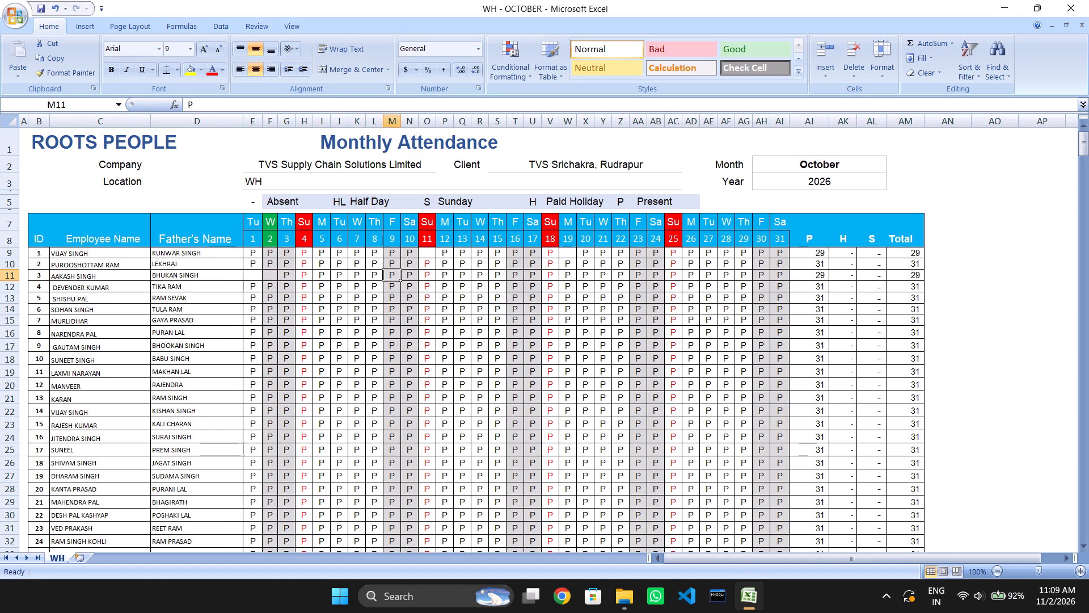
{"action": "key", "text": "Right"}
{"action": "key", "text": "Right"}
{"action": "key", "text": "Right"}
{"action": "key", "text": "Left"}
{"action": "key", "text": "BackSpace"}
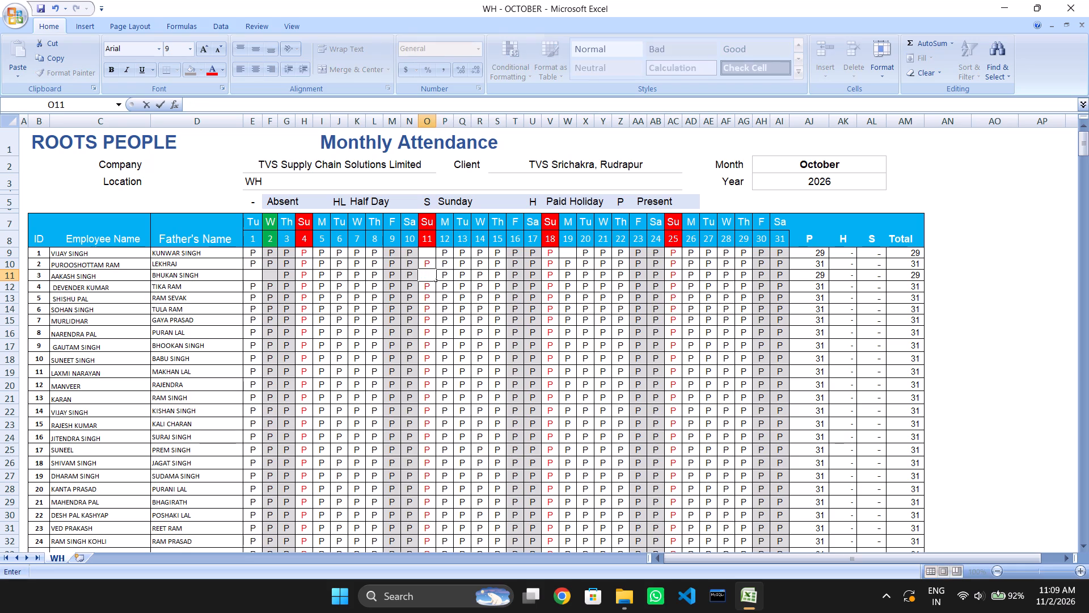
{"action": "key", "text": "Right"}
Clear the P mark on Monday 19 October for the employee with ID 3.
{"action": "key", "text": "Right"}
{"action": "key", "text": "Right"}
{"action": "key", "text": "Right"}
{"action": "key", "text": "Right"}
{"action": "key", "text": "Right"}
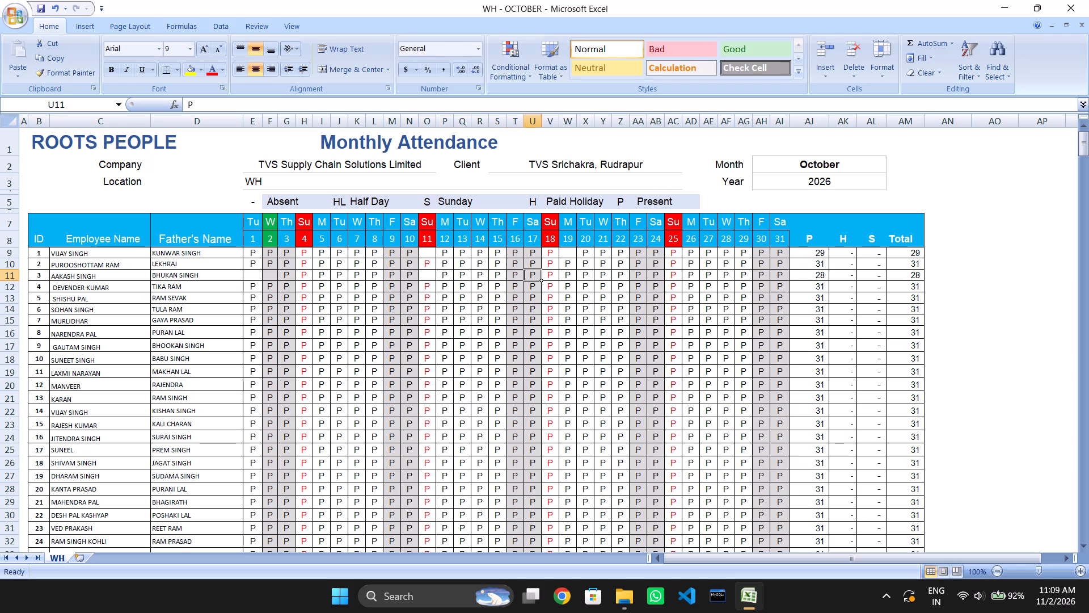
{"action": "key", "text": "Right"}
{"action": "key", "text": "Right"}
{"action": "key", "text": "BackSpace"}
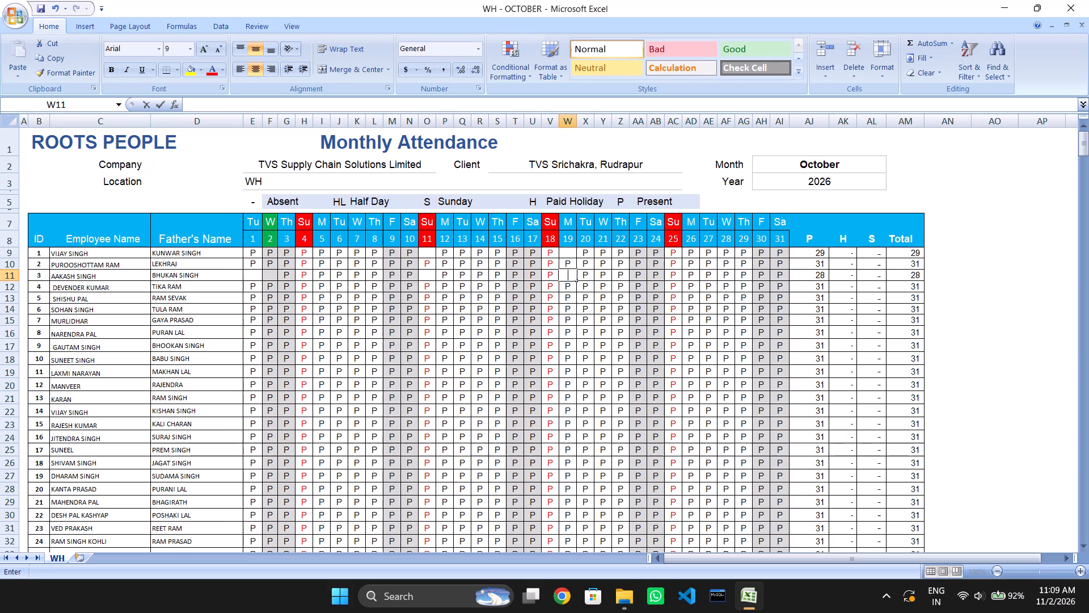
{"action": "key", "text": "Right"}
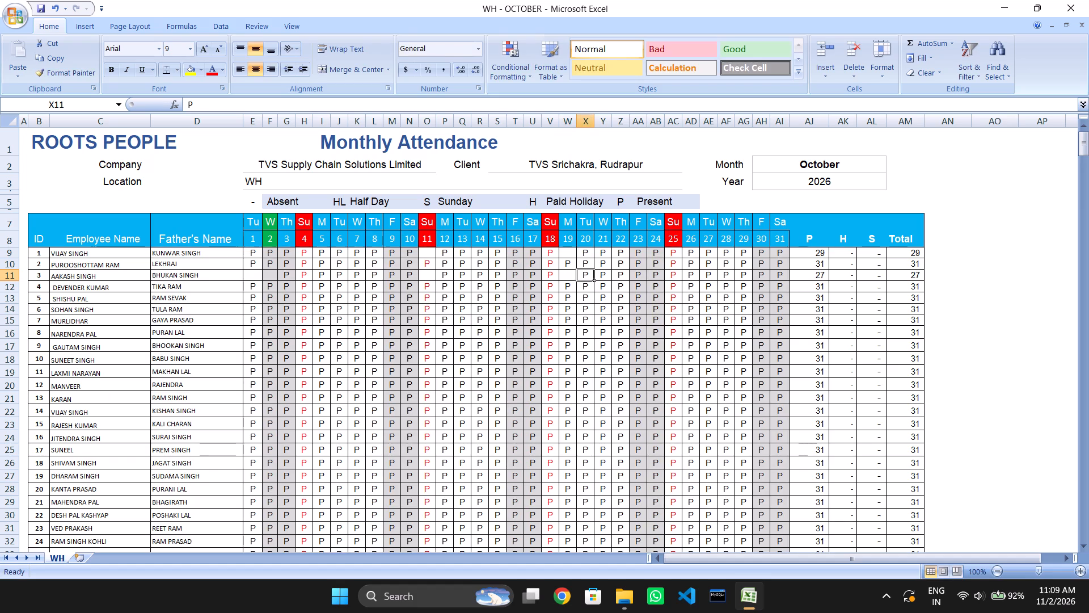
Clear the P mark on Sunday 25 October for the employee with ID 3.
{"action": "key", "text": "Right"}
{"action": "key", "text": "Right"}
{"action": "key", "text": "Right"}
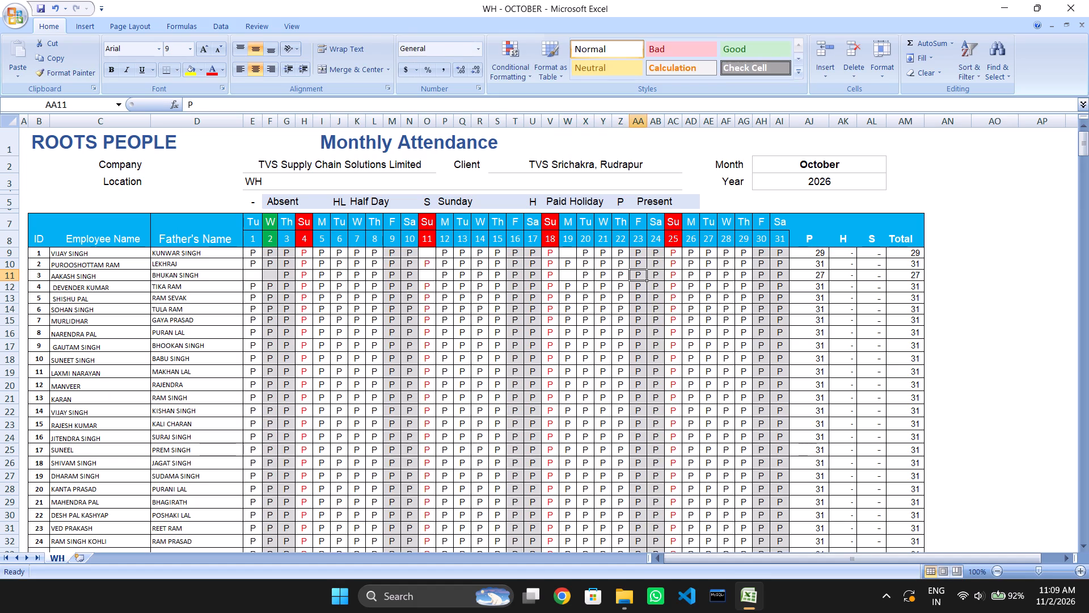
{"action": "key", "text": "Right"}
{"action": "key", "text": "Right"}
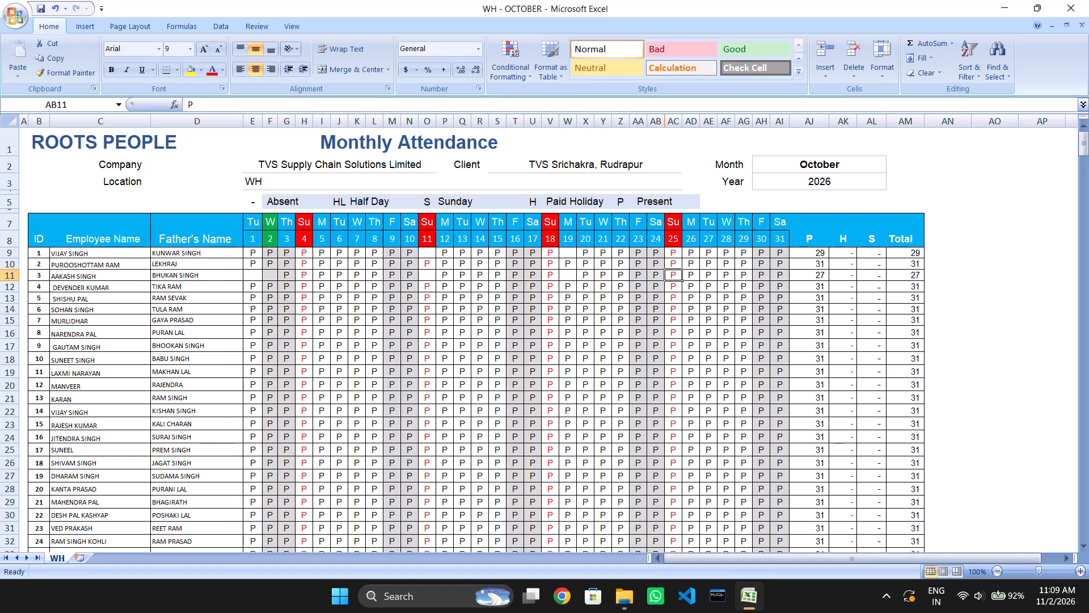
{"action": "key", "text": "BackSpace"}
{"action": "key", "text": "Right"}
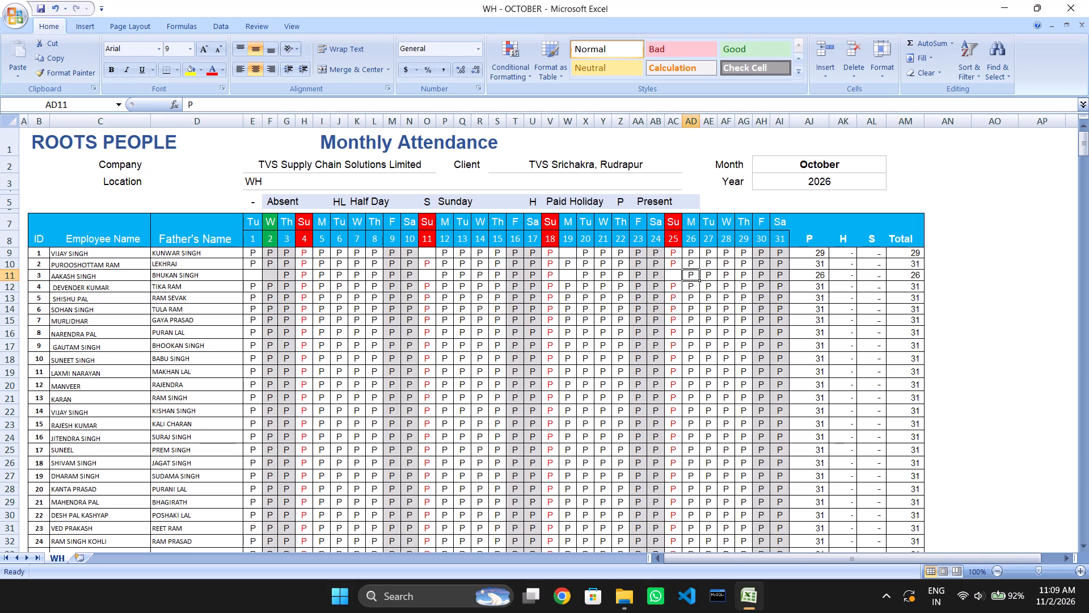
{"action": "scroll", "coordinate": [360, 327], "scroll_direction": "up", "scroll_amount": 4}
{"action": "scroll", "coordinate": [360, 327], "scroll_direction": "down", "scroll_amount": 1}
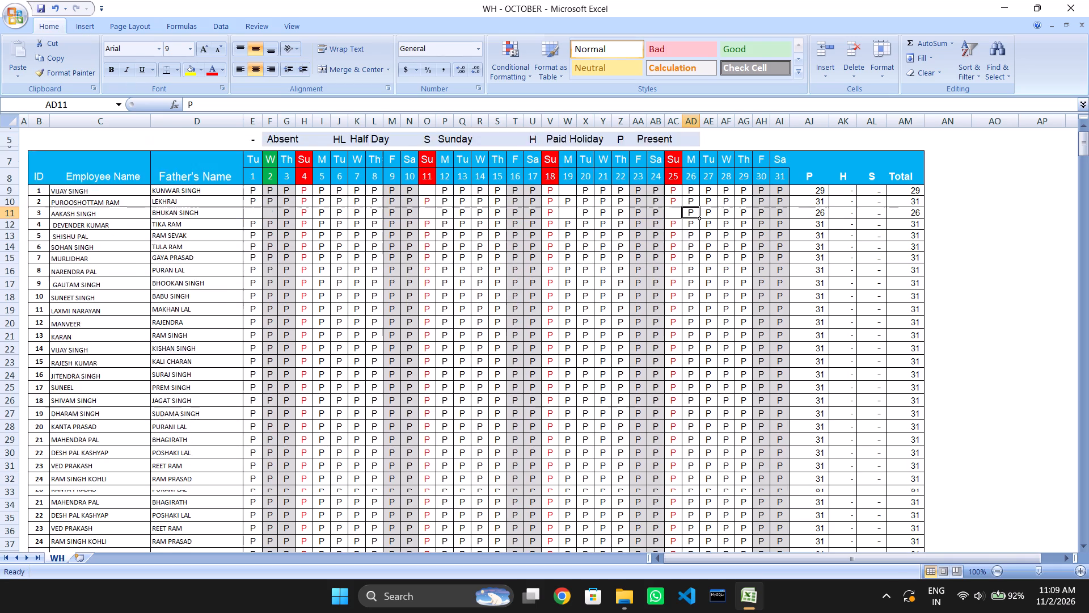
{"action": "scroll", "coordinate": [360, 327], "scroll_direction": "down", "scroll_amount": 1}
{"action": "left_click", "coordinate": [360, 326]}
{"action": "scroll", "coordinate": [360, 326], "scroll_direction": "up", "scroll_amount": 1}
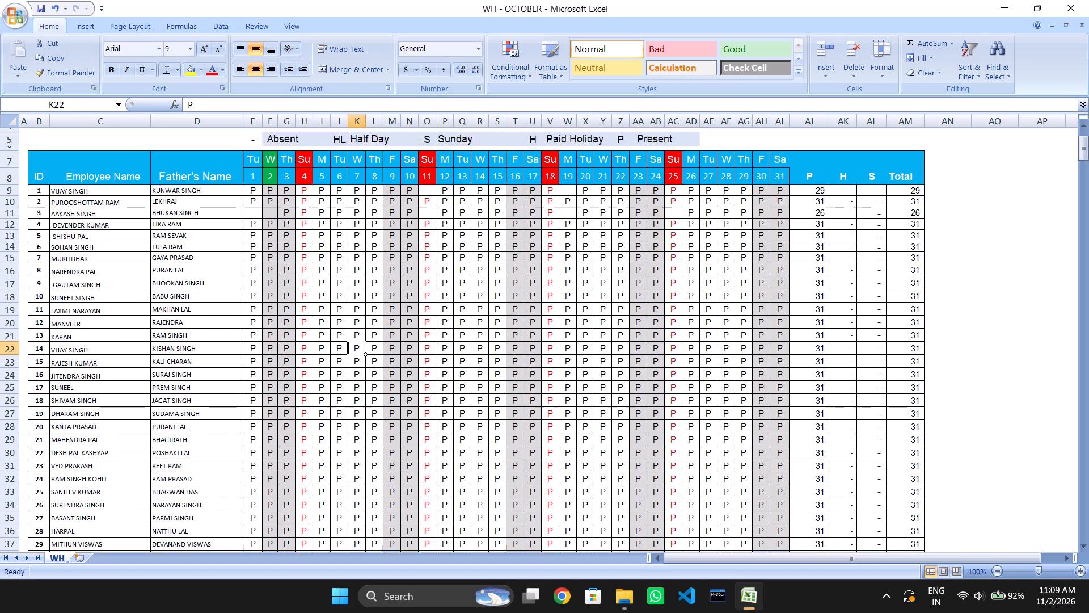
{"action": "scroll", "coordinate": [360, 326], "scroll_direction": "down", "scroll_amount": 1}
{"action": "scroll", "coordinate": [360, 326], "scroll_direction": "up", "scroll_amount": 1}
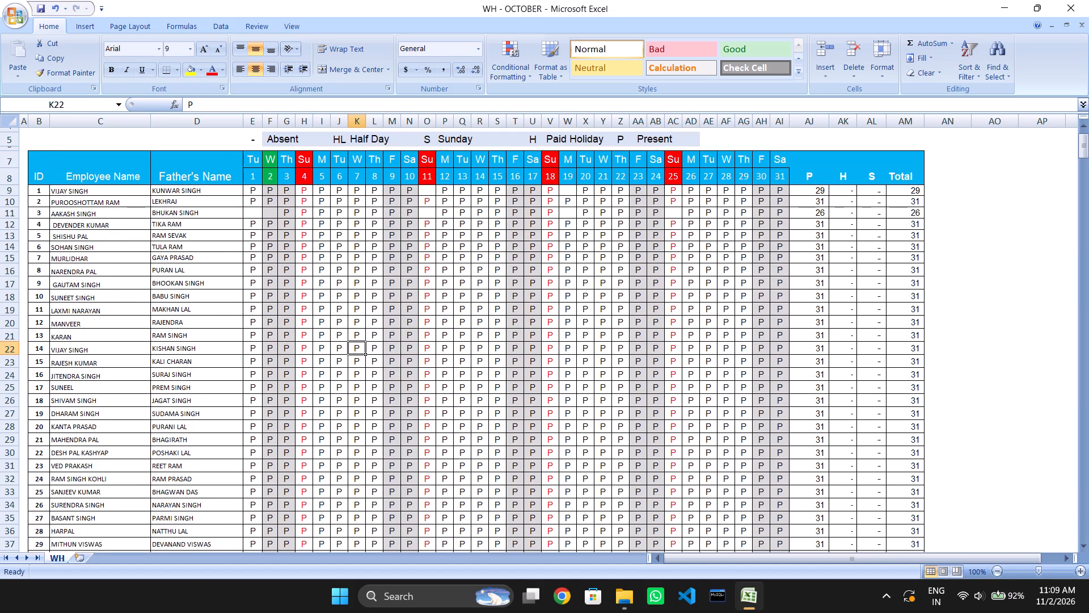
Enlarge the WH sheet to 110% zoom and look over the employee attendance rows.
{"action": "right_click", "coordinate": [0, 379]}
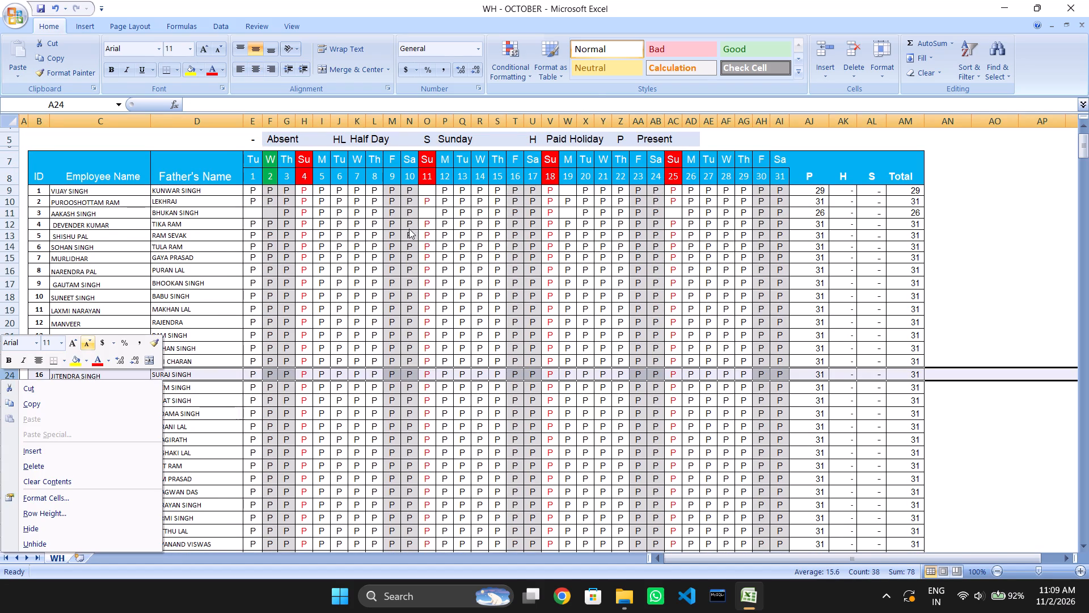
{"action": "left_click", "coordinate": [1078, 568]}
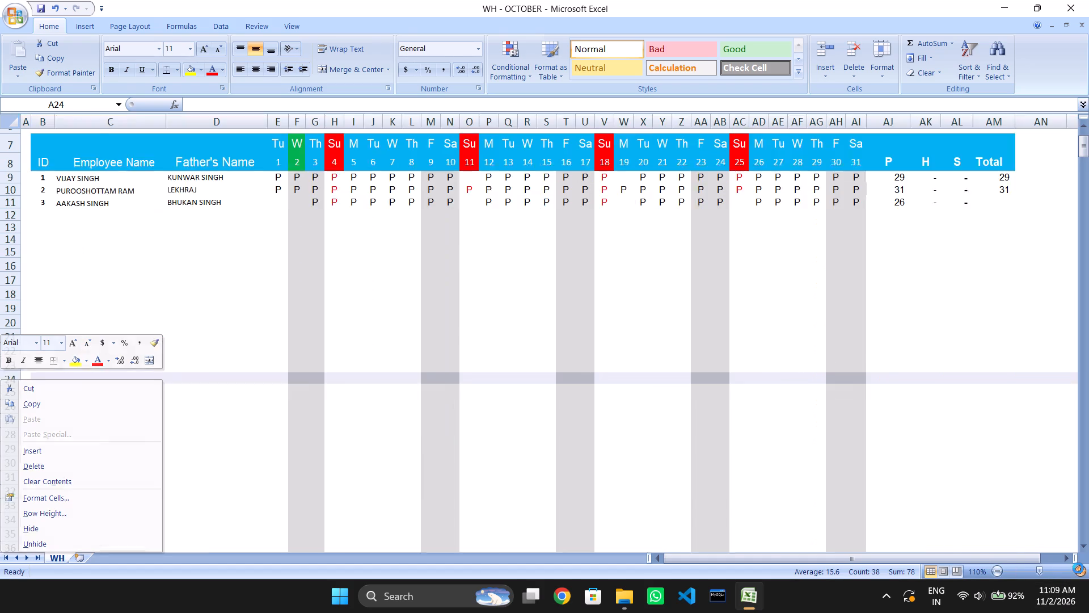
{"action": "scroll", "coordinate": [425, 314], "scroll_direction": "down", "scroll_amount": 1}
{"action": "scroll", "coordinate": [425, 314], "scroll_direction": "up", "scroll_amount": 1}
{"action": "scroll", "coordinate": [425, 314], "scroll_direction": "down", "scroll_amount": 1}
{"action": "scroll", "coordinate": [425, 314], "scroll_direction": "up", "scroll_amount": 1}
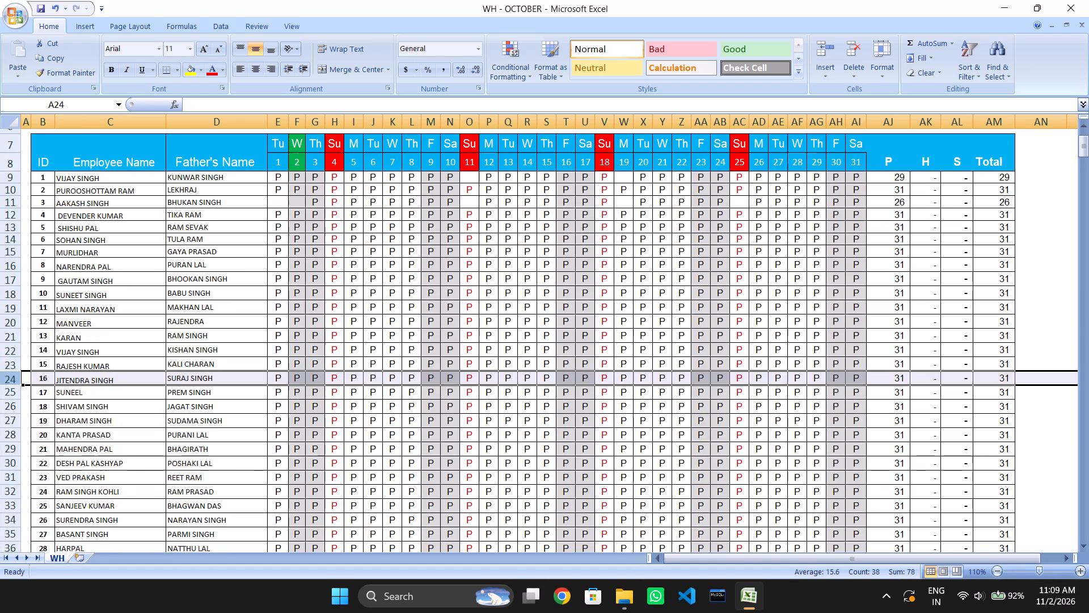
{"action": "scroll", "coordinate": [425, 314], "scroll_direction": "down", "scroll_amount": 1}
{"action": "scroll", "coordinate": [425, 314], "scroll_direction": "up", "scroll_amount": 1}
{"action": "scroll", "coordinate": [425, 314], "scroll_direction": "down", "scroll_amount": 1}
{"action": "scroll", "coordinate": [425, 314], "scroll_direction": "up", "scroll_amount": 1}
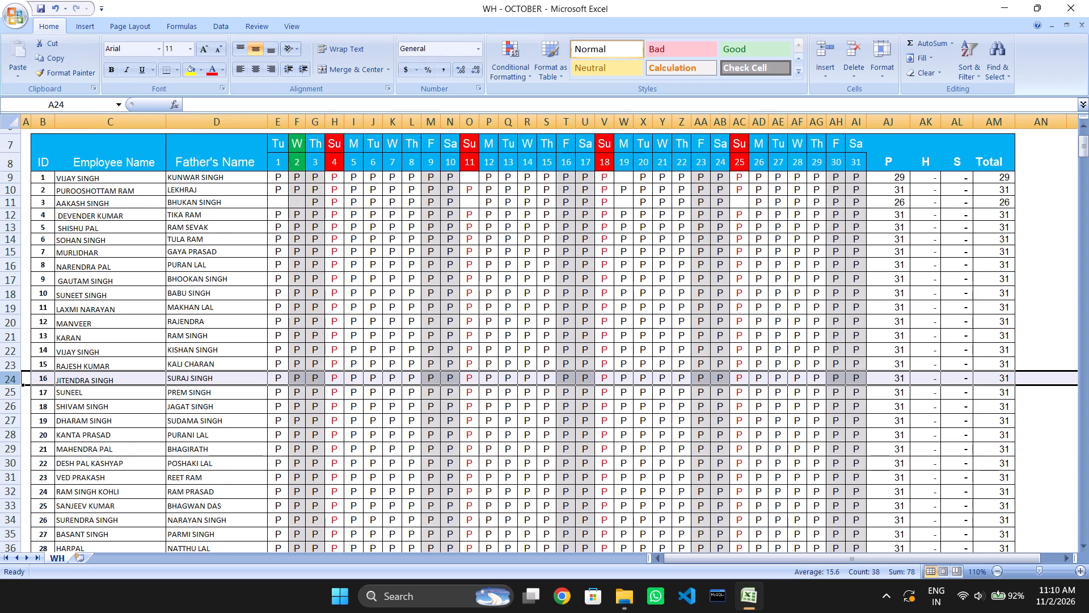
Clear the P mark on Monday 5 October for the employee with ID 6.
{"action": "left_click", "coordinate": [86, 241]}
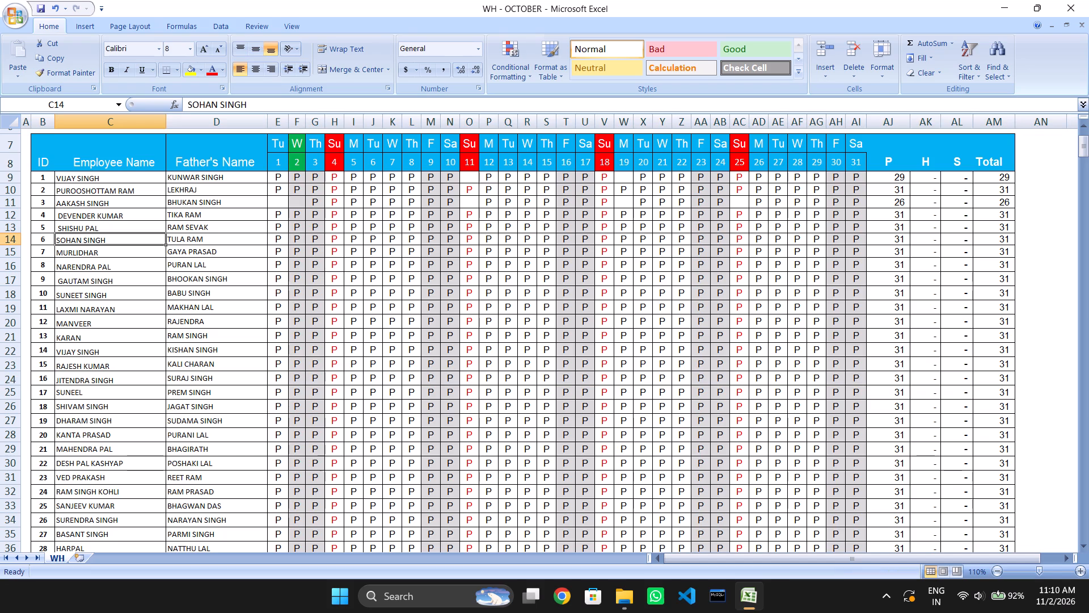
{"action": "key", "text": "Right"}
{"action": "key", "text": "Right"}
{"action": "key", "text": "Right"}
{"action": "key", "text": "Right"}
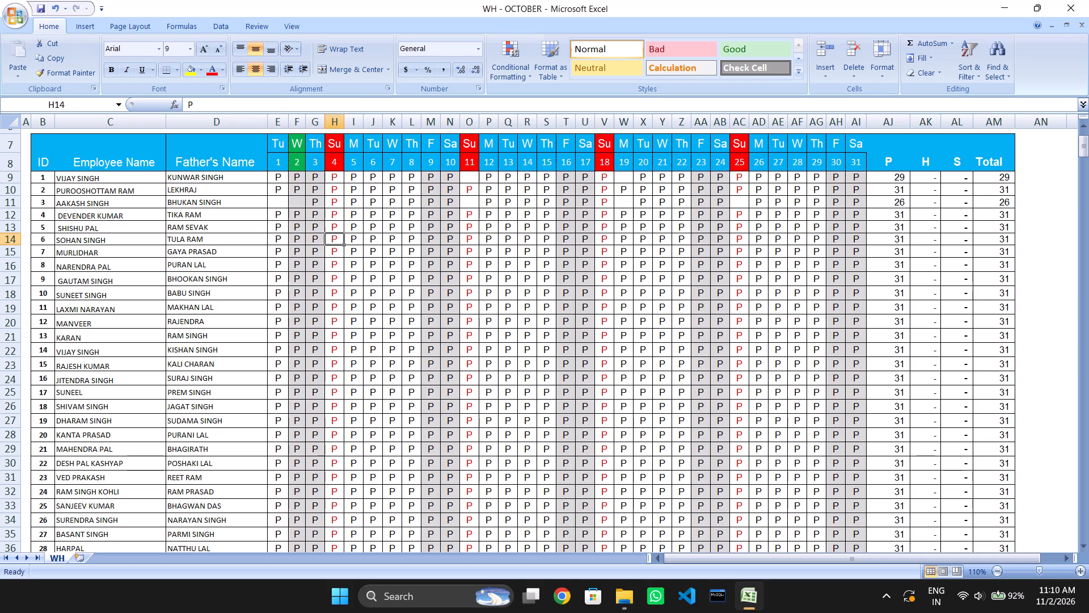
{"action": "key", "text": "Right"}
{"action": "key", "text": "BackSpace"}
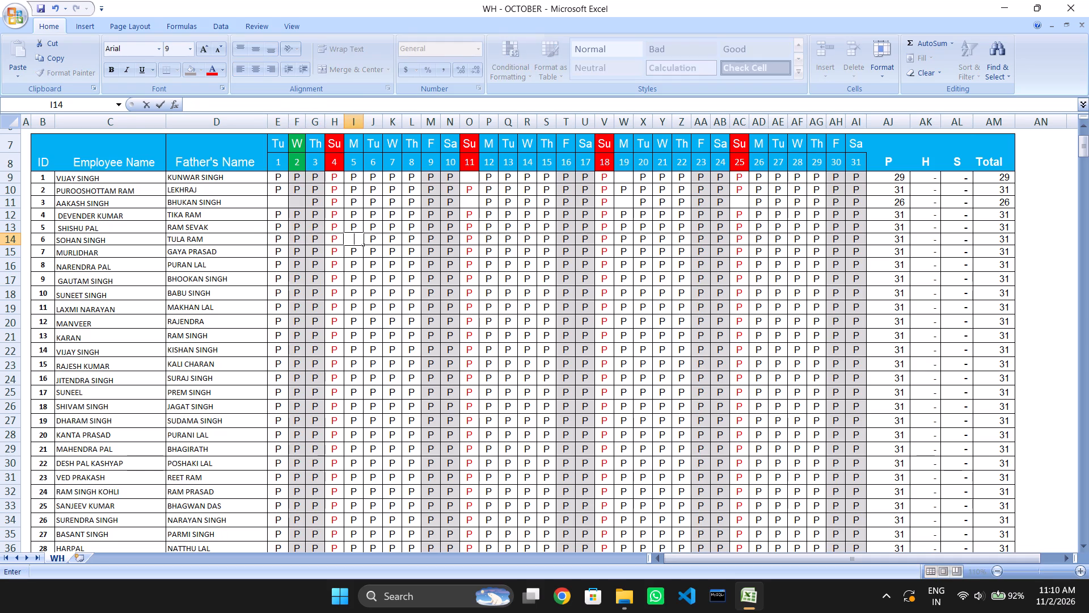
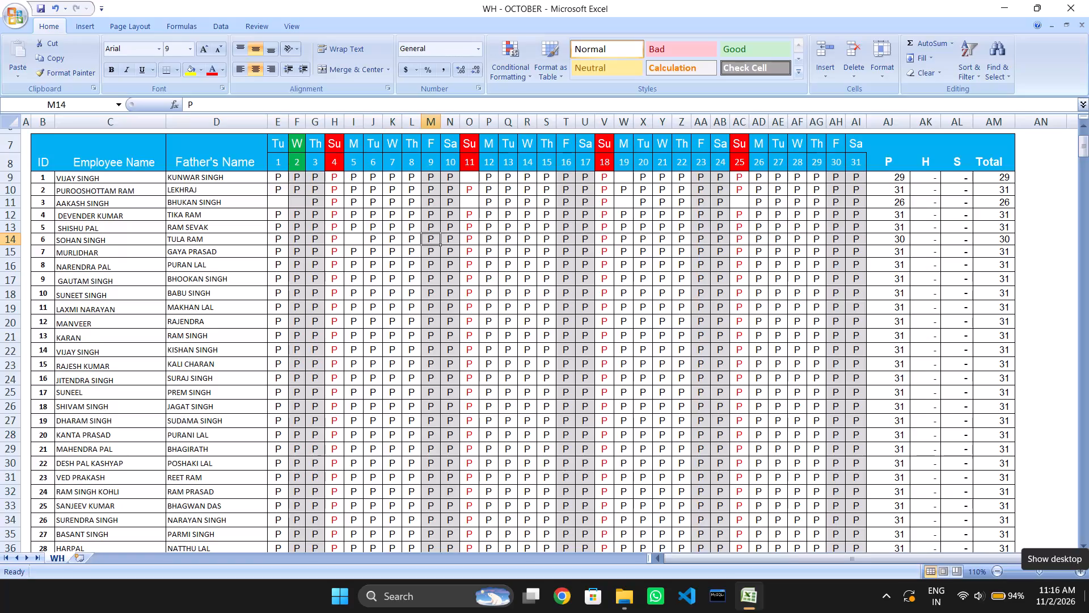
Clear the P mark on Thursday 15 October for the employee with ID 6.
{"action": "key", "text": "Right"}
{"action": "key", "text": "Right"}
{"action": "key", "text": "Right"}
{"action": "key", "text": "Right"}
{"action": "key", "text": "Right"}
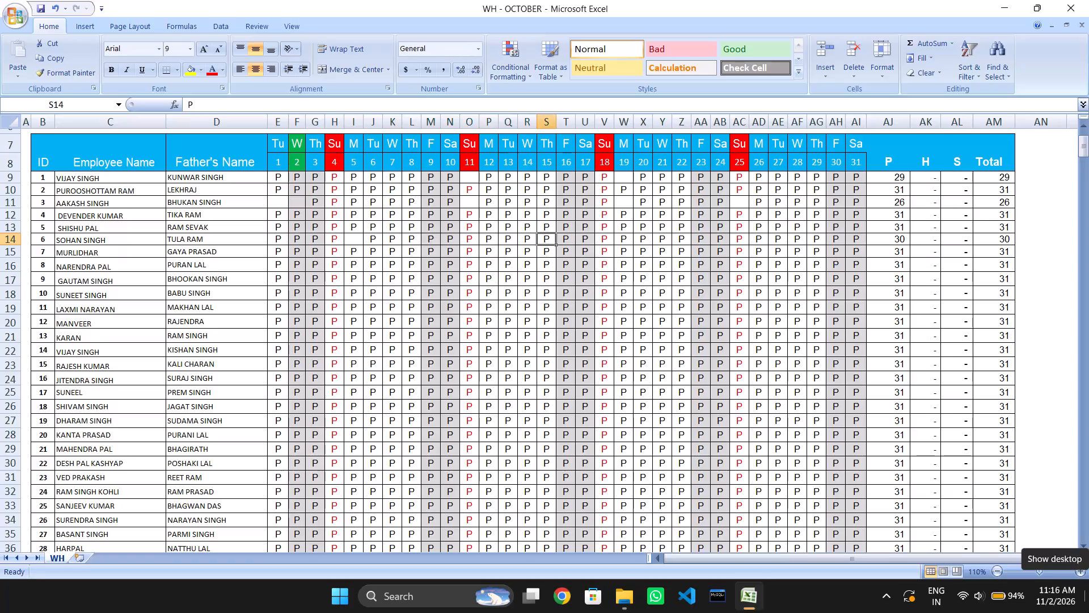
{"action": "key", "text": "BackSpace"}
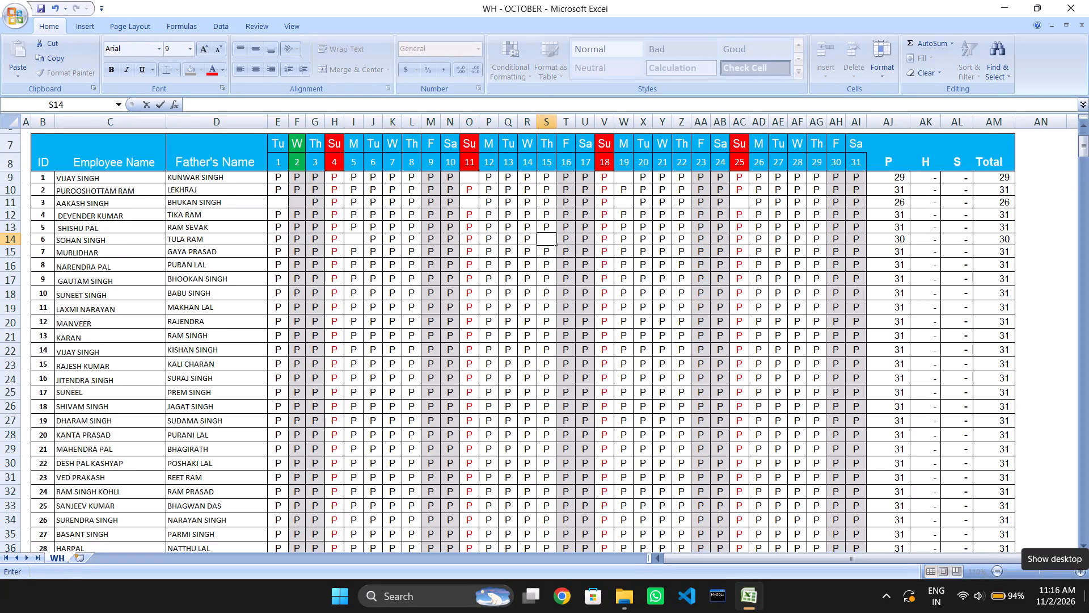
{"action": "key", "text": "Right"}
Clear the P mark on Monday 19 October for the employee with ID 6.
{"action": "key", "text": "Right"}
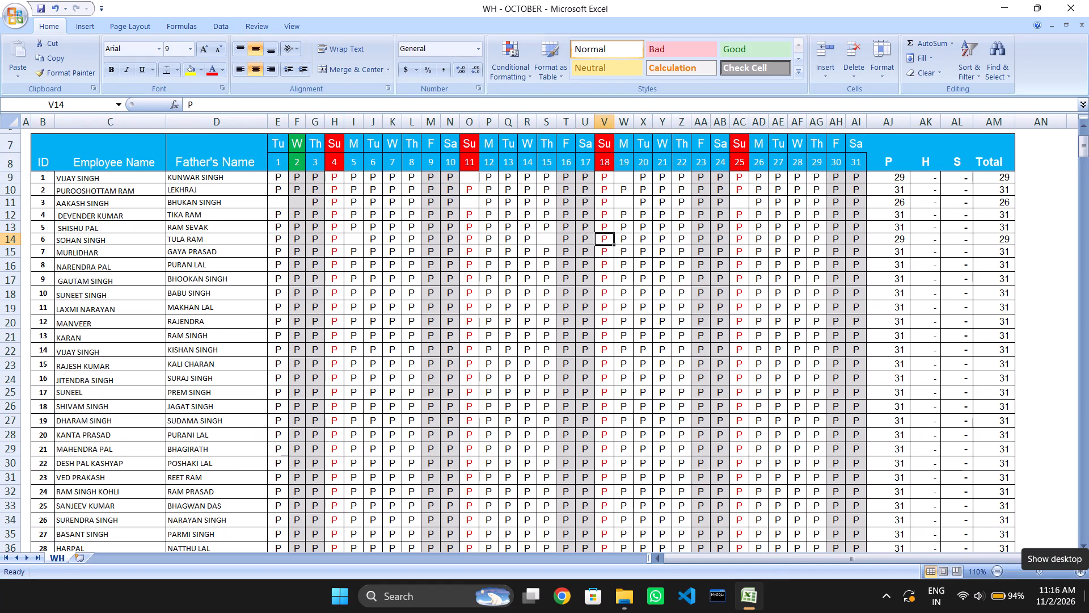
{"action": "key", "text": "Right"}
{"action": "key", "text": "BackSpace"}
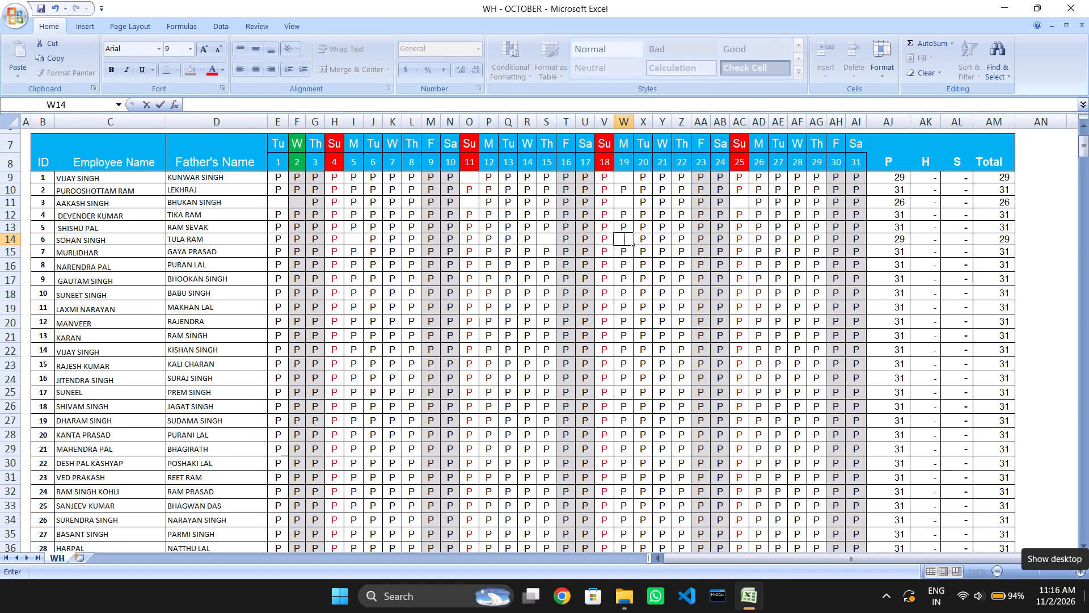
{"action": "key", "text": "Right"}
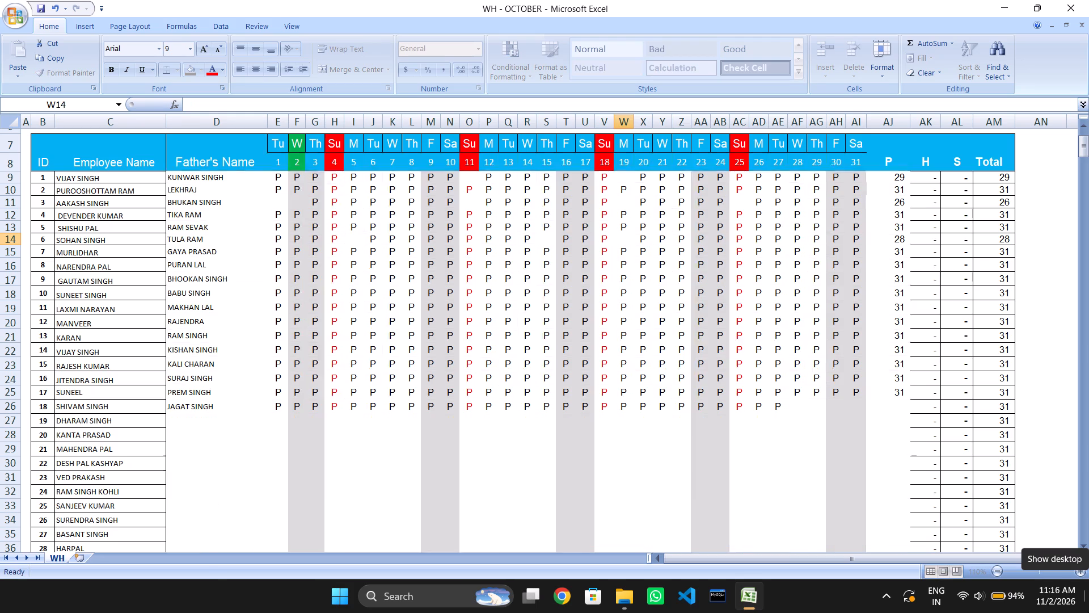
Check the ID 6 employee's attendance up to 26 October and the employee and father's names for ID 7.
{"action": "key", "text": "Right"}
{"action": "key", "text": "Right"}
{"action": "key", "text": "Right"}
{"action": "key", "text": "Right"}
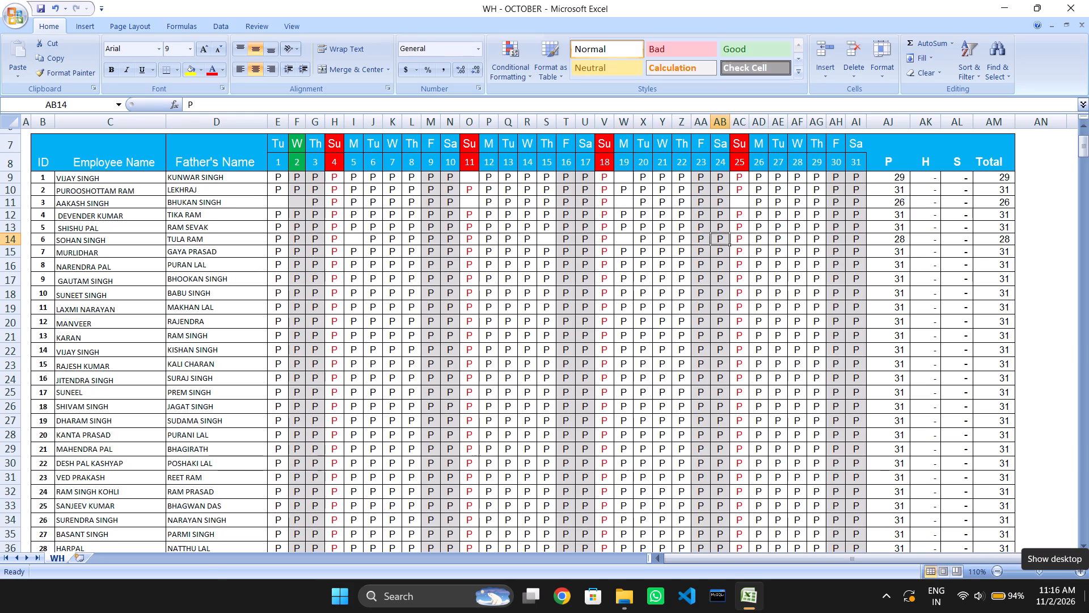
{"action": "key", "text": "Right"}
{"action": "key", "text": "Right"}
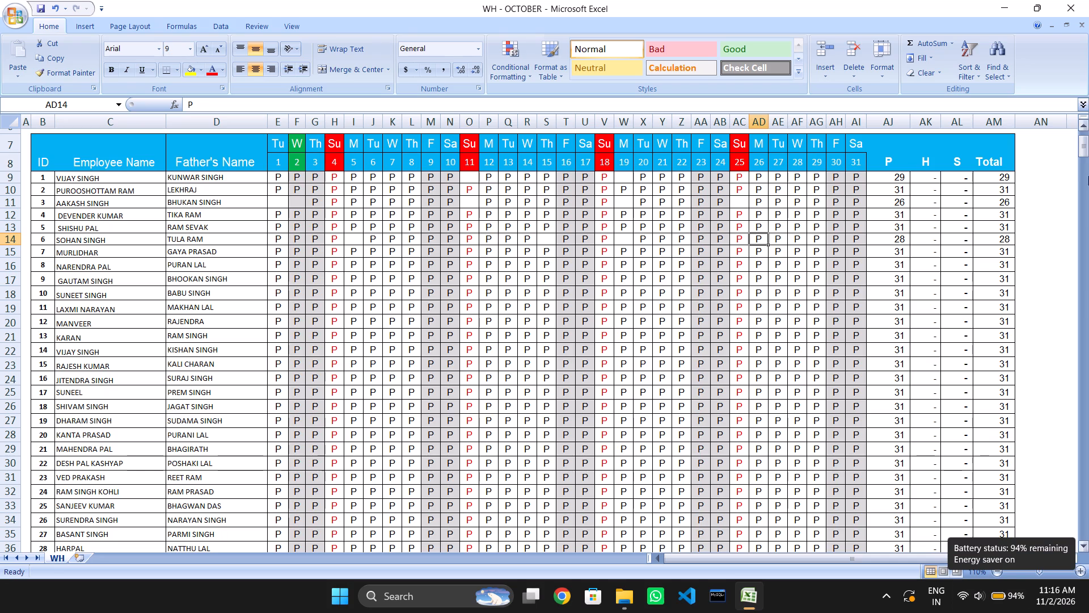
{"action": "left_click", "coordinate": [107, 253]}
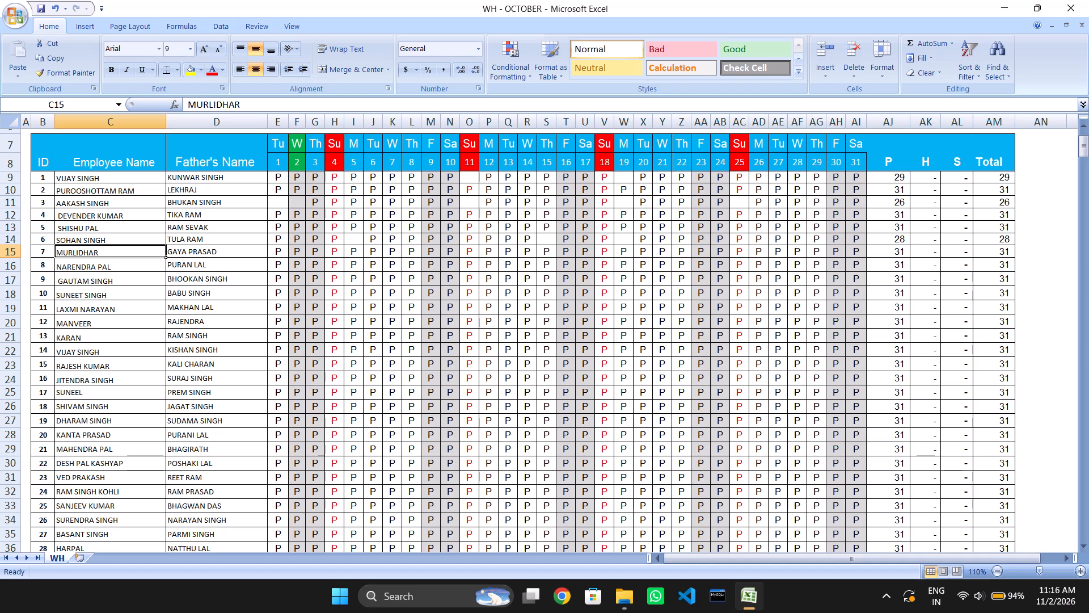
{"action": "left_click", "coordinate": [234, 251]}
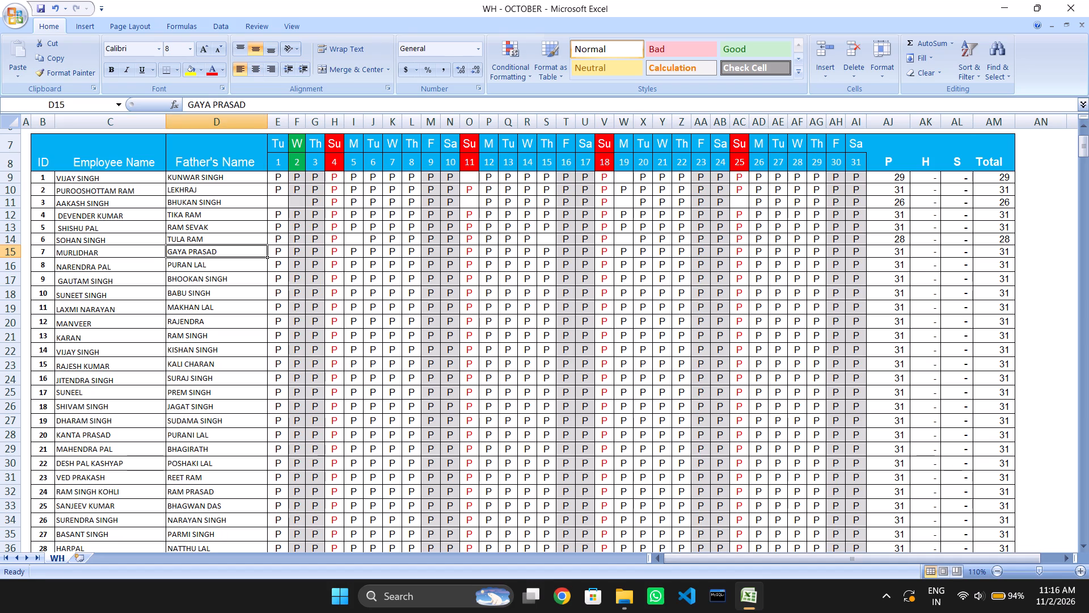
{"action": "left_click", "coordinate": [139, 250]}
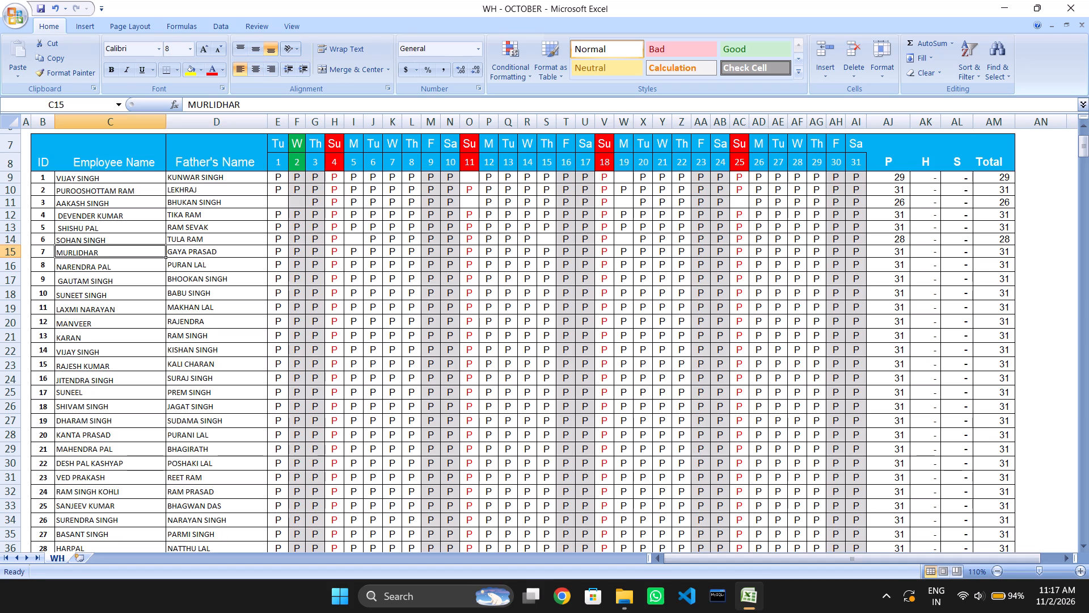
{"action": "left_click", "coordinate": [218, 251]}
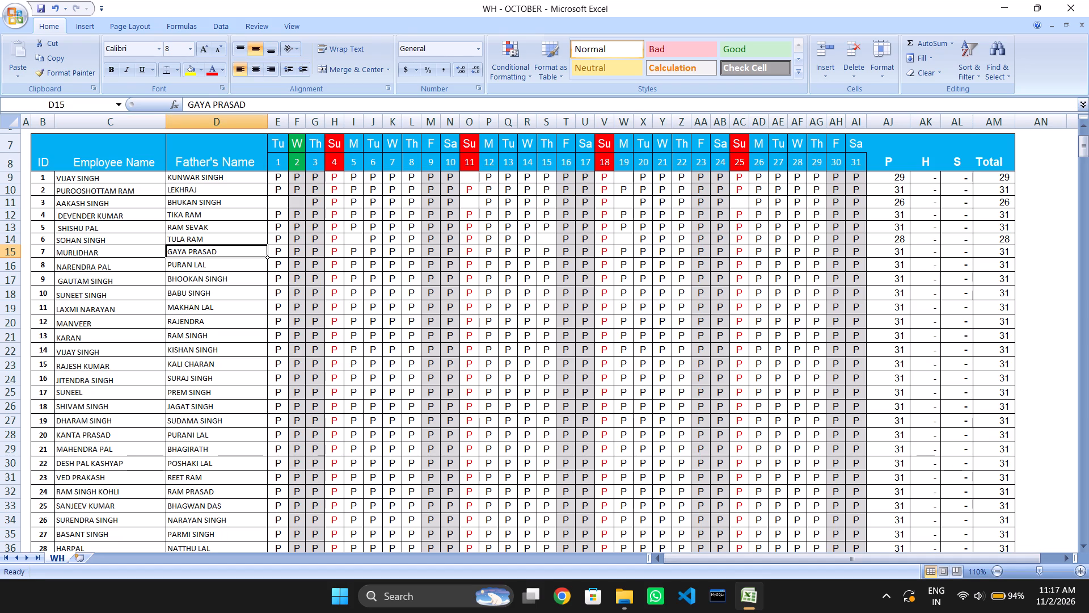
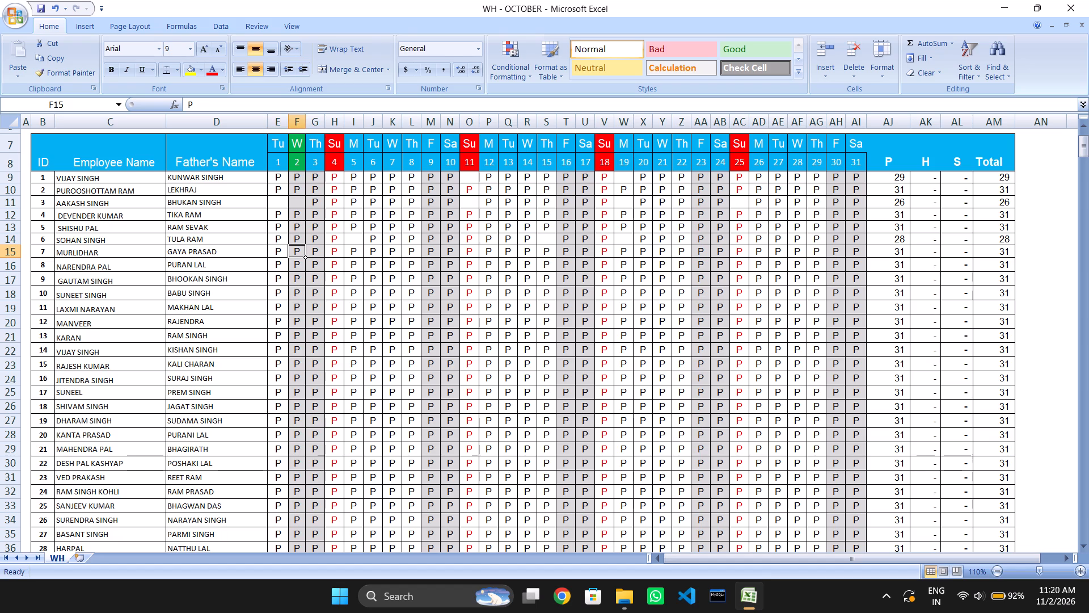
Clear the P mark on Wednesday 7 October for the employee with ID 7.
{"action": "key", "text": "Right"}
{"action": "key", "text": "Right"}
{"action": "key", "text": "Right"}
{"action": "key", "text": "Right"}
{"action": "key", "text": "Right"}
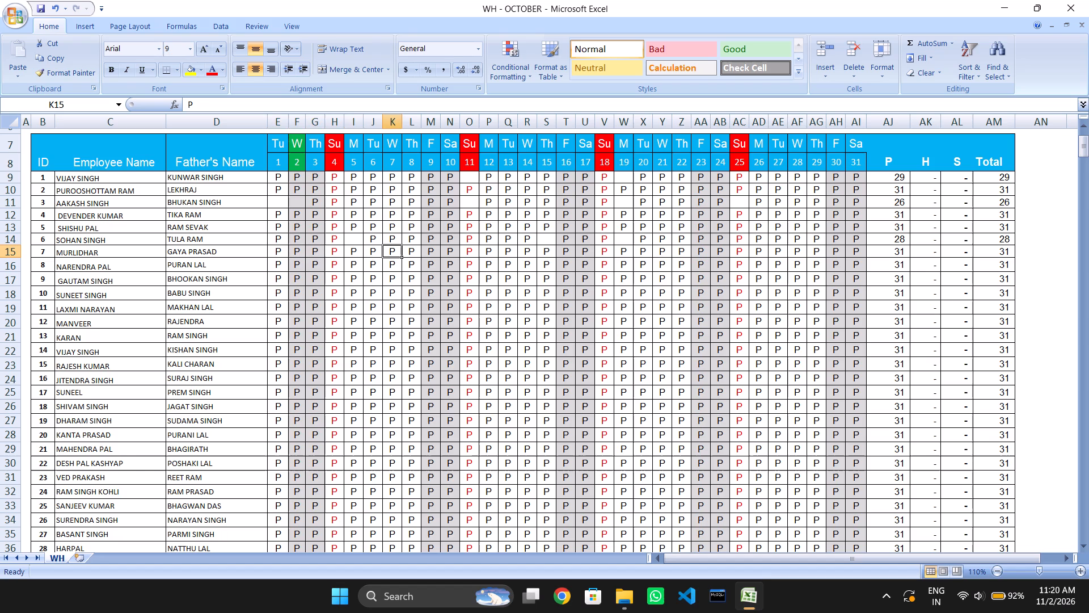
{"action": "key", "text": "BackSpace"}
{"action": "key", "text": "Right"}
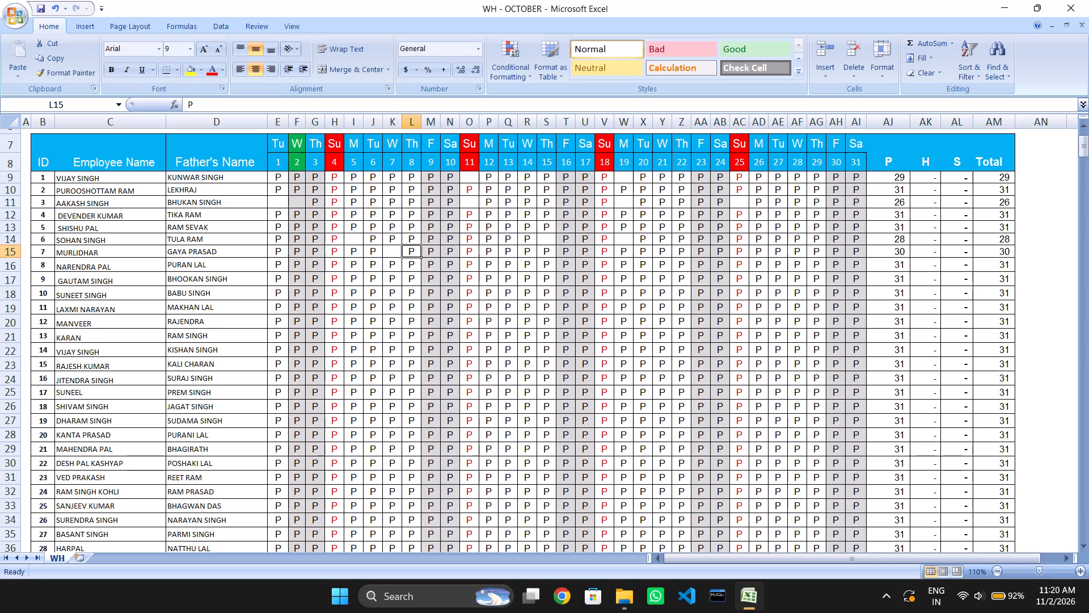
Check the ID 7 employee's attendance from 9 October through 25 October.
{"action": "key", "text": "Right"}
{"action": "key", "text": "Right"}
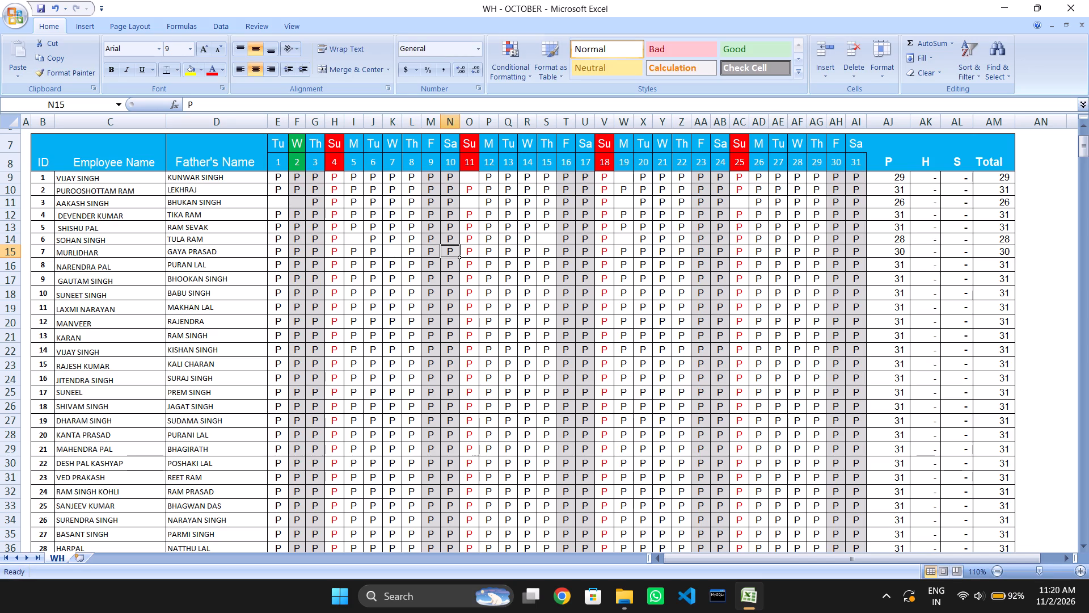
{"action": "key", "text": "Right"}
{"action": "key", "text": "Right"}
{"action": "key", "text": "Right"}
{"action": "key", "text": "Right"}
{"action": "key", "text": "Right"}
{"action": "key", "text": "Right"}
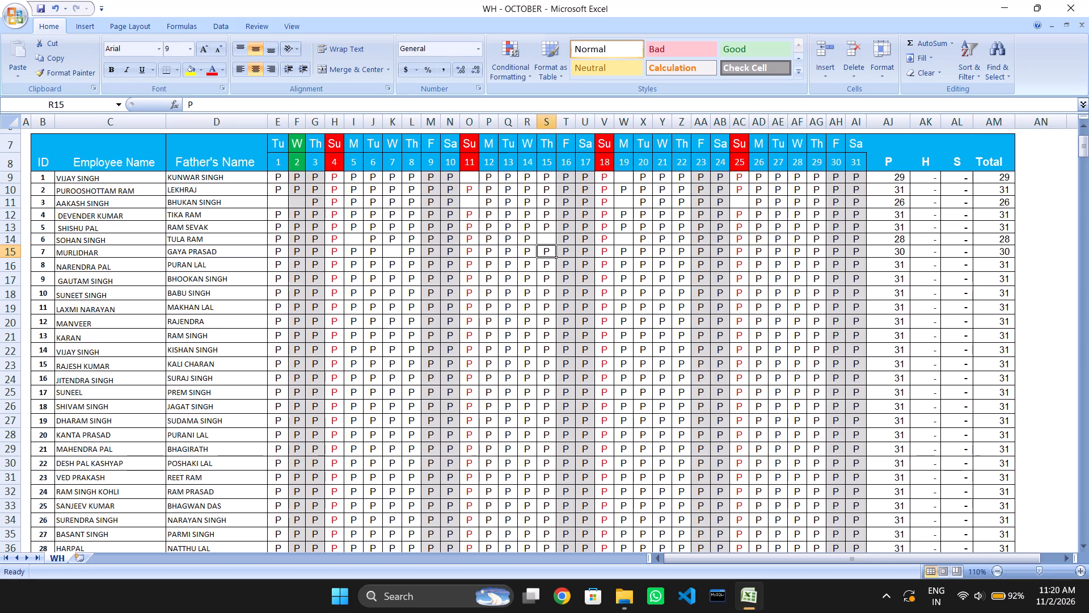
{"action": "key", "text": "Right"}
{"action": "key", "text": "Right"}
{"action": "key", "text": "Right"}
{"action": "key", "text": "Right"}
{"action": "key", "text": "Right"}
{"action": "key", "text": "Right"}
{"action": "key", "text": "Right"}
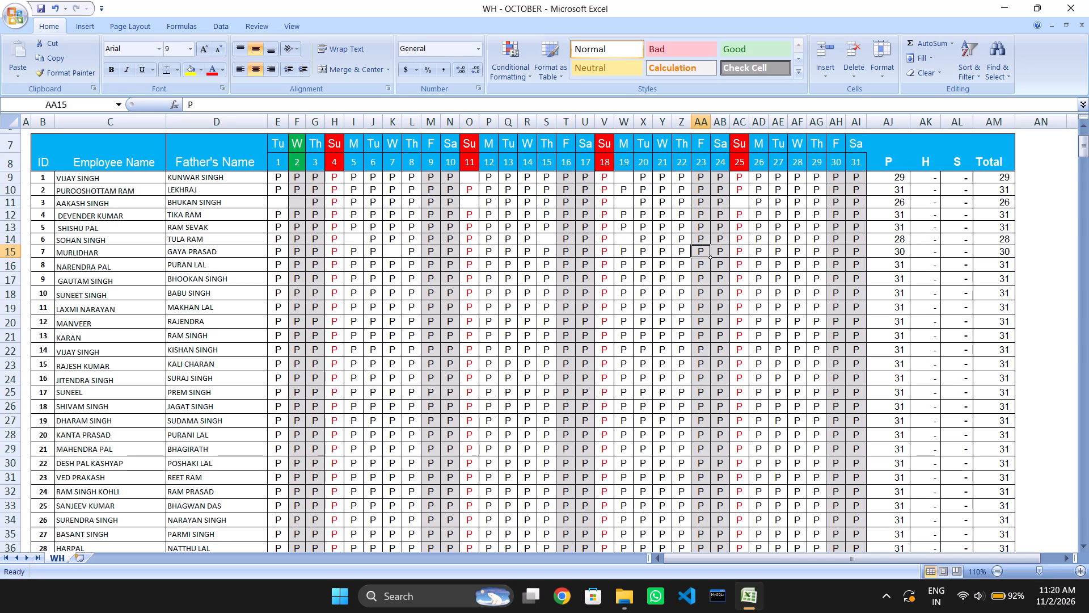
{"action": "key", "text": "Right"}
{"action": "key", "text": "Right"}
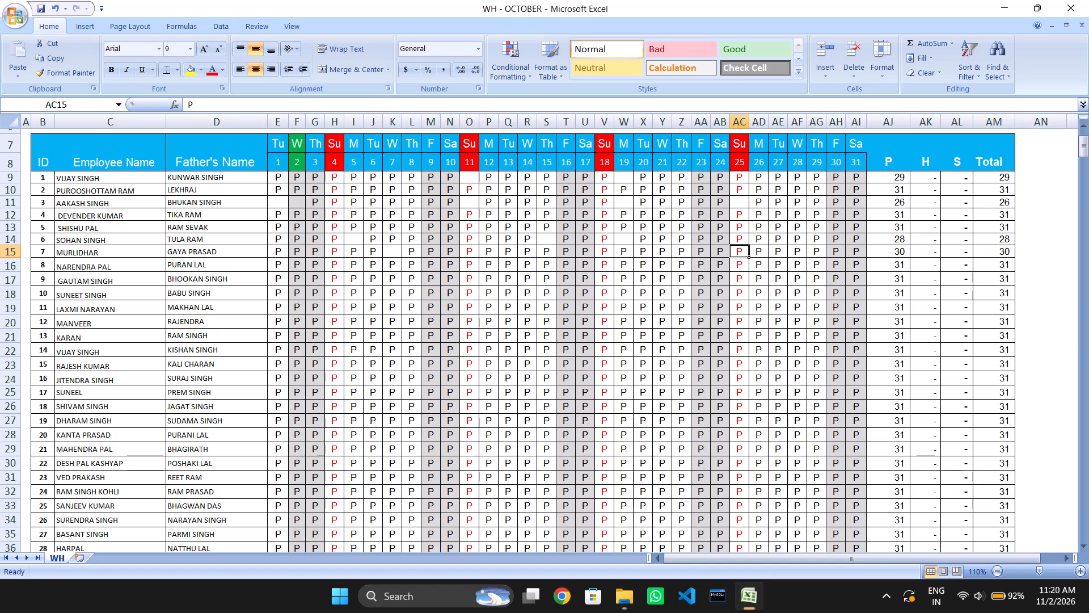
Clear the P marks from Sunday 4 to Wednesday 7 October for the employee with ID 9.
{"action": "left_click", "coordinate": [279, 280]}
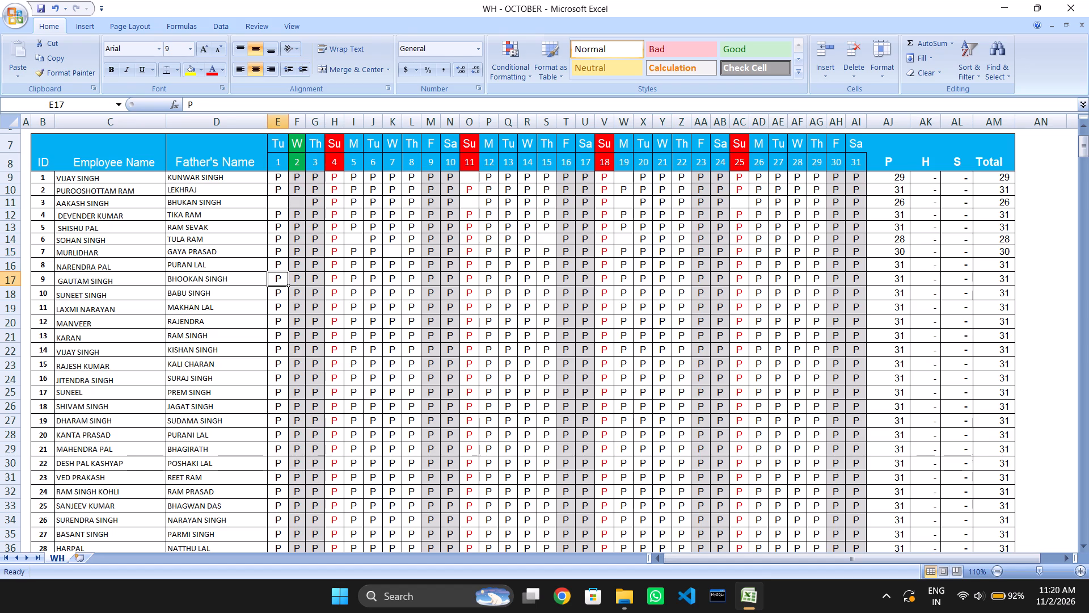
{"action": "key", "text": "Right"}
{"action": "key", "text": "Right"}
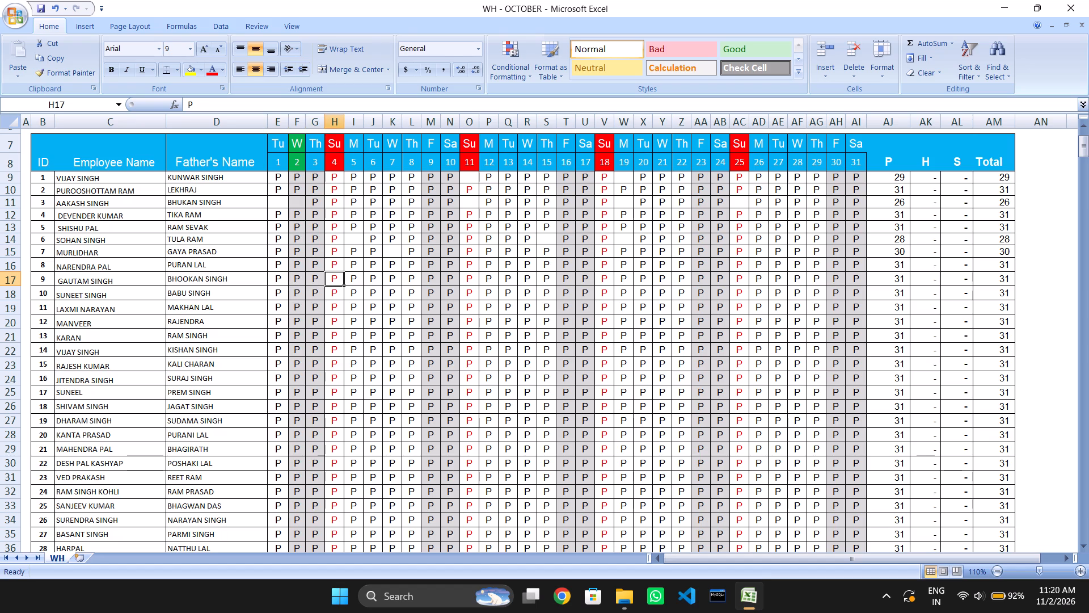
{"action": "key", "text": "BackSpace"}
{"action": "key", "text": "Right"}
{"action": "key", "text": "BackSpace"}
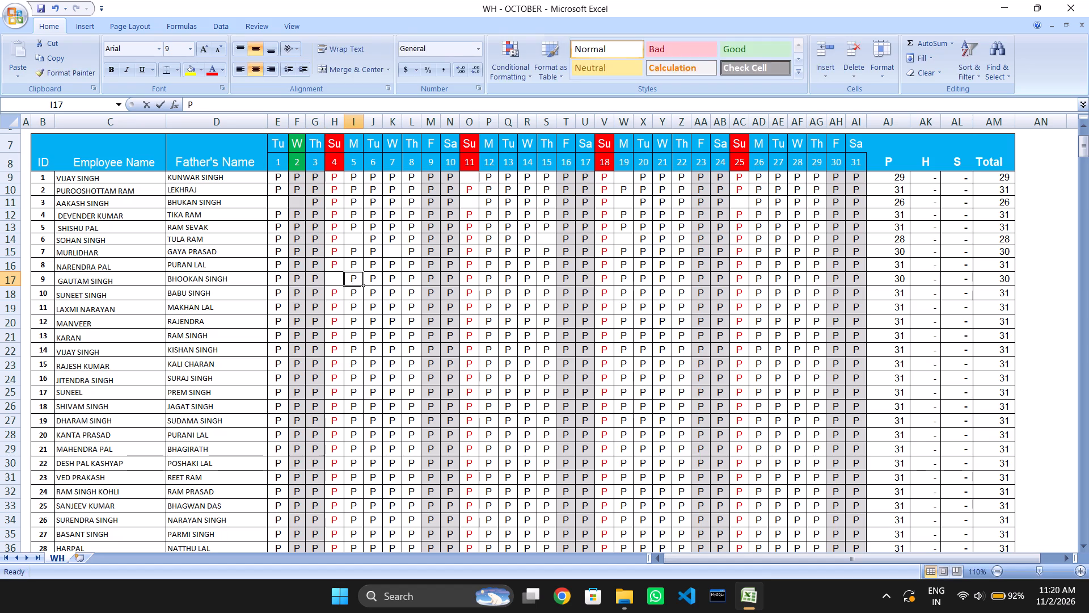
{"action": "key", "text": "Right"}
{"action": "key", "text": "BackSpace"}
{"action": "key", "text": "Right"}
{"action": "key", "text": "BackSpace"}
{"action": "key", "text": "Right"}
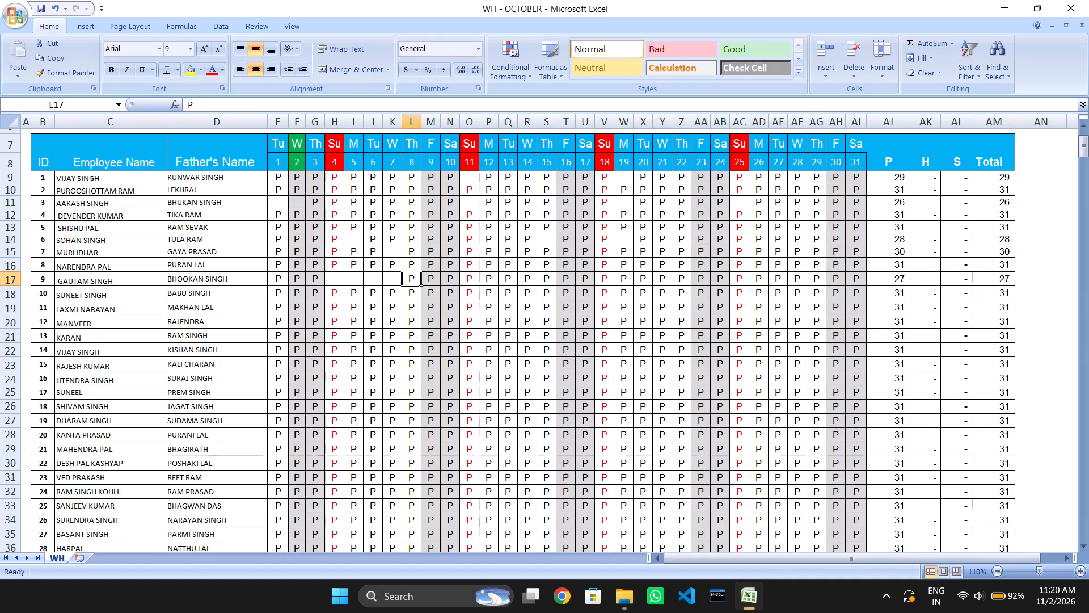
Clear the P mark on Thursday 15 October for the employee with ID 9.
{"action": "key", "text": "Right"}
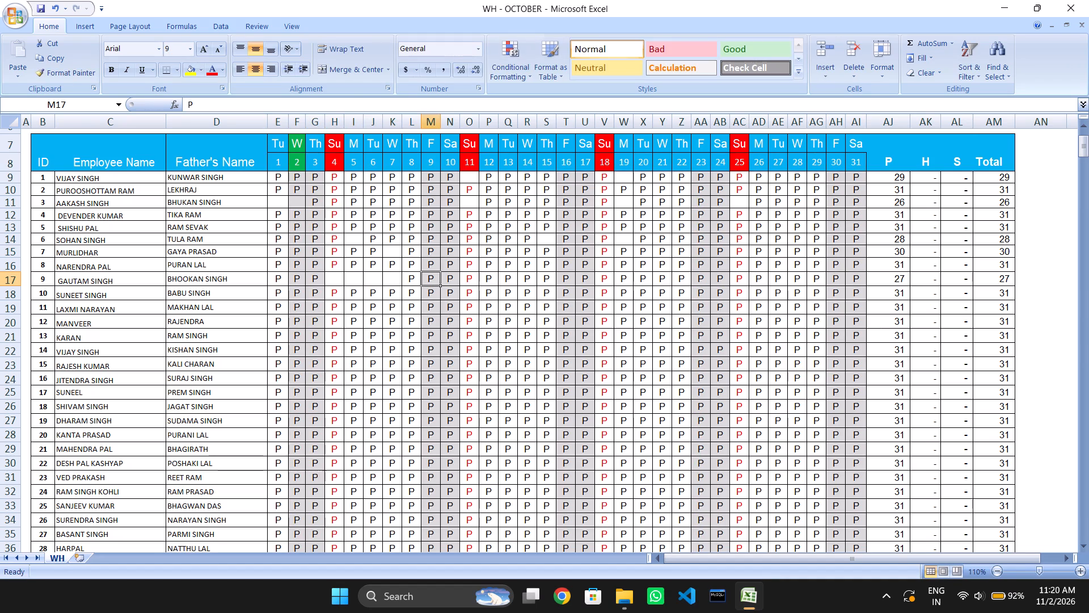
{"action": "key", "text": "Right"}
{"action": "key", "text": "Right"}
{"action": "key", "text": "Right"}
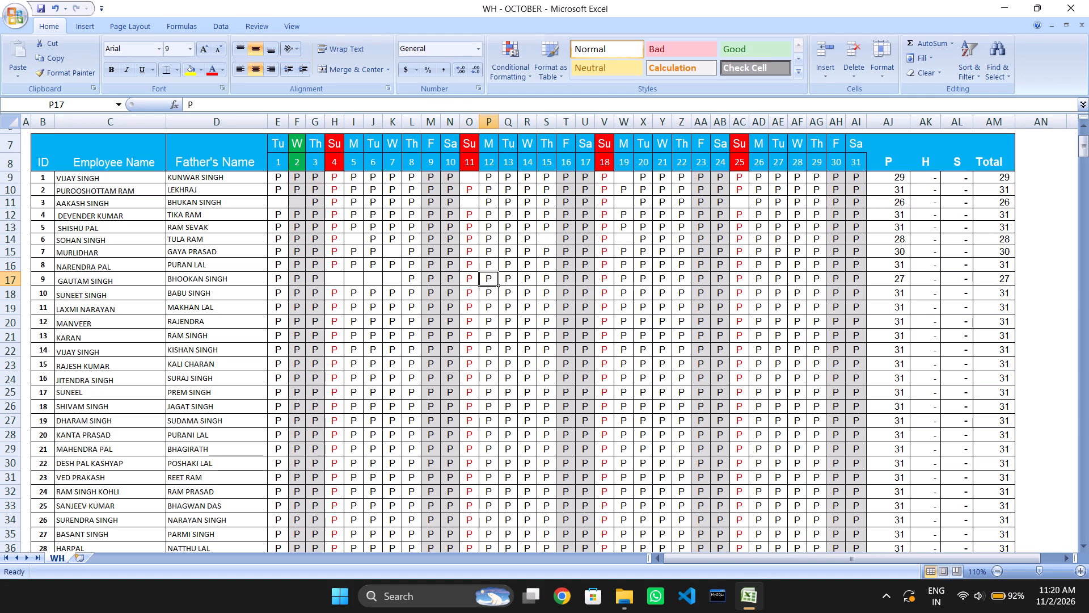
{"action": "key", "text": "Right"}
{"action": "key", "text": "Right"}
{"action": "key", "text": "Right"}
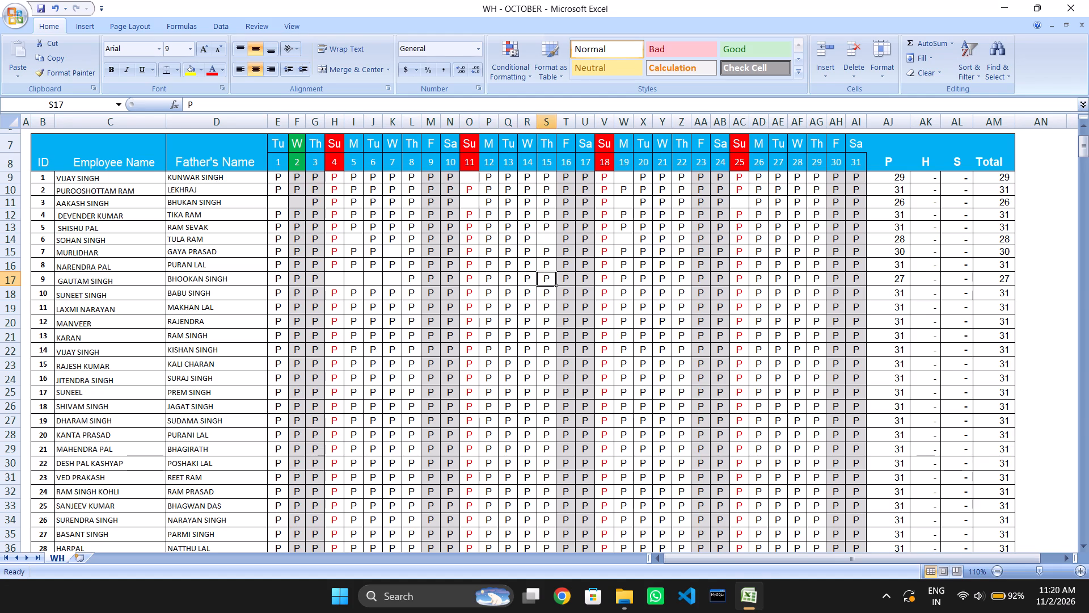
{"action": "key", "text": "BackSpace"}
{"action": "key", "text": "Right"}
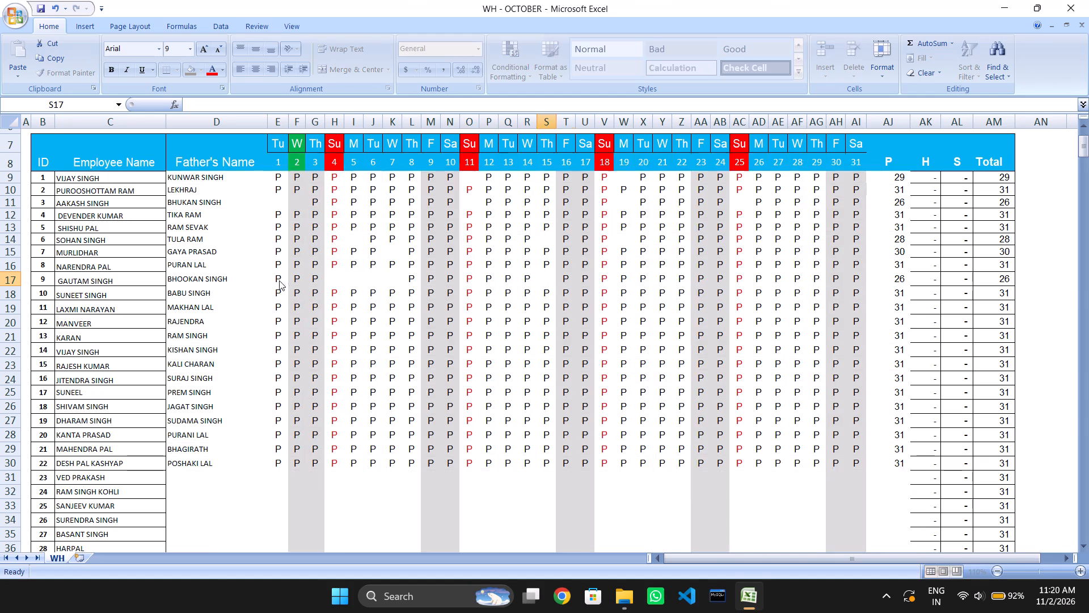
Clear the P mark on Thursday 22 October for the employee with ID 9.
{"action": "key", "text": "Right"}
{"action": "key", "text": "Right"}
{"action": "key", "text": "Right"}
{"action": "key", "text": "Right"}
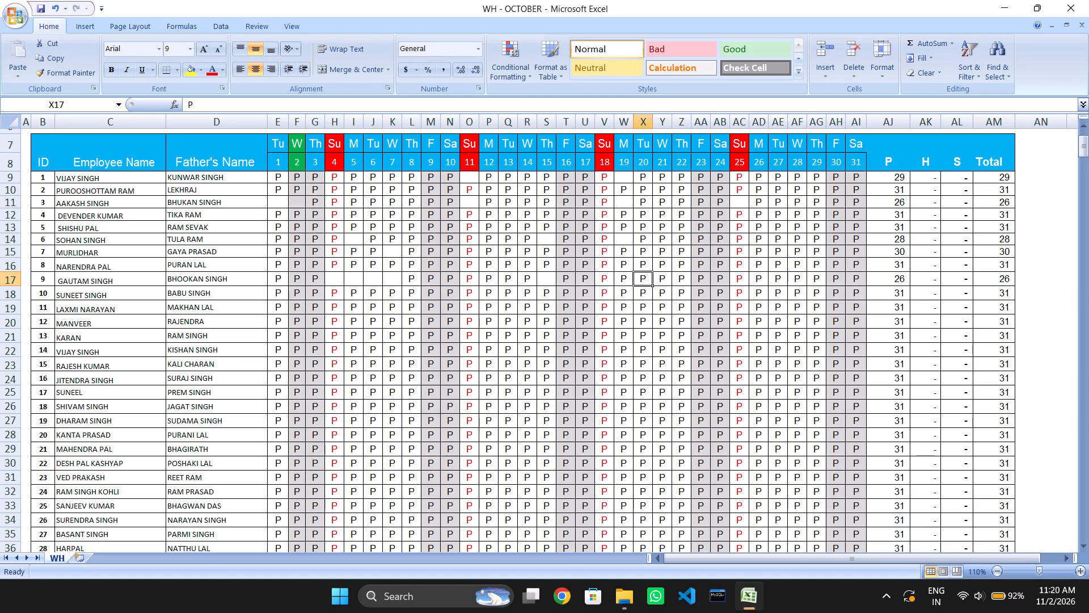
{"action": "key", "text": "Right"}
{"action": "key", "text": "Right"}
{"action": "key", "text": "BackSpace"}
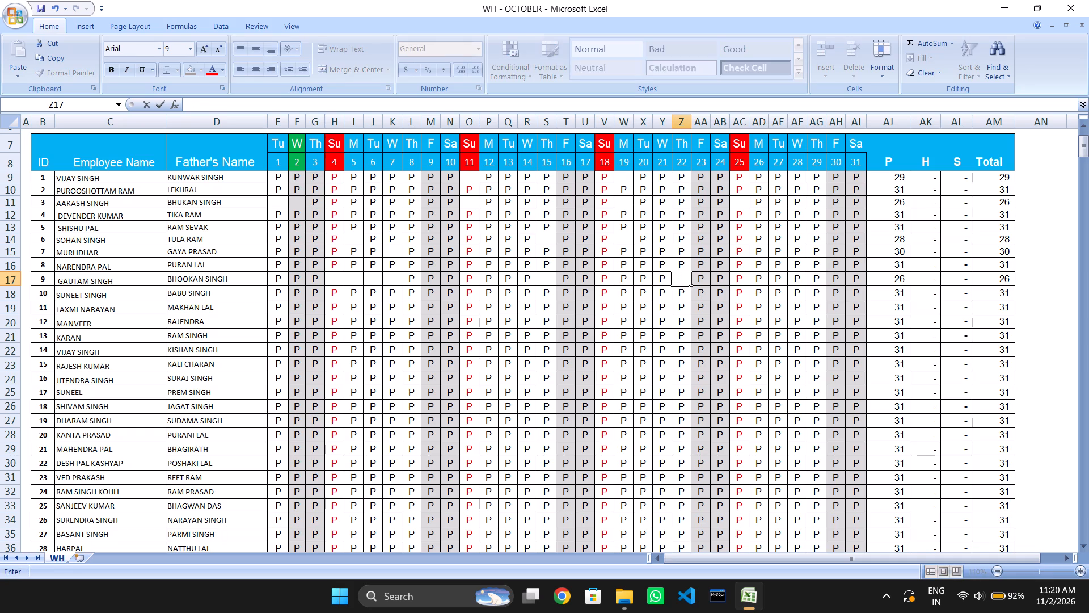
{"action": "key", "text": "Right"}
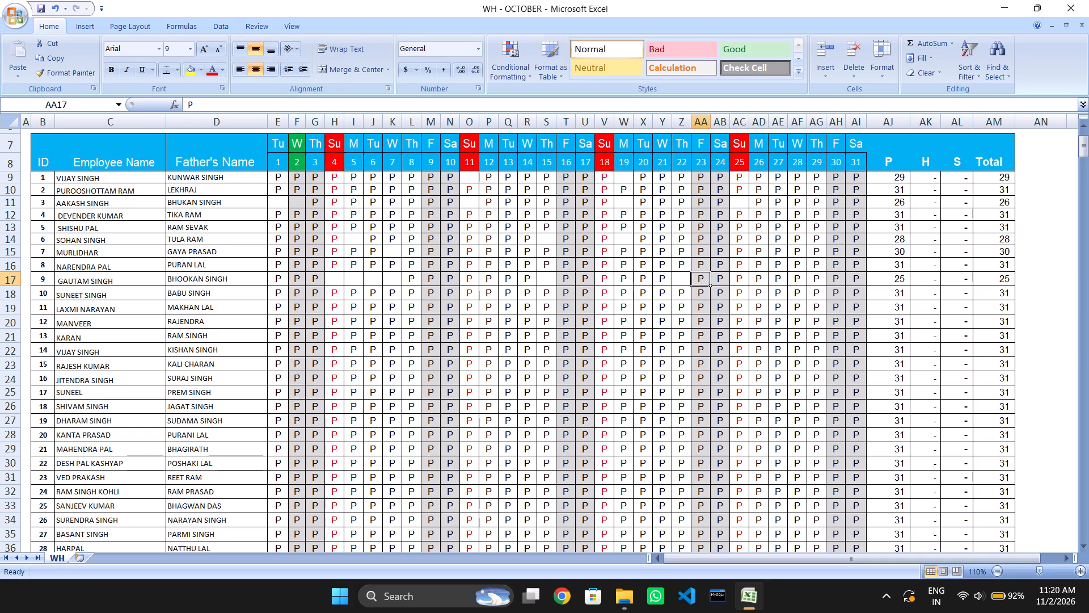
Clear the P marks on Tuesday 6 and Wednesday 7 October for the employee with ID 10.
{"action": "left_click", "coordinate": [278, 294]}
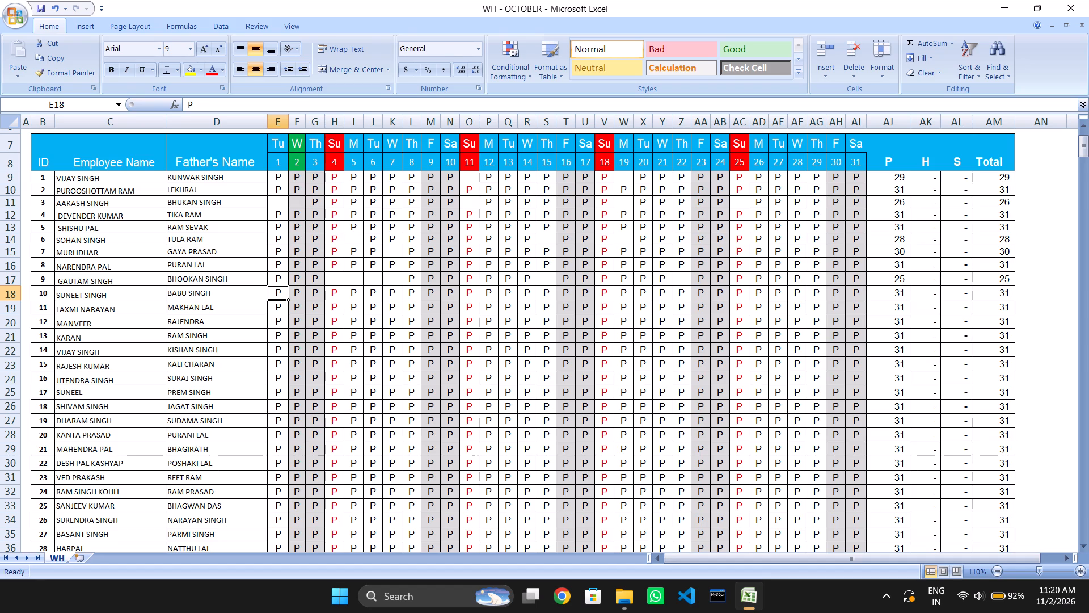
{"action": "key", "text": "Right"}
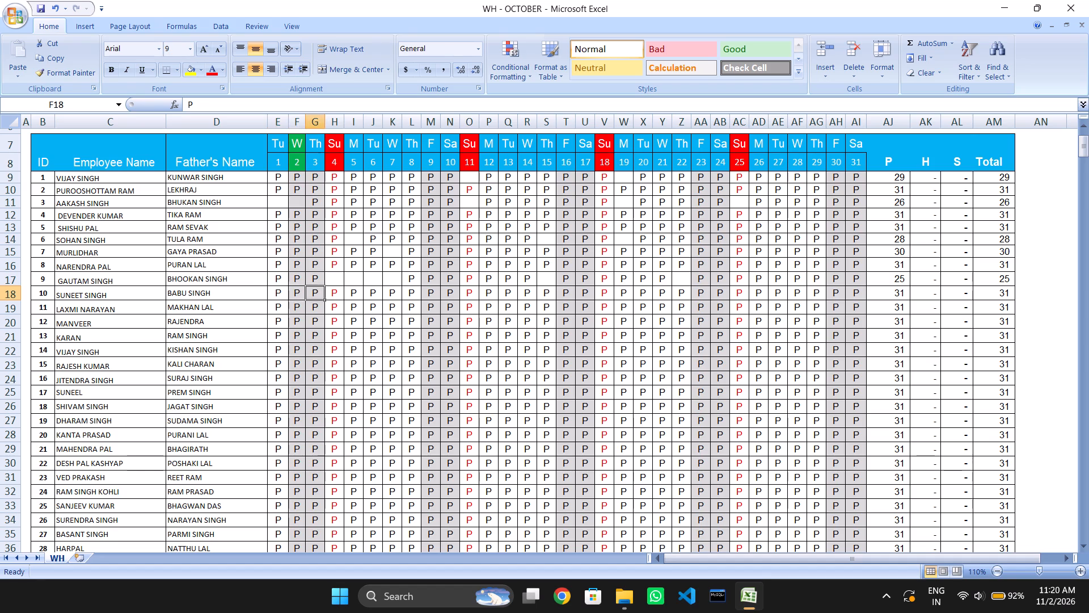
{"action": "key", "text": "Right"}
{"action": "key", "text": "Right"}
{"action": "key", "text": "Right"}
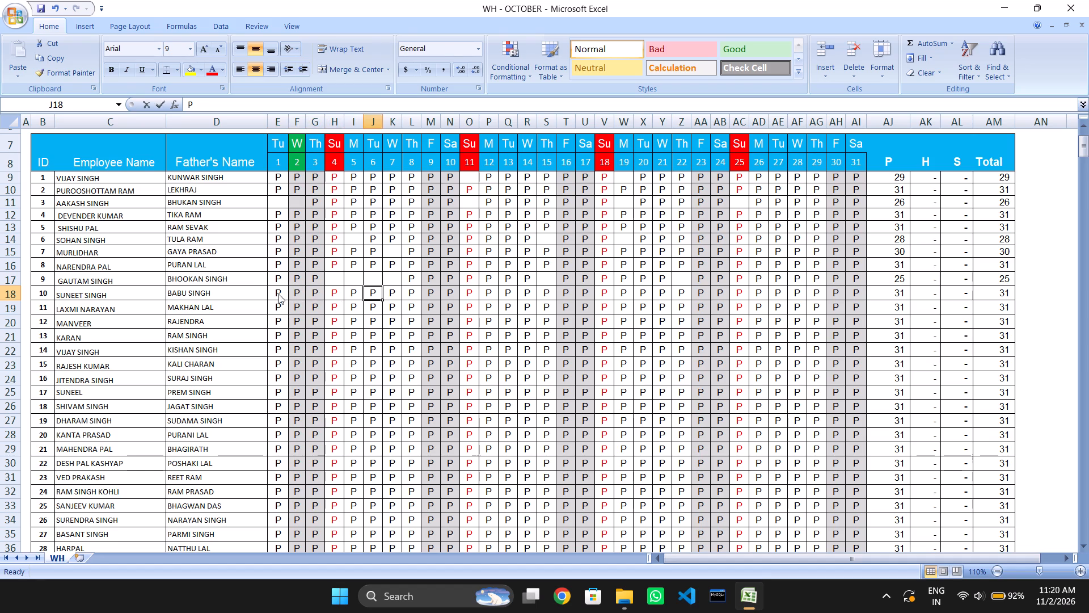
{"action": "key", "text": "BackSpace"}
{"action": "key", "text": "Right"}
{"action": "key", "text": "BackSpace"}
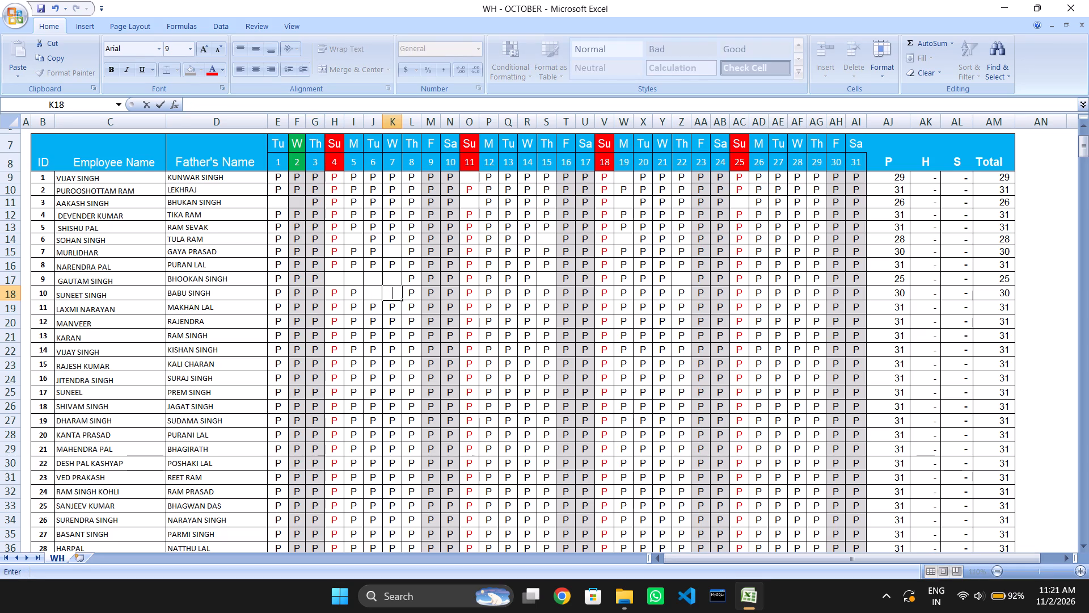
{"action": "key", "text": "Right"}
Clear the P marks on Wednesday 21 and Friday 23 October for the employee with ID 10.
{"action": "key", "text": "Right"}
{"action": "key", "text": "Right"}
{"action": "key", "text": "Right"}
{"action": "key", "text": "Right"}
{"action": "key", "text": "Right"}
{"action": "key", "text": "Right"}
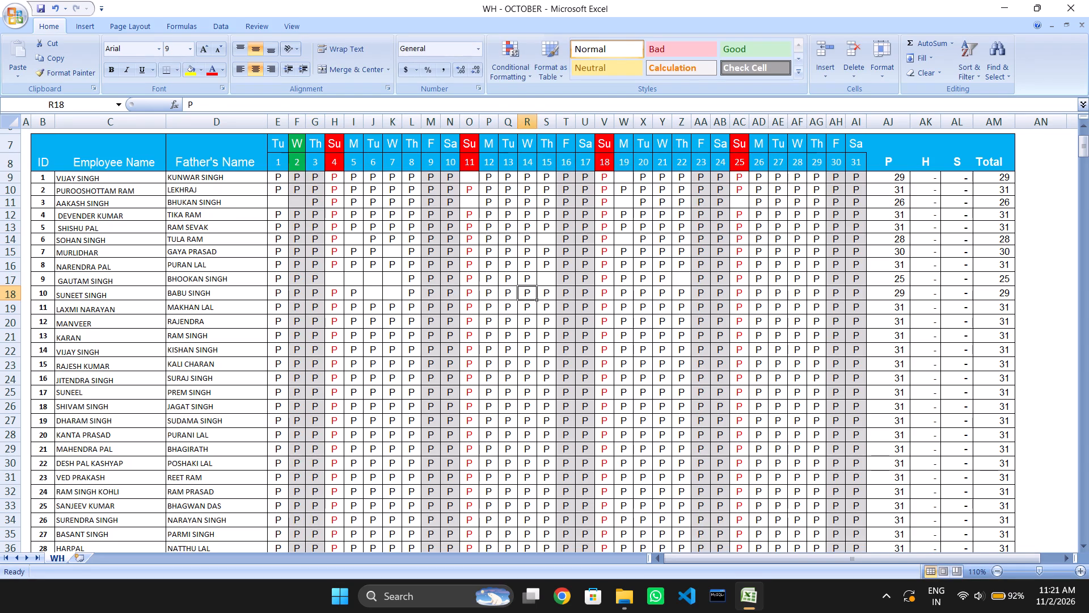
{"action": "key", "text": "Right"}
{"action": "key", "text": "Right"}
{"action": "key", "text": "Right"}
{"action": "key", "text": "Right"}
{"action": "key", "text": "Right"}
{"action": "key", "text": "Right"}
{"action": "key", "text": "Right"}
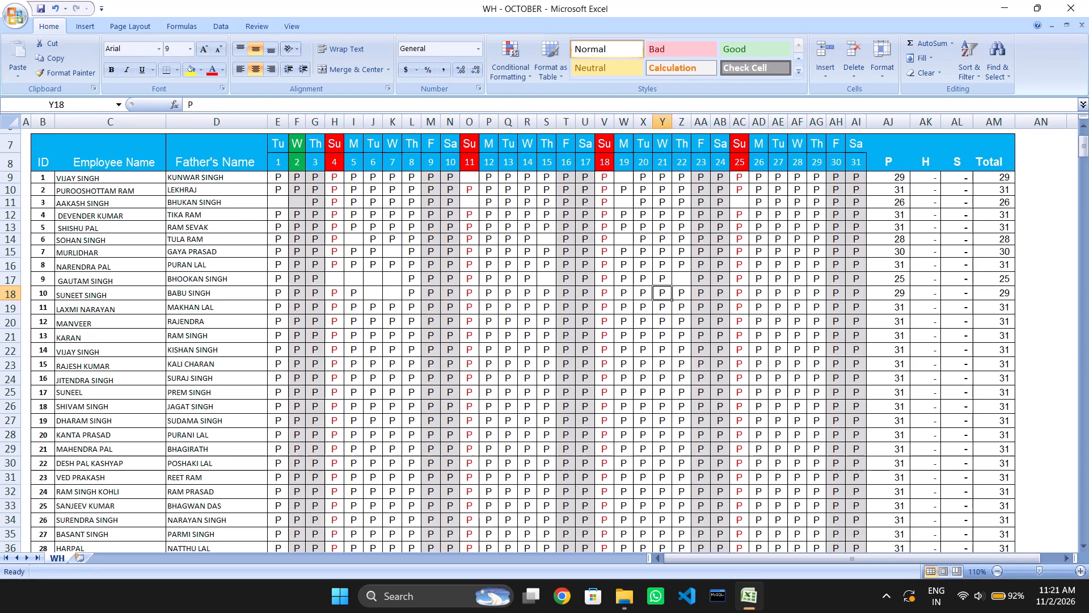
{"action": "key", "text": "BackSpace"}
{"action": "key", "text": "Right"}
{"action": "key", "text": "Right"}
{"action": "key", "text": "BackSpace"}
{"action": "key", "text": "Right"}
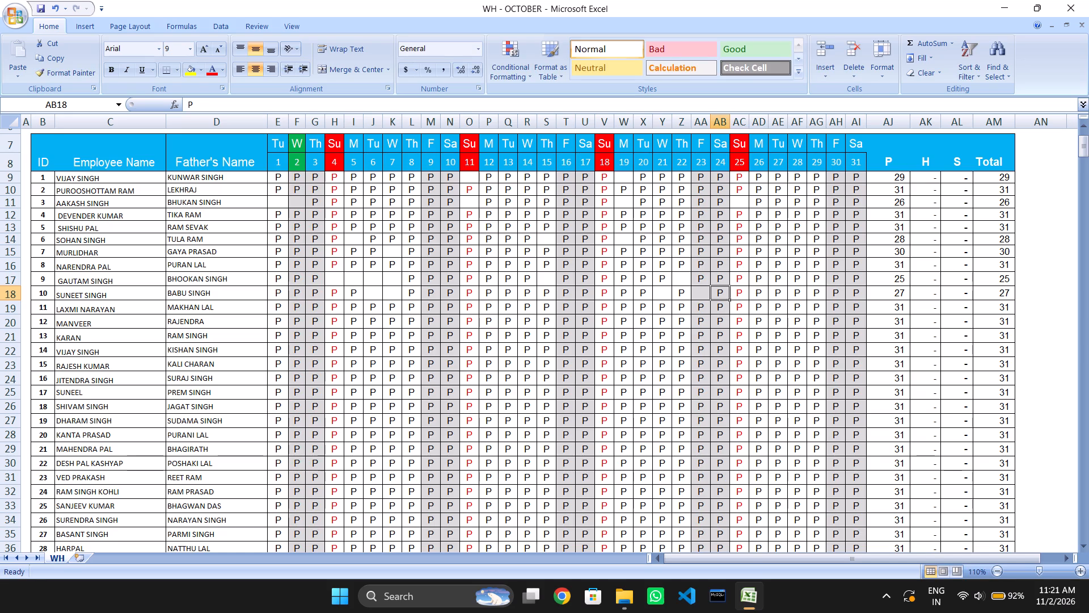
Clear the P mark on Friday 30 October for the employee with ID 10.
{"action": "key", "text": "Right"}
{"action": "key", "text": "Right"}
{"action": "key", "text": "Right"}
{"action": "key", "text": "Right"}
{"action": "key", "text": "Right"}
{"action": "key", "text": "Right"}
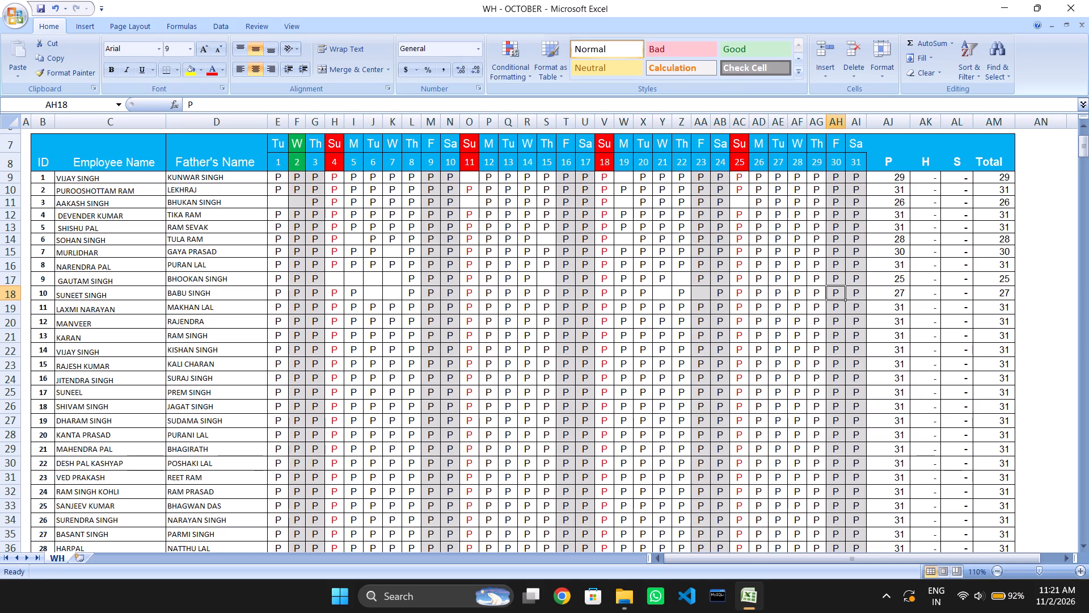
{"action": "key", "text": "BackSpace"}
{"action": "key", "text": "Right"}
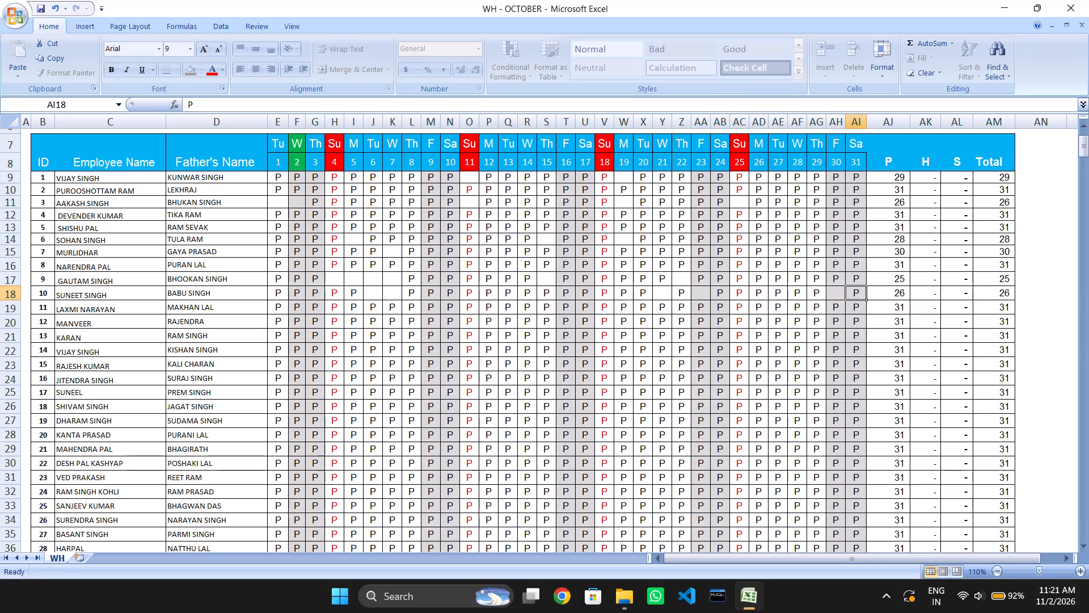
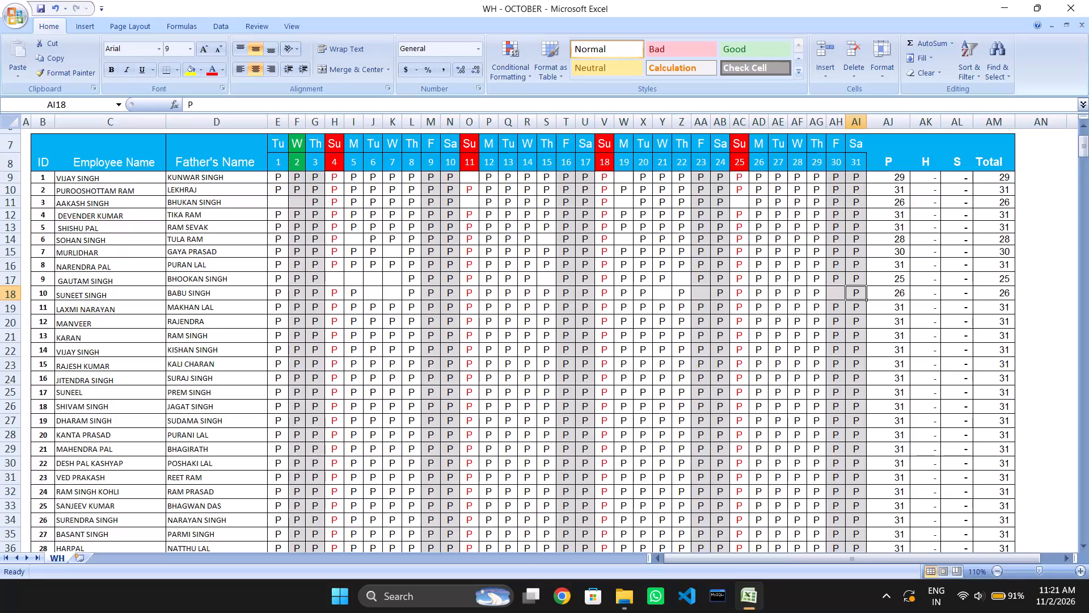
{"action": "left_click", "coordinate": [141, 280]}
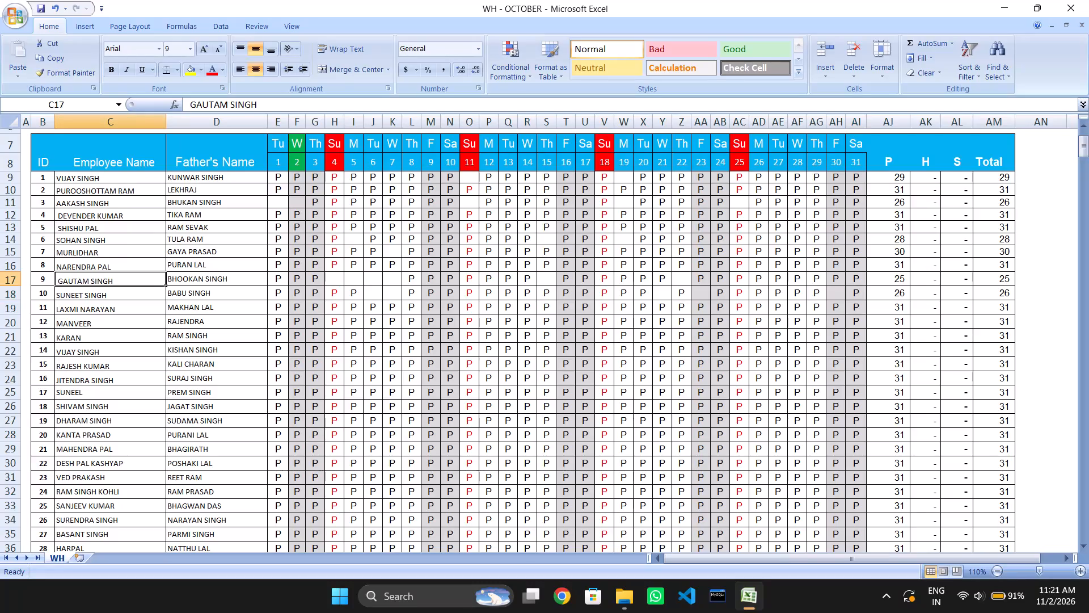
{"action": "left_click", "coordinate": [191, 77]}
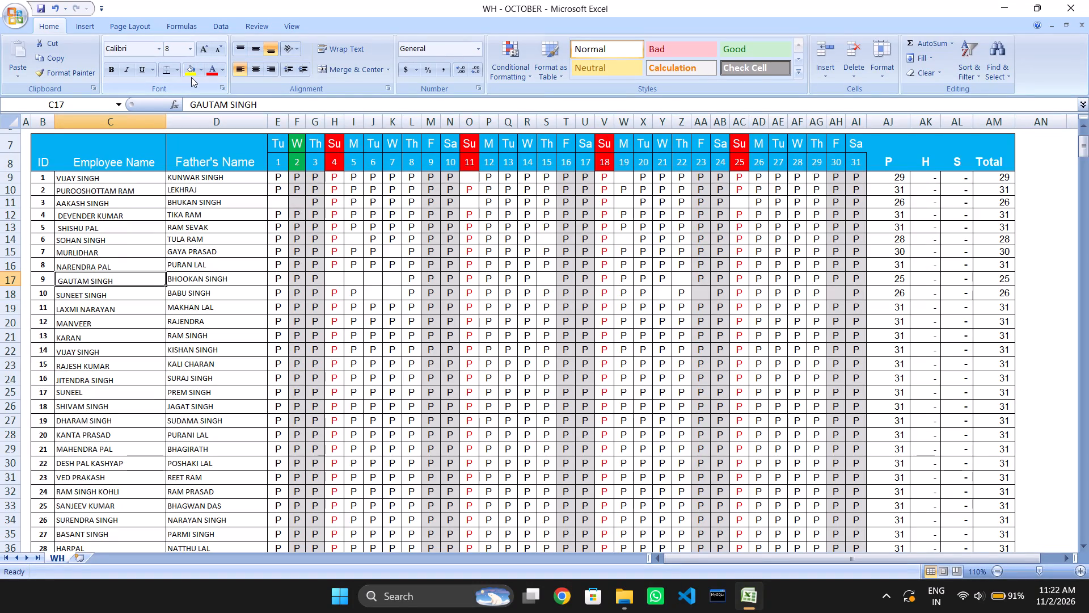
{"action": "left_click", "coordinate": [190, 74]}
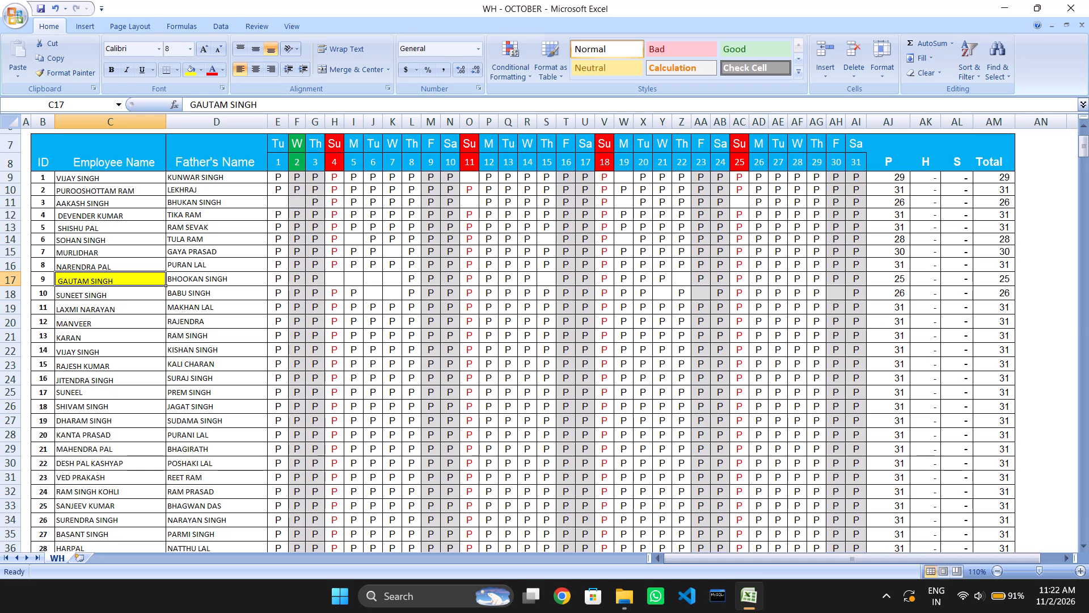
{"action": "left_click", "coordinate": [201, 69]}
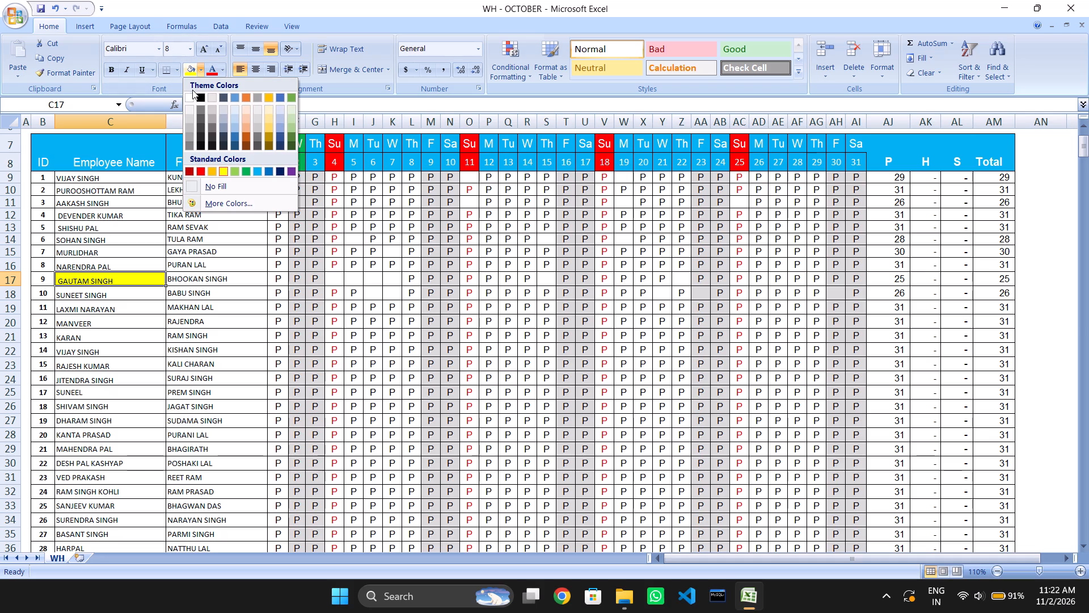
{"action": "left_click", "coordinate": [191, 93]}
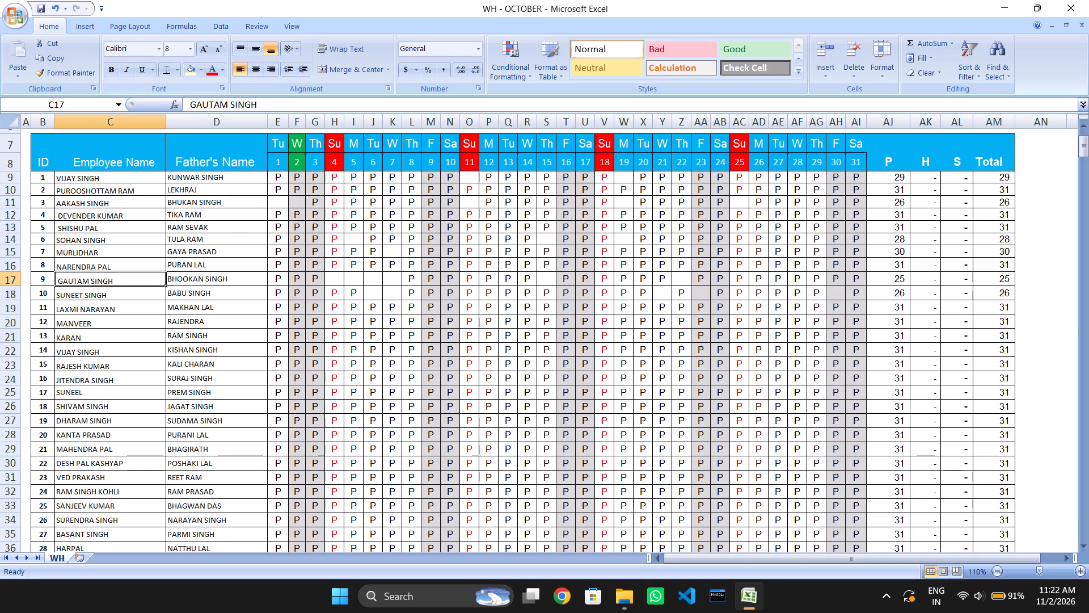
Highlight the name cell of the employee with ID 10 in yellow.
{"action": "left_click", "coordinate": [121, 296]}
{"action": "left_click", "coordinate": [200, 72]}
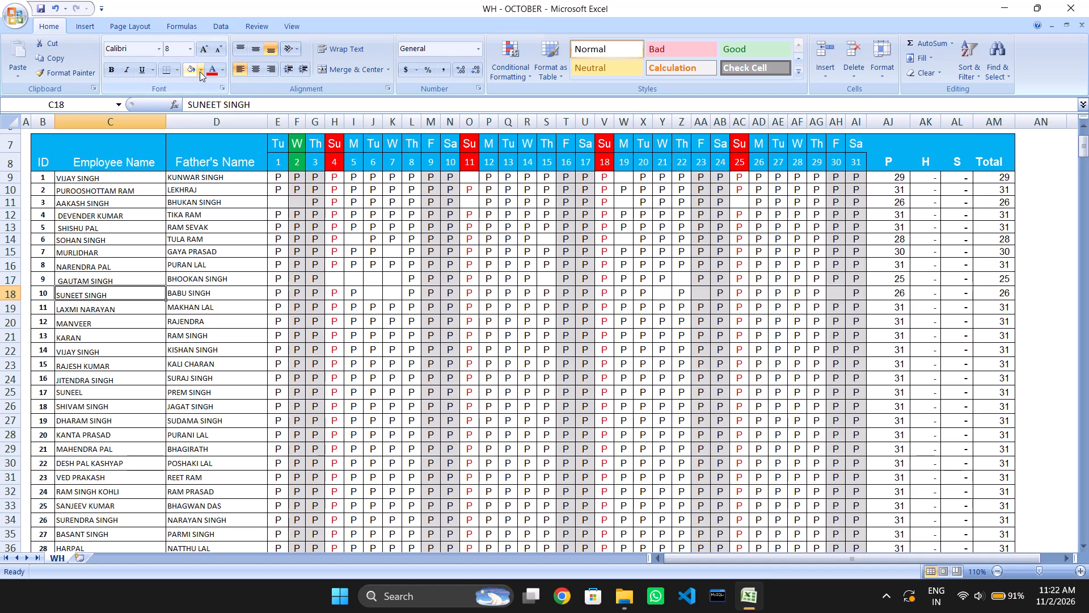
{"action": "left_click", "coordinate": [220, 168]}
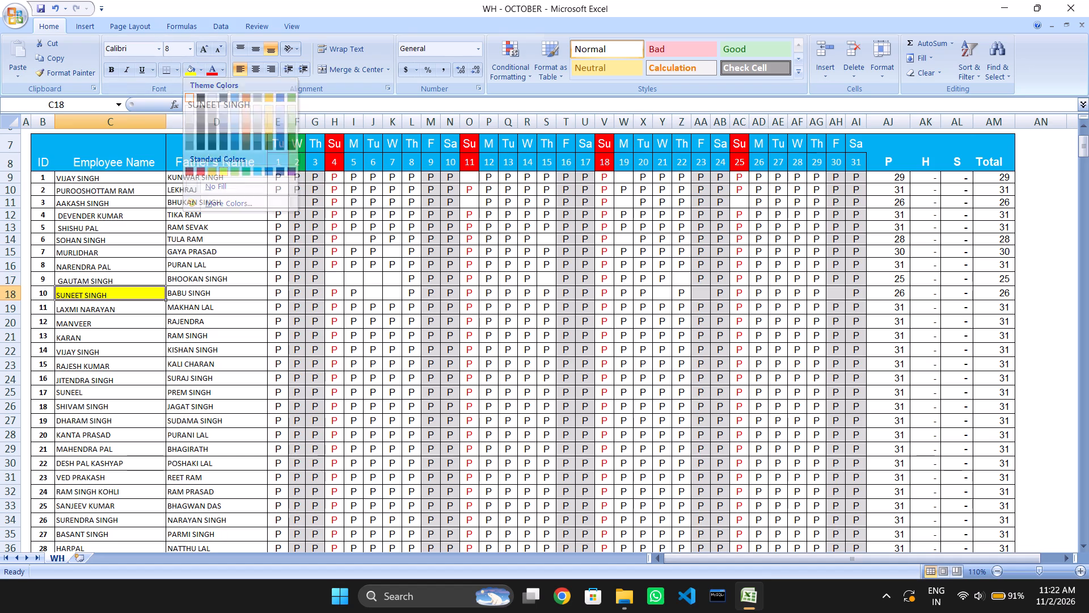
Clear the P mark on Sunday 4 October for the employee with ID 11.
{"action": "left_click", "coordinate": [98, 308]}
{"action": "key", "text": "Right"}
{"action": "key", "text": "Right"}
{"action": "key", "text": "Right"}
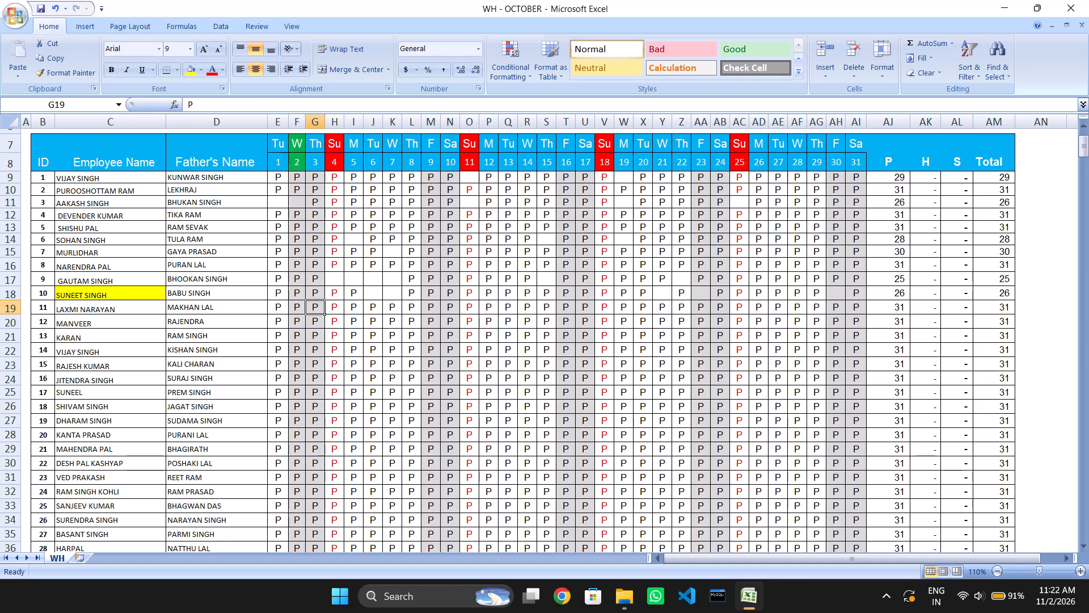
{"action": "key", "text": "Right"}
{"action": "key", "text": "BackSpace"}
{"action": "key", "text": "Right"}
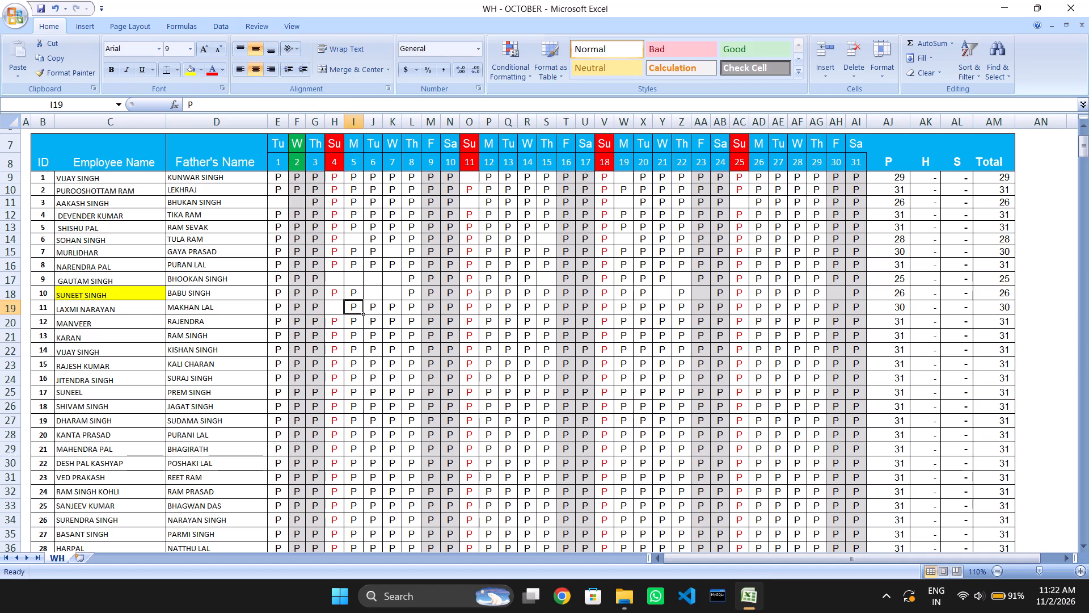
Clear the P marks from Monday 12 to Wednesday 14 October for the employee with ID 11.
{"action": "key", "text": "Right"}
{"action": "key", "text": "Right"}
{"action": "key", "text": "Right"}
{"action": "key", "text": "Right"}
{"action": "key", "text": "Right"}
{"action": "key", "text": "Right"}
{"action": "key", "text": "Right"}
{"action": "key", "text": "BackSpace"}
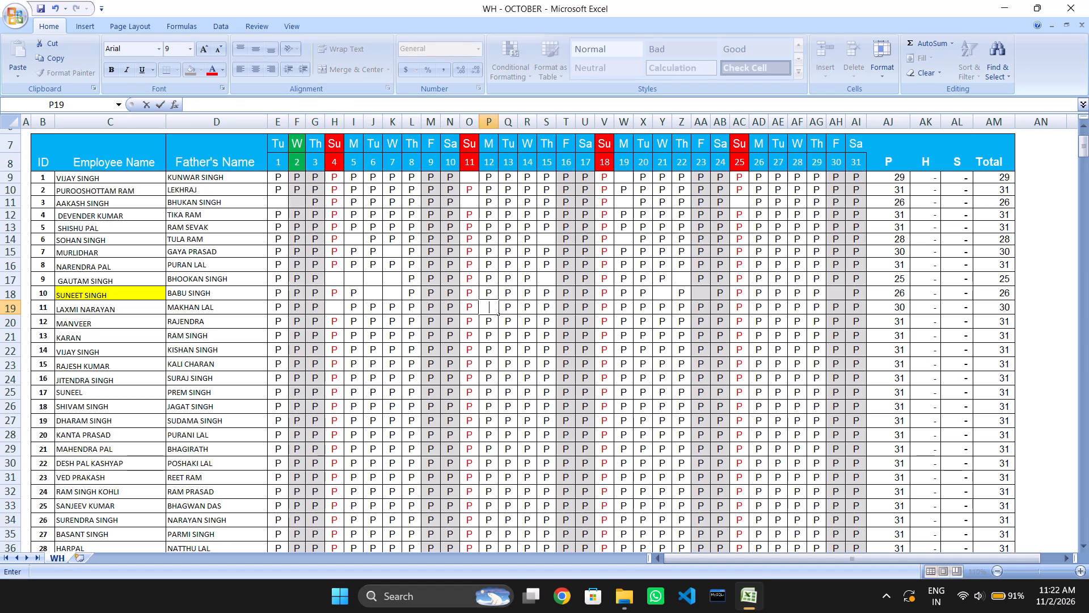
{"action": "key", "text": "Right"}
{"action": "key", "text": "BackSpace"}
{"action": "key", "text": "Right"}
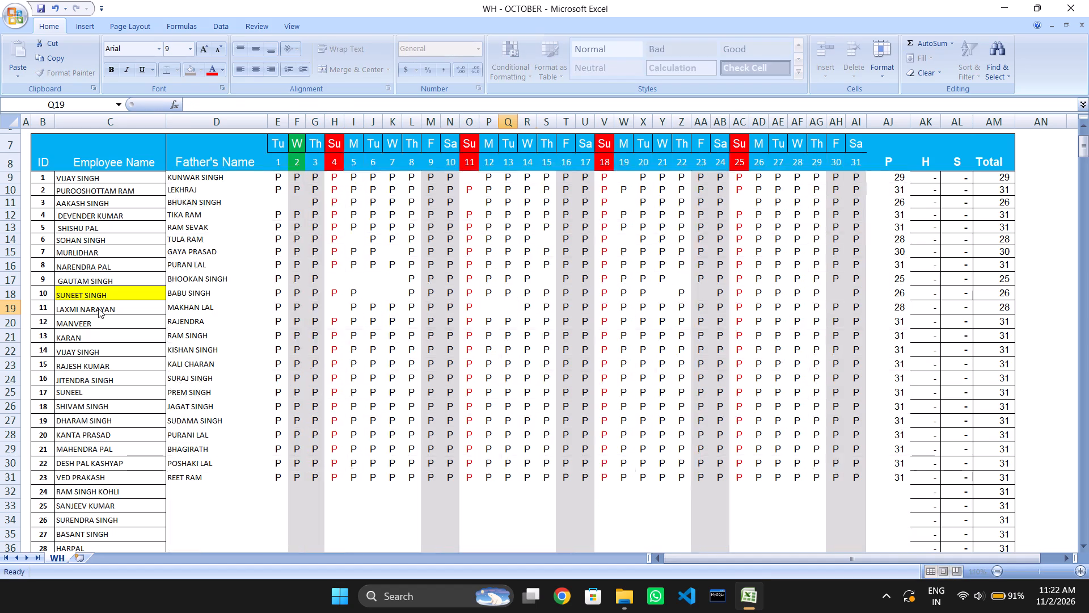
{"action": "key", "text": "BackSpace"}
{"action": "key", "text": "Right"}
Clear the P mark on Sunday 25 October for the employee with ID 11.
{"action": "key", "text": "Right"}
{"action": "key", "text": "Right"}
{"action": "key", "text": "Right"}
{"action": "key", "text": "Right"}
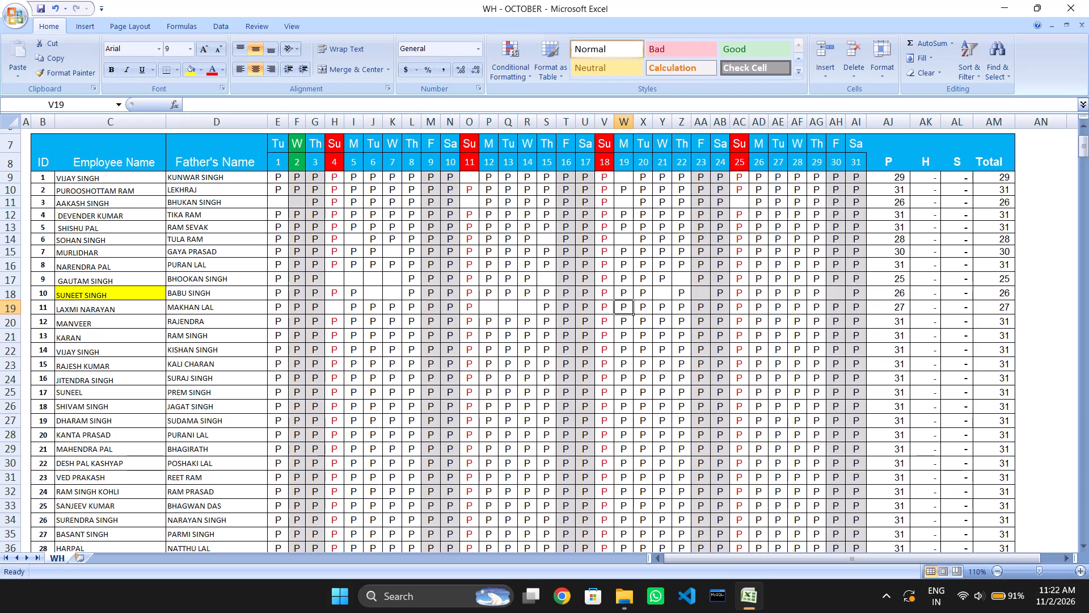
{"action": "key", "text": "Right"}
{"action": "key", "text": "Right"}
{"action": "key", "text": "Right"}
{"action": "key", "text": "Right"}
{"action": "key", "text": "Right"}
{"action": "key", "text": "Right"}
{"action": "key", "text": "BackSpace"}
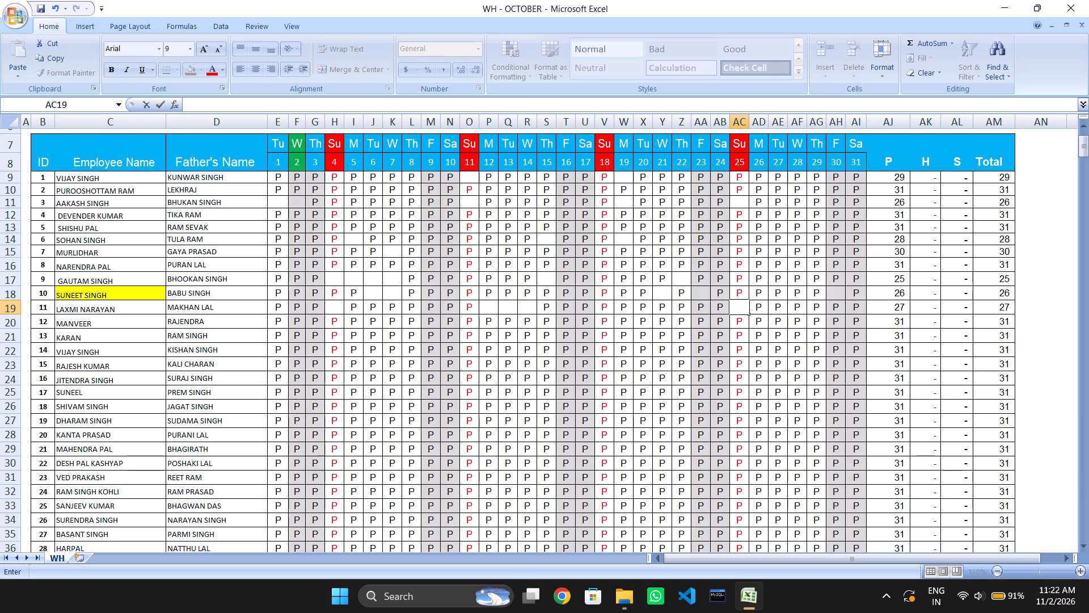
{"action": "key", "text": "Right"}
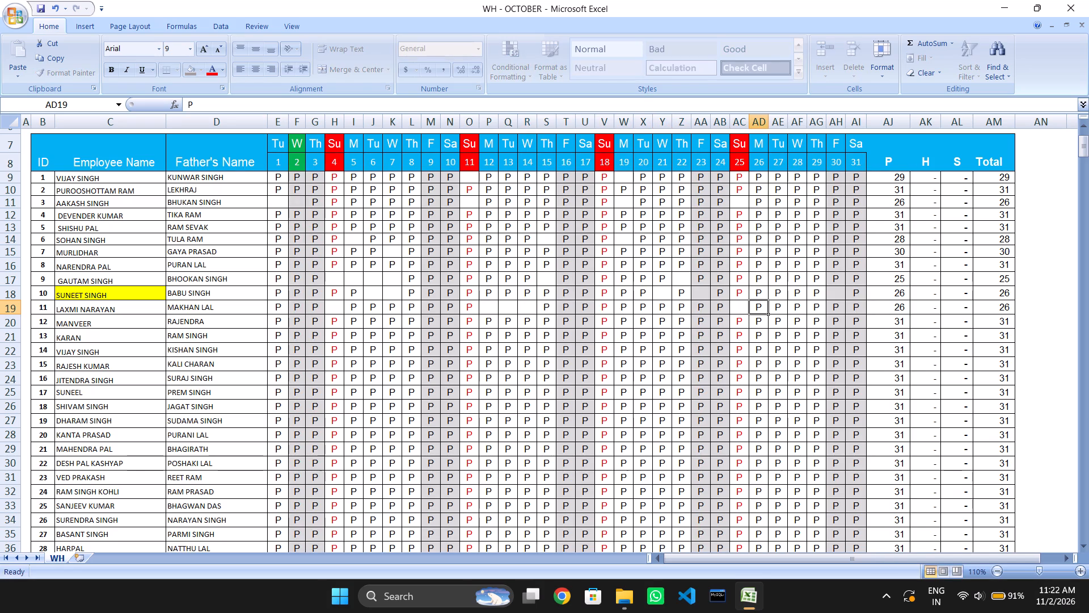
Clear the P mark on Thursday 15 October for the employee with ID 13.
{"action": "left_click", "coordinate": [116, 339]}
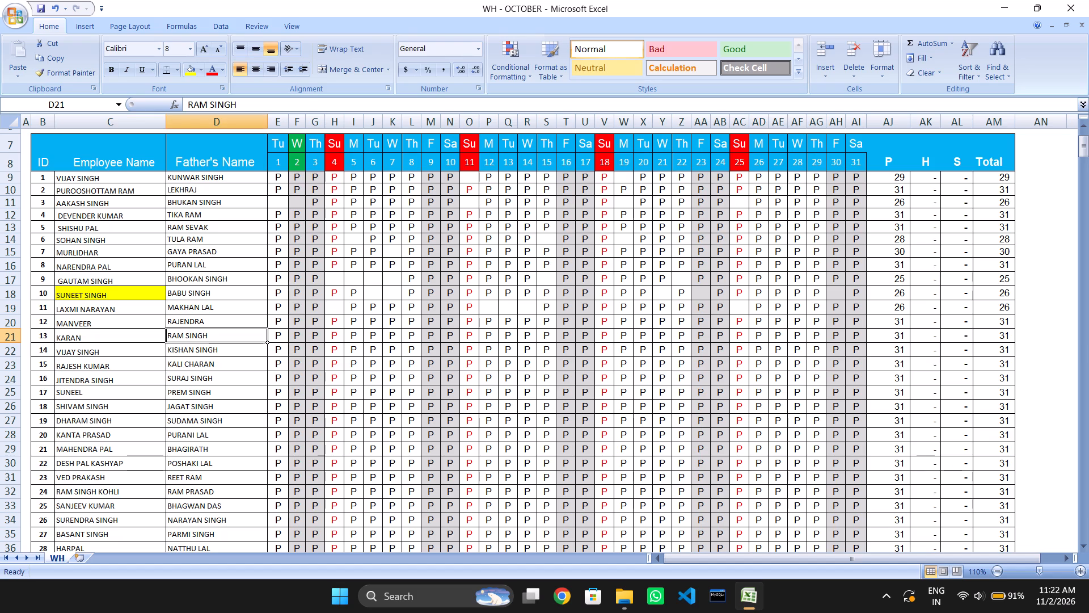
{"action": "key", "text": "Right"}
{"action": "key", "text": "Right"}
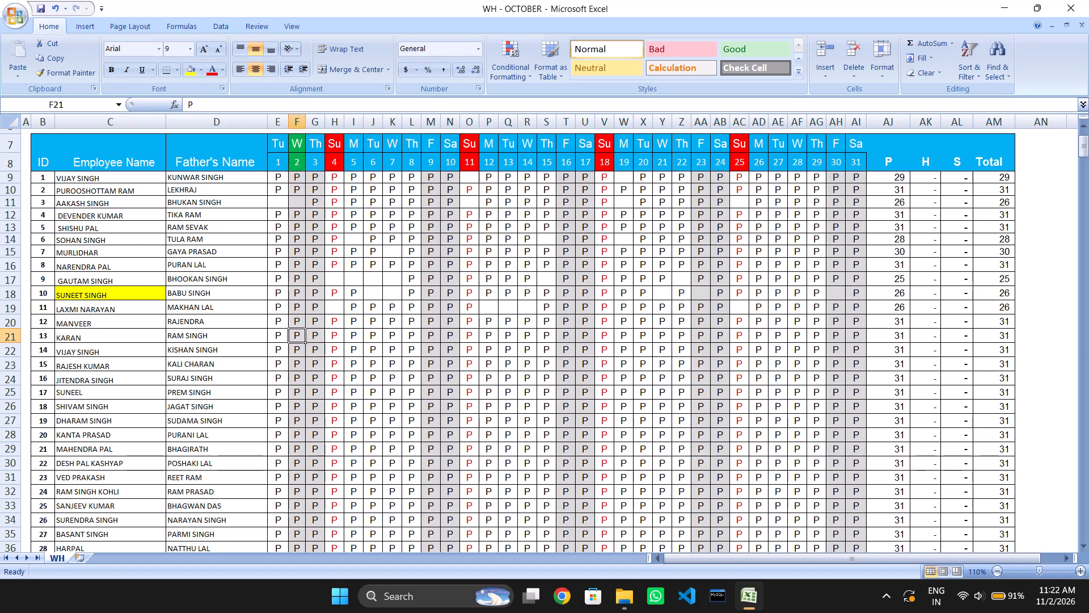
{"action": "key", "text": "Right"}
{"action": "key", "text": "Right"}
{"action": "key", "text": "Right"}
{"action": "key", "text": "Right"}
{"action": "key", "text": "Right"}
{"action": "key", "text": "Right"}
{"action": "key", "text": "Right"}
{"action": "key", "text": "Right"}
{"action": "key", "text": "Right"}
{"action": "key", "text": "Right"}
{"action": "key", "text": "Right"}
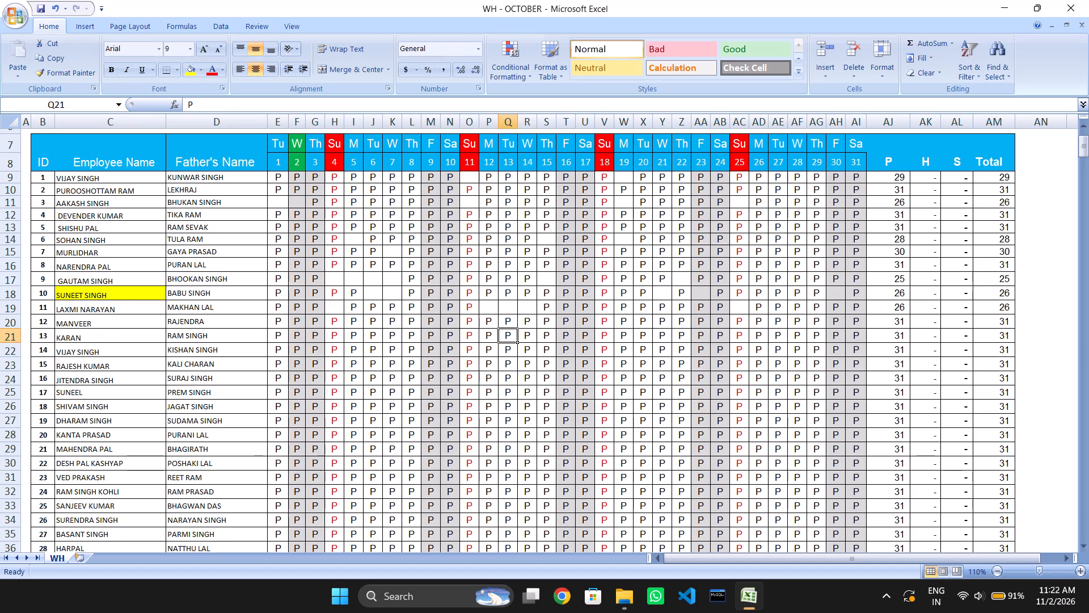
{"action": "key", "text": "Right"}
{"action": "key", "text": "Right"}
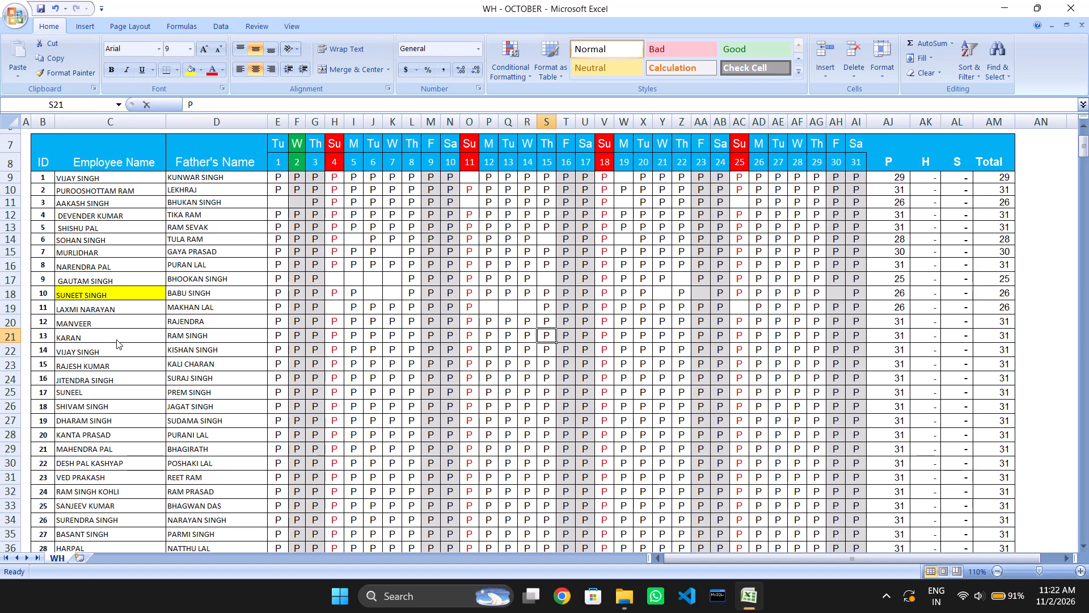
{"action": "key", "text": "BackSpace"}
{"action": "key", "text": "Right"}
Clear the P marks from Saturday 17 to Monday 19 October for the employee with ID 13.
{"action": "key", "text": "Right"}
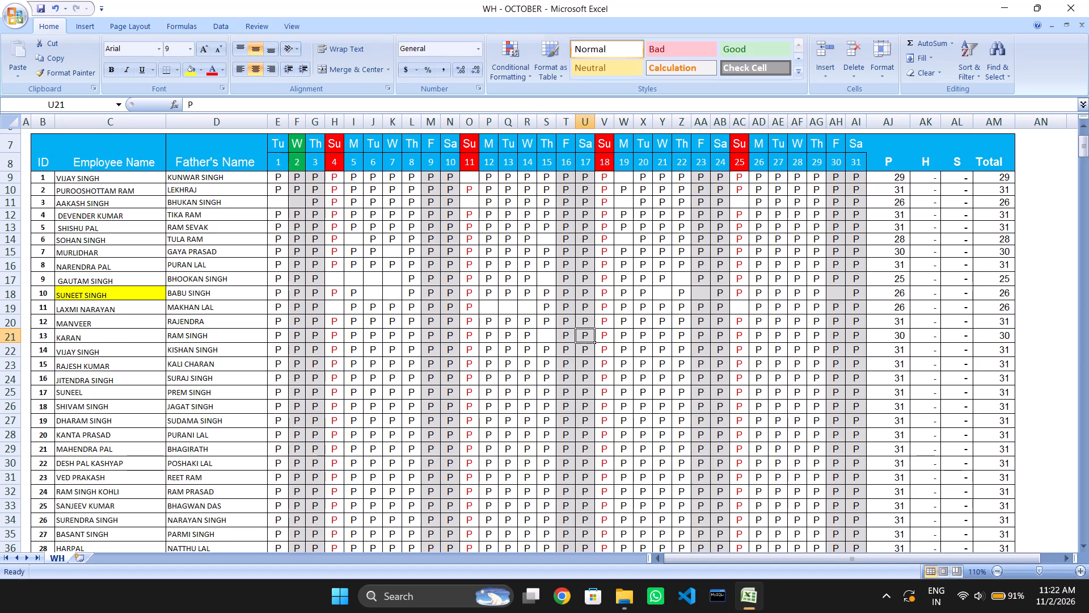
{"action": "key", "text": "BackSpace"}
{"action": "key", "text": "Right"}
{"action": "key", "text": "BackSpace"}
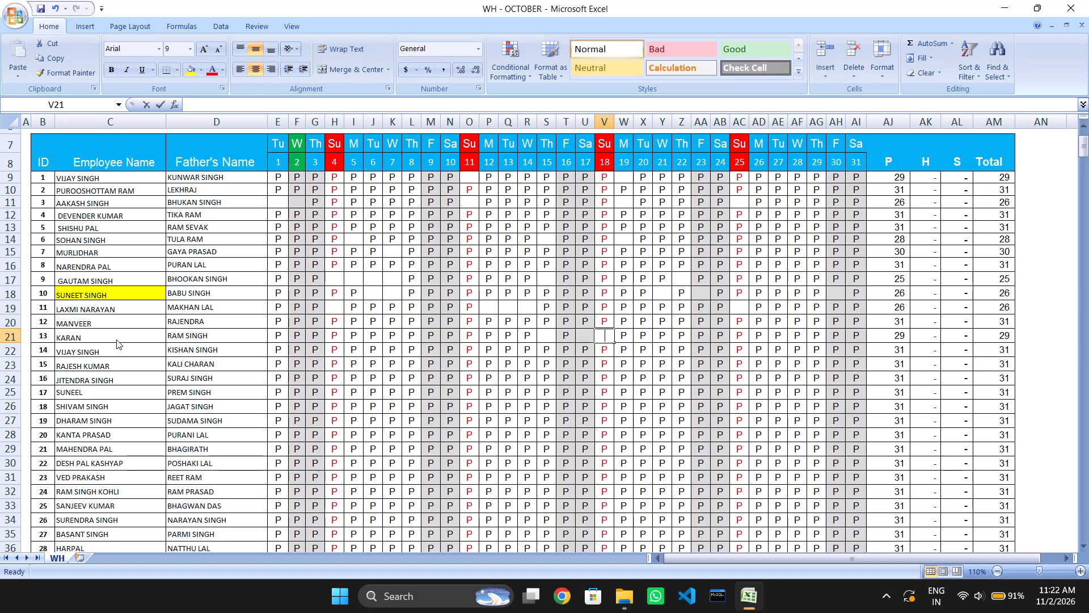
{"action": "key", "text": "Right"}
{"action": "key", "text": "BackSpace"}
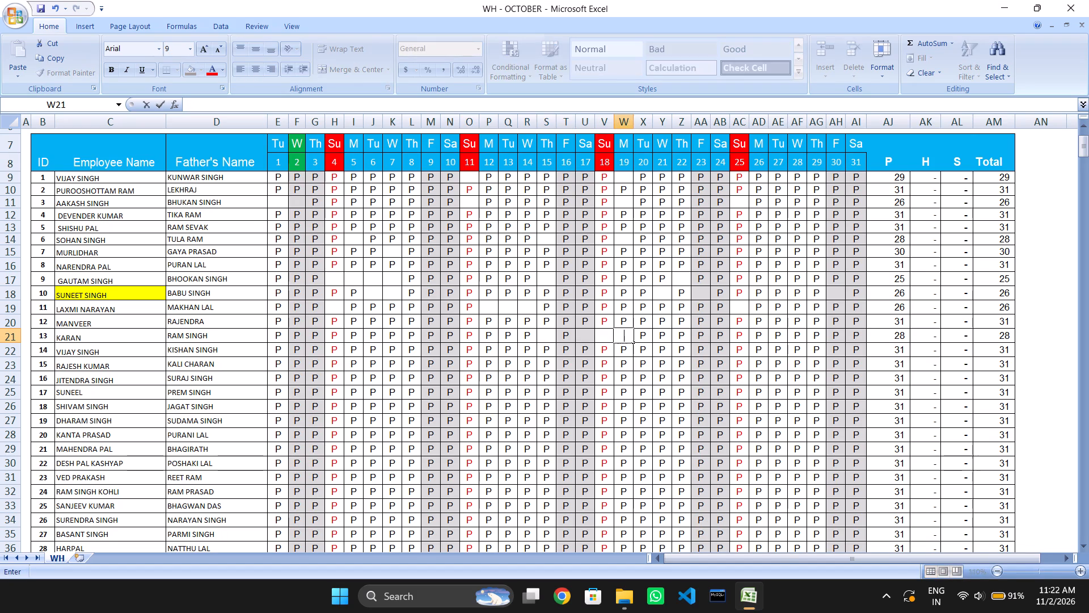
{"action": "key", "text": "Right"}
{"action": "key", "text": "Right"}
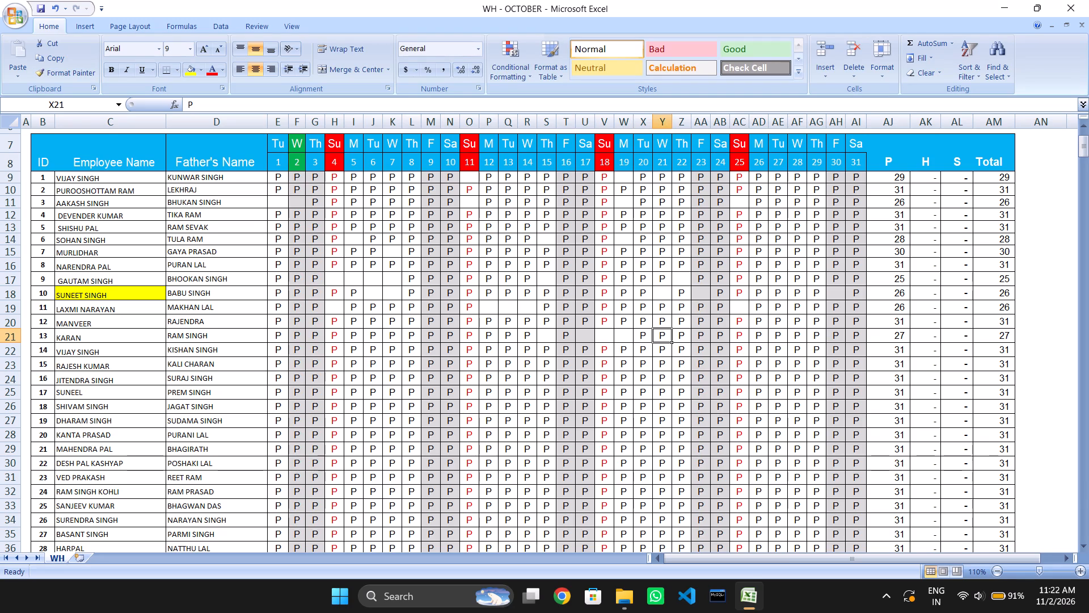
{"action": "left_click", "coordinate": [246, 347]}
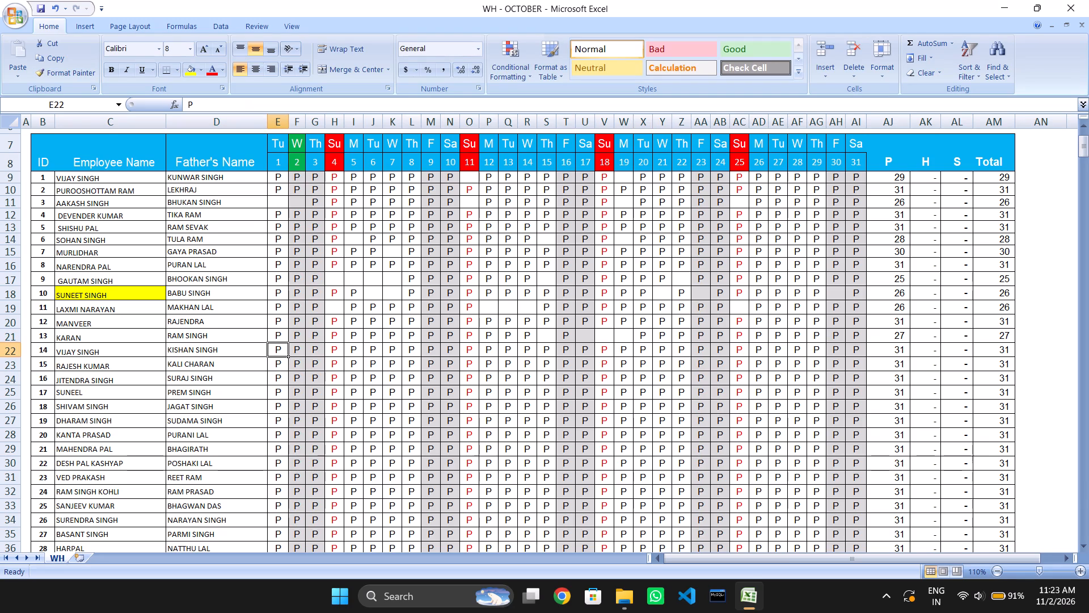
{"action": "key", "text": "Right"}
{"action": "key", "text": "Right"}
{"action": "key", "text": "Right"}
{"action": "key", "text": "Right"}
{"action": "key", "text": "Right"}
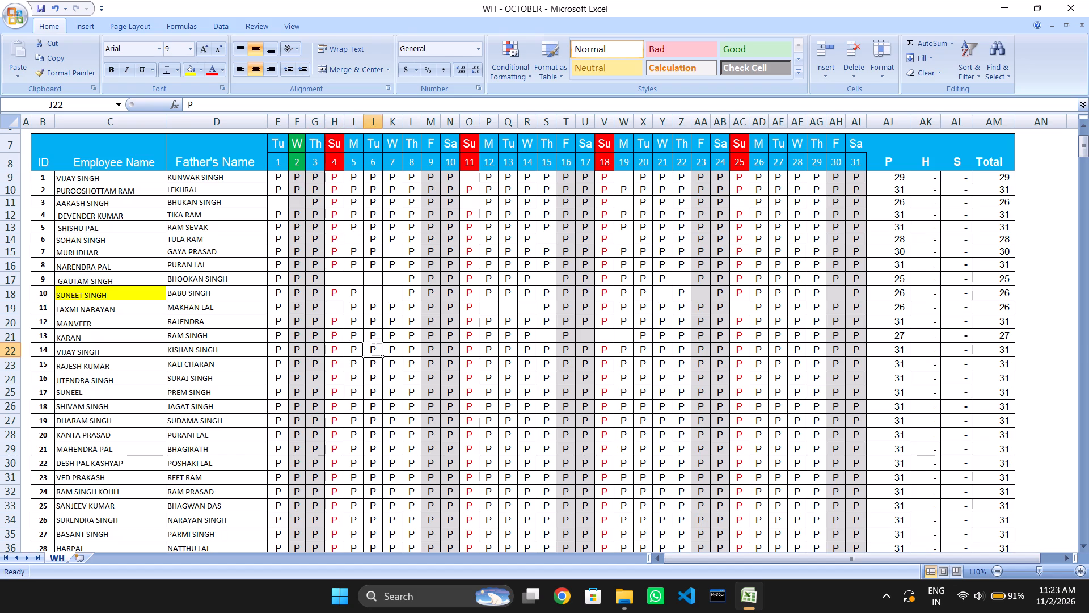
{"action": "key", "text": "Right"}
{"action": "key", "text": "Right"}
{"action": "key", "text": "Right"}
{"action": "key", "text": "Right"}
{"action": "key", "text": "Right"}
{"action": "key", "text": "Right"}
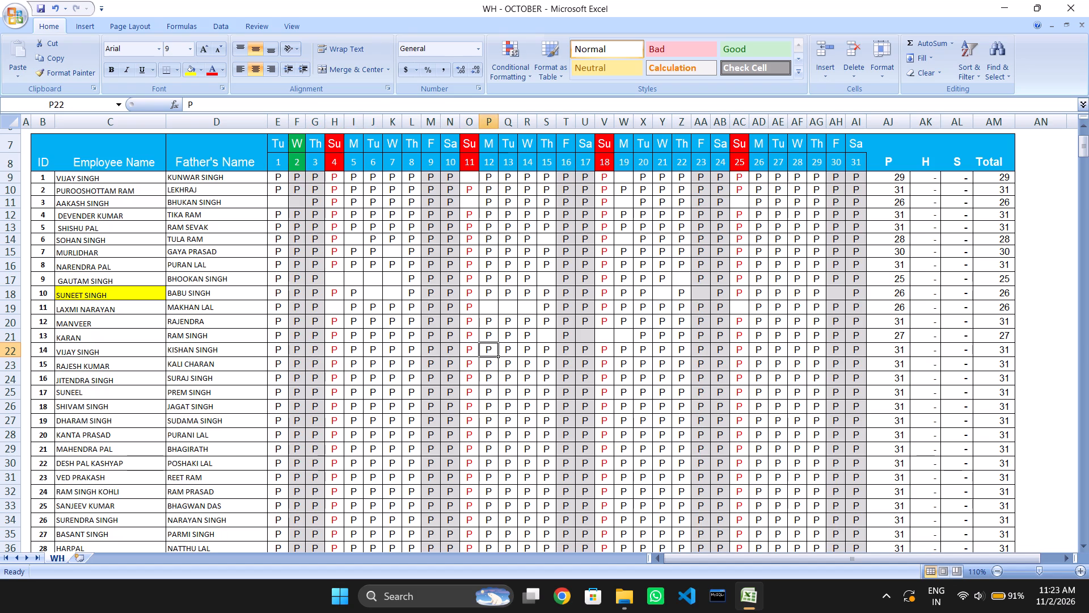
{"action": "key", "text": "Left"}
{"action": "key", "text": "BackSpace"}
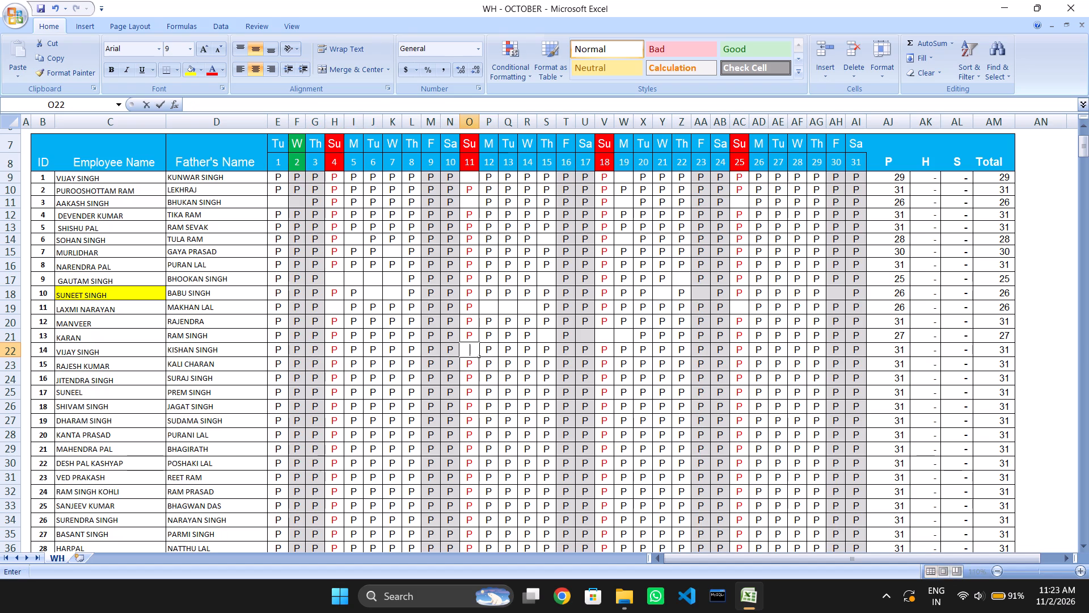
{"action": "key", "text": "Right"}
{"action": "key", "text": "Right"}
{"action": "key", "text": "Right"}
{"action": "key", "text": "Right"}
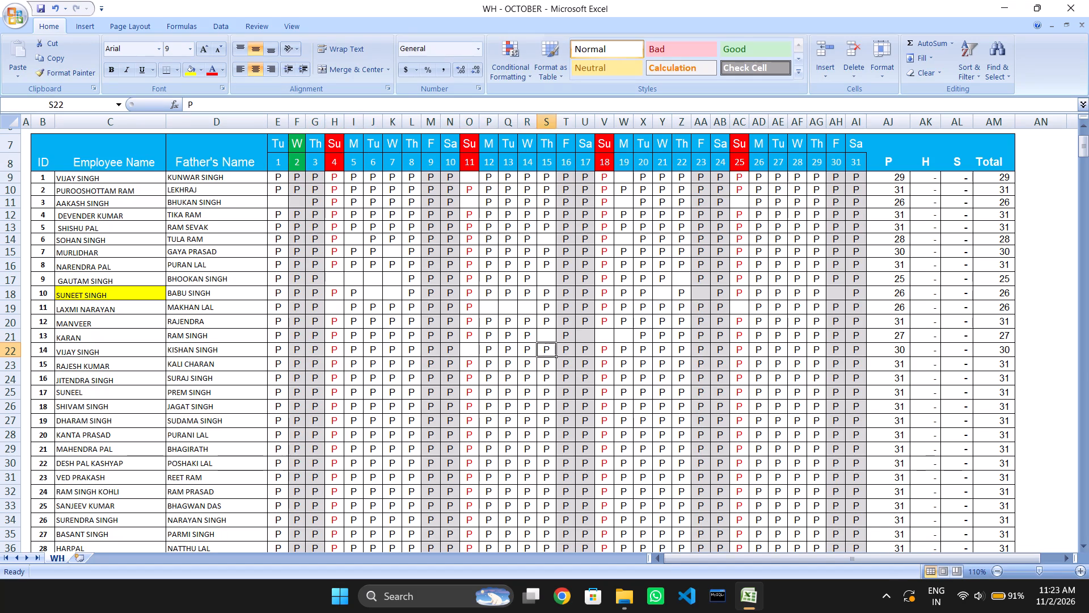
{"action": "key", "text": "Right"}
{"action": "key", "text": "Right"}
{"action": "key", "text": "BackSpace"}
{"action": "key", "text": "Right"}
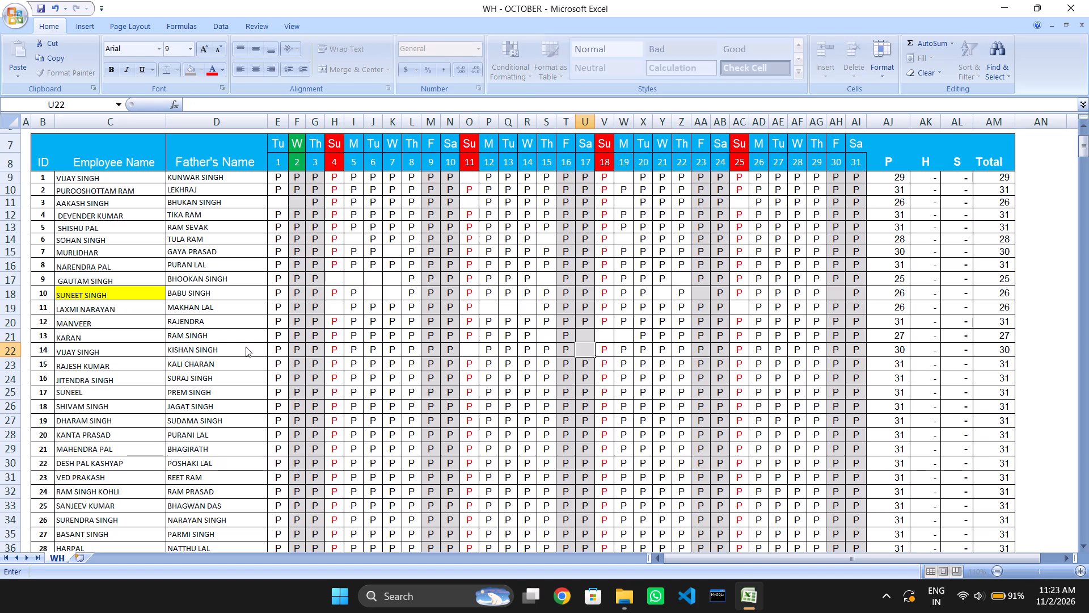
{"action": "key", "text": "BackSpace"}
{"action": "key", "text": "Right"}
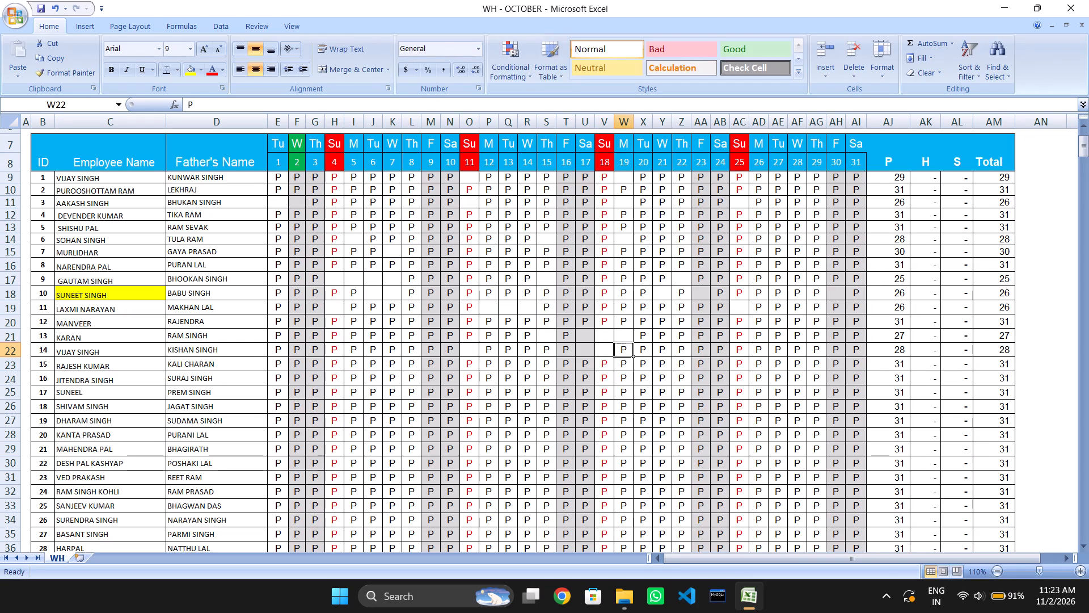
Clear the P marks on Sunday 25 and Tuesday 27 October for the employee with ID 14.
{"action": "key", "text": "Right"}
{"action": "key", "text": "Right"}
{"action": "key", "text": "Right"}
{"action": "key", "text": "Right"}
{"action": "key", "text": "Right"}
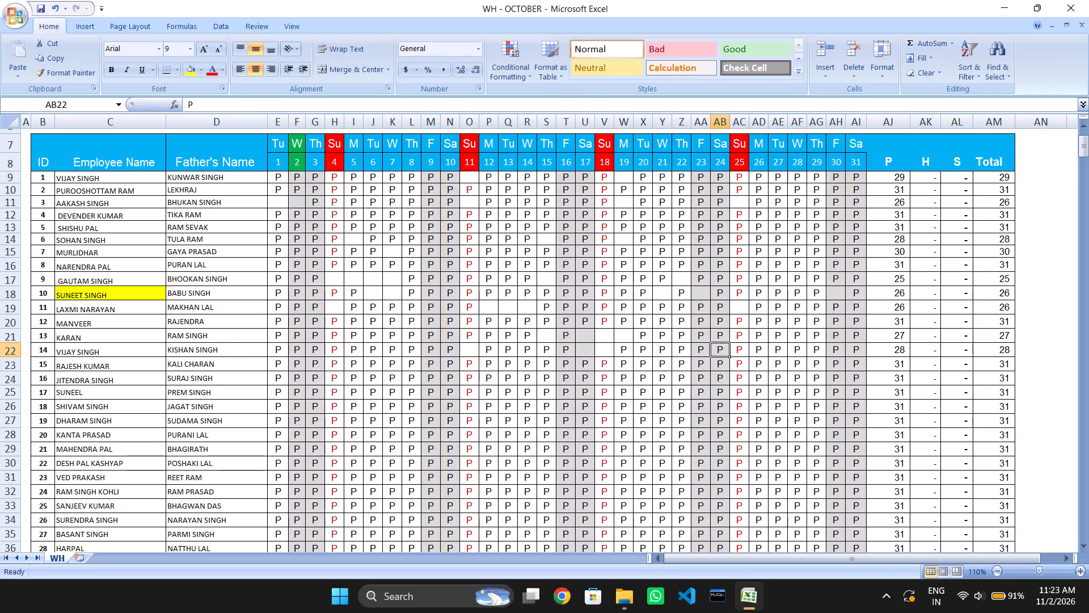
{"action": "key", "text": "Right"}
{"action": "key", "text": "BackSpace"}
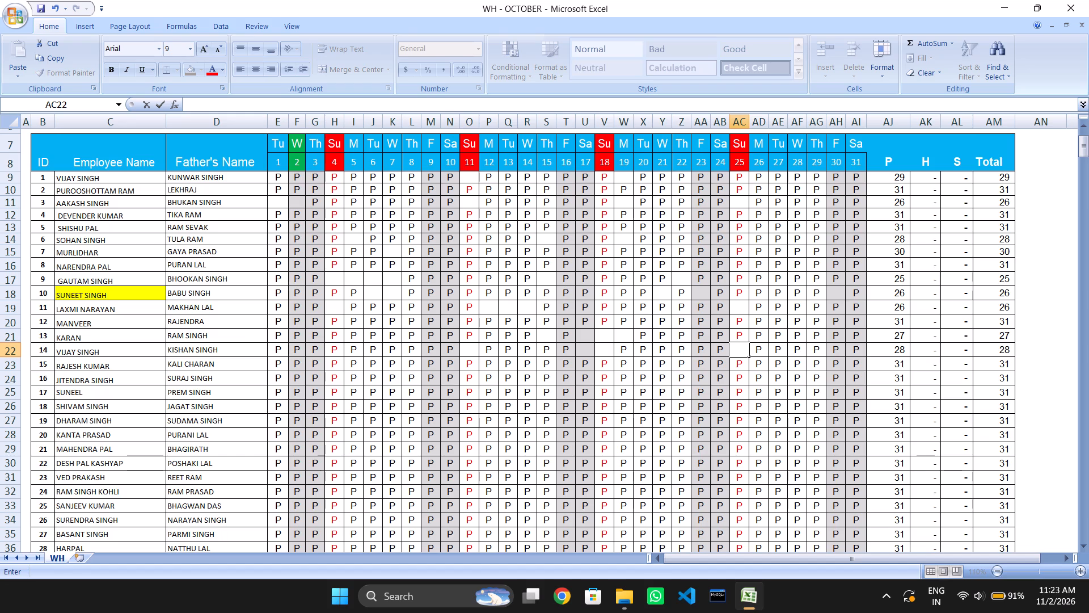
{"action": "key", "text": "Right"}
{"action": "key", "text": "Right"}
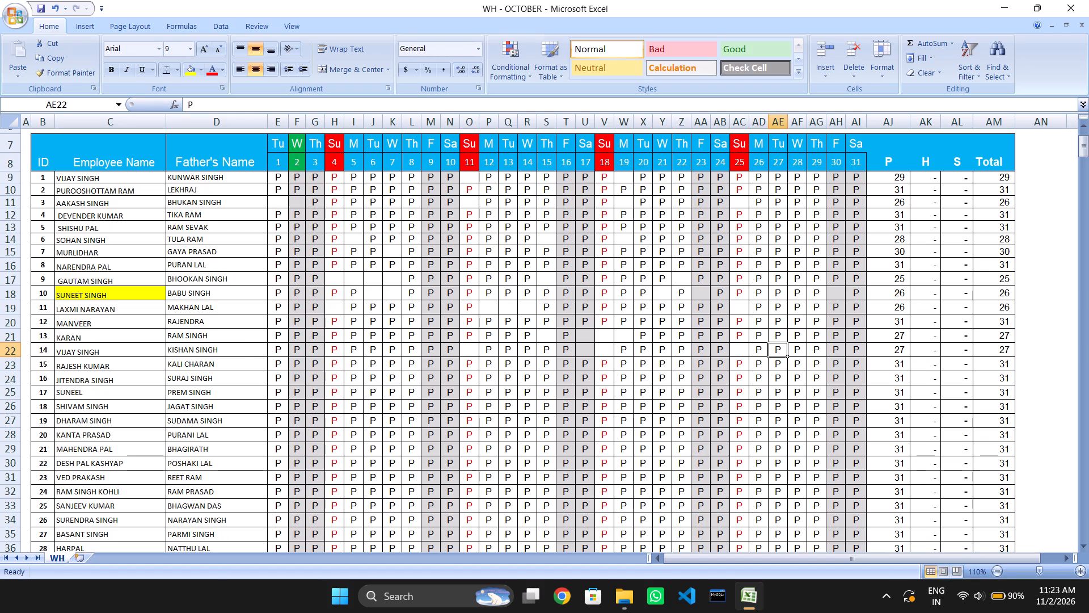
{"action": "key", "text": "BackSpace"}
{"action": "key", "text": "Right"}
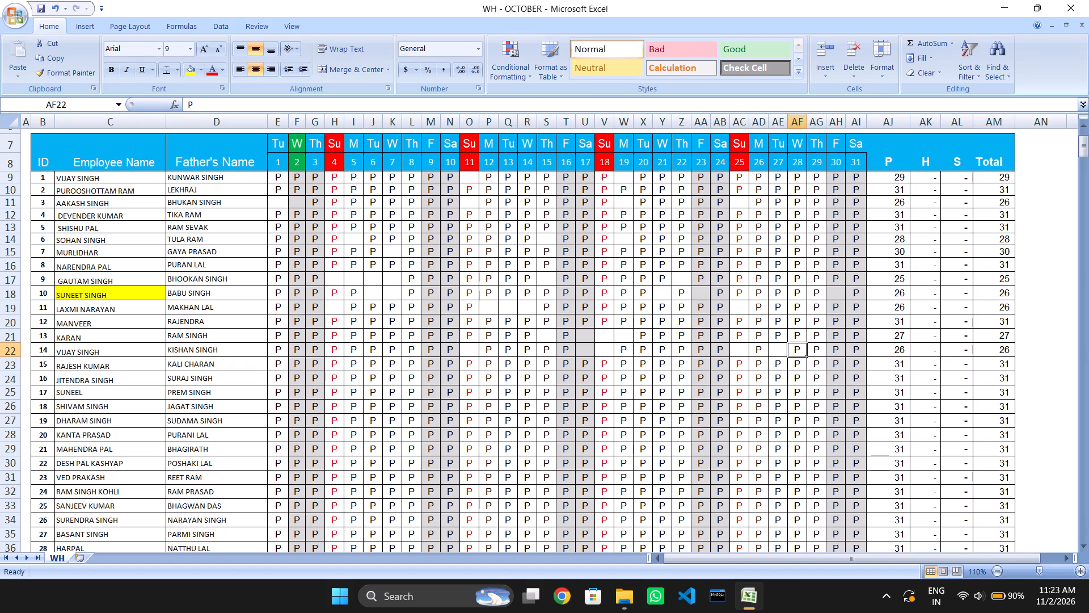
Clear the P mark on Sunday 4 October for the employee with ID 16.
{"action": "left_click", "coordinate": [224, 379]}
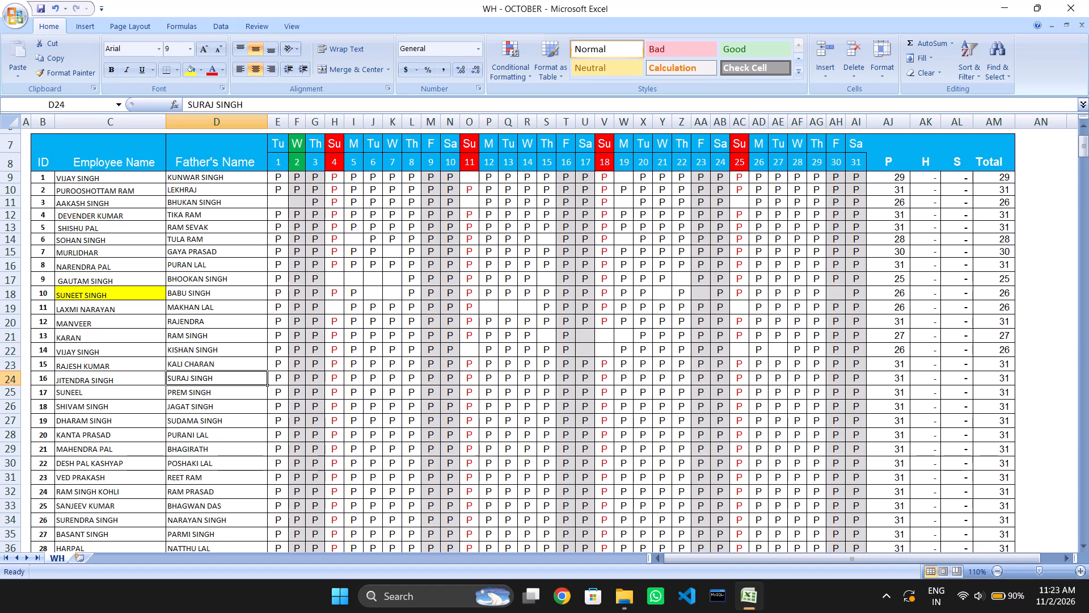
{"action": "key", "text": "Right"}
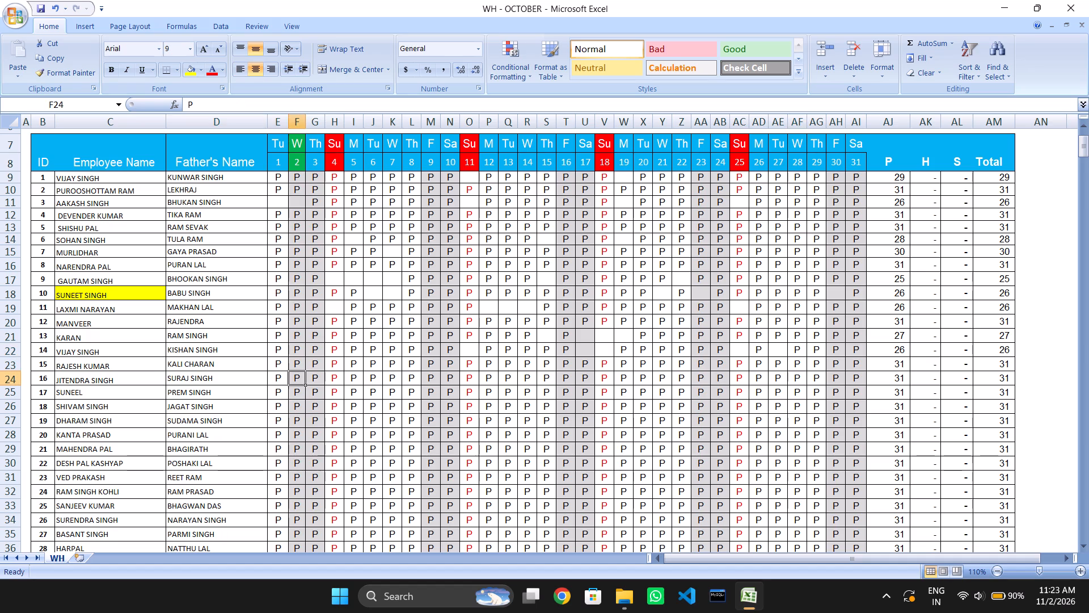
{"action": "key", "text": "Right"}
{"action": "key", "text": "Right"}
{"action": "key", "text": "BackSpace"}
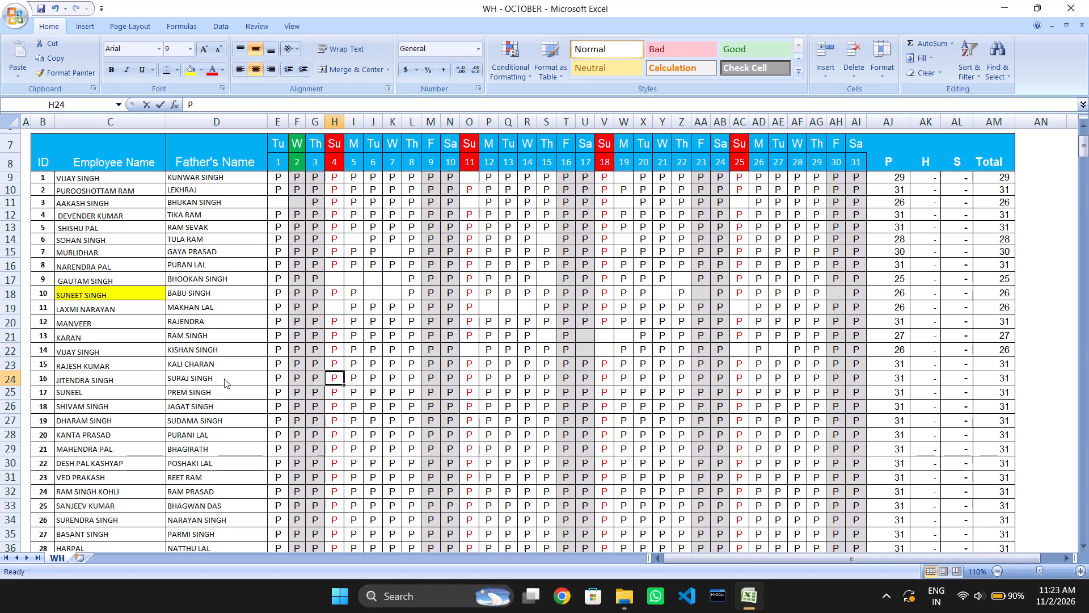
{"action": "key", "text": "Right"}
Clear the P marks on Wednesday 14 and Thursday 15 October for the employee with ID 16.
{"action": "key", "text": "Right"}
{"action": "key", "text": "Right"}
{"action": "key", "text": "Right"}
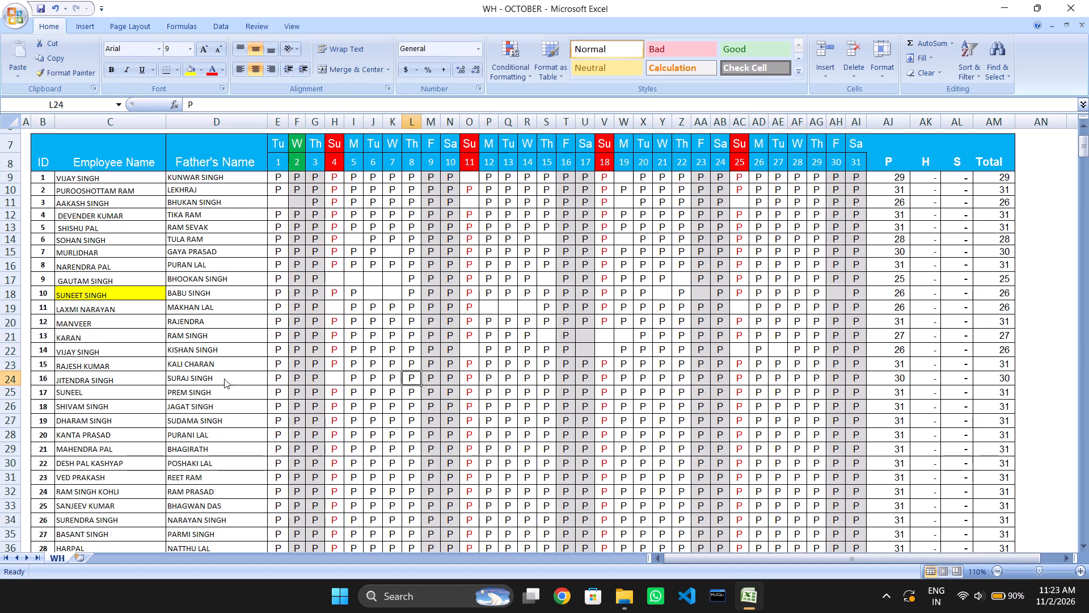
{"action": "key", "text": "Right"}
{"action": "key", "text": "Right"}
{"action": "key", "text": "Right"}
{"action": "key", "text": "Right"}
{"action": "key", "text": "Right"}
{"action": "key", "text": "Right"}
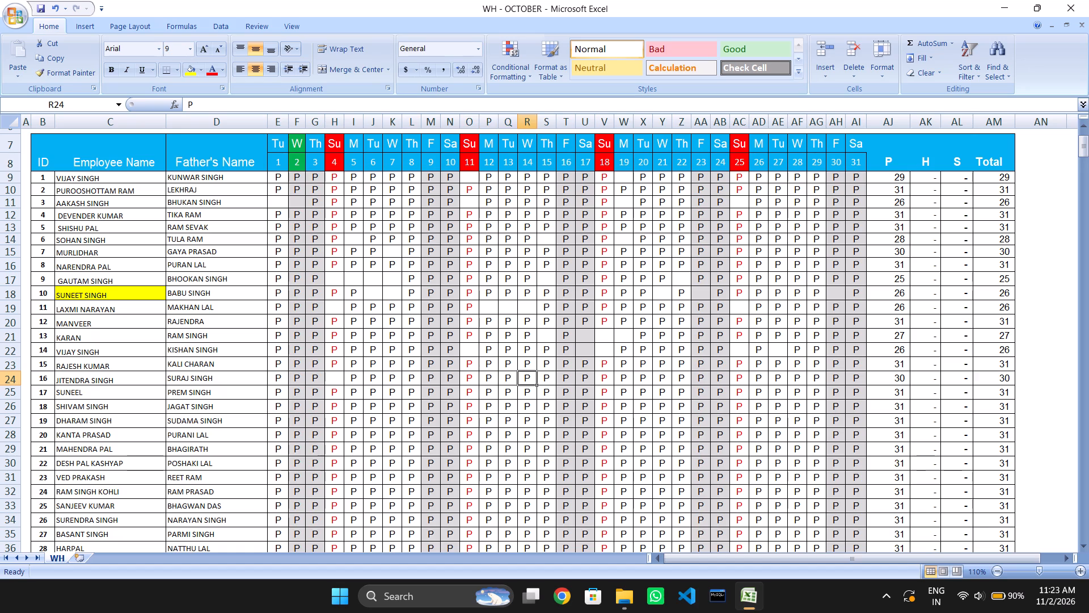
{"action": "key", "text": "BackSpace"}
{"action": "key", "text": "Right"}
{"action": "key", "text": "BackSpace"}
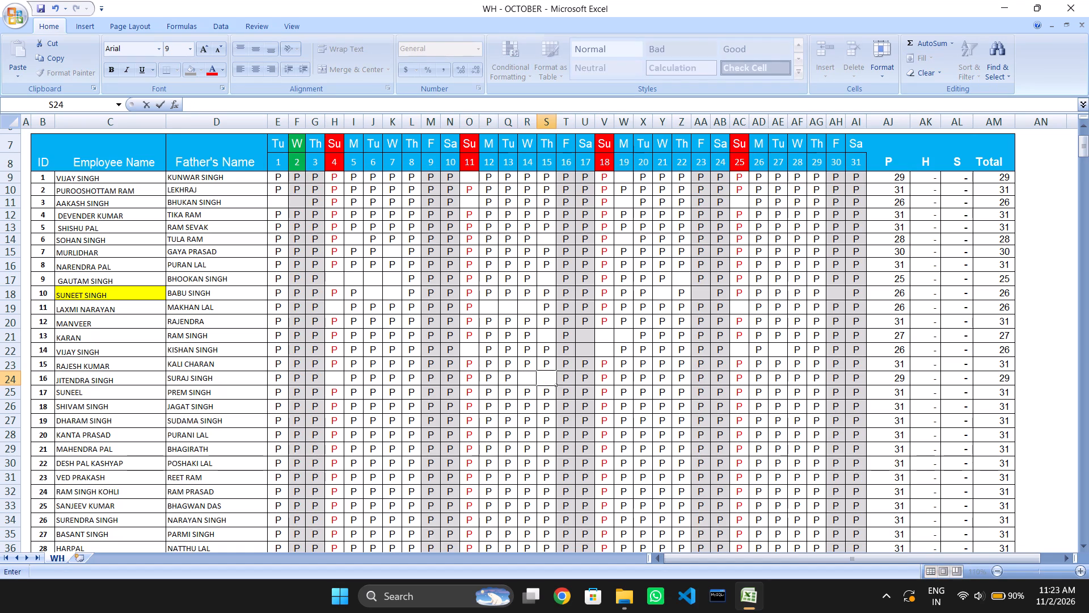
{"action": "key", "text": "Right"}
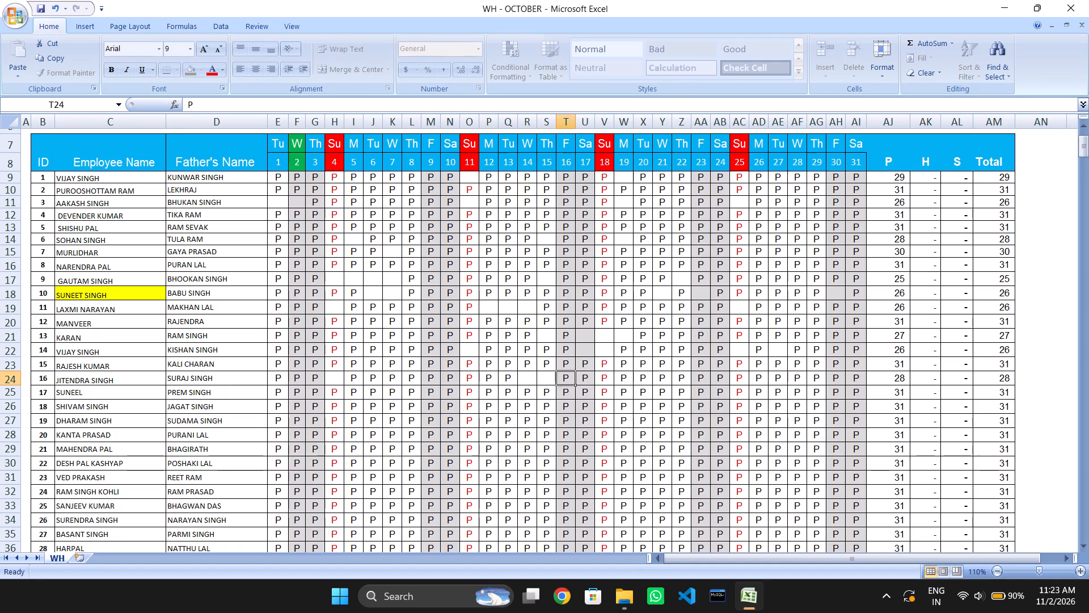
Clear the P marks from Tuesday 6 to Thursday 8 October for the employee with ID 17.
{"action": "left_click", "coordinate": [256, 394]}
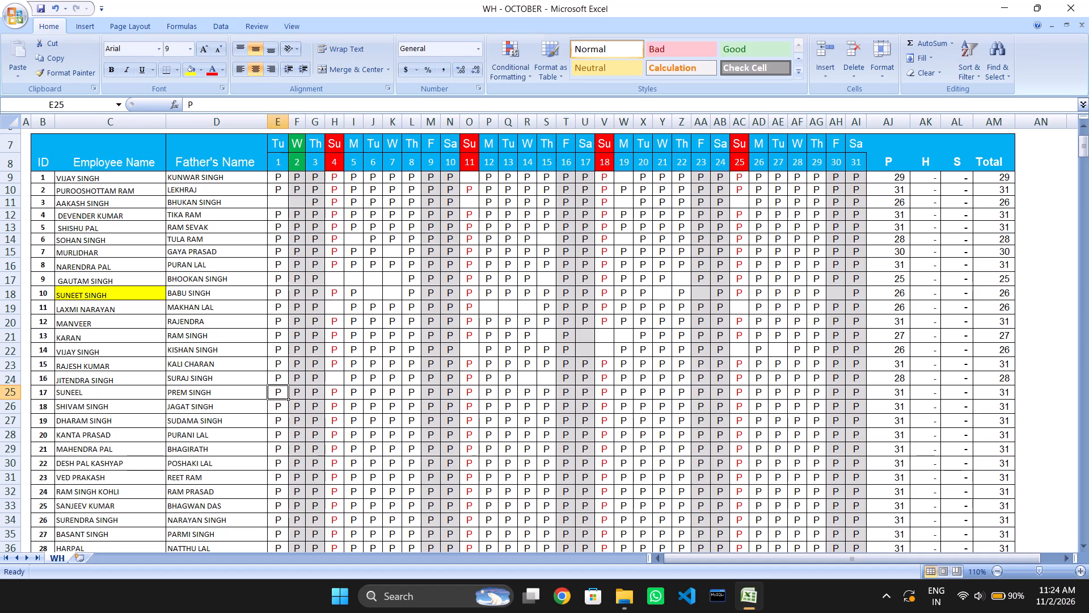
{"action": "key", "text": "Right"}
{"action": "key", "text": "Right"}
{"action": "key", "text": "Right"}
{"action": "key", "text": "Right"}
{"action": "key", "text": "Right"}
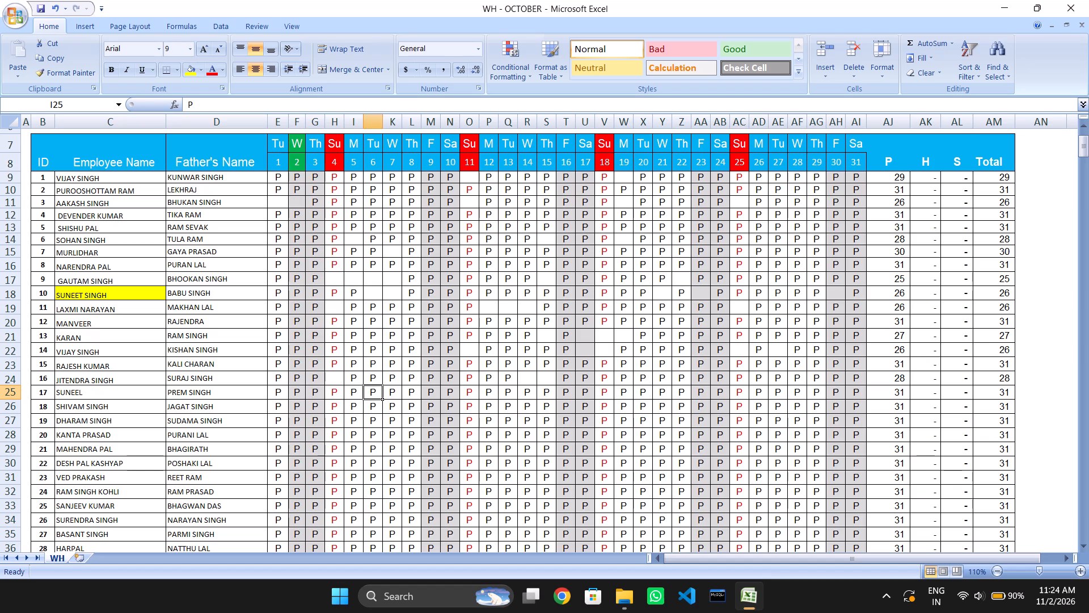
{"action": "key", "text": "BackSpace"}
{"action": "key", "text": "Right"}
{"action": "key", "text": "BackSpace"}
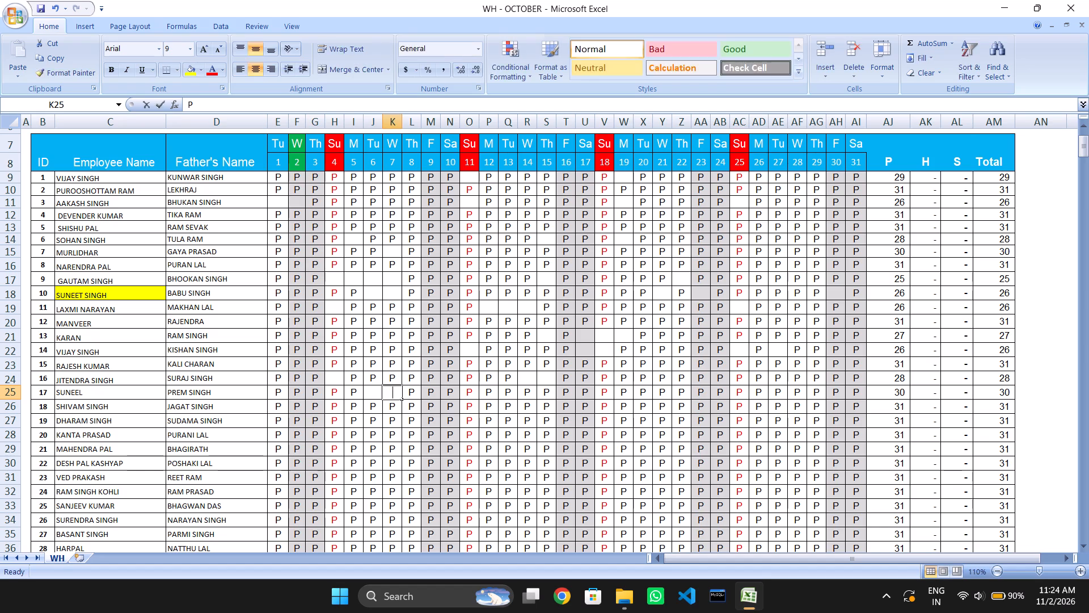
{"action": "key", "text": "Right"}
{"action": "key", "text": "BackSpace"}
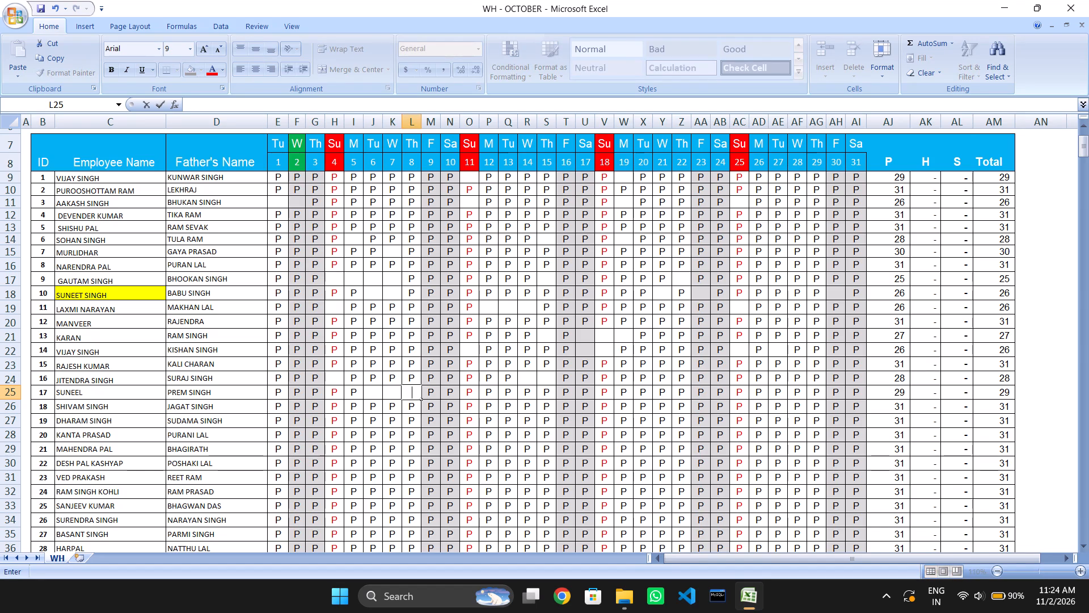
{"action": "key", "text": "Right"}
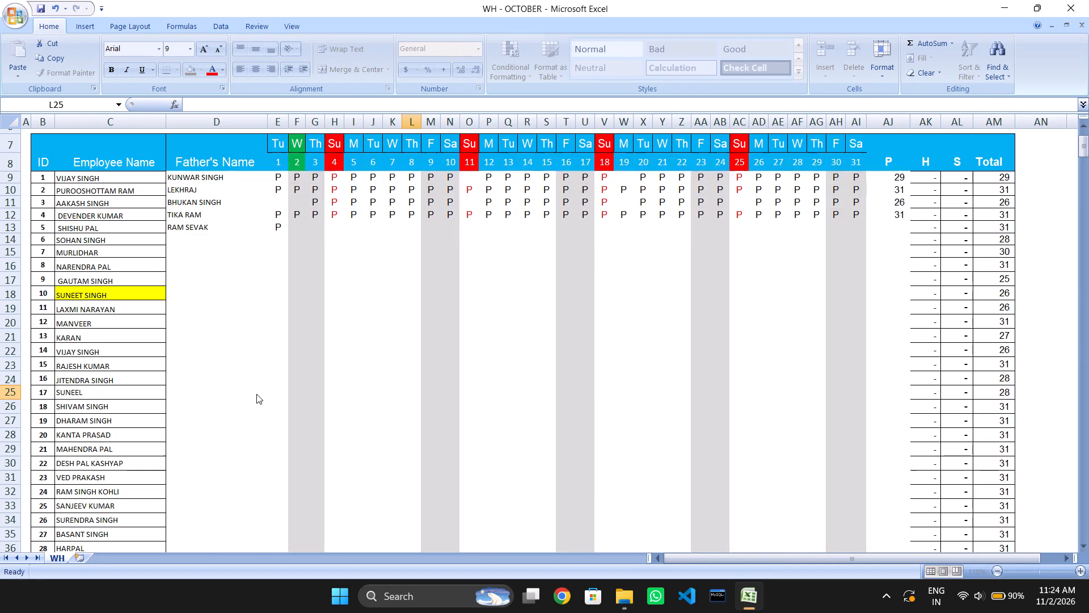
Clear the P mark on Thursday 22 October for the employee with ID 17.
{"action": "key", "text": "Right"}
{"action": "key", "text": "Right"}
{"action": "key", "text": "Right"}
{"action": "key", "text": "Right"}
{"action": "key", "text": "Right"}
{"action": "key", "text": "Right"}
{"action": "key", "text": "Right"}
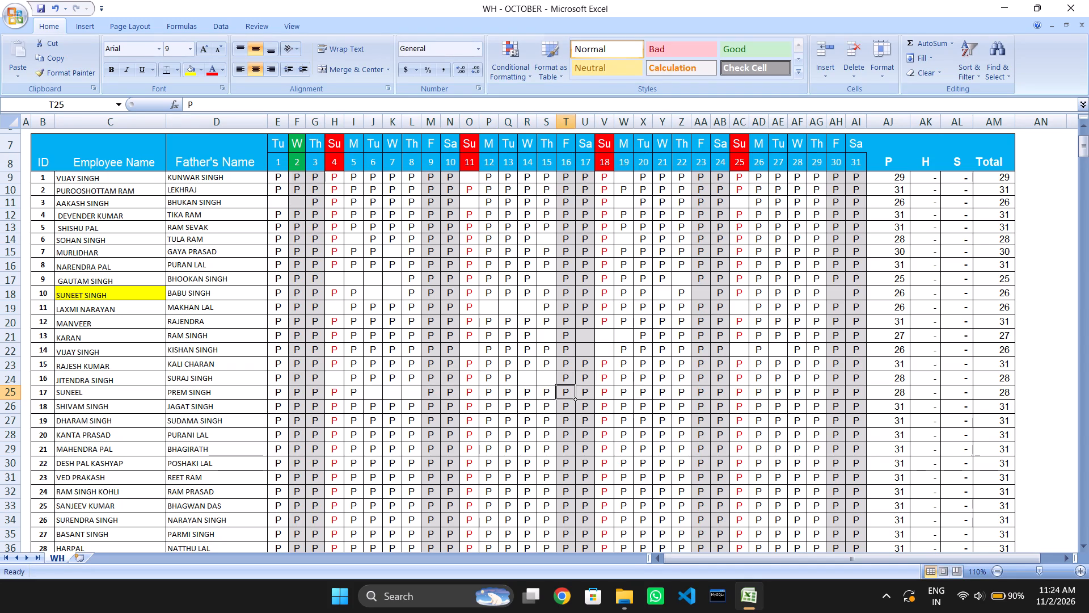
{"action": "key", "text": "Right"}
{"action": "key", "text": "Right"}
{"action": "key", "text": "Right"}
{"action": "key", "text": "Right"}
{"action": "key", "text": "Right"}
{"action": "key", "text": "Right"}
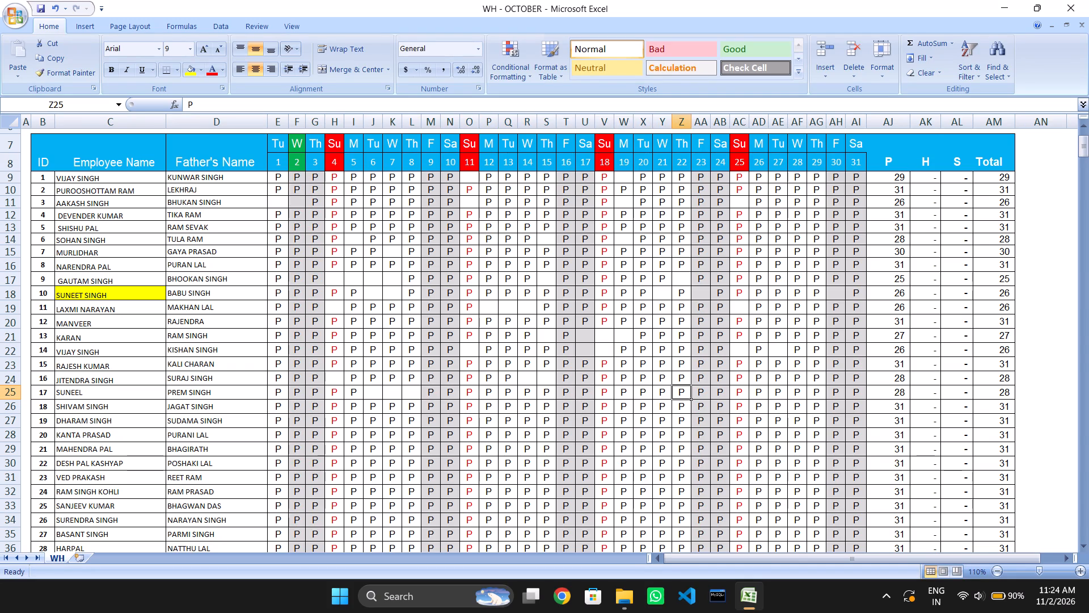
{"action": "key", "text": "BackSpace"}
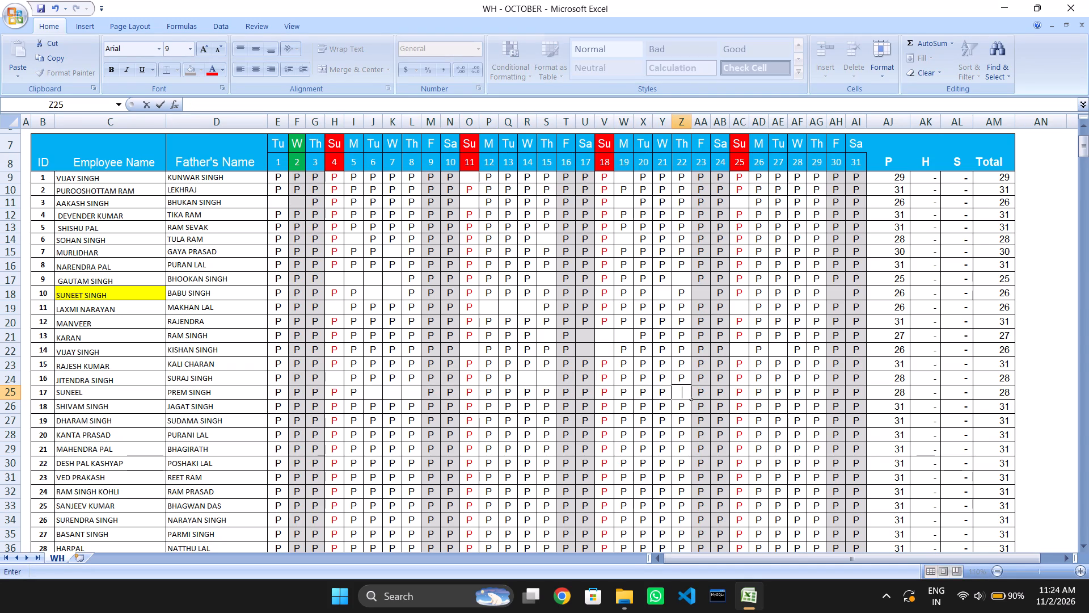
{"action": "key", "text": "Right"}
{"action": "key", "text": "Right"}
{"action": "key", "text": "Right"}
{"action": "key", "text": "Right"}
{"action": "key", "text": "Right"}
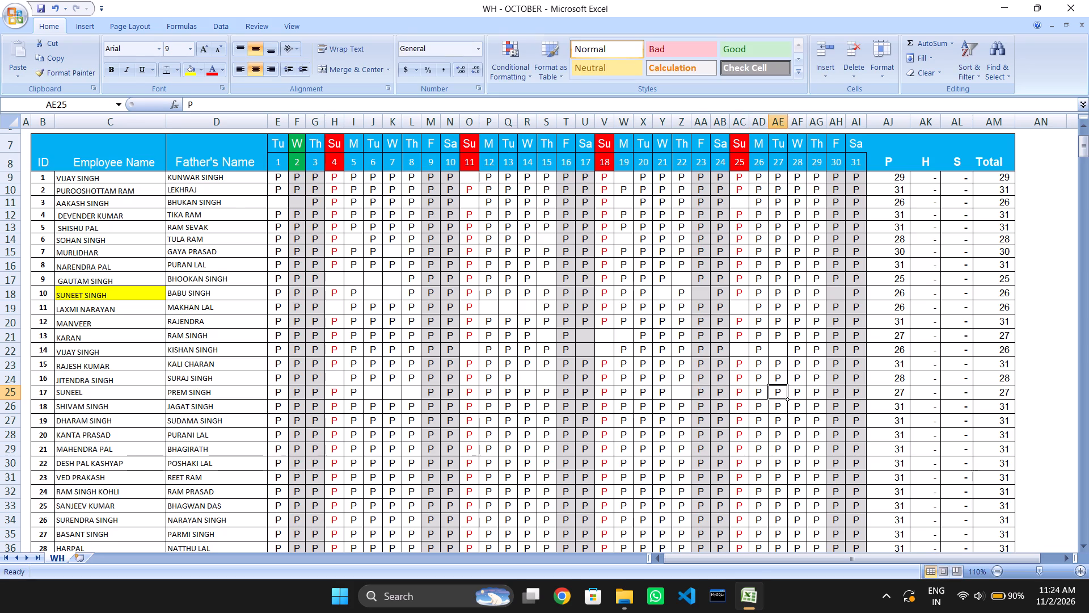
{"action": "key", "text": "Right"}
{"action": "key", "text": "BackSpace"}
{"action": "key", "text": "Right"}
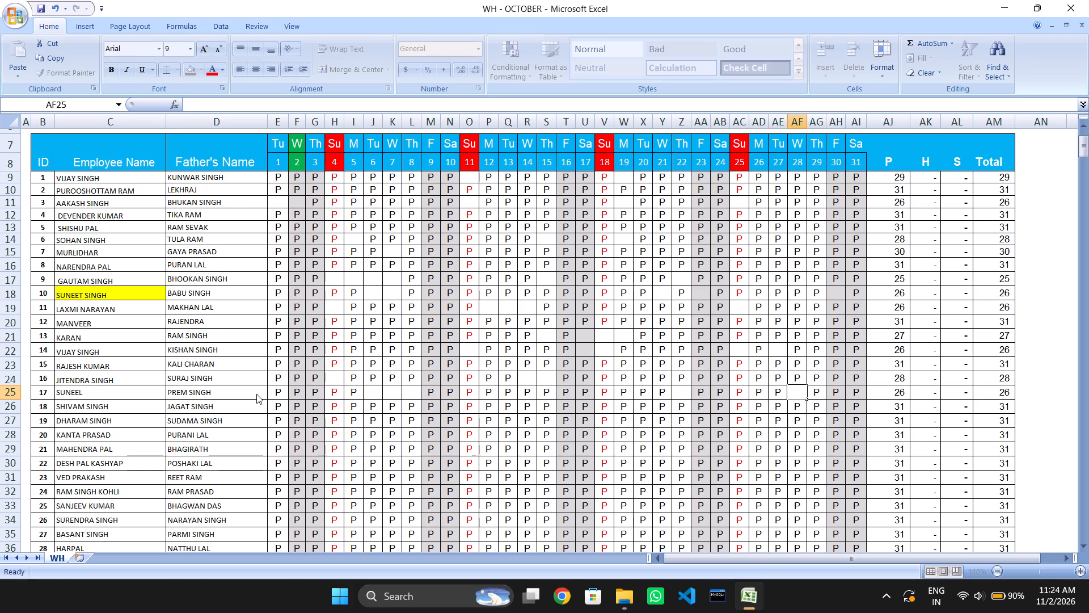
{"action": "key", "text": "Right"}
{"action": "key", "text": "BackSpace"}
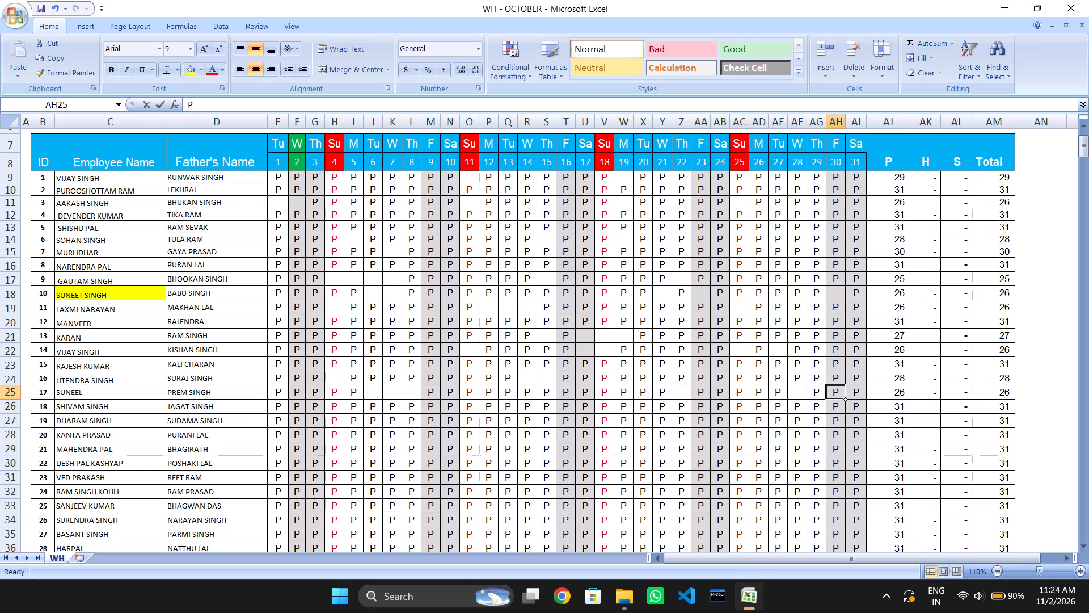
{"action": "key", "text": "Right"}
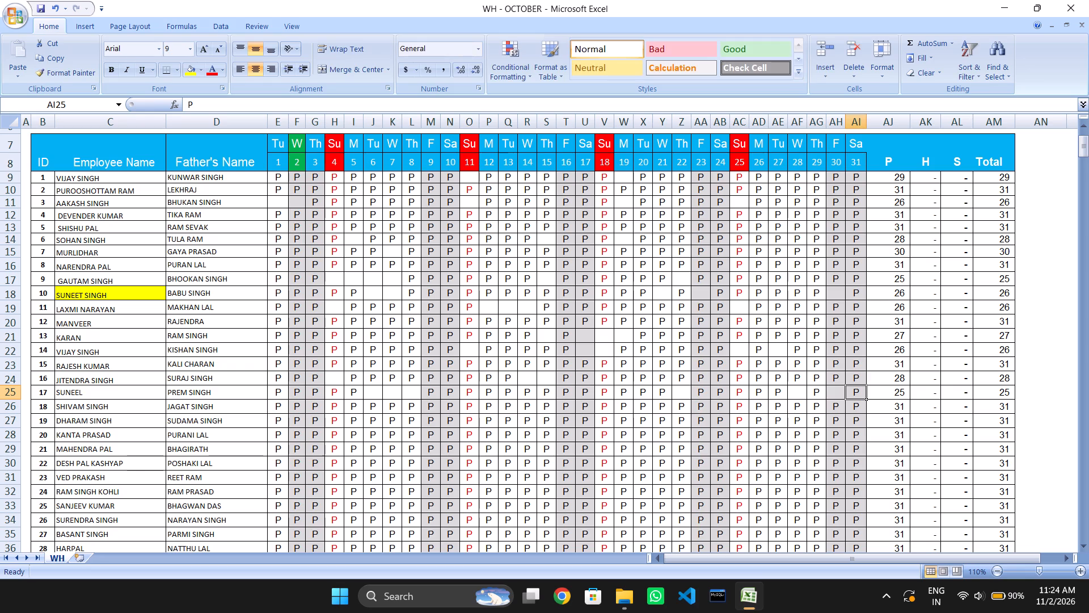
{"action": "left_click", "coordinate": [230, 407]}
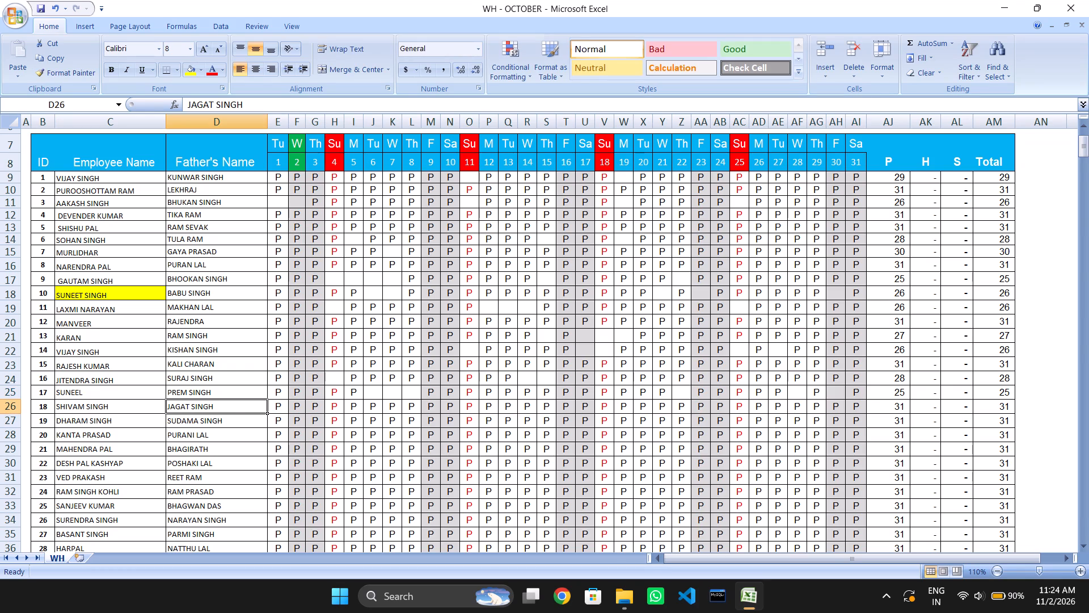
{"action": "key", "text": "Right"}
{"action": "key", "text": "Right"}
{"action": "key", "text": "BackSpace"}
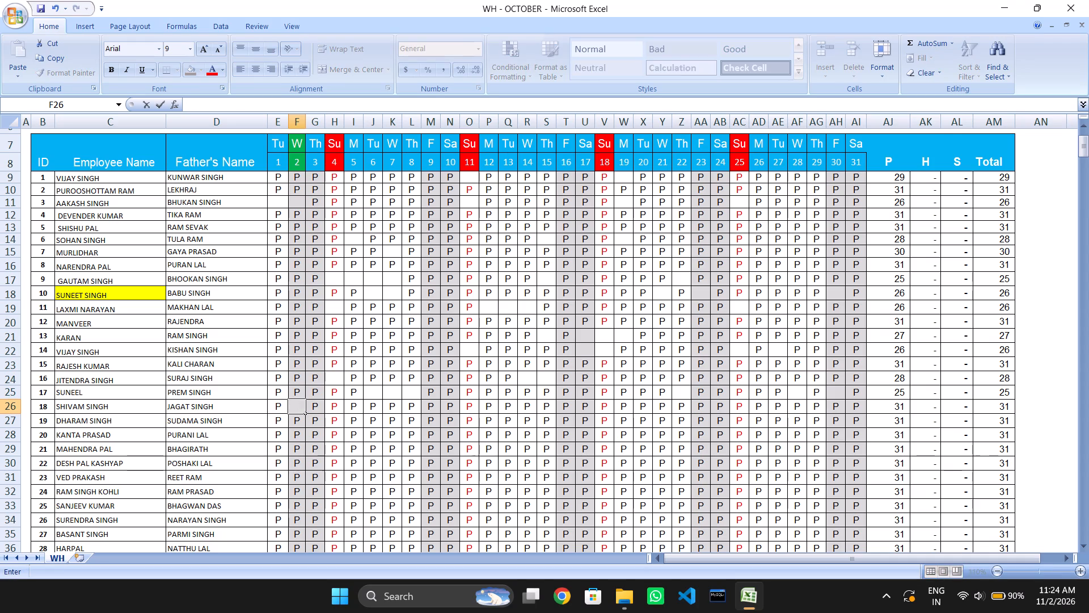
{"action": "key", "text": "Right"}
Clear the P mark on Friday 30 October for the employee with ID 18.
{"action": "key", "text": "Right"}
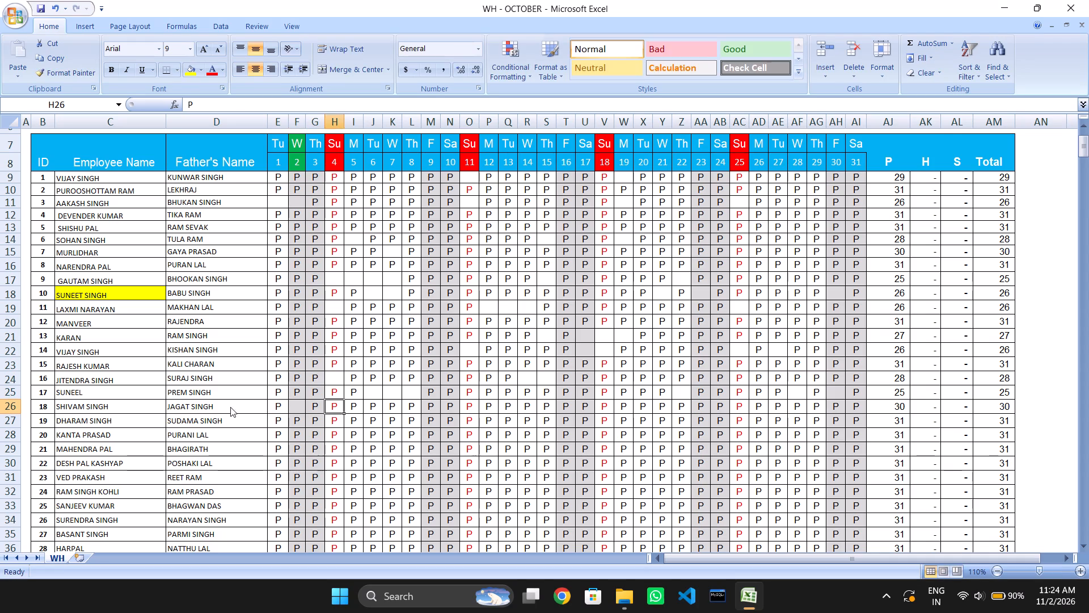
{"action": "key", "text": "Right"}
{"action": "key", "text": "Right"}
{"action": "key", "text": "Right"}
{"action": "key", "text": "Right"}
{"action": "key", "text": "Right"}
{"action": "key", "text": "Right"}
{"action": "key", "text": "Right"}
{"action": "key", "text": "Right"}
{"action": "key", "text": "Right"}
{"action": "key", "text": "Right"}
{"action": "key", "text": "Right"}
{"action": "key", "text": "Right"}
{"action": "key", "text": "Right"}
{"action": "key", "text": "Right"}
{"action": "key", "text": "Right"}
{"action": "key", "text": "Right"}
{"action": "key", "text": "Right"}
{"action": "key", "text": "Right"}
{"action": "key", "text": "Right"}
{"action": "key", "text": "Right"}
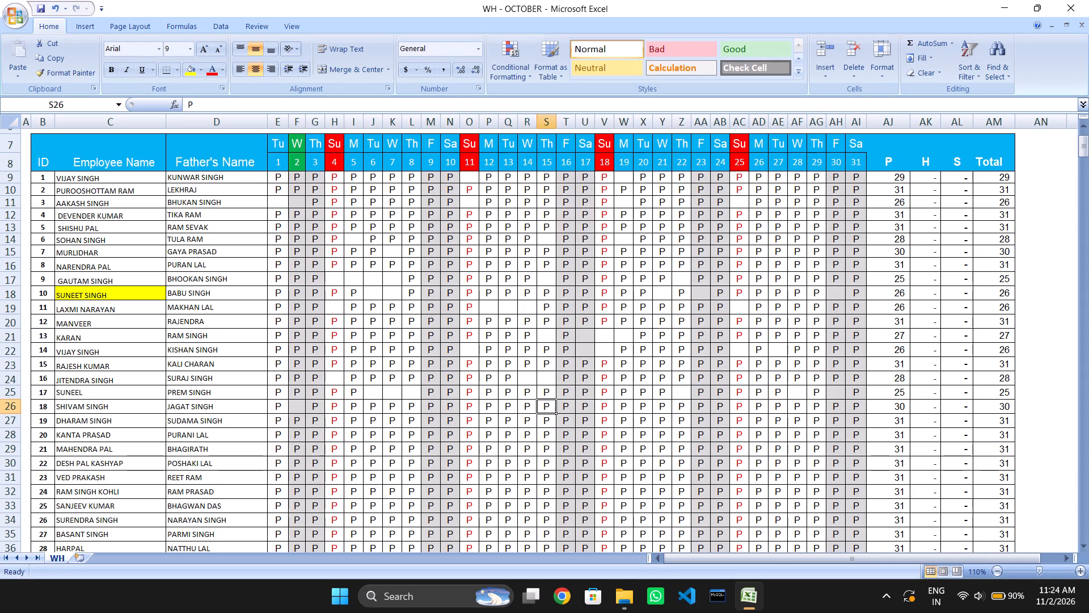
{"action": "key", "text": "Right"}
{"action": "key", "text": "Right"}
{"action": "key", "text": "Right"}
{"action": "key", "text": "Right"}
{"action": "key", "text": "Right"}
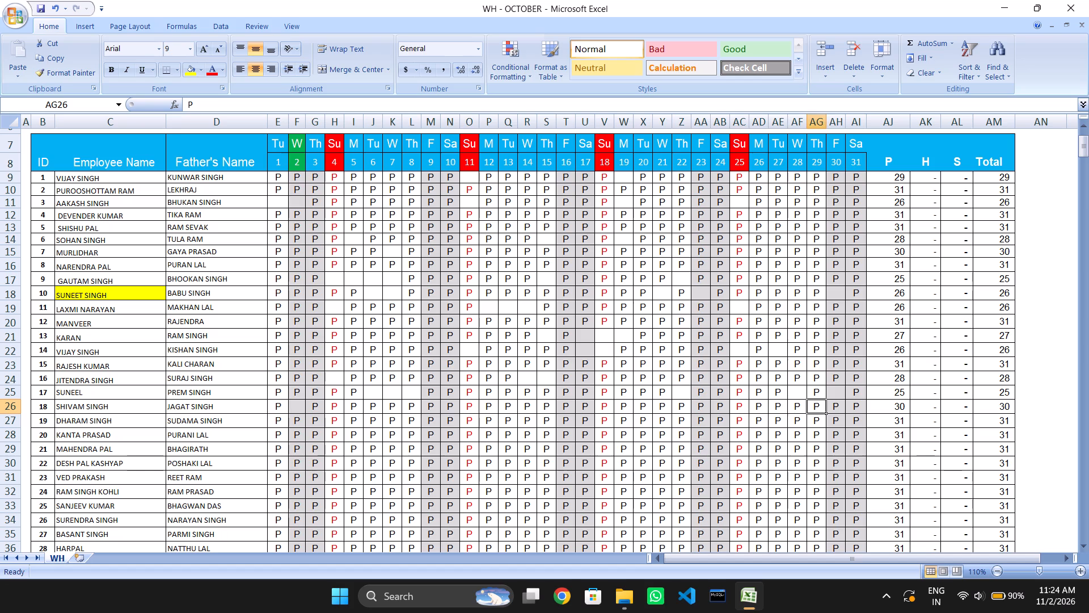
{"action": "key", "text": "Right"}
{"action": "key", "text": "BackSpace"}
{"action": "key", "text": "Right"}
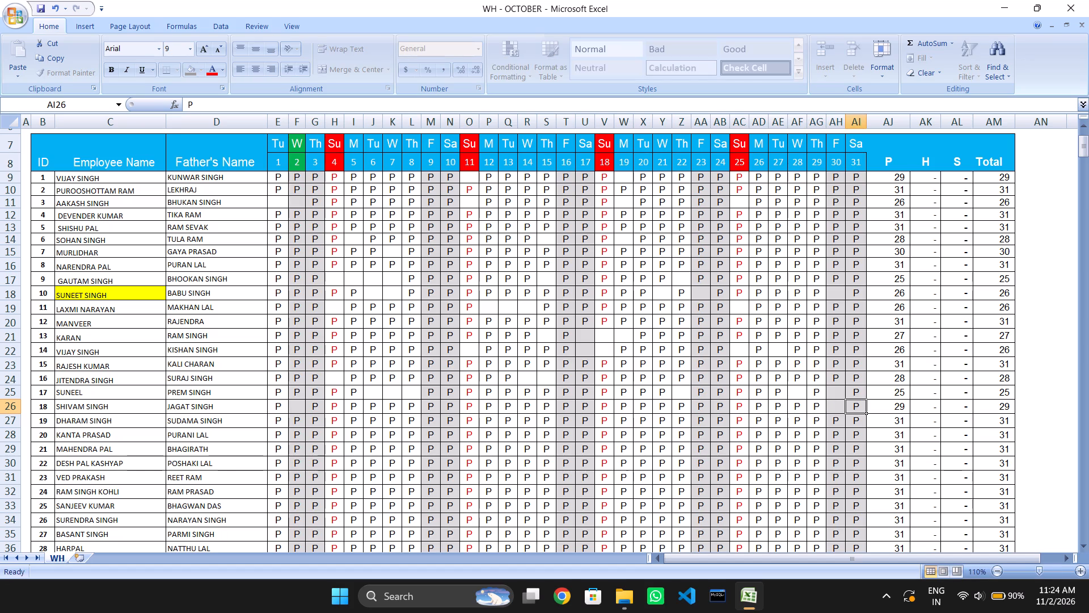
Clear the P mark on Tuesday 6 October for the employee with ID 19.
{"action": "left_click", "coordinate": [193, 422]}
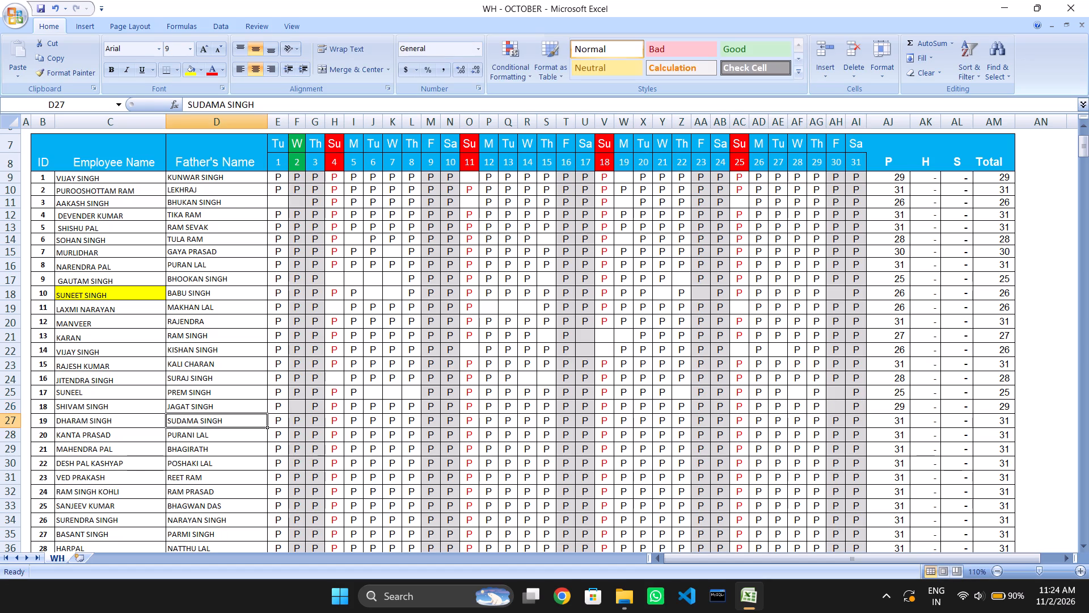
{"action": "key", "text": "Right"}
{"action": "key", "text": "Right"}
{"action": "key", "text": "Right"}
{"action": "key", "text": "Right"}
{"action": "key", "text": "Right"}
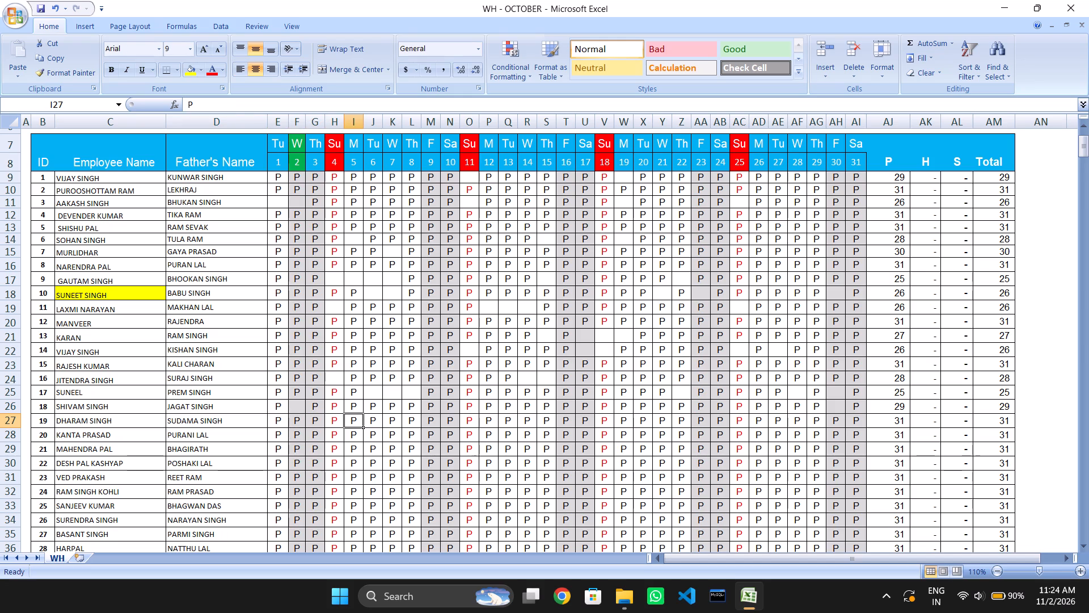
{"action": "key", "text": "Right"}
{"action": "key", "text": "BackSpace"}
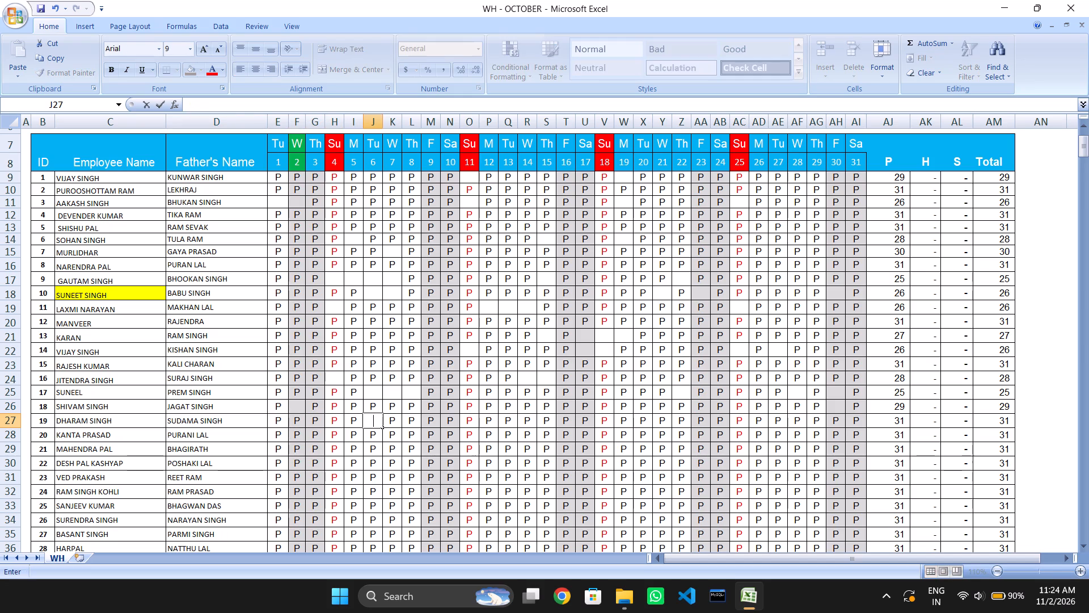
{"action": "key", "text": "Right"}
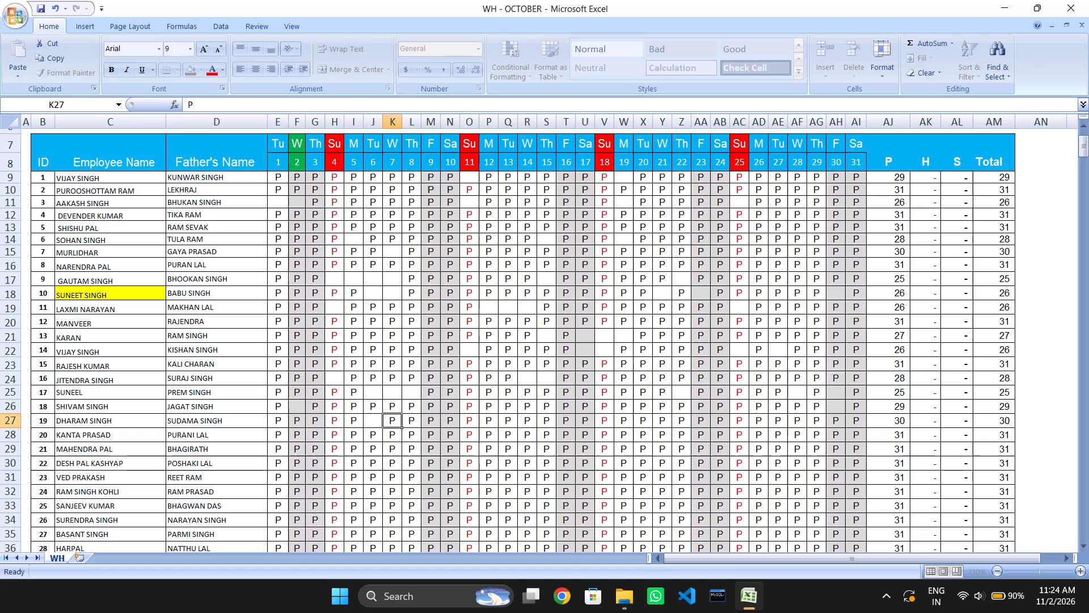
Clear the P marks on Tuesday 20 and Wednesday 21 October for the employee with ID 19.
{"action": "key", "text": "Right"}
{"action": "key", "text": "Right"}
{"action": "key", "text": "Right"}
{"action": "key", "text": "Right"}
{"action": "key", "text": "Right"}
{"action": "key", "text": "Right"}
{"action": "key", "text": "Right"}
{"action": "key", "text": "Right"}
{"action": "key", "text": "Right"}
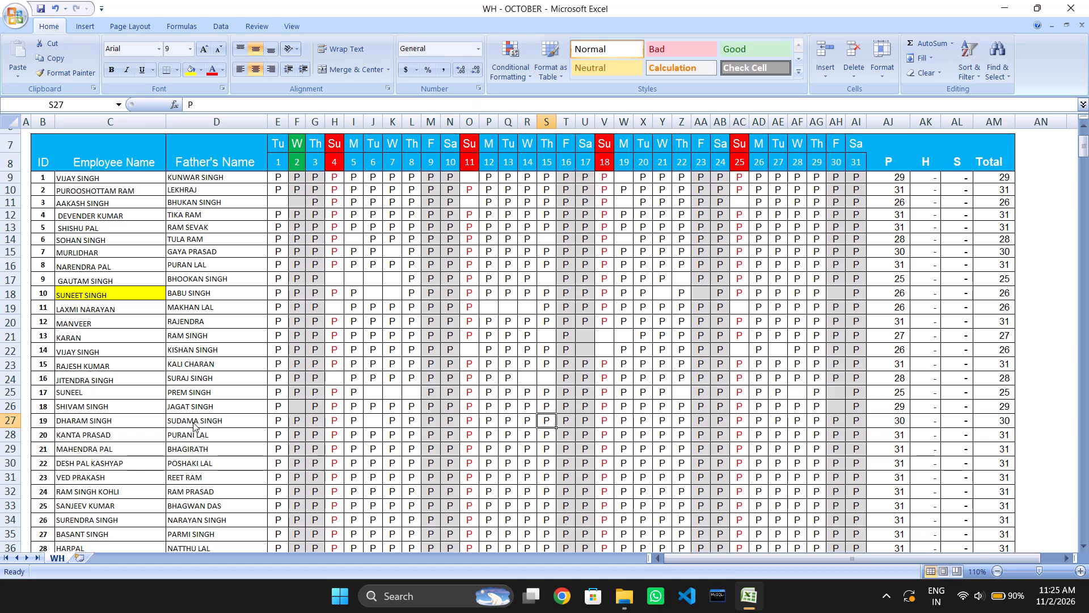
{"action": "key", "text": "Right"}
{"action": "key", "text": "Right"}
{"action": "key", "text": "Right"}
{"action": "key", "text": "Right"}
{"action": "key", "text": "BackSpace"}
{"action": "key", "text": "Right"}
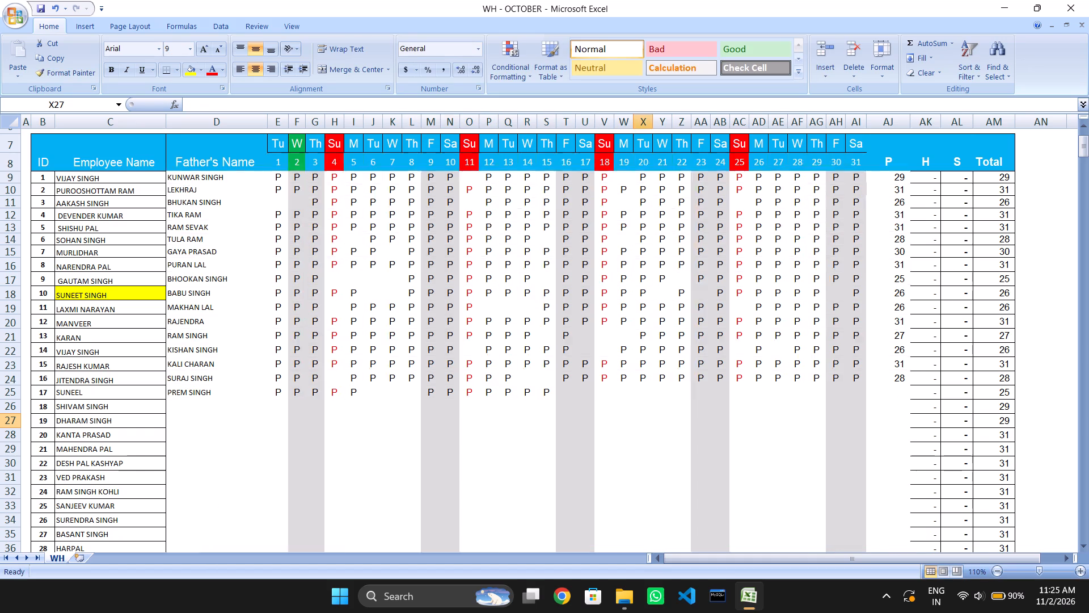
{"action": "key", "text": "BackSpace"}
{"action": "key", "text": "Right"}
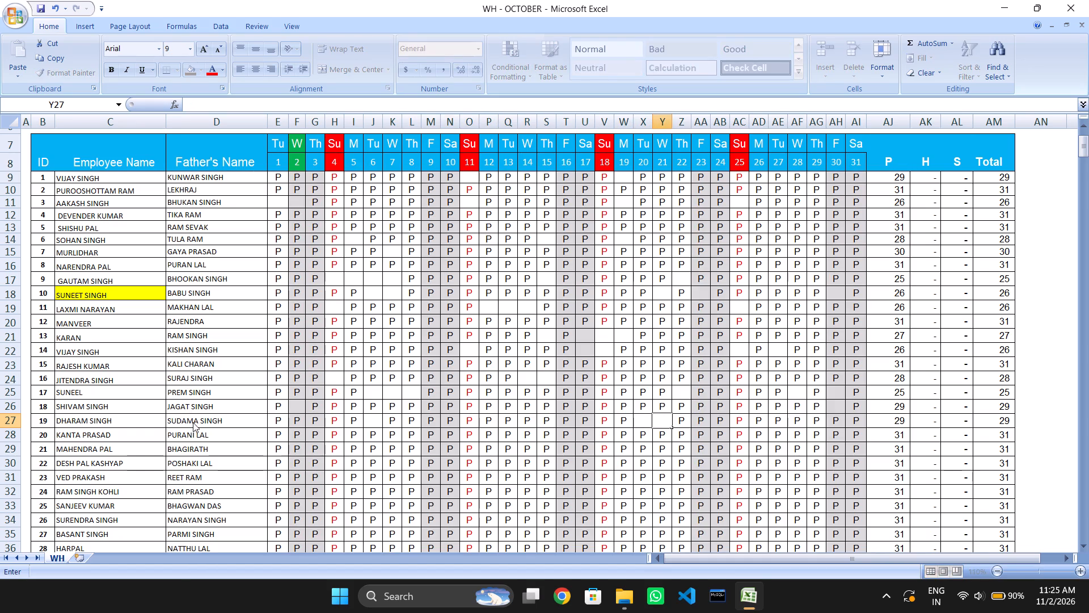
{"action": "key", "text": "Right"}
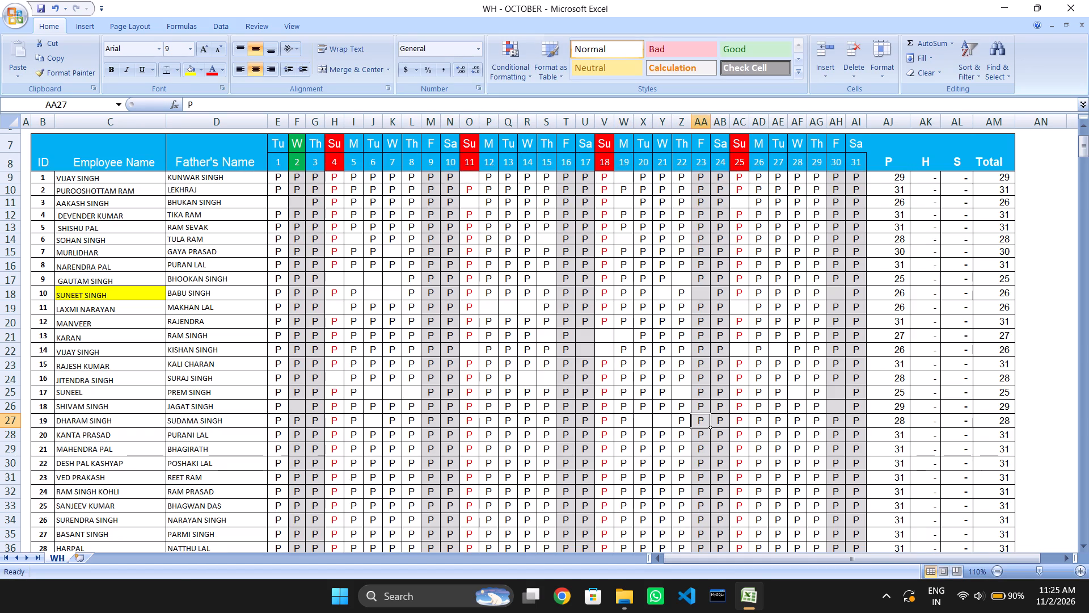
{"action": "key", "text": "Right"}
{"action": "key", "text": "Right"}
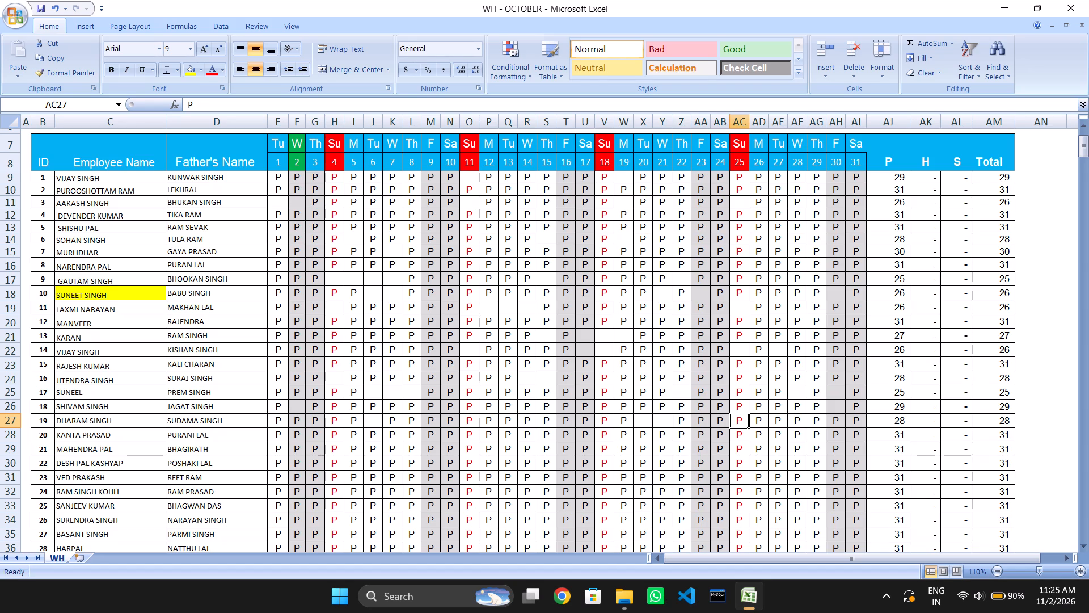
Delete the entire rows of the employees with IDs 20 and 21 from the WH sheet.
{"action": "left_click", "coordinate": [199, 436]}
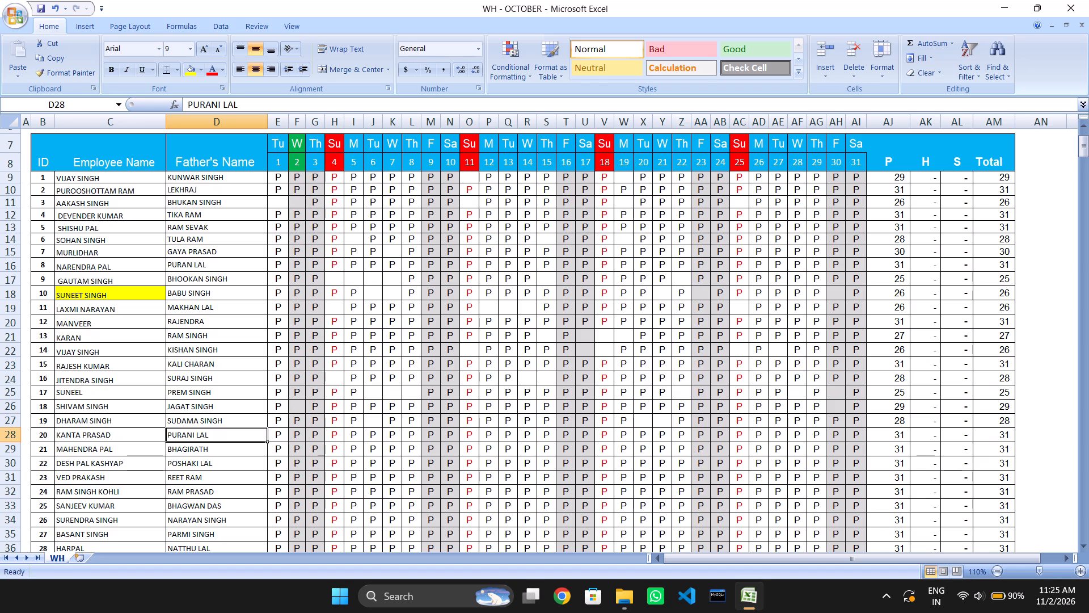
{"action": "left_click", "coordinate": [16, 433]}
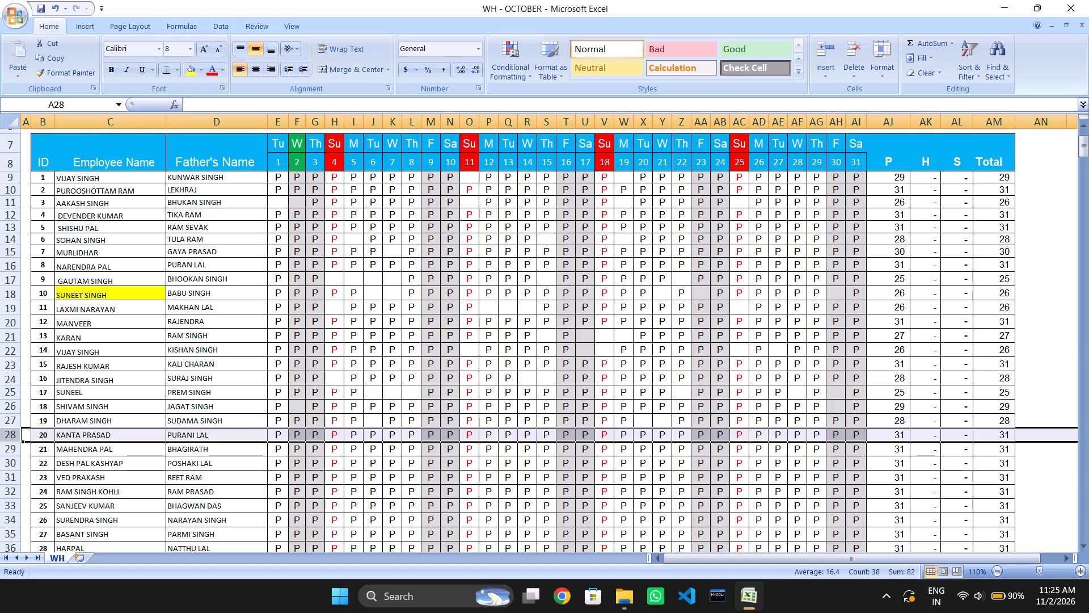
{"action": "right_click", "coordinate": [16, 433]}
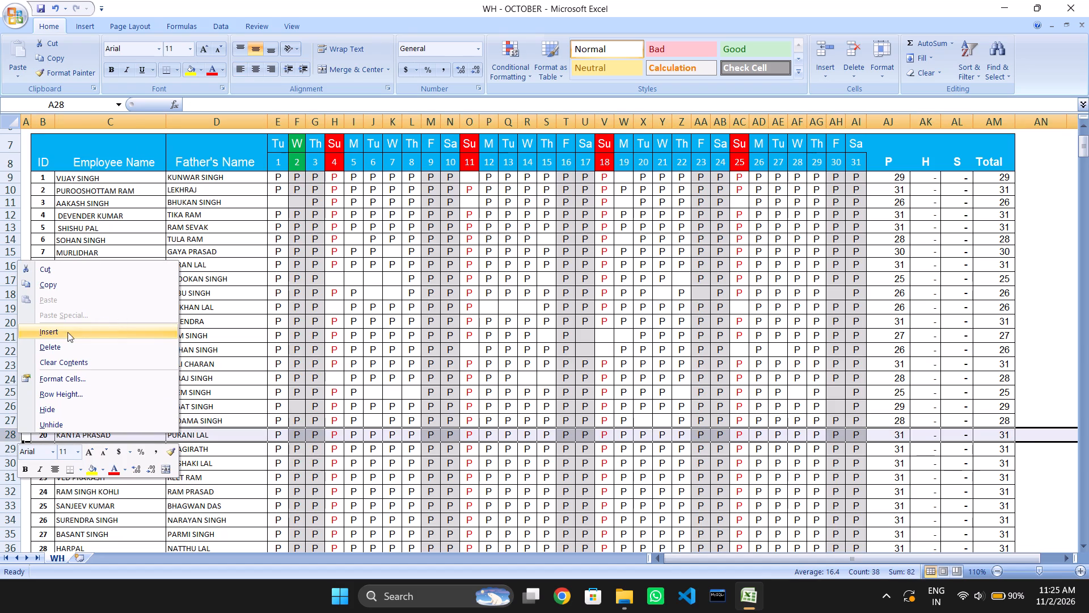
{"action": "left_click", "coordinate": [64, 347]}
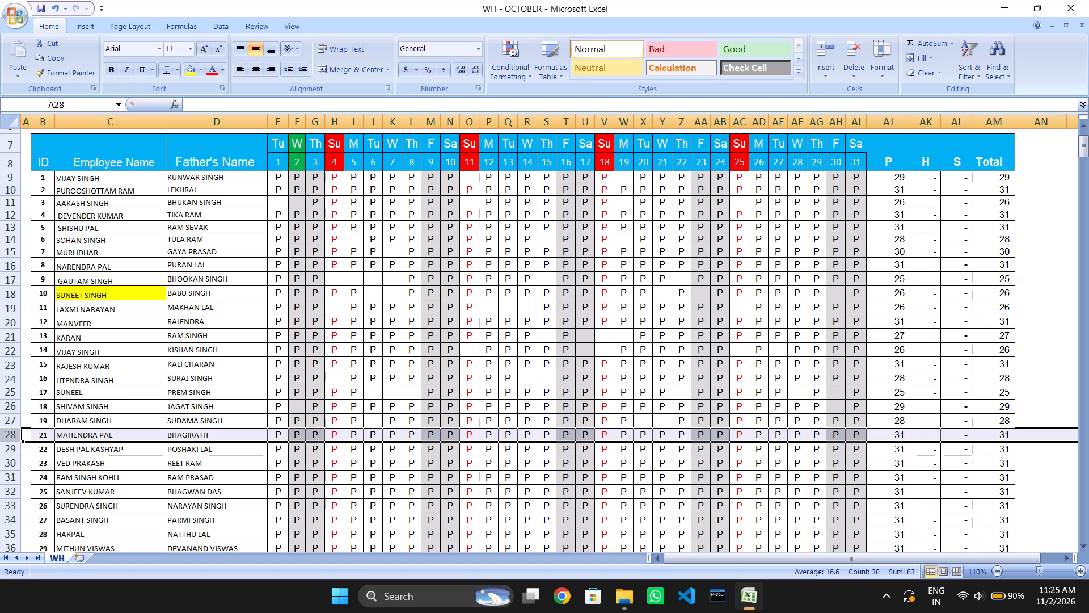
{"action": "right_click", "coordinate": [10, 437]}
{"action": "left_click", "coordinate": [76, 352]}
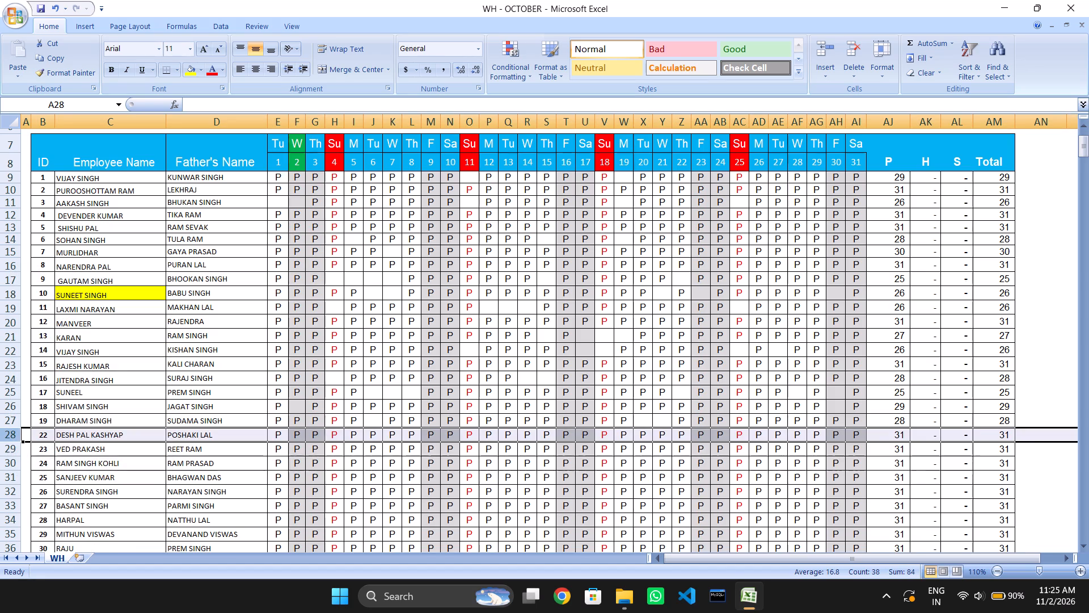
Clear the P mark on Wednesday 7 October for the employee with ID 23.
{"action": "left_click", "coordinate": [112, 452]}
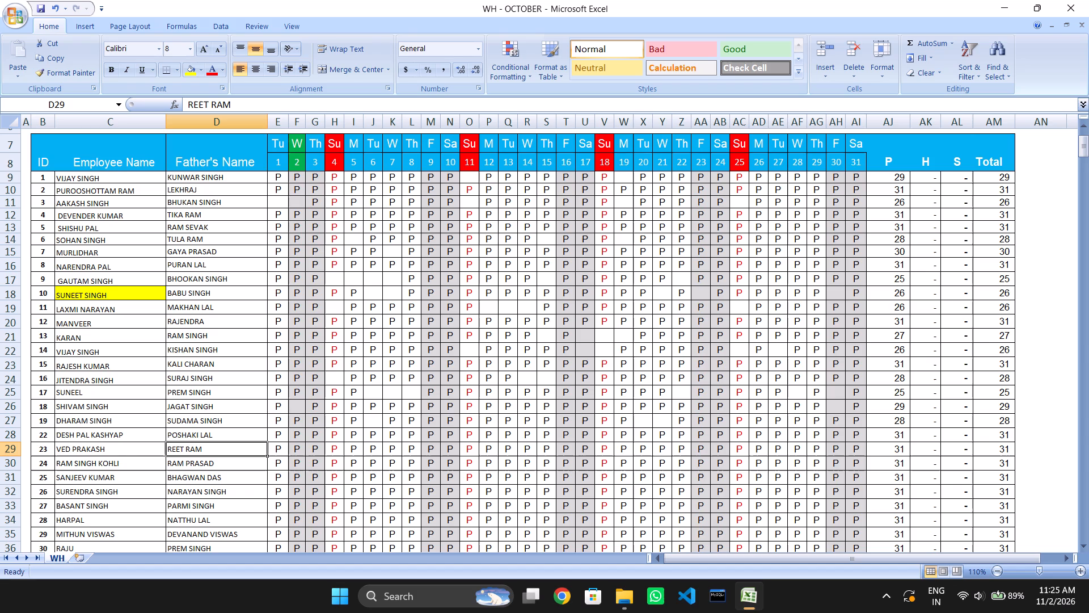
{"action": "key", "text": "Right"}
{"action": "key", "text": "Right"}
{"action": "key", "text": "Right"}
{"action": "key", "text": "Right"}
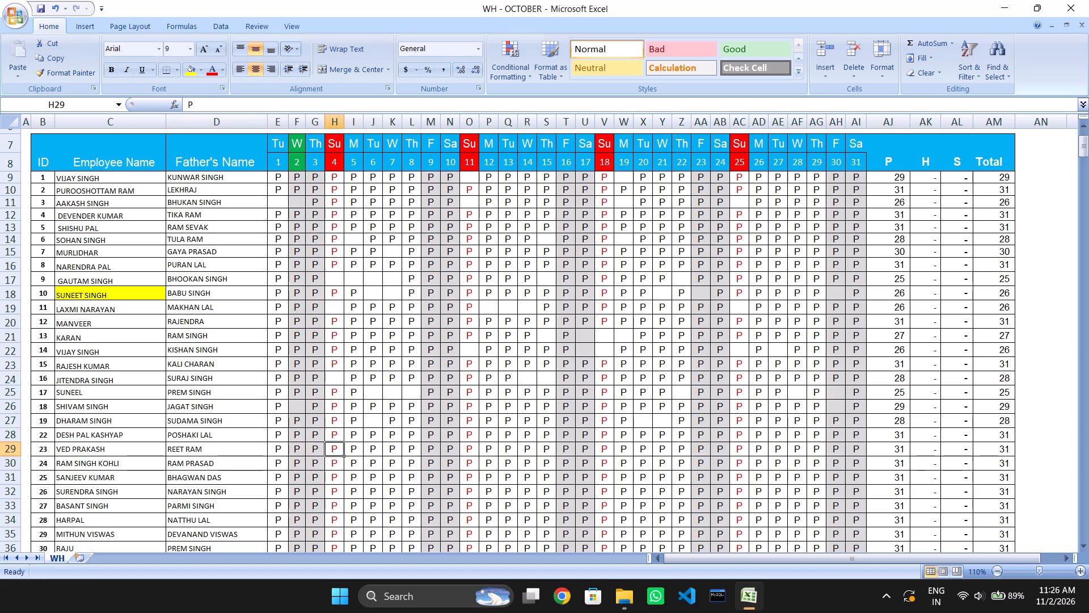
{"action": "key", "text": "Right"}
{"action": "key", "text": "Right"}
{"action": "key", "text": "Right"}
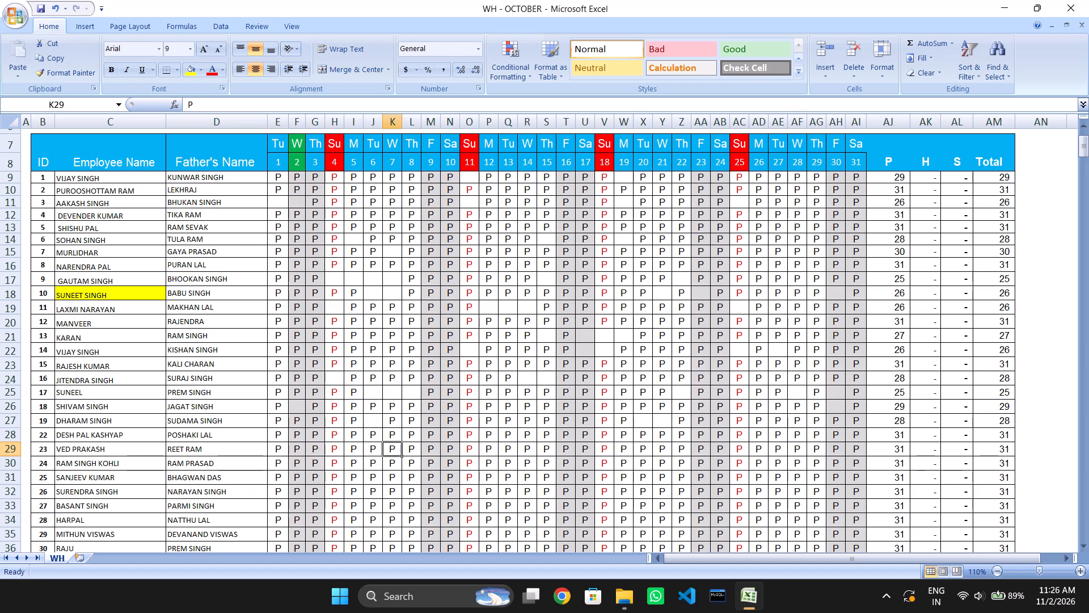
{"action": "key", "text": "BackSpace"}
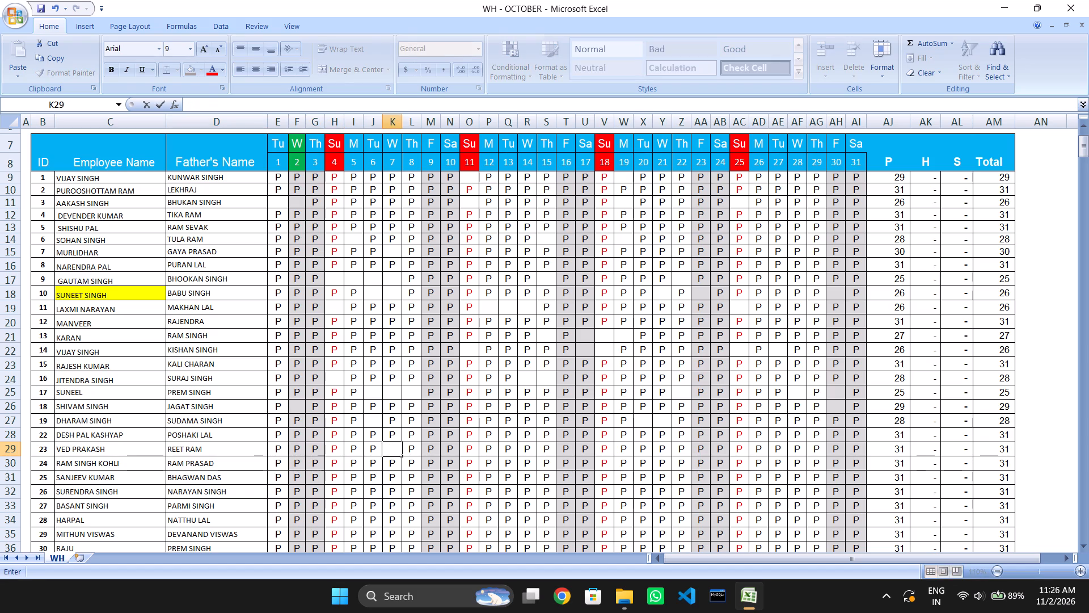
{"action": "key", "text": "Right"}
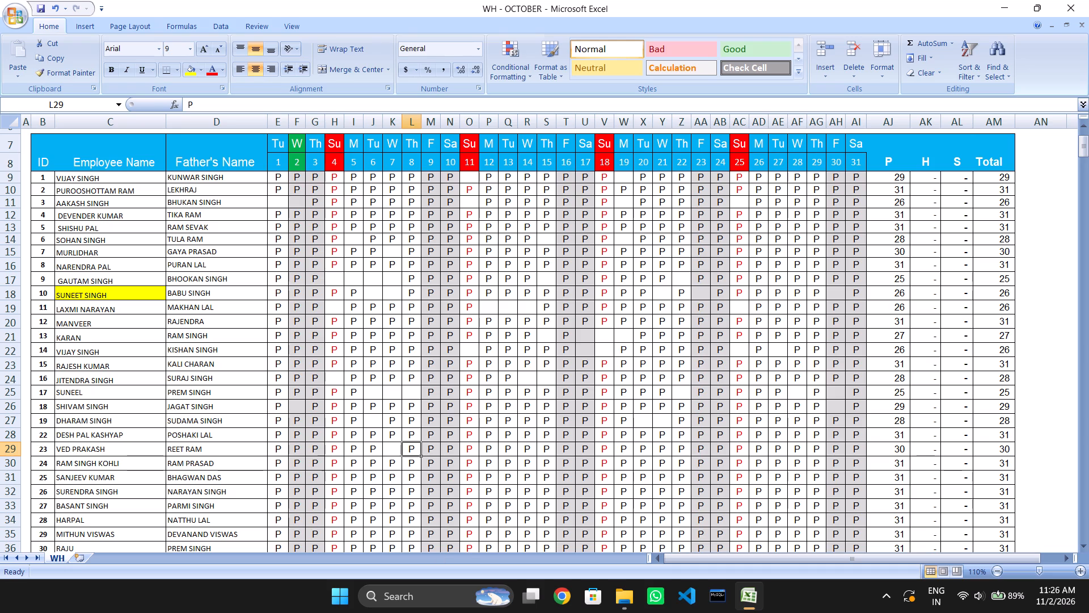
Delete the entire row of the employee with ID 24 from the WH sheet.
{"action": "left_click", "coordinate": [16, 461]}
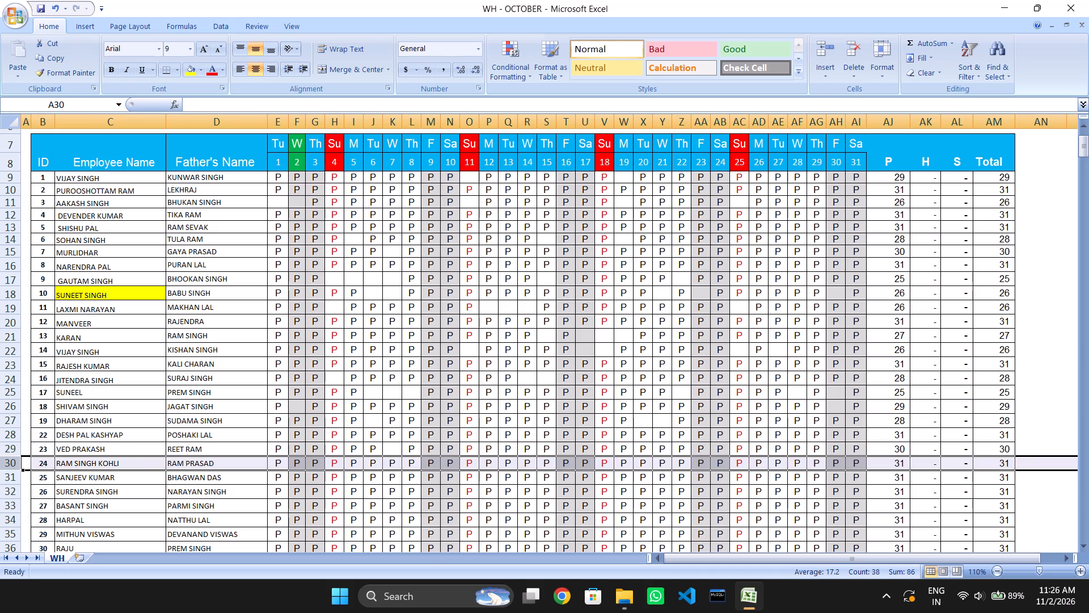
{"action": "right_click", "coordinate": [16, 461]}
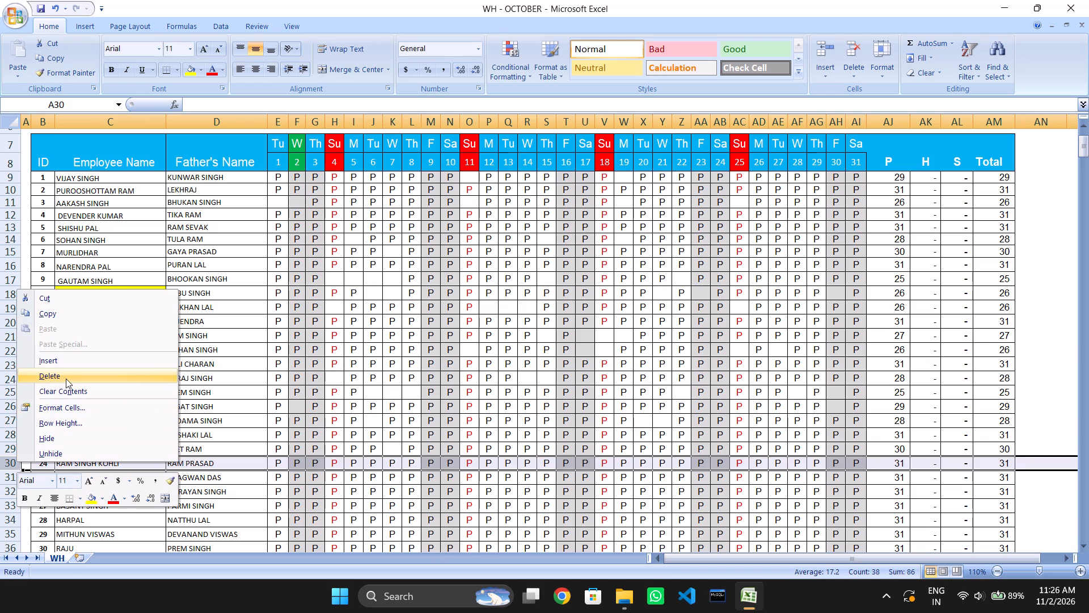
{"action": "left_click", "coordinate": [66, 377]}
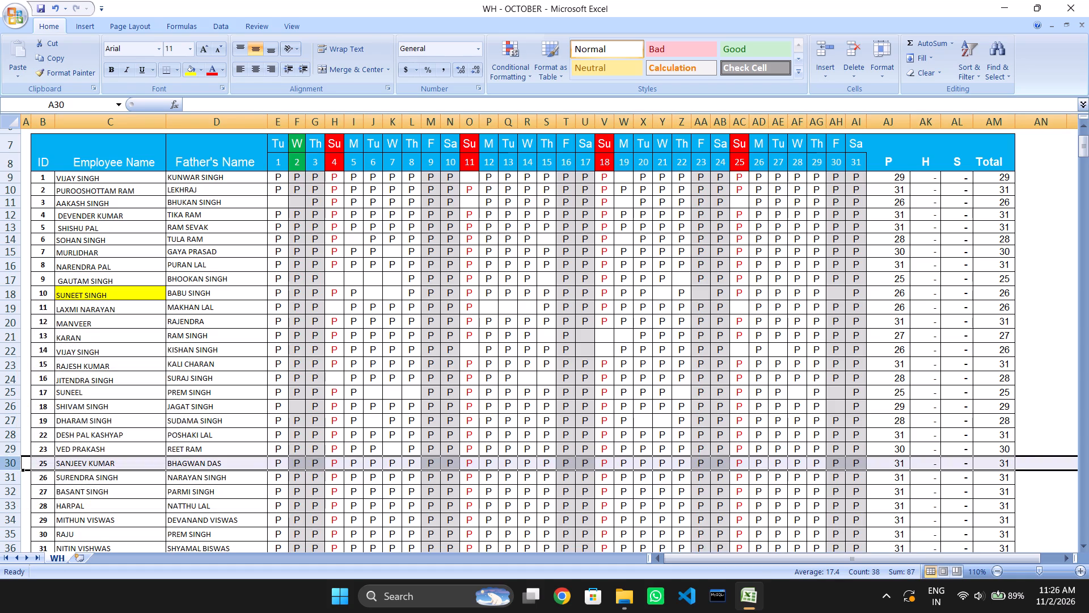
Clear the P mark on Thursday 8 October for the employee with ID 26.
{"action": "left_click", "coordinate": [79, 480]}
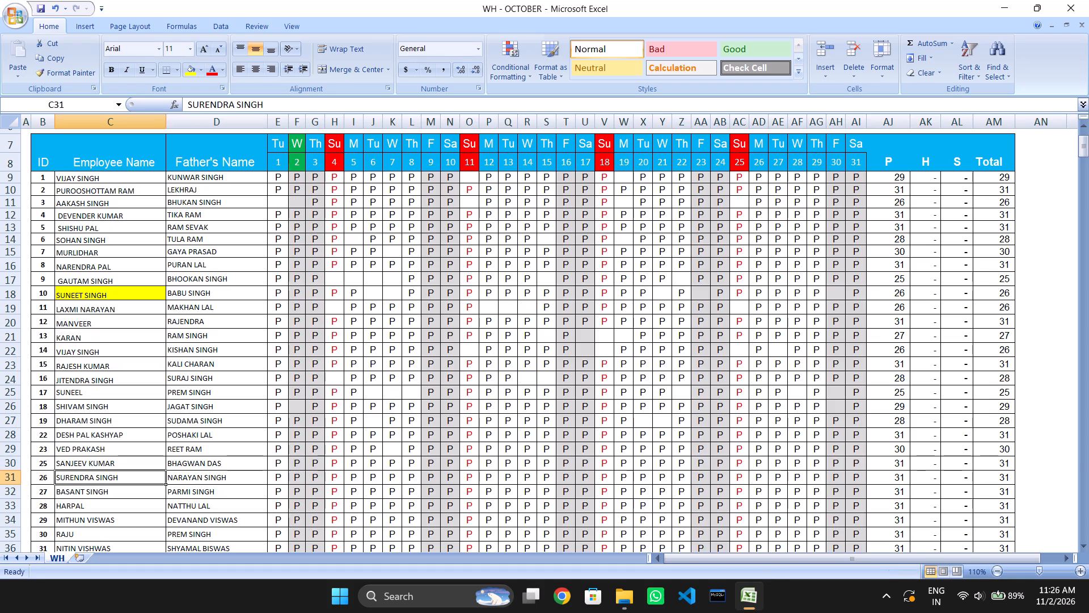
{"action": "key", "text": "Right"}
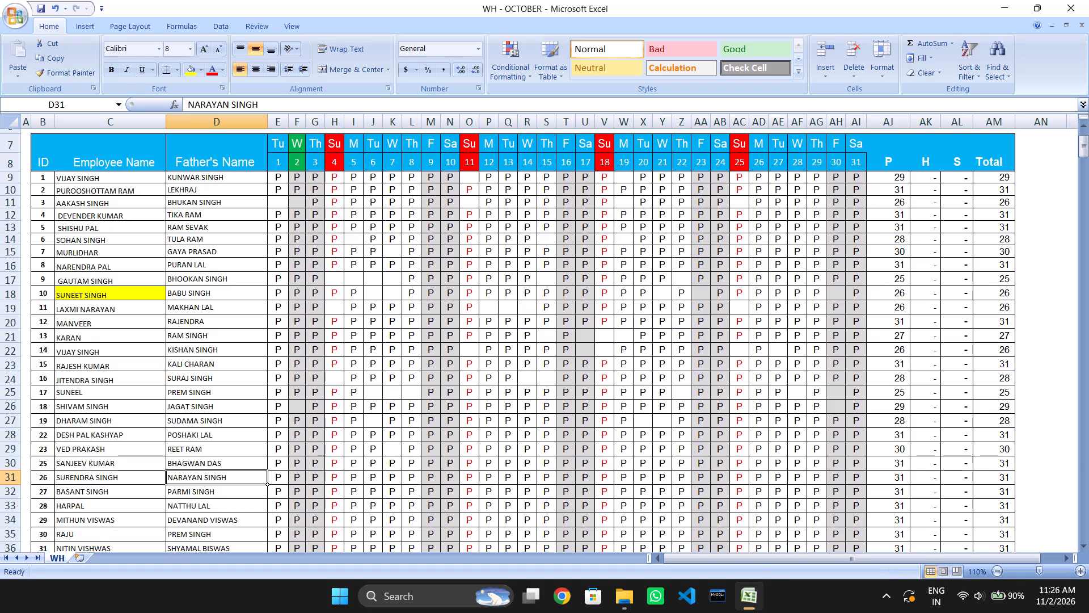
{"action": "key", "text": "Right"}
{"action": "key", "text": "Right"}
{"action": "key", "text": "Right"}
{"action": "key", "text": "Right"}
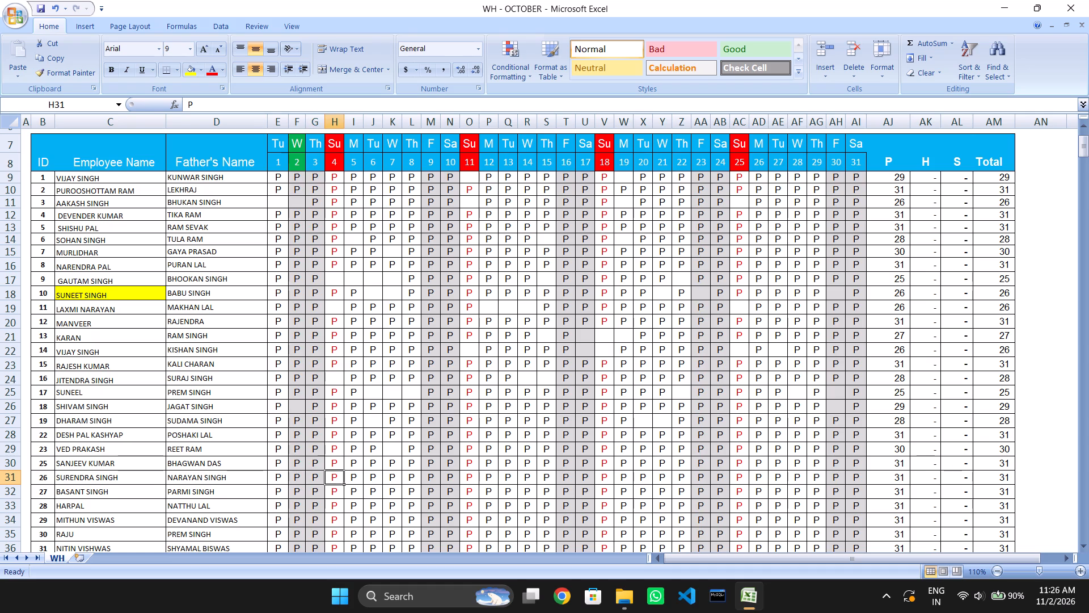
{"action": "key", "text": "Right"}
{"action": "key", "text": "Right"}
{"action": "key", "text": "Right"}
{"action": "key", "text": "Right"}
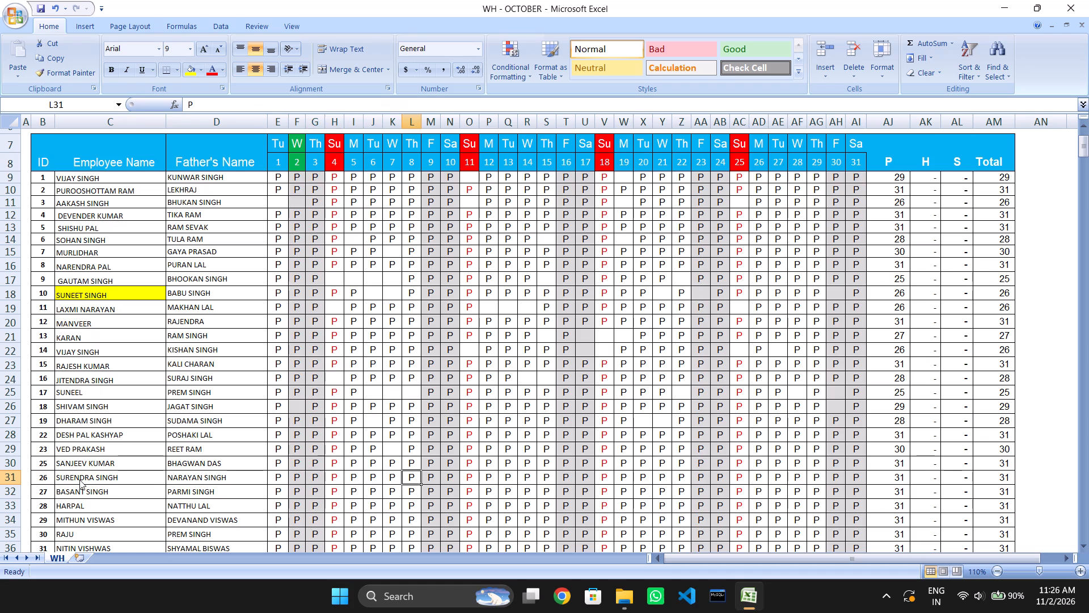
{"action": "key", "text": "BackSpace"}
{"action": "key", "text": "Right"}
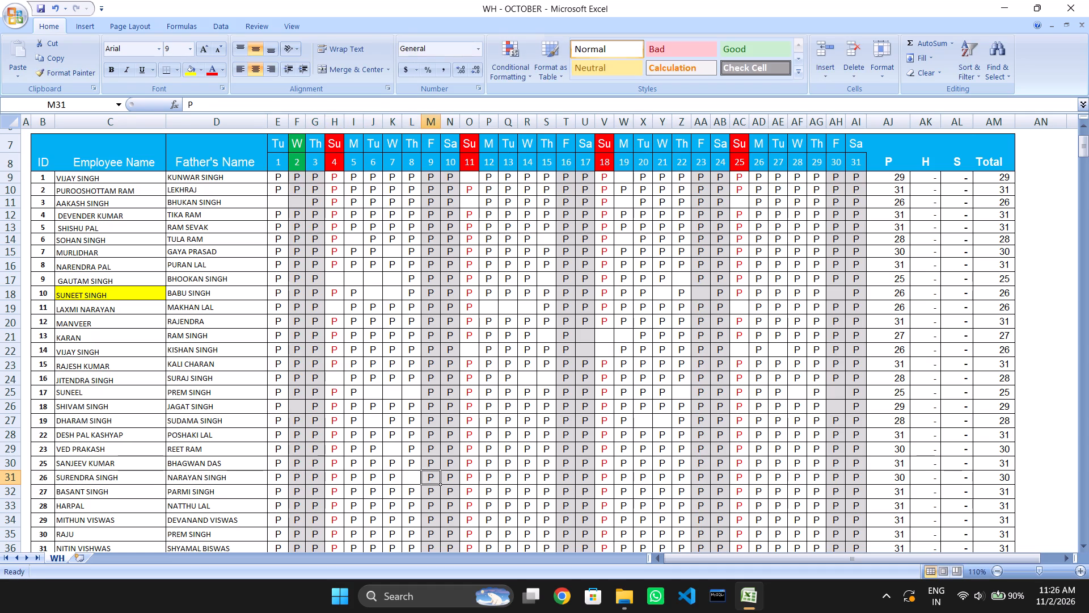
Clear the P mark on Thursday 22 October for the employee with ID 26.
{"action": "key", "text": "Right"}
{"action": "key", "text": "Right"}
{"action": "key", "text": "Right"}
{"action": "key", "text": "Right"}
{"action": "key", "text": "Right"}
{"action": "key", "text": "Right"}
{"action": "key", "text": "Right"}
{"action": "key", "text": "Right"}
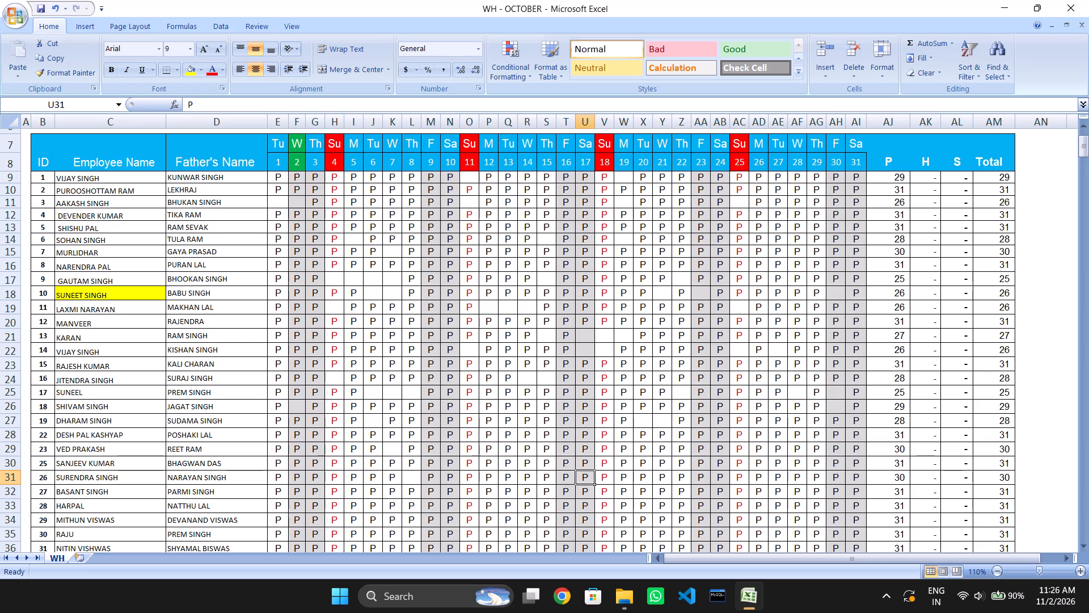
{"action": "key", "text": "Right"}
{"action": "key", "text": "Right"}
{"action": "key", "text": "Right"}
{"action": "key", "text": "Right"}
{"action": "key", "text": "Right"}
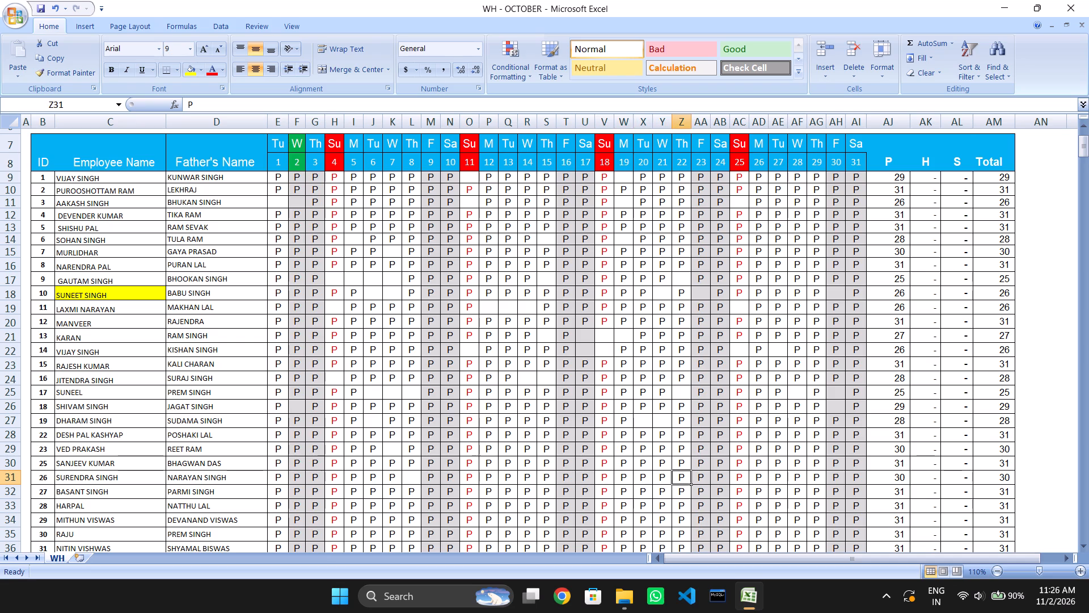
{"action": "key", "text": "BackSpace"}
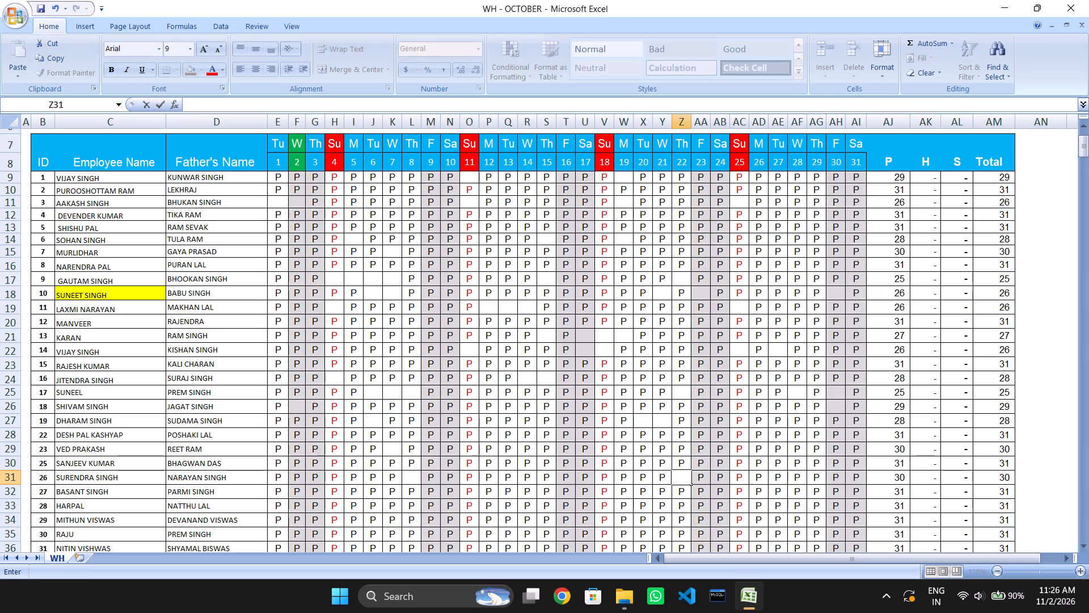
{"action": "key", "text": "Right"}
Clear the P mark on Tuesday 27 October for the employee with ID 26.
{"action": "key", "text": "Right"}
{"action": "key", "text": "Right"}
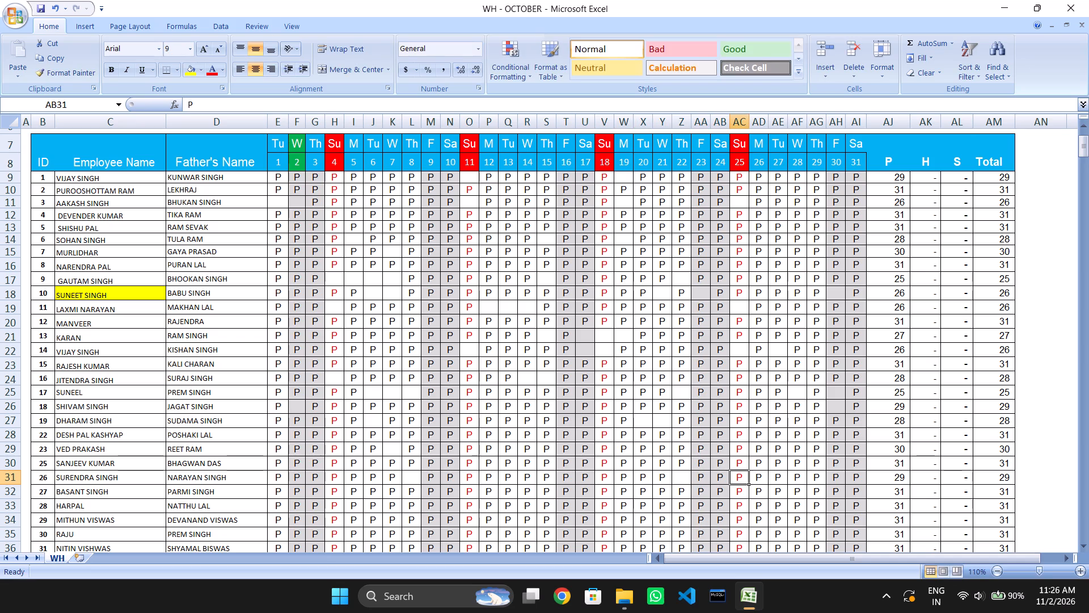
{"action": "key", "text": "Right"}
{"action": "key", "text": "Right"}
{"action": "key", "text": "BackSpace"}
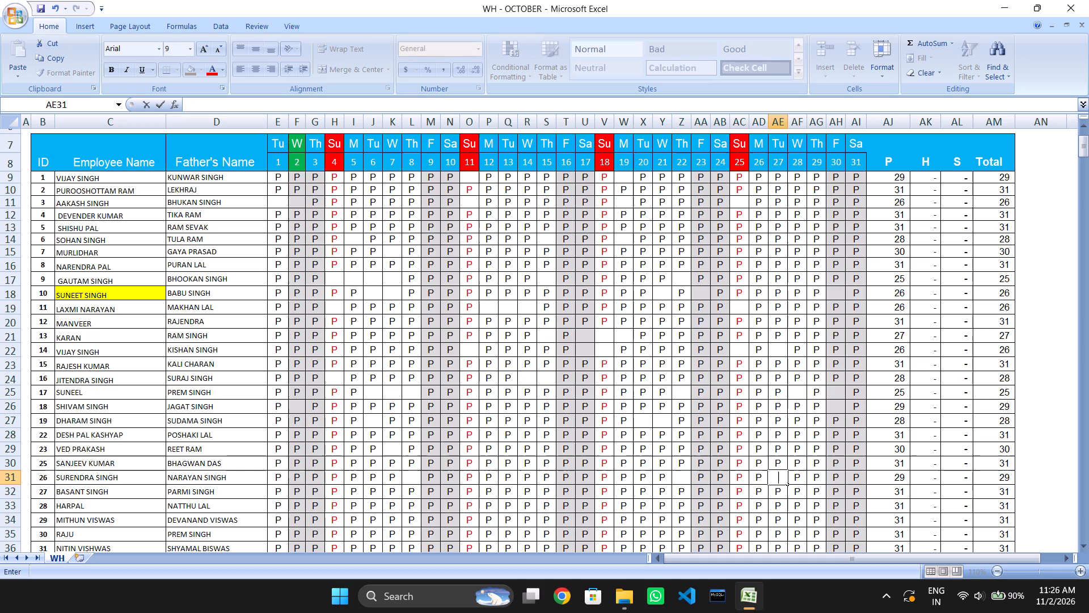
{"action": "key", "text": "Right"}
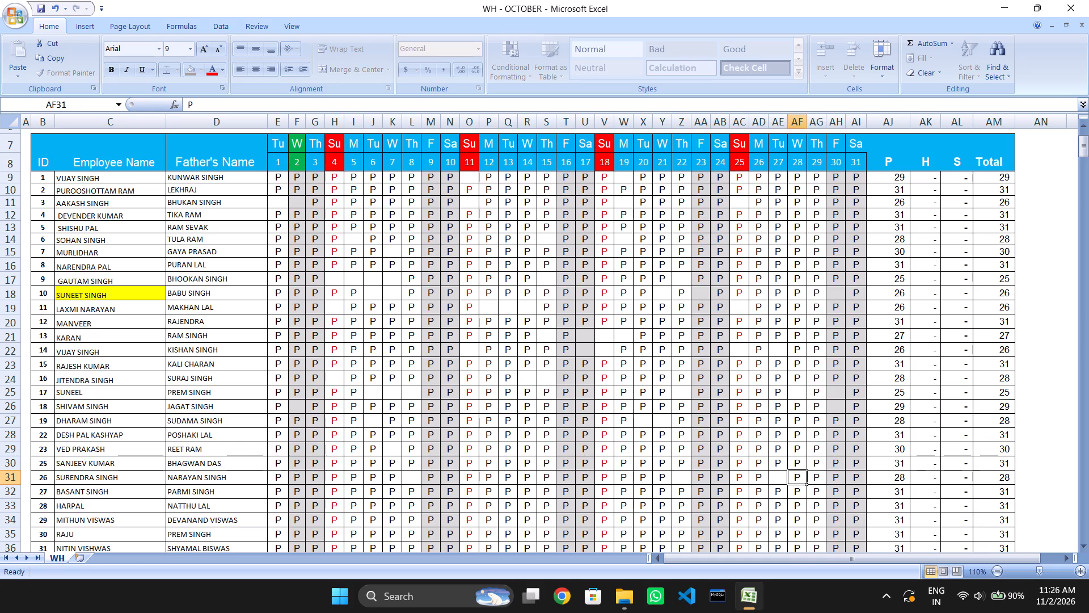
{"action": "left_click", "coordinate": [234, 491]}
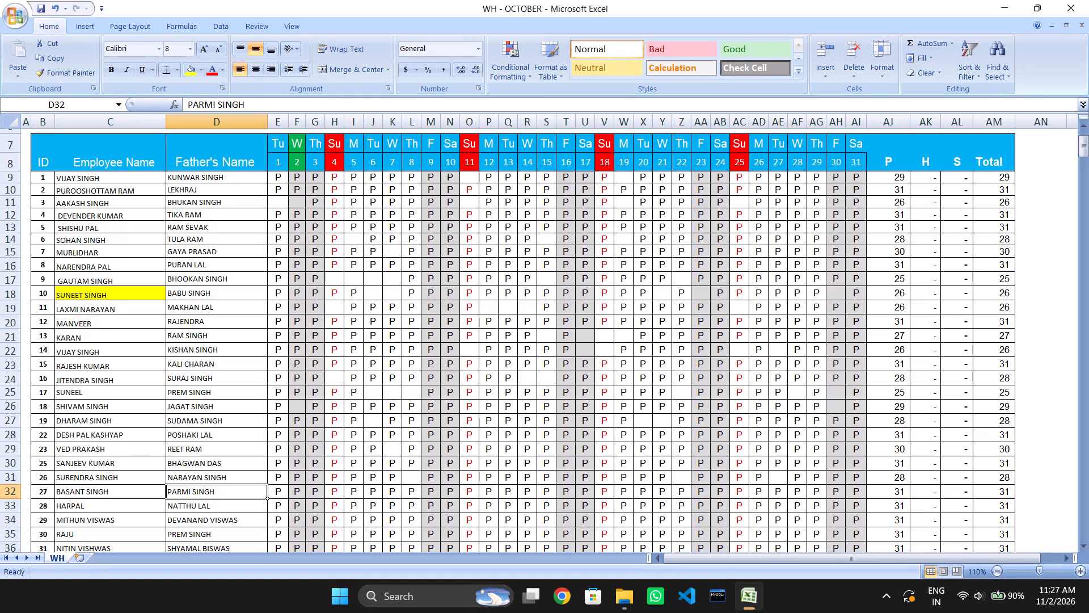
{"action": "key", "text": "Right"}
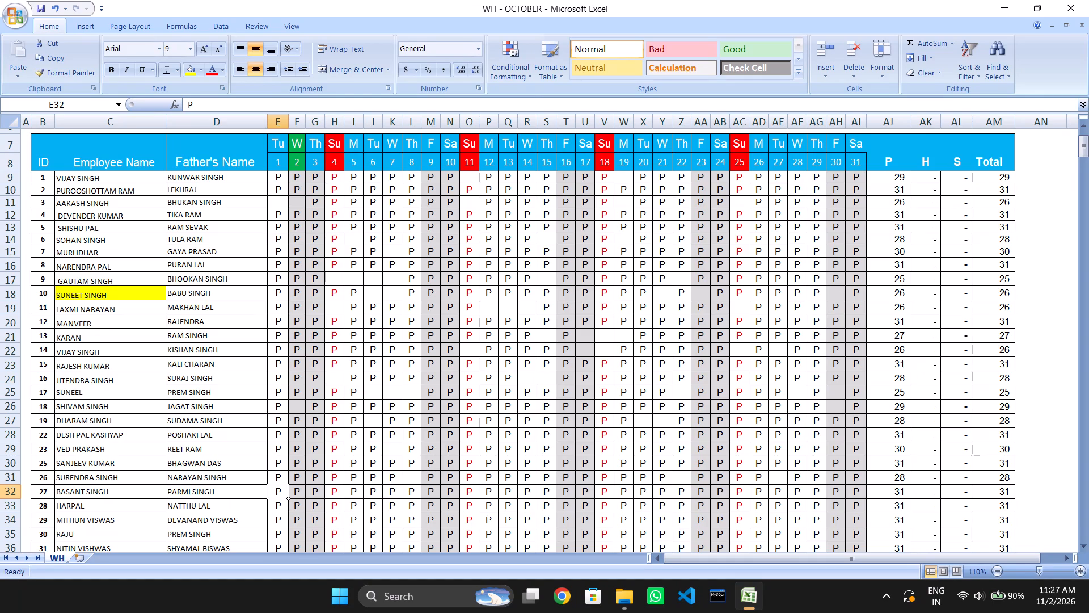
{"action": "key", "text": "Right"}
{"action": "key", "text": "Right"}
{"action": "key", "text": "Right"}
{"action": "key", "text": "Right"}
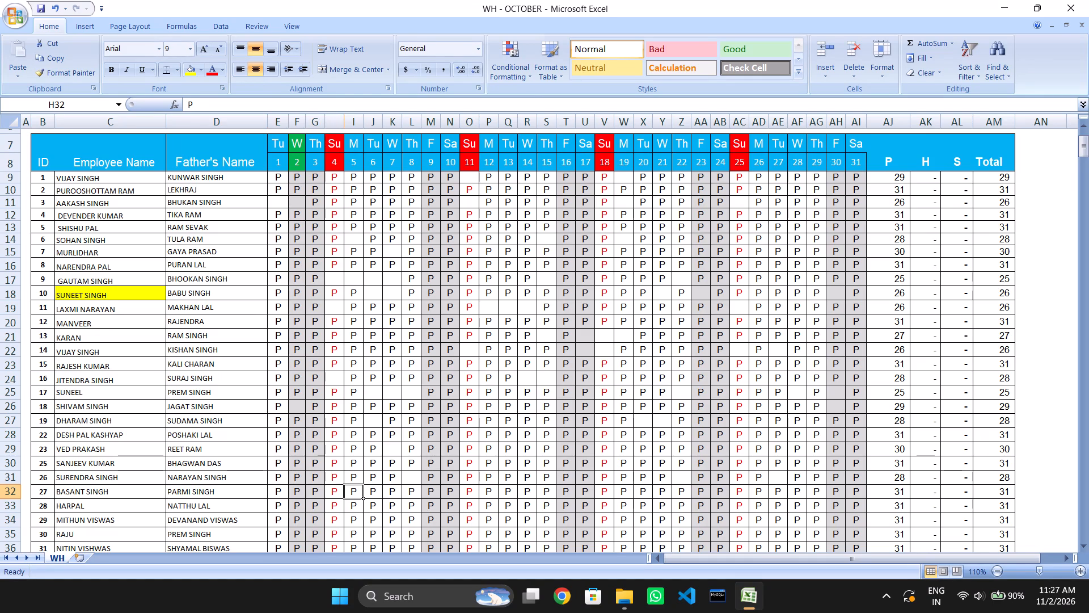
{"action": "key", "text": "Right"}
{"action": "key", "text": "Right"}
{"action": "key", "text": "Right"}
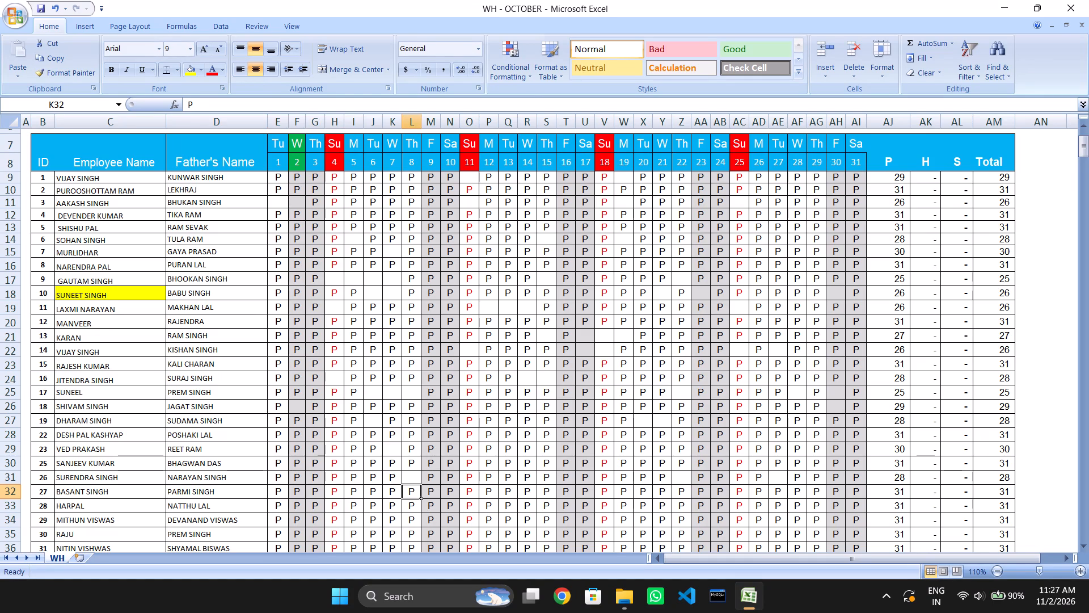
{"action": "key", "text": "BackSpace"}
{"action": "key", "text": "Right"}
{"action": "key", "text": "BackSpace"}
{"action": "key", "text": "Right"}
{"action": "key", "text": "BackSpace"}
{"action": "key", "text": "Right"}
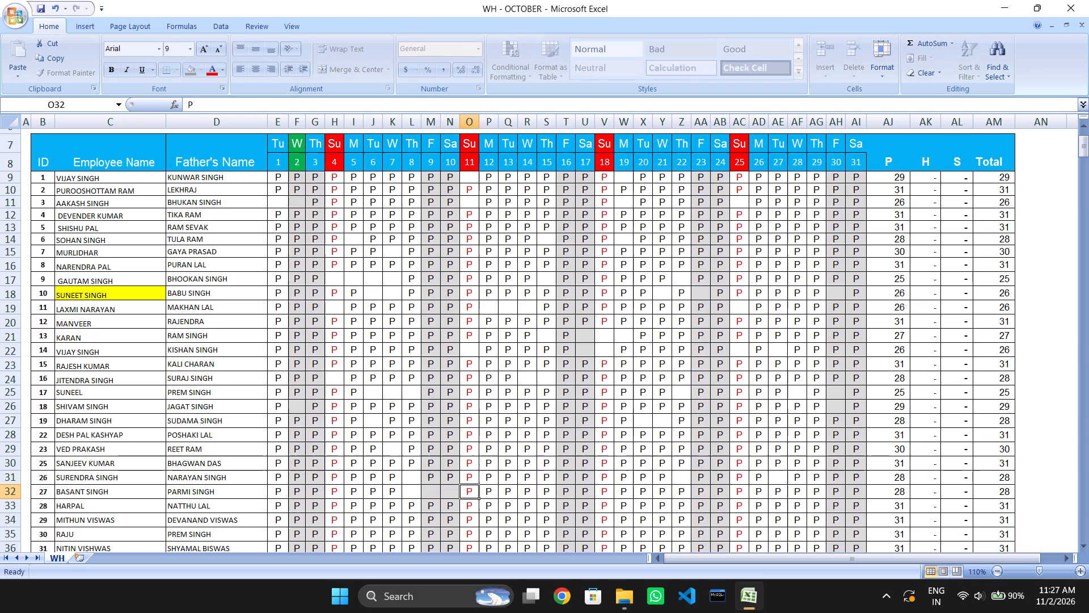
Clear the P marks from Sunday 18 through Tuesday 20 October for the employee with ID 27.
{"action": "key", "text": "Right"}
{"action": "key", "text": "Right"}
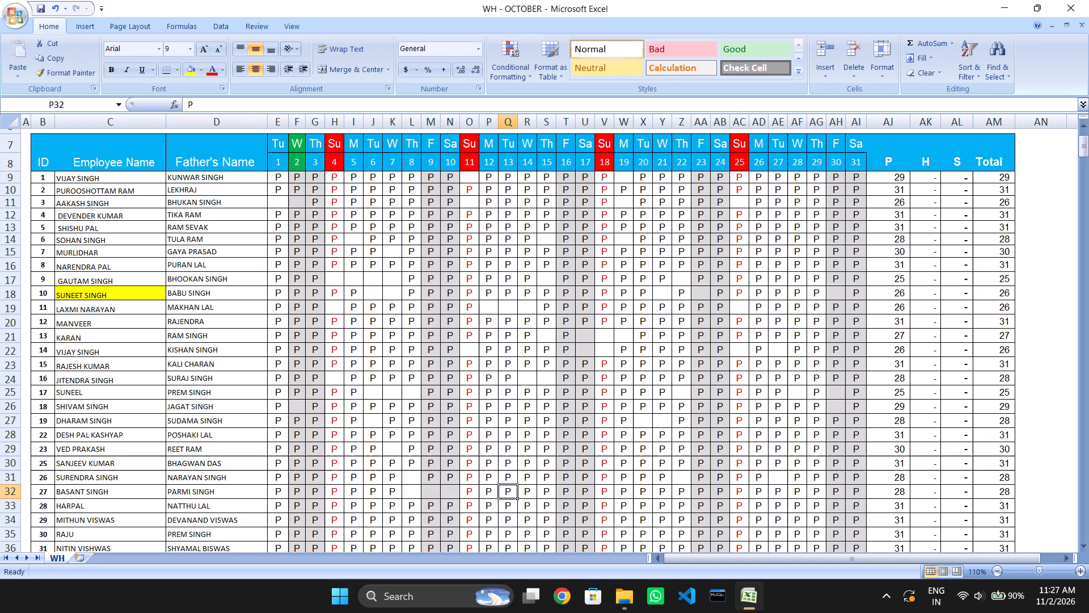
{"action": "key", "text": "Right"}
{"action": "key", "text": "Right"}
{"action": "key", "text": "Right"}
{"action": "key", "text": "Right"}
{"action": "key", "text": "Right"}
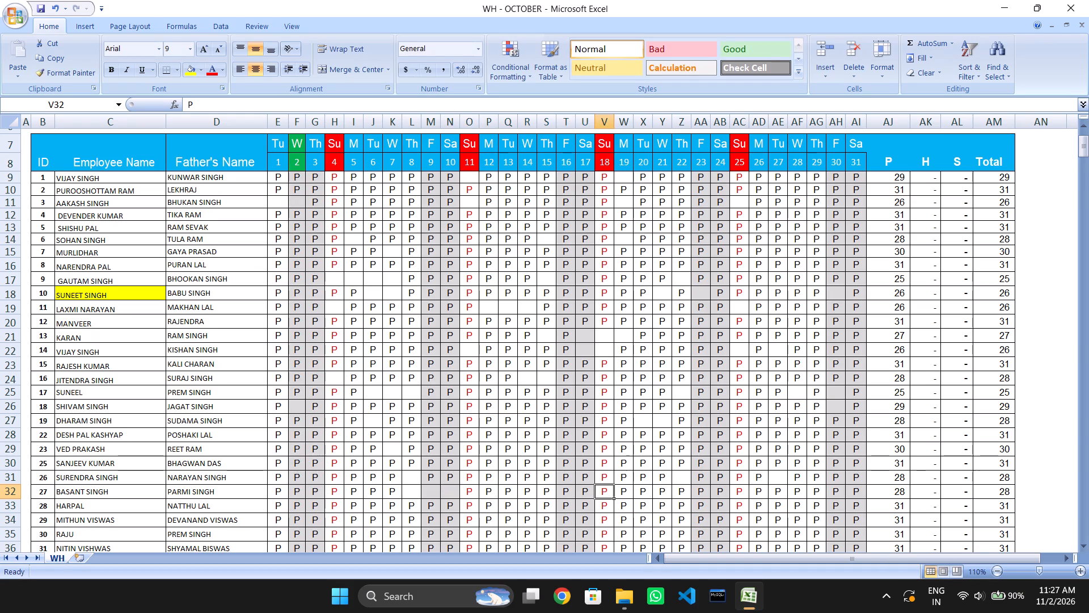
{"action": "key", "text": "BackSpace"}
{"action": "key", "text": "Right"}
{"action": "key", "text": "BackSpace"}
{"action": "key", "text": "Right"}
{"action": "key", "text": "BackSpace"}
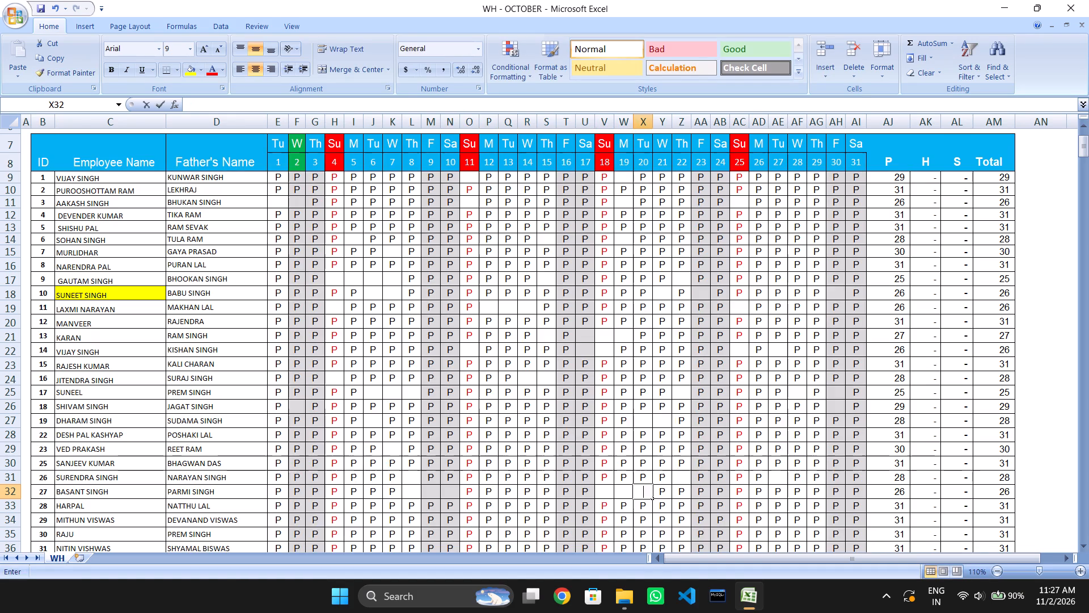
{"action": "key", "text": "Right"}
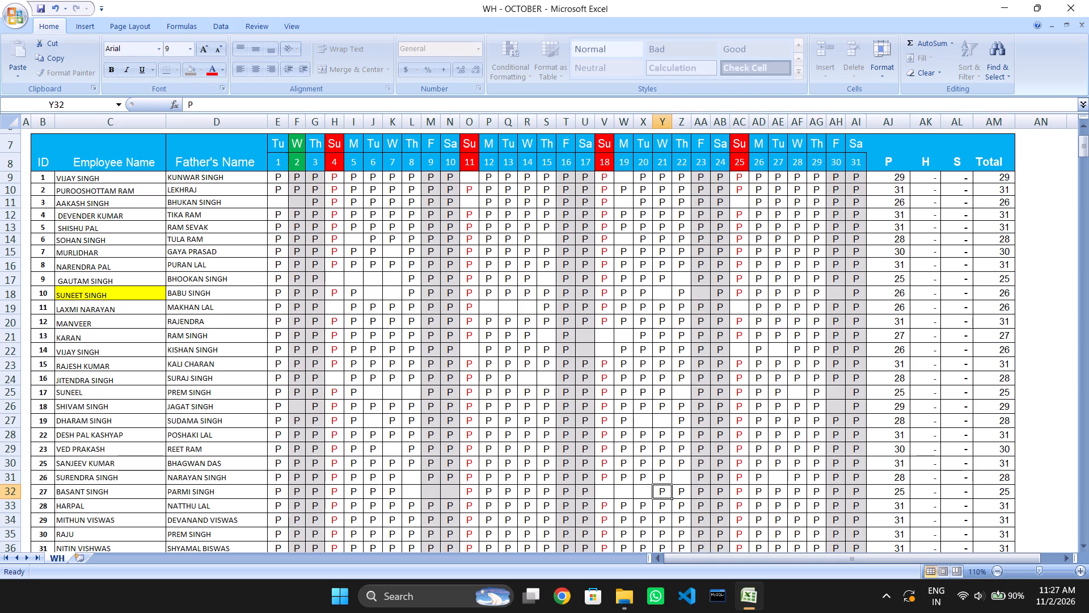
Clear the P mark on Wednesday 2 October for the employee with ID 29.
{"action": "left_click", "coordinate": [146, 520]}
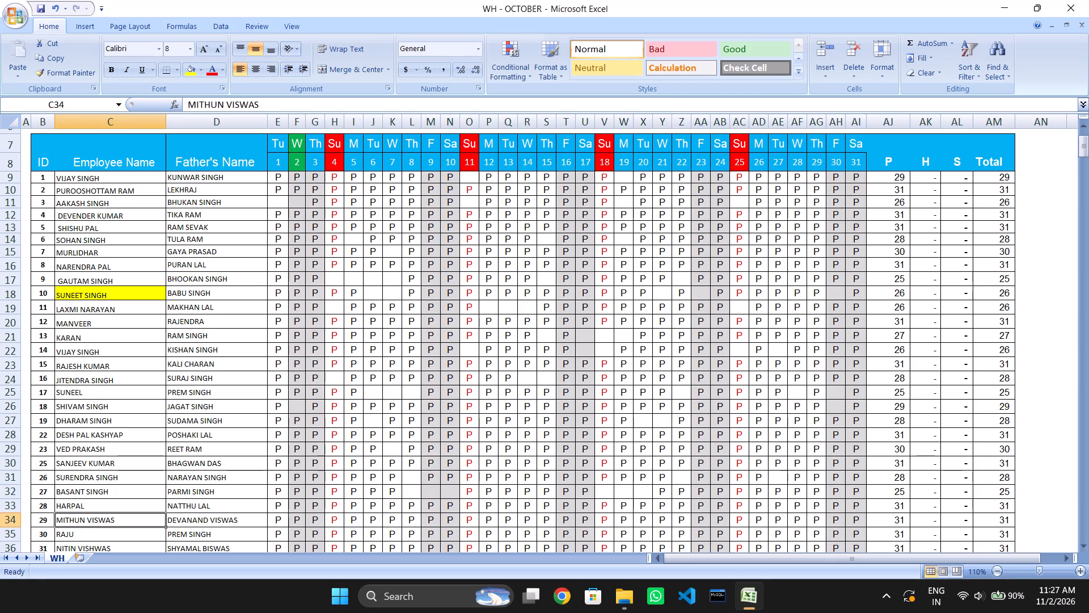
{"action": "key", "text": "Right"}
{"action": "key", "text": "Right"}
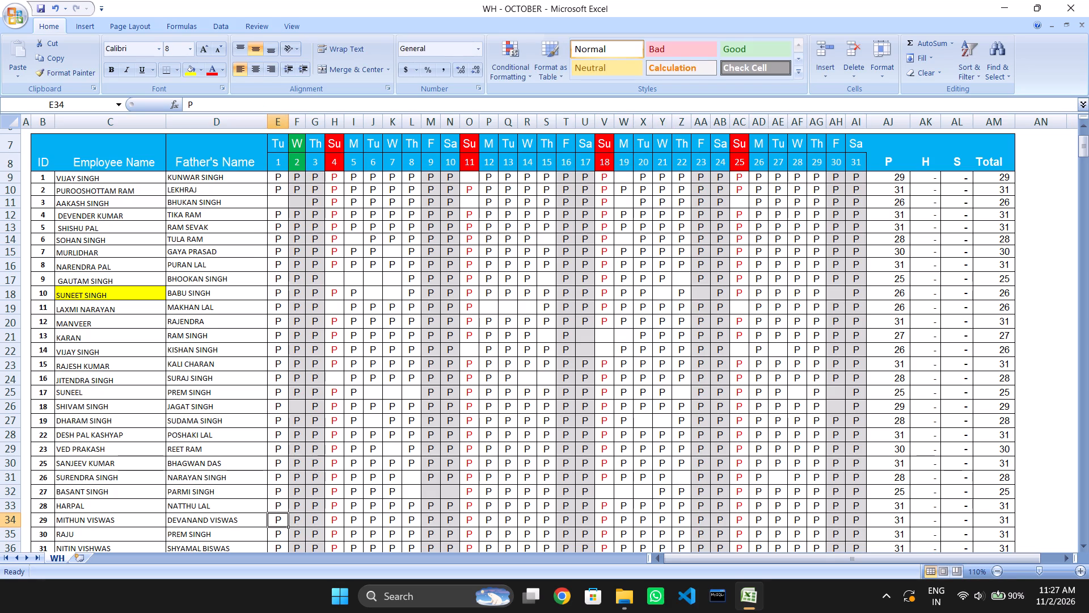
{"action": "key", "text": "Right"}
{"action": "key", "text": "BackSpace"}
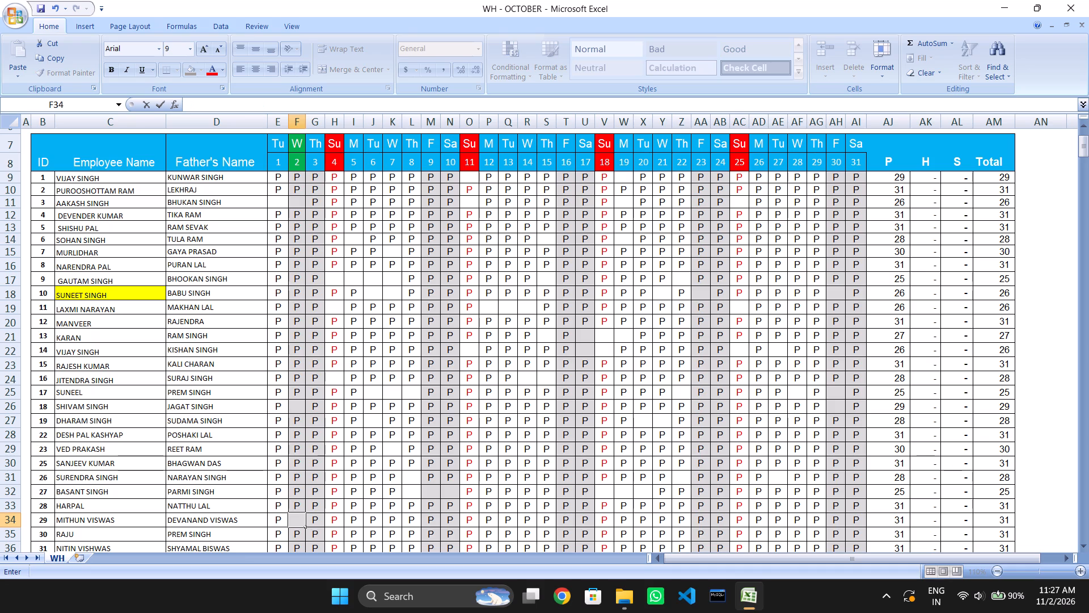
{"action": "key", "text": "Right"}
Clear the P mark on Saturday 10 October for the employee with ID 29.
{"action": "key", "text": "Right"}
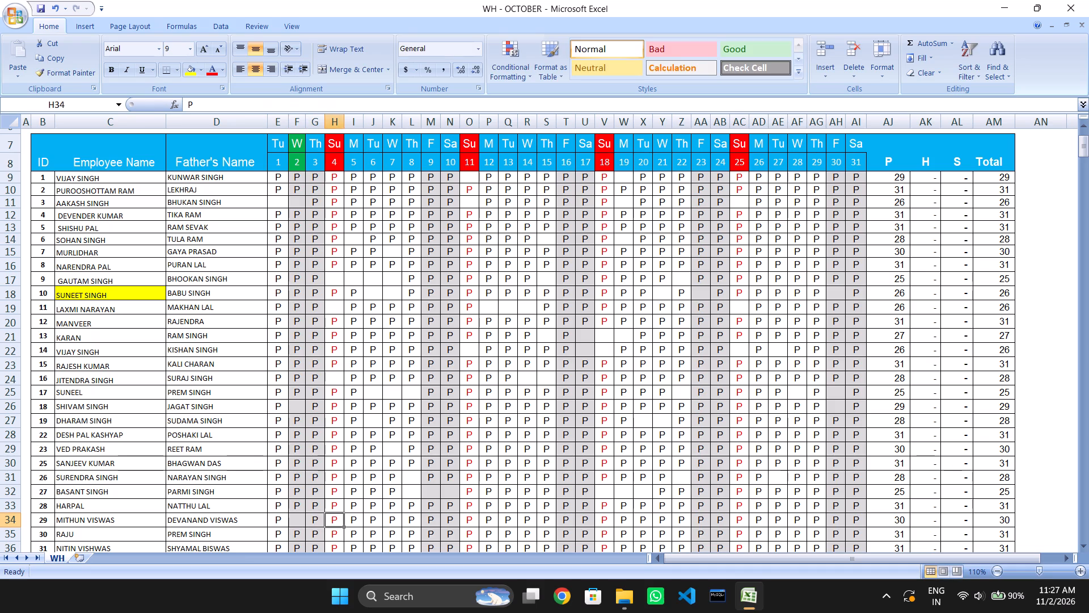
{"action": "key", "text": "Right"}
{"action": "key", "text": "Right"}
{"action": "key", "text": "Right"}
{"action": "key", "text": "Right"}
{"action": "key", "text": "Right"}
{"action": "key", "text": "Right"}
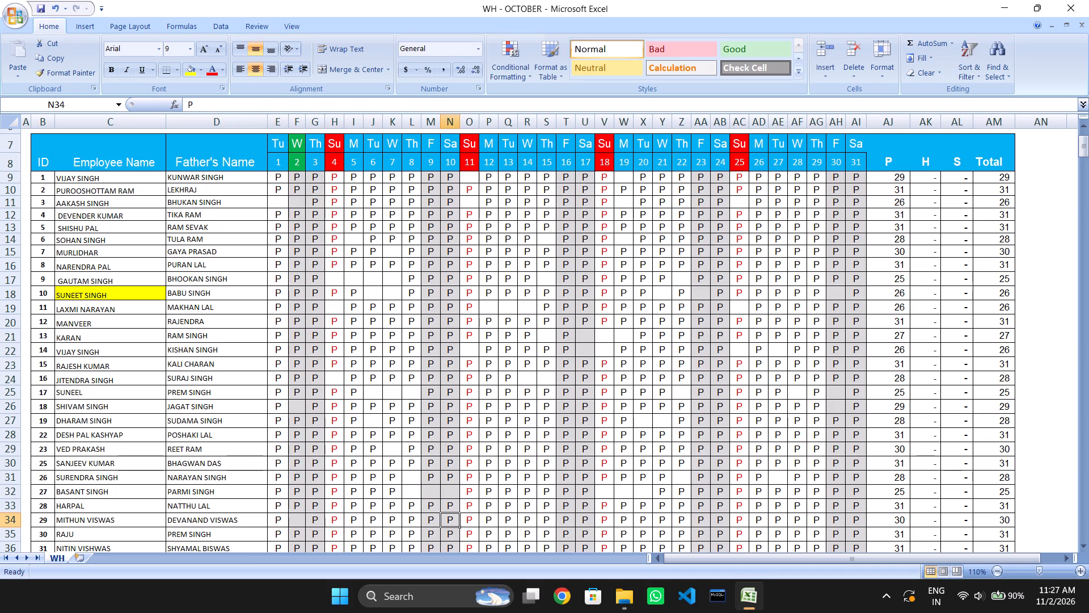
{"action": "key", "text": "BackSpace"}
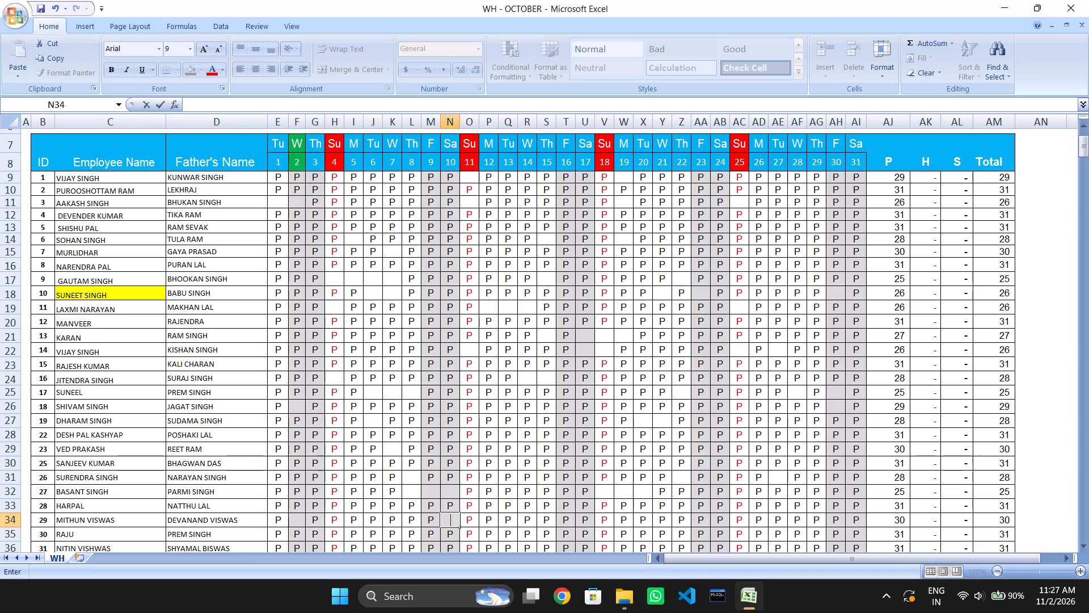
{"action": "key", "text": "Right"}
Clear the P marks from Friday 16 through Sunday 18 October for the employee with ID 29.
{"action": "key", "text": "Right"}
{"action": "key", "text": "Right"}
{"action": "key", "text": "Right"}
{"action": "key", "text": "Right"}
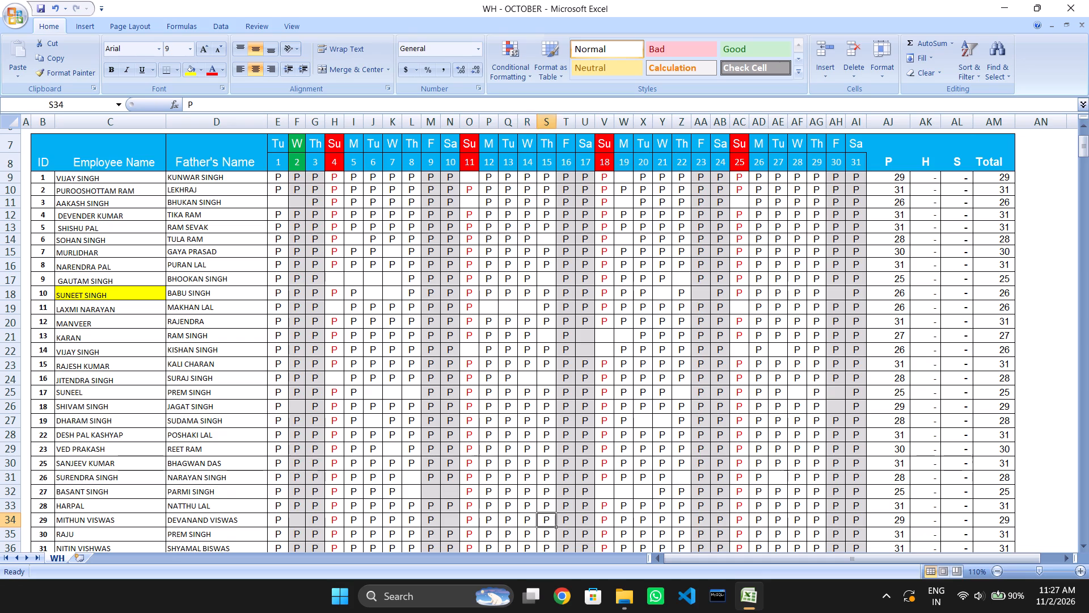
{"action": "key", "text": "Right"}
{"action": "key", "text": "BackSpace"}
{"action": "key", "text": "Right"}
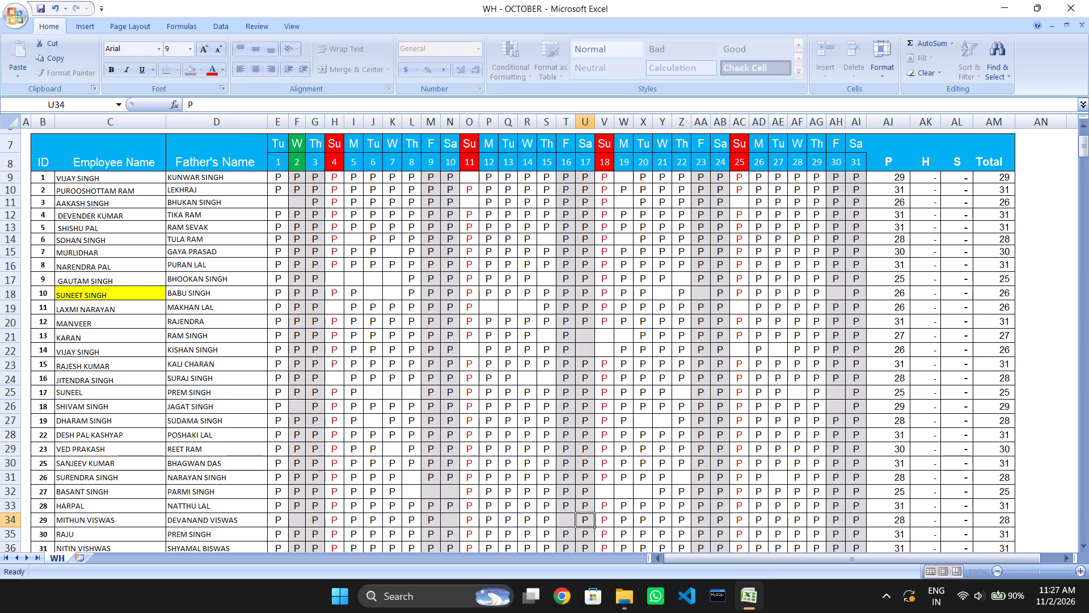
{"action": "key", "text": "BackSpace"}
{"action": "key", "text": "Right"}
{"action": "key", "text": "BackSpace"}
{"action": "key", "text": "Right"}
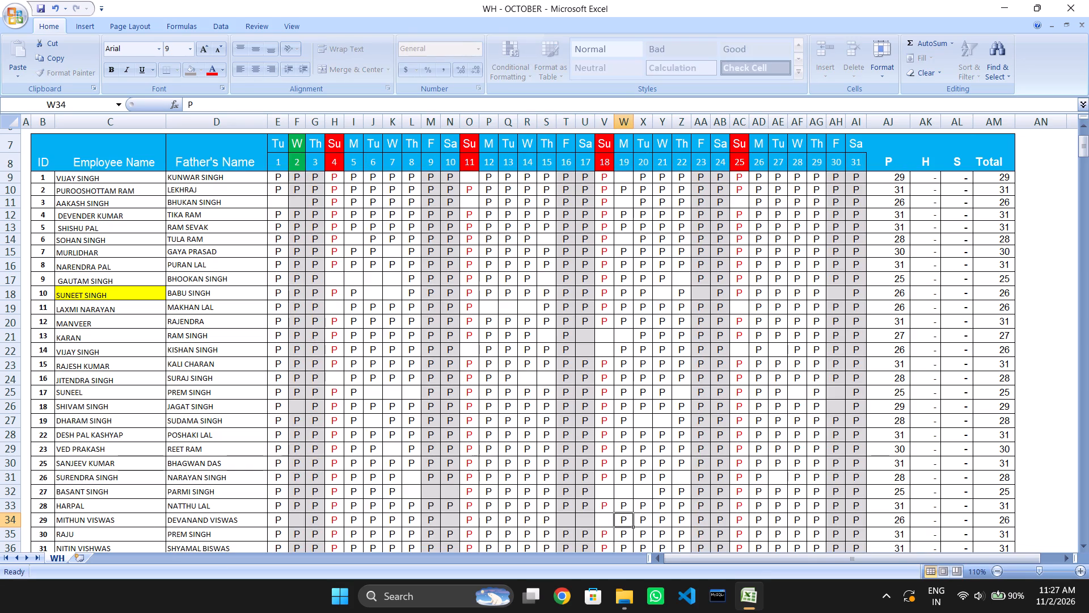
Check the remaining October days in the row of the employee with ID 29, up to Friday 30 October.
{"action": "key", "text": "Right"}
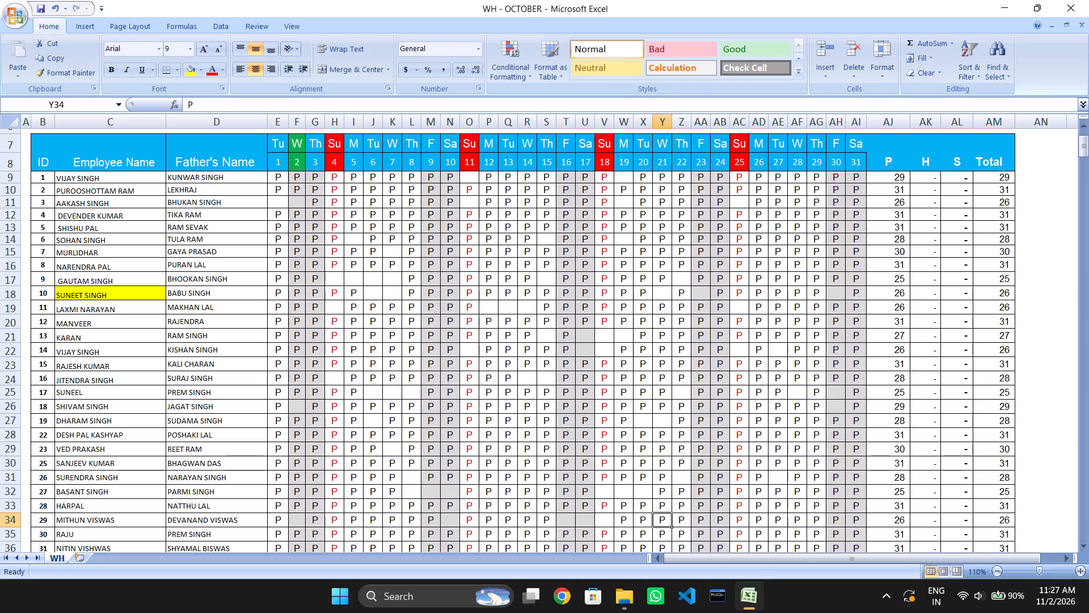
{"action": "key", "text": "Right"}
{"action": "key", "text": "Right"}
{"action": "key", "text": "Right"}
{"action": "key", "text": "Right"}
{"action": "key", "text": "Right"}
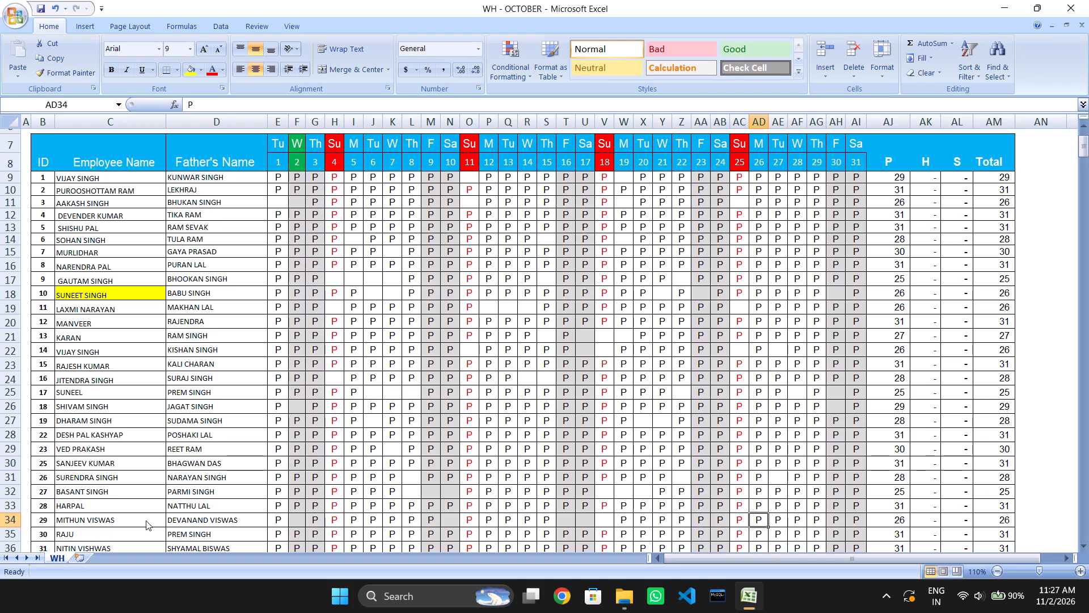
{"action": "key", "text": "Right"}
{"action": "key", "text": "Right"}
{"action": "key", "text": "Right"}
{"action": "key", "text": "Right"}
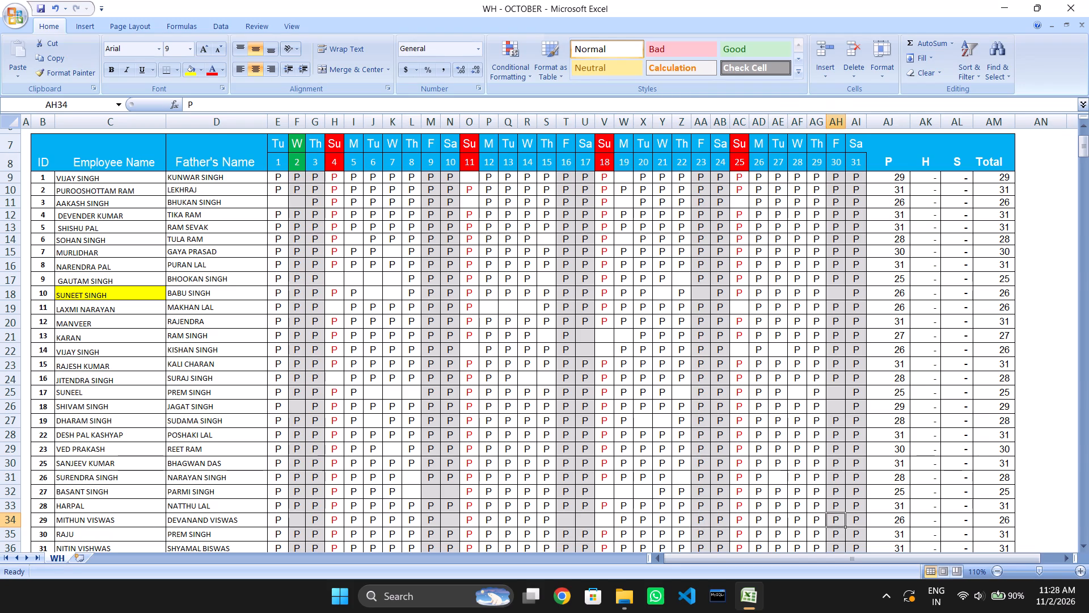
Clear the P mark on Thursday 15 October for the employee with ID 31.
{"action": "left_click", "coordinate": [147, 544]}
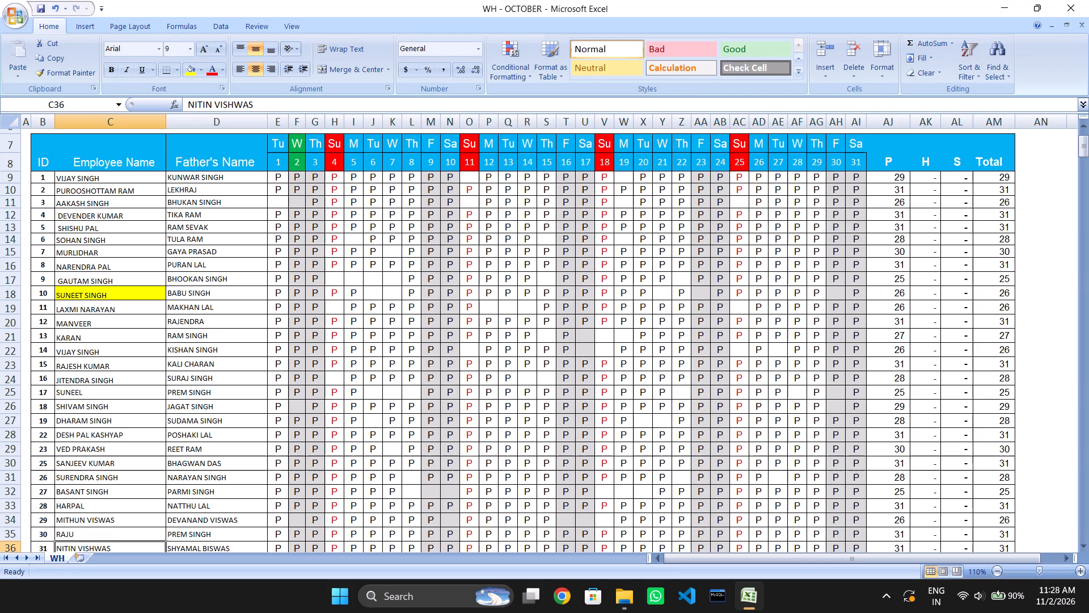
{"action": "key", "text": "Right"}
{"action": "key", "text": "Right"}
{"action": "key", "text": "Right"}
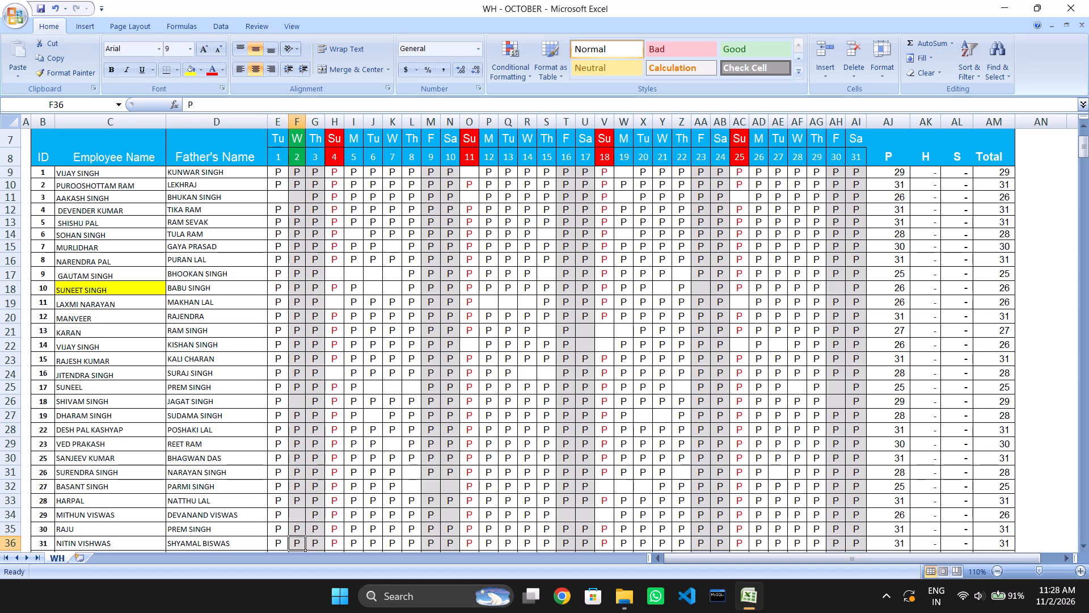
{"action": "key", "text": "Right"}
{"action": "key", "text": "Right"}
{"action": "key", "text": "Right"}
{"action": "key", "text": "Right"}
{"action": "key", "text": "Right"}
{"action": "key", "text": "Right"}
{"action": "key", "text": "Right"}
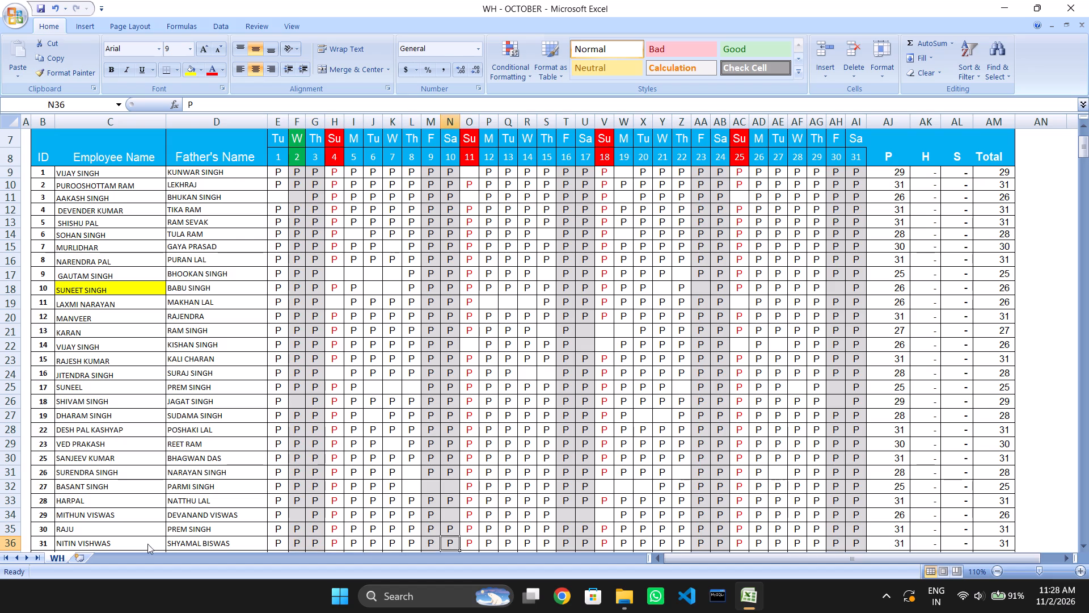
{"action": "key", "text": "Right"}
{"action": "key", "text": "Right"}
{"action": "key", "text": "Right"}
{"action": "key", "text": "Right"}
{"action": "key", "text": "Right"}
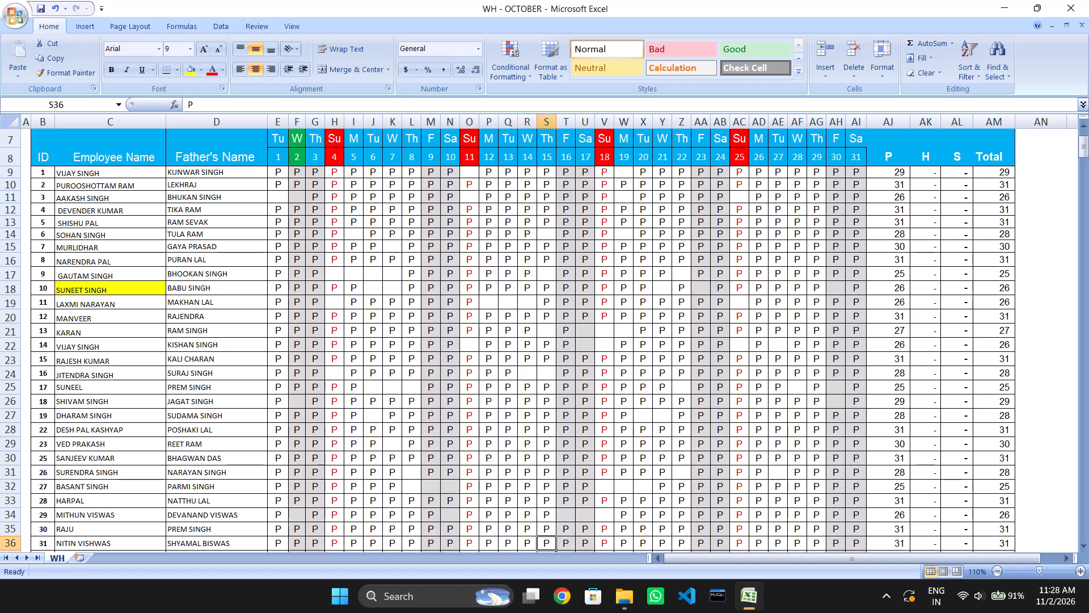
{"action": "key", "text": "BackSpace"}
{"action": "key", "text": "Right"}
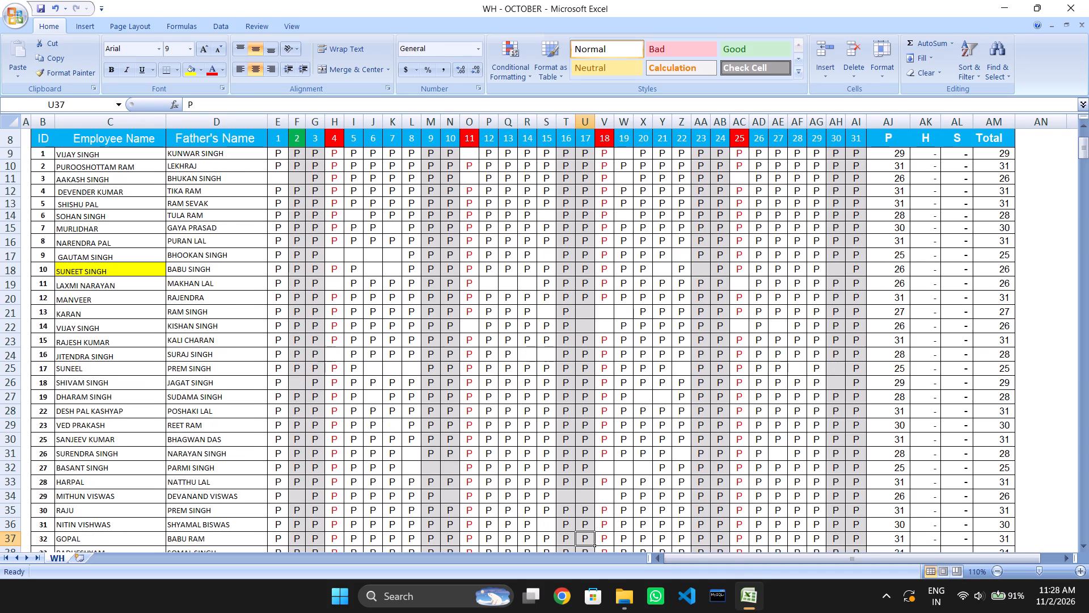
{"action": "key", "text": "Down"}
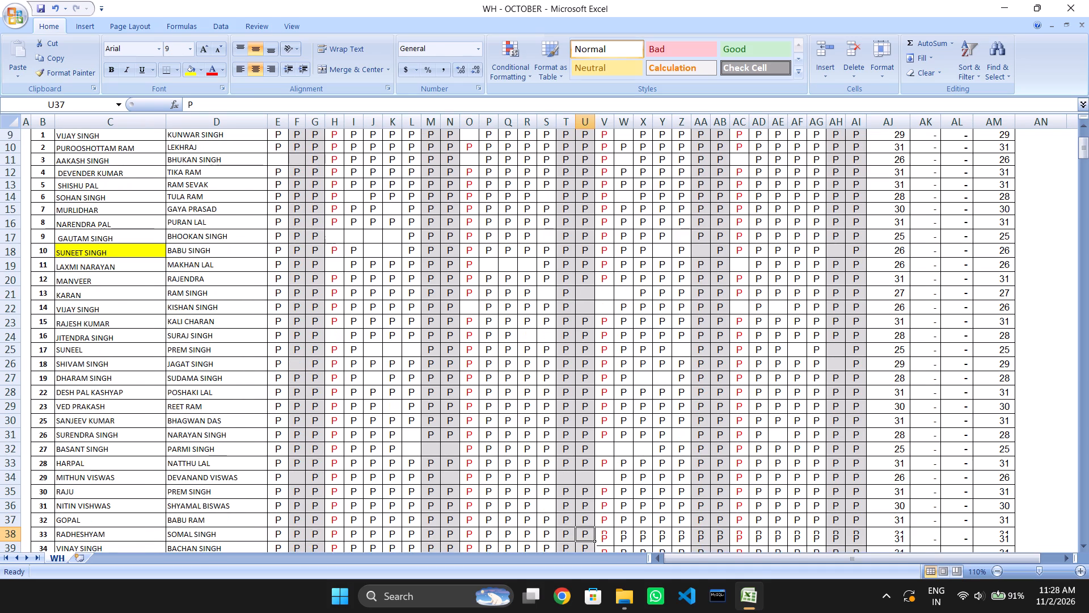
{"action": "key", "text": "Down"}
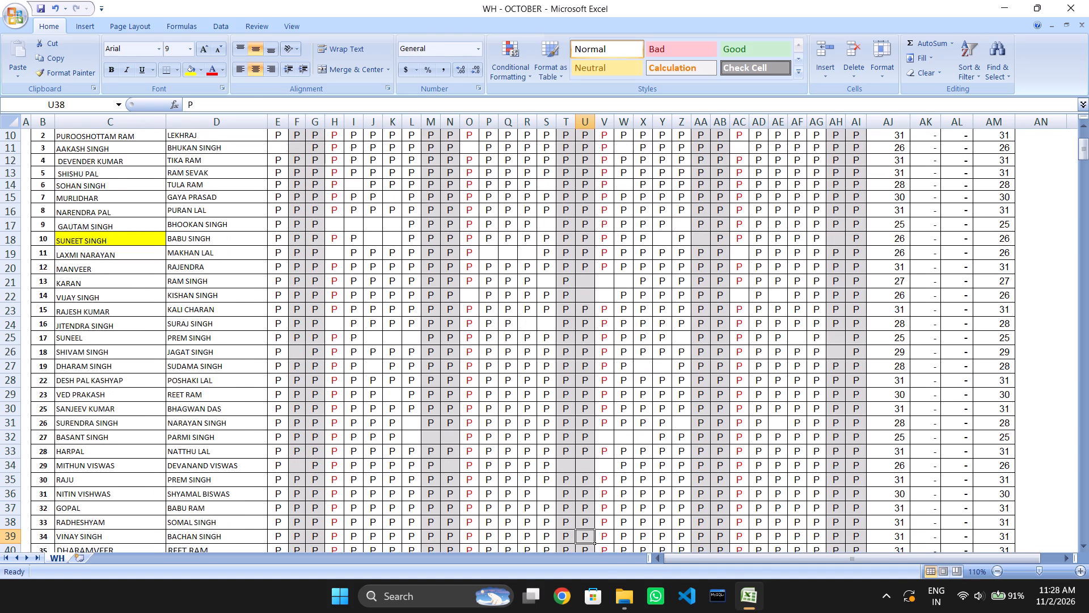
{"action": "left_click", "coordinate": [254, 540]}
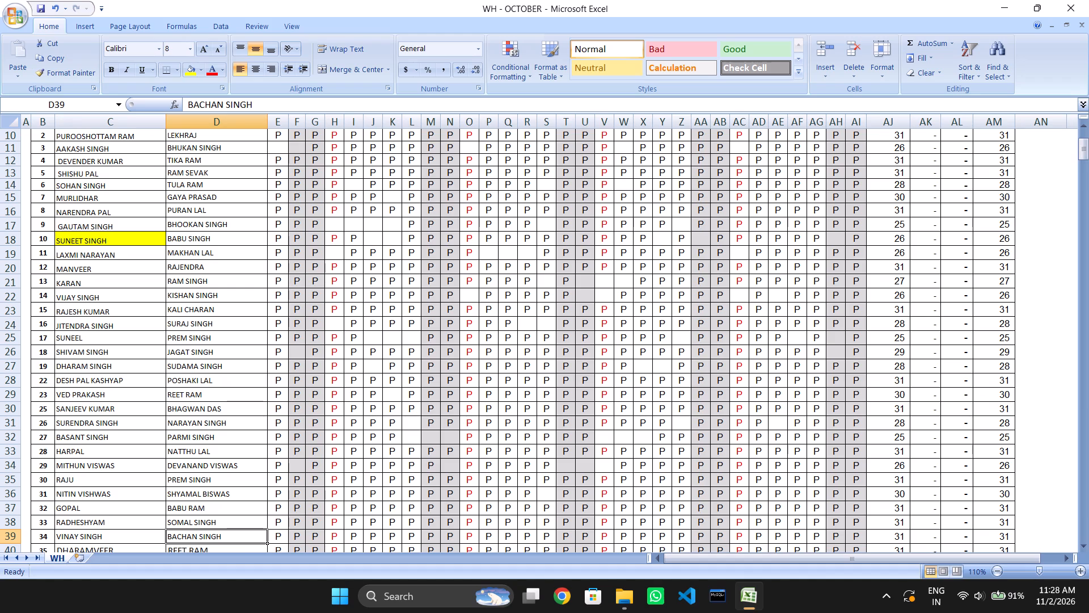
{"action": "key", "text": "Right"}
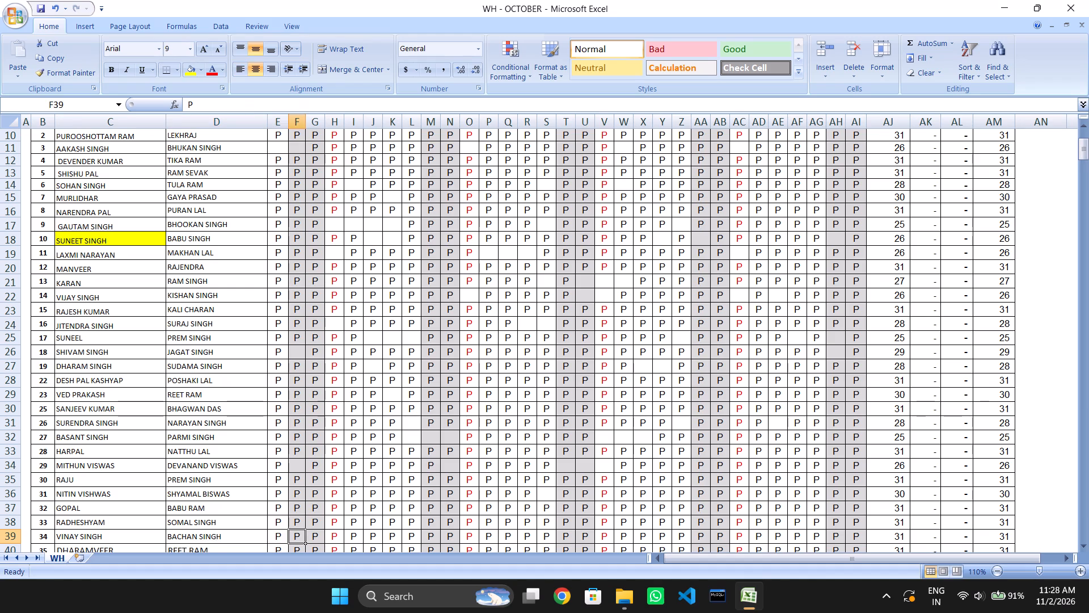
{"action": "key", "text": "Right"}
{"action": "key", "text": "Right"}
{"action": "key", "text": "Right"}
{"action": "key", "text": "Right"}
{"action": "key", "text": "Right"}
{"action": "key", "text": "Right"}
{"action": "key", "text": "Right"}
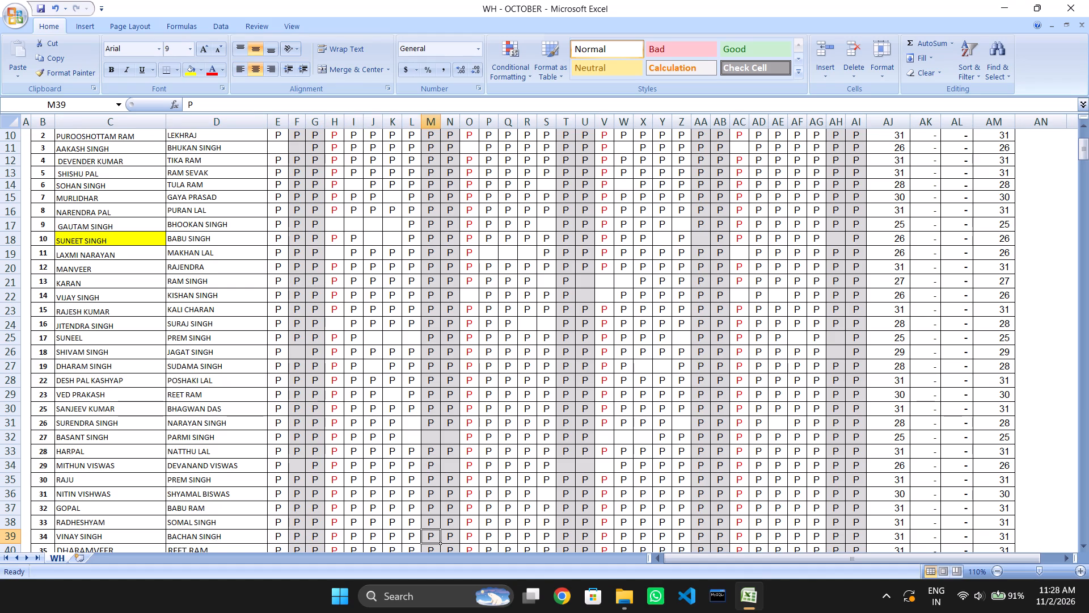
{"action": "key", "text": "Right"}
{"action": "key", "text": "BackSpace"}
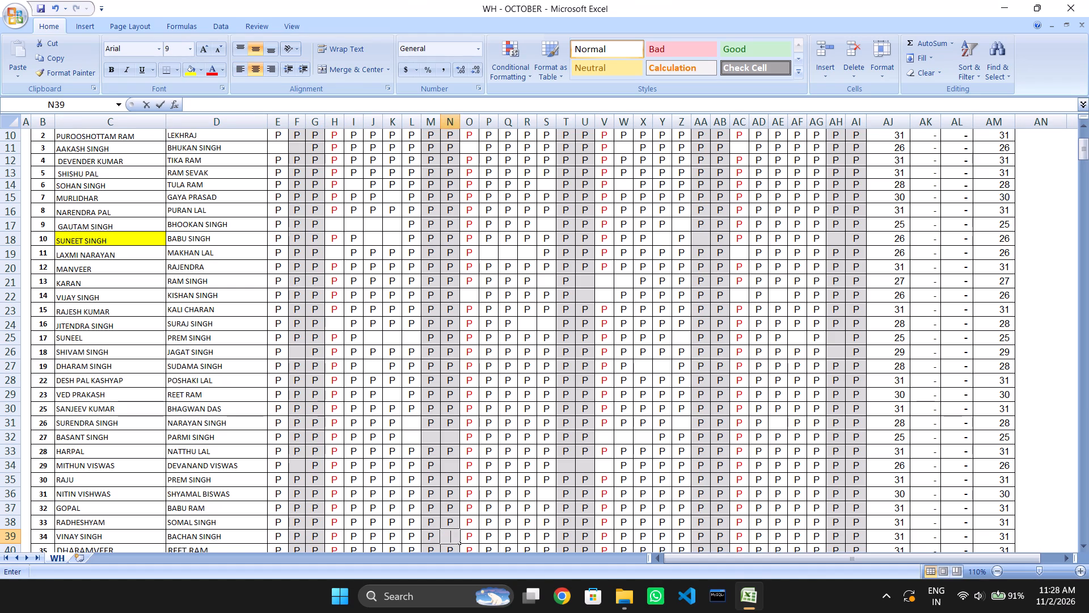
{"action": "key", "text": "Right"}
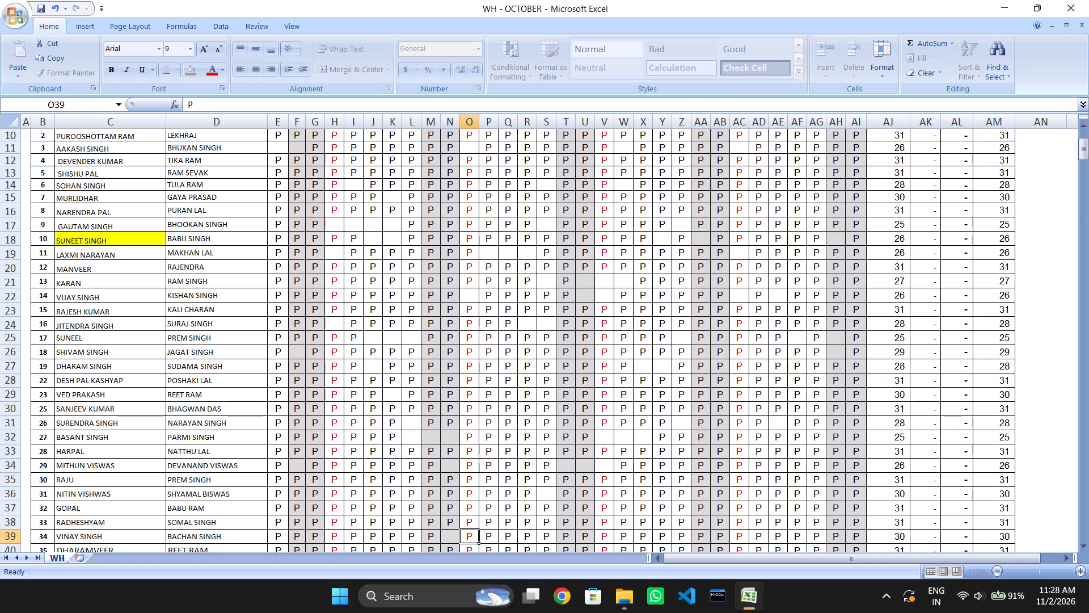
Clear the P marks from 14 through 16 October for the employee with ID 34.
{"action": "key", "text": "Right"}
{"action": "key", "text": "Right"}
{"action": "key", "text": "Right"}
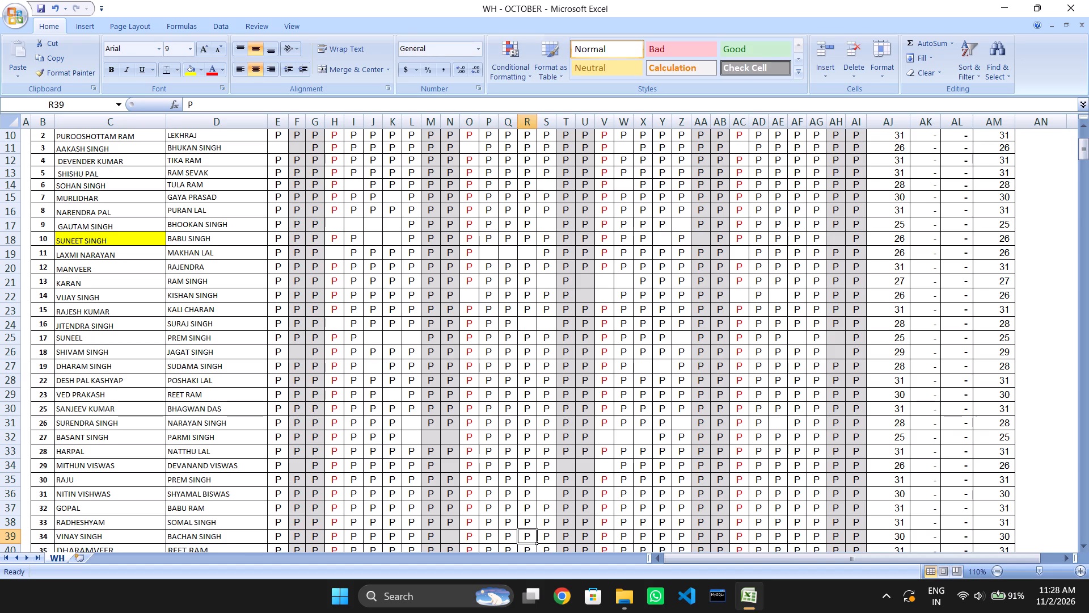
{"action": "key", "text": "BackSpace"}
{"action": "key", "text": "Right"}
{"action": "key", "text": "BackSpace"}
{"action": "key", "text": "Right"}
{"action": "key", "text": "BackSpace"}
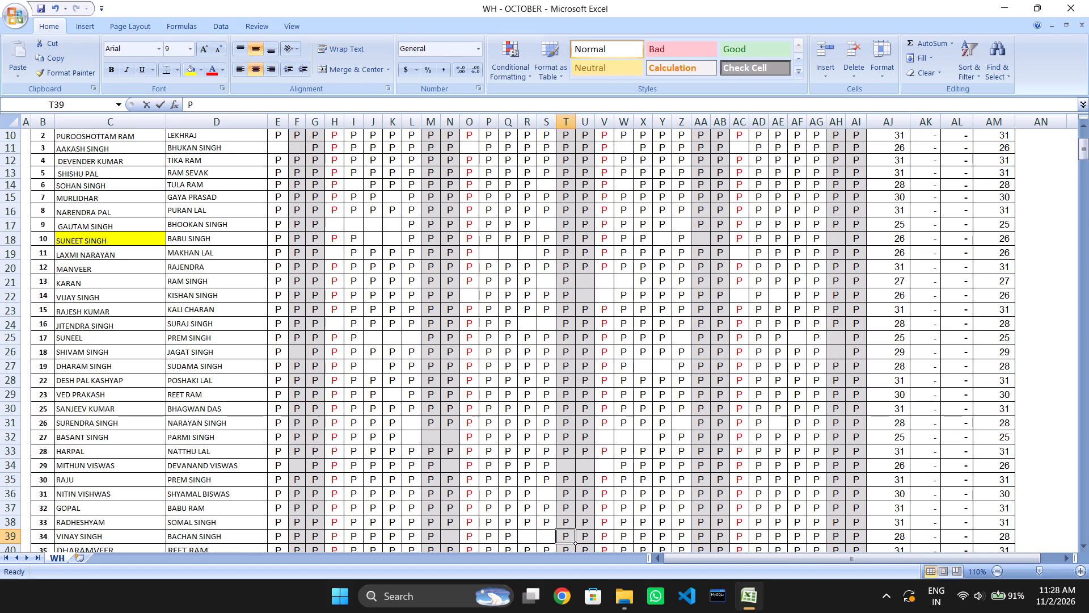
{"action": "key", "text": "Right"}
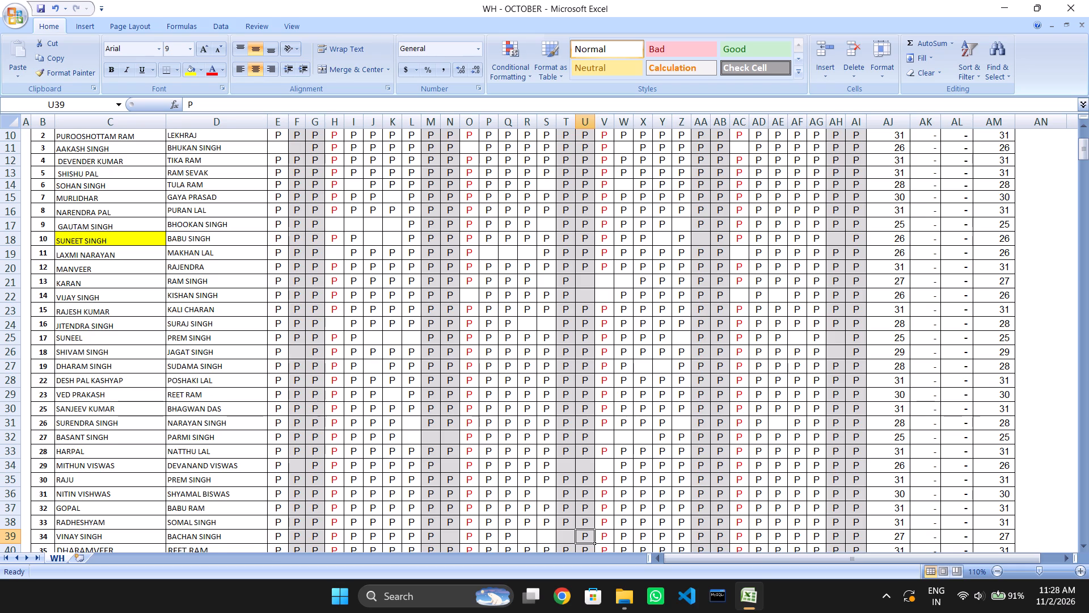
Clear the P marks from Thursday 29 through Saturday 31 October for the employee with ID 34.
{"action": "key", "text": "Right"}
{"action": "key", "text": "Right"}
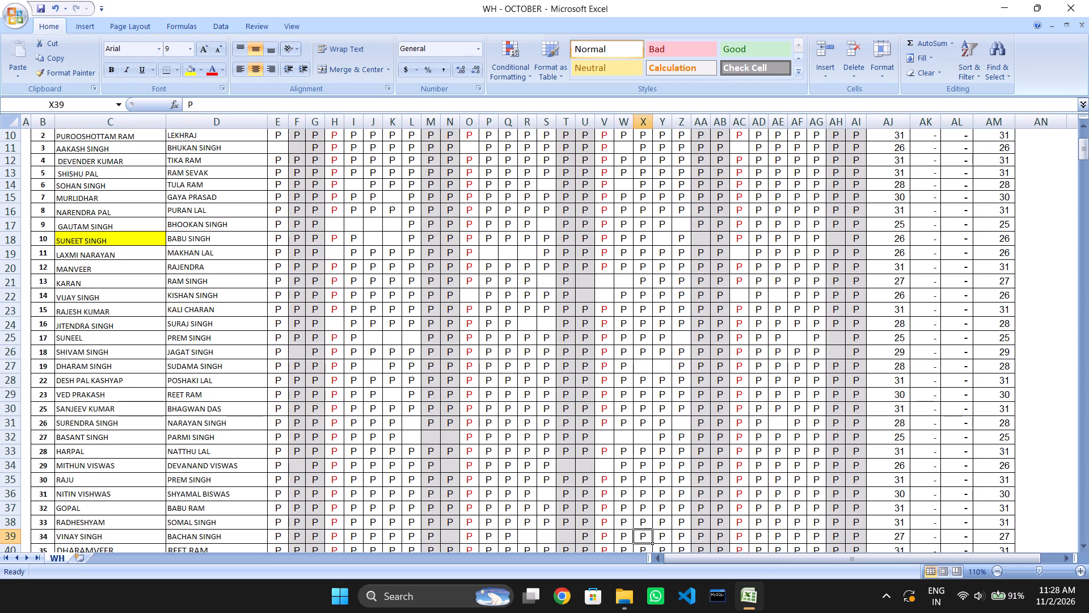
{"action": "key", "text": "Right"}
{"action": "key", "text": "Right"}
{"action": "key", "text": "Right"}
{"action": "key", "text": "Right"}
{"action": "key", "text": "Right"}
{"action": "key", "text": "Right"}
{"action": "key", "text": "Right"}
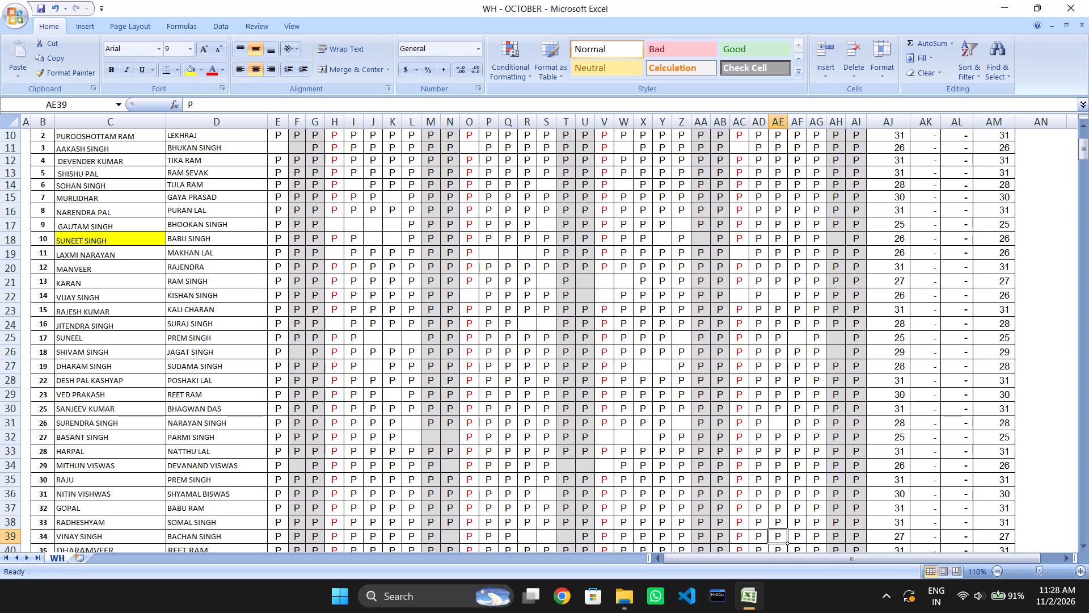
{"action": "key", "text": "Right"}
{"action": "key", "text": "Right"}
{"action": "key", "text": "BackSpace"}
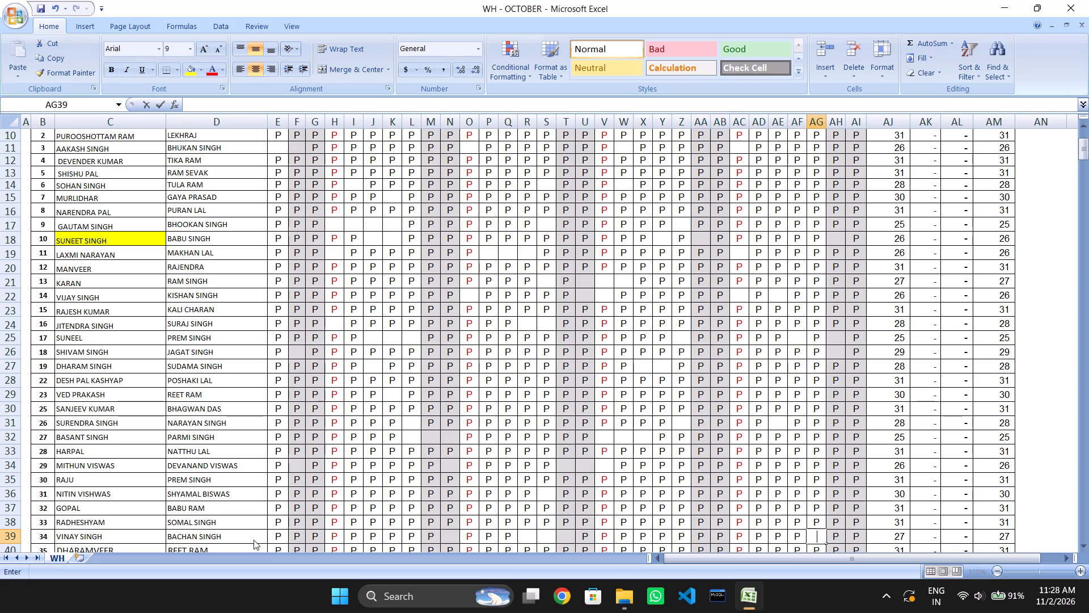
{"action": "key", "text": "Right"}
{"action": "key", "text": "BackSpace"}
{"action": "key", "text": "Right"}
{"action": "key", "text": "BackSpace"}
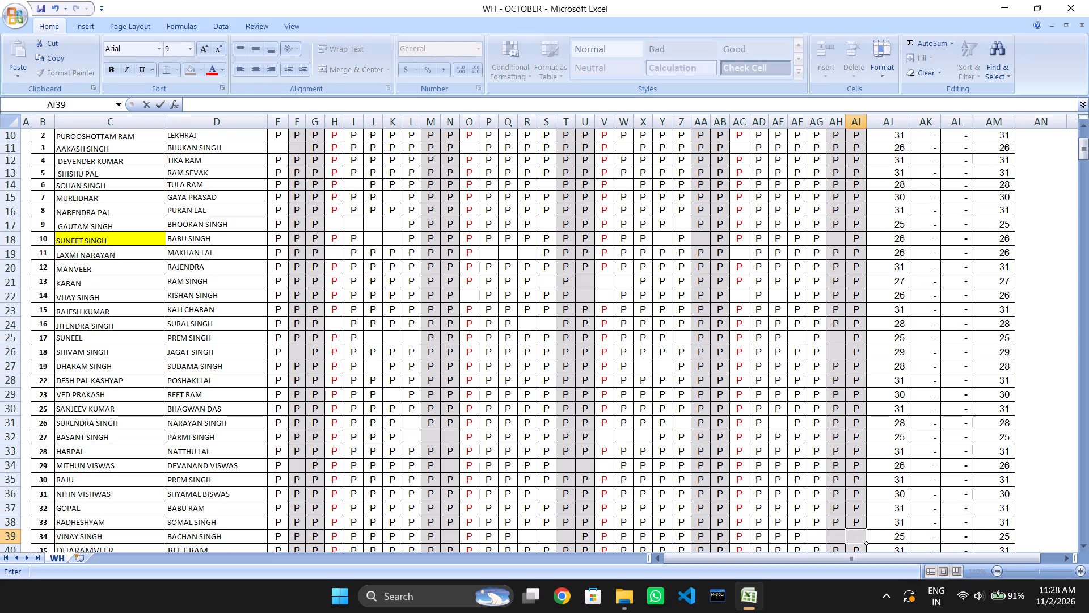
{"action": "key", "text": "Left"}
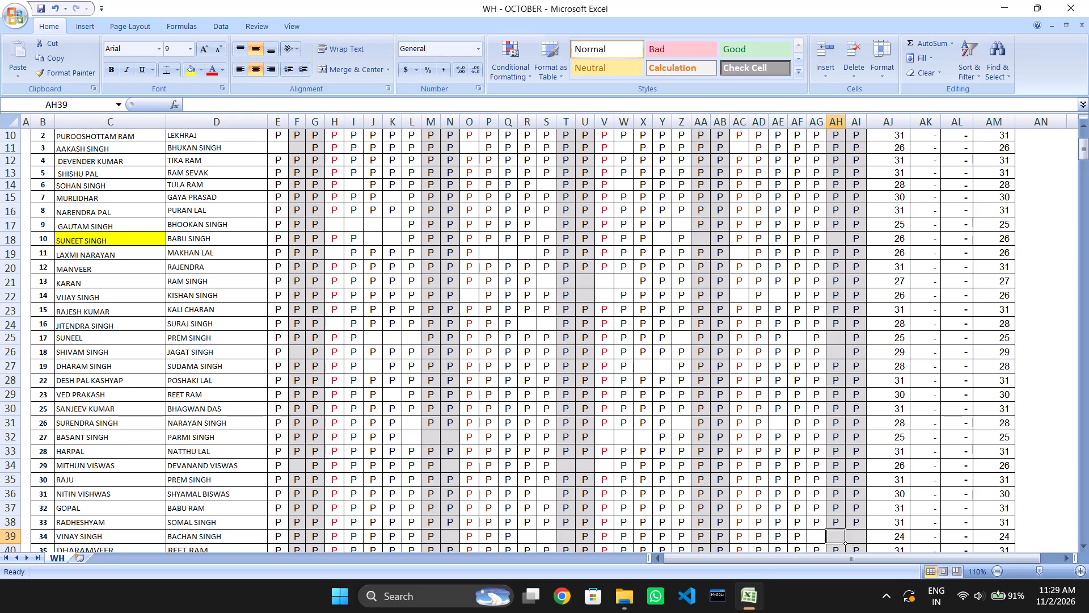
Clear the P marks from Tuesday 1 through Thursday 3 October for the employee with ID 35.
{"action": "left_click", "coordinate": [99, 549]}
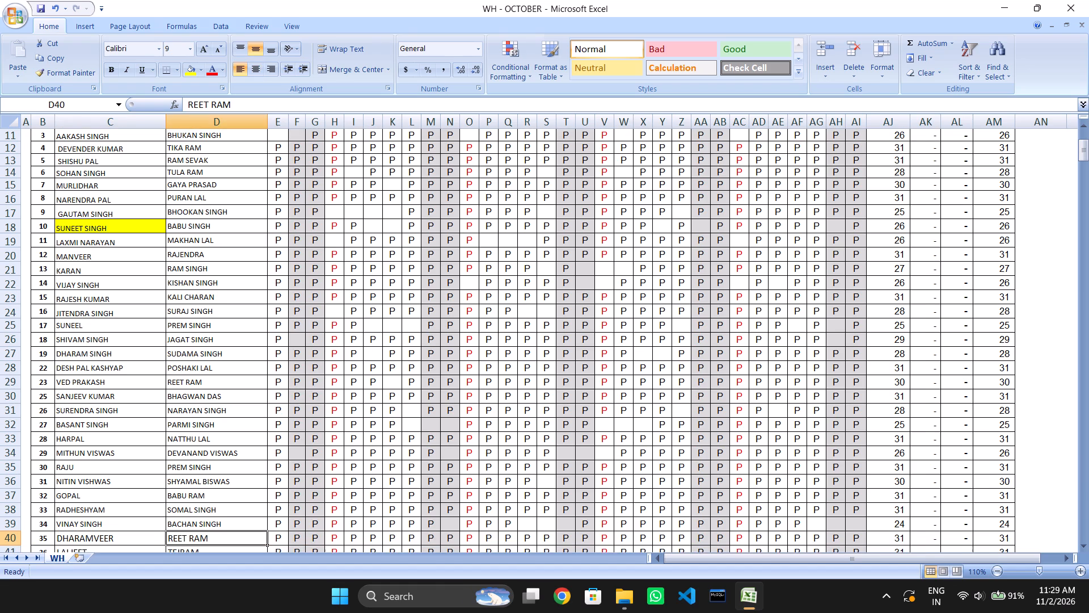
{"action": "key", "text": "Right"}
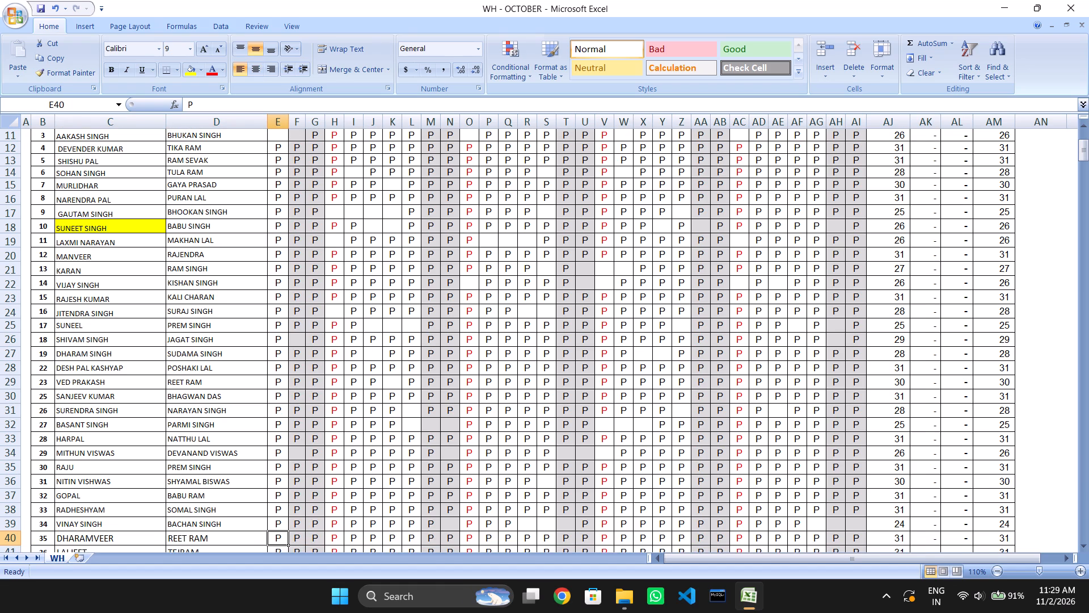
{"action": "key", "text": "BackSpace"}
{"action": "key", "text": "Right"}
{"action": "key", "text": "BackSpace"}
{"action": "key", "text": "Right"}
{"action": "key", "text": "BackSpace"}
{"action": "key", "text": "Right"}
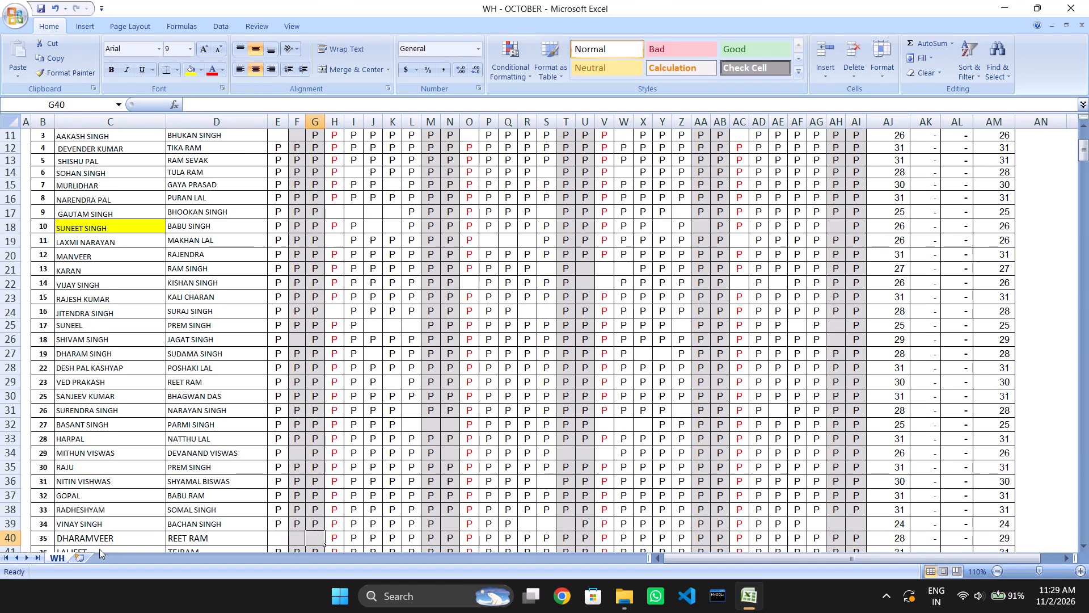
Clear the P marks from Sunday 4 through Tuesday 13 October for the employee with ID 35.
{"action": "key", "text": "BackSpace"}
{"action": "key", "text": "Right"}
{"action": "key", "text": "BackSpace"}
{"action": "key", "text": "Right"}
{"action": "key", "text": "BackSpace"}
{"action": "key", "text": "Right"}
{"action": "key", "text": "BackSpace"}
{"action": "key", "text": "Right"}
{"action": "key", "text": "BackSpace"}
{"action": "key", "text": "Right"}
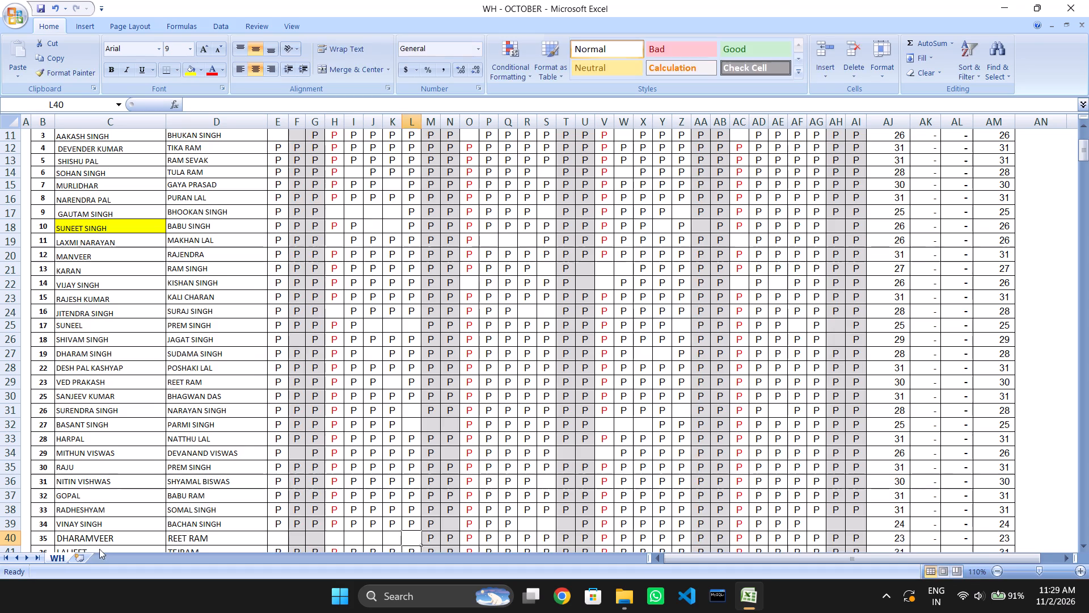
{"action": "key", "text": "BackSpace"}
{"action": "key", "text": "Right"}
{"action": "key", "text": "BackSpace"}
{"action": "key", "text": "Right"}
{"action": "key", "text": "BackSpace"}
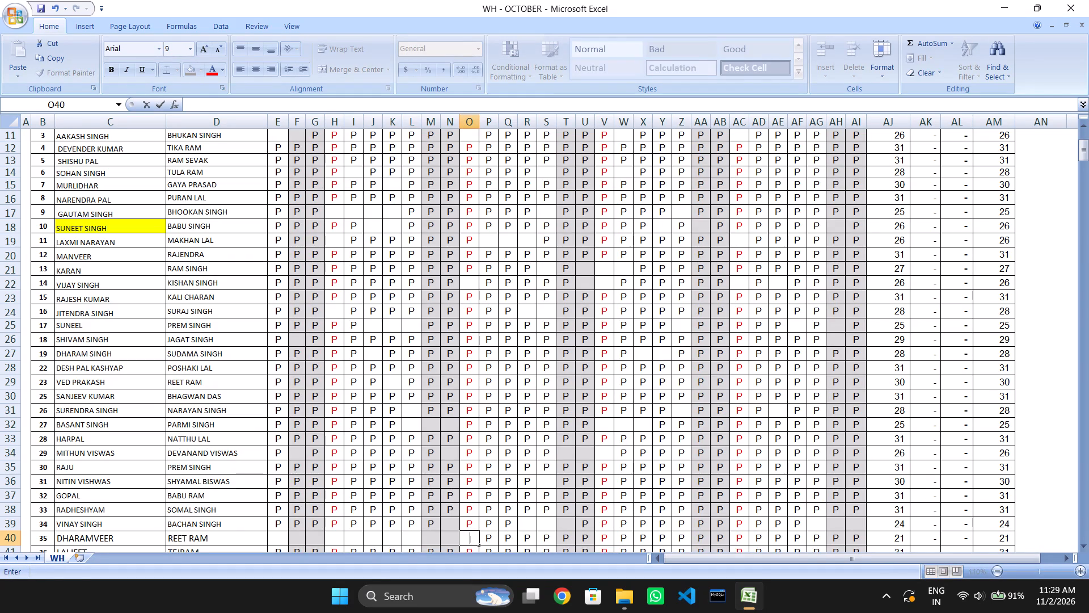
{"action": "key", "text": "Right"}
{"action": "key", "text": "BackSpace"}
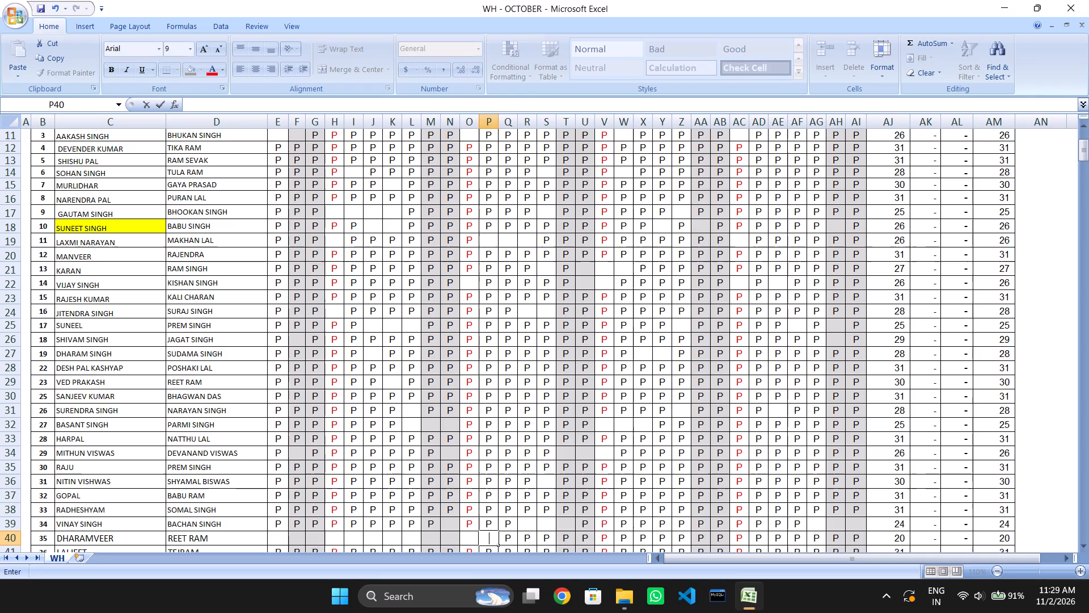
{"action": "key", "text": "Right"}
{"action": "key", "text": "BackSpace"}
{"action": "key", "text": "Right"}
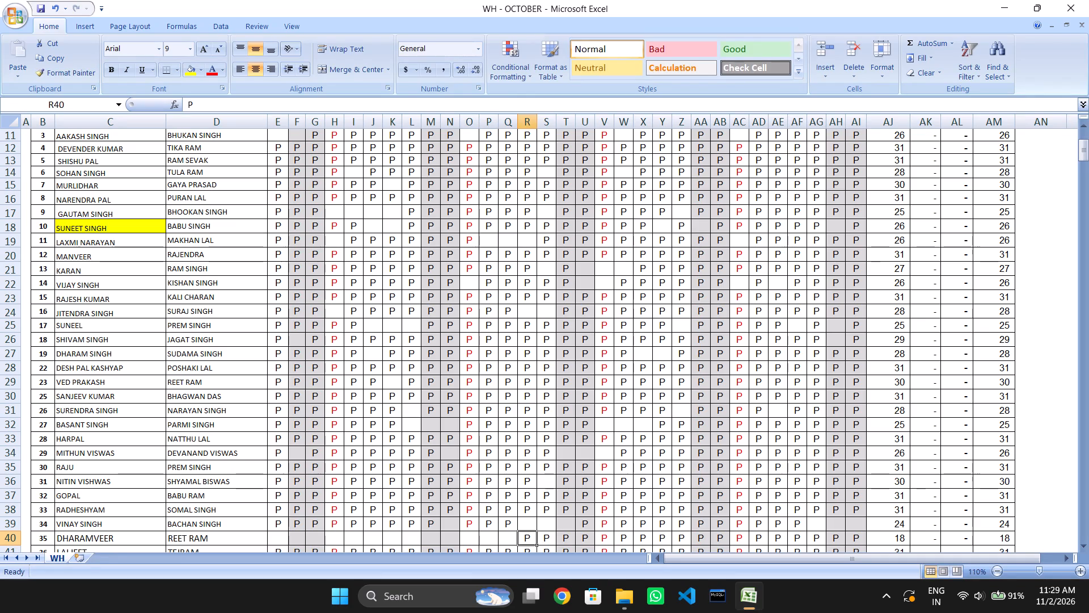
{"action": "key", "text": "Right"}
{"action": "key", "text": "Right"}
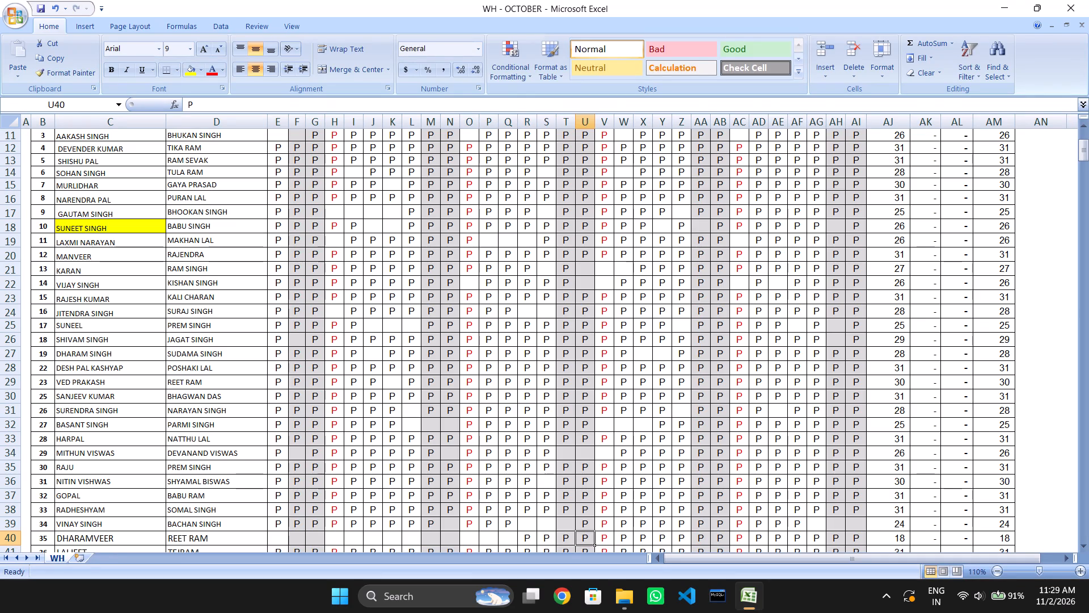
{"action": "key", "text": "Right"}
{"action": "key", "text": "Right"}
{"action": "key", "text": "Right"}
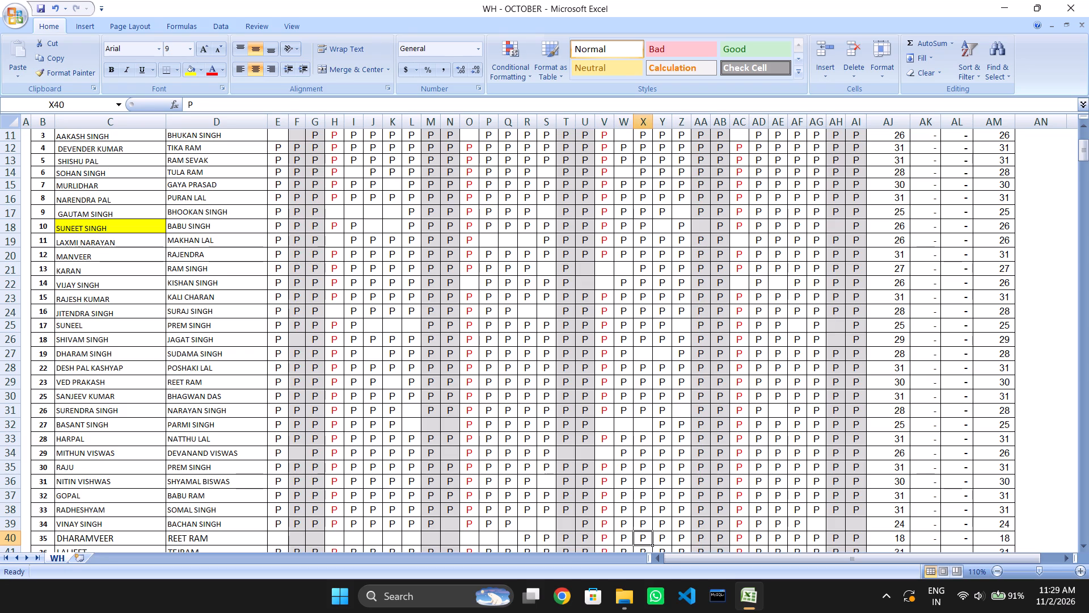
{"action": "key", "text": "Right"}
{"action": "key", "text": "Right"}
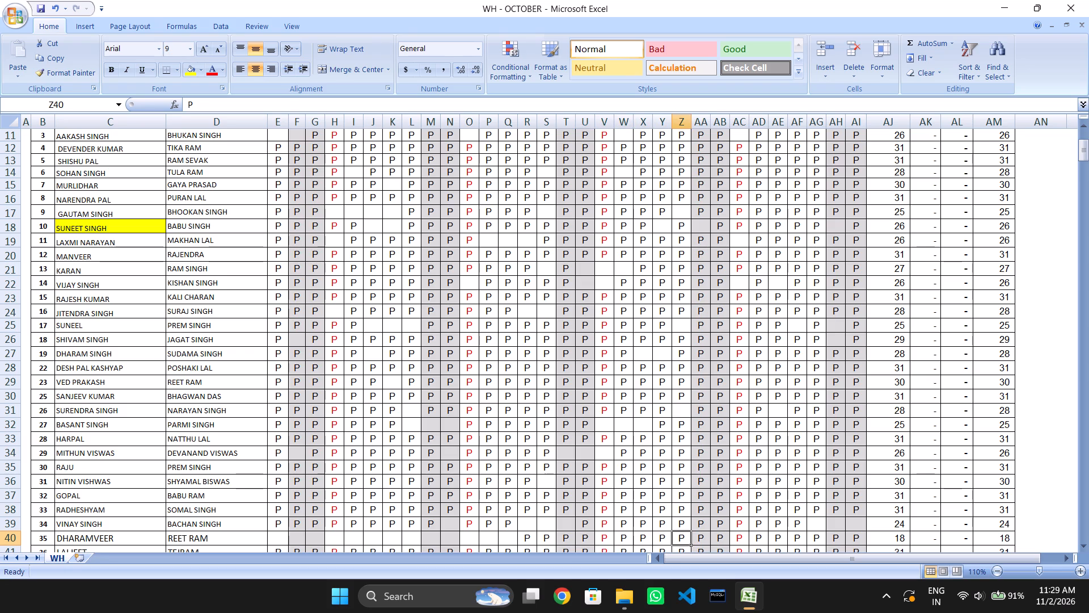
{"action": "key", "text": "BackSpace"}
{"action": "key", "text": "Right"}
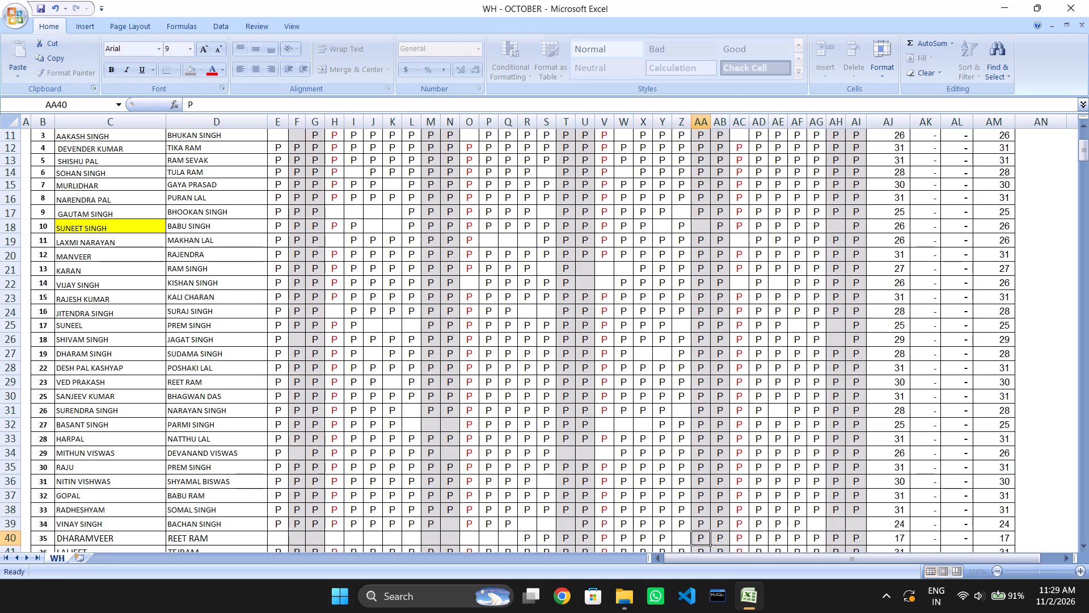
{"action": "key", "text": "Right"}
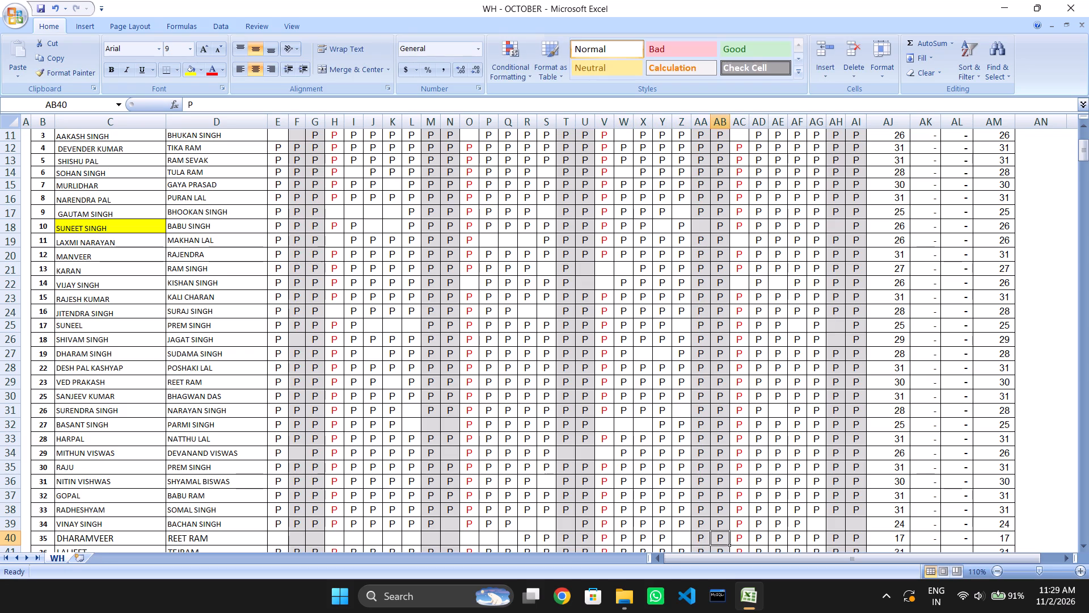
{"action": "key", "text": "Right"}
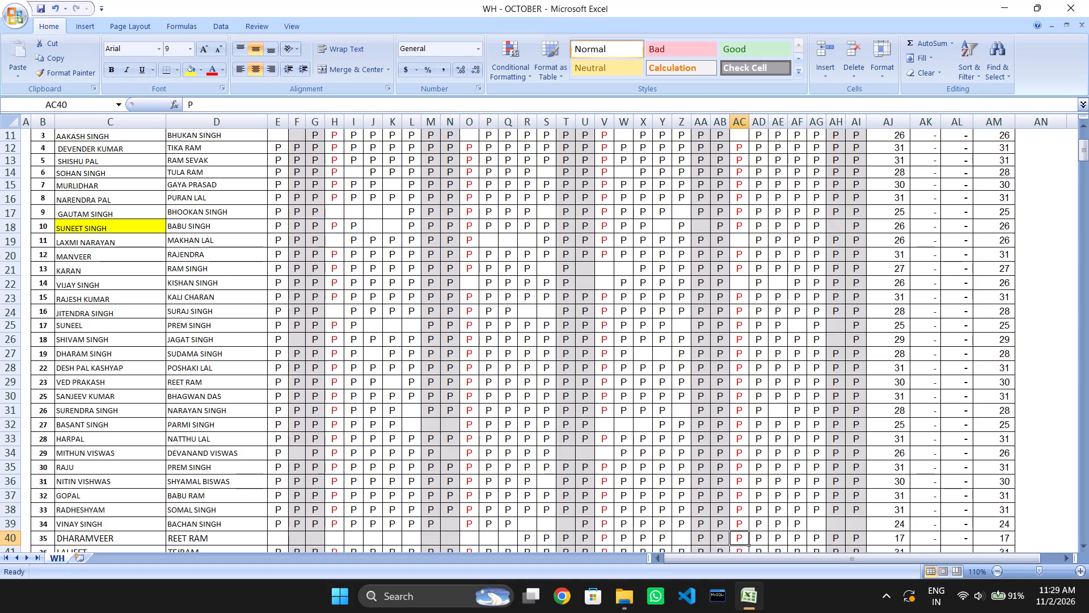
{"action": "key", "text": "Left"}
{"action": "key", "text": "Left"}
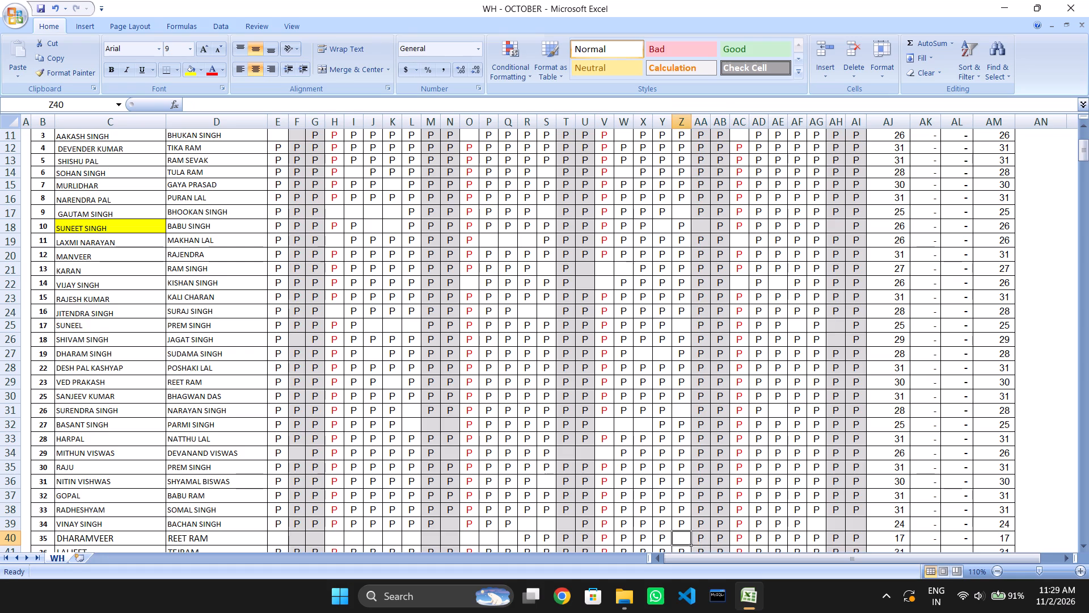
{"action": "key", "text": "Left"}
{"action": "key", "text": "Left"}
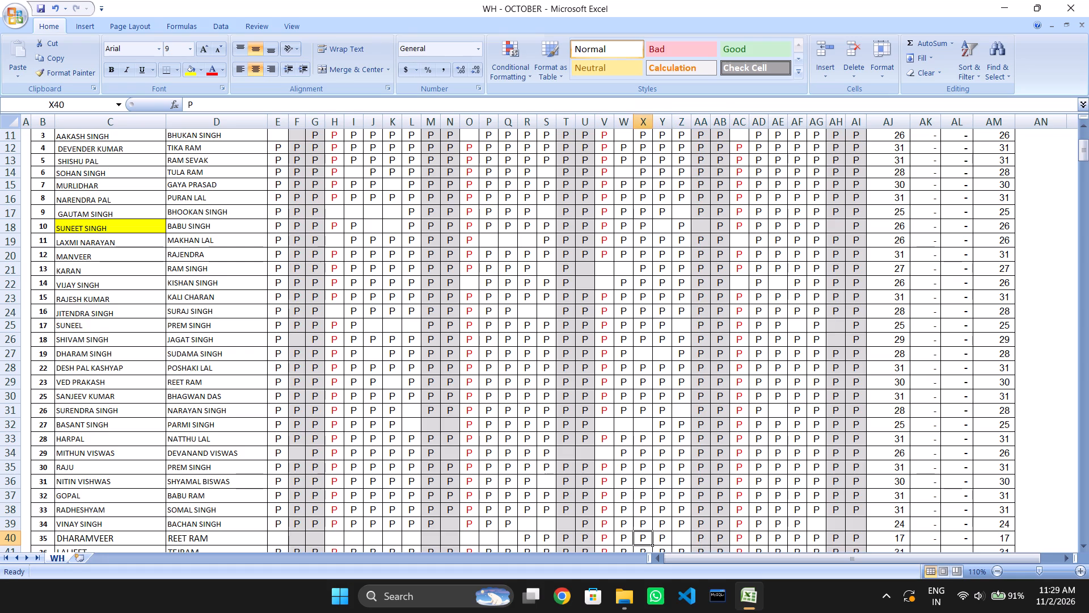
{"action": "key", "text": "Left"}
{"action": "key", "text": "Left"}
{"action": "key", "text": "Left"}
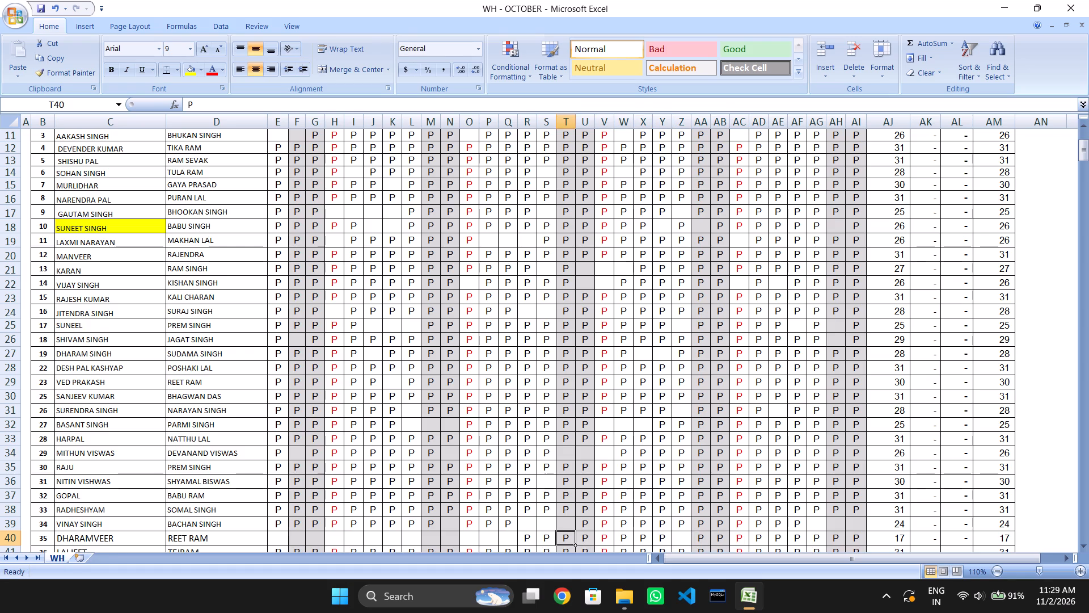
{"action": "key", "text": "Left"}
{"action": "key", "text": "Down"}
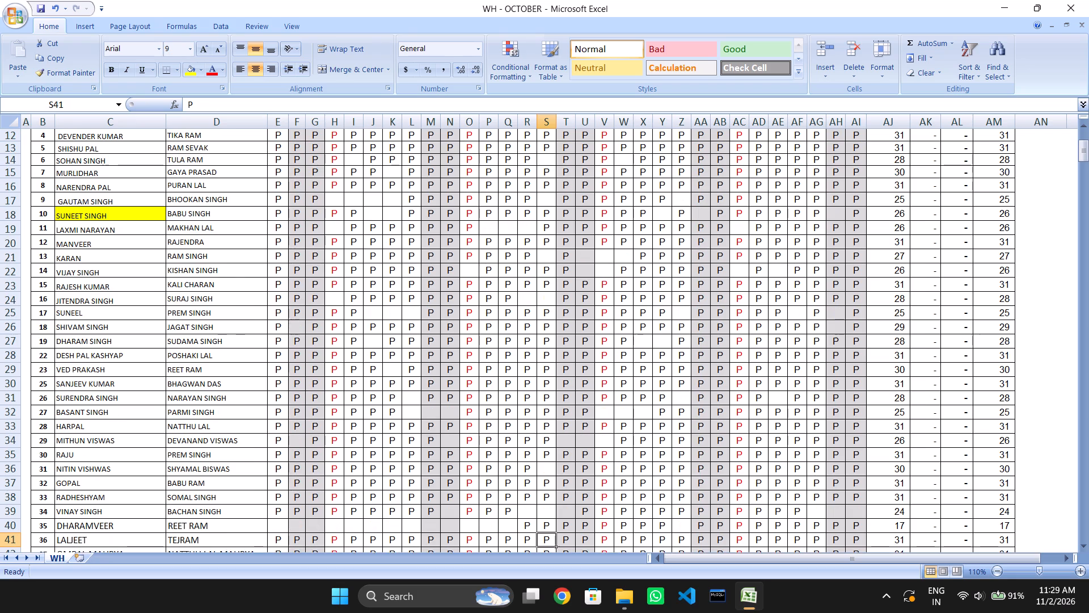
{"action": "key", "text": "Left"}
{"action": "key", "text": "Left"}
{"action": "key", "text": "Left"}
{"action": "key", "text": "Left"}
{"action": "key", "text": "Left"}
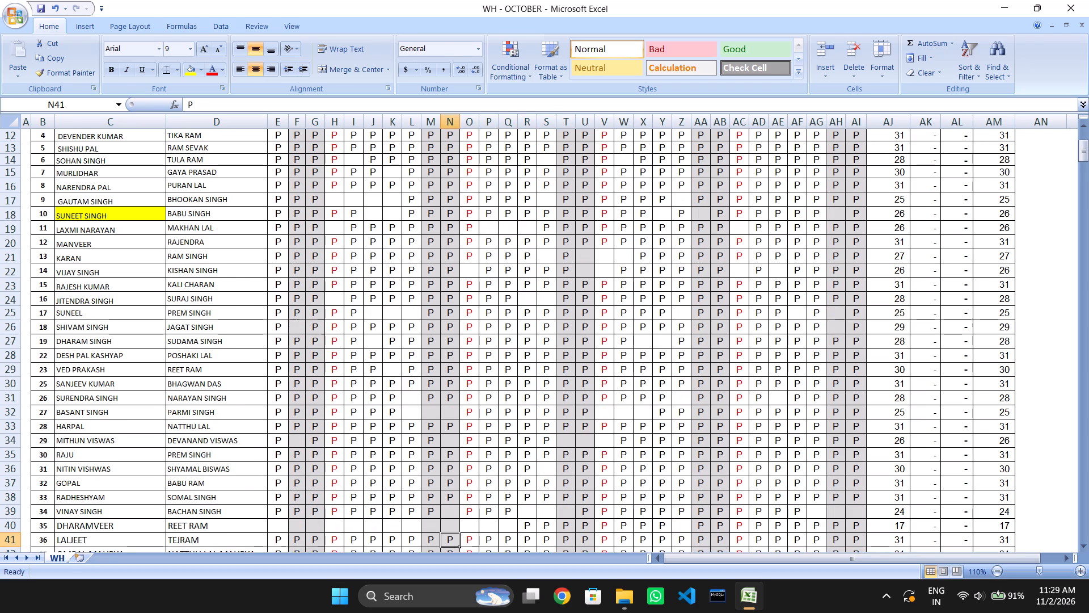
Save the WH - OCTOBER workbook.
{"action": "left_click", "coordinate": [39, 6]}
{"action": "left_click", "coordinate": [39, 6]}
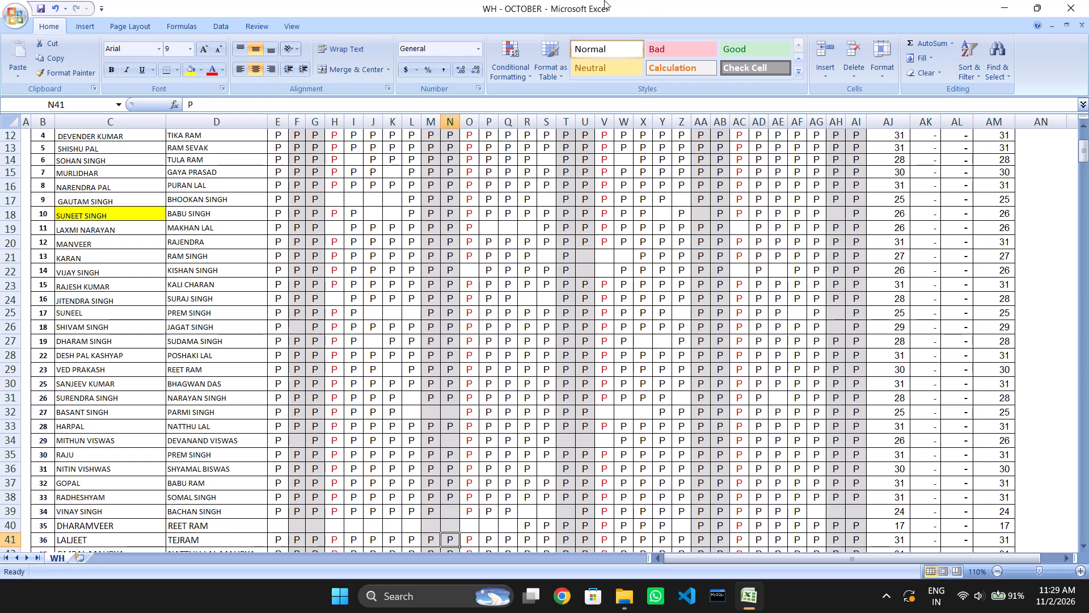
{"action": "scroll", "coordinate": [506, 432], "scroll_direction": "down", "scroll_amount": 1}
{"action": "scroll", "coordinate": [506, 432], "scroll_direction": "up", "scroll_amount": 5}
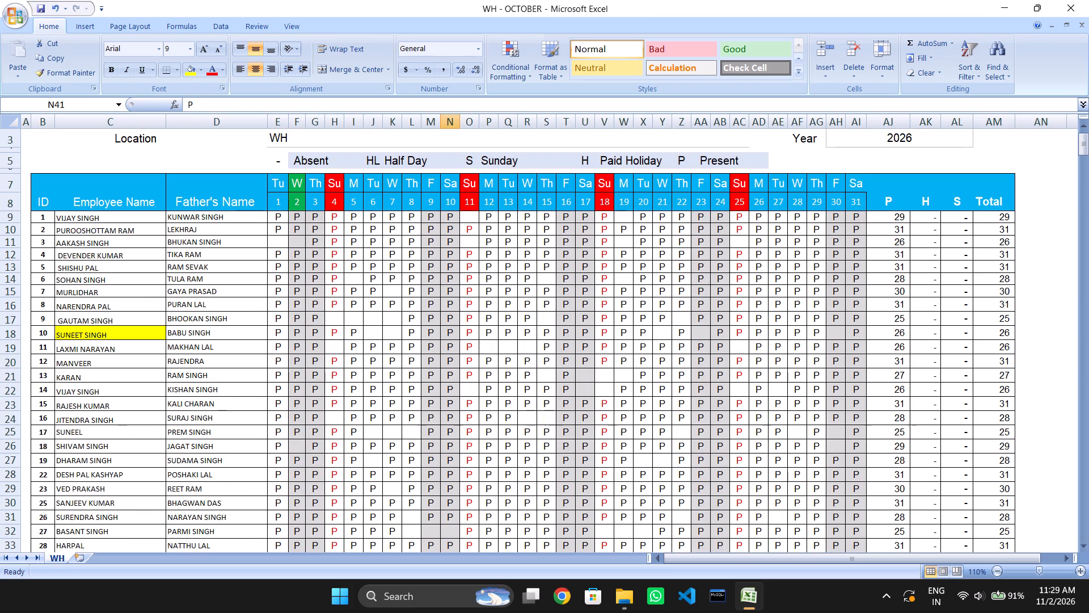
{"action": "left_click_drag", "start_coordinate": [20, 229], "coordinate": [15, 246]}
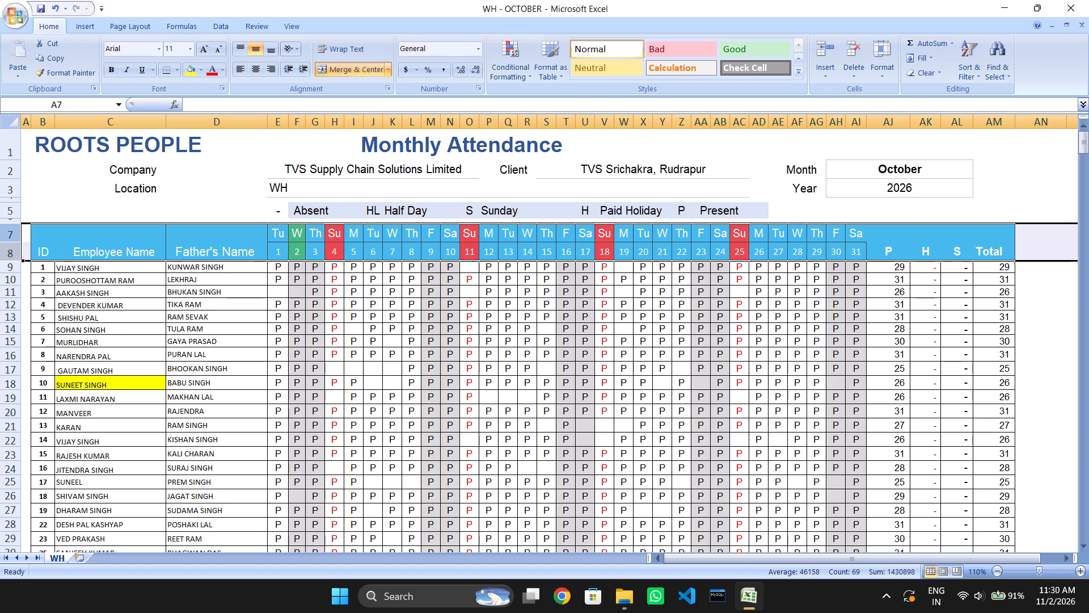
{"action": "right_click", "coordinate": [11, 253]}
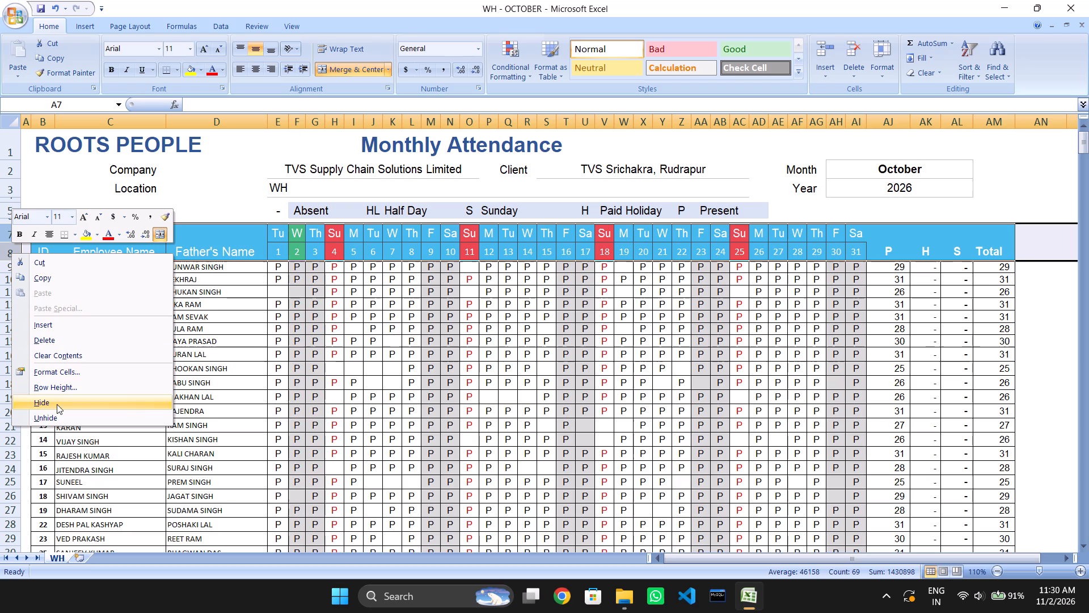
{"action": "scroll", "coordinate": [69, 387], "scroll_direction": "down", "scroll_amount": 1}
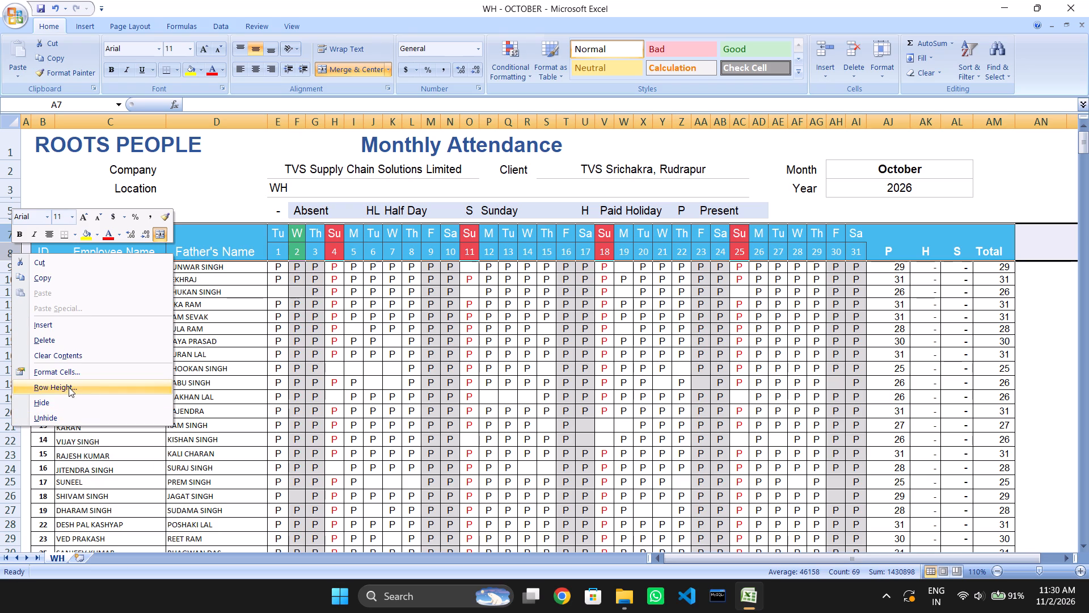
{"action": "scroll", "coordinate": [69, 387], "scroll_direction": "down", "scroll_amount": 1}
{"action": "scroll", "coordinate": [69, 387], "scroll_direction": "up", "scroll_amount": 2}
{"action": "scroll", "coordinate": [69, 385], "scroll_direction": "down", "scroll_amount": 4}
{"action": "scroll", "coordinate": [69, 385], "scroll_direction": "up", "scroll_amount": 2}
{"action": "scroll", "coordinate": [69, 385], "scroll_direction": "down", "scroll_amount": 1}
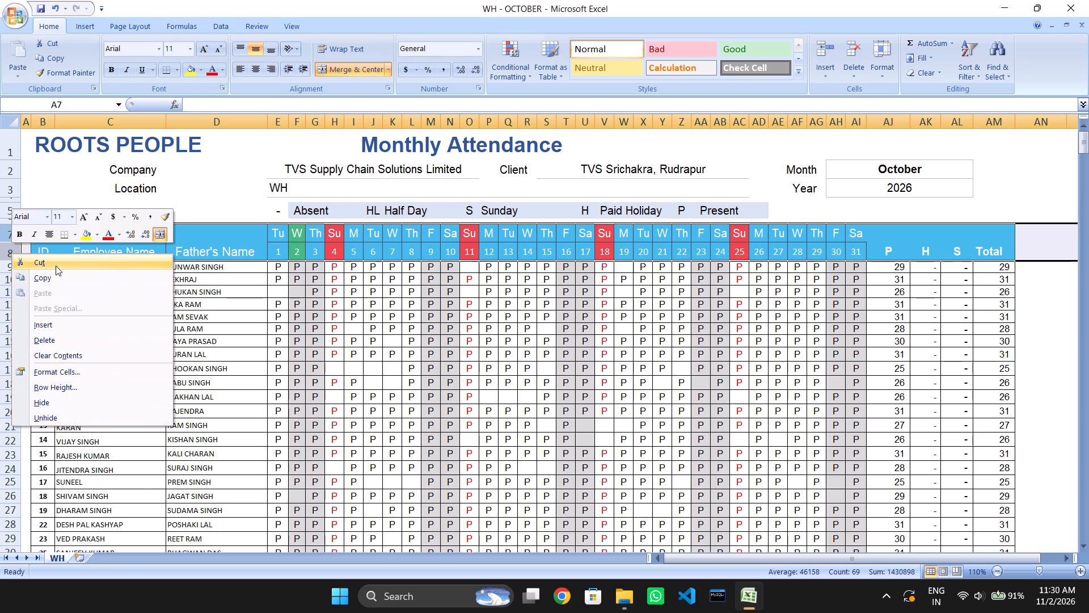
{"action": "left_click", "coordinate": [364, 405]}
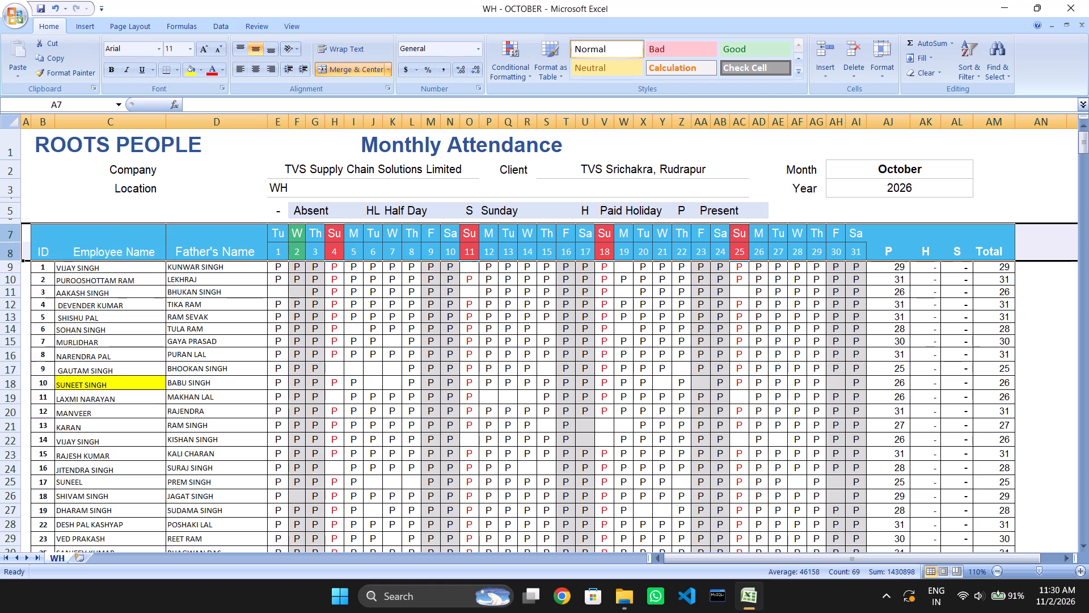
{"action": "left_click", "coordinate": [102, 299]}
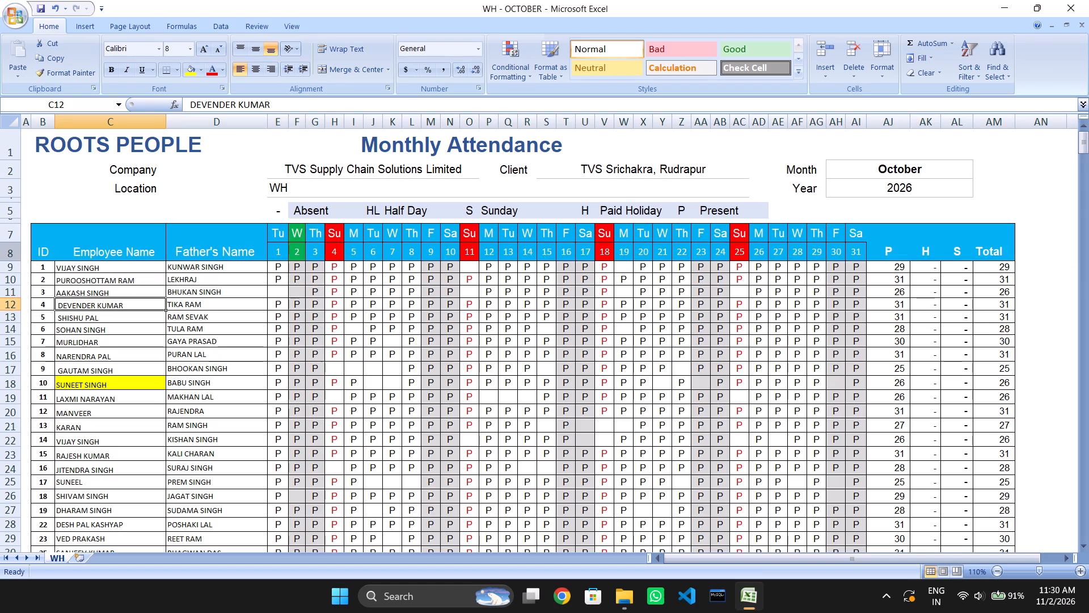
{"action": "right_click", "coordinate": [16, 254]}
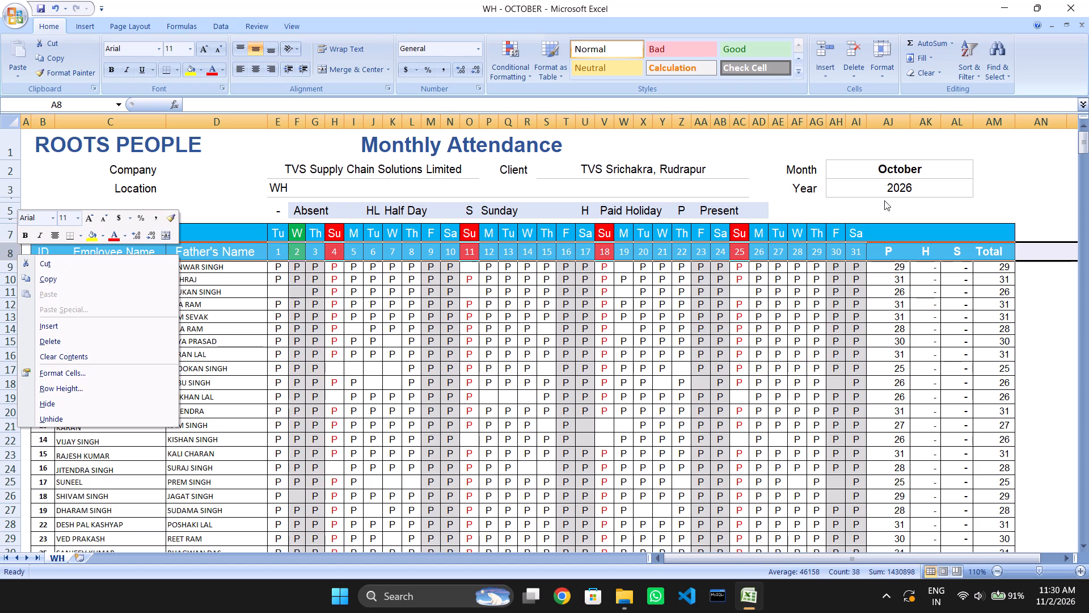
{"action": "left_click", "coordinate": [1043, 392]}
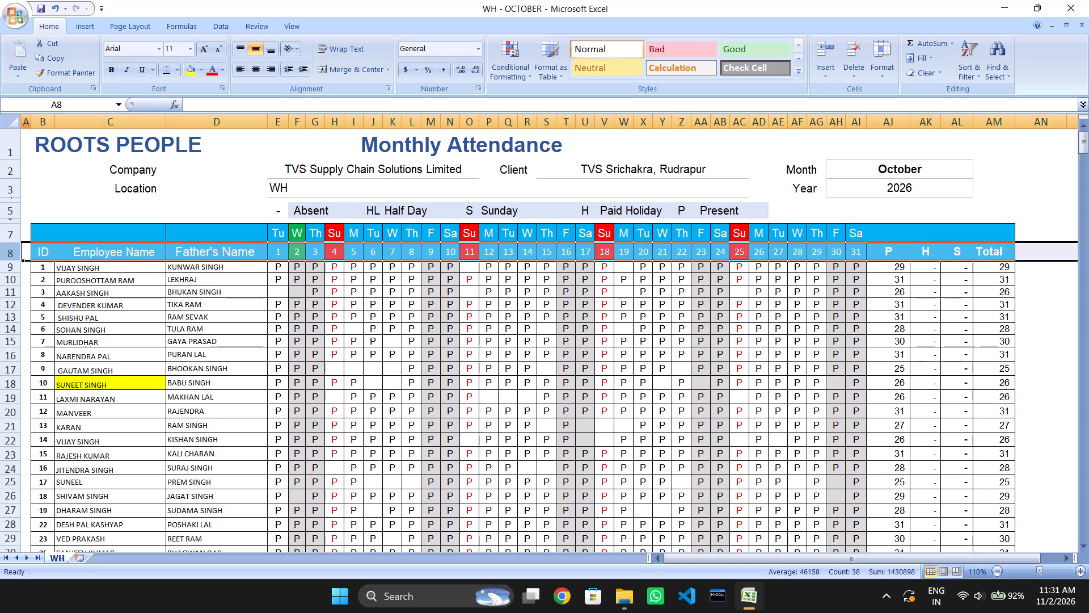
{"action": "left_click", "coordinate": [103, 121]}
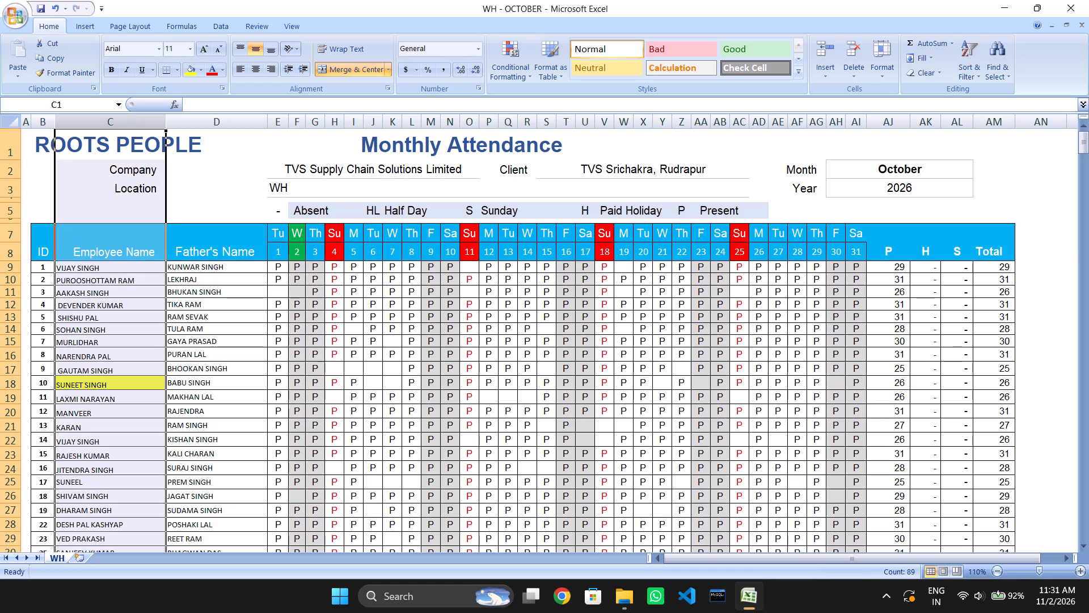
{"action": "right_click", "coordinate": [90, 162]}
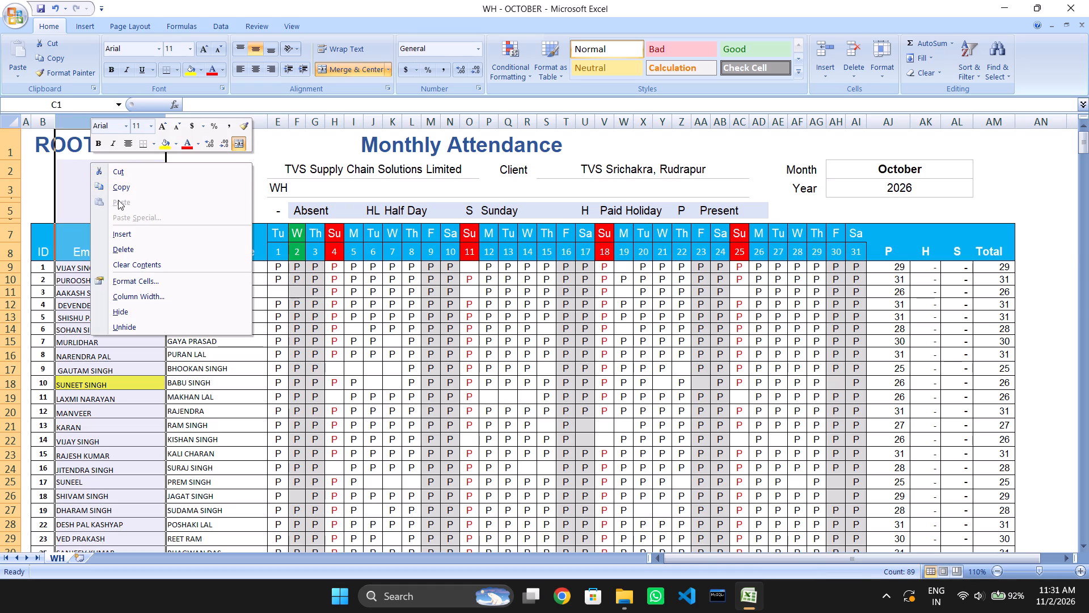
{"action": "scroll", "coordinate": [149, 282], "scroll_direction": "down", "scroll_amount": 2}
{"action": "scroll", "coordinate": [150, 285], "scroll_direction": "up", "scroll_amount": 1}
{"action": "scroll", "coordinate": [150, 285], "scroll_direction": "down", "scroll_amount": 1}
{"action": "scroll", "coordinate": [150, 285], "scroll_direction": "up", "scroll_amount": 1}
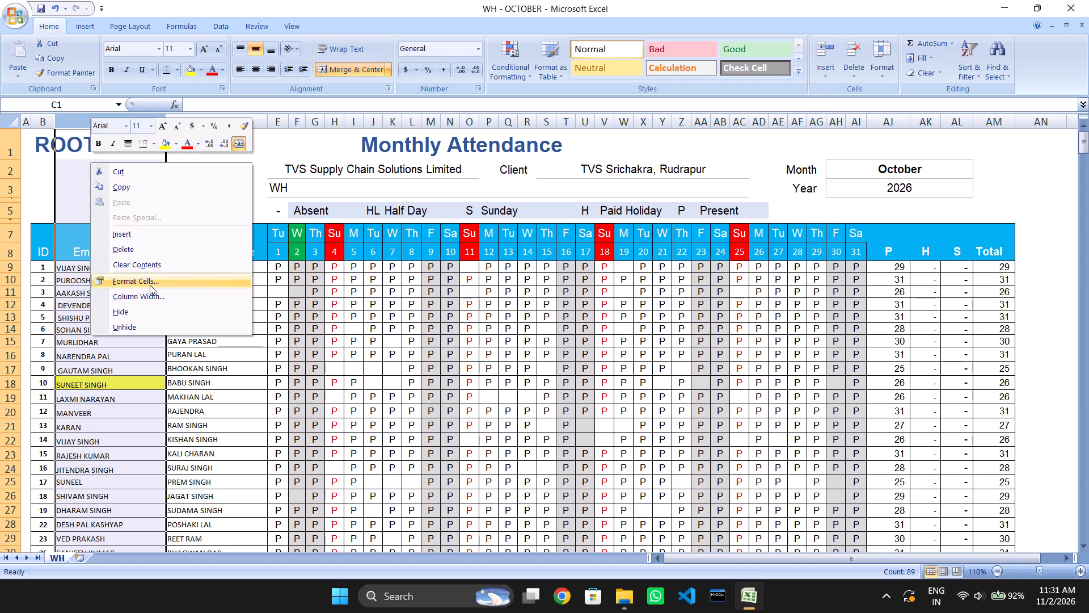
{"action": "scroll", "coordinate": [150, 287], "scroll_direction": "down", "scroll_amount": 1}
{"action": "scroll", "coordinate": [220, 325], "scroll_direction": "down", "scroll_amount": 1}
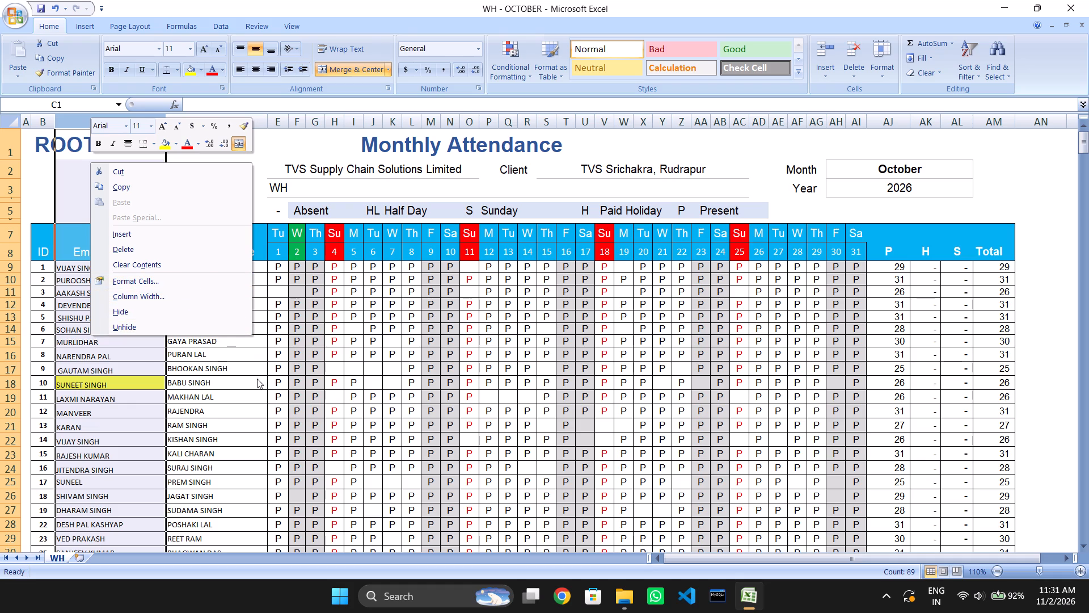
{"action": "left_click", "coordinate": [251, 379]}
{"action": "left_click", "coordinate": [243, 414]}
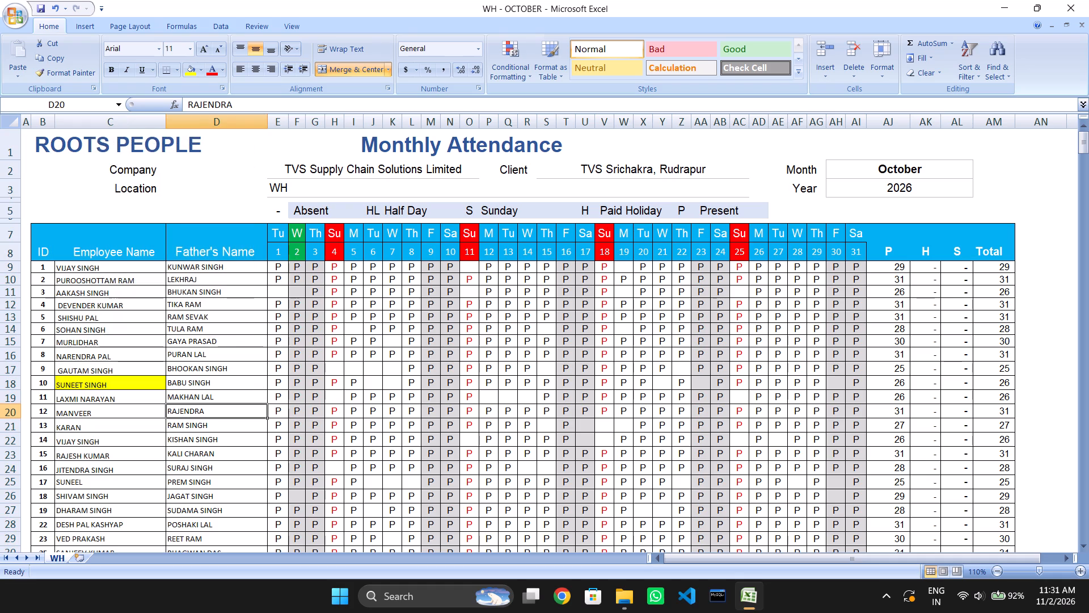
Clear the P mark on Tuesday 1 October for the employee with ID 36.
{"action": "scroll", "coordinate": [252, 387], "scroll_direction": "down", "scroll_amount": 1}
{"action": "scroll", "coordinate": [252, 387], "scroll_direction": "up", "scroll_amount": 1}
{"action": "scroll", "coordinate": [247, 377], "scroll_direction": "down", "scroll_amount": 6}
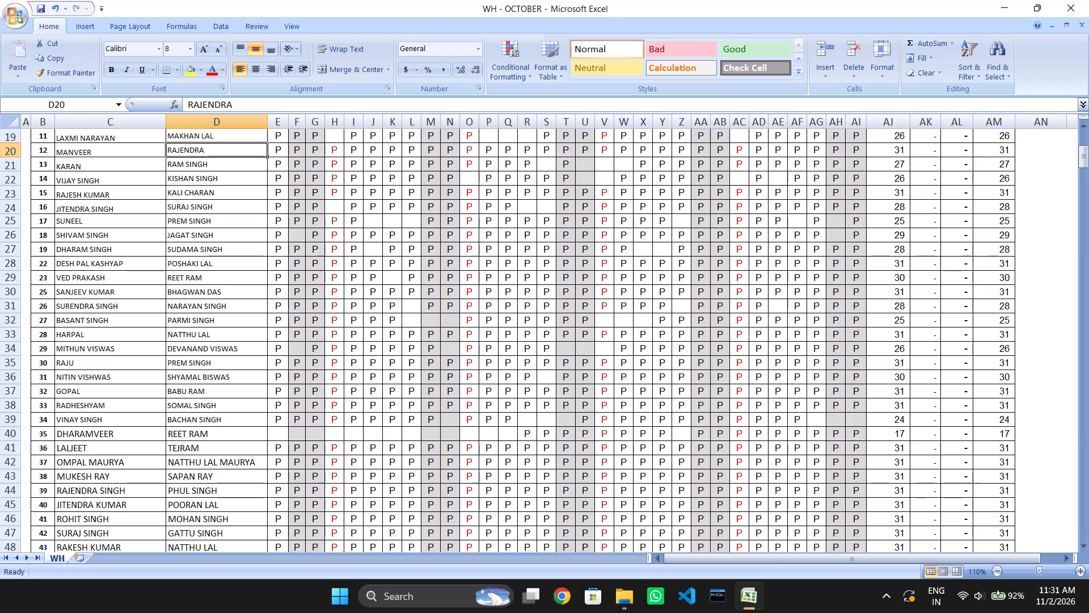
{"action": "left_click", "coordinate": [98, 448]}
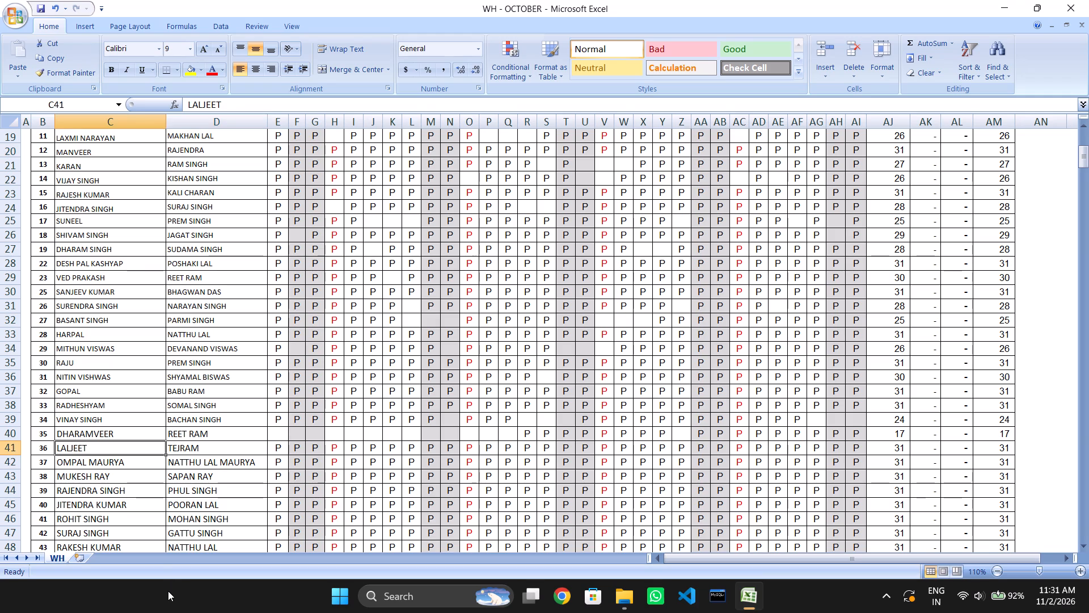
{"action": "key", "text": "Right"}
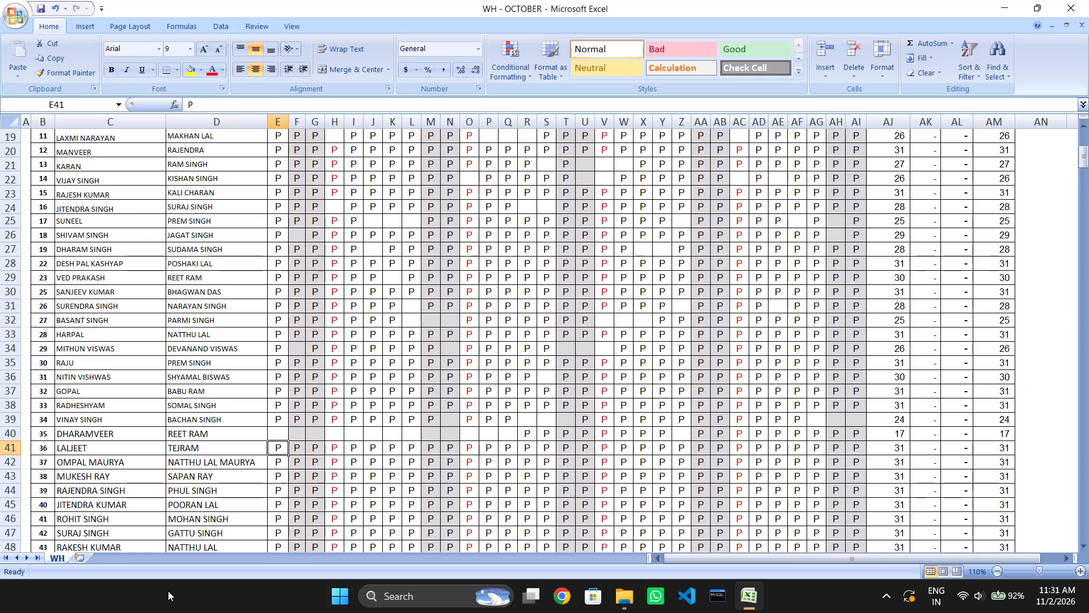
{"action": "key", "text": "BackSpace"}
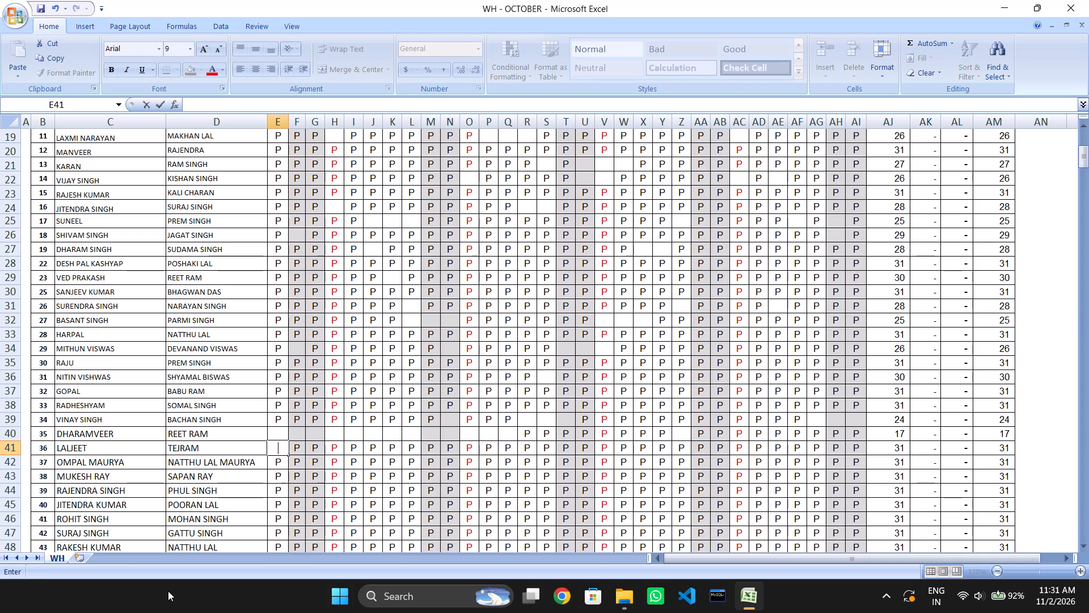
{"action": "key", "text": "Right"}
{"action": "key", "text": "Right"}
{"action": "key", "text": "Right"}
{"action": "key", "text": "Right"}
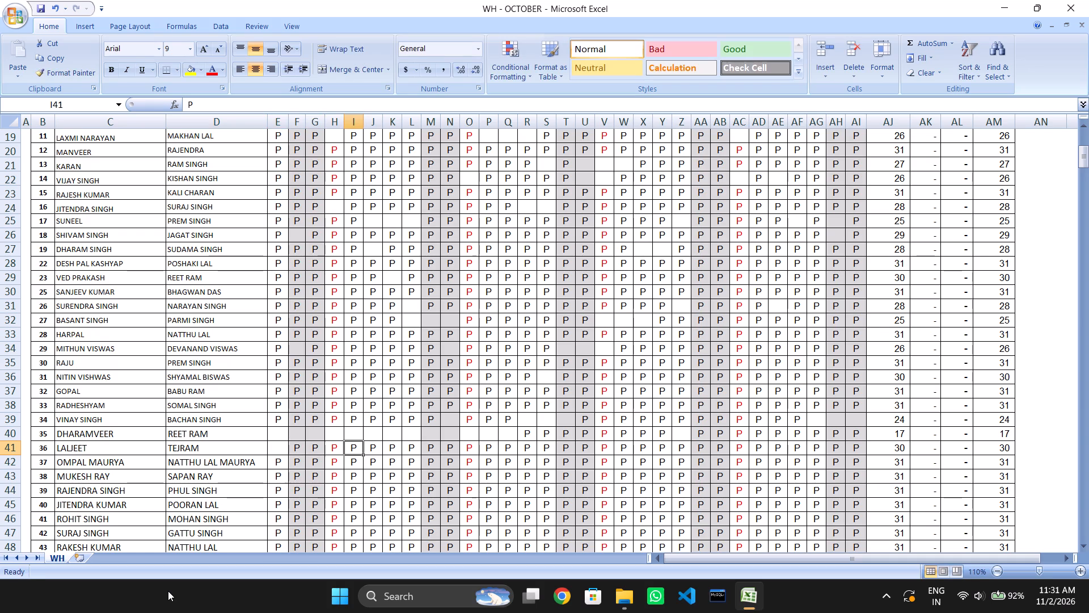
{"action": "key", "text": "Right"}
{"action": "key", "text": "Right"}
{"action": "key", "text": "Right"}
{"action": "key", "text": "Right"}
{"action": "key", "text": "Right"}
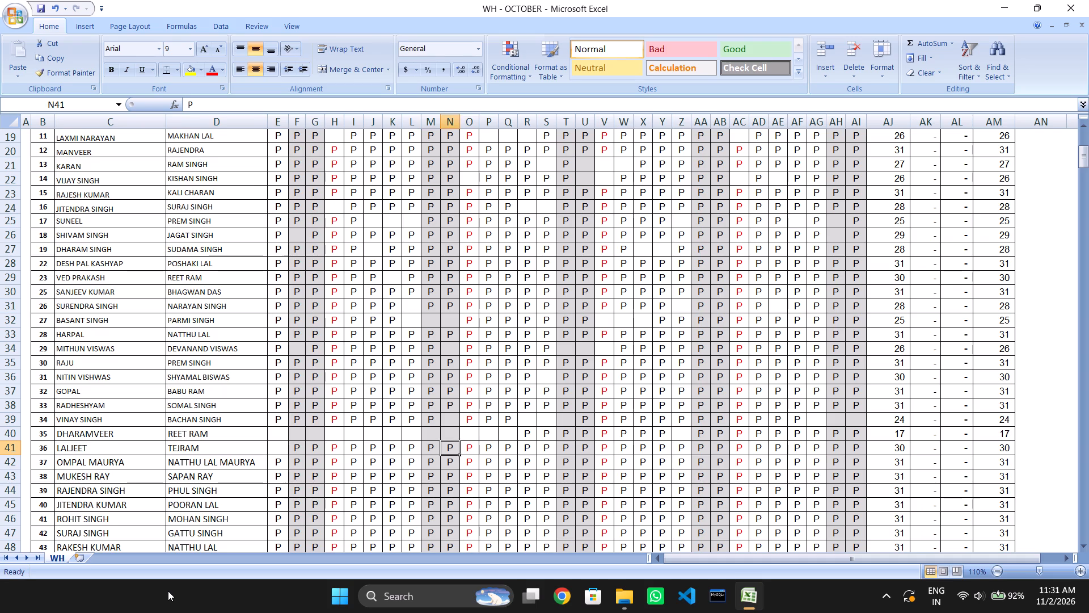
{"action": "key", "text": "Right"}
{"action": "key", "text": "Right"}
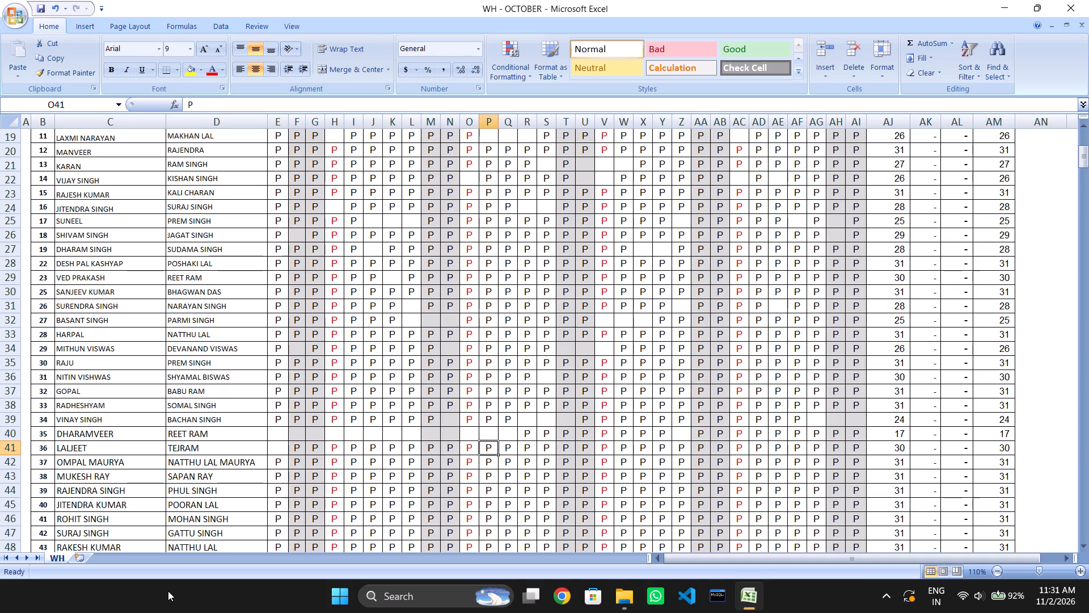
{"action": "key", "text": "BackSpace"}
{"action": "key", "text": "Right"}
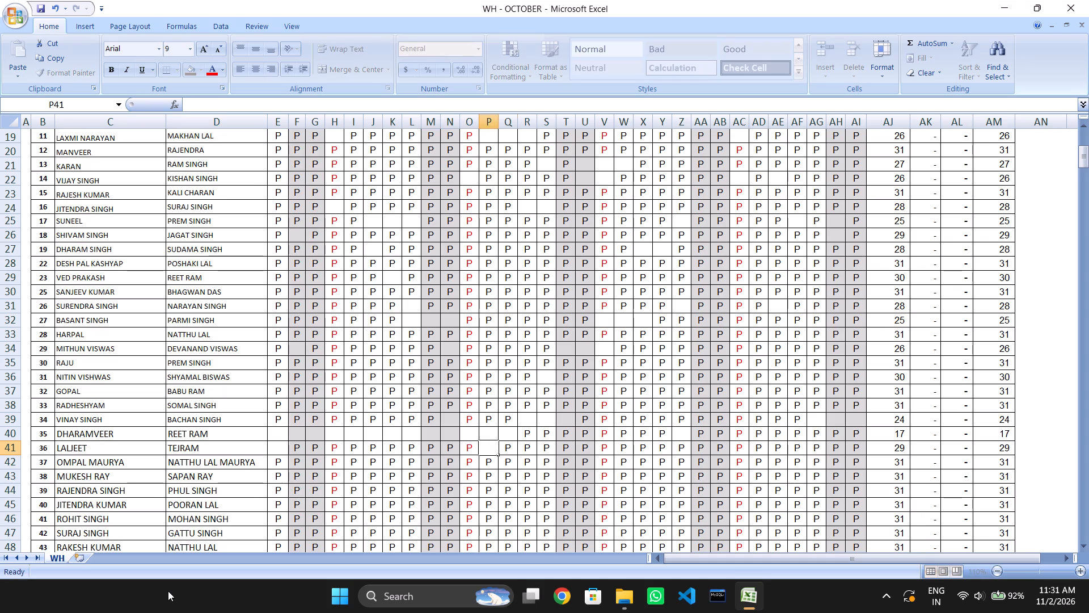
{"action": "key", "text": "BackSpace"}
{"action": "key", "text": "Right"}
{"action": "key", "text": "BackSpace"}
{"action": "key", "text": "Right"}
{"action": "key", "text": "BackSpace"}
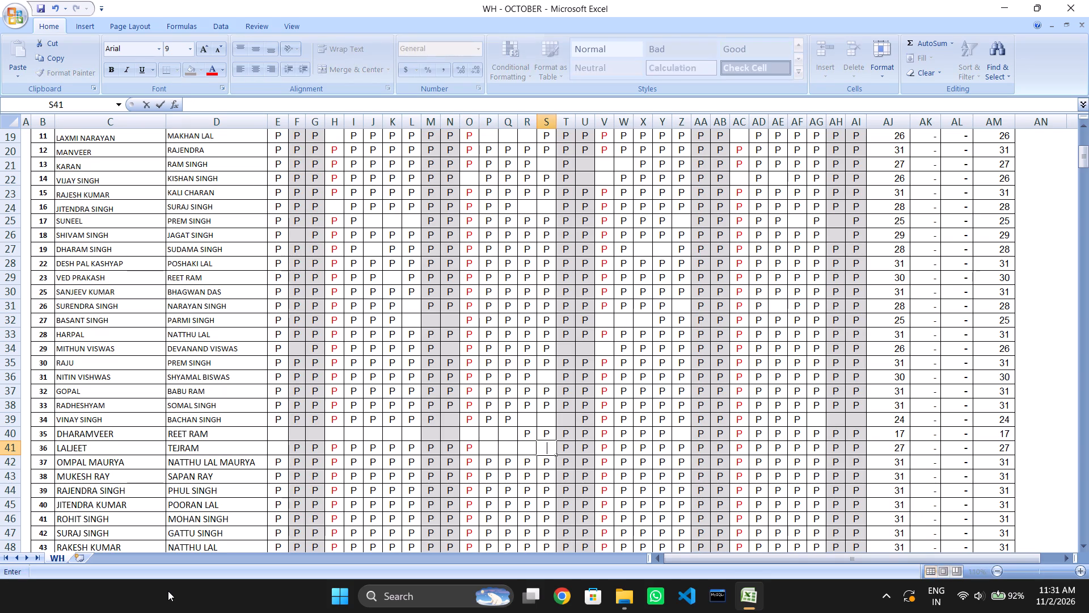
{"action": "key", "text": "Right"}
{"action": "key", "text": "BackSpace"}
{"action": "key", "text": "Right"}
{"action": "key", "text": "BackSpace"}
{"action": "key", "text": "Right"}
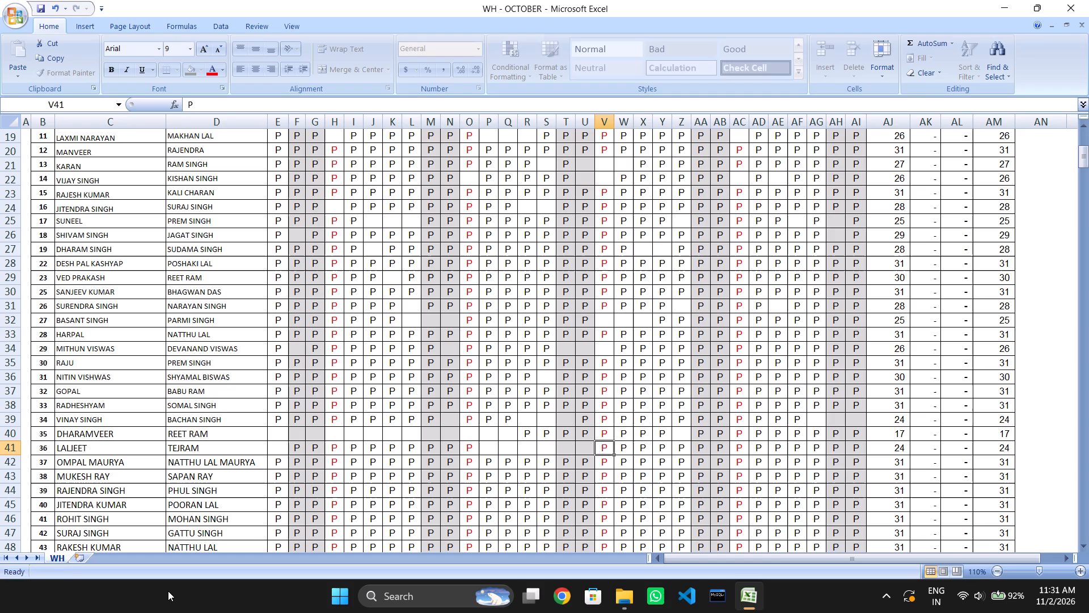
{"action": "key", "text": "BackSpace"}
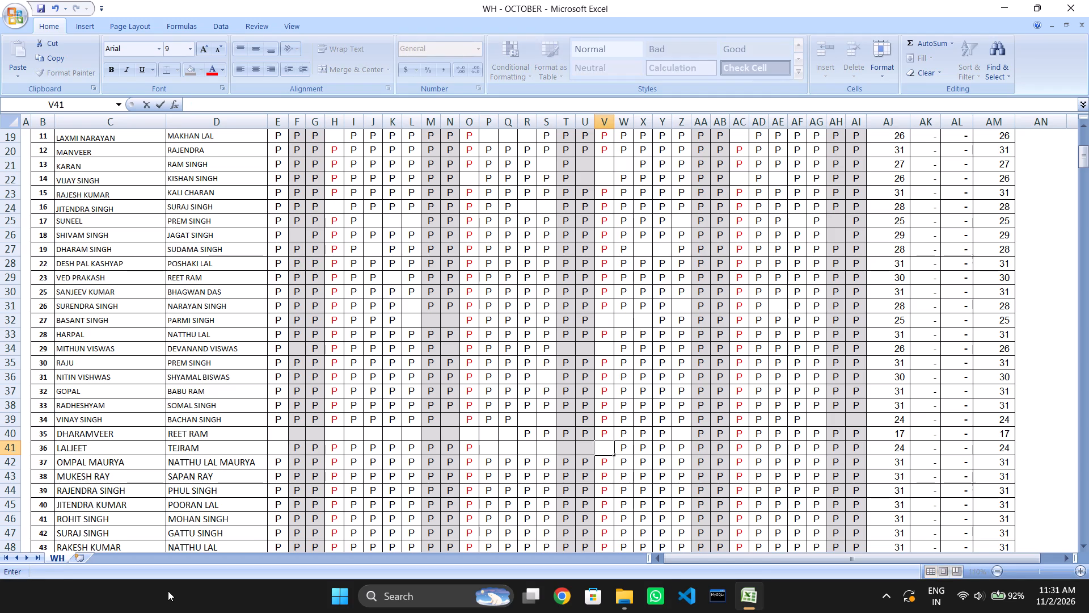
{"action": "key", "text": "Right"}
{"action": "key", "text": "Right"}
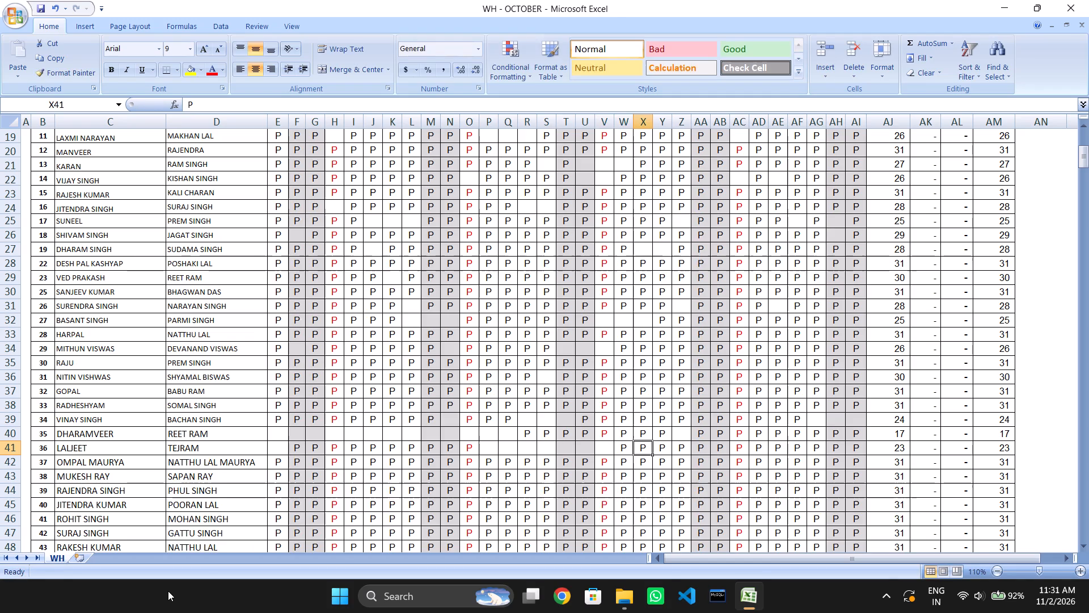
{"action": "key", "text": "Right"}
{"action": "key", "text": "Right"}
{"action": "key", "text": "Right"}
{"action": "key", "text": "Right"}
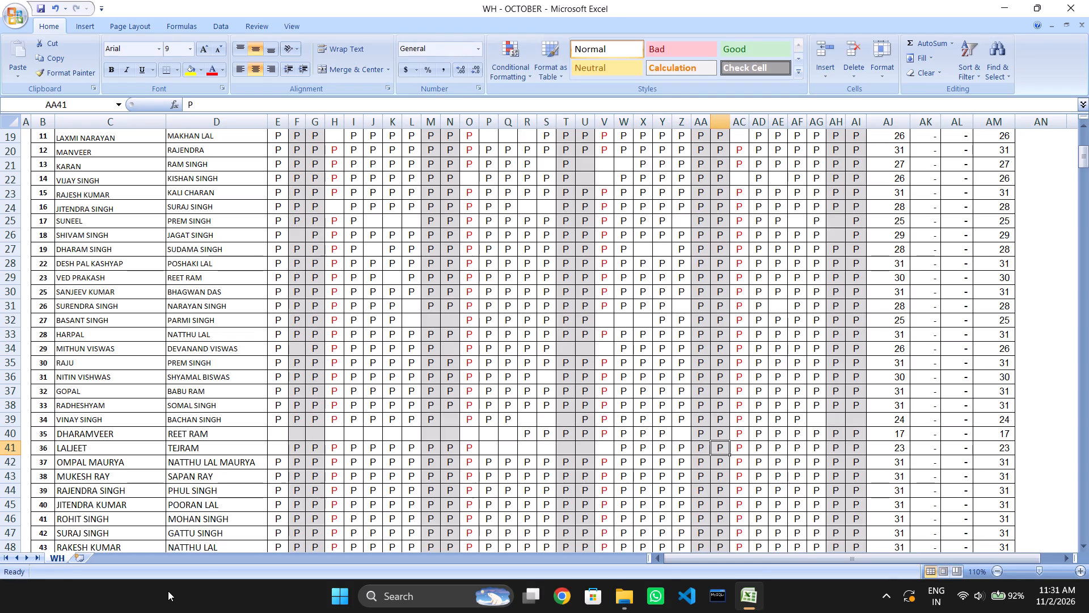
Clear the P mark on Friday 30 October for the employee with ID 37.
{"action": "left_click", "coordinate": [261, 463]}
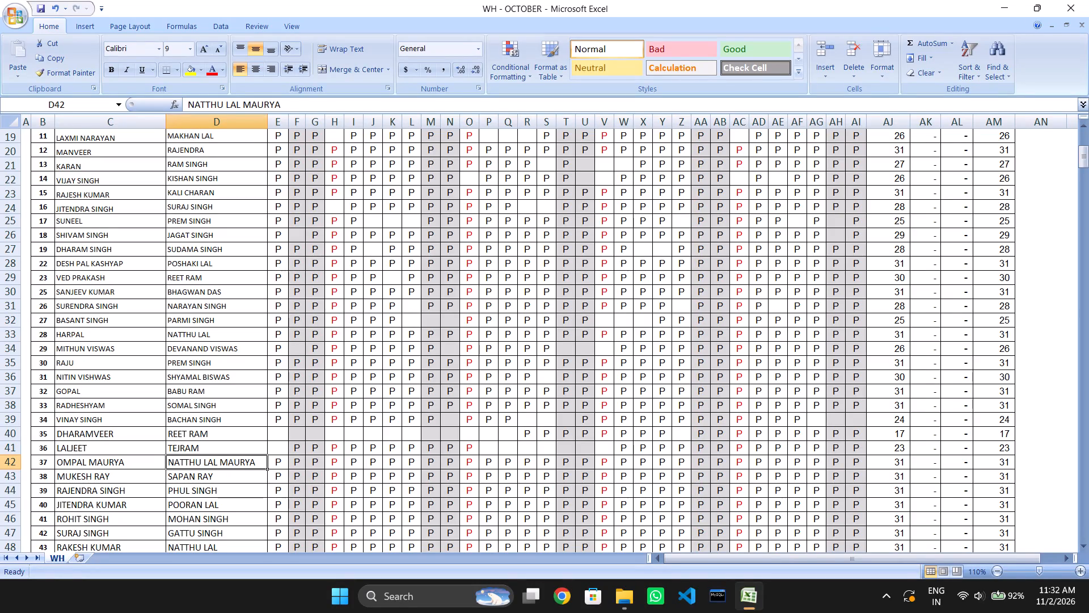
{"action": "key", "text": "Right"}
{"action": "key", "text": "Right"}
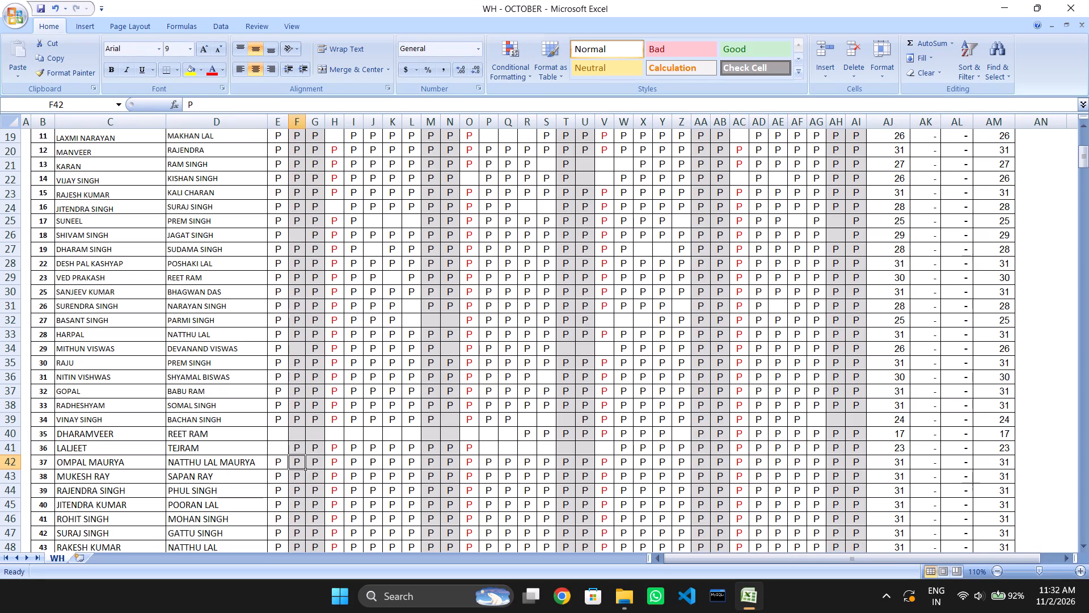
{"action": "key", "text": "Right"}
{"action": "key", "text": "Right"}
{"action": "key", "text": "Right"}
{"action": "key", "text": "Right"}
{"action": "key", "text": "Right"}
{"action": "key", "text": "Right"}
{"action": "key", "text": "Right"}
{"action": "key", "text": "Right"}
{"action": "key", "text": "Right"}
{"action": "key", "text": "Right"}
{"action": "key", "text": "Right"}
{"action": "key", "text": "Right"}
{"action": "key", "text": "Right"}
{"action": "key", "text": "Right"}
{"action": "key", "text": "Right"}
{"action": "key", "text": "Right"}
{"action": "key", "text": "Right"}
{"action": "key", "text": "Right"}
{"action": "key", "text": "Right"}
{"action": "key", "text": "Right"}
{"action": "key", "text": "Right"}
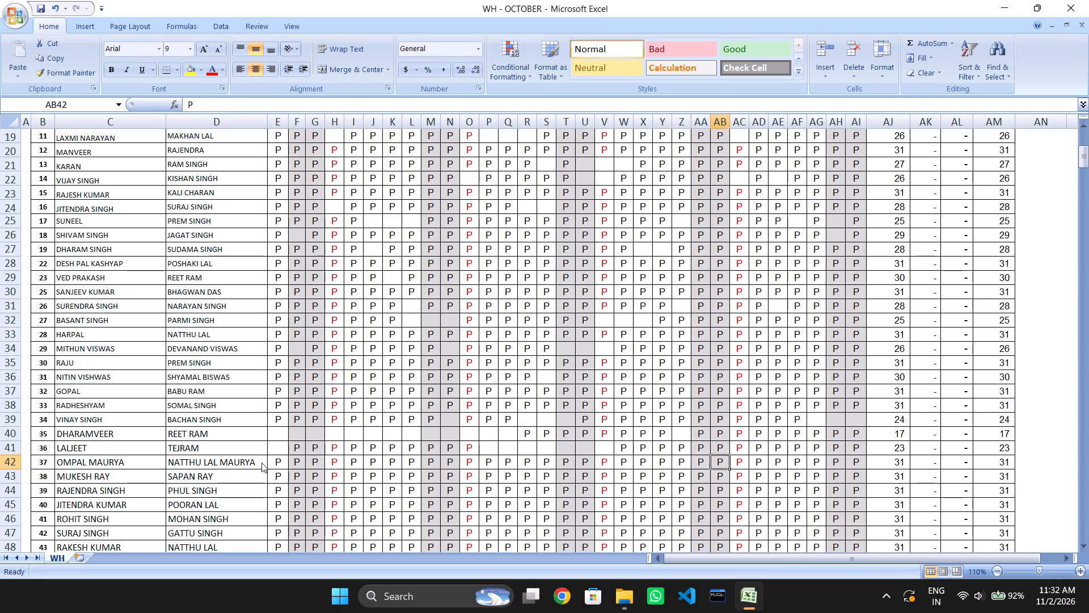
{"action": "key", "text": "Right"}
{"action": "key", "text": "Right"}
{"action": "key", "text": "Right"}
{"action": "key", "text": "Right"}
{"action": "key", "text": "Right"}
{"action": "key", "text": "Right"}
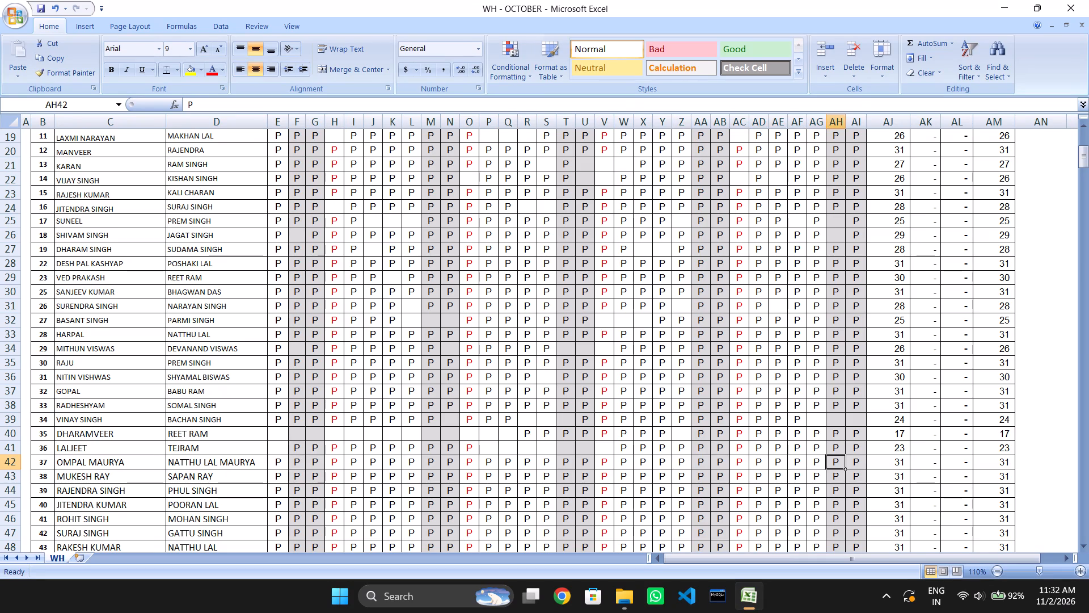
{"action": "key", "text": "BackSpace"}
{"action": "key", "text": "Right"}
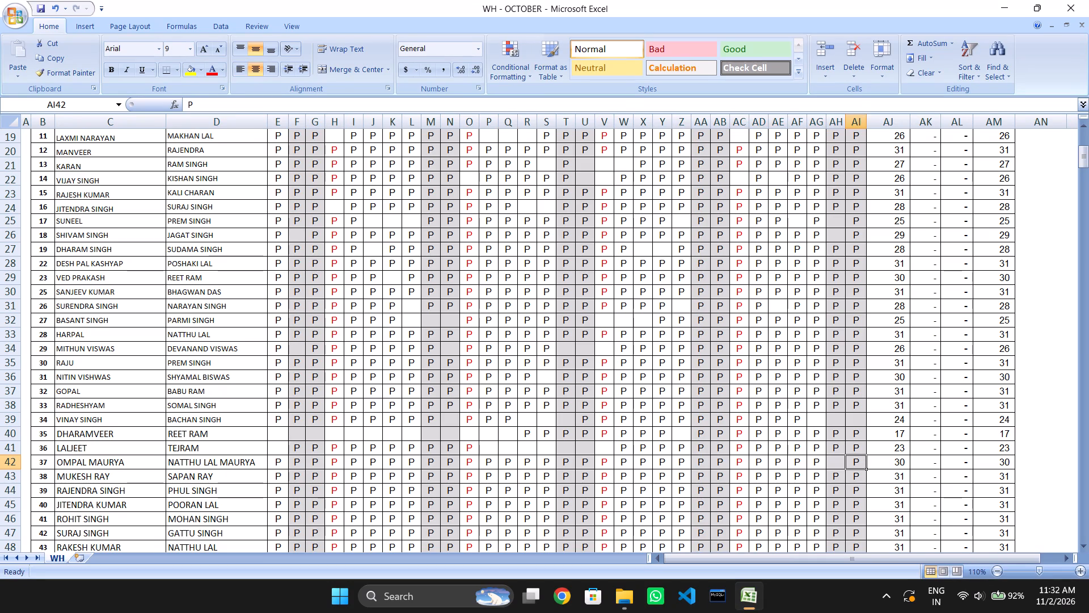
{"action": "left_click", "coordinate": [205, 476]}
{"action": "key", "text": "Right"}
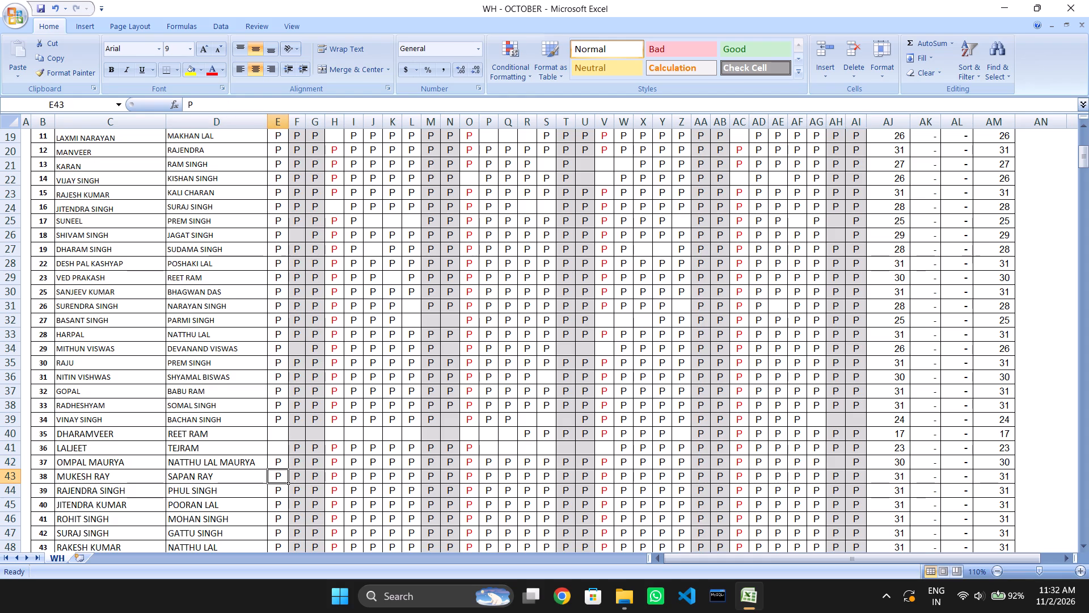
{"action": "key", "text": "BackSpace"}
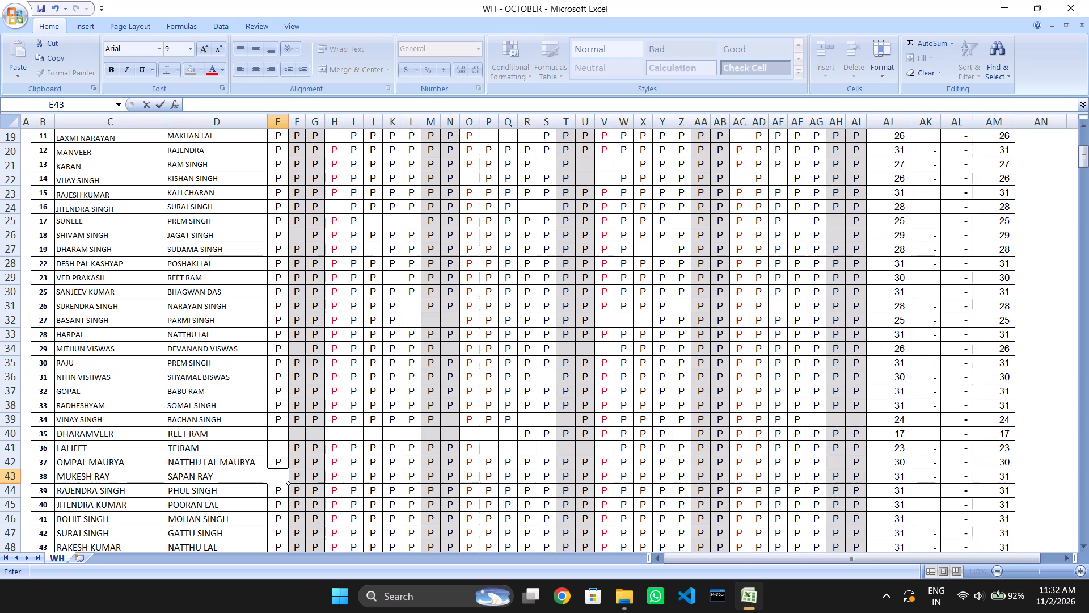
{"action": "key", "text": "Right"}
{"action": "key", "text": "Right"}
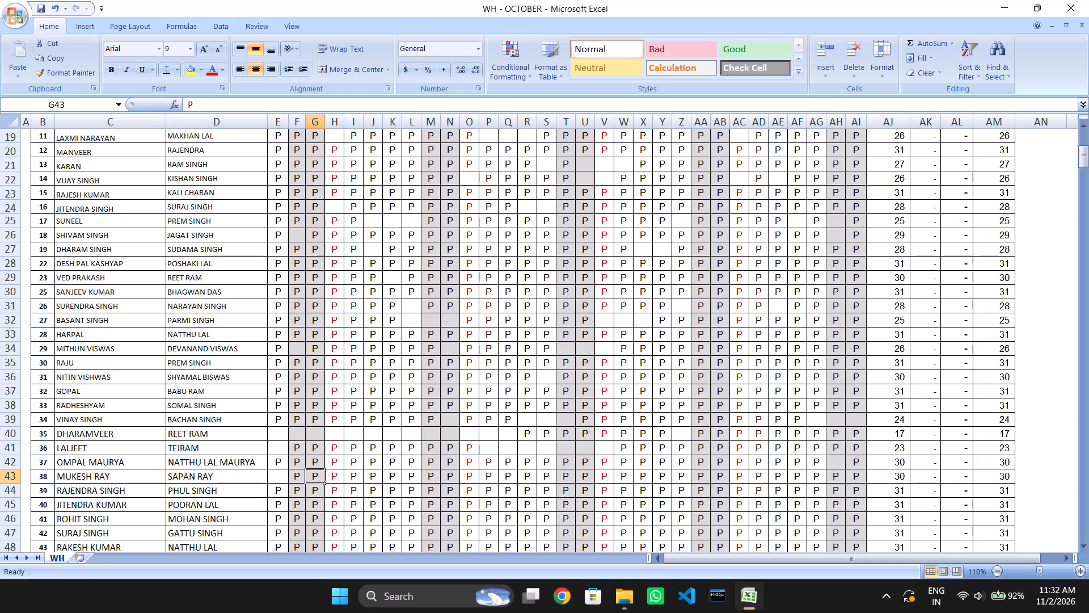
{"action": "key", "text": "Right"}
{"action": "key", "text": "Right"}
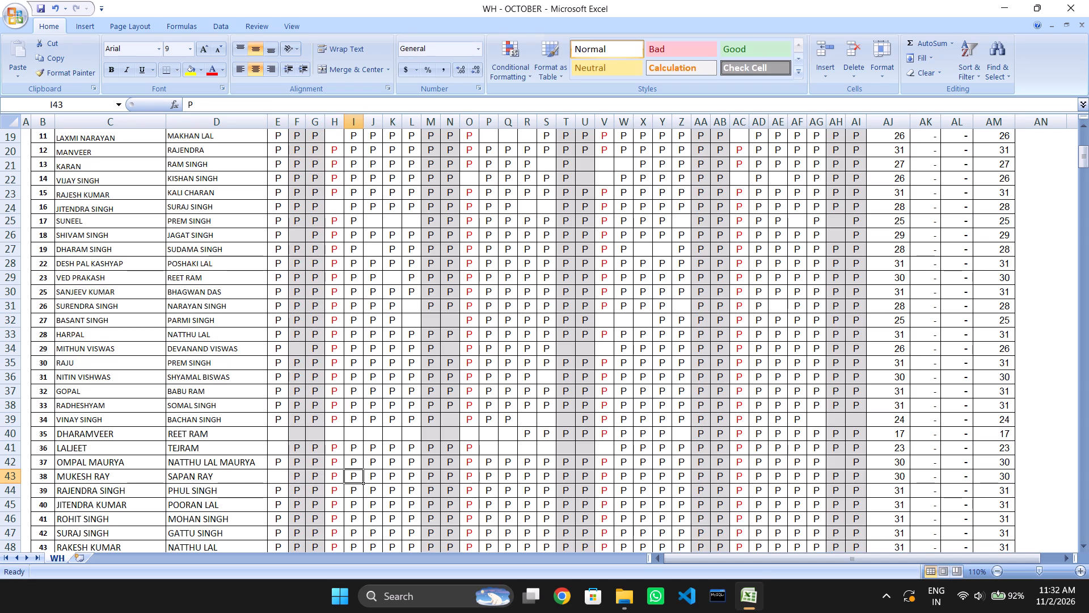
{"action": "key", "text": "Right"}
{"action": "key", "text": "Right"}
{"action": "key", "text": "Right"}
{"action": "key", "text": "Right"}
{"action": "key", "text": "Right"}
{"action": "key", "text": "Right"}
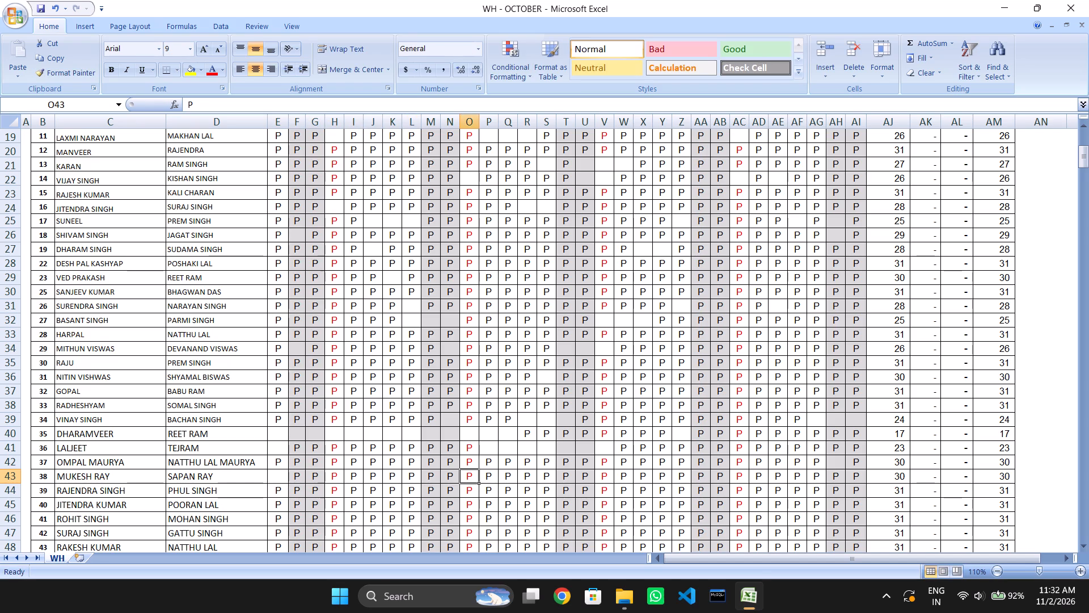
{"action": "key", "text": "BackSpace"}
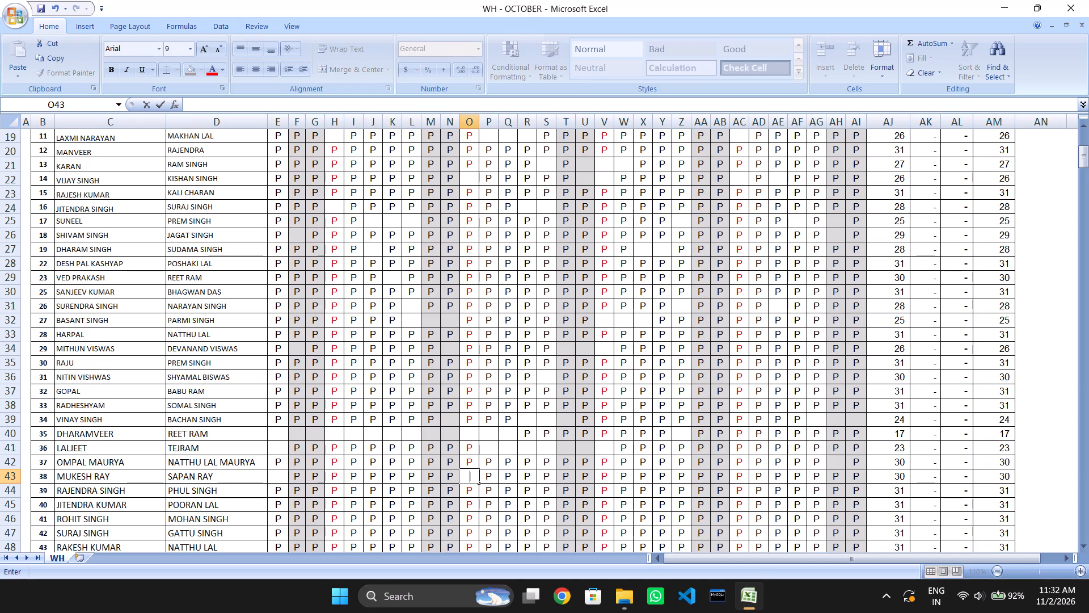
Clear the P marks from Friday 16 through Sunday 18 October for the employee with ID 38.
{"action": "key", "text": "Right"}
{"action": "key", "text": "Right"}
{"action": "key", "text": "Right"}
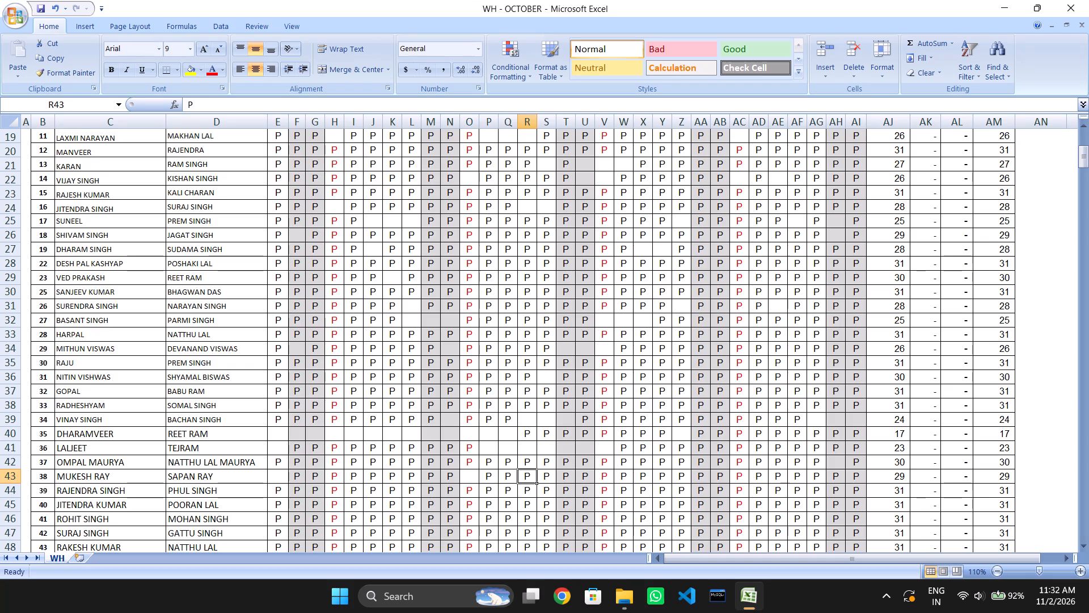
{"action": "key", "text": "Right"}
{"action": "key", "text": "Right"}
{"action": "key", "text": "BackSpace"}
{"action": "key", "text": "Right"}
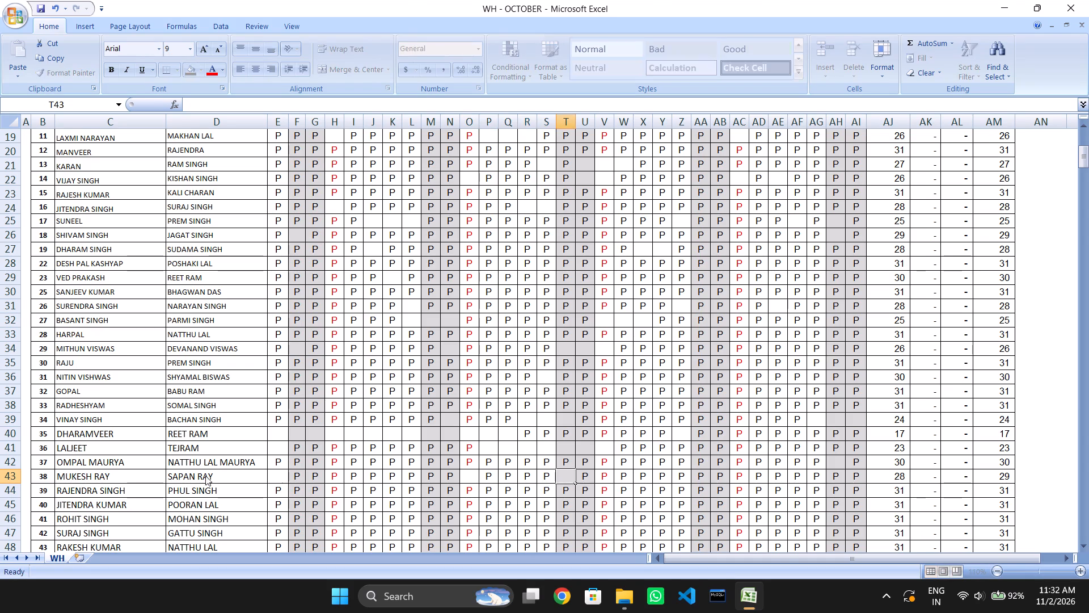
{"action": "key", "text": "BackSpace"}
{"action": "key", "text": "Right"}
{"action": "key", "text": "BackSpace"}
{"action": "key", "text": "Right"}
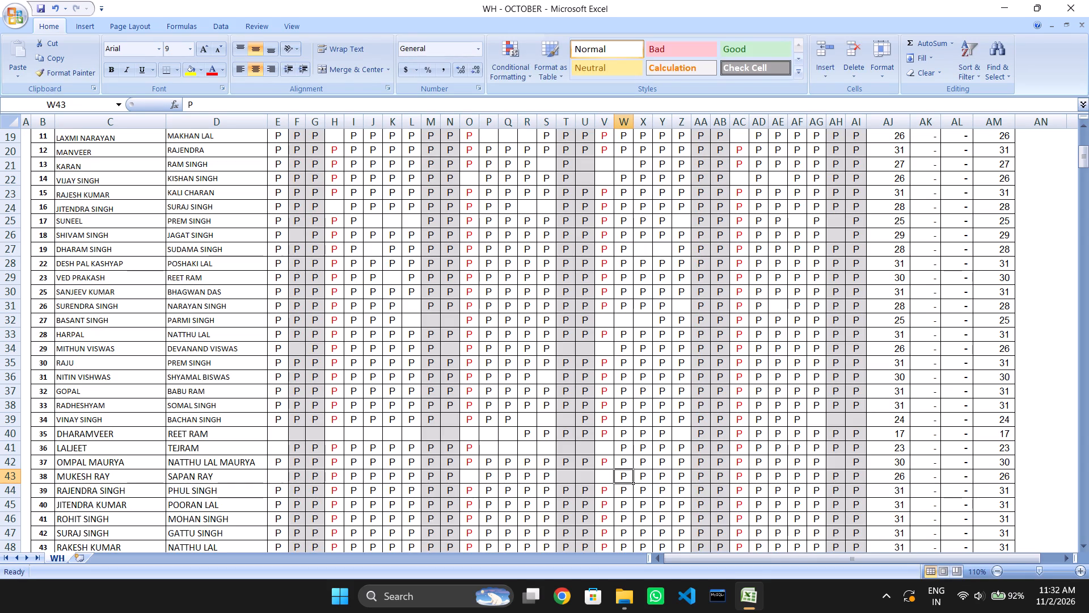
Clear the P marks on Friday 23 and Thursday 29 October for the employee with ID 38.
{"action": "key", "text": "Right"}
{"action": "key", "text": "Right"}
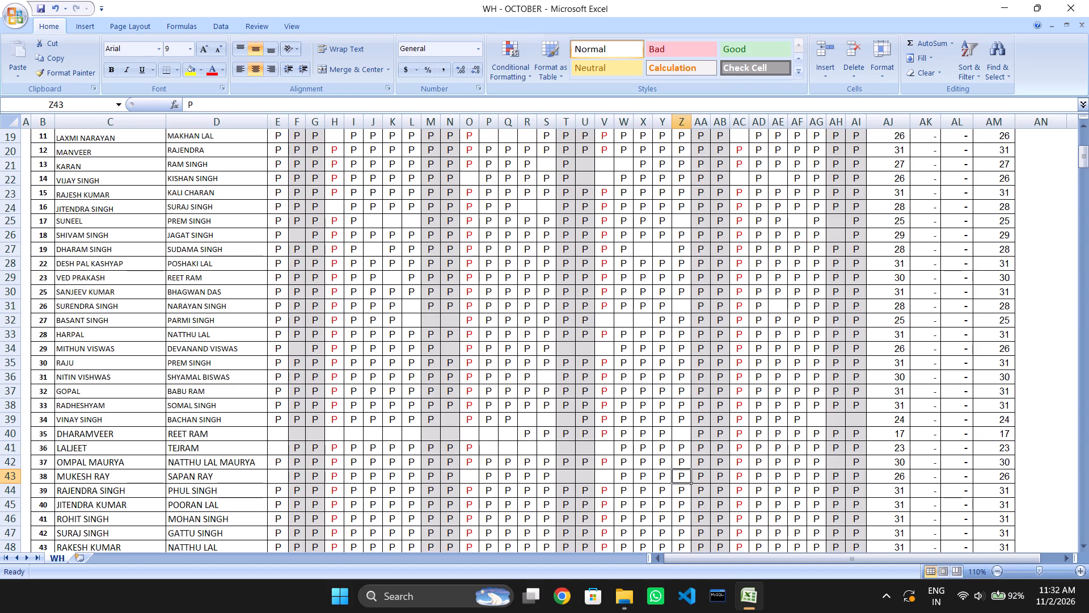
{"action": "key", "text": "Right"}
{"action": "key", "text": "BackSpace"}
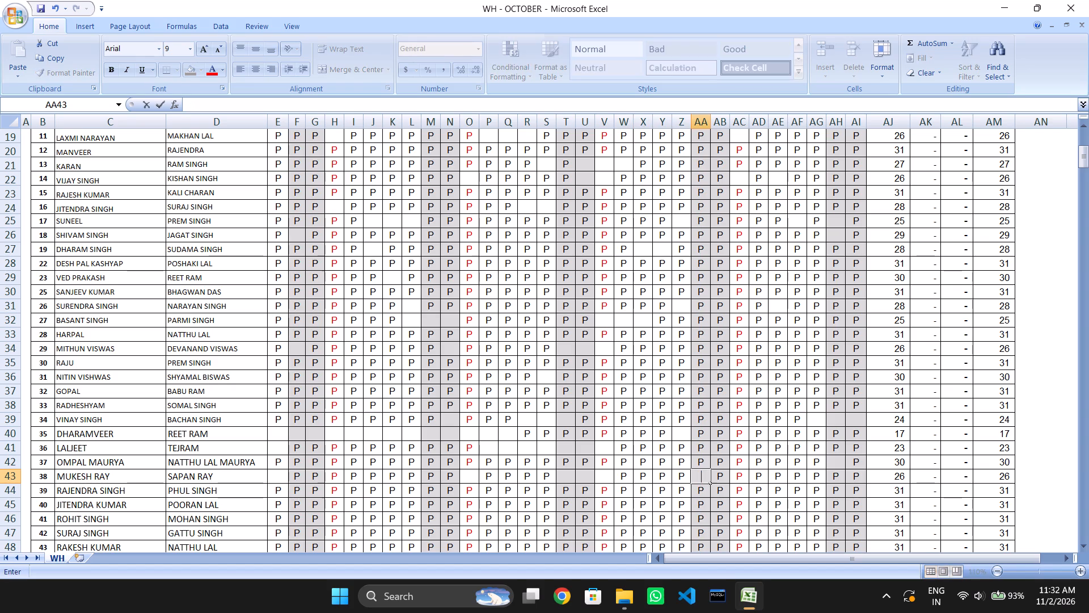
{"action": "key", "text": "Right"}
{"action": "key", "text": "Right"}
{"action": "key", "text": "Right"}
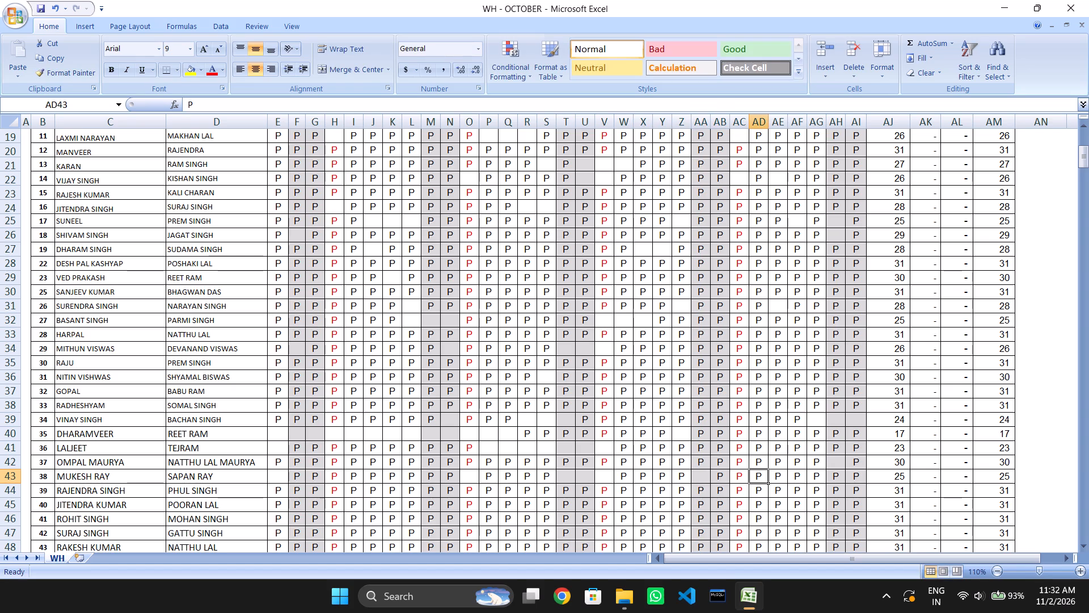
{"action": "key", "text": "Right"}
{"action": "key", "text": "Right"}
{"action": "key", "text": "Right"}
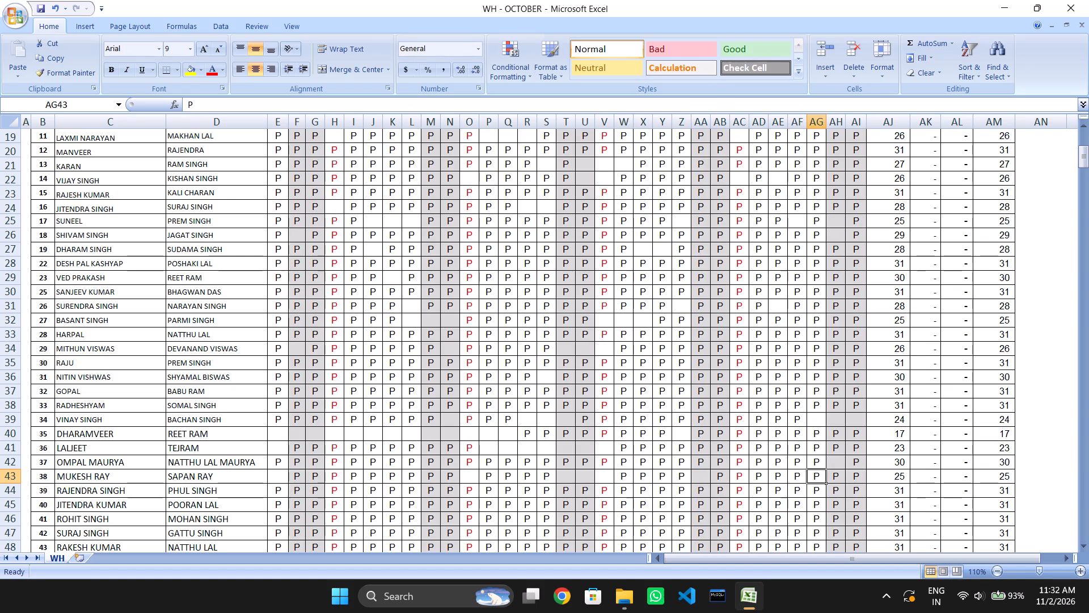
{"action": "key", "text": "BackSpace"}
{"action": "key", "text": "Right"}
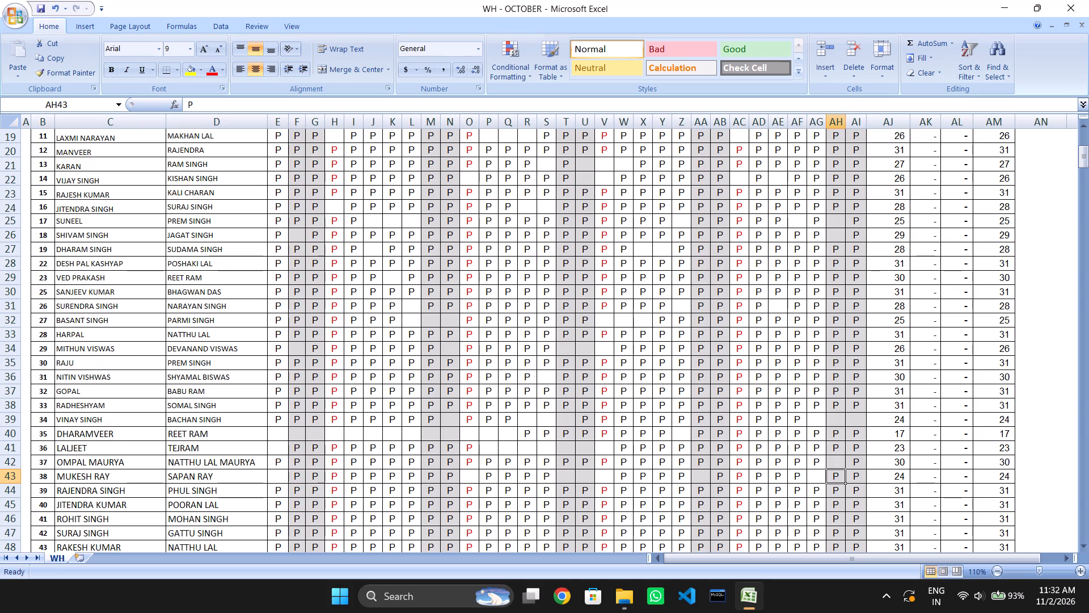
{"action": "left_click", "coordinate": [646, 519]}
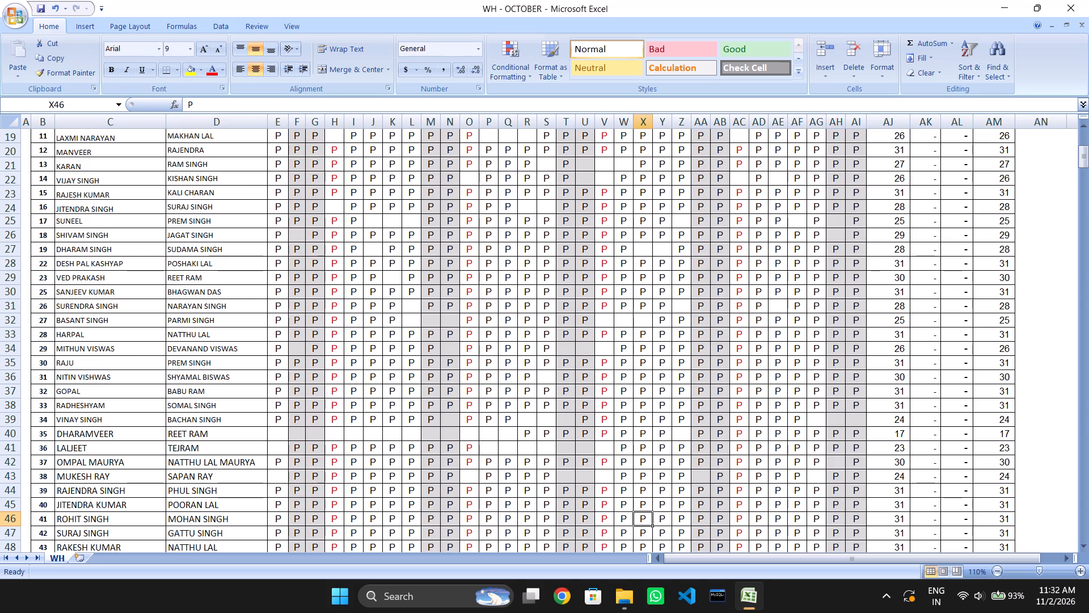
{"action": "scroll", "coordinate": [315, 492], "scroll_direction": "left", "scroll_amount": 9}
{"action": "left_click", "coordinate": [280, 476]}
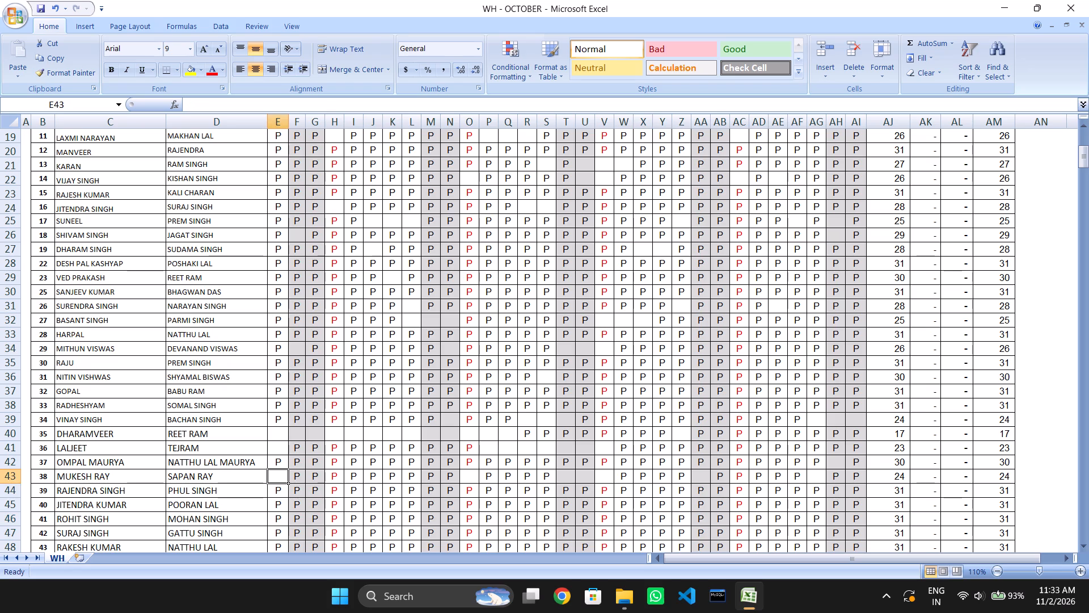
Review the daily attendance marks from 1 to 30 October for the employee with ID 38.
{"action": "key", "text": "Right"}
{"action": "key", "text": "Right"}
{"action": "key", "text": "Right"}
{"action": "key", "text": "Right"}
{"action": "key", "text": "Right"}
{"action": "key", "text": "Right"}
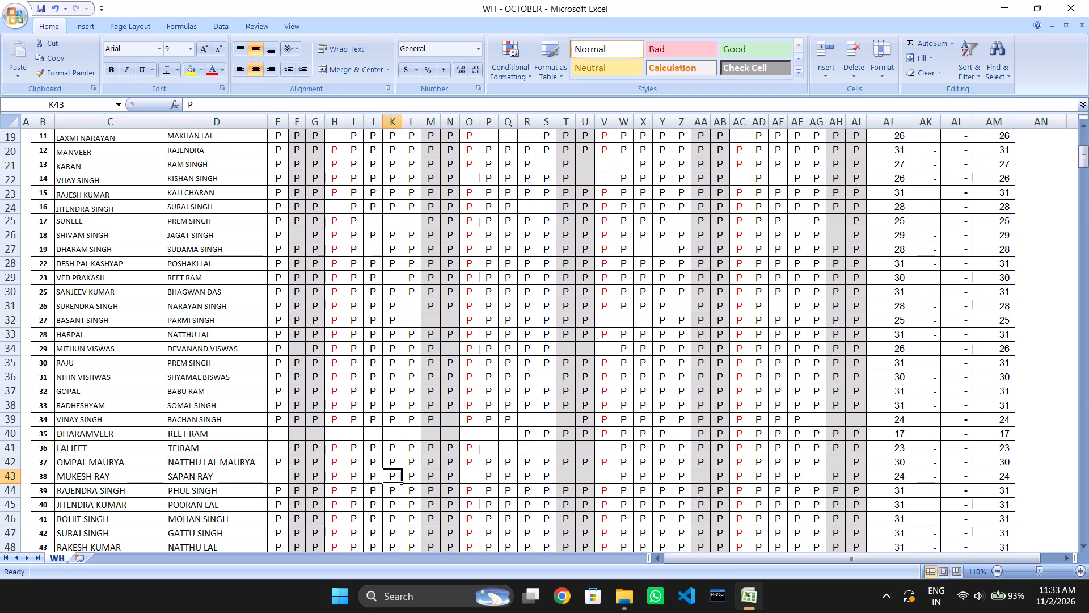
{"action": "key", "text": "Right"}
{"action": "key", "text": "Right"}
{"action": "key", "text": "Right"}
{"action": "key", "text": "Right"}
{"action": "key", "text": "Right"}
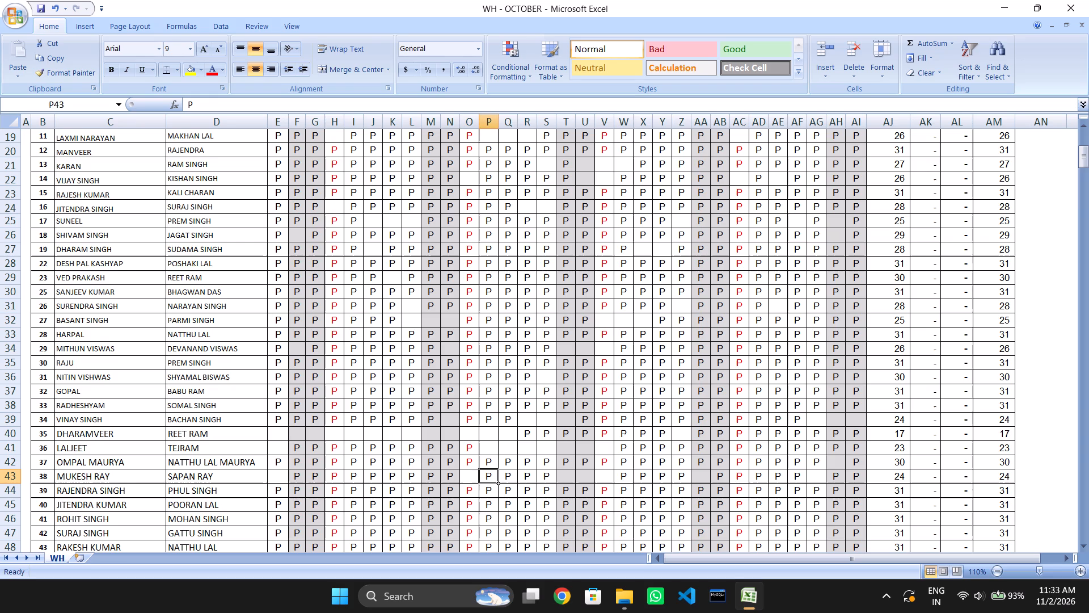
{"action": "key", "text": "Right"}
{"action": "key", "text": "Right"}
{"action": "key", "text": "Right"}
{"action": "key", "text": "Right"}
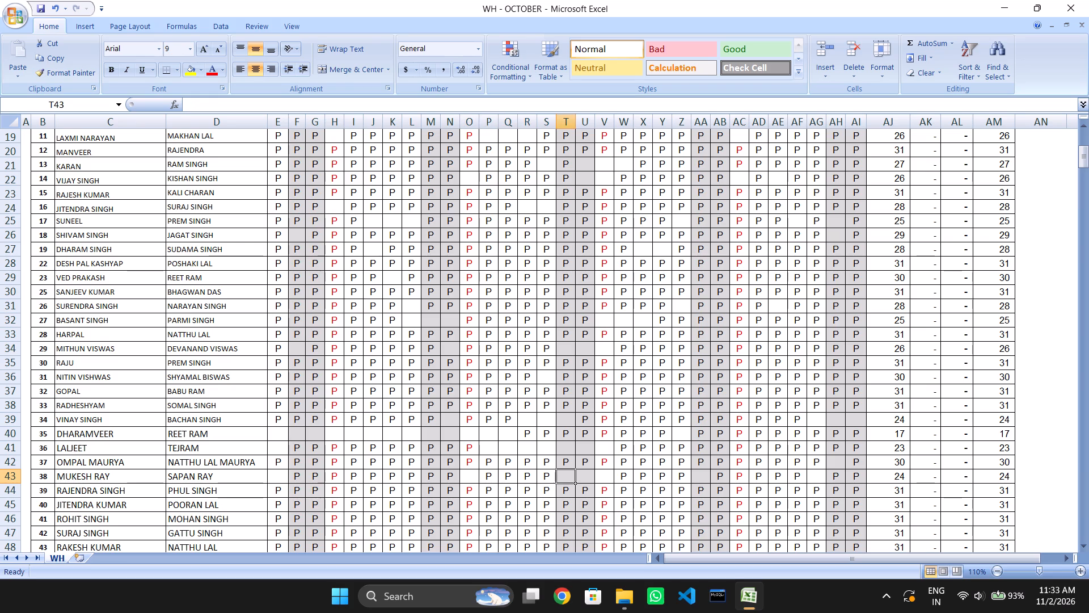
{"action": "key", "text": "Right"}
{"action": "key", "text": "Right"}
{"action": "key", "text": "Right"}
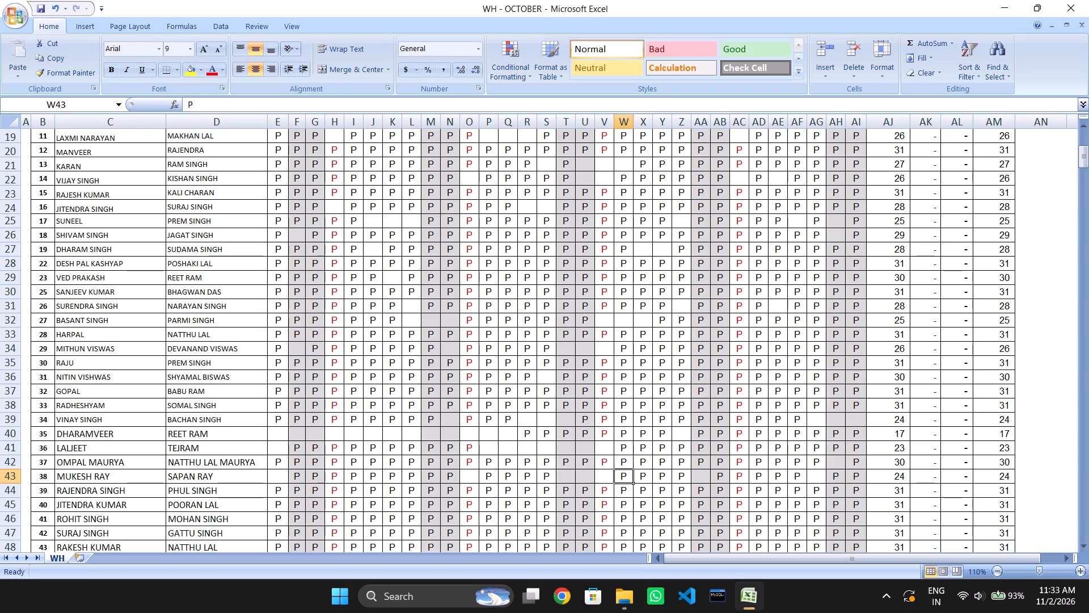
{"action": "key", "text": "Right"}
{"action": "key", "text": "Right"}
{"action": "key", "text": "Right"}
{"action": "key", "text": "Right"}
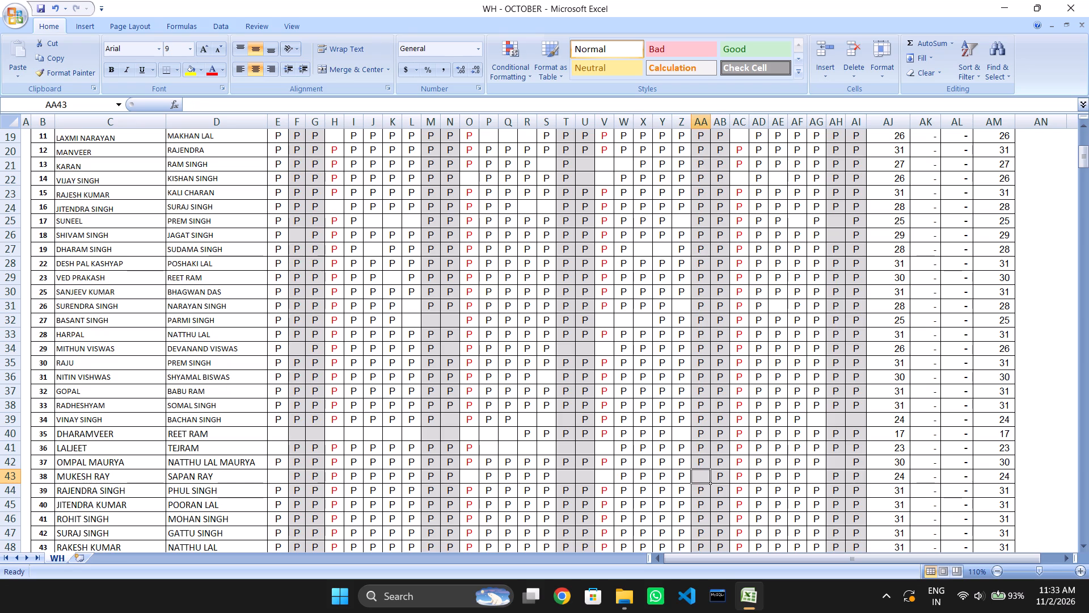
{"action": "key", "text": "Right"}
{"action": "key", "text": "Right"}
{"action": "key", "text": "Right"}
{"action": "key", "text": "Right"}
{"action": "key", "text": "Right"}
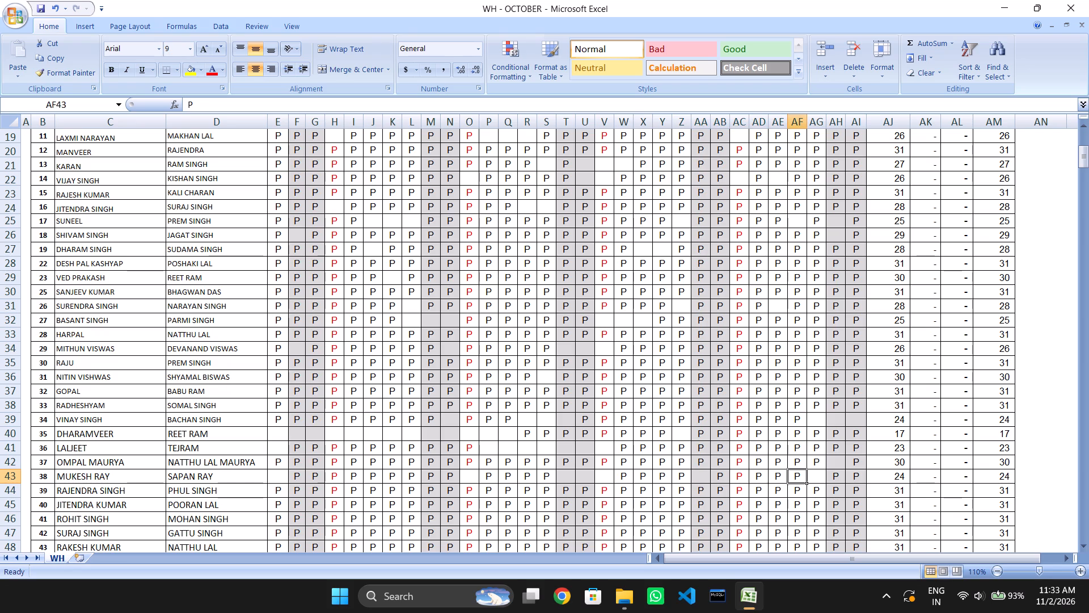
{"action": "key", "text": "Right"}
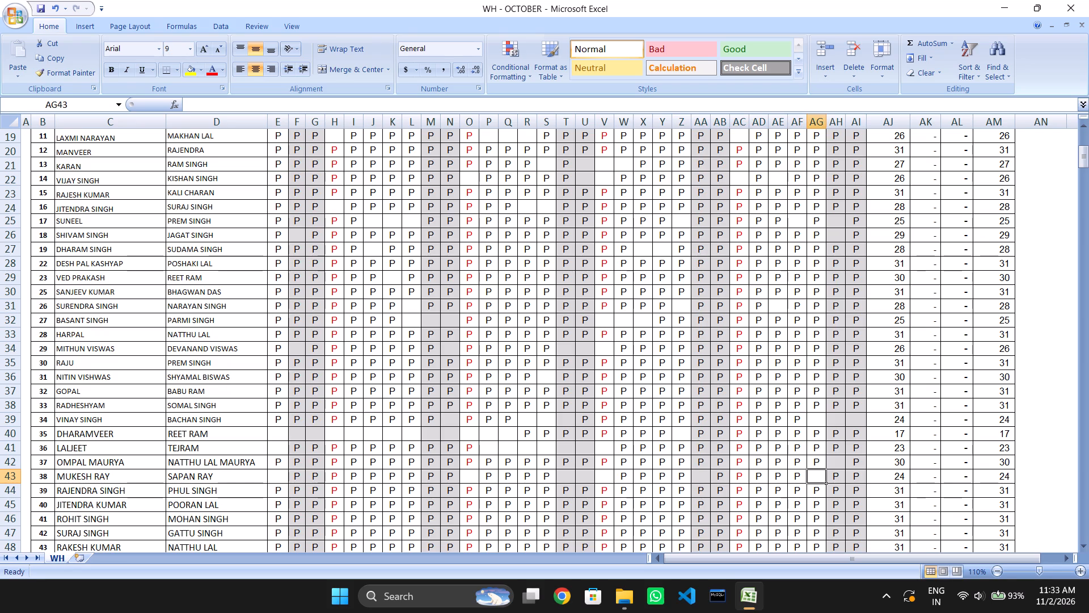
{"action": "key", "text": "Right"}
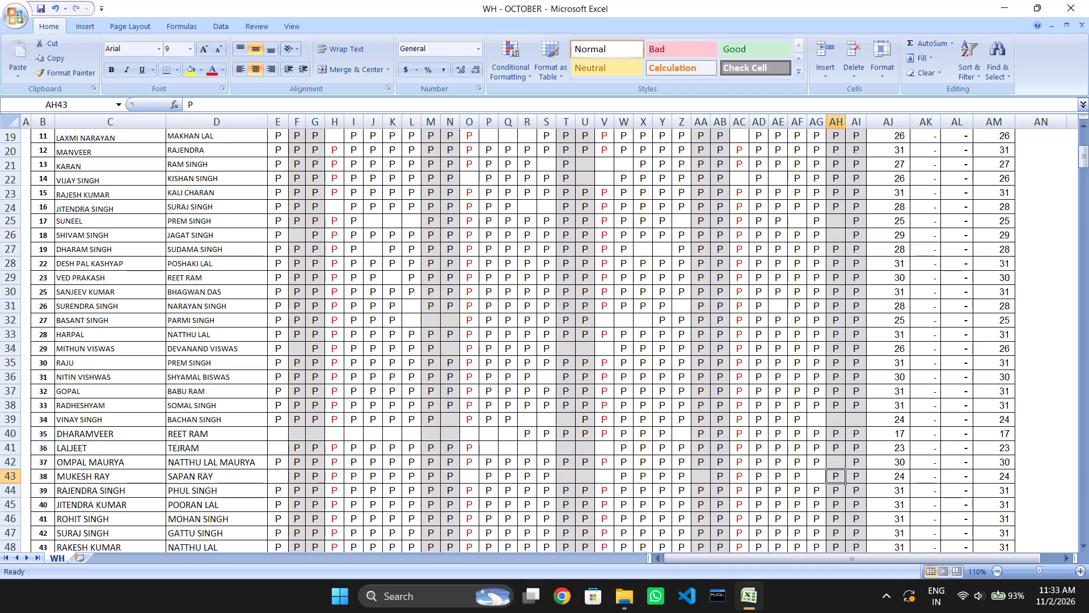
{"action": "left_click_drag", "start_coordinate": [278, 477], "coordinate": [598, 471]}
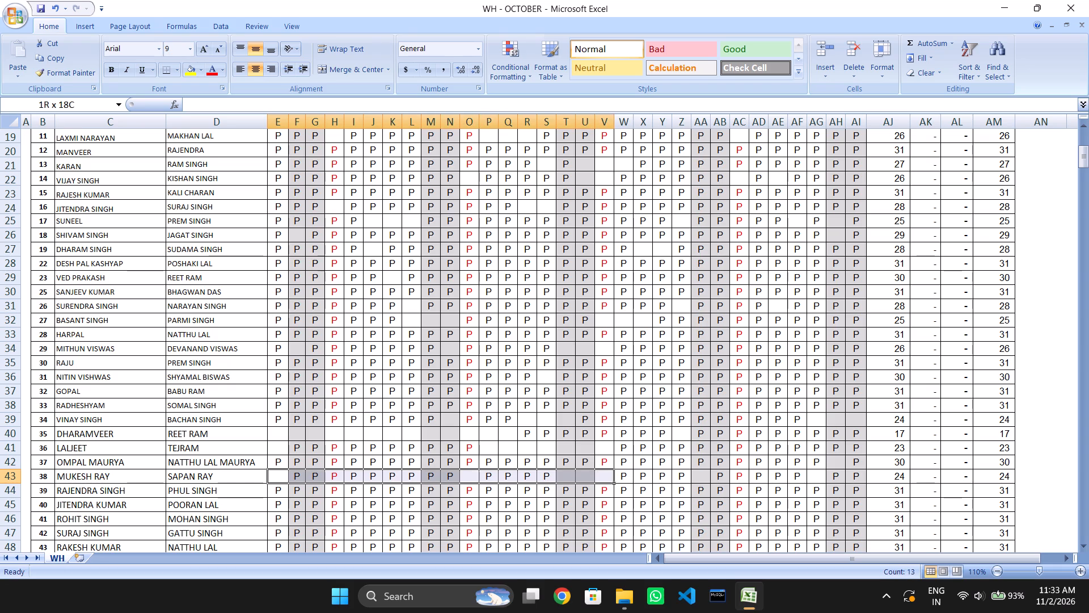
{"action": "left_click_drag", "start_coordinate": [598, 471], "coordinate": [623, 481]}
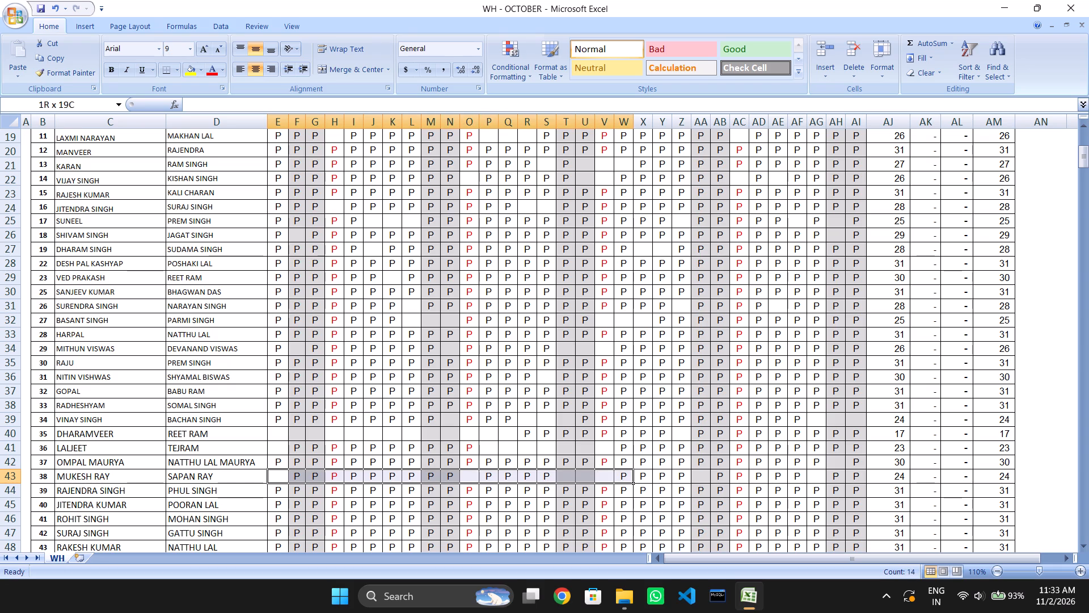
{"action": "left_click_drag", "start_coordinate": [623, 481], "coordinate": [607, 485]}
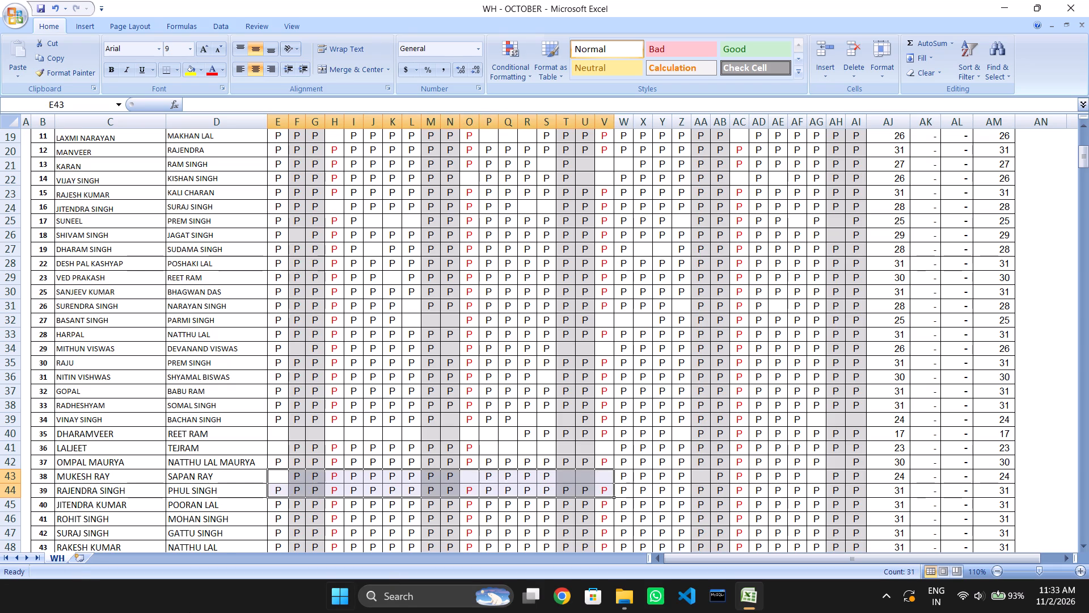
{"action": "left_click", "coordinate": [137, 510]}
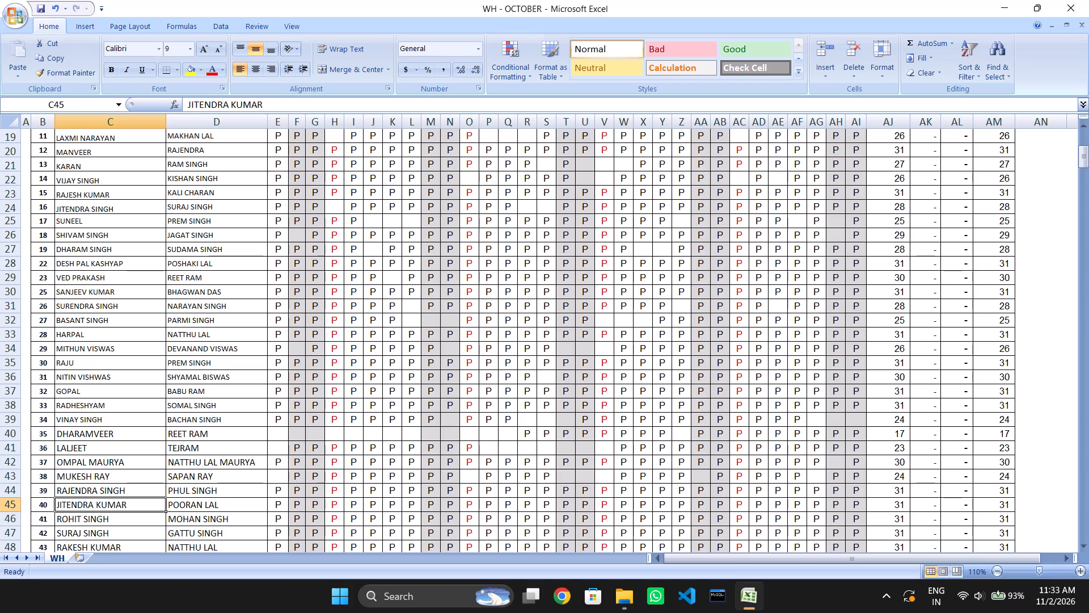
{"action": "left_click_drag", "start_coordinate": [282, 475], "coordinate": [492, 480]}
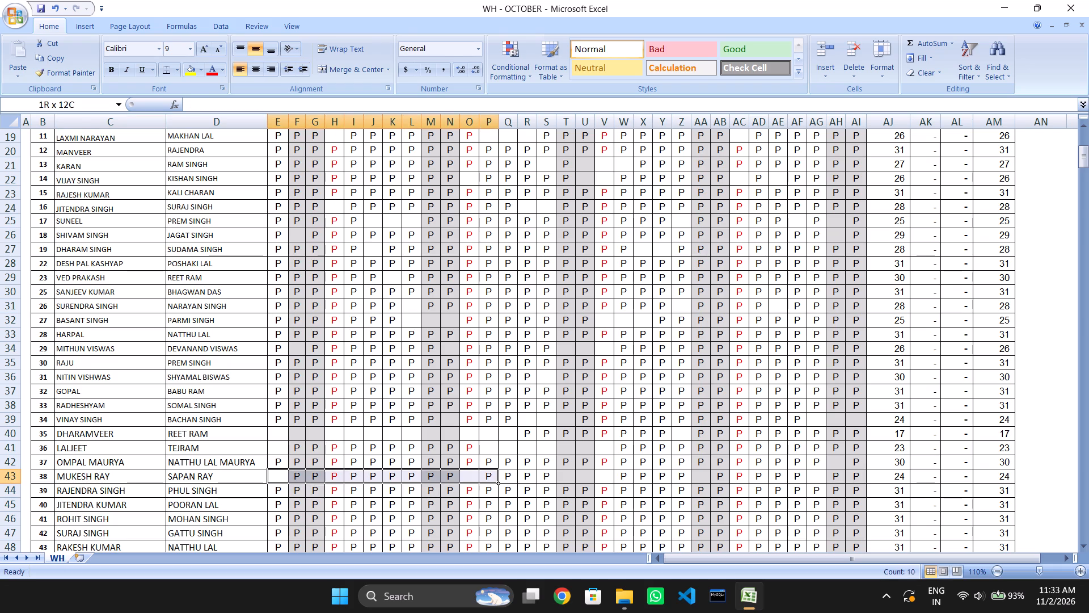
{"action": "left_click_drag", "start_coordinate": [492, 480], "coordinate": [742, 475]}
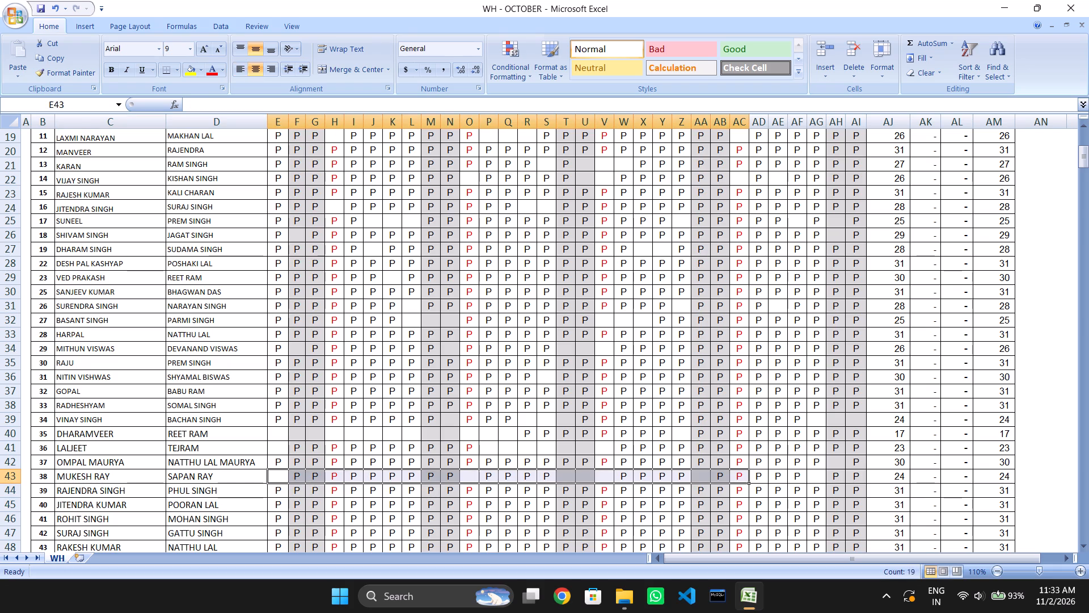
{"action": "left_click", "coordinate": [742, 477]}
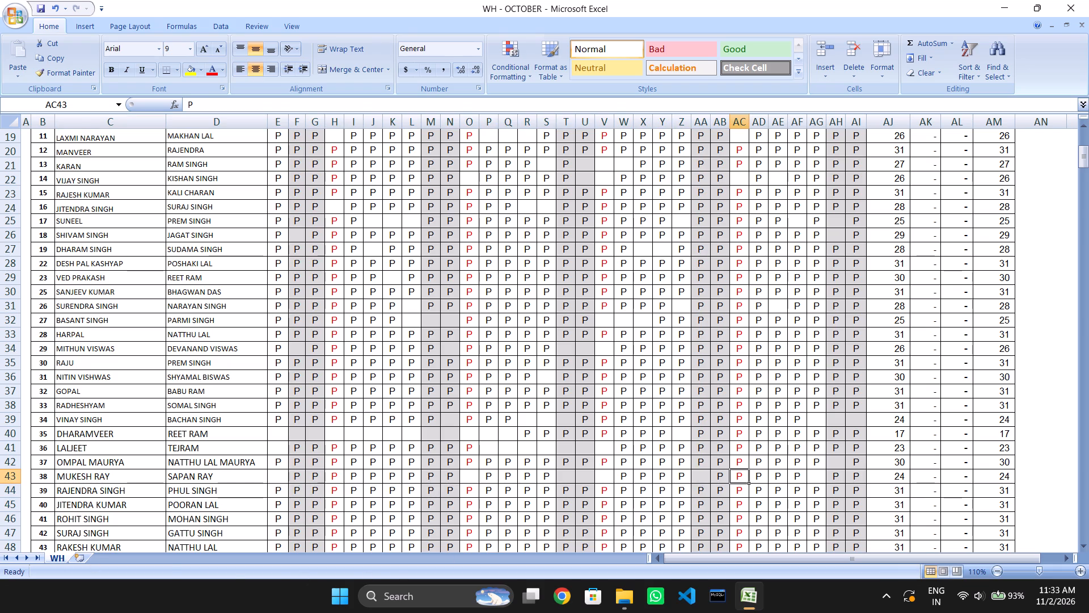
Clear the P mark on 10 October for the employee with ID 39.
{"action": "left_click", "coordinate": [108, 493]}
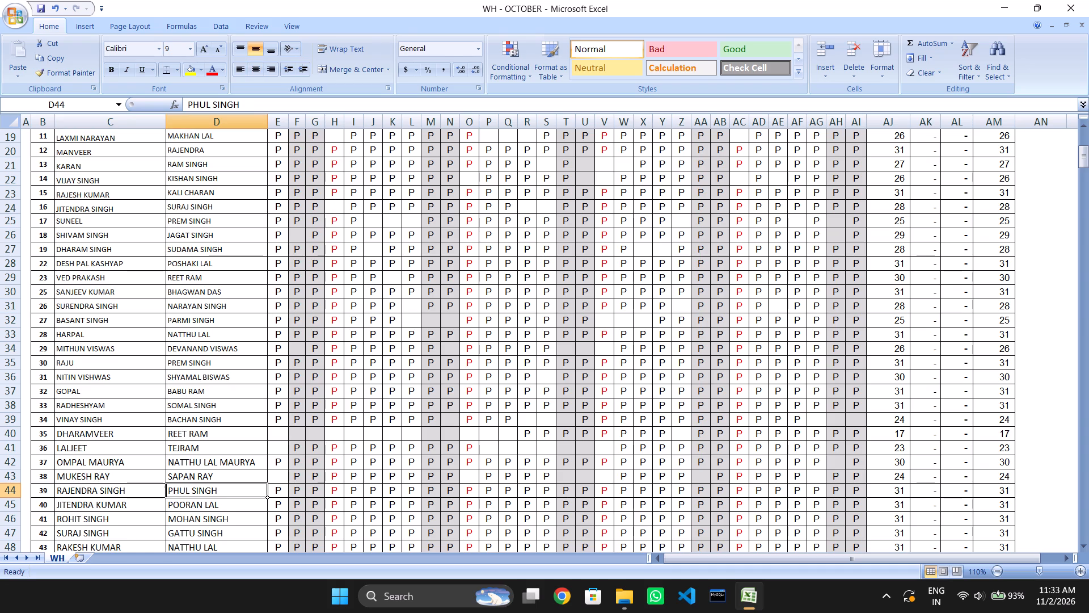
{"action": "key", "text": "Right"}
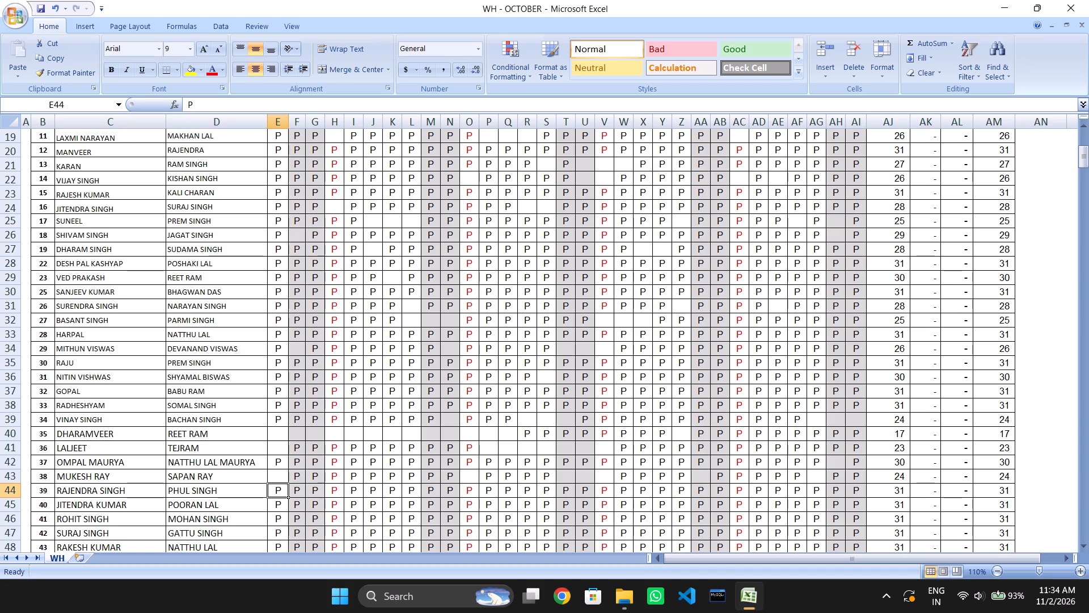
{"action": "key", "text": "Right"}
{"action": "key", "text": "Right"}
{"action": "key", "text": "Right"}
{"action": "key", "text": "Right"}
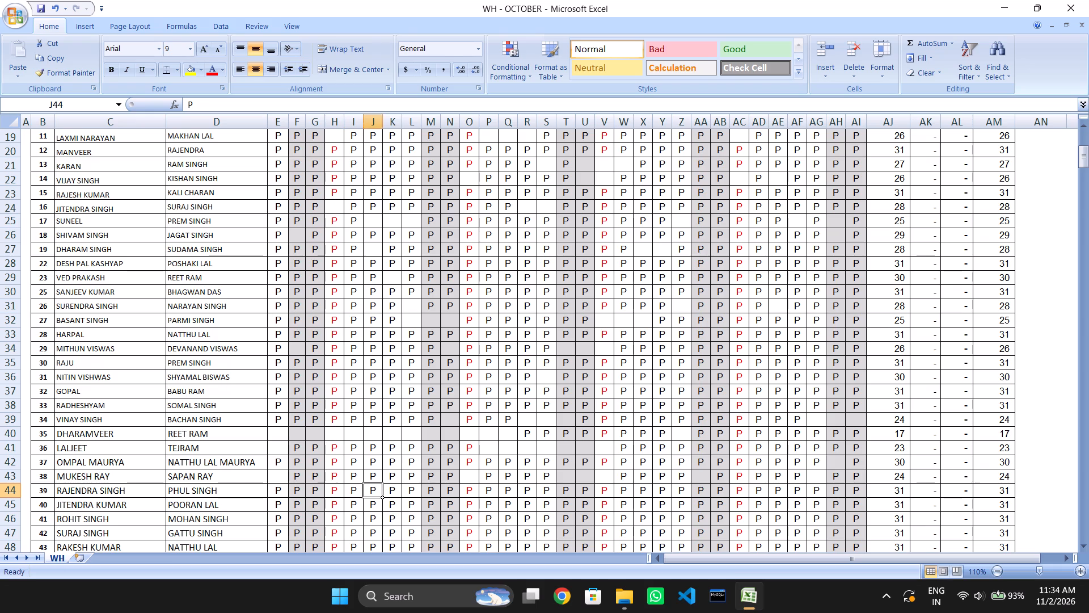
{"action": "key", "text": "Right"}
{"action": "key", "text": "Right"}
{"action": "key", "text": "Right"}
{"action": "key", "text": "Right"}
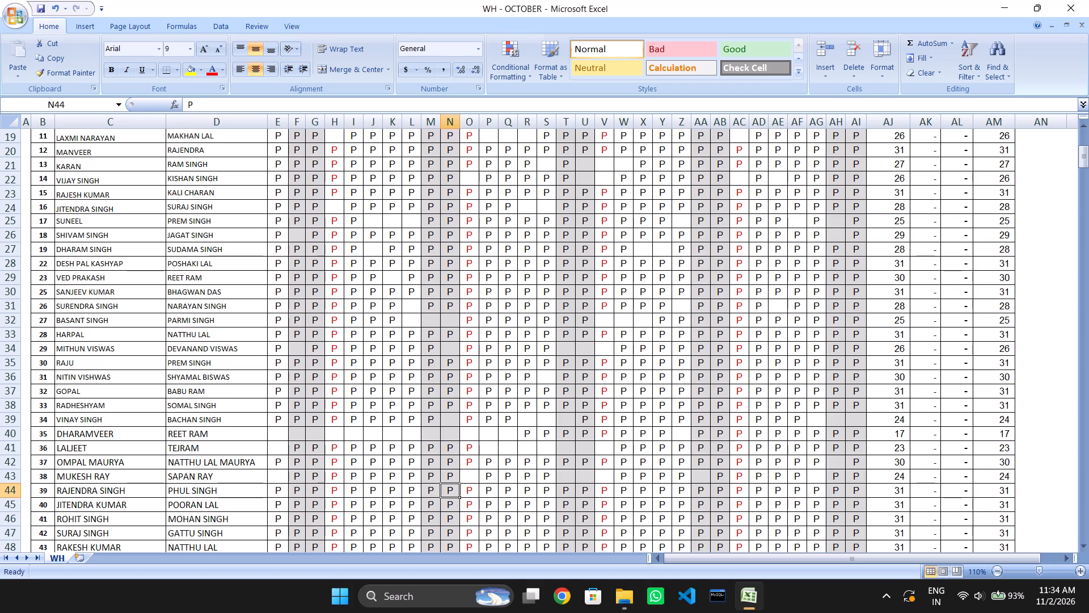
{"action": "key", "text": "BackSpace"}
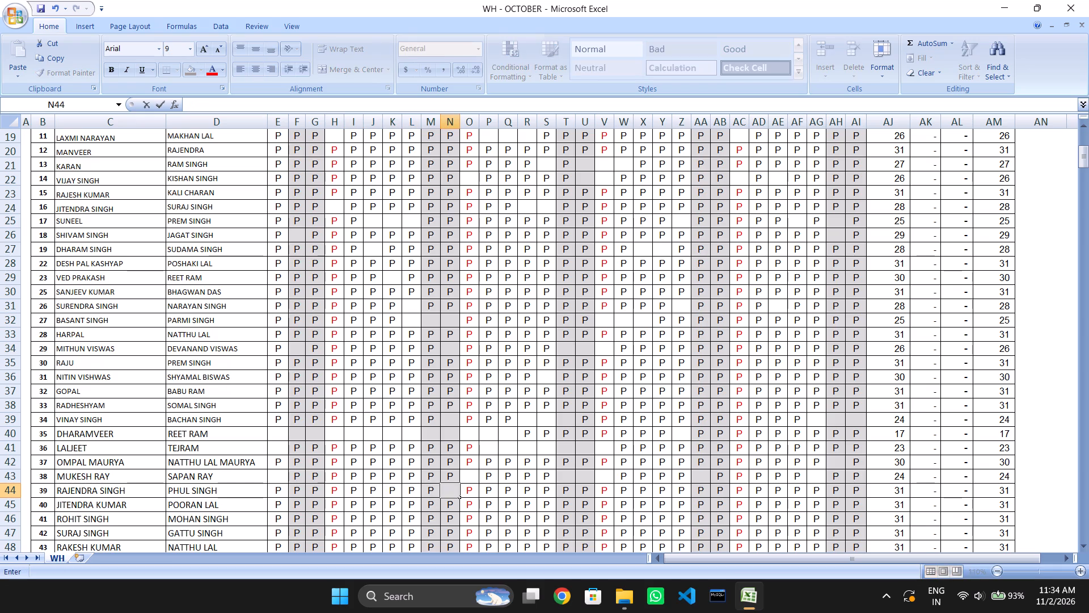
{"action": "key", "text": "Right"}
Clear the P marks on 20 and 21 October for the employee with ID 39.
{"action": "key", "text": "Right"}
{"action": "key", "text": "Right"}
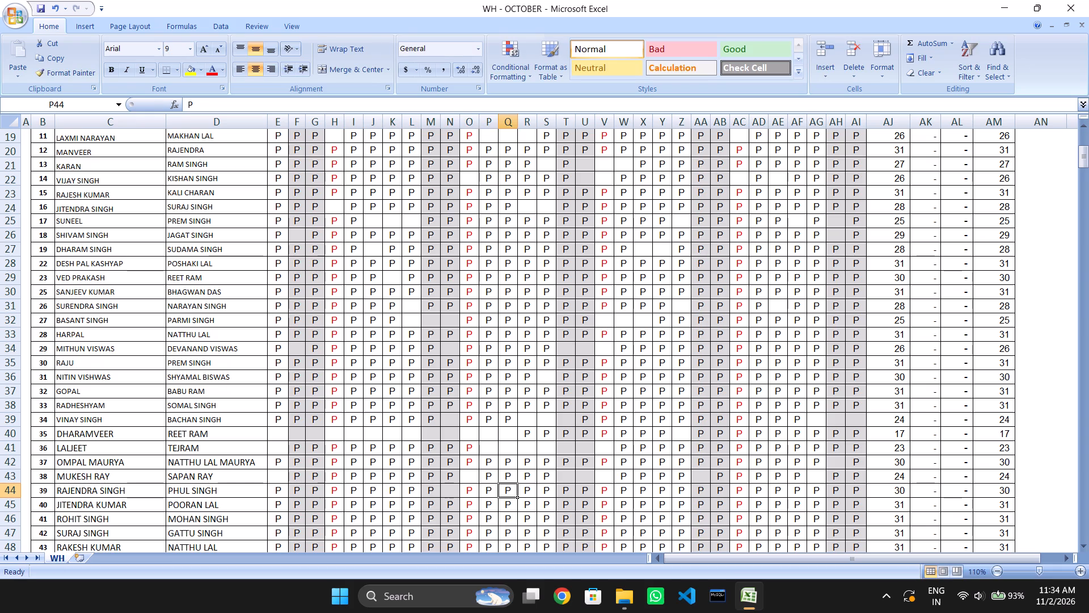
{"action": "key", "text": "Right"}
{"action": "key", "text": "Right"}
{"action": "key", "text": "Right"}
{"action": "key", "text": "Right"}
{"action": "key", "text": "Right"}
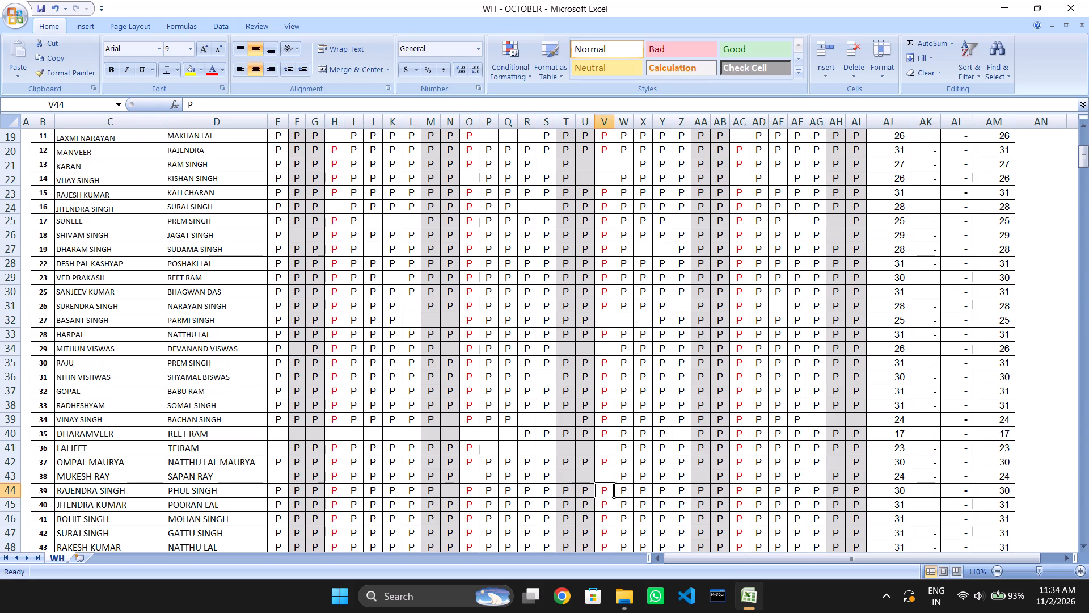
{"action": "key", "text": "Right"}
{"action": "key", "text": "Right"}
{"action": "key", "text": "BackSpace"}
{"action": "key", "text": "Right"}
{"action": "key", "text": "BackSpace"}
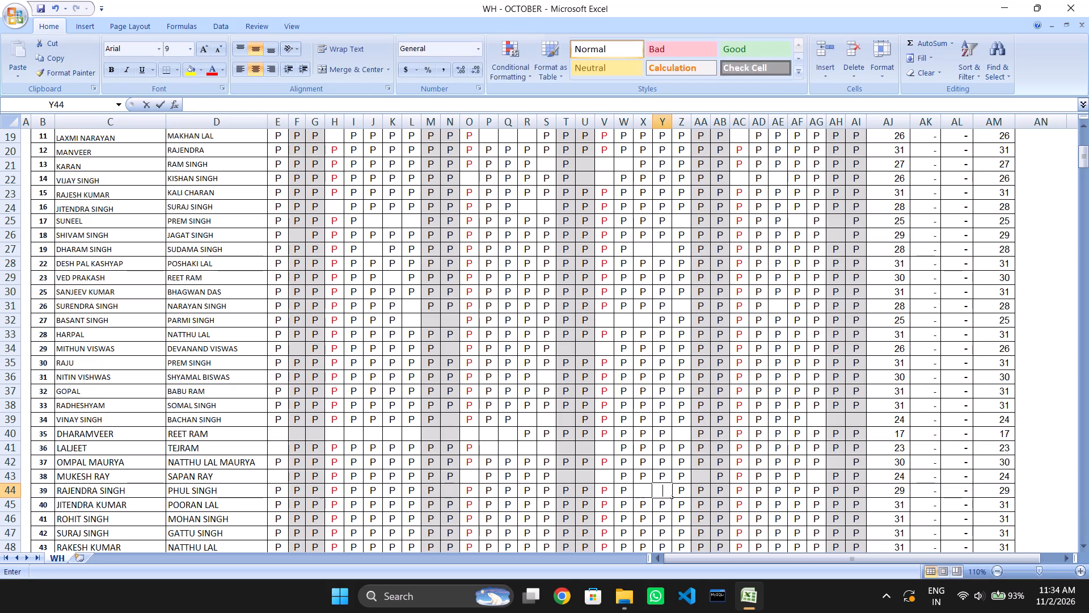
{"action": "key", "text": "Right"}
{"action": "key", "text": "Right"}
{"action": "key", "text": "Right"}
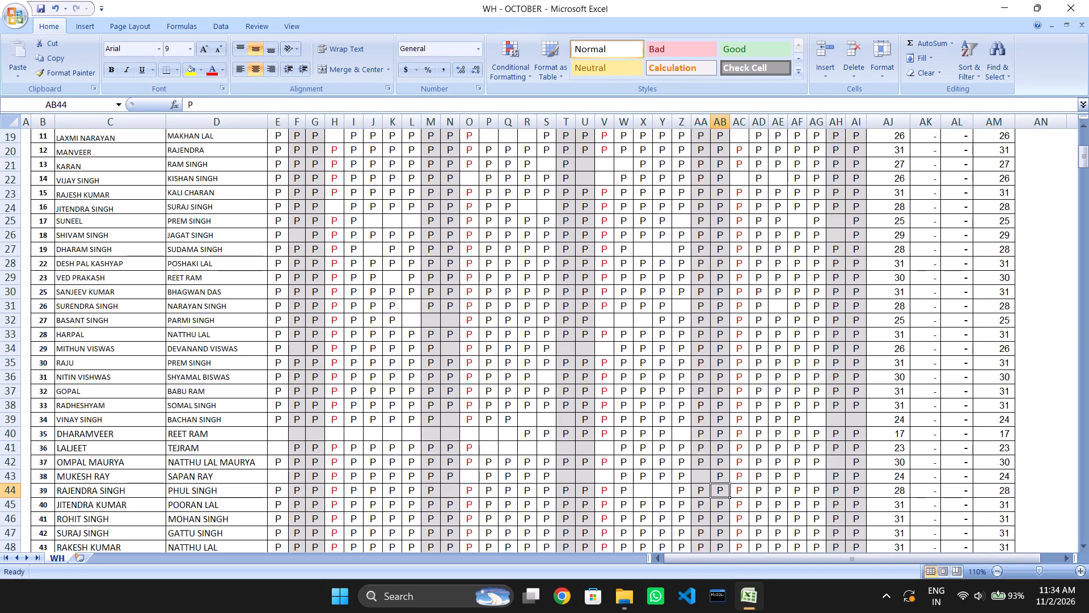
Clear the P mark on 18 October for the employee with ID 40.
{"action": "left_click", "coordinate": [121, 506]}
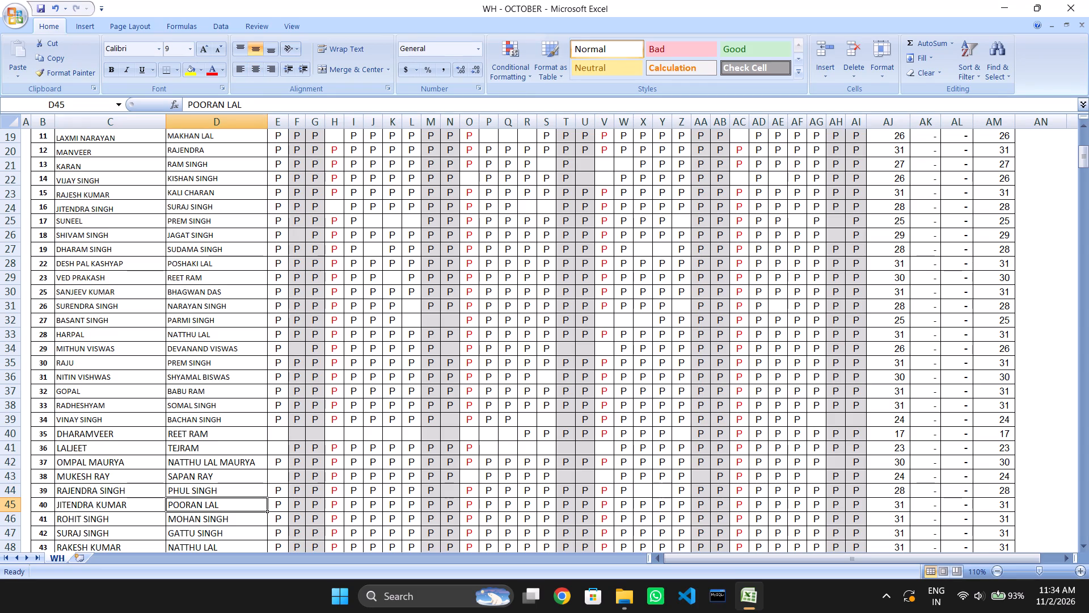
{"action": "key", "text": "Right"}
{"action": "key", "text": "Right"}
{"action": "key", "text": "Right"}
{"action": "key", "text": "Right"}
{"action": "key", "text": "Right"}
{"action": "key", "text": "Right"}
{"action": "key", "text": "Right"}
{"action": "key", "text": "Right"}
{"action": "key", "text": "Right"}
{"action": "key", "text": "Right"}
{"action": "key", "text": "Right"}
{"action": "key", "text": "Right"}
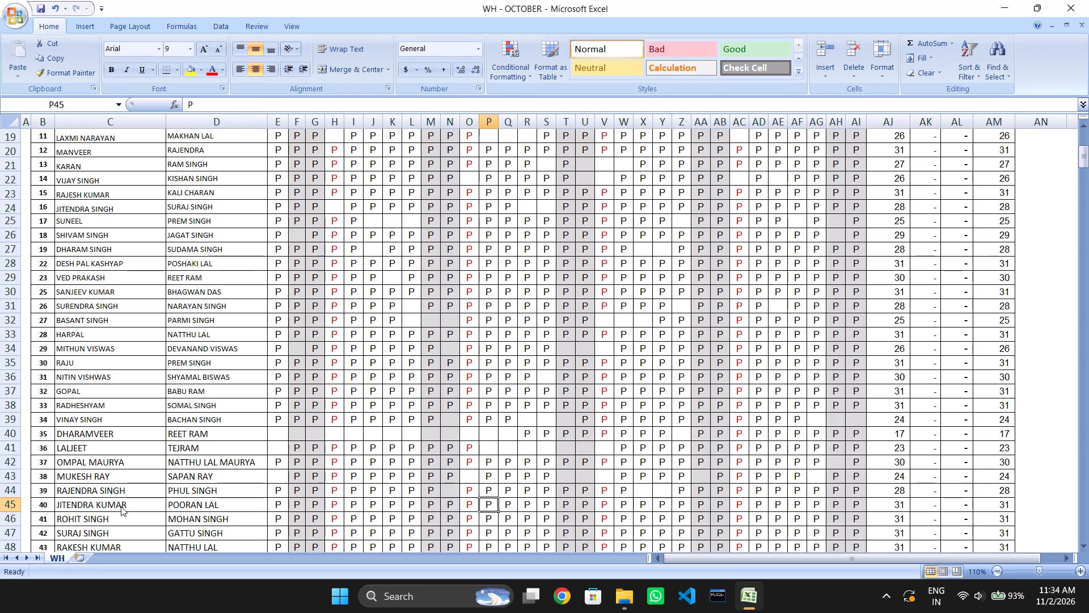
{"action": "key", "text": "Right"}
{"action": "key", "text": "Right"}
{"action": "key", "text": "Right"}
{"action": "key", "text": "Right"}
{"action": "key", "text": "Right"}
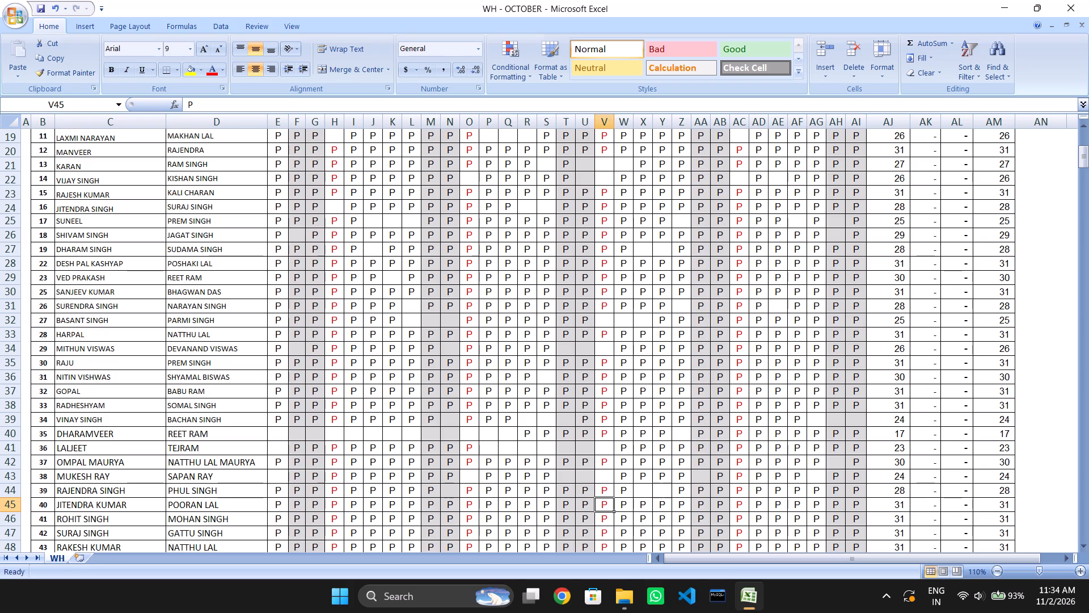
{"action": "key", "text": "BackSpace"}
{"action": "key", "text": "Right"}
Clear the P marks on 25 and 26 October for the employee with ID 40.
{"action": "key", "text": "Right"}
{"action": "key", "text": "Right"}
{"action": "key", "text": "Right"}
{"action": "key", "text": "Right"}
{"action": "key", "text": "Right"}
{"action": "key", "text": "Right"}
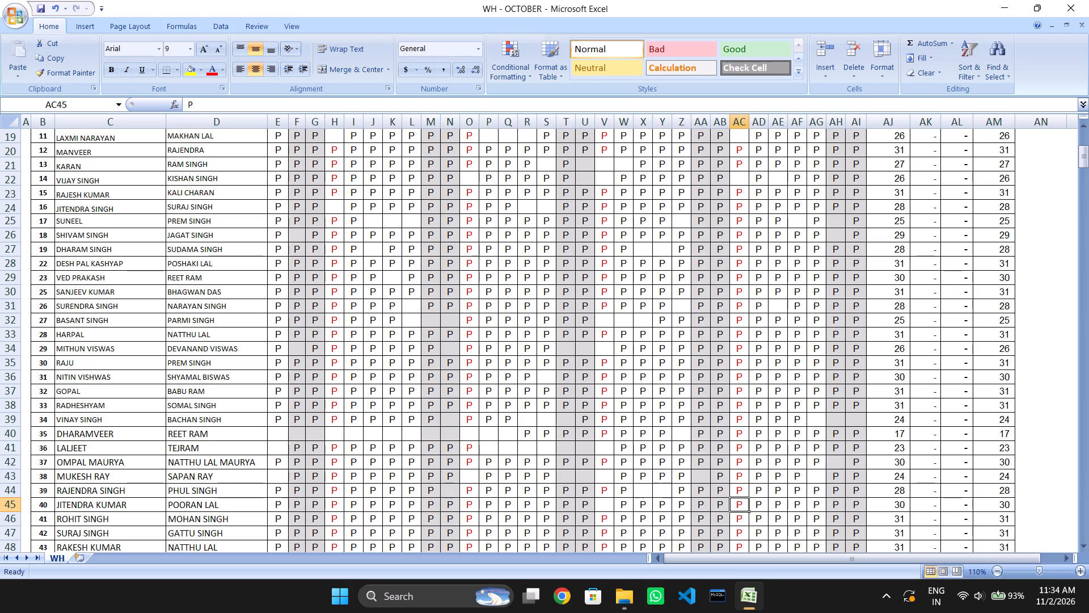
{"action": "key", "text": "BackSpace"}
{"action": "key", "text": "Right"}
{"action": "key", "text": "BackSpace"}
{"action": "key", "text": "Right"}
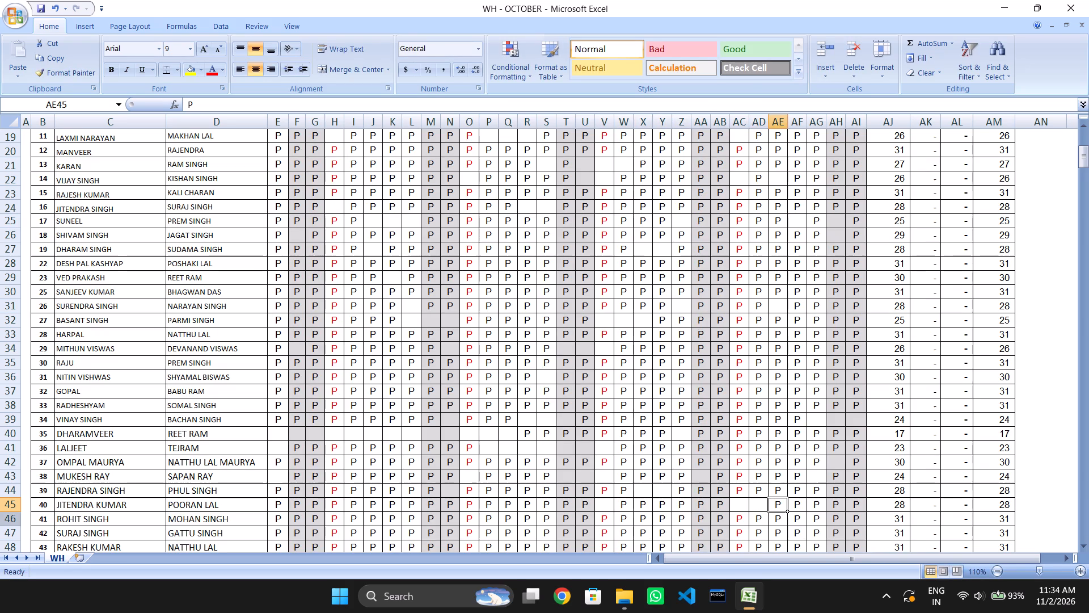
Clear the P mark on 6 October for the employee with ID 41.
{"action": "left_click", "coordinate": [94, 520]}
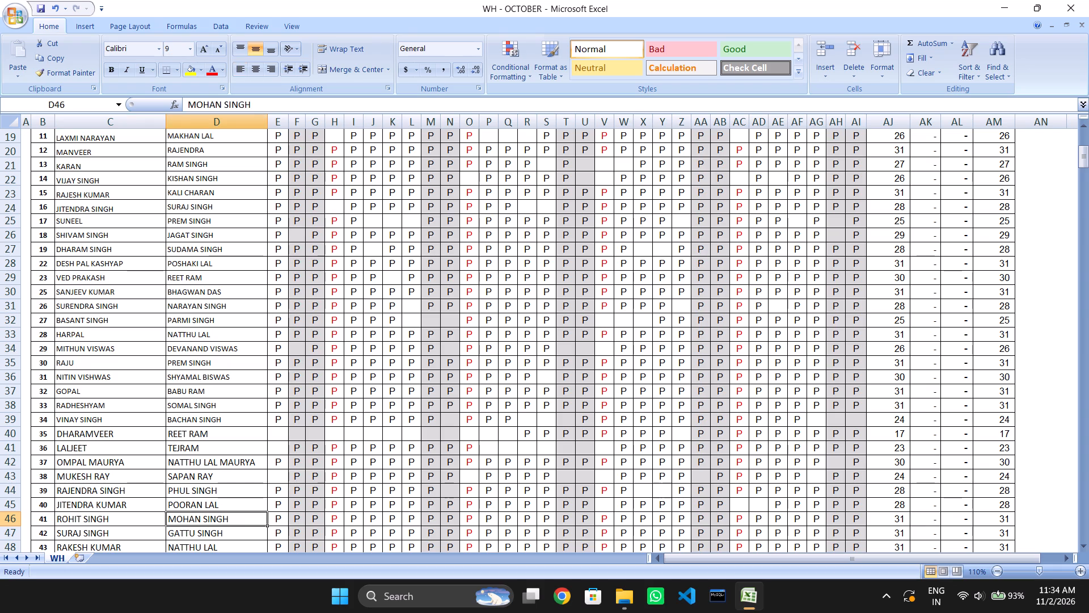
{"action": "key", "text": "Right"}
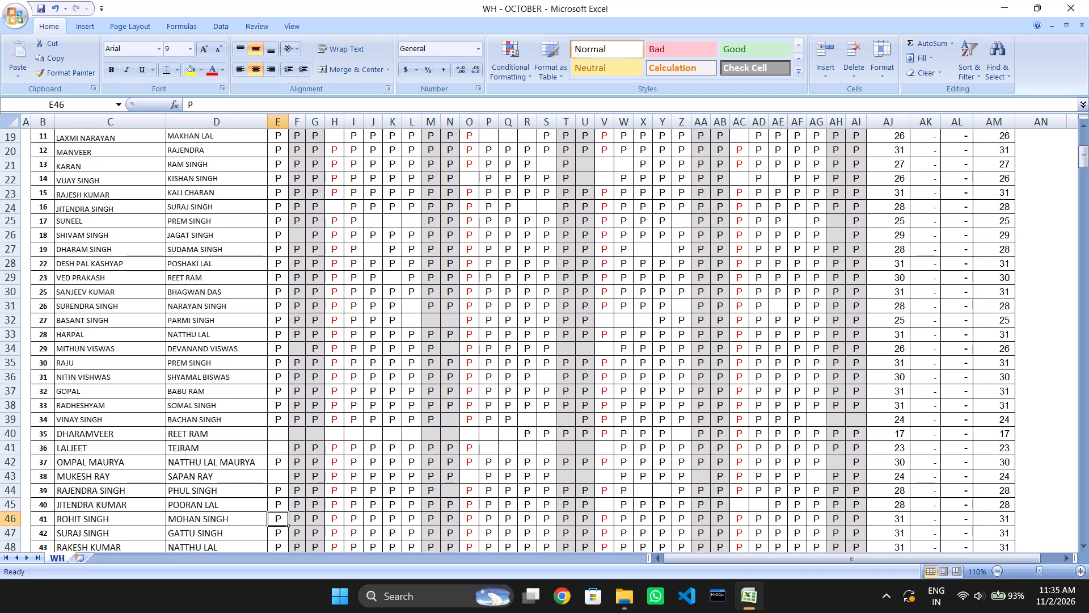
{"action": "key", "text": "Right"}
{"action": "key", "text": "Right"}
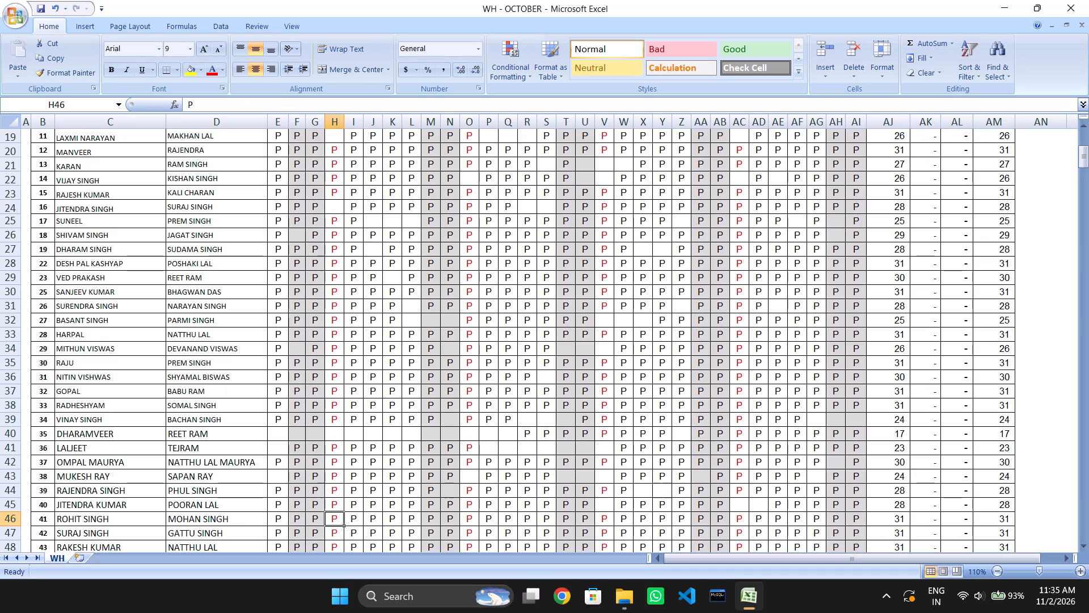
{"action": "key", "text": "Right"}
{"action": "key", "text": "Right"}
{"action": "key", "text": "BackSpace"}
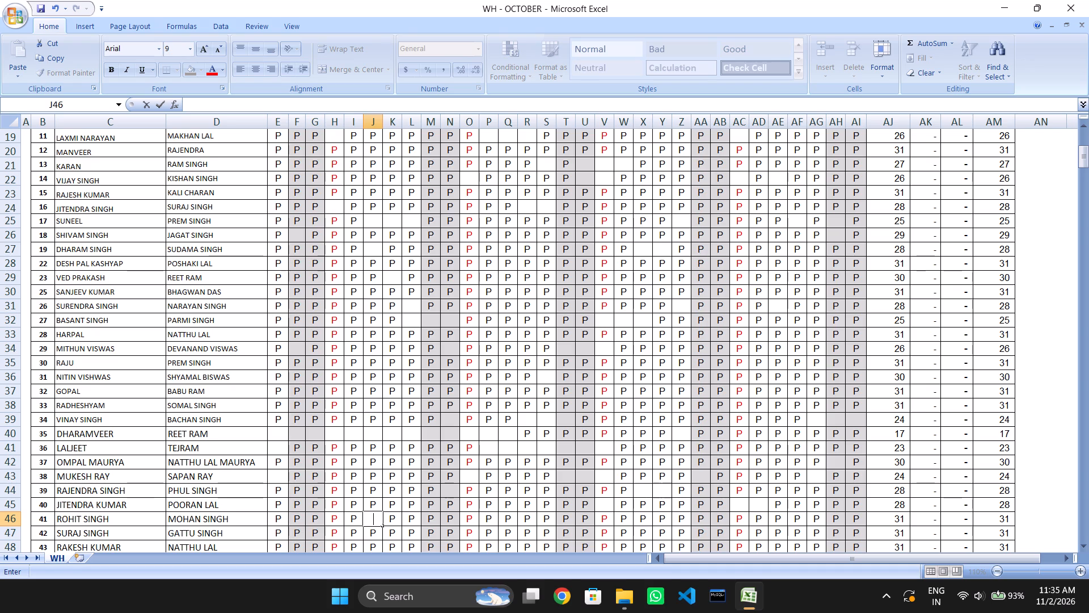
{"action": "key", "text": "Right"}
Clear the P mark on 18 October for the employee with ID 41.
{"action": "key", "text": "Right"}
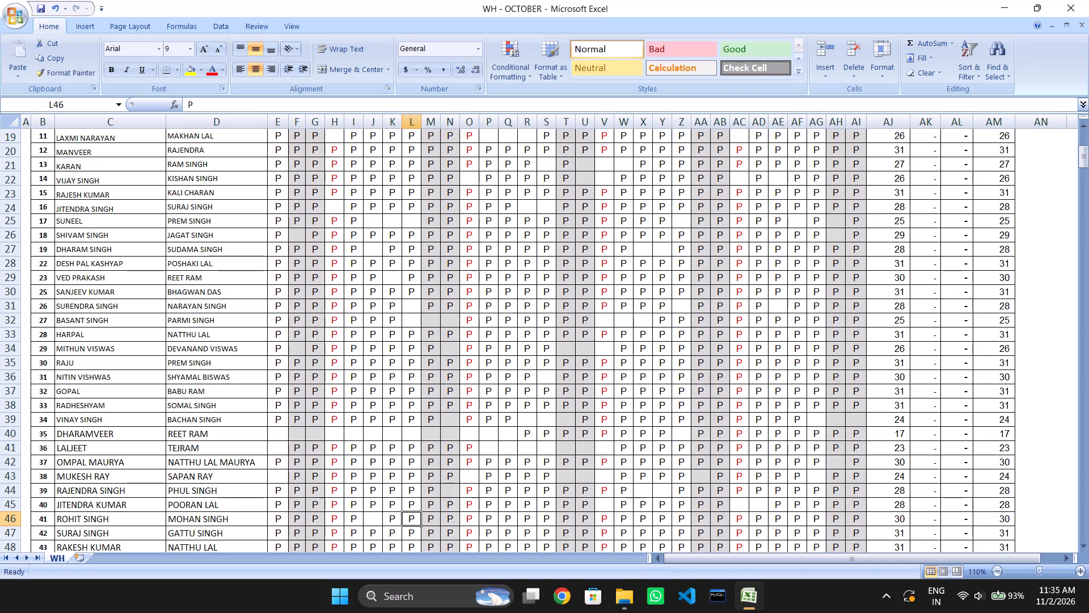
{"action": "key", "text": "Right"}
{"action": "key", "text": "Right"}
{"action": "key", "text": "Right"}
{"action": "key", "text": "Right"}
{"action": "key", "text": "Right"}
{"action": "key", "text": "Right"}
{"action": "key", "text": "Right"}
{"action": "key", "text": "Right"}
{"action": "key", "text": "Right"}
{"action": "key", "text": "Right"}
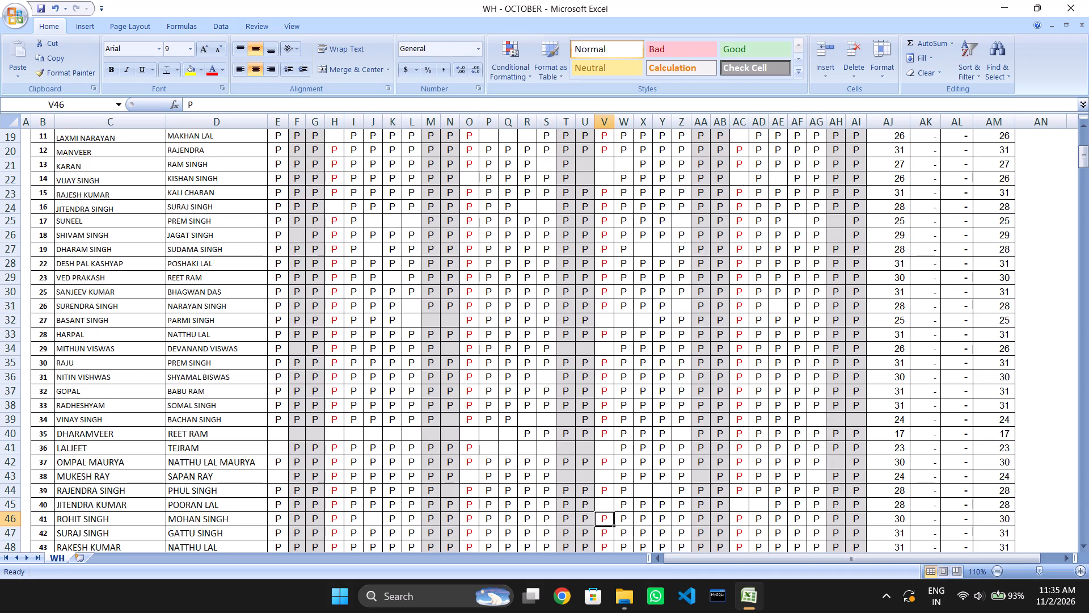
{"action": "key", "text": "BackSpace"}
{"action": "key", "text": "Right"}
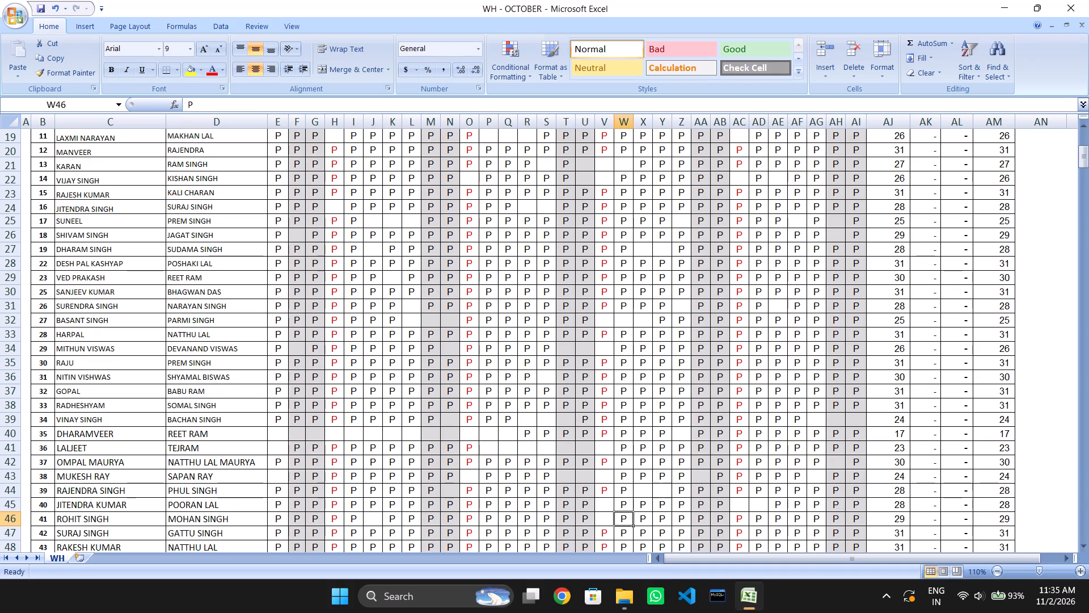
{"action": "key", "text": "Right"}
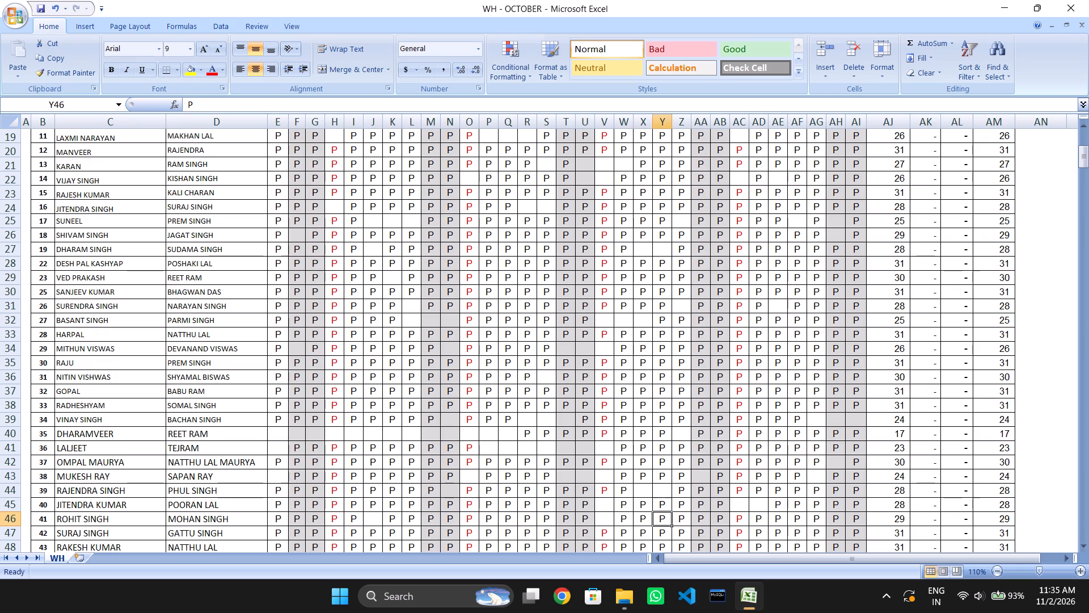
{"action": "key", "text": "Right"}
{"action": "key", "text": "Right"}
{"action": "key", "text": "BackSpace"}
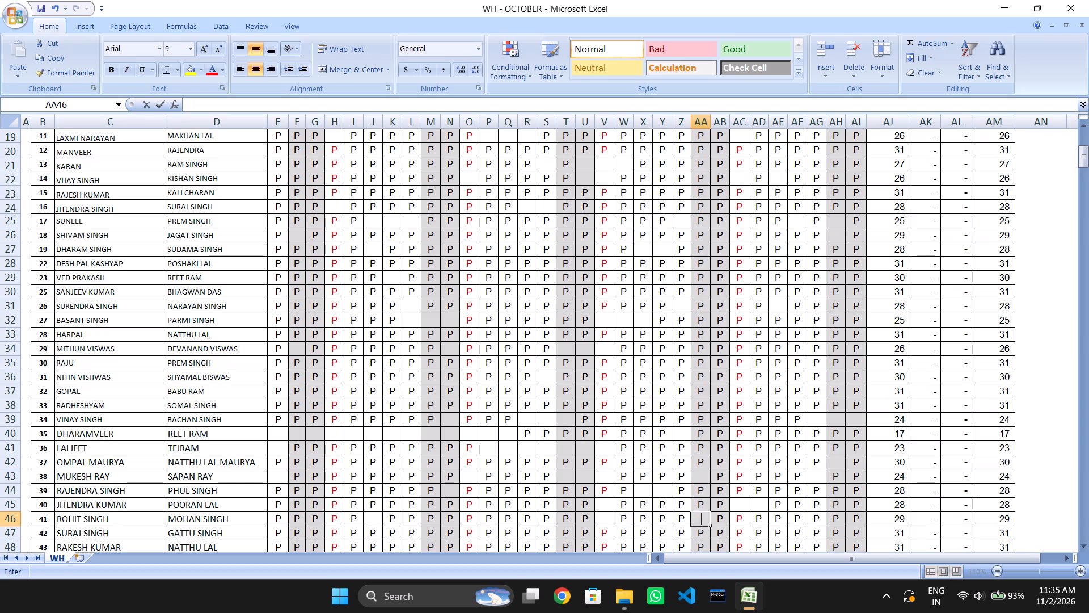
{"action": "key", "text": "Right"}
{"action": "key", "text": "Right"}
{"action": "key", "text": "BackSpace"}
{"action": "key", "text": "Right"}
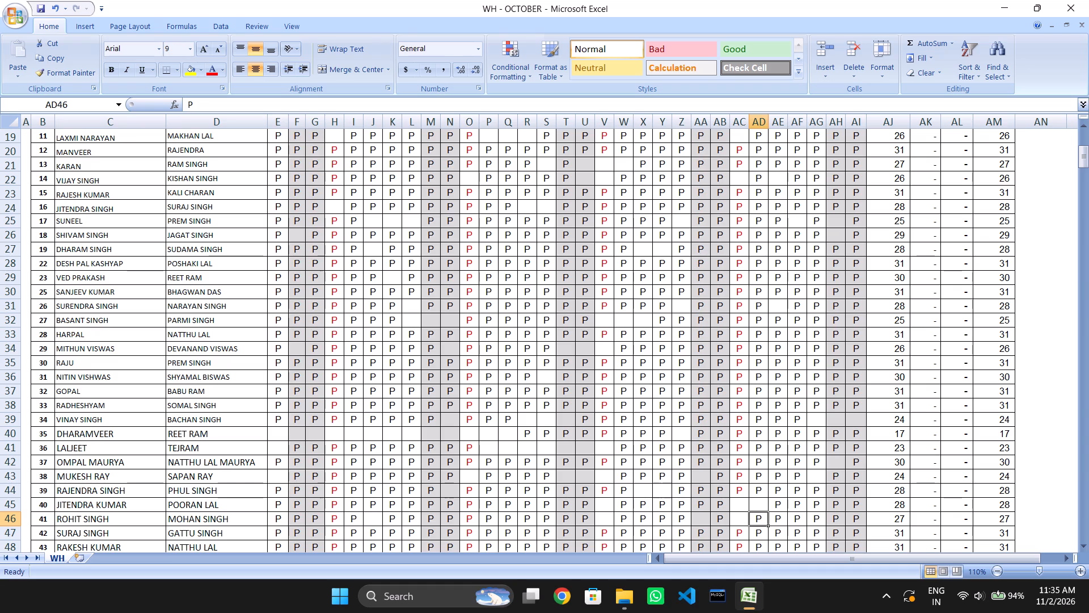
Clear the P marks on 4 and 5 October for the employee with ID 44.
{"action": "scroll", "coordinate": [237, 526], "scroll_direction": "down", "scroll_amount": 1}
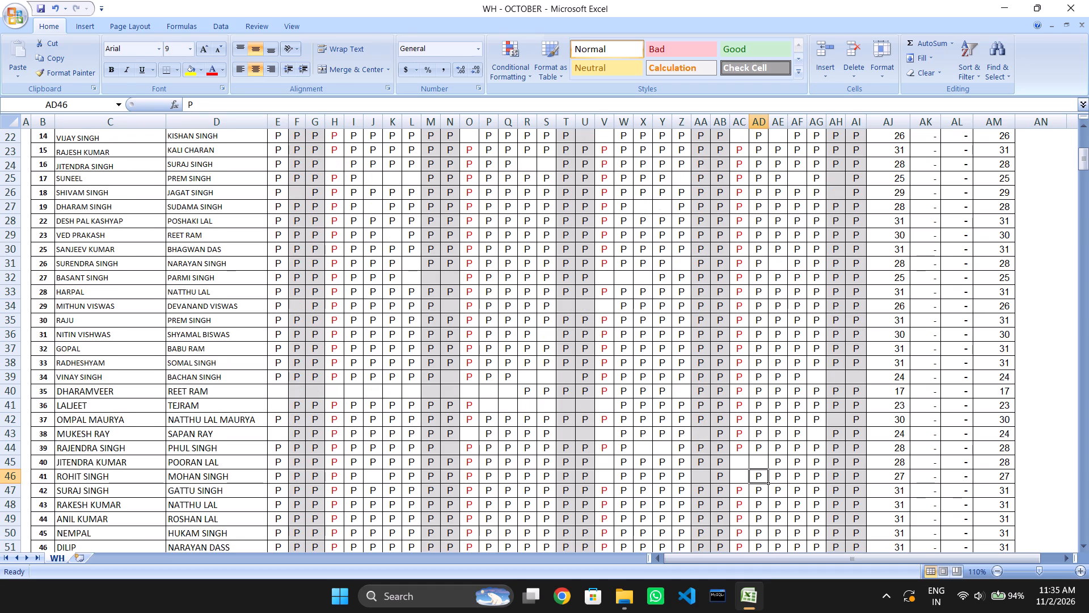
{"action": "left_click", "coordinate": [214, 519]}
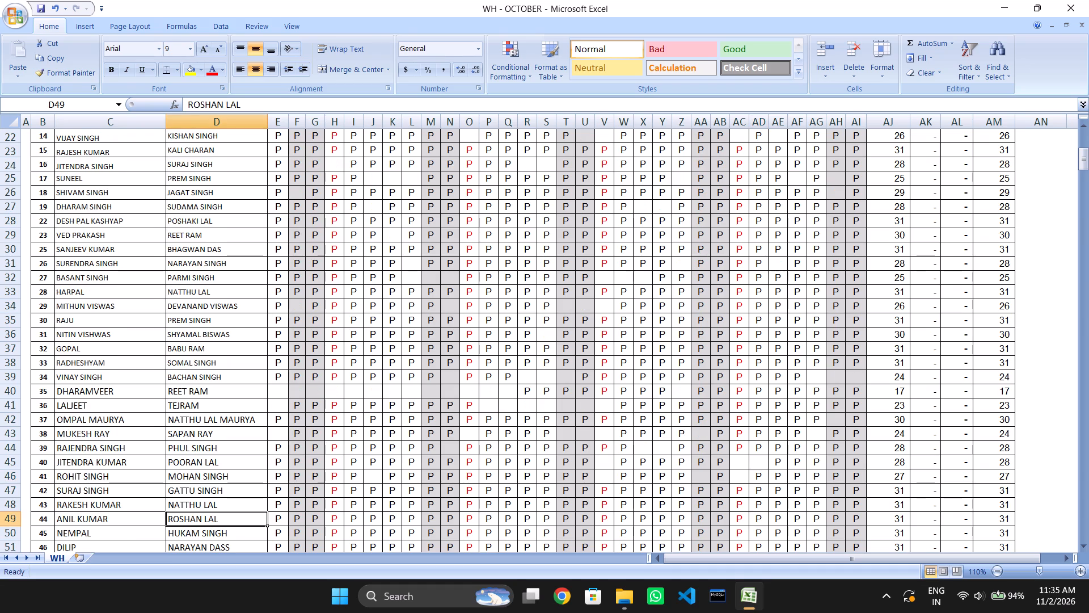
{"action": "left_click", "coordinate": [336, 520]}
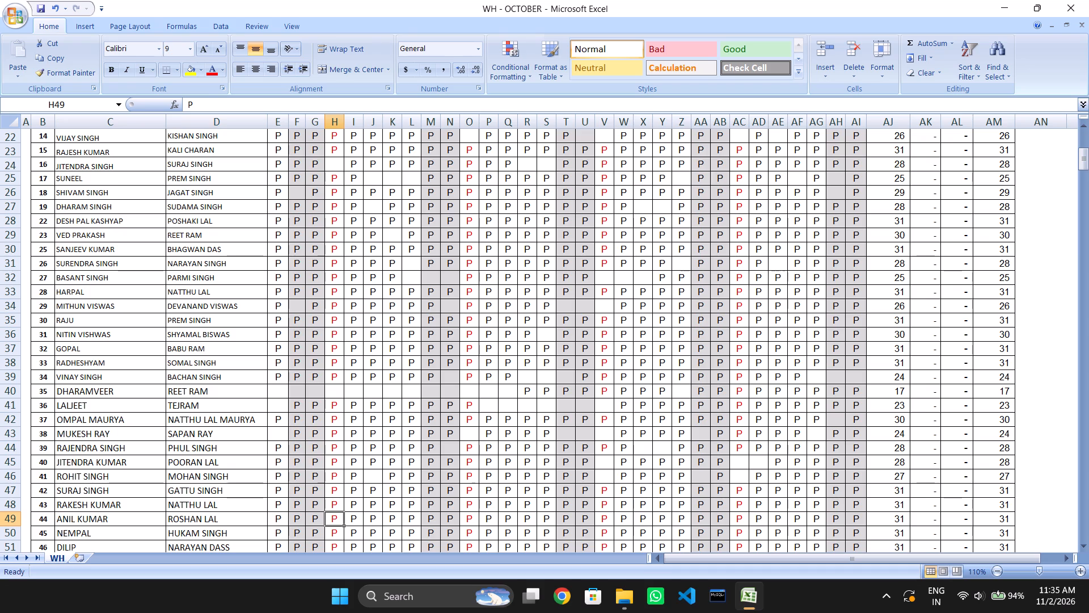
{"action": "key", "text": "BackSpace"}
{"action": "key", "text": "Right"}
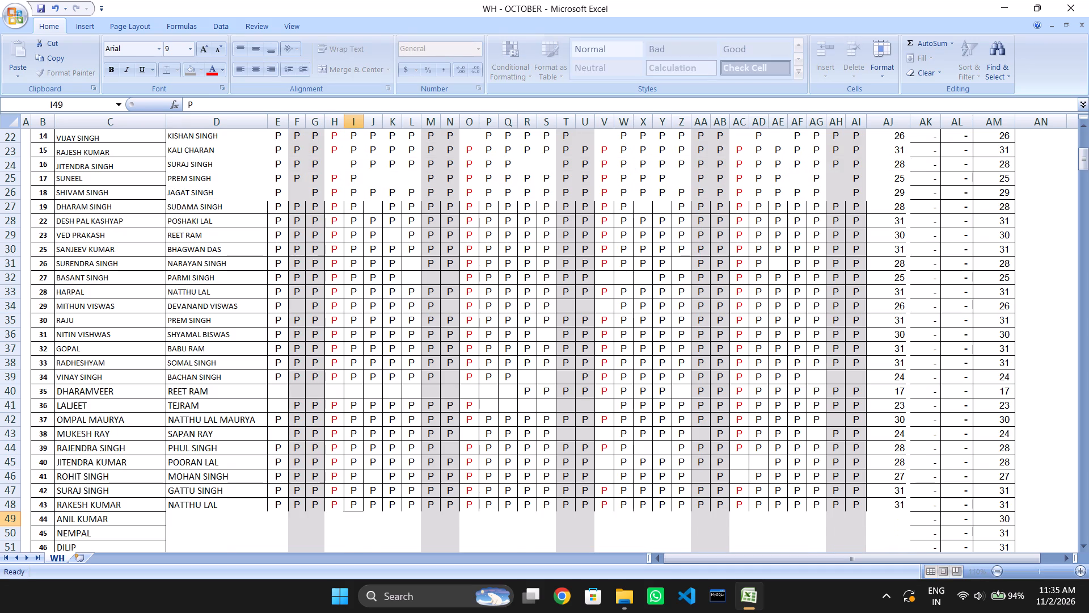
{"action": "key", "text": "BackSpace"}
{"action": "key", "text": "Right"}
{"action": "key", "text": "Right"}
{"action": "key", "text": "Right"}
{"action": "key", "text": "Right"}
{"action": "key", "text": "Right"}
{"action": "key", "text": "Right"}
{"action": "key", "text": "Right"}
{"action": "key", "text": "Right"}
{"action": "key", "text": "Right"}
{"action": "key", "text": "Right"}
{"action": "key", "text": "Right"}
{"action": "key", "text": "Right"}
{"action": "key", "text": "Right"}
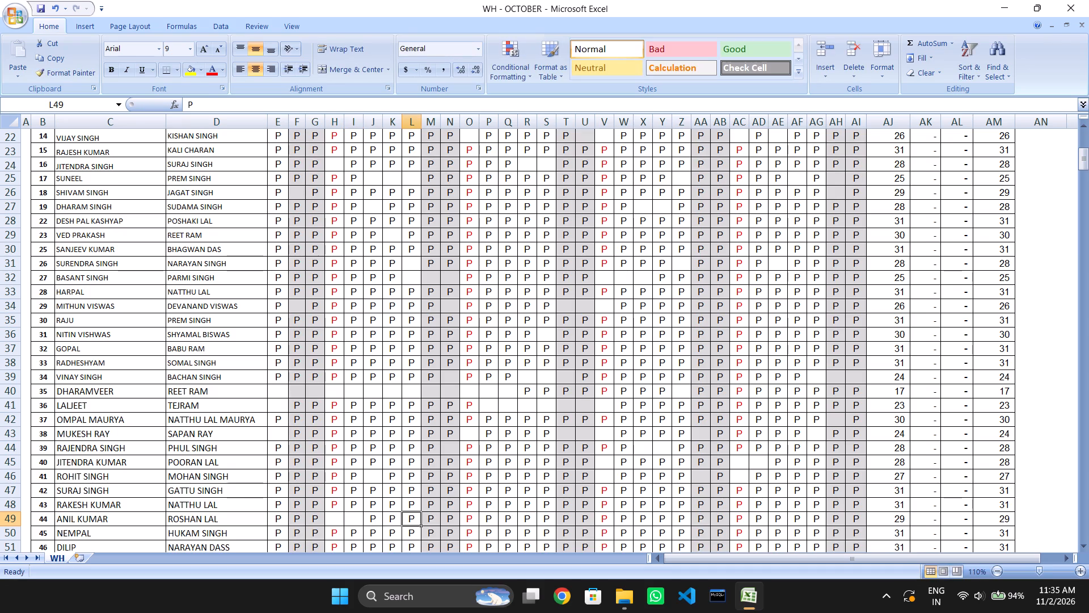
{"action": "key", "text": "Right"}
{"action": "key", "text": "Right"}
{"action": "key", "text": "Right"}
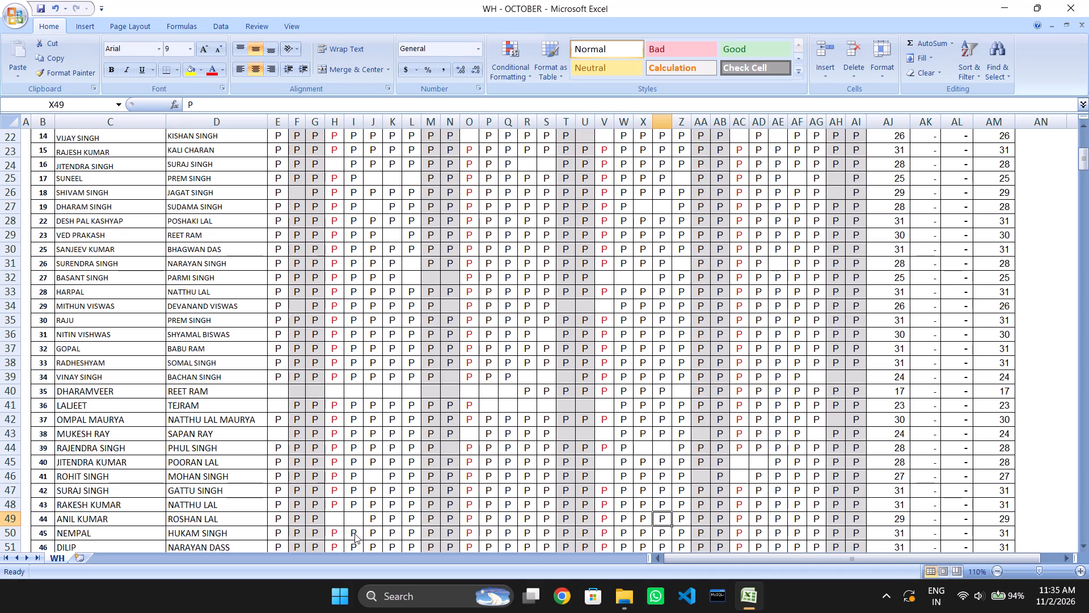
{"action": "key", "text": "Right"}
{"action": "key", "text": "Right"}
{"action": "key", "text": "BackSpace"}
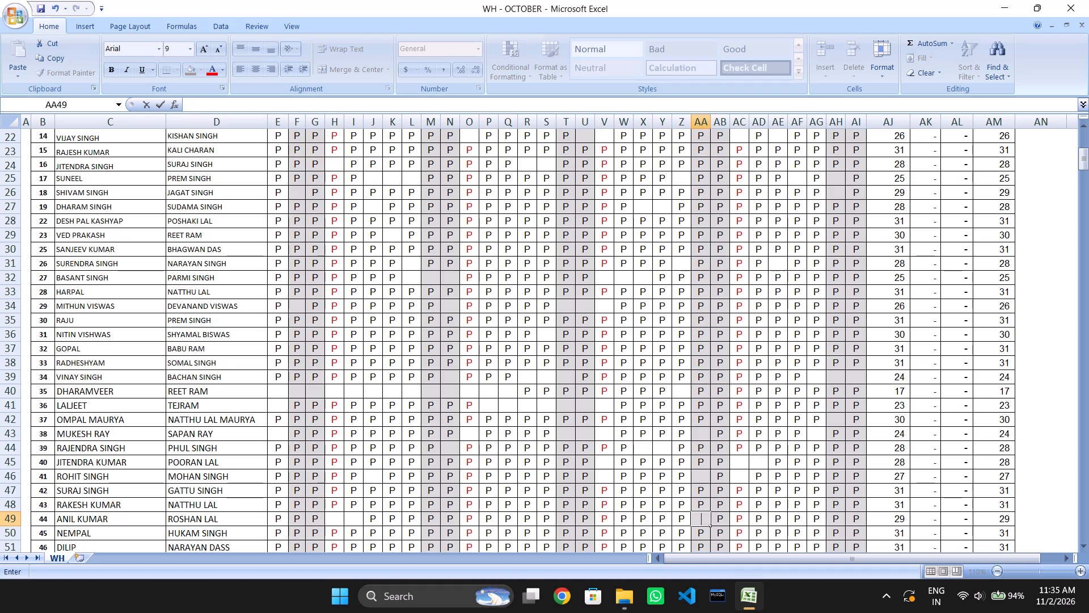
{"action": "key", "text": "Right"}
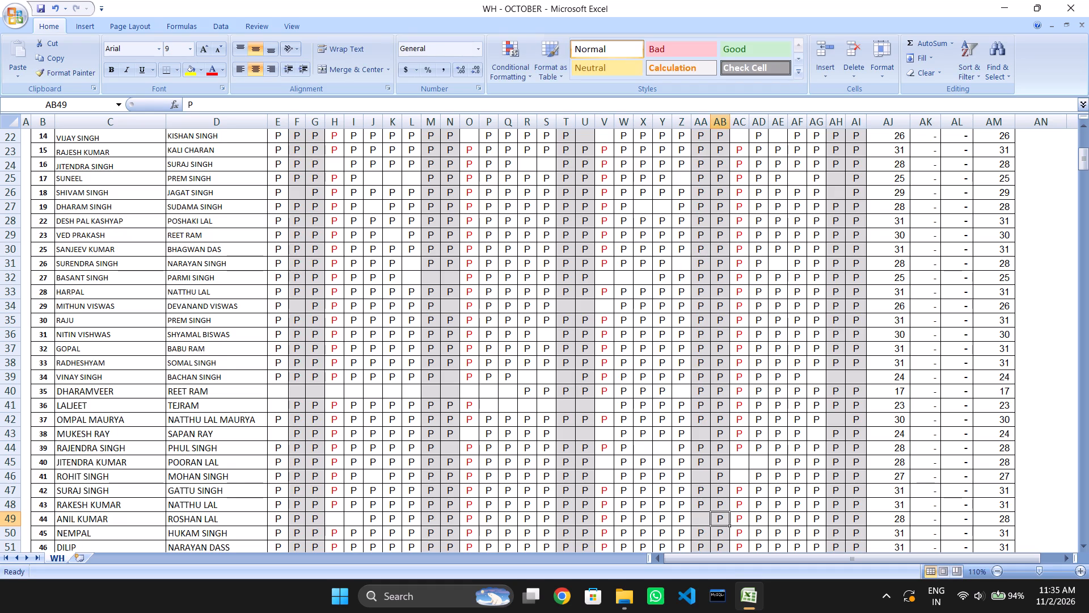
{"action": "key", "text": "Right"}
{"action": "key", "text": "Right"}
{"action": "key", "text": "Right"}
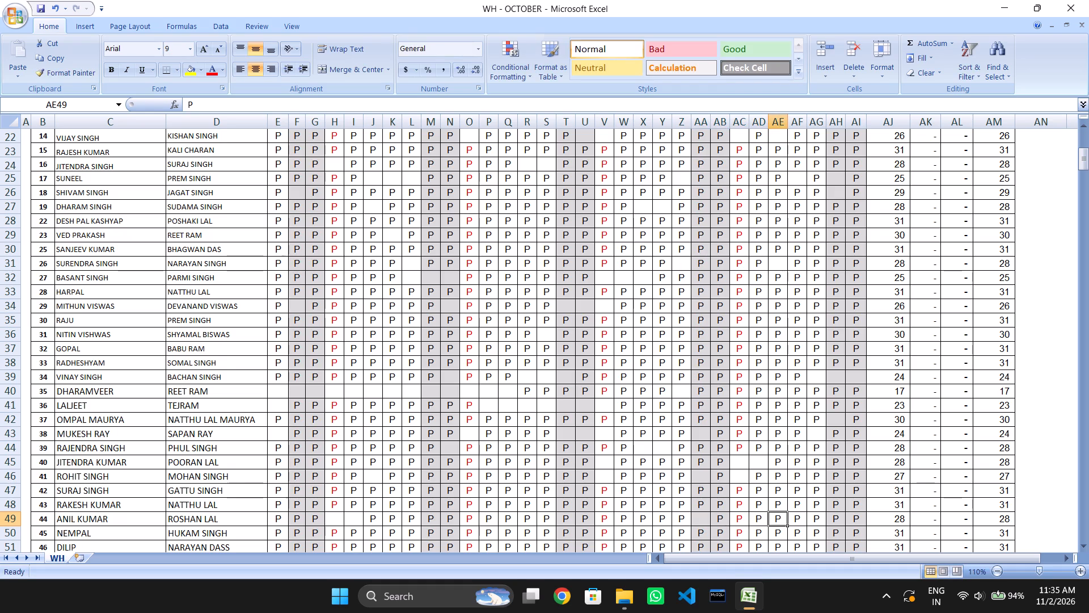
{"action": "key", "text": "Right"}
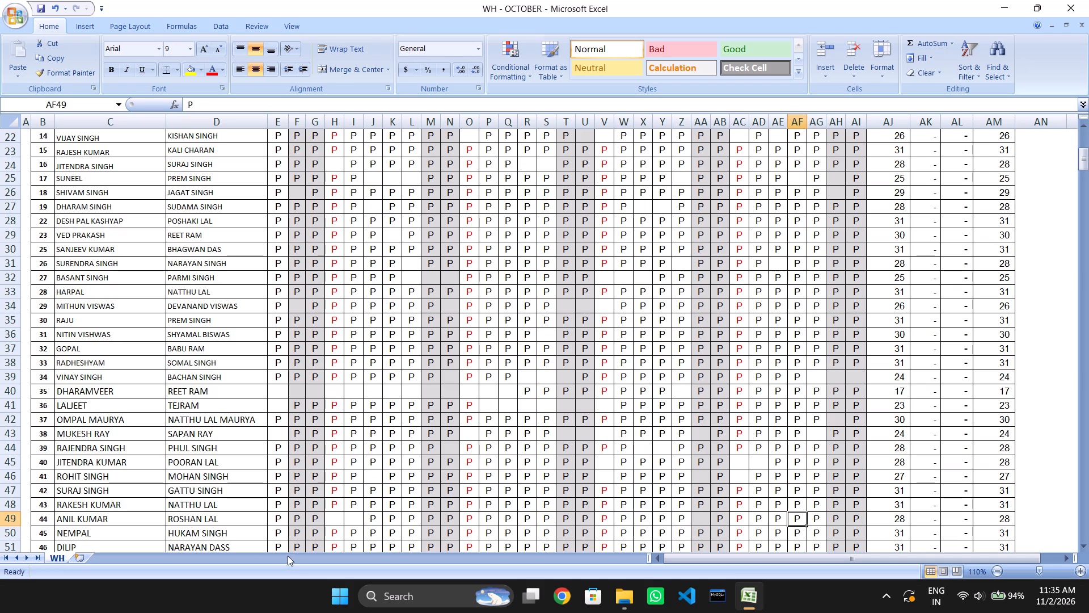
{"action": "left_click", "coordinate": [242, 533]}
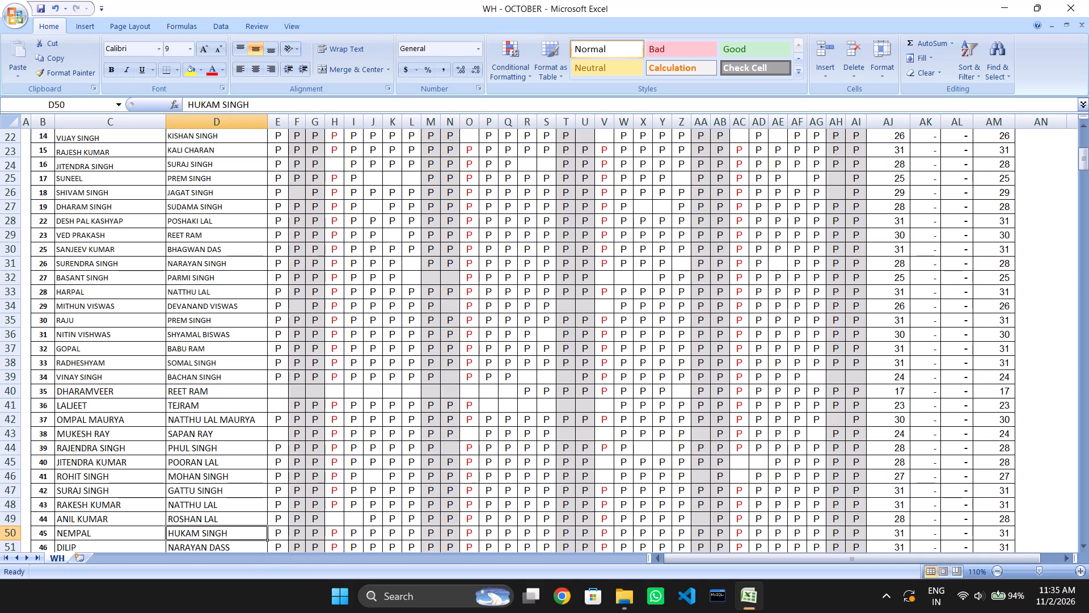
{"action": "key", "text": "Right"}
{"action": "key", "text": "Right"}
{"action": "key", "text": "Right"}
{"action": "key", "text": "Right"}
{"action": "key", "text": "Right"}
{"action": "key", "text": "Right"}
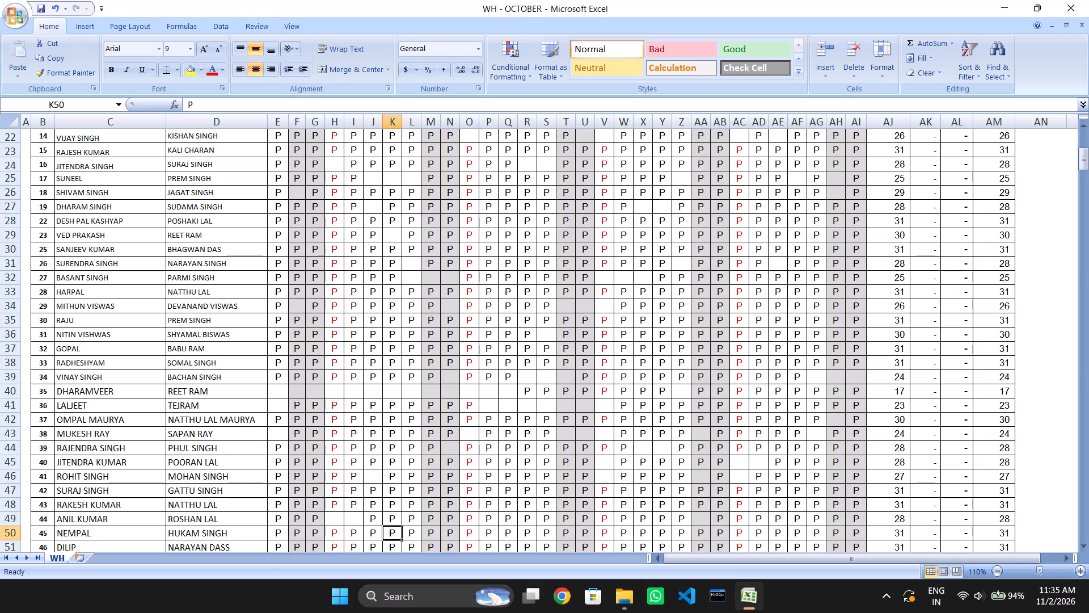
{"action": "key", "text": "Right"}
{"action": "key", "text": "Right"}
{"action": "key", "text": "Right"}
{"action": "key", "text": "Right"}
{"action": "key", "text": "BackSpace"}
{"action": "key", "text": "Right"}
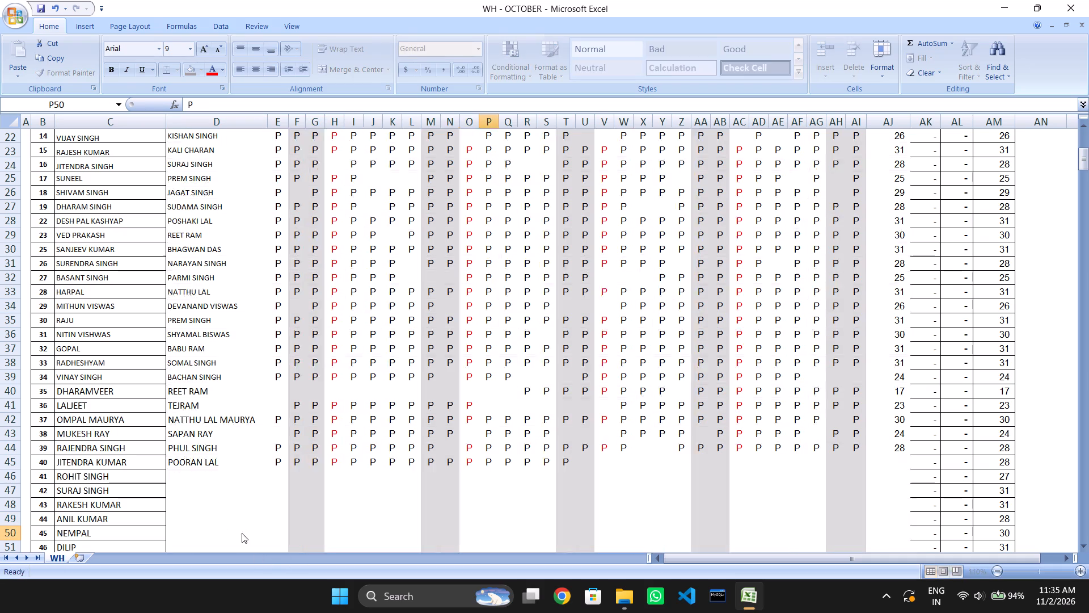
{"action": "key", "text": "BackSpace"}
{"action": "key", "text": "Right"}
Clear the P marks on 25 and 26 October for the employee with ID 45.
{"action": "key", "text": "Right"}
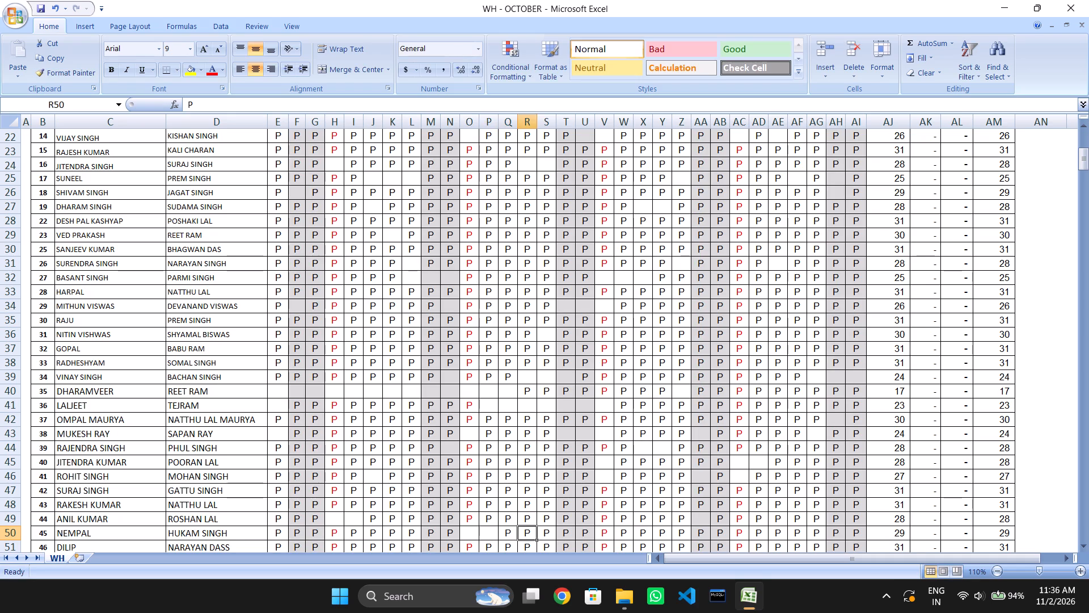
{"action": "key", "text": "Right"}
{"action": "key", "text": "Right"}
{"action": "key", "text": "Right"}
{"action": "key", "text": "Right"}
{"action": "key", "text": "Right"}
{"action": "key", "text": "Right"}
{"action": "key", "text": "Right"}
{"action": "key", "text": "Right"}
{"action": "key", "text": "Right"}
{"action": "key", "text": "Right"}
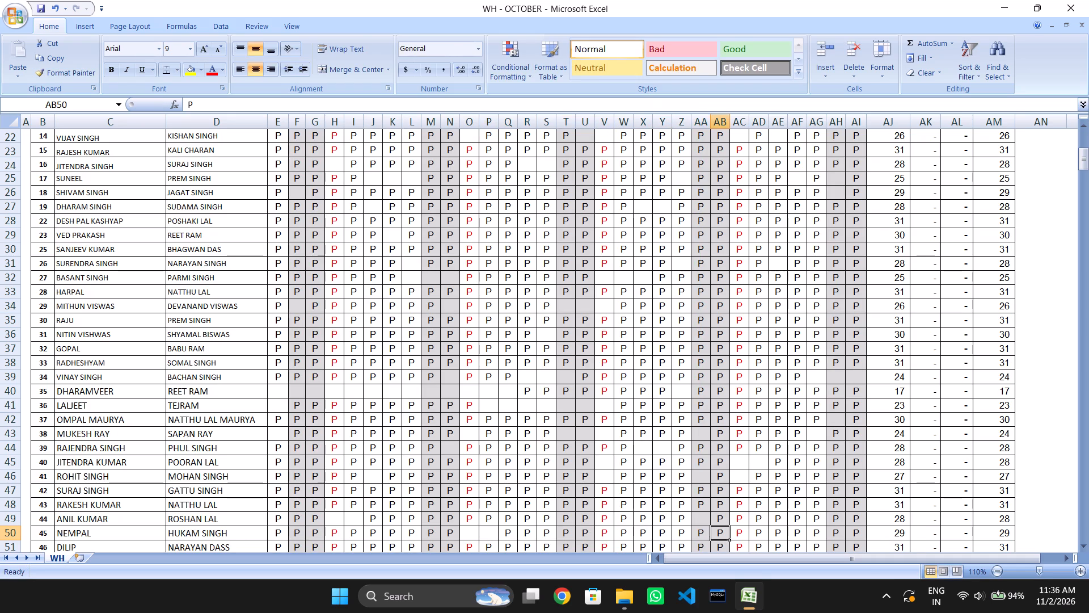
{"action": "key", "text": "Right"}
{"action": "key", "text": "BackSpace"}
{"action": "key", "text": "Right"}
{"action": "key", "text": "BackSpace"}
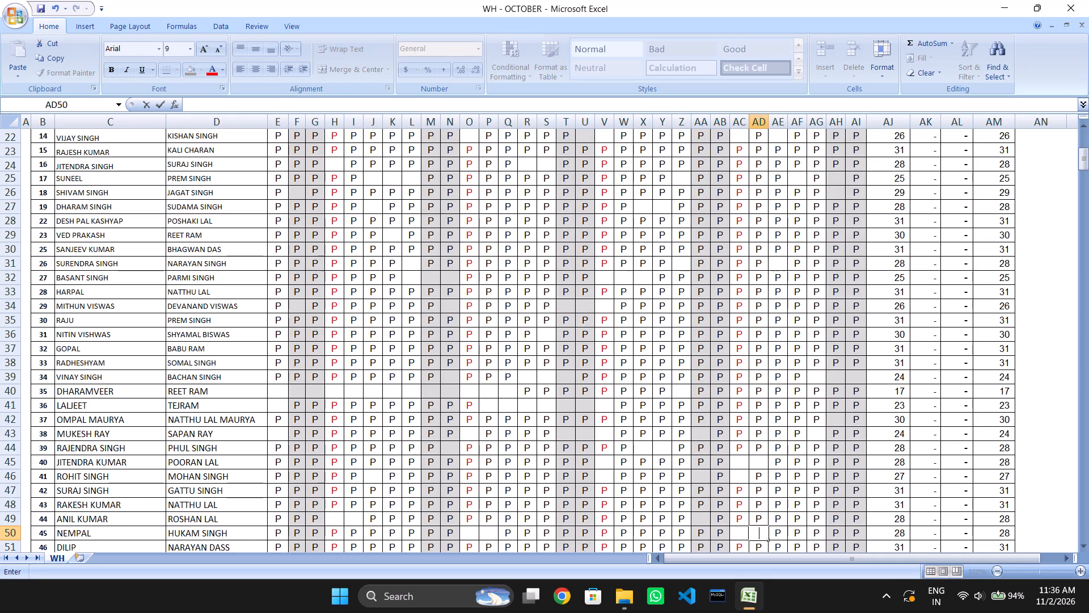
{"action": "key", "text": "Right"}
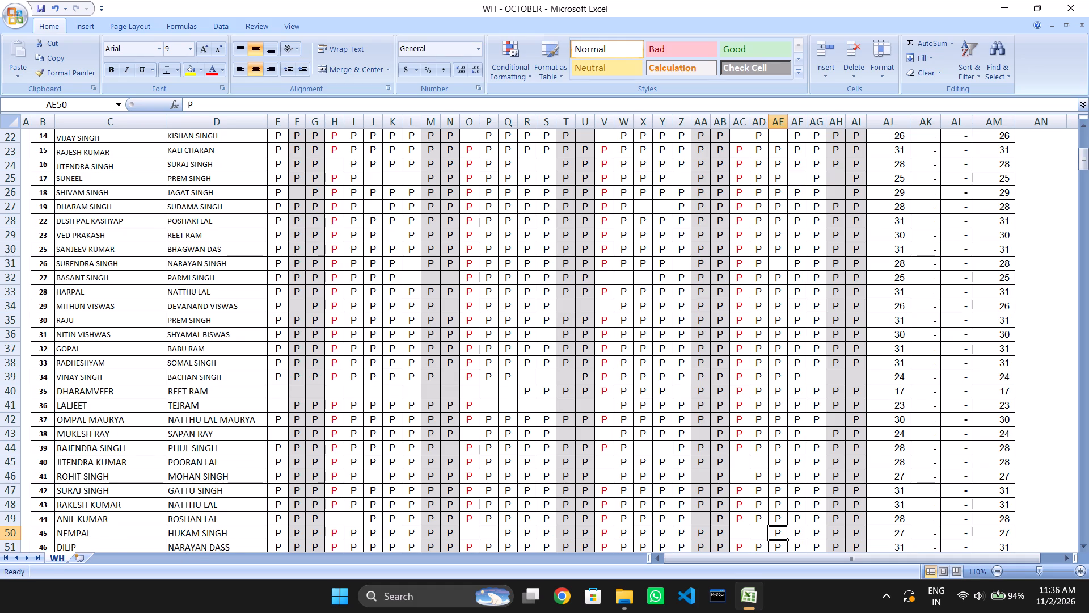
Clear the P marks on 3 and 4 October for the employee with ID 48.
{"action": "scroll", "coordinate": [235, 531], "scroll_direction": "up", "scroll_amount": 1}
{"action": "scroll", "coordinate": [235, 531], "scroll_direction": "down", "scroll_amount": 1}
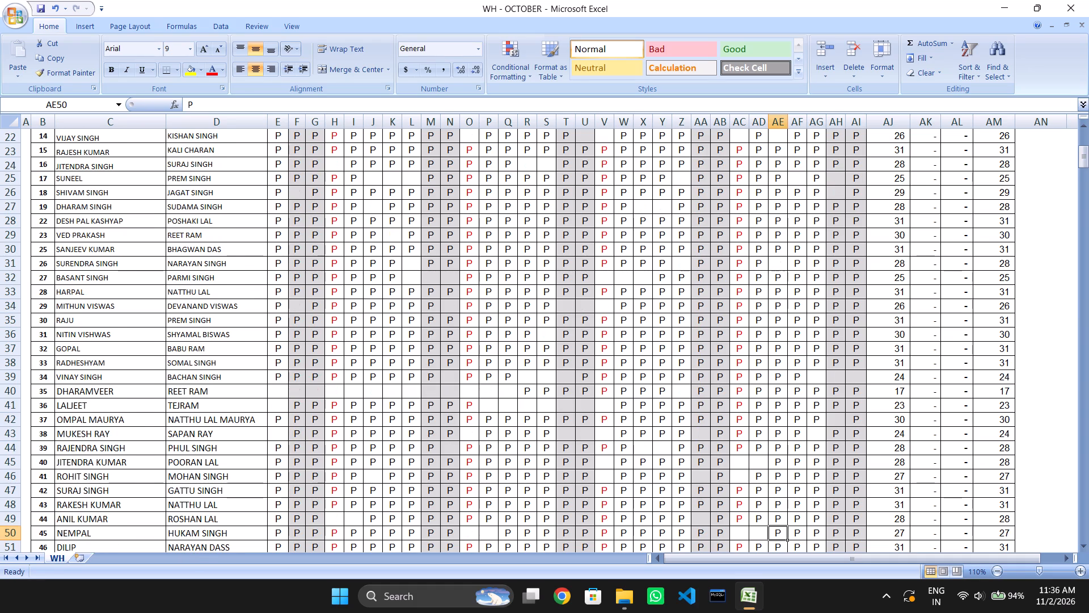
{"action": "scroll", "coordinate": [166, 517], "scroll_direction": "down", "scroll_amount": 1}
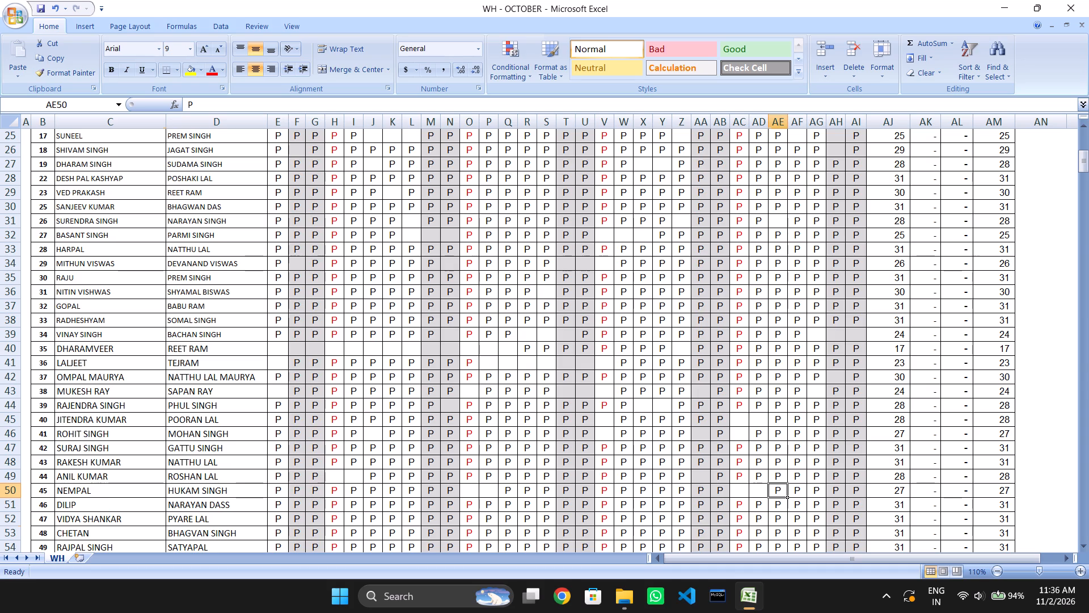
{"action": "left_click", "coordinate": [128, 535]}
{"action": "key", "text": "Right"}
{"action": "key", "text": "Right"}
{"action": "key", "text": "Right"}
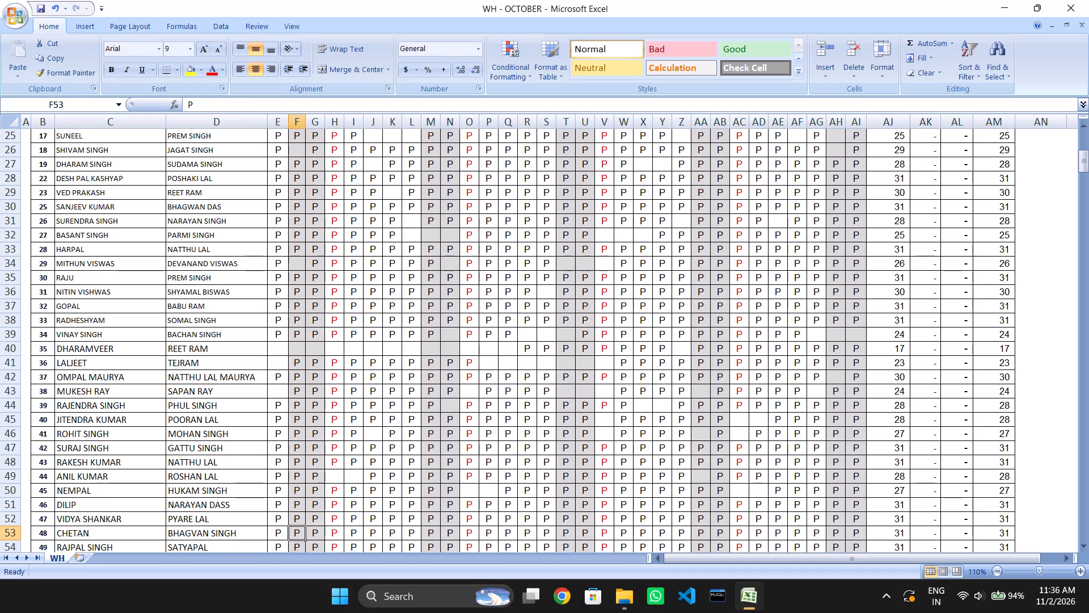
{"action": "key", "text": "Right"}
{"action": "key", "text": "BackSpace"}
{"action": "key", "text": "Right"}
{"action": "key", "text": "BackSpace"}
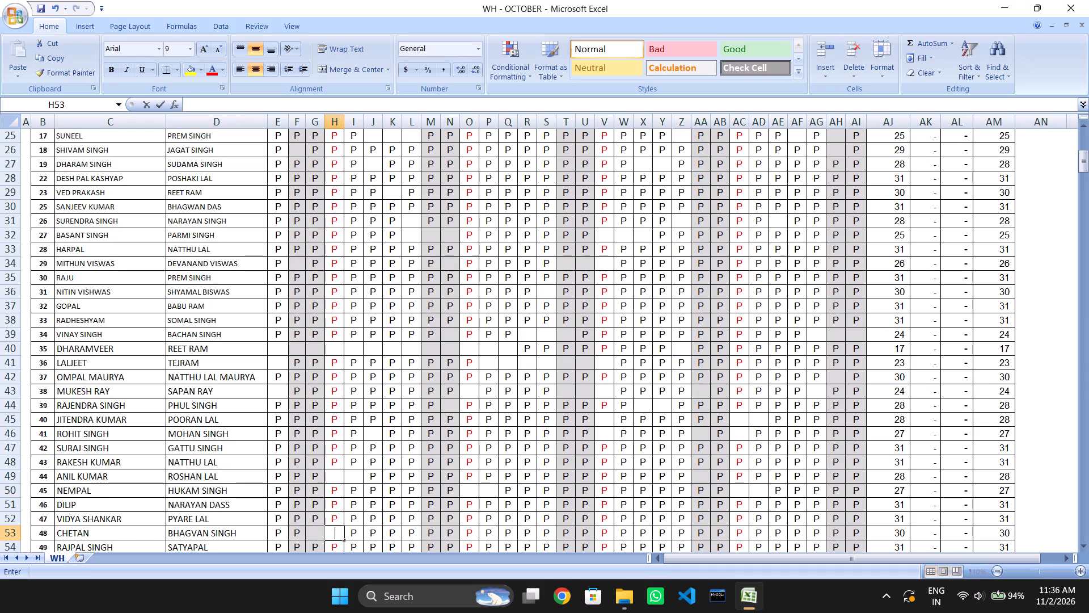
{"action": "key", "text": "Right"}
{"action": "key", "text": "Right"}
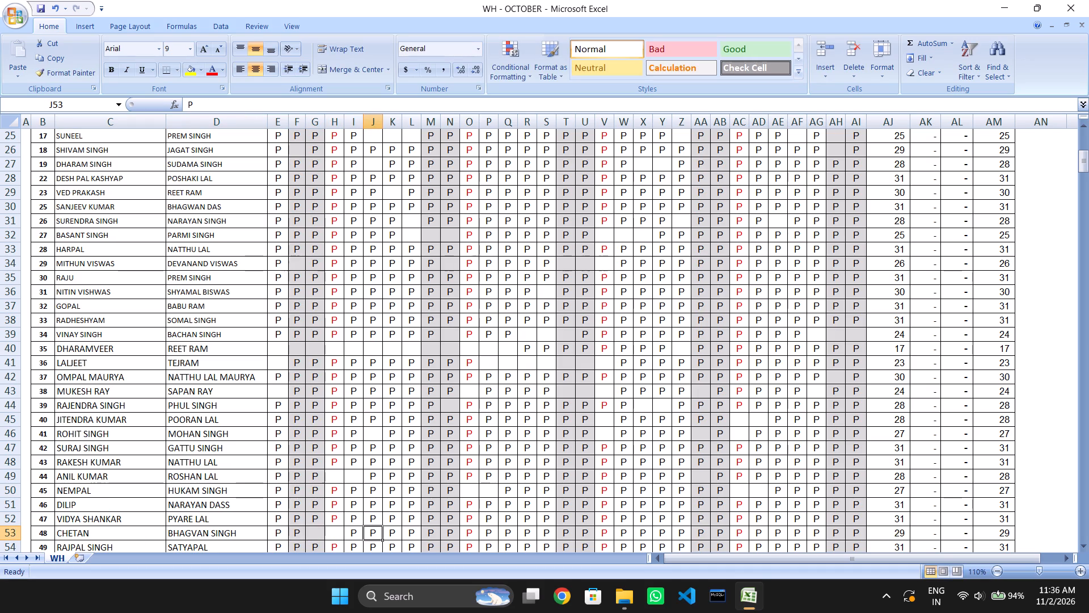
{"action": "key", "text": "BackSpace"}
{"action": "key", "text": "Right"}
{"action": "key", "text": "BackSpace"}
{"action": "key", "text": "Right"}
{"action": "key", "text": "BackSpace"}
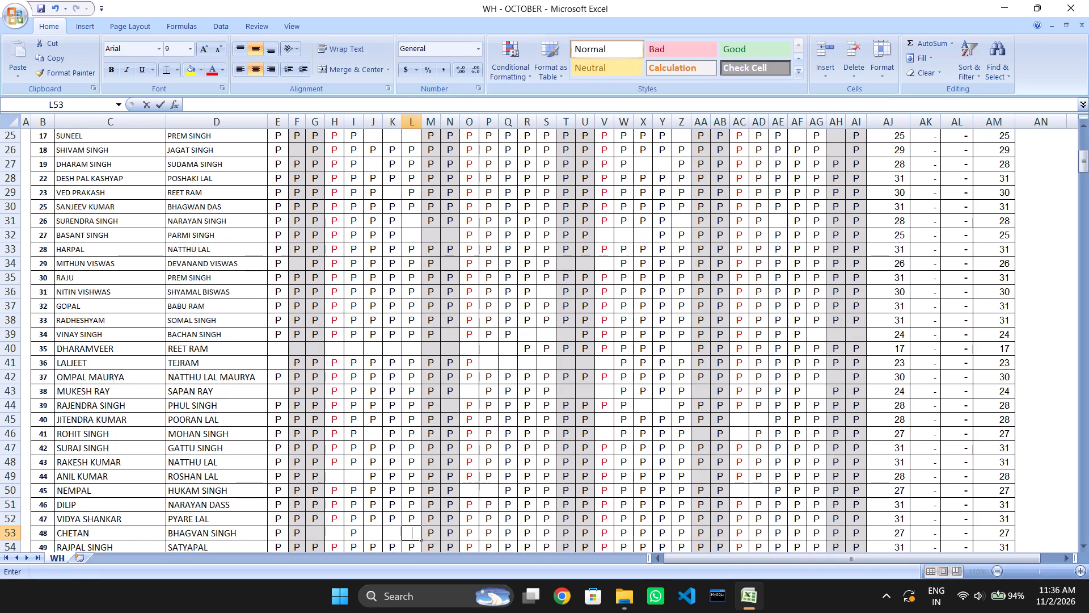
{"action": "key", "text": "Right"}
{"action": "key", "text": "BackSpace"}
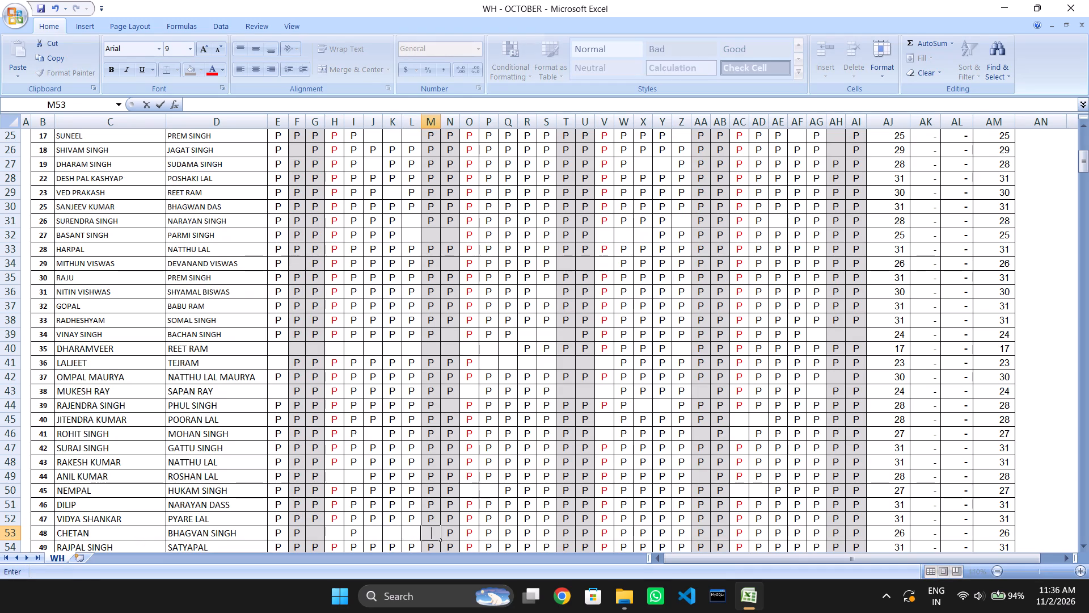
{"action": "key", "text": "Right"}
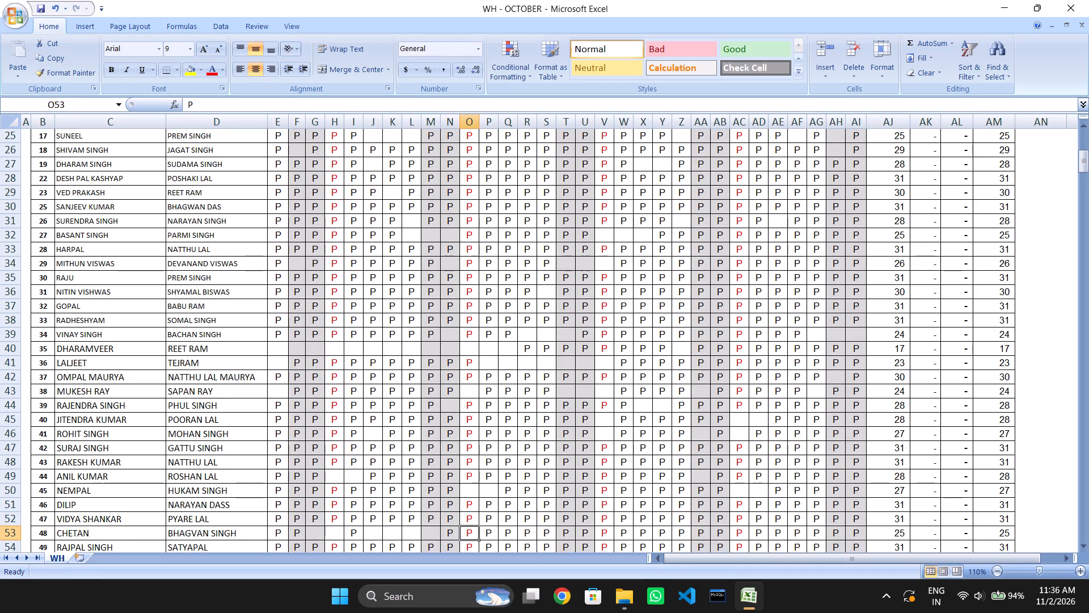
{"action": "key", "text": "Right"}
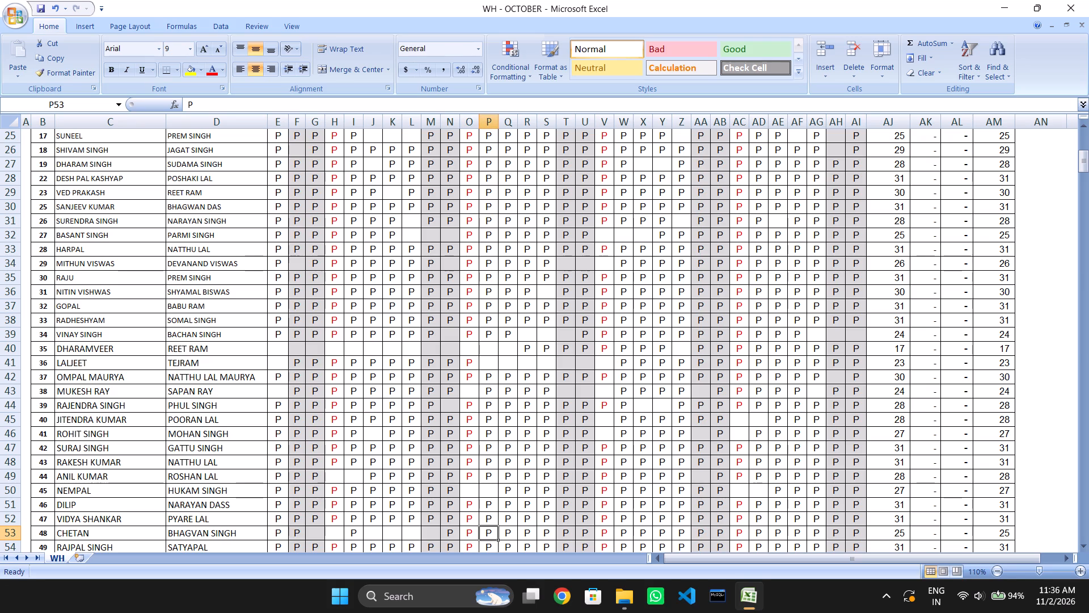
{"action": "scroll", "coordinate": [123, 539], "scroll_direction": "down", "scroll_amount": 1}
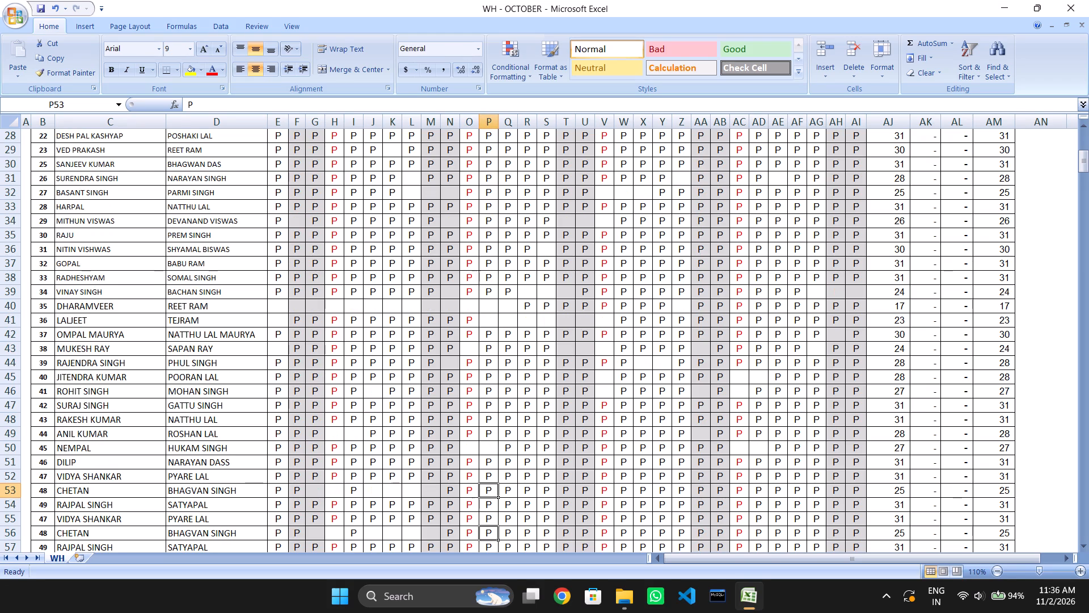
{"action": "left_click", "coordinate": [10, 503]}
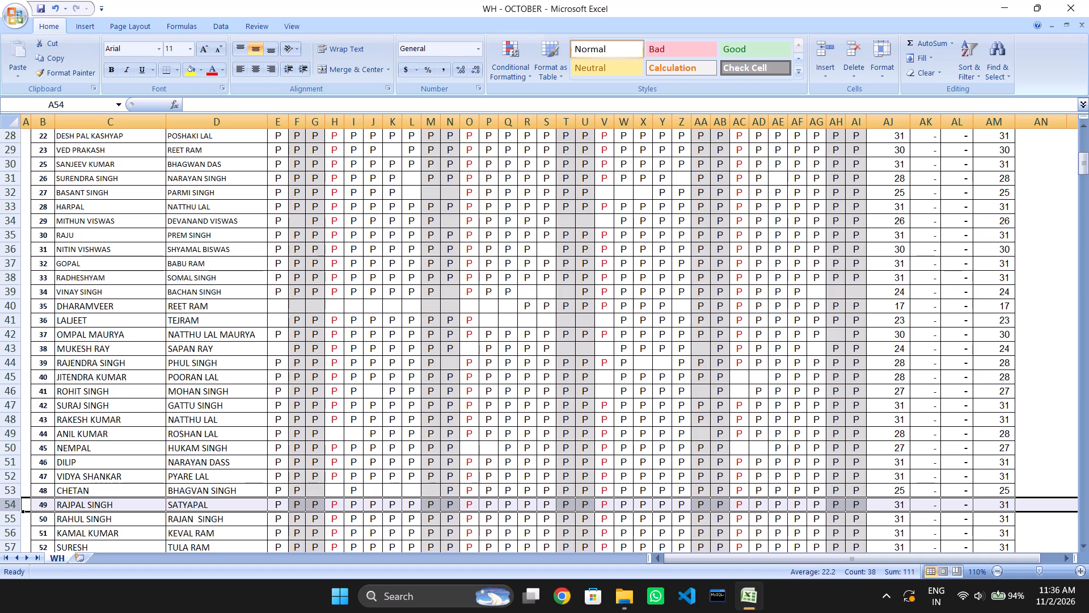
{"action": "right_click", "coordinate": [17, 504]}
{"action": "left_click", "coordinate": [57, 417]}
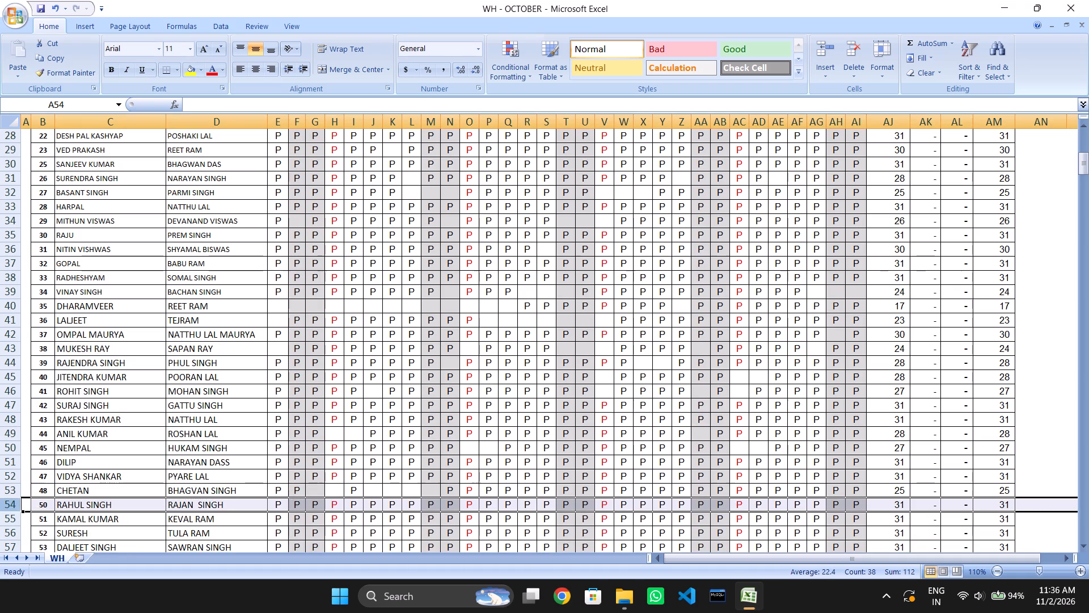
Clear the P mark on 5 October for the employee with ID 55.
{"action": "scroll", "coordinate": [104, 522], "scroll_direction": "down", "scroll_amount": 1}
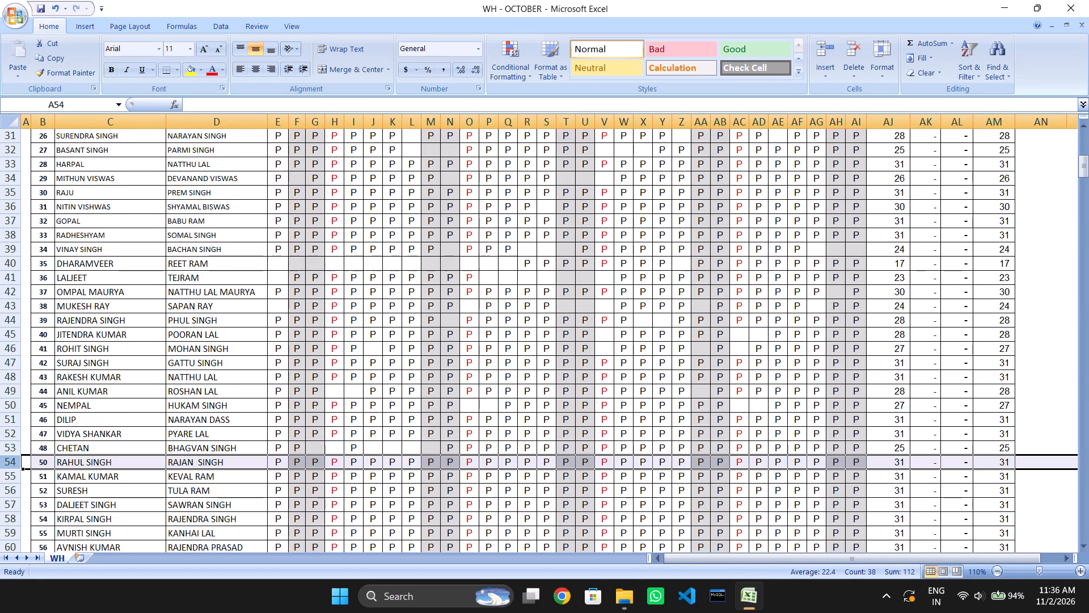
{"action": "left_click", "coordinate": [99, 534]}
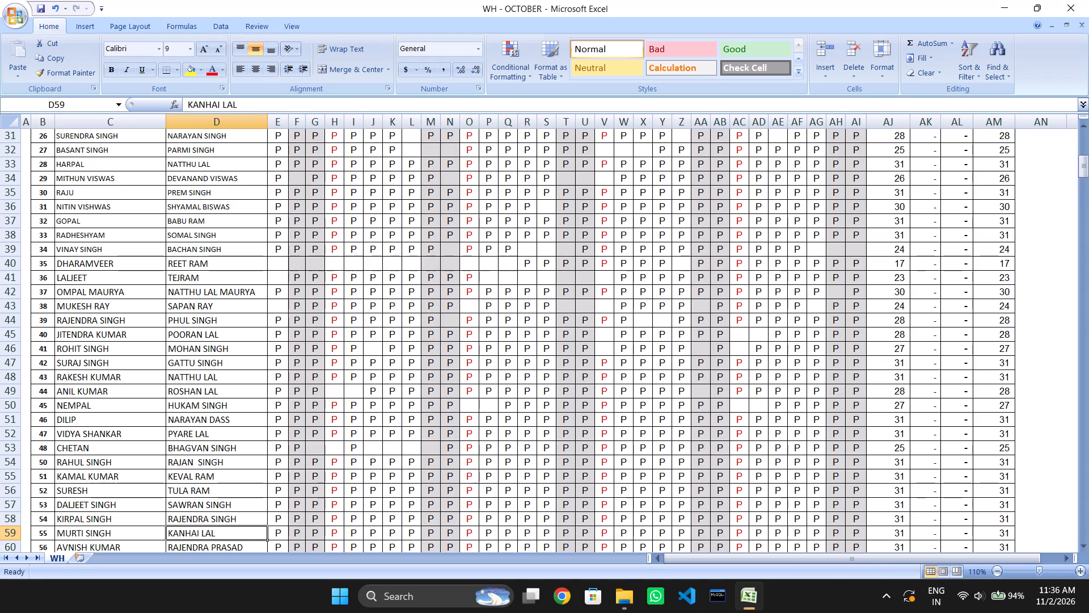
{"action": "key", "text": "Right"}
{"action": "key", "text": "Right"}
{"action": "key", "text": "Right"}
{"action": "key", "text": "Right"}
{"action": "key", "text": "Right"}
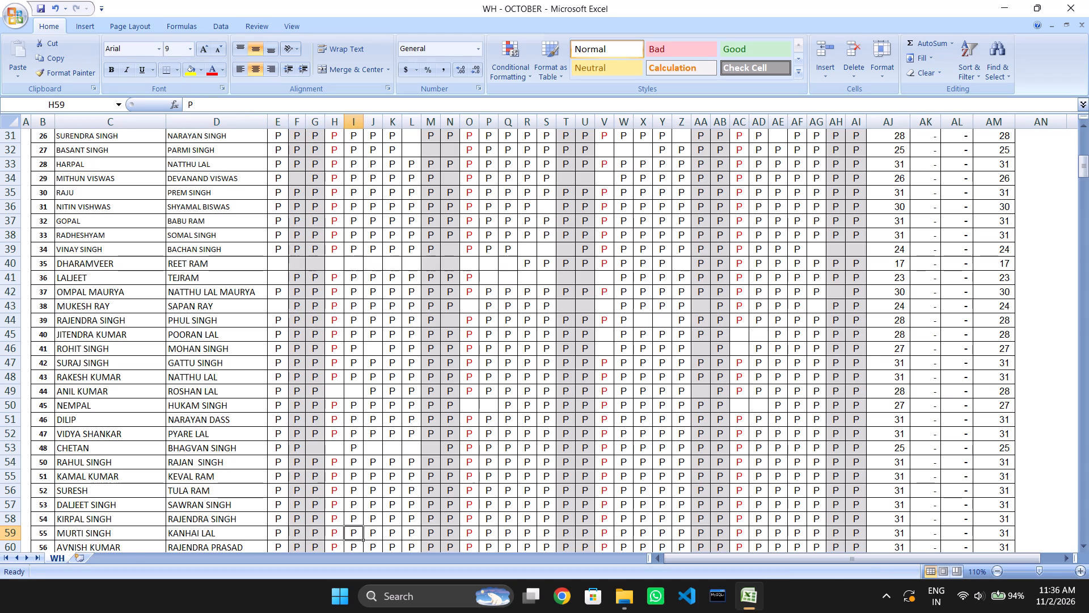
{"action": "key", "text": "BackSpace"}
{"action": "key", "text": "Right"}
Clear the P marks from 16 to 18 October for the employee with ID 55.
{"action": "key", "text": "Right"}
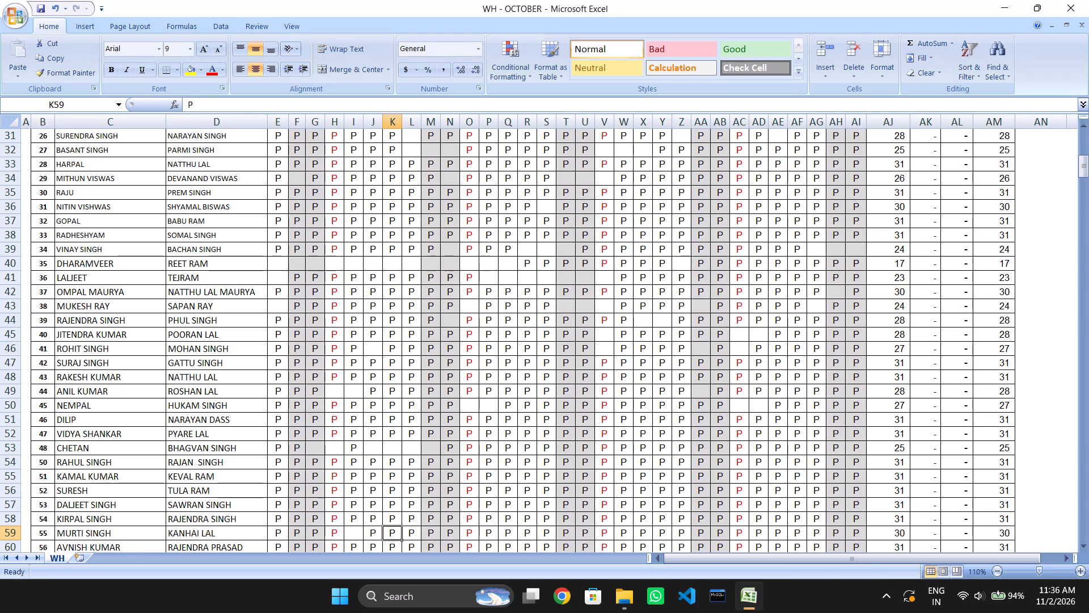
{"action": "key", "text": "Right"}
{"action": "key", "text": "Right"}
{"action": "key", "text": "Right"}
{"action": "key", "text": "Right"}
{"action": "key", "text": "Right"}
{"action": "key", "text": "Right"}
{"action": "key", "text": "Right"}
{"action": "key", "text": "Right"}
{"action": "key", "text": "Right"}
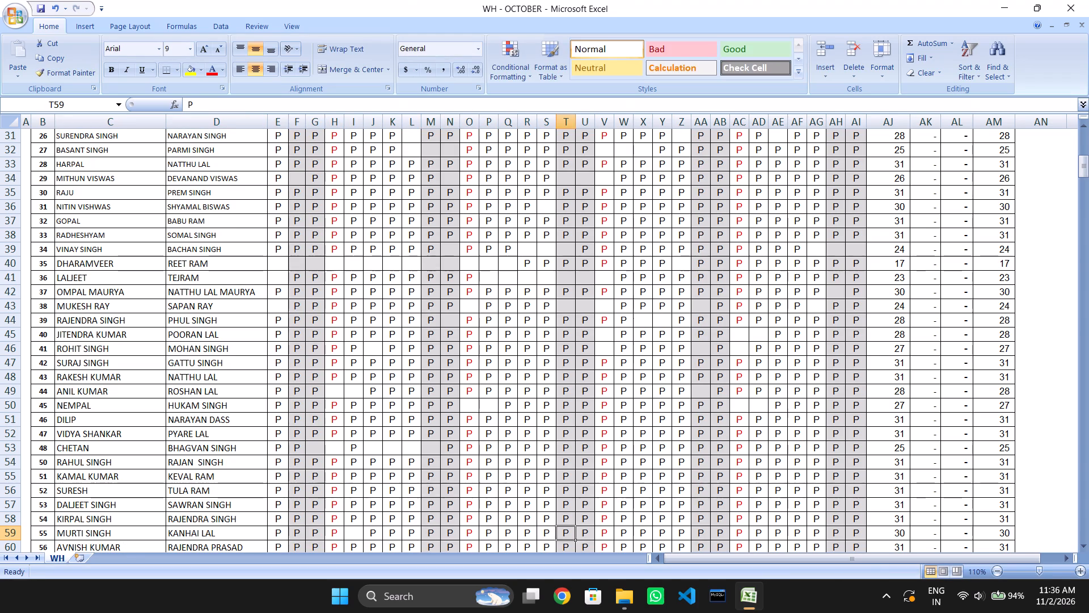
{"action": "key", "text": "BackSpace"}
{"action": "key", "text": "Right"}
{"action": "key", "text": "BackSpace"}
{"action": "key", "text": "Right"}
{"action": "key", "text": "BackSpace"}
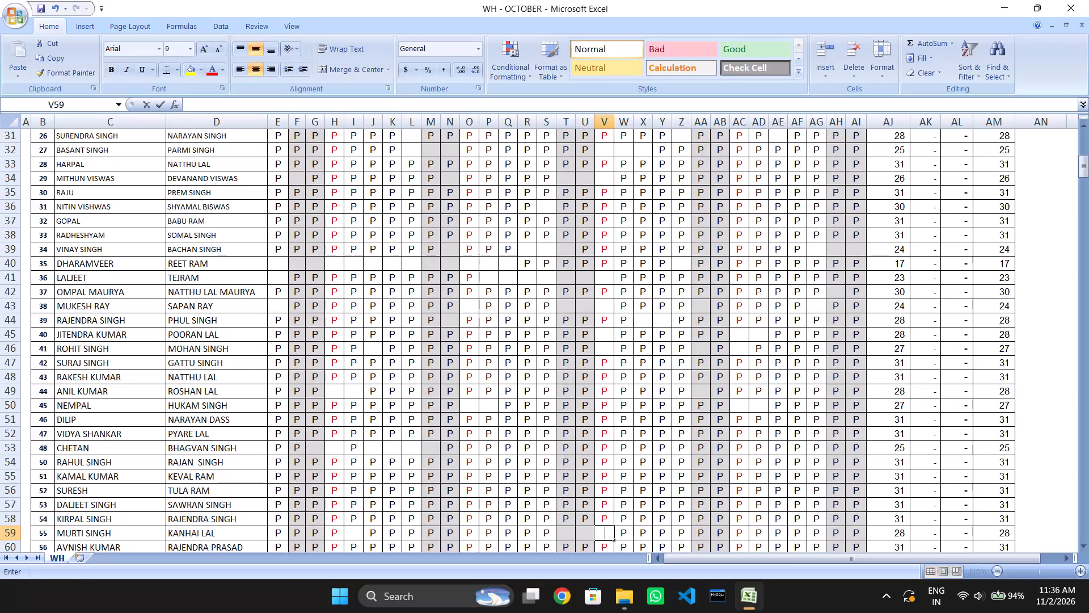
{"action": "key", "text": "Right"}
Clear the P mark on 27 October for the employee with ID 55.
{"action": "key", "text": "Right"}
{"action": "key", "text": "Right"}
{"action": "key", "text": "Right"}
{"action": "key", "text": "Right"}
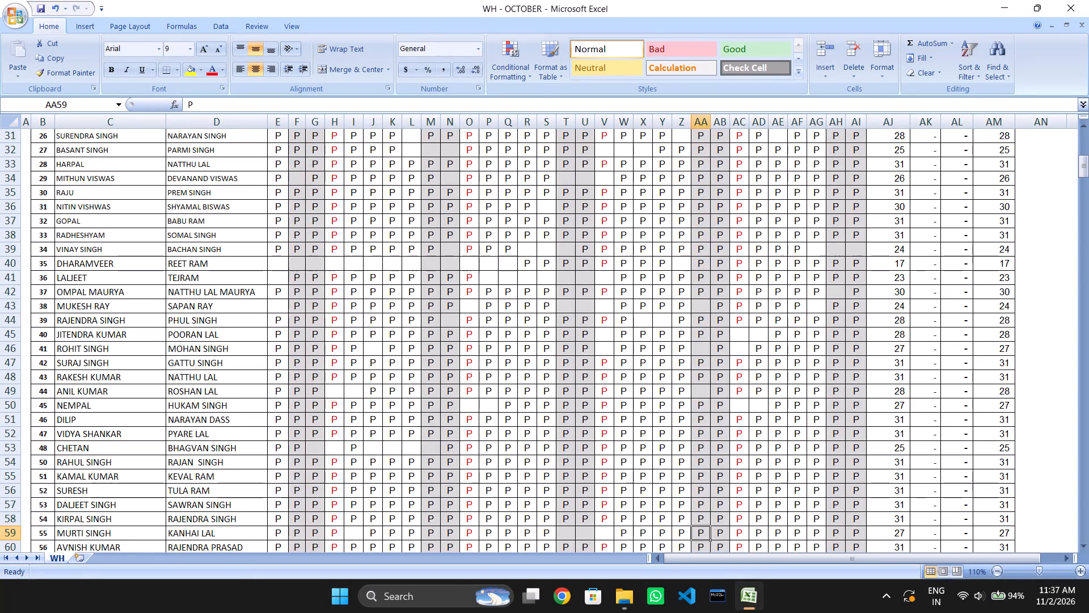
{"action": "key", "text": "Right"}
{"action": "key", "text": "Right"}
{"action": "key", "text": "Right"}
{"action": "key", "text": "Right"}
{"action": "key", "text": "BackSpace"}
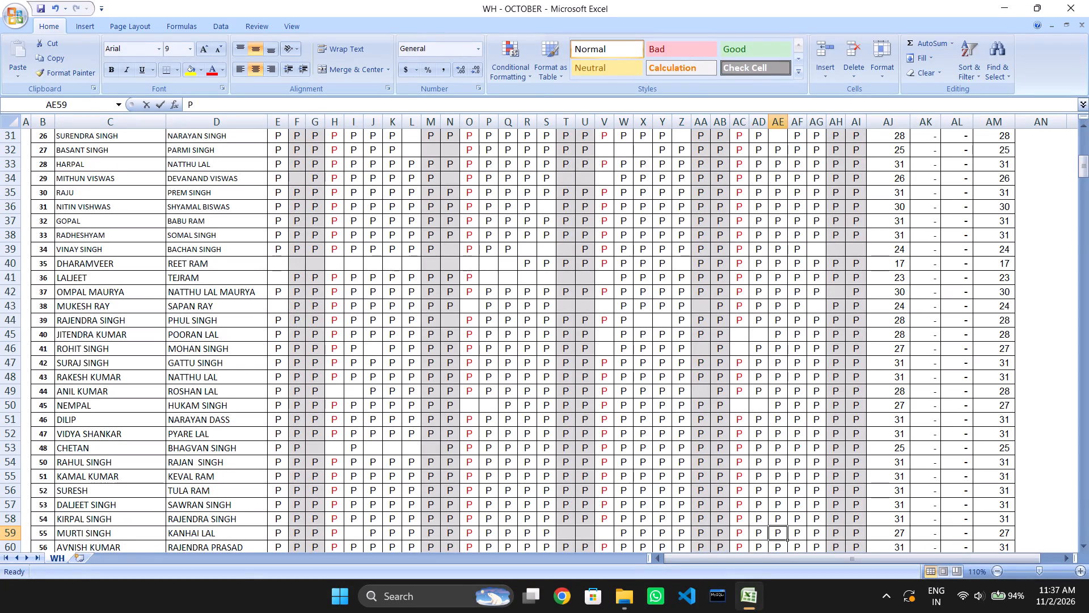
{"action": "key", "text": "Right"}
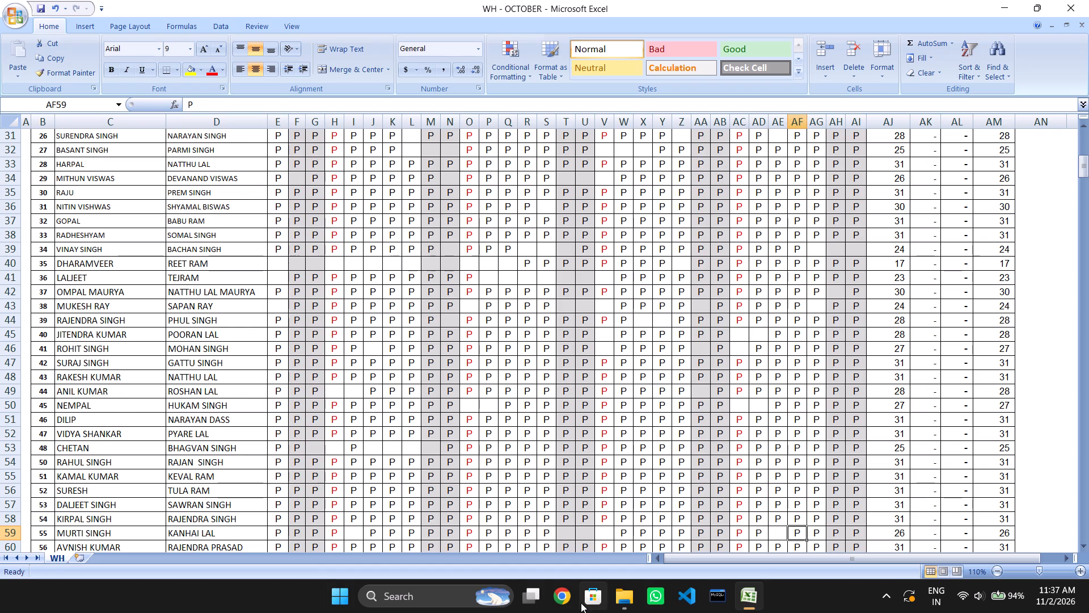
{"action": "scroll", "coordinate": [77, 460], "scroll_direction": "up", "scroll_amount": 1}
{"action": "scroll", "coordinate": [119, 505], "scroll_direction": "down", "scroll_amount": 2}
{"action": "scroll", "coordinate": [123, 502], "scroll_direction": "up", "scroll_amount": 1}
{"action": "scroll", "coordinate": [124, 499], "scroll_direction": "down", "scroll_amount": 1}
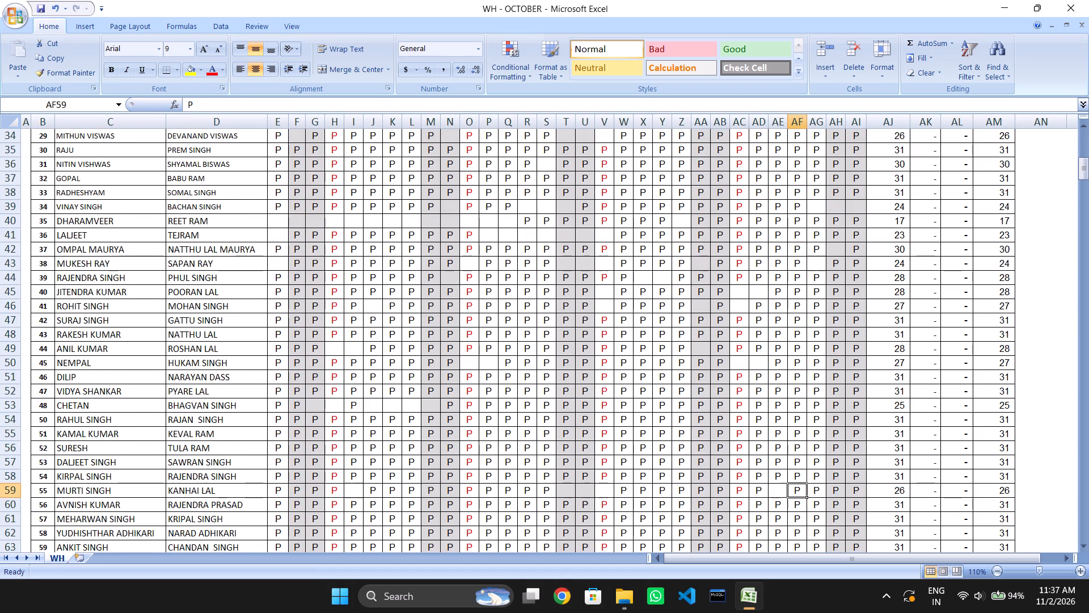
{"action": "left_click", "coordinate": [116, 502]}
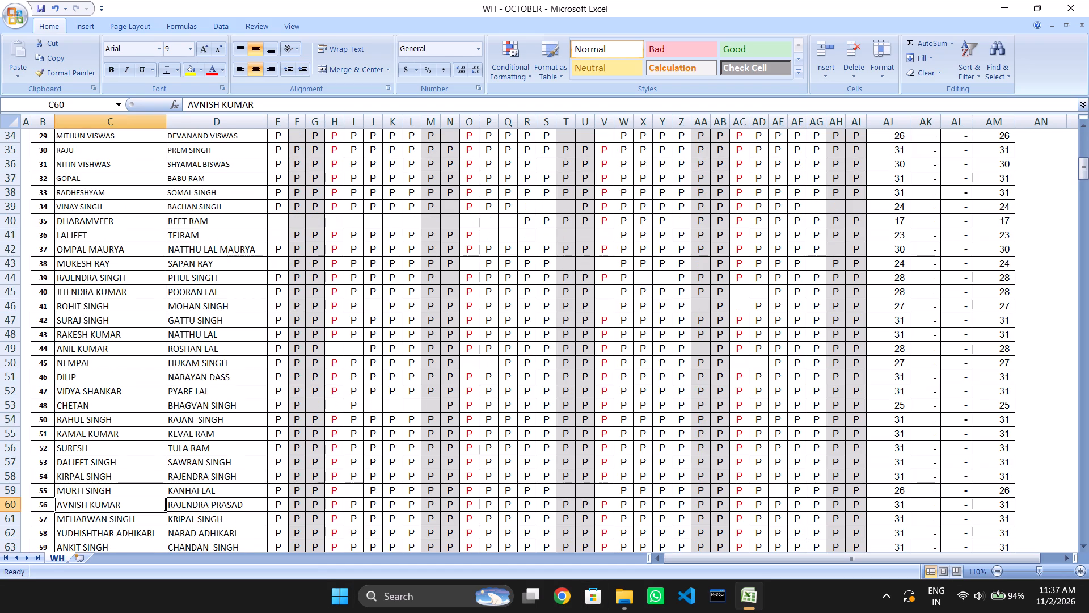
{"action": "key", "text": "Right"}
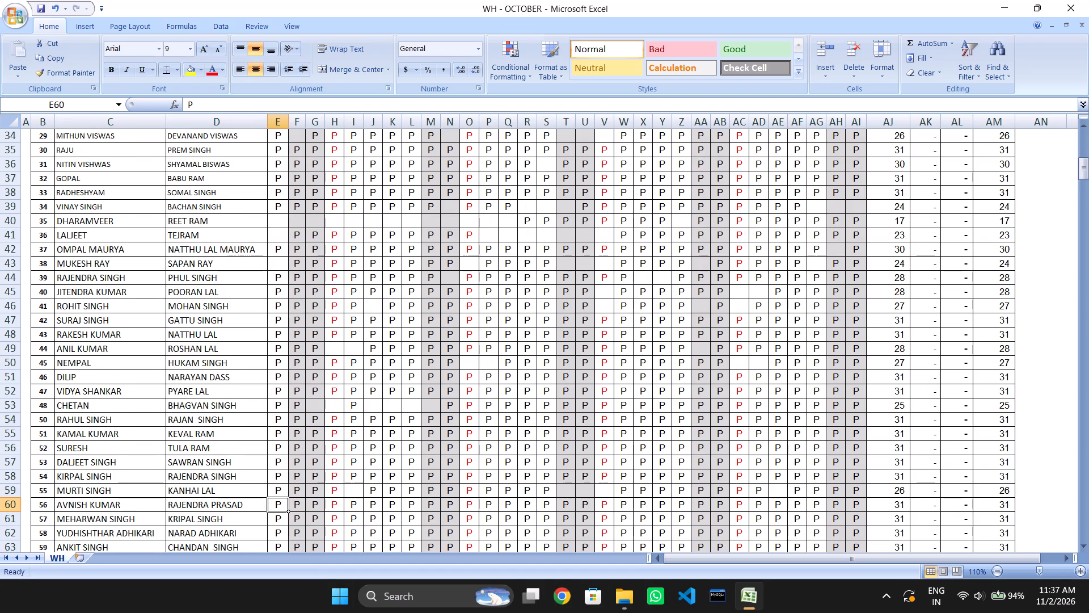
{"action": "key", "text": "BackSpace"}
{"action": "key", "text": "Right"}
{"action": "key", "text": "Right"}
{"action": "key", "text": "Right"}
{"action": "key", "text": "Right"}
{"action": "key", "text": "Right"}
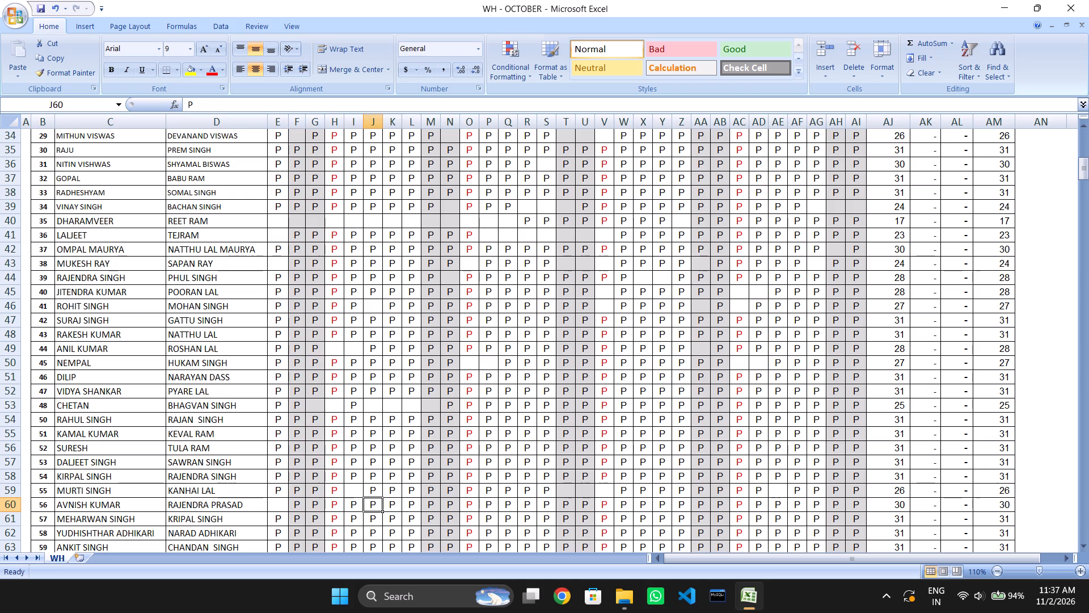
{"action": "key", "text": "Right"}
{"action": "key", "text": "BackSpace"}
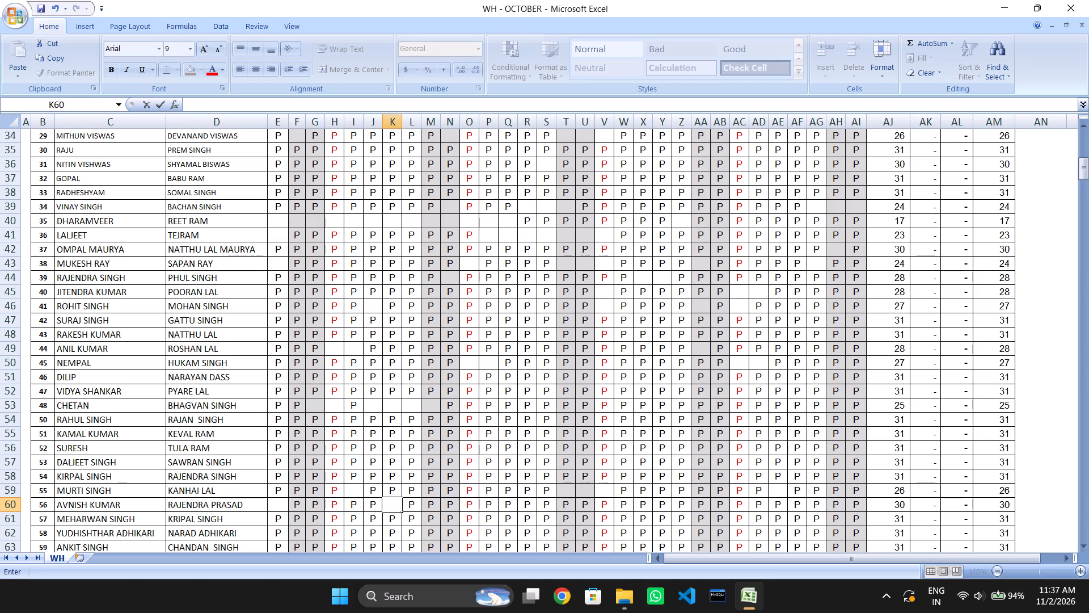
{"action": "key", "text": "Right"}
{"action": "key", "text": "Right"}
{"action": "key", "text": "Right"}
{"action": "key", "text": "Right"}
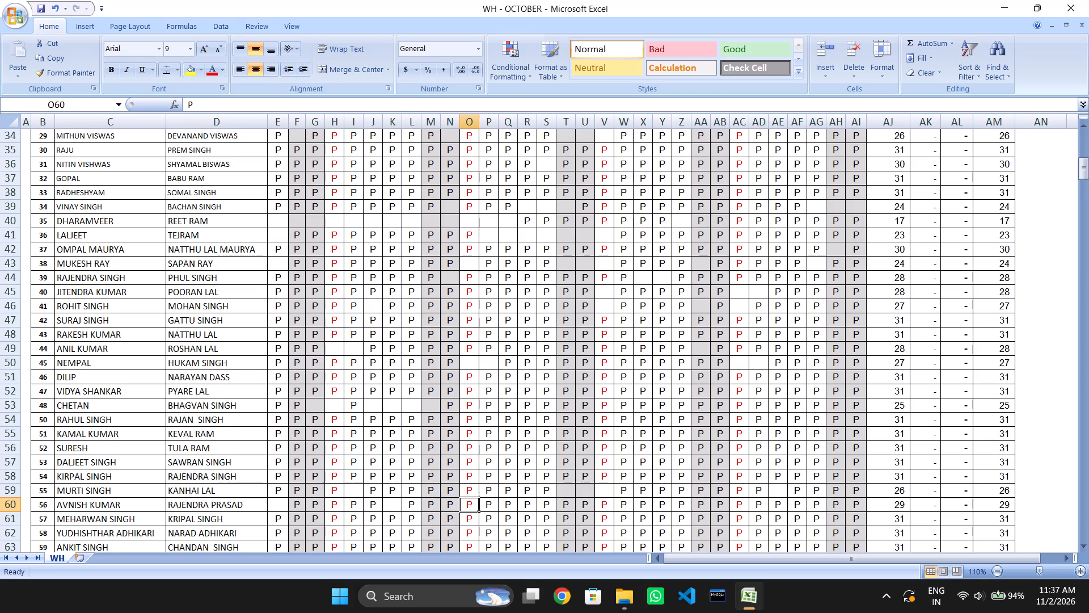
{"action": "key", "text": "Right"}
{"action": "key", "text": "Right"}
{"action": "key", "text": "Right"}
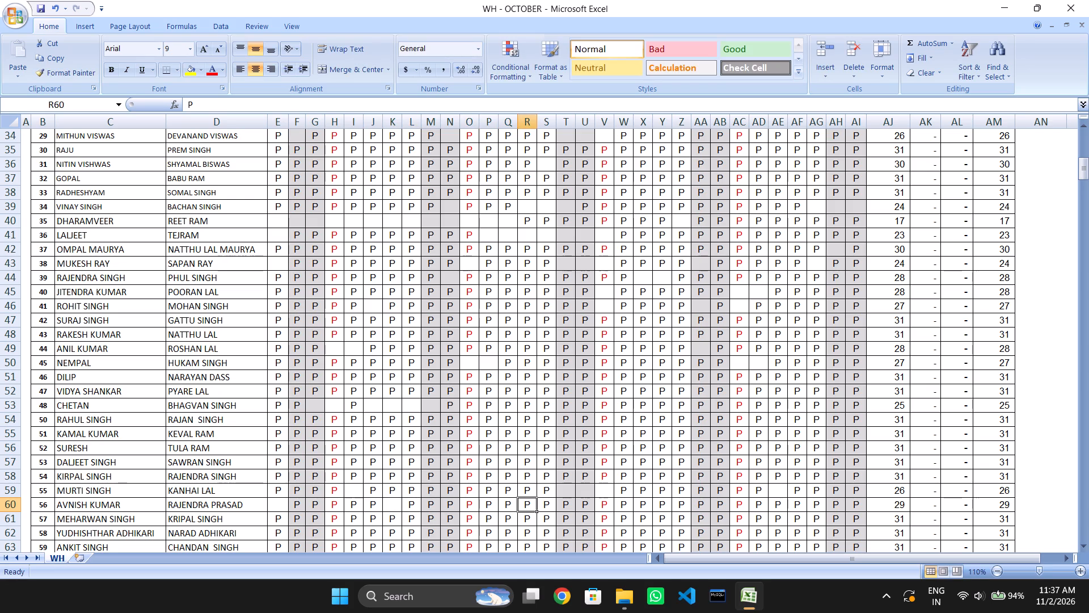
{"action": "key", "text": "BackSpace"}
{"action": "key", "text": "Right"}
{"action": "key", "text": "BackSpace"}
{"action": "key", "text": "Right"}
{"action": "key", "text": "BackSpace"}
{"action": "key", "text": "Right"}
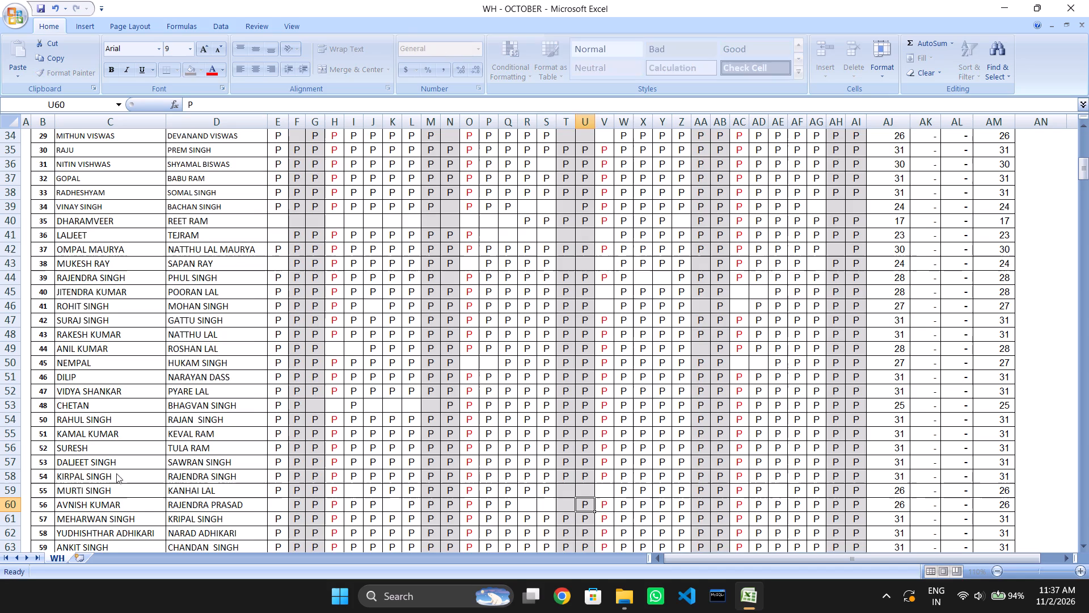
{"action": "key", "text": "Right"}
{"action": "key", "text": "Right"}
{"action": "key", "text": "Right"}
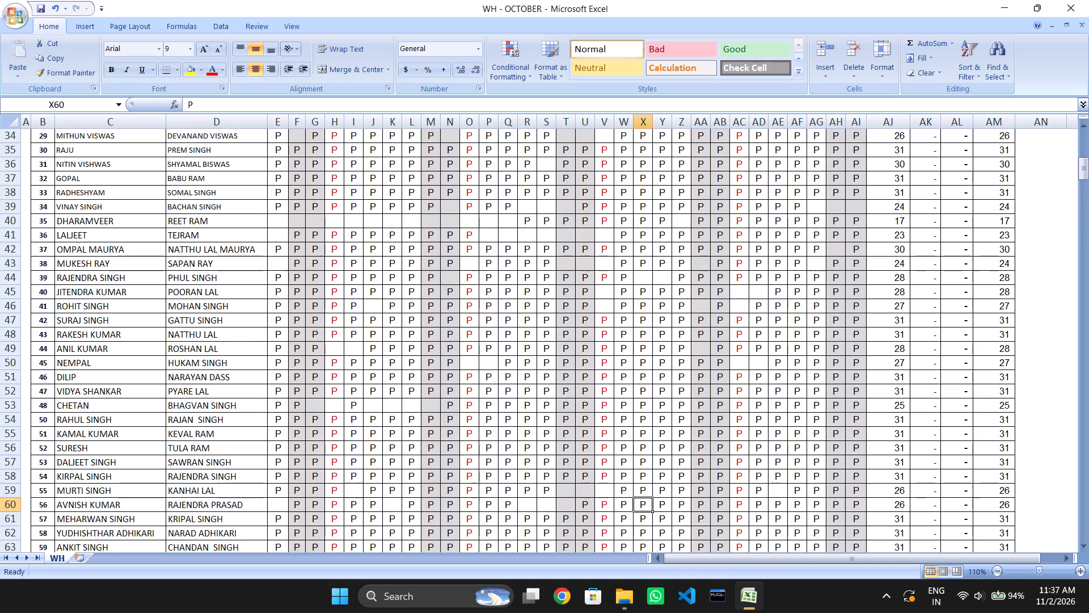
{"action": "key", "text": "Right"}
{"action": "key", "text": "Right"}
{"action": "key", "text": "Right"}
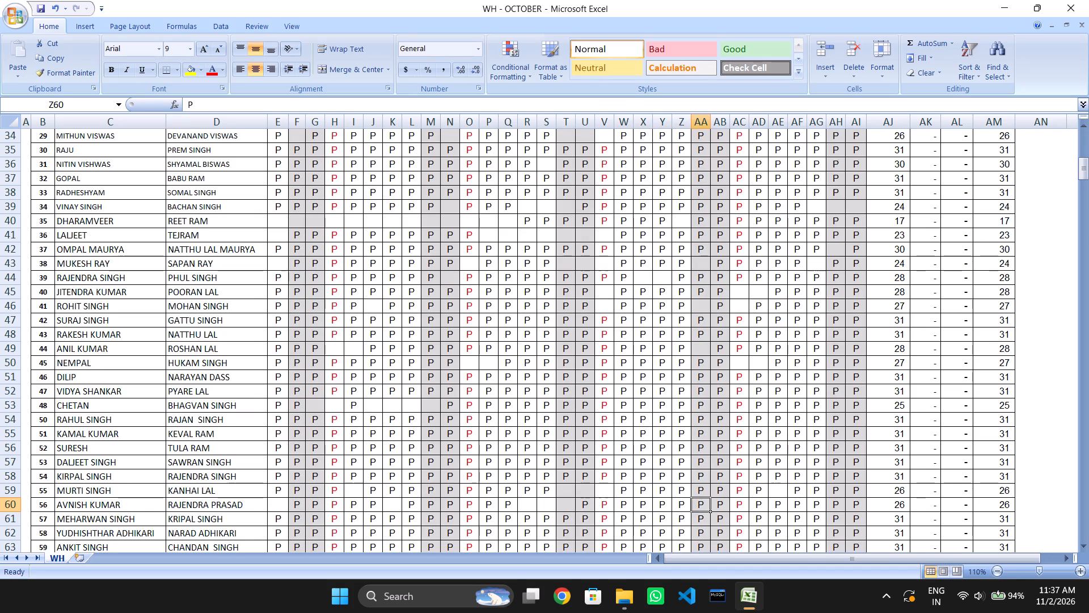
{"action": "key", "text": "Right"}
{"action": "key", "text": "BackSpace"}
{"action": "key", "text": "Right"}
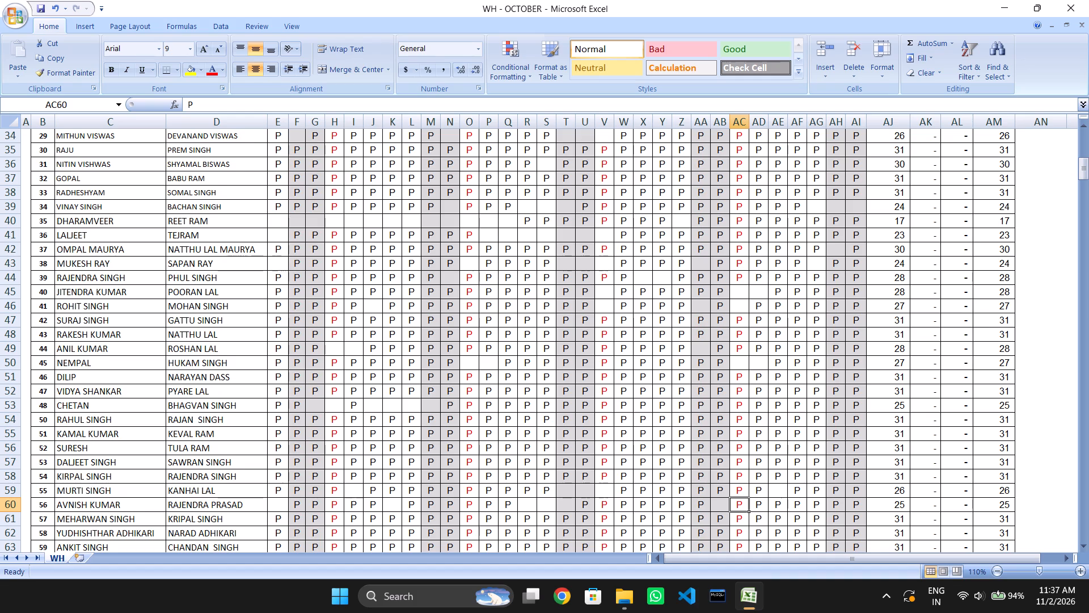
Clear the P mark on 24 October for the employee with ID 58.
{"action": "left_click", "coordinate": [105, 536]}
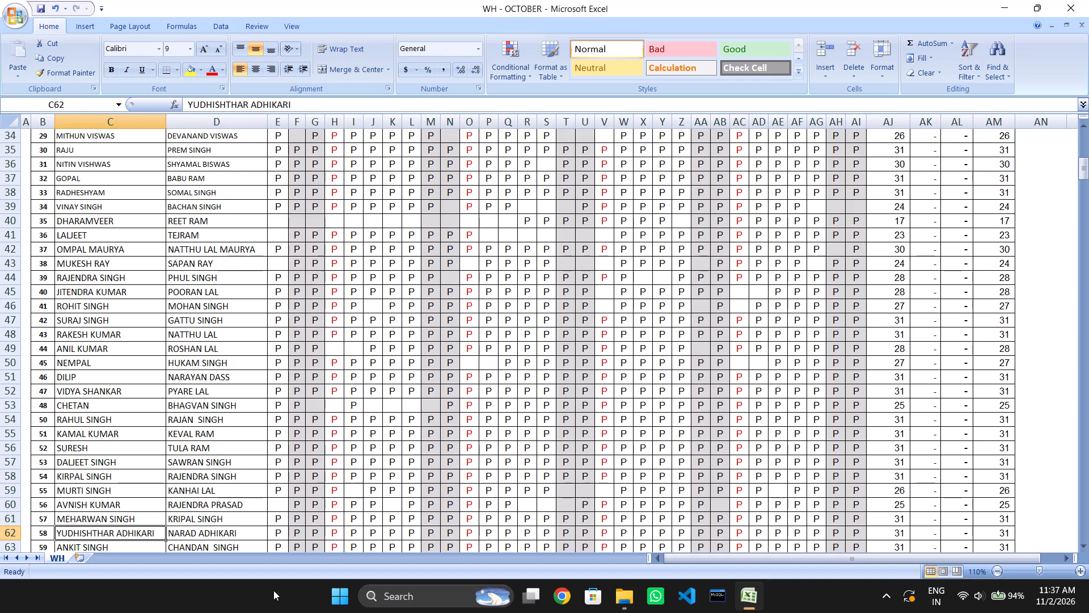
{"action": "key", "text": "Right"}
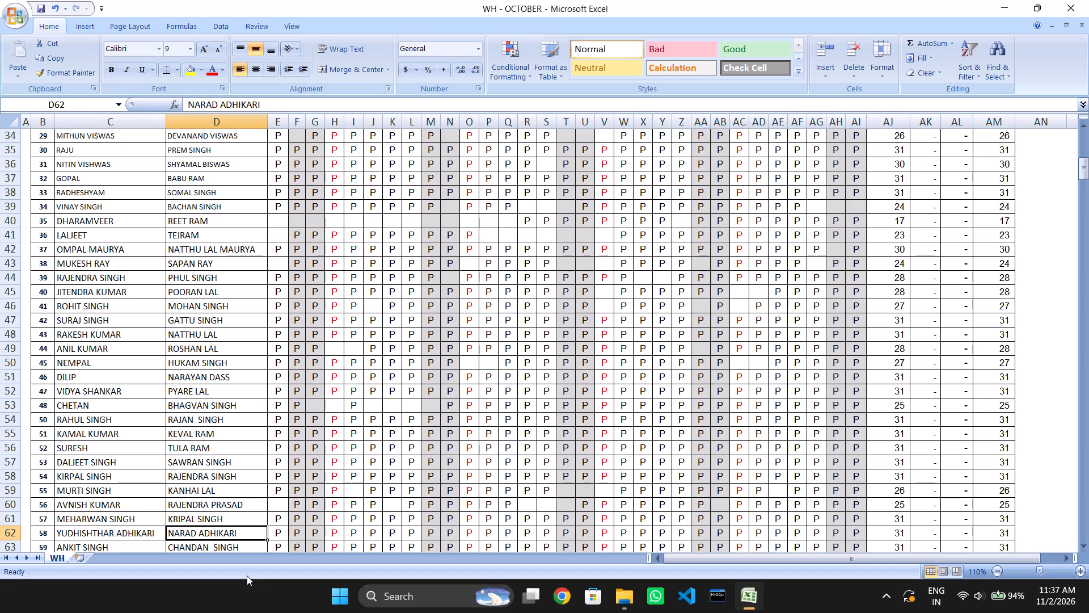
{"action": "key", "text": "Right"}
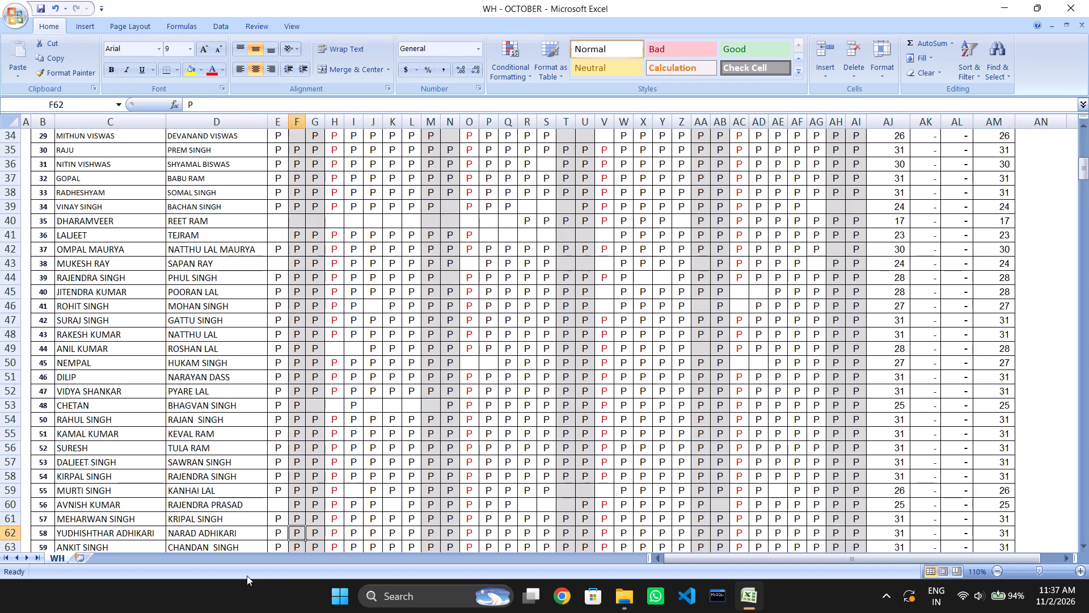
{"action": "key", "text": "Right"}
{"action": "key", "text": "Right"}
{"action": "key", "text": "Right"}
{"action": "key", "text": "Right"}
{"action": "key", "text": "Right"}
{"action": "key", "text": "Right"}
{"action": "key", "text": "Right"}
{"action": "key", "text": "Right"}
{"action": "key", "text": "Right"}
{"action": "key", "text": "Right"}
{"action": "key", "text": "Right"}
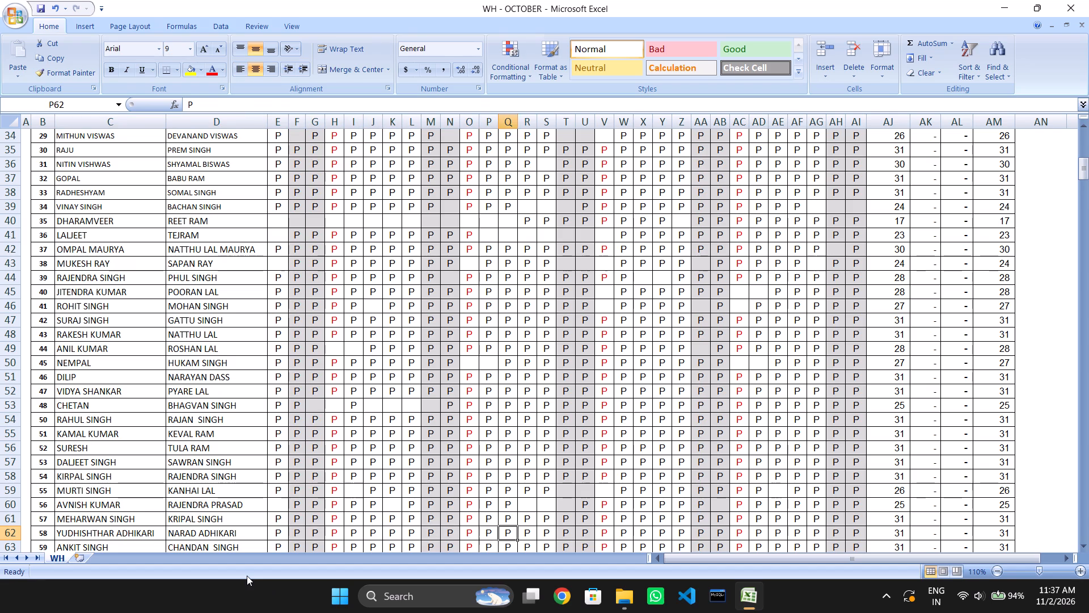
{"action": "key", "text": "Right"}
{"action": "key", "text": "Right"}
{"action": "key", "text": "Right"}
{"action": "key", "text": "Right"}
{"action": "key", "text": "Right"}
{"action": "key", "text": "Right"}
{"action": "key", "text": "Right"}
{"action": "key", "text": "Right"}
{"action": "key", "text": "Right"}
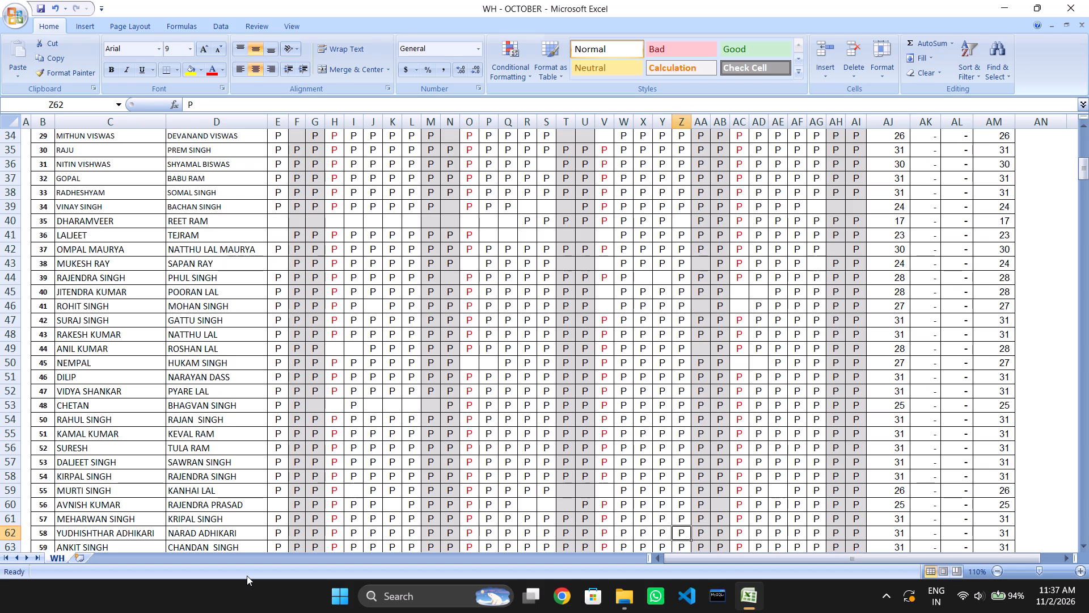
{"action": "key", "text": "Right"}
{"action": "key", "text": "Right"}
{"action": "key", "text": "BackSpace"}
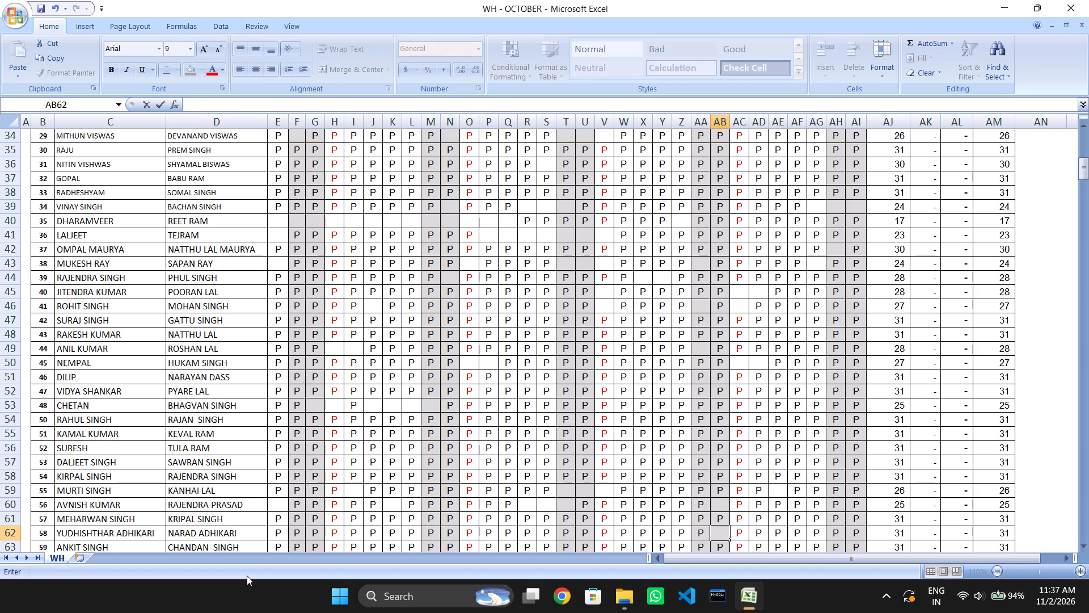
{"action": "key", "text": "Right"}
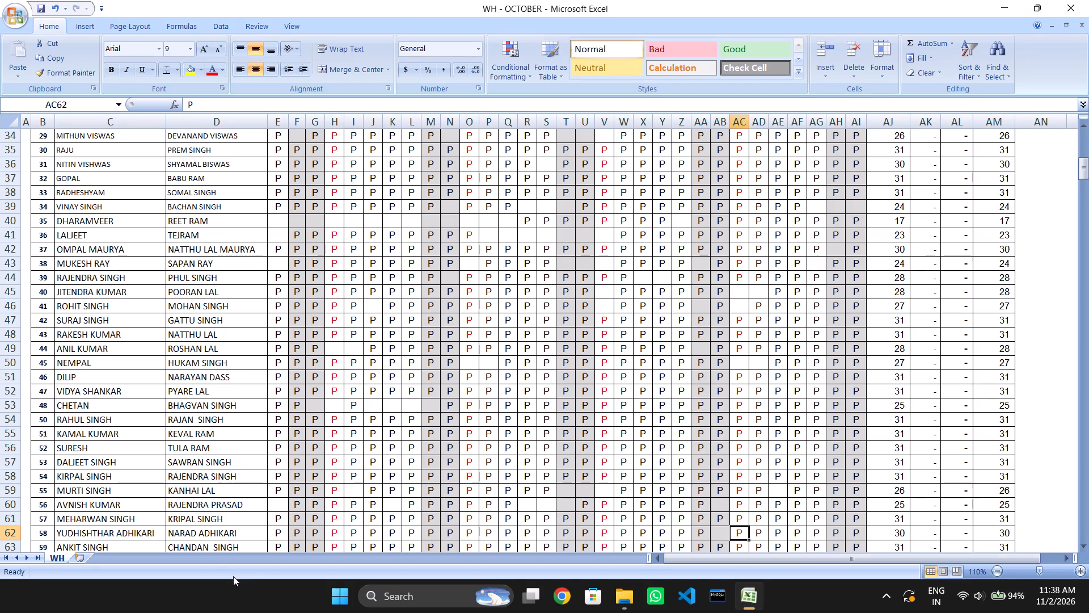
{"action": "left_click", "coordinate": [147, 517]}
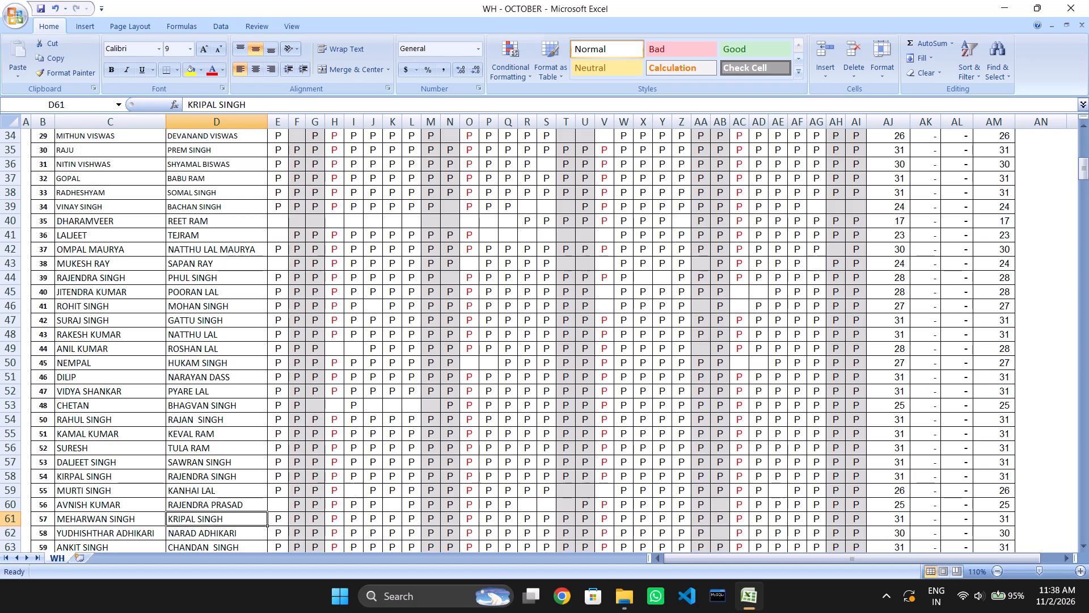
{"action": "key", "text": "Right"}
{"action": "key", "text": "Right"}
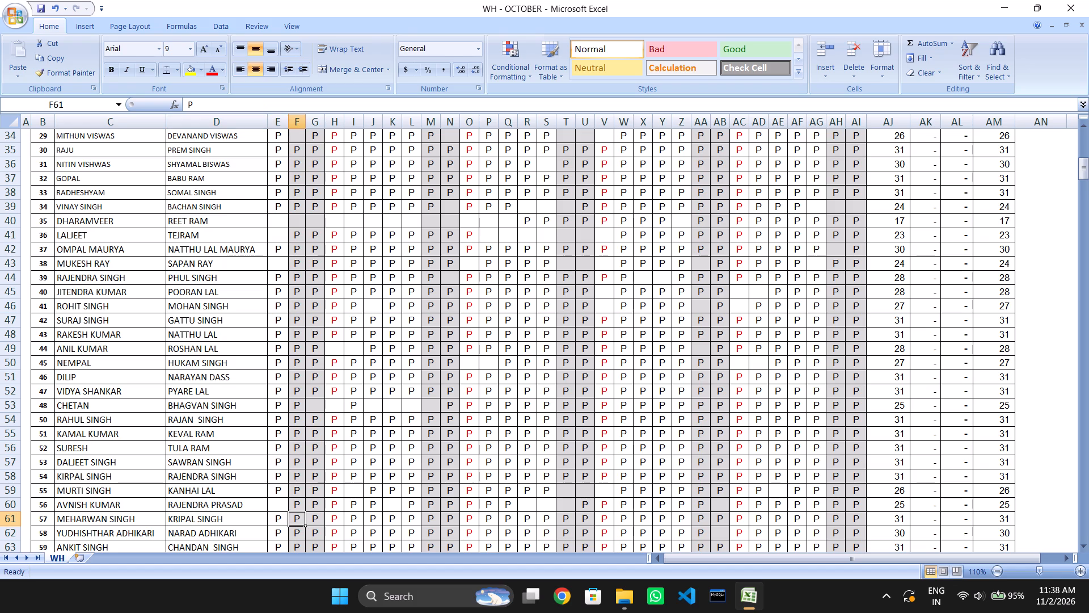
{"action": "key", "text": "Right"}
{"action": "key", "text": "Right"}
{"action": "key", "text": "Right"}
{"action": "key", "text": "Right"}
{"action": "key", "text": "Right"}
{"action": "key", "text": "Right"}
{"action": "key", "text": "Right"}
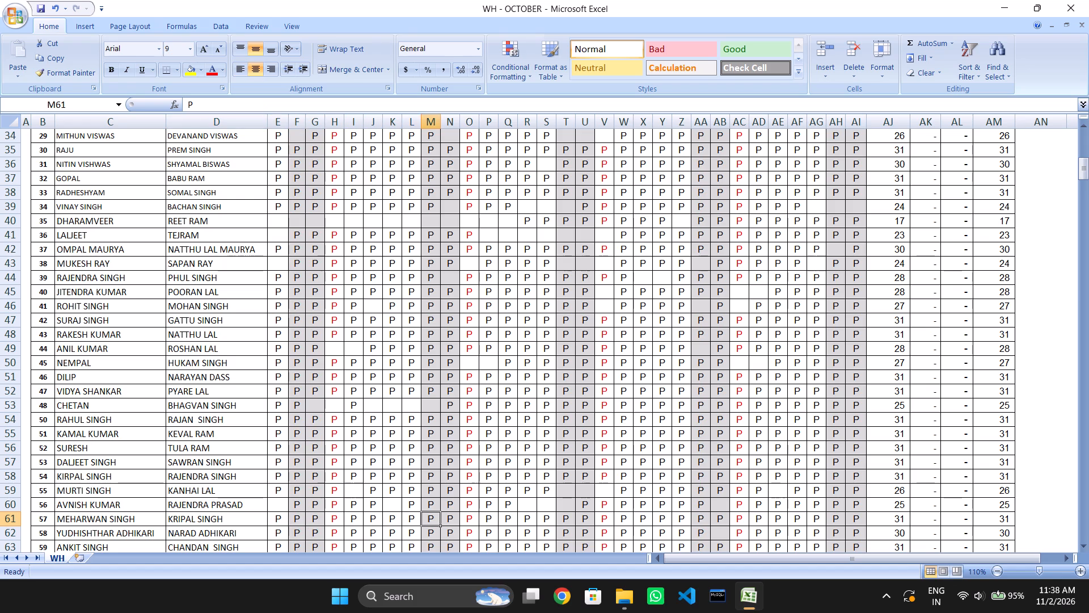
{"action": "key", "text": "Right"}
{"action": "key", "text": "Right"}
{"action": "key", "text": "Right"}
{"action": "key", "text": "Right"}
{"action": "key", "text": "Right"}
{"action": "key", "text": "Right"}
{"action": "key", "text": "Right"}
{"action": "key", "text": "Right"}
{"action": "key", "text": "Right"}
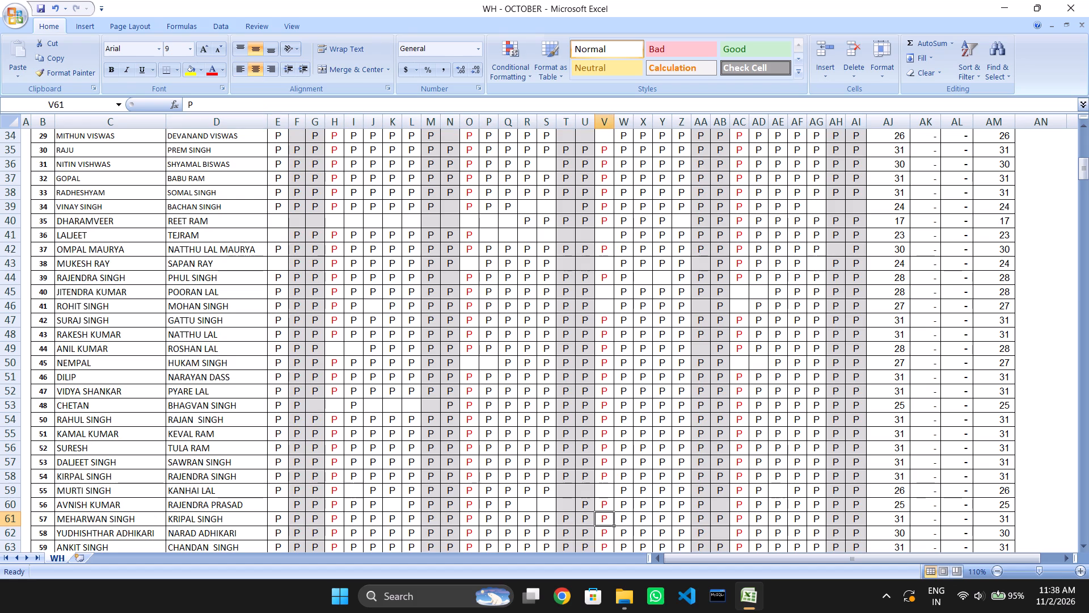
{"action": "key", "text": "Right"}
{"action": "key", "text": "BackSpace"}
{"action": "key", "text": "Right"}
{"action": "key", "text": "BackSpace"}
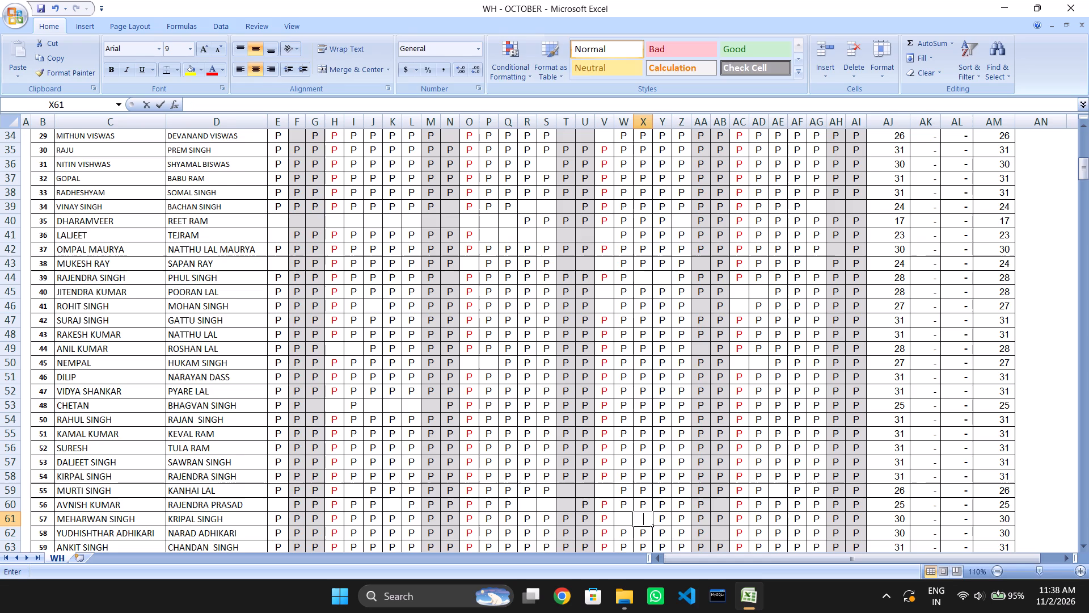
{"action": "key", "text": "Right"}
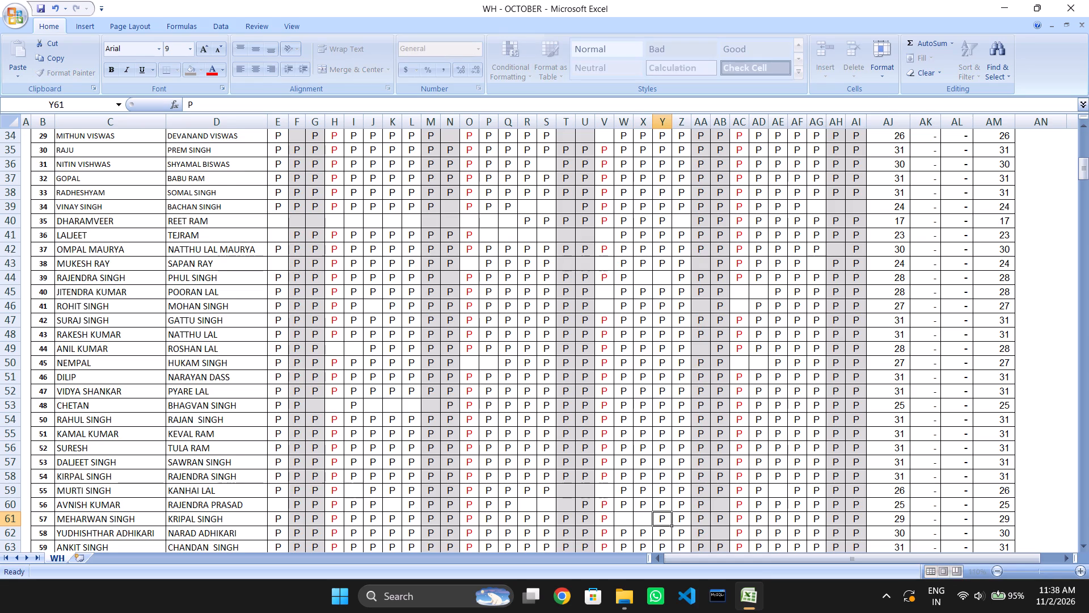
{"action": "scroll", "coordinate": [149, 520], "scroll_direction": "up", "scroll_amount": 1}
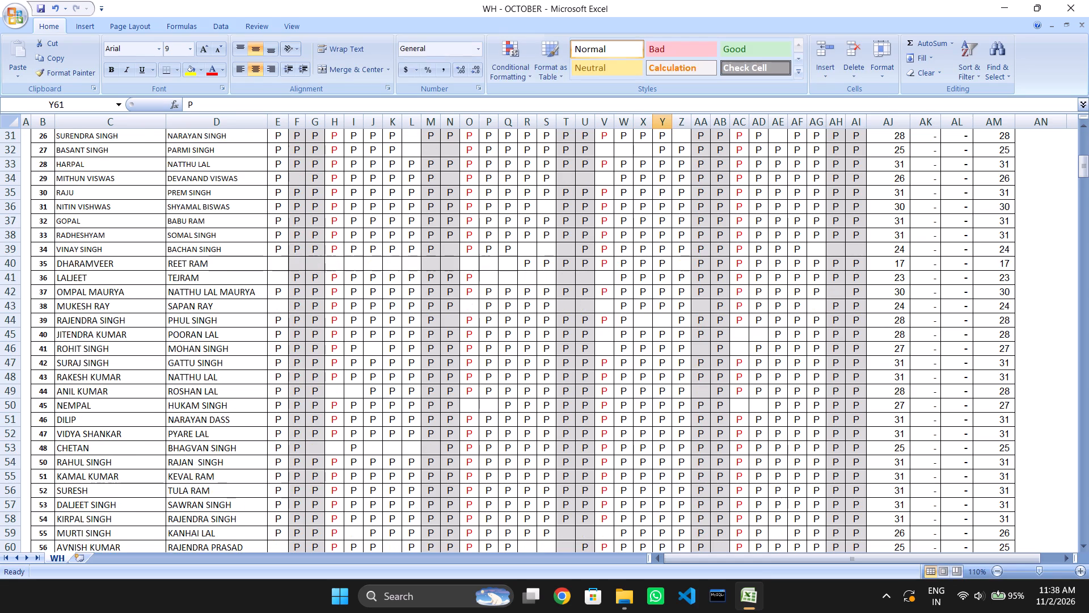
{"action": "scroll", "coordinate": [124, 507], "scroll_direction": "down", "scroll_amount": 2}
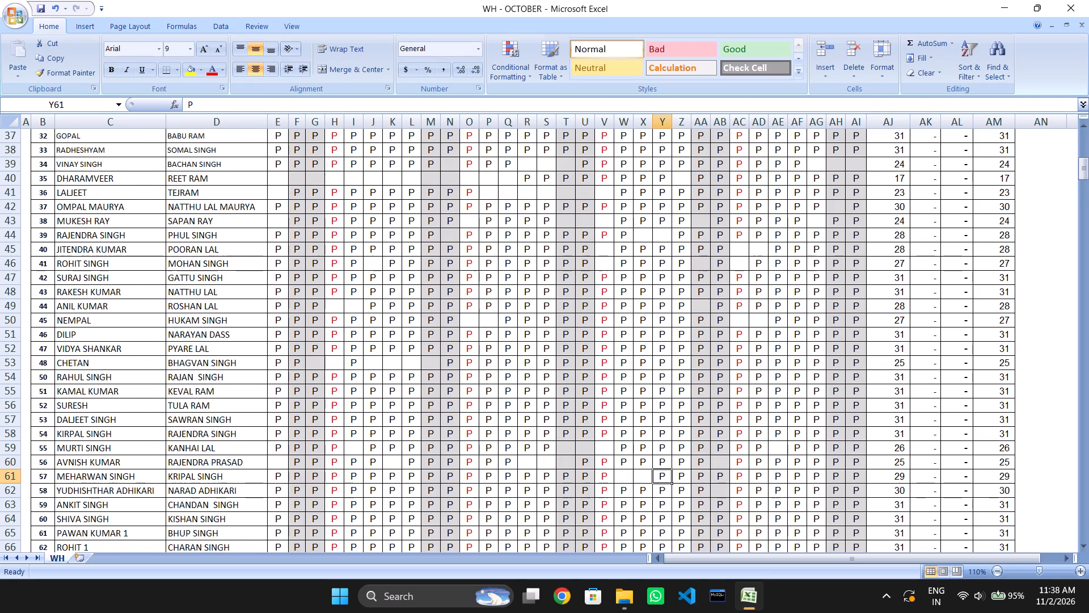
{"action": "scroll", "coordinate": [124, 507], "scroll_direction": "down", "scroll_amount": 2}
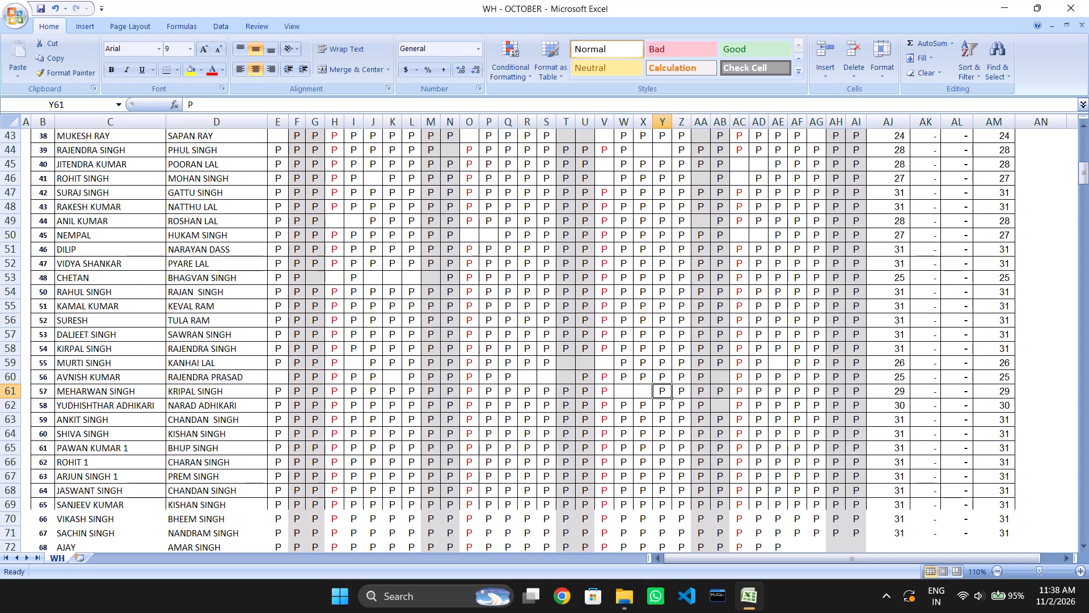
{"action": "scroll", "coordinate": [97, 485], "scroll_direction": "down", "scroll_amount": 1}
{"action": "scroll", "coordinate": [98, 482], "scroll_direction": "up", "scroll_amount": 1}
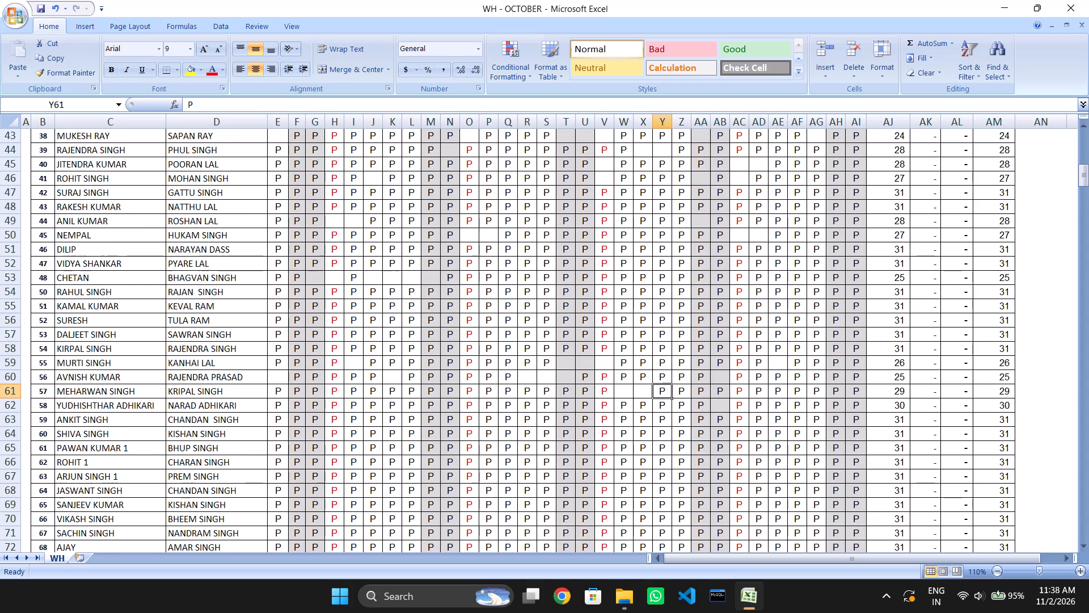
{"action": "scroll", "coordinate": [98, 482], "scroll_direction": "down", "scroll_amount": 2}
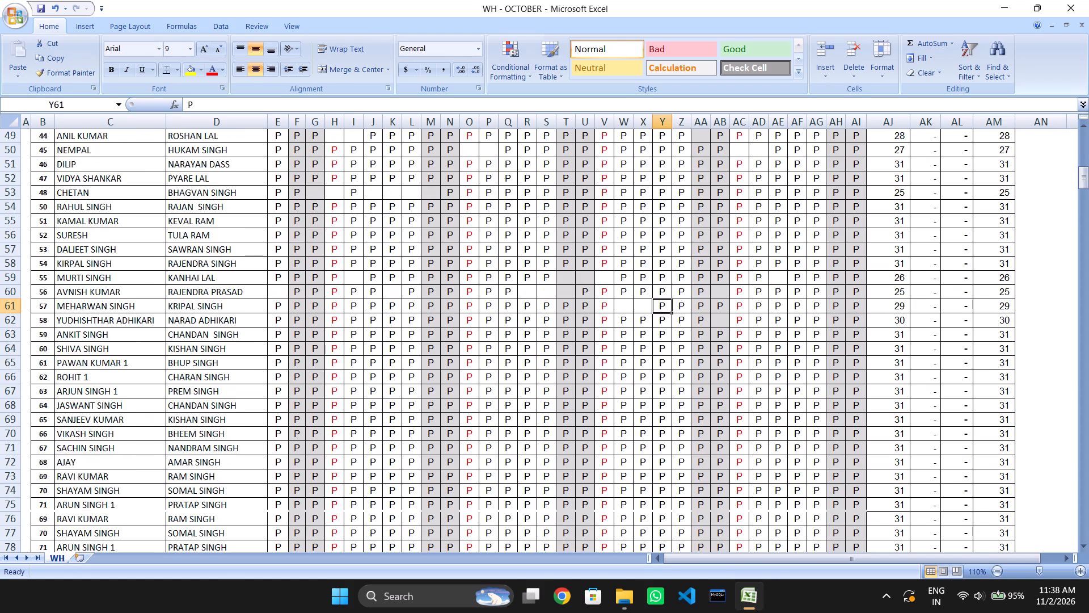
{"action": "scroll", "coordinate": [99, 482], "scroll_direction": "down", "scroll_amount": 1}
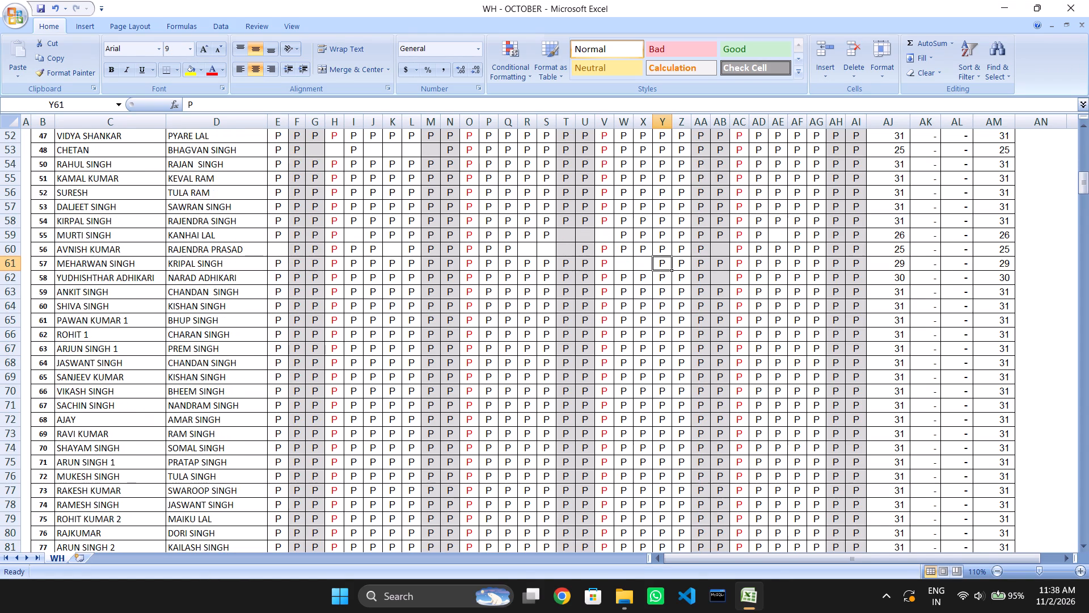
{"action": "left_click", "coordinate": [105, 504]}
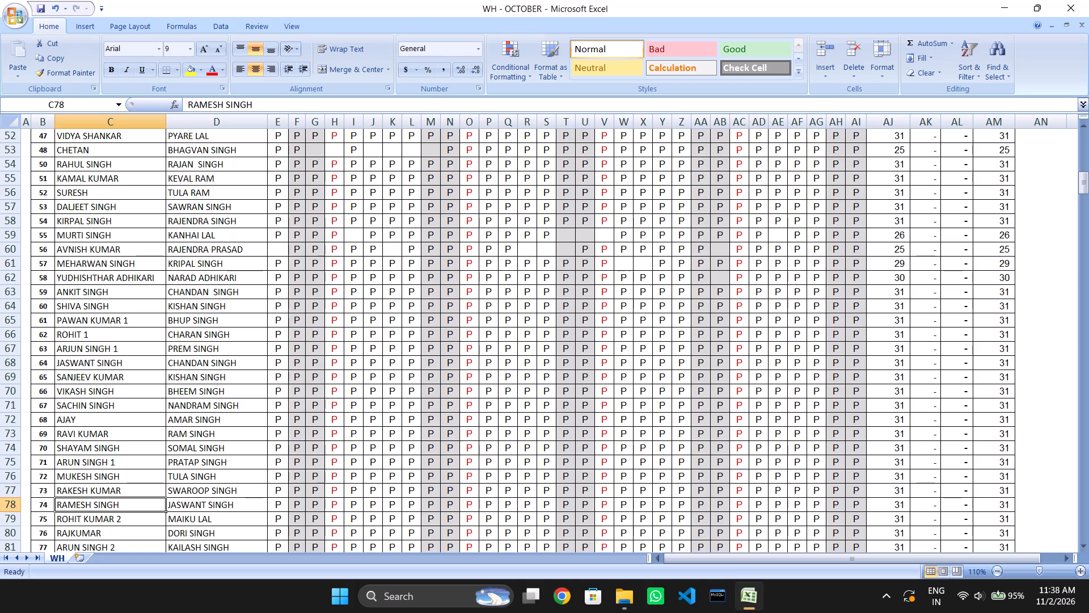
{"action": "key", "text": "Right"}
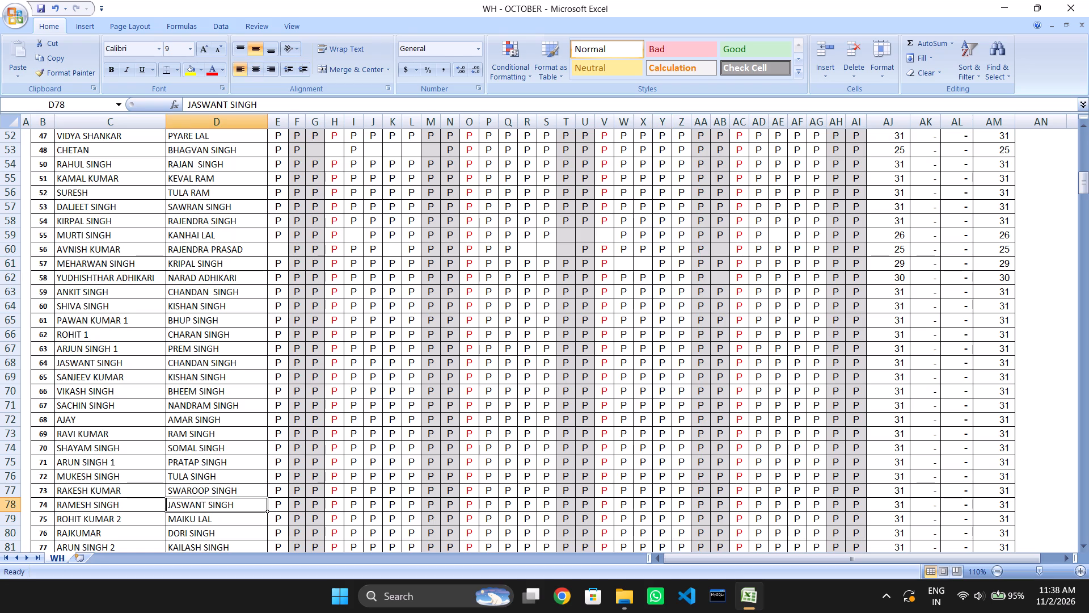
{"action": "key", "text": "Right"}
{"action": "key", "text": "Right"}
{"action": "key", "text": "Right"}
{"action": "key", "text": "Right"}
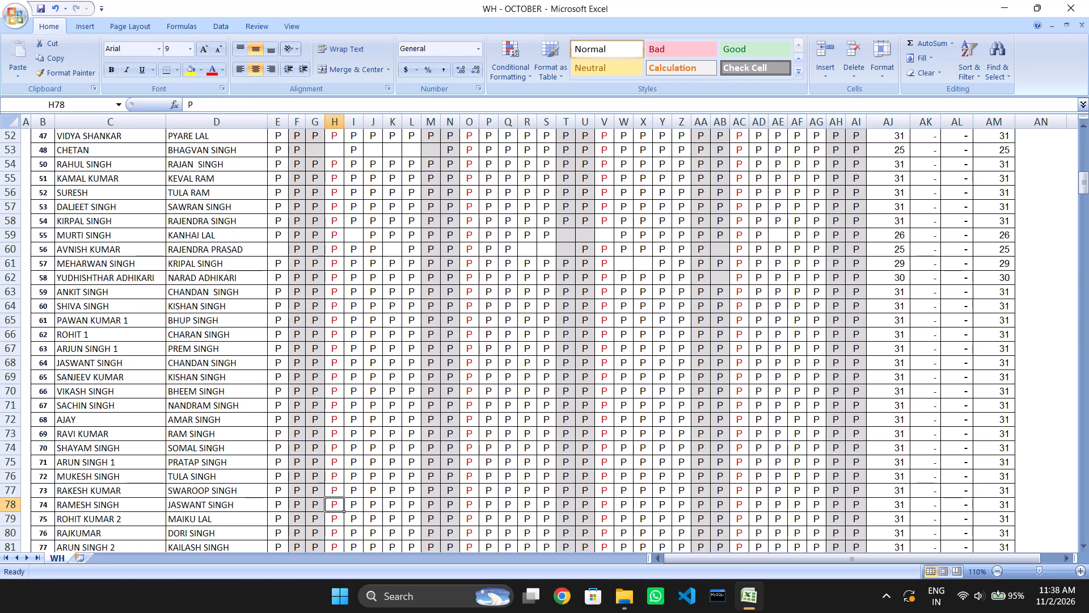
{"action": "key", "text": "Left"}
{"action": "key", "text": "BackSpace"}
{"action": "key", "text": "Right"}
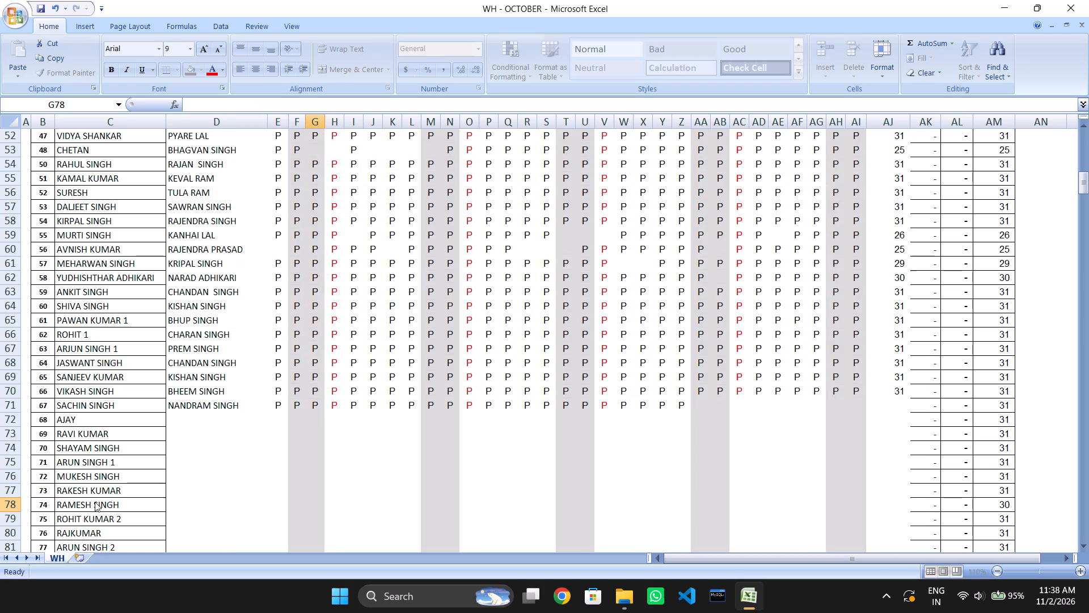
{"action": "key", "text": "BackSpace"}
{"action": "key", "text": "Right"}
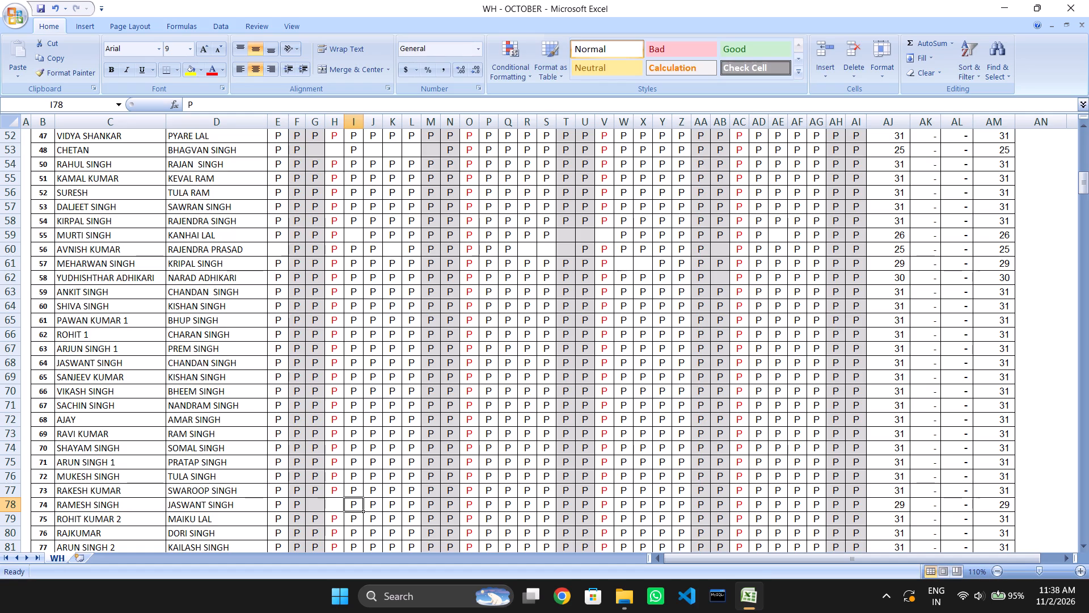
{"action": "key", "text": "BackSpace"}
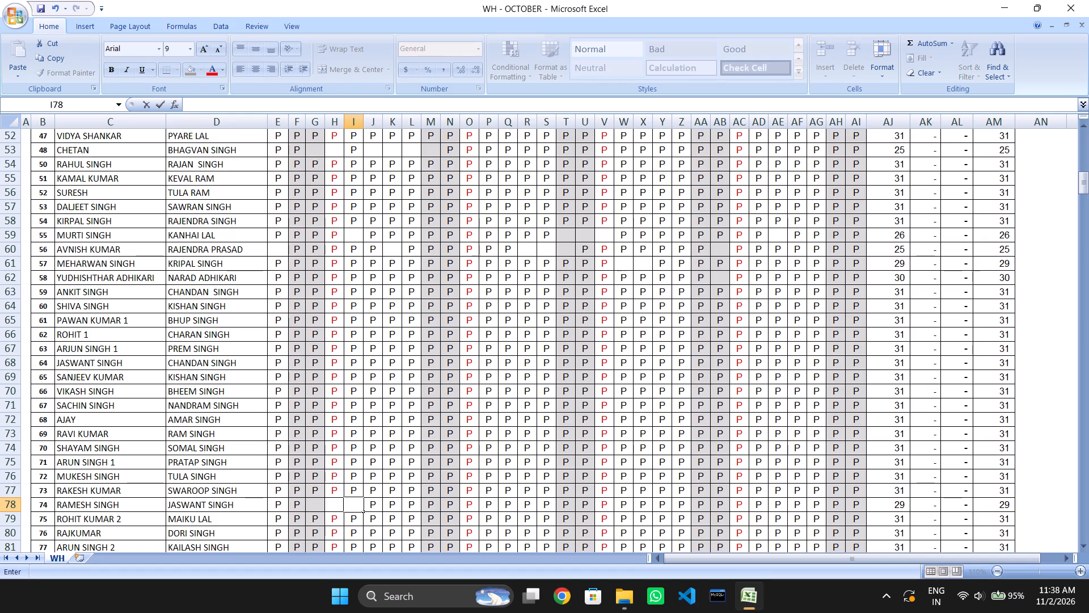
{"action": "key", "text": "Right"}
Clear the P marks from 20 to 22 October for the employee with ID 74.
{"action": "key", "text": "Right"}
{"action": "key", "text": "Right"}
{"action": "key", "text": "Right"}
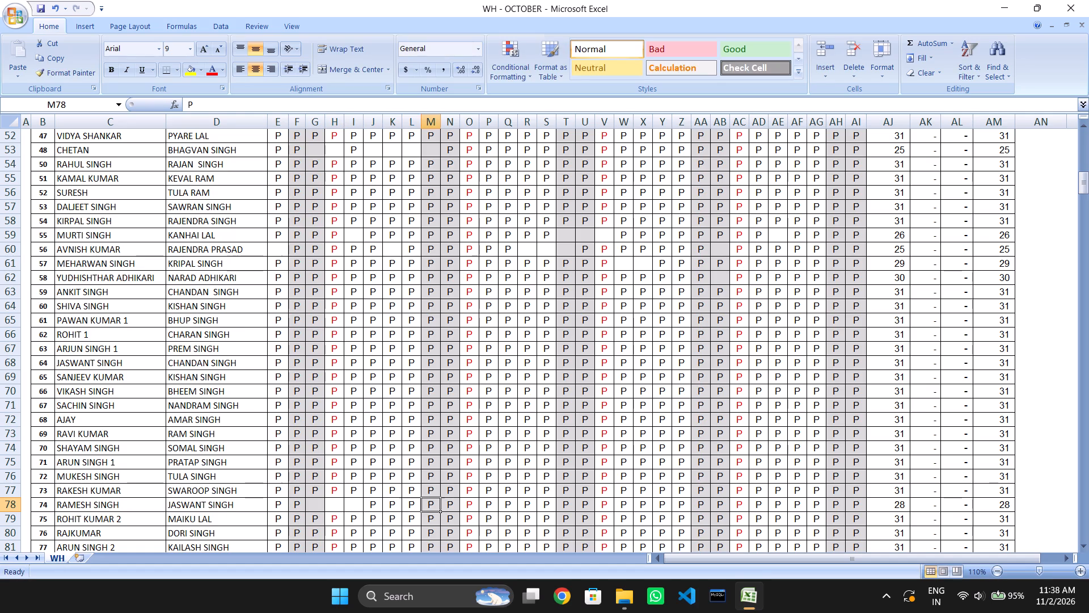
{"action": "key", "text": "Right"}
{"action": "key", "text": "Right"}
{"action": "key", "text": "Right"}
{"action": "key", "text": "Right"}
{"action": "key", "text": "Right"}
{"action": "key", "text": "Right"}
{"action": "key", "text": "Right"}
{"action": "key", "text": "Right"}
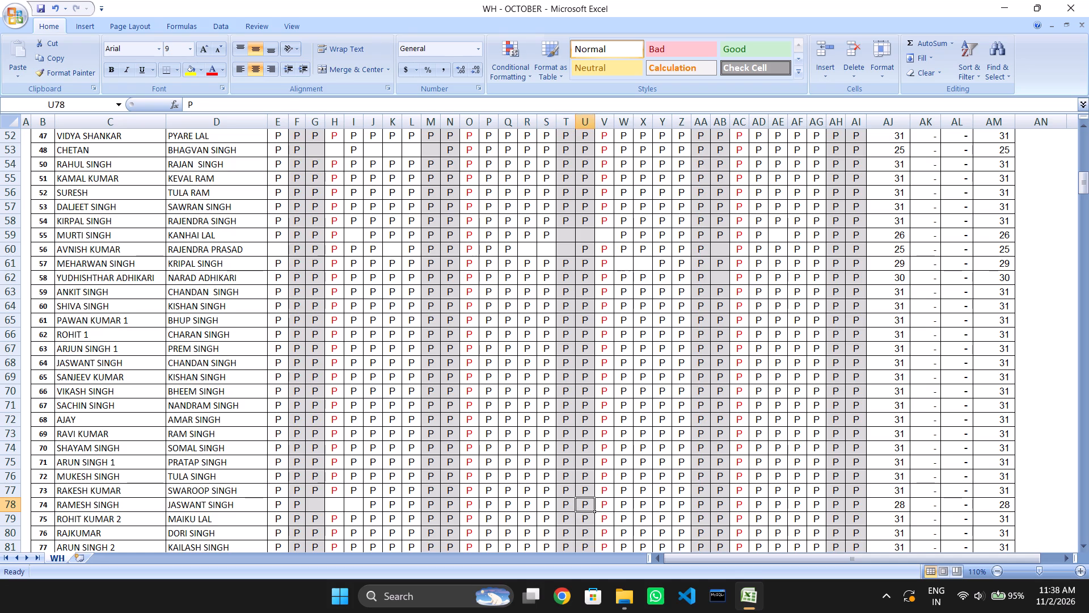
{"action": "key", "text": "Right"}
{"action": "key", "text": "Right"}
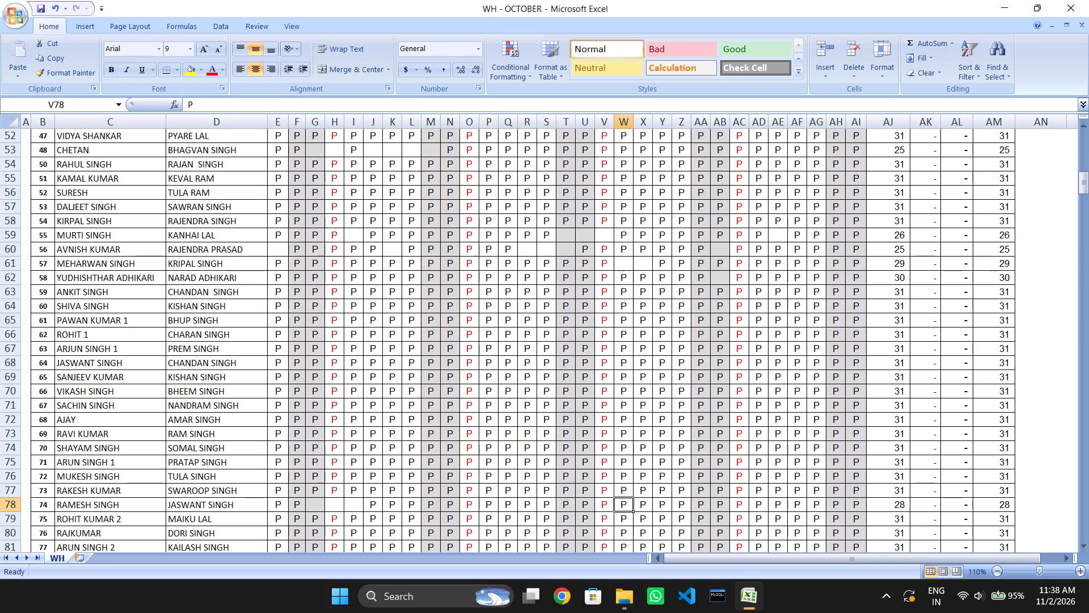
{"action": "key", "text": "Right"}
{"action": "key", "text": "BackSpace"}
{"action": "key", "text": "Right"}
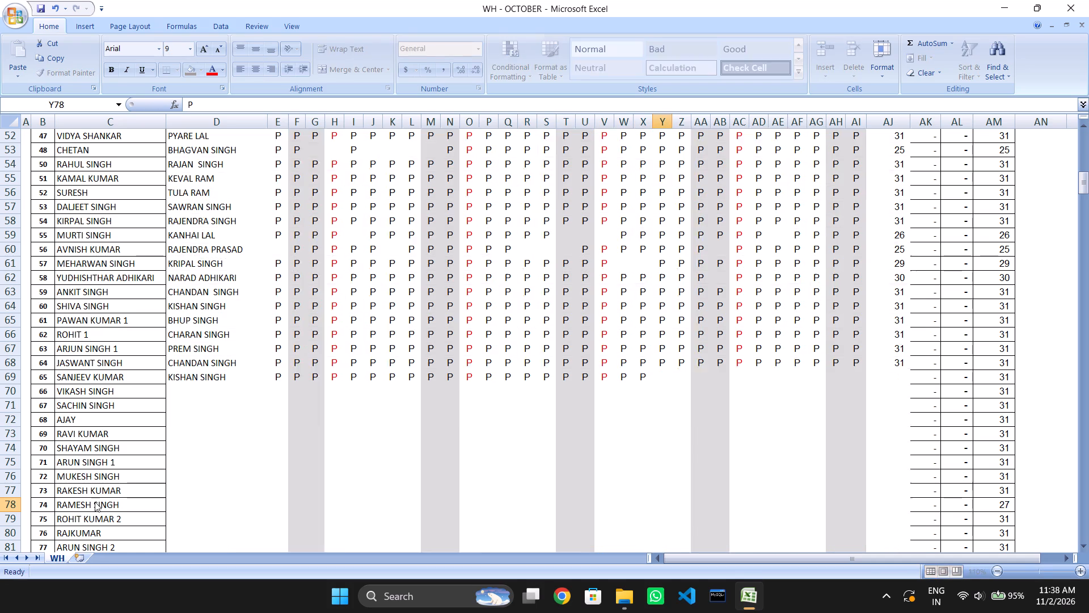
{"action": "key", "text": "BackSpace"}
{"action": "key", "text": "Right"}
{"action": "key", "text": "BackSpace"}
{"action": "key", "text": "Right"}
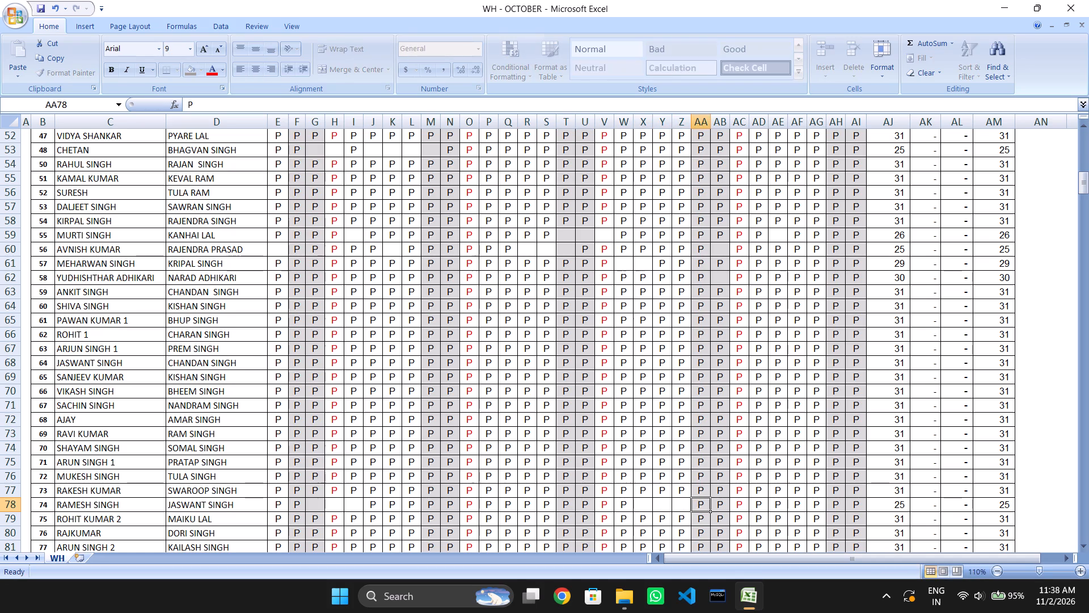
Clear the P marks on 26 and 31 October for the employee with ID 74.
{"action": "key", "text": "Right"}
{"action": "key", "text": "Right"}
{"action": "key", "text": "Right"}
{"action": "key", "text": "Right"}
{"action": "key", "text": "Left"}
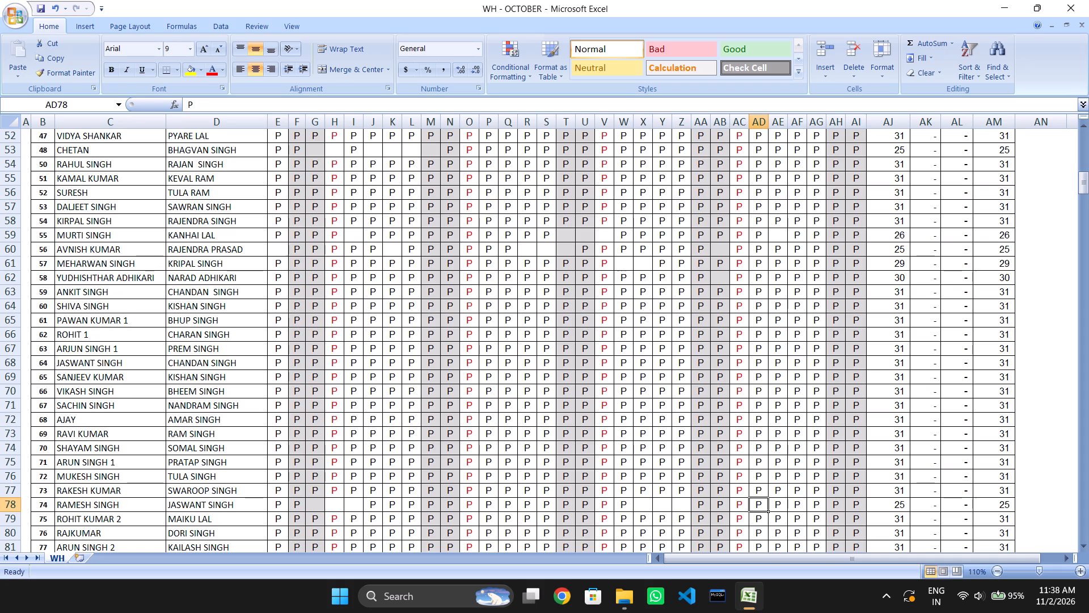
{"action": "key", "text": "BackSpace"}
{"action": "key", "text": "Right"}
{"action": "key", "text": "Right"}
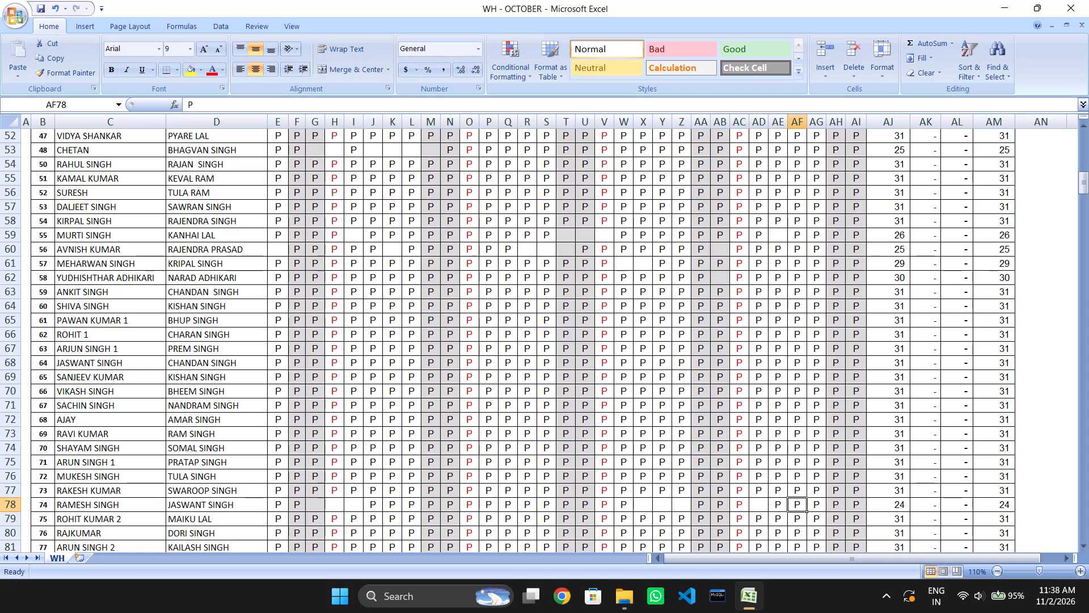
{"action": "key", "text": "Right"}
{"action": "key", "text": "Right"}
{"action": "key", "text": "Right"}
{"action": "key", "text": "BackSpace"}
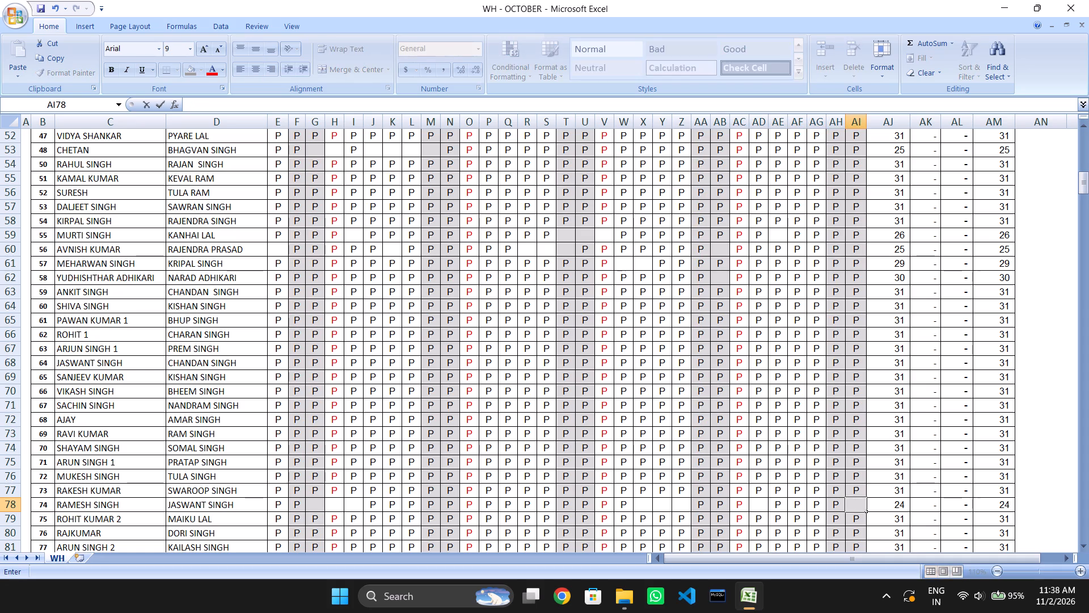
{"action": "key", "text": "Left"}
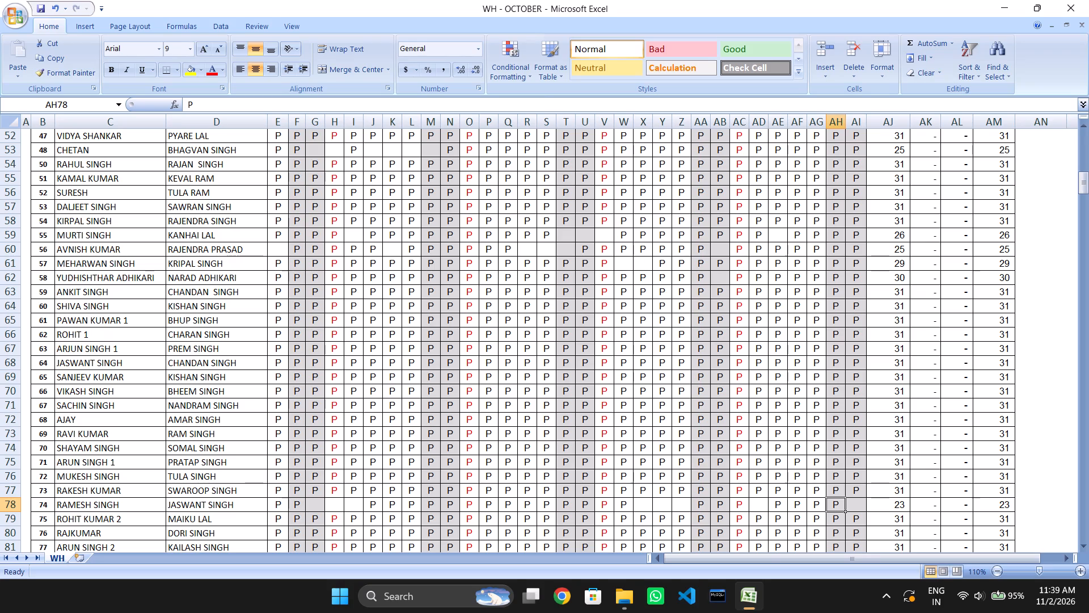
{"action": "scroll", "coordinate": [105, 444], "scroll_direction": "up", "scroll_amount": 1}
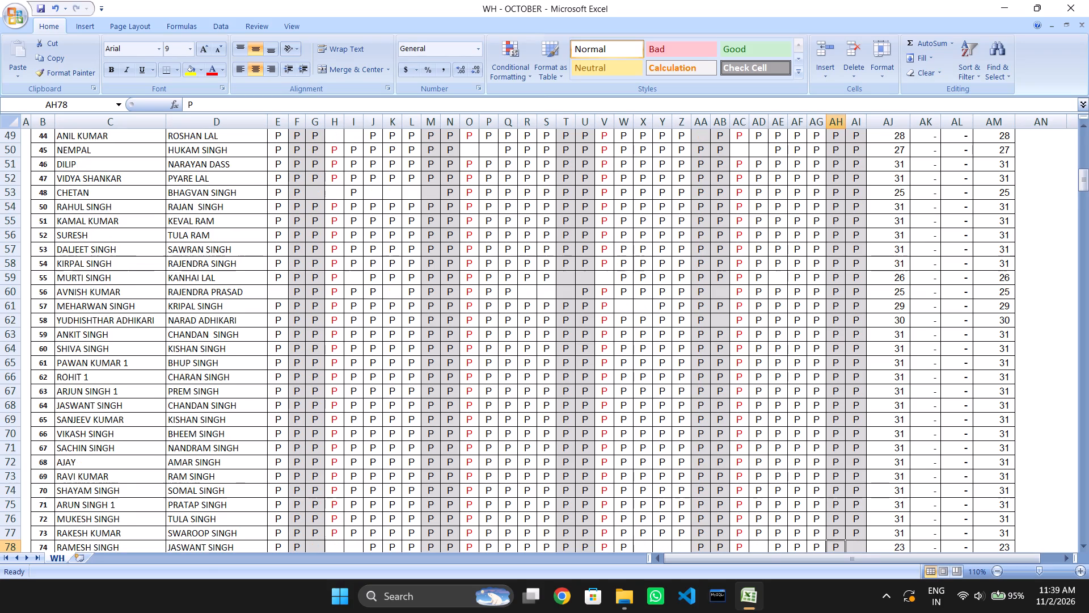
{"action": "left_click", "coordinate": [90, 520]}
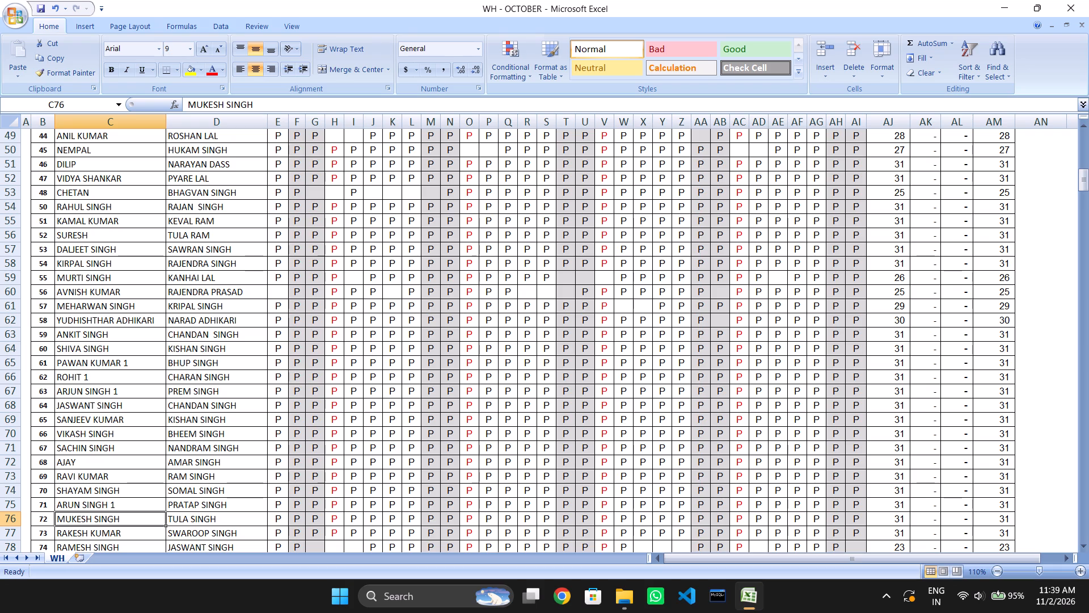
{"action": "key", "text": "Right"}
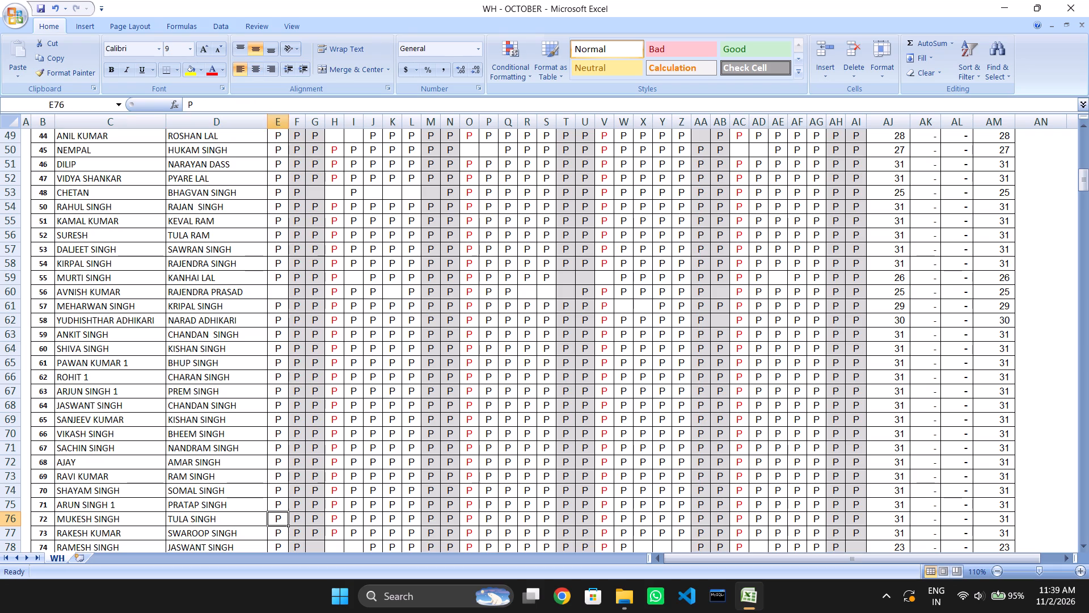
{"action": "key", "text": "Right"}
{"action": "key", "text": "Right"}
{"action": "key", "text": "Right"}
{"action": "key", "text": "Right"}
{"action": "key", "text": "Right"}
{"action": "key", "text": "Right"}
{"action": "key", "text": "Right"}
{"action": "key", "text": "Right"}
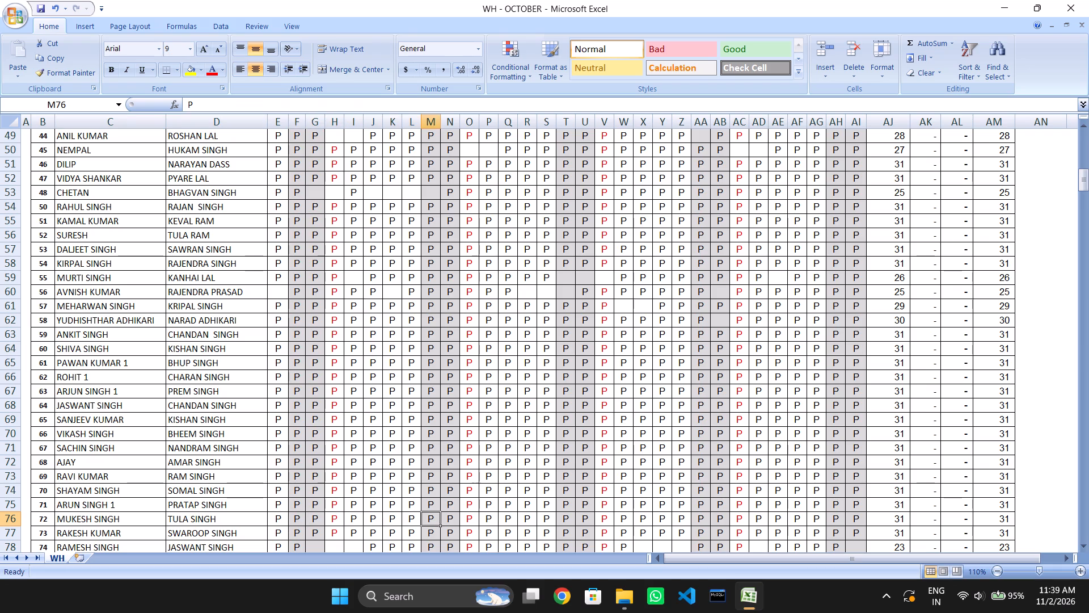
{"action": "key", "text": "Right"}
{"action": "key", "text": "BackSpace"}
{"action": "key", "text": "Right"}
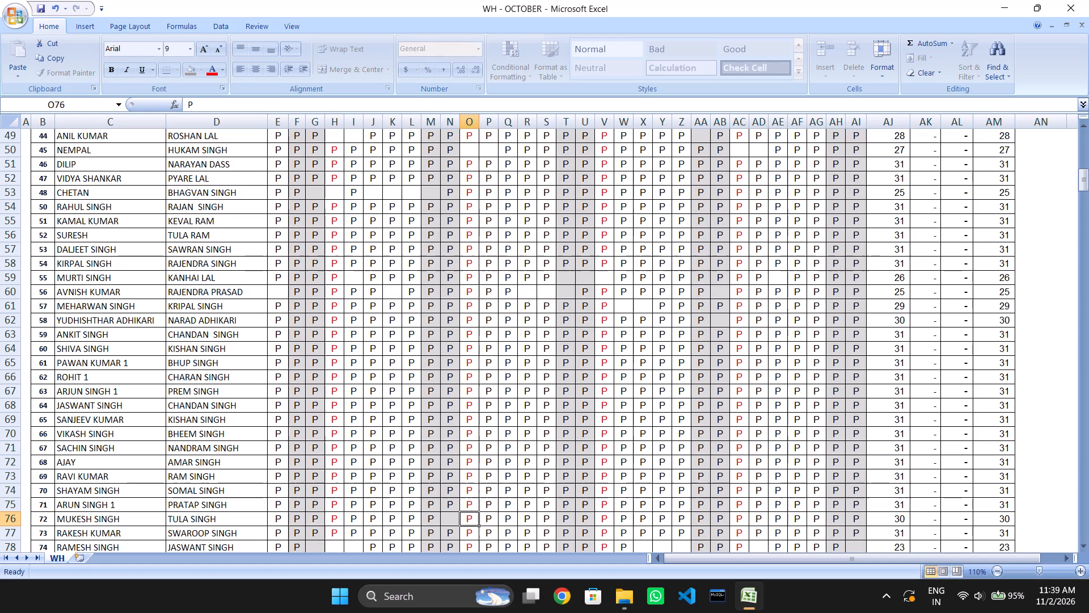
{"action": "key", "text": "Right"}
{"action": "key", "text": "Right"}
{"action": "key", "text": "Right"}
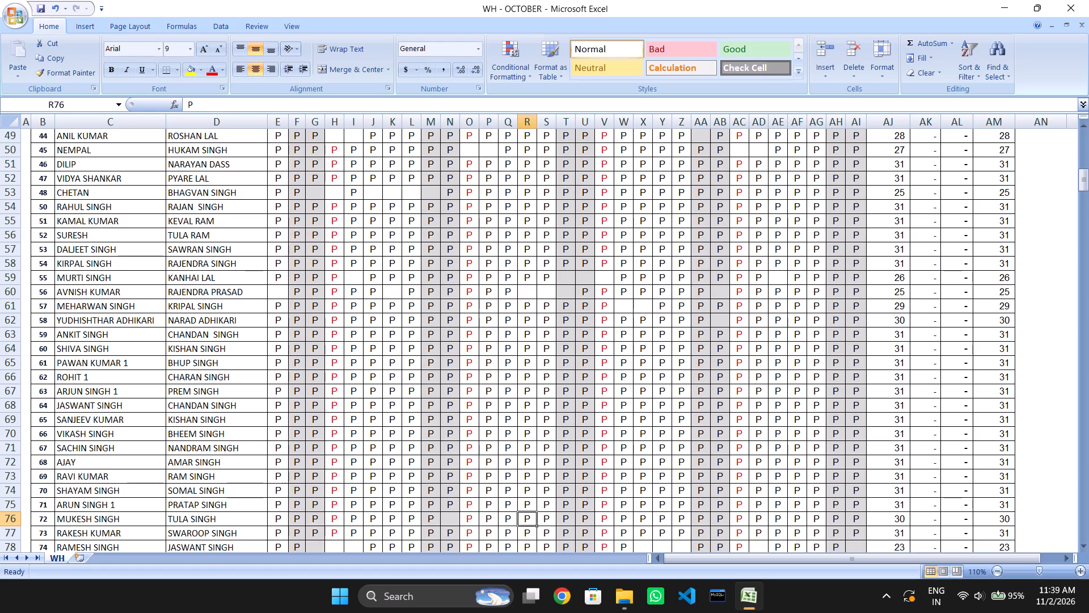
{"action": "key", "text": "Right"}
{"action": "key", "text": "BackSpace"}
{"action": "key", "text": "Right"}
{"action": "key", "text": "Right"}
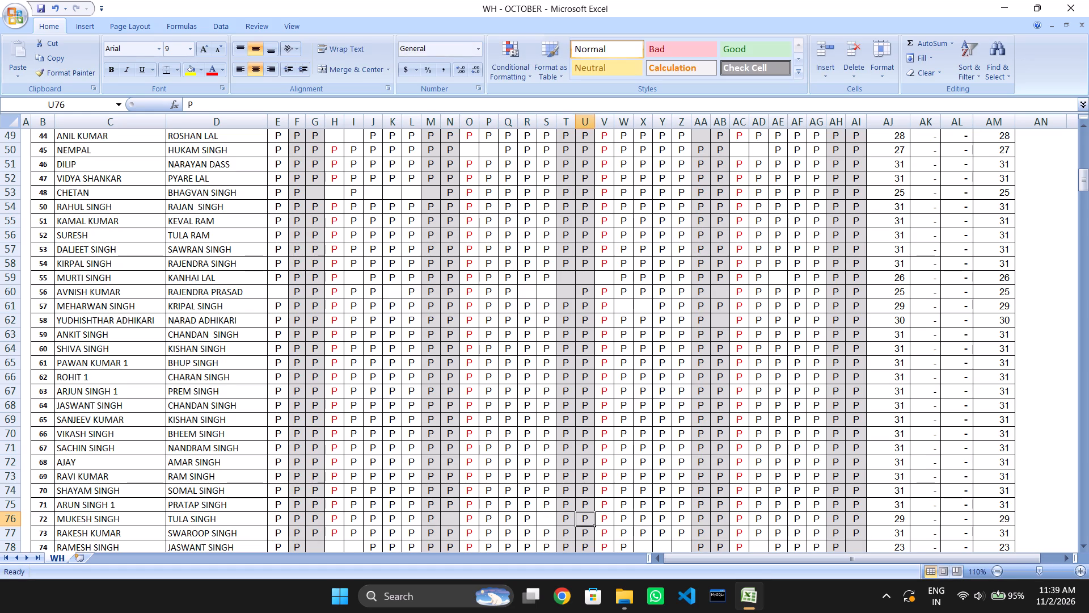
{"action": "key", "text": "Right"}
{"action": "key", "text": "Right"}
{"action": "key", "text": "Right"}
{"action": "key", "text": "Right"}
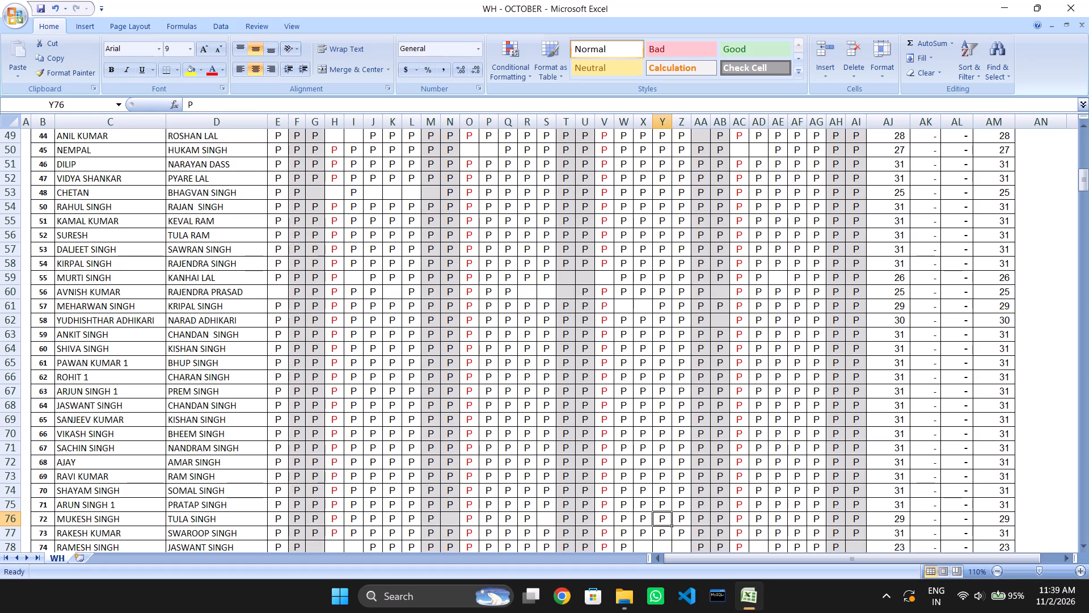
{"action": "key", "text": "Right"}
{"action": "key", "text": "Right"}
{"action": "key", "text": "BackSpace"}
{"action": "key", "text": "Right"}
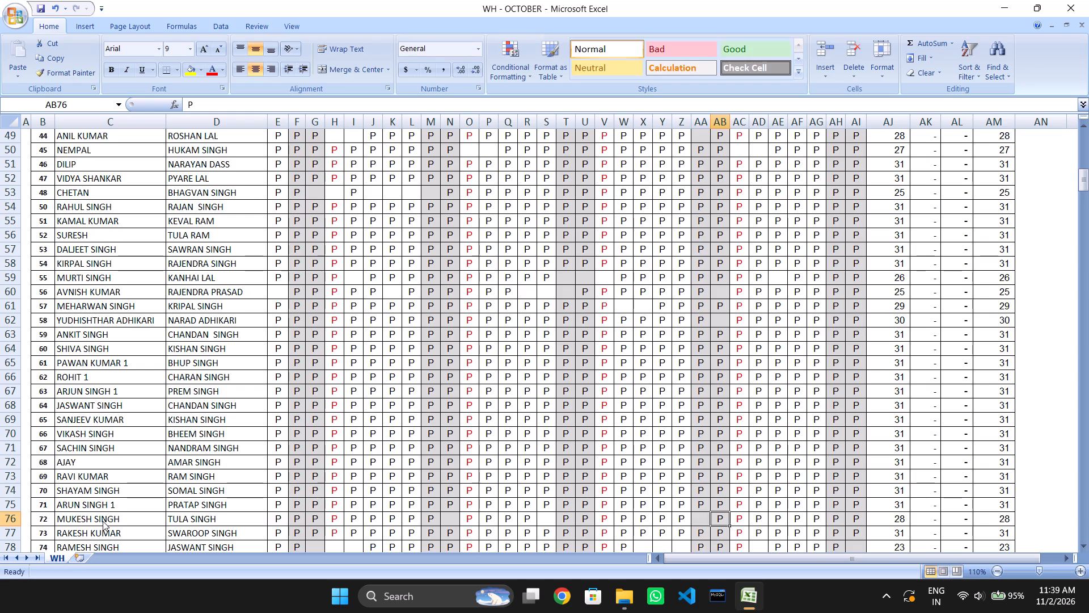
Clear the P marks from 28 to 31 October for the employee with ID 72.
{"action": "key", "text": "Right"}
{"action": "key", "text": "Right"}
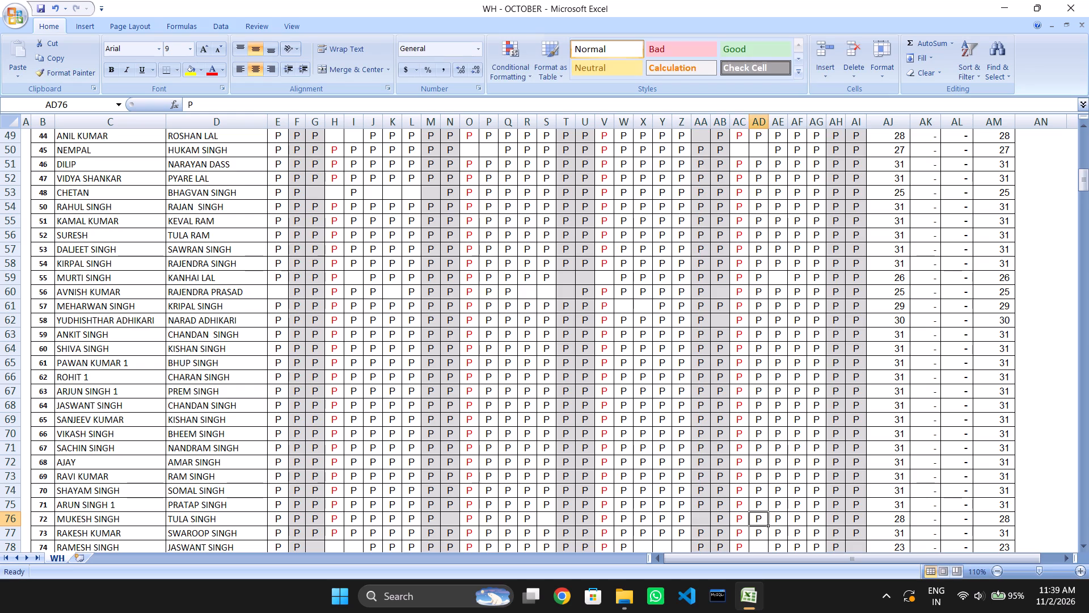
{"action": "key", "text": "Right"}
{"action": "key", "text": "Right"}
{"action": "key", "text": "BackSpace"}
{"action": "key", "text": "Right"}
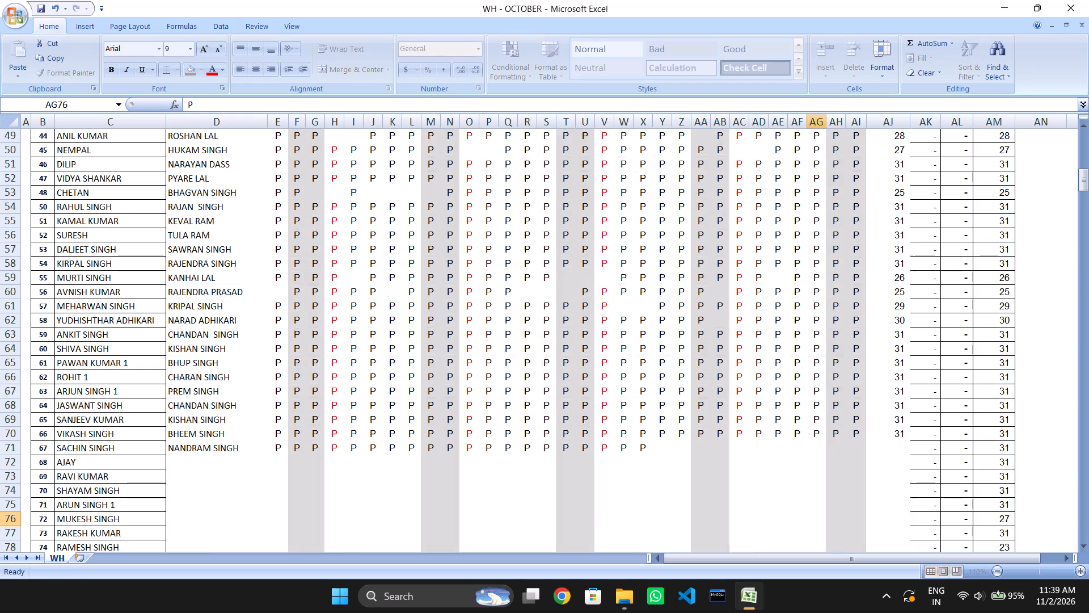
{"action": "key", "text": "BackSpace"}
{"action": "key", "text": "Right"}
{"action": "key", "text": "BackSpace"}
{"action": "key", "text": "Right"}
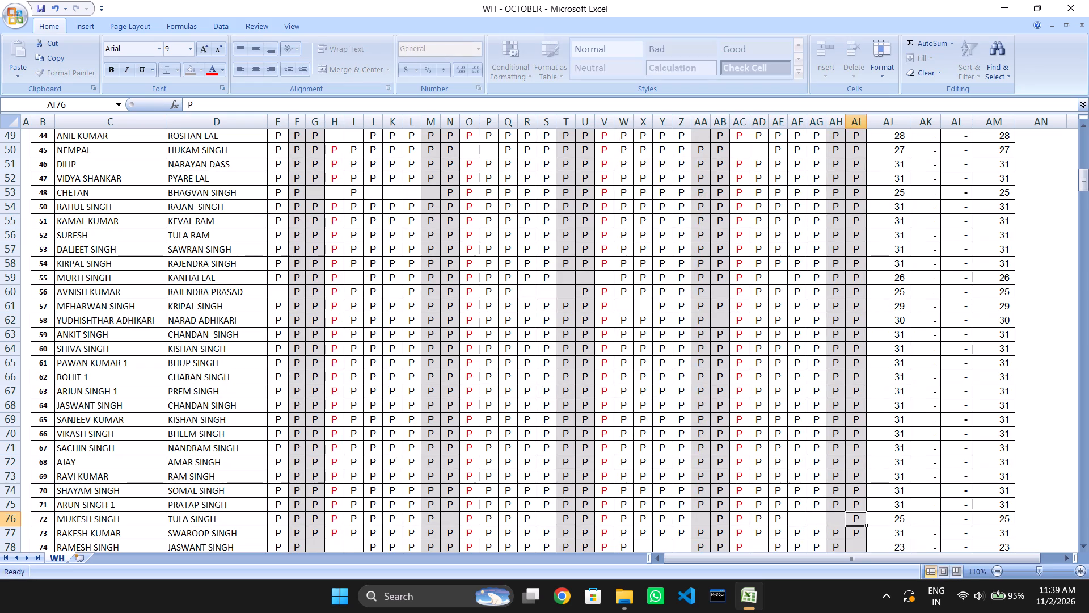
{"action": "key", "text": "BackSpace"}
{"action": "key", "text": "Left"}
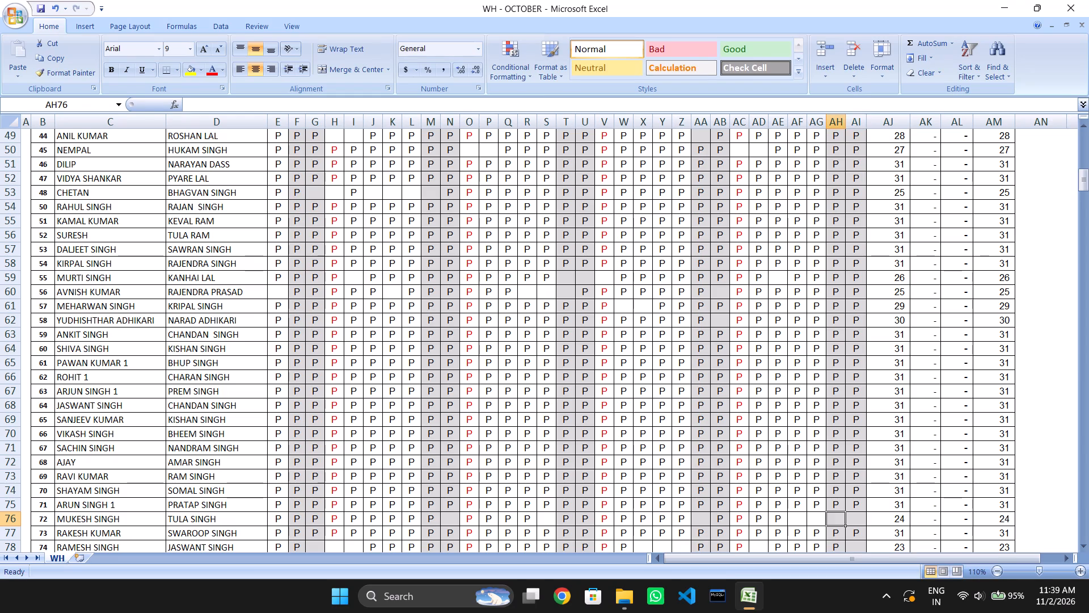
{"action": "left_click", "coordinate": [82, 532]}
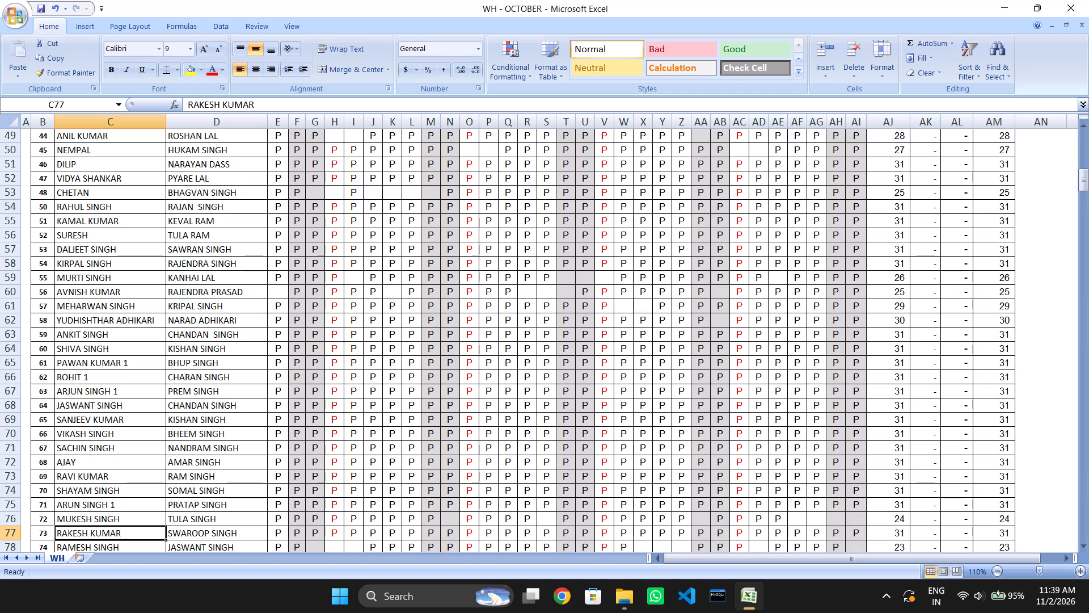
{"action": "key", "text": "Right"}
{"action": "key", "text": "Right"}
{"action": "key", "text": "Right"}
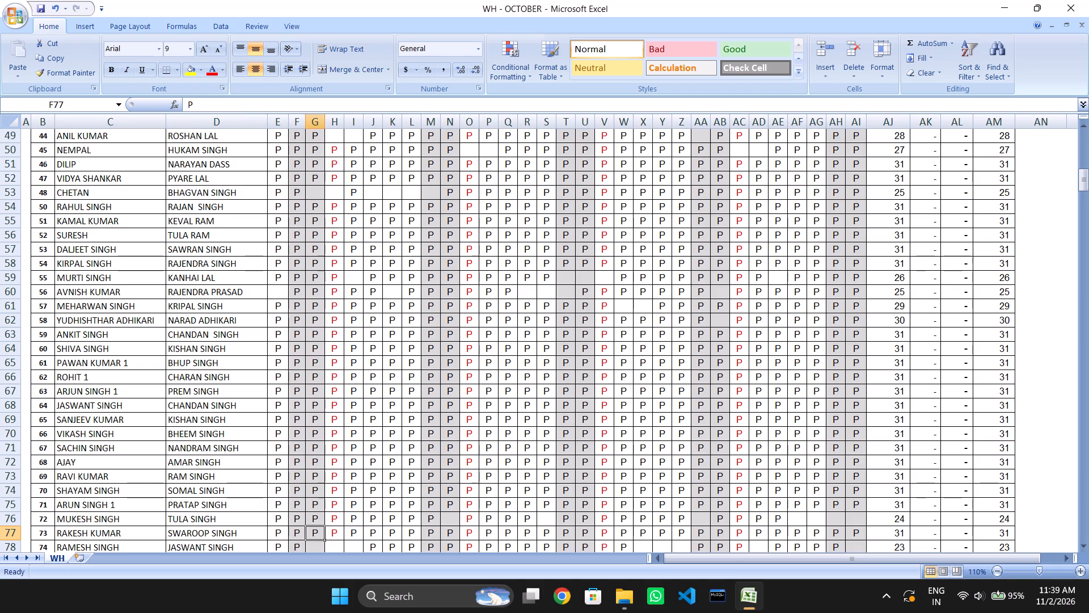
{"action": "key", "text": "Left"}
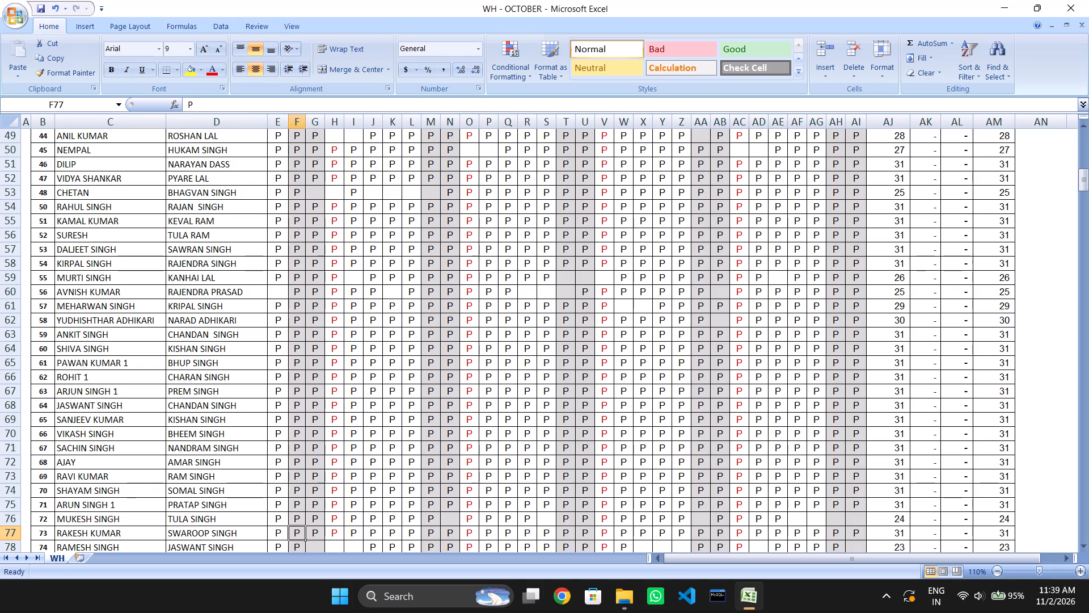
{"action": "key", "text": "BackSpace"}
{"action": "key", "text": "Right"}
{"action": "key", "text": "BackSpace"}
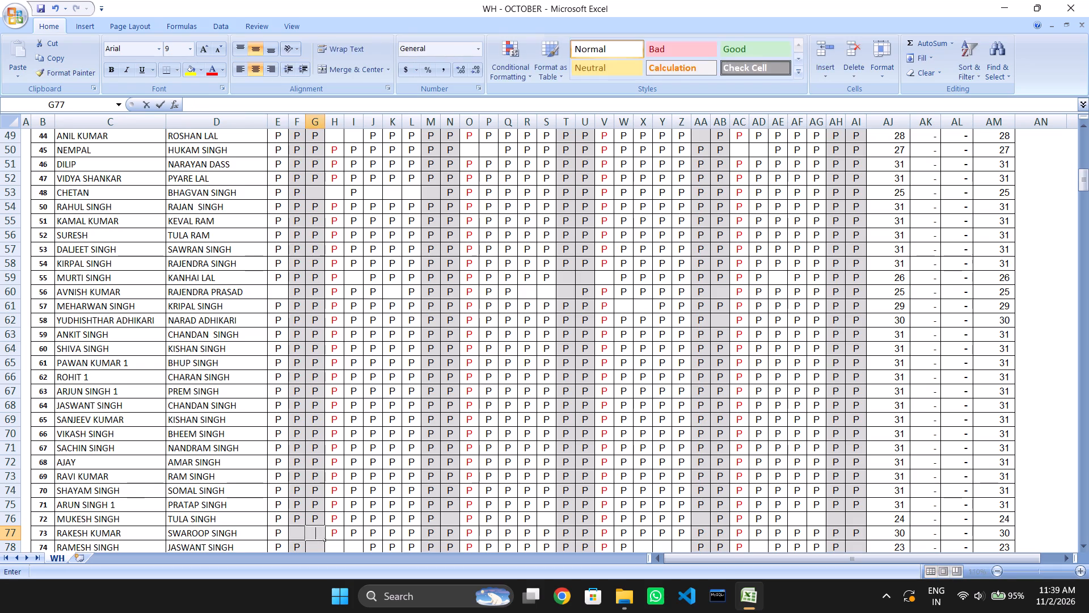
{"action": "key", "text": "Right"}
{"action": "key", "text": "BackSpace"}
{"action": "key", "text": "Right"}
{"action": "key", "text": "BackSpace"}
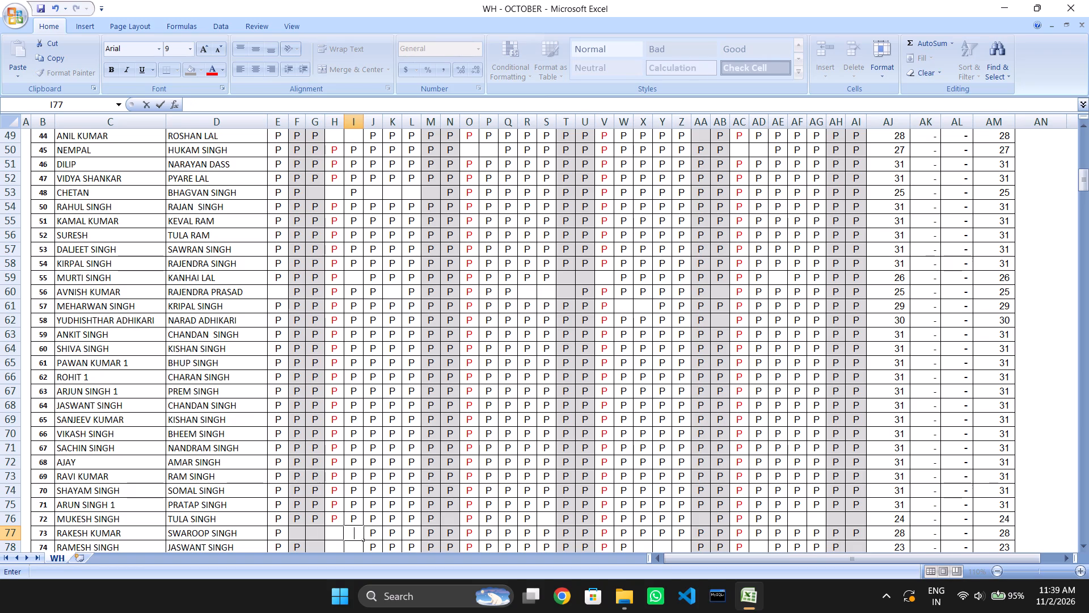
{"action": "key", "text": "Right"}
{"action": "key", "text": "Right"}
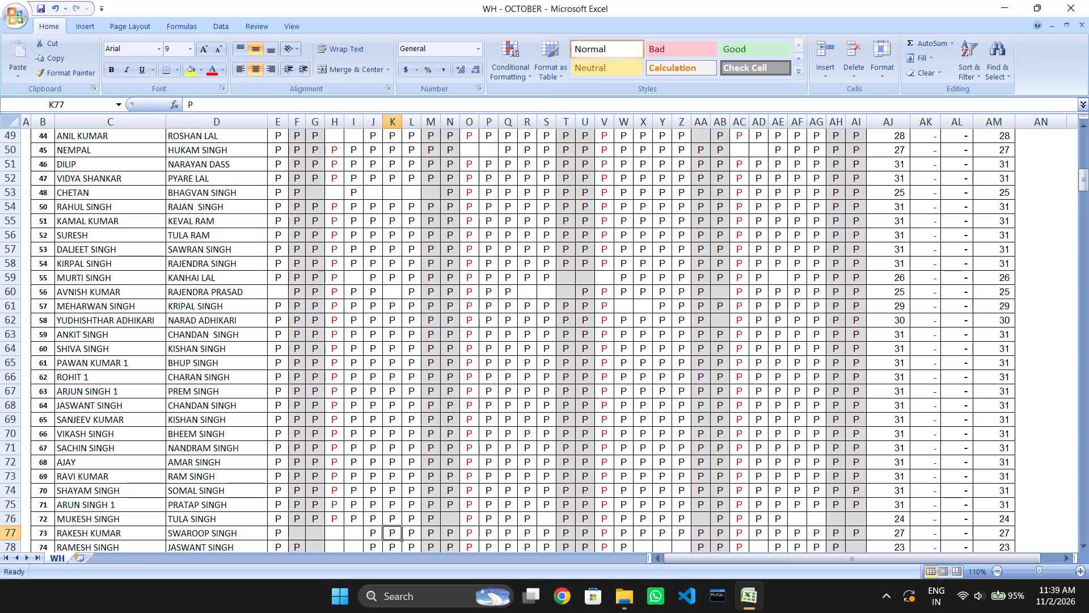
{"action": "key", "text": "Right"}
{"action": "key", "text": "Right"}
{"action": "key", "text": "Right"}
{"action": "key", "text": "Right"}
{"action": "key", "text": "Right"}
{"action": "key", "text": "Right"}
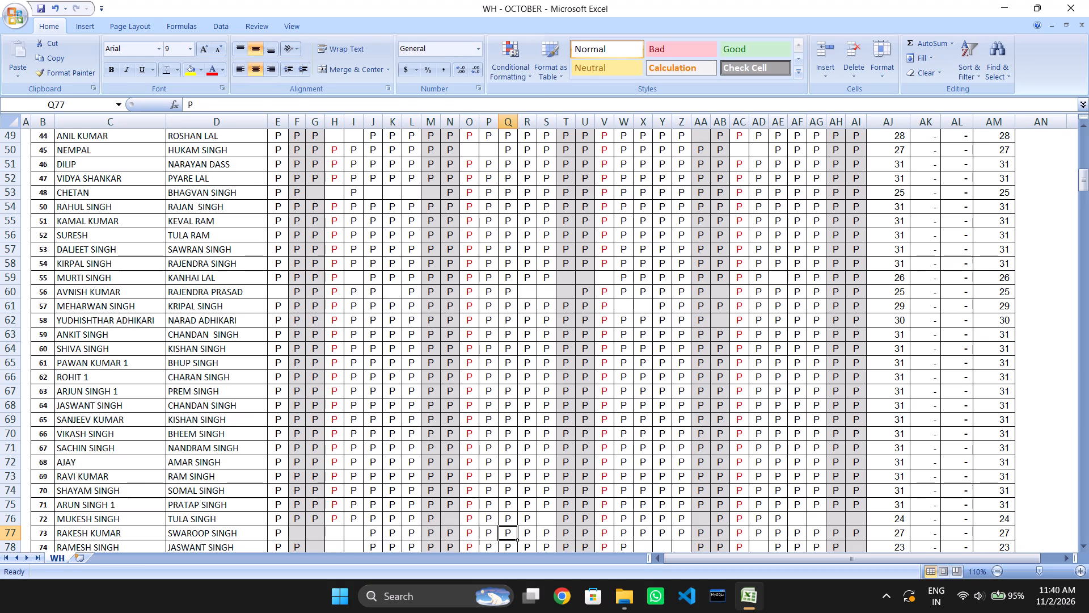
{"action": "key", "text": "Right"}
{"action": "key", "text": "Right"}
{"action": "key", "text": "BackSpace"}
{"action": "key", "text": "Right"}
{"action": "key", "text": "Right"}
{"action": "key", "text": "Right"}
{"action": "key", "text": "Right"}
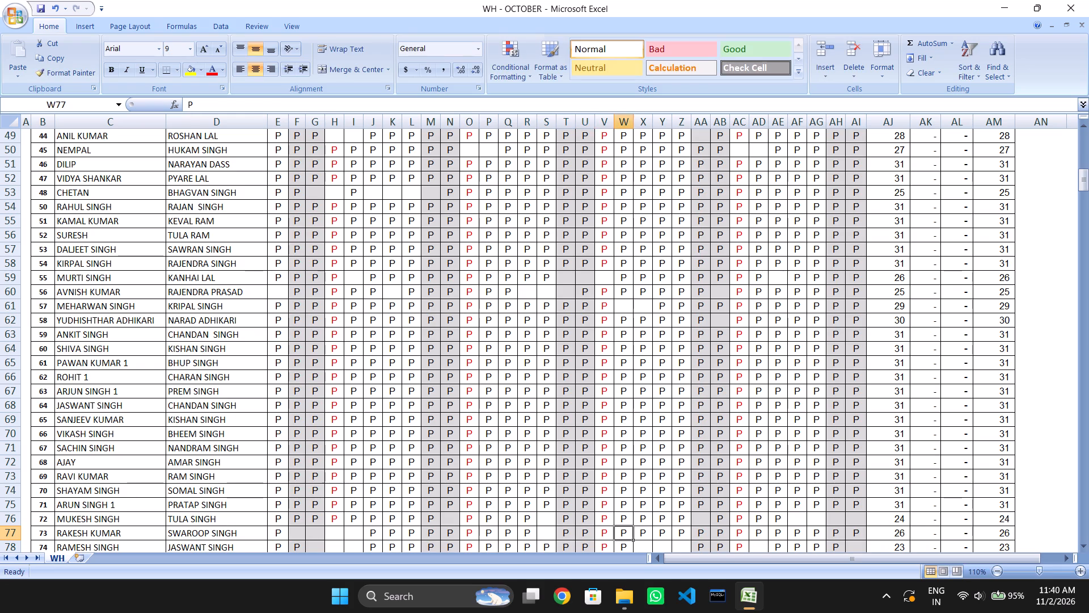
{"action": "key", "text": "Right"}
{"action": "key", "text": "Right"}
{"action": "key", "text": "Right"}
{"action": "key", "text": "Right"}
{"action": "key", "text": "BackSpace"}
{"action": "key", "text": "Right"}
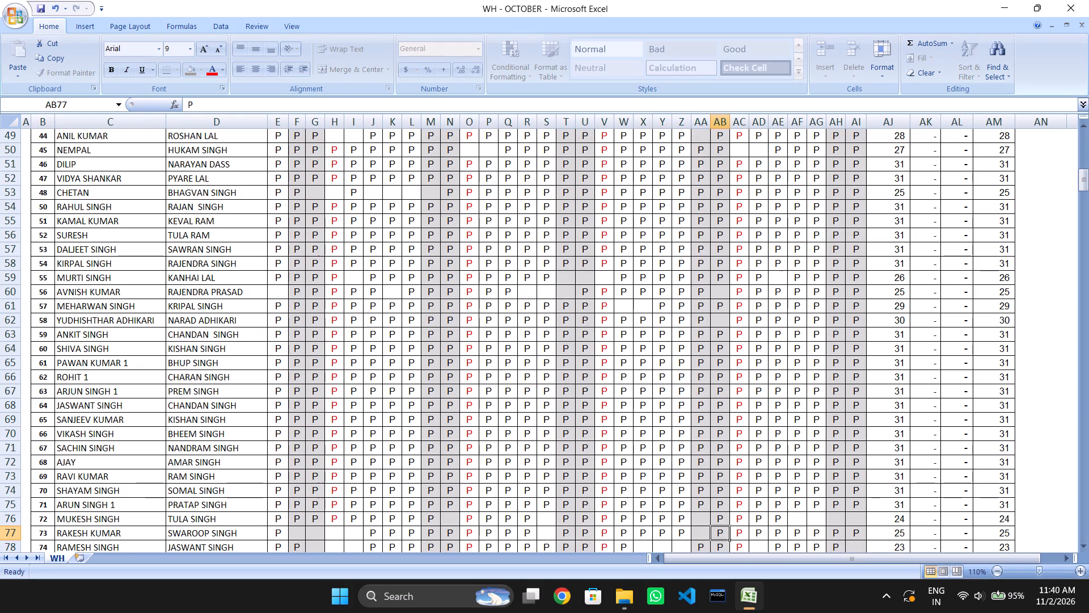
{"action": "key", "text": "BackSpace"}
{"action": "key", "text": "Right"}
Clear the P marks on 29 and 30 October for the employee with ID 73.
{"action": "key", "text": "Right"}
{"action": "key", "text": "Right"}
{"action": "key", "text": "Right"}
{"action": "key", "text": "Right"}
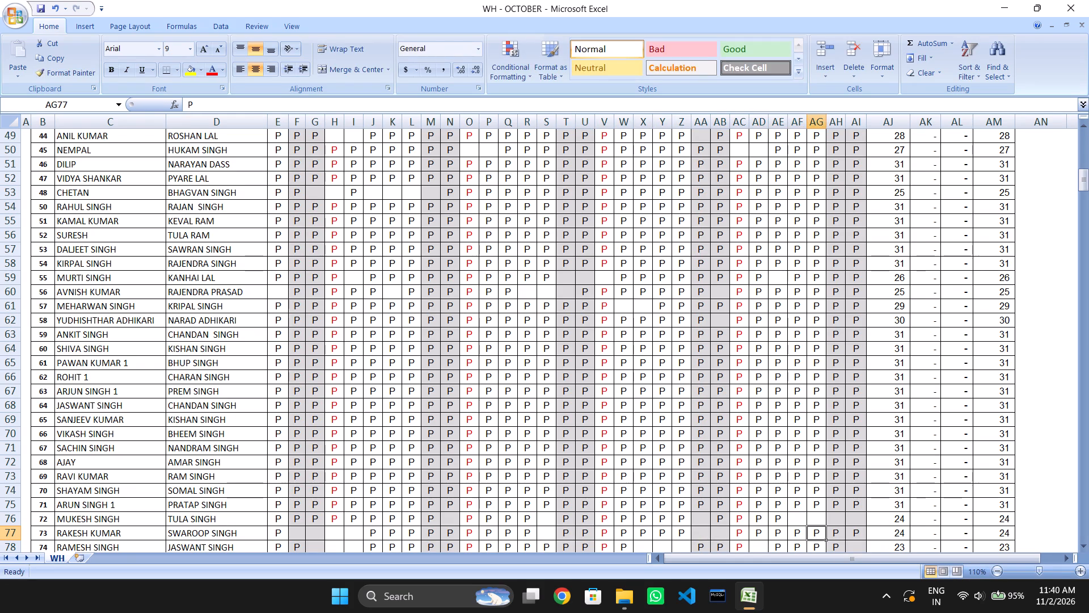
{"action": "key", "text": "BackSpace"}
{"action": "key", "text": "Right"}
{"action": "key", "text": "BackSpace"}
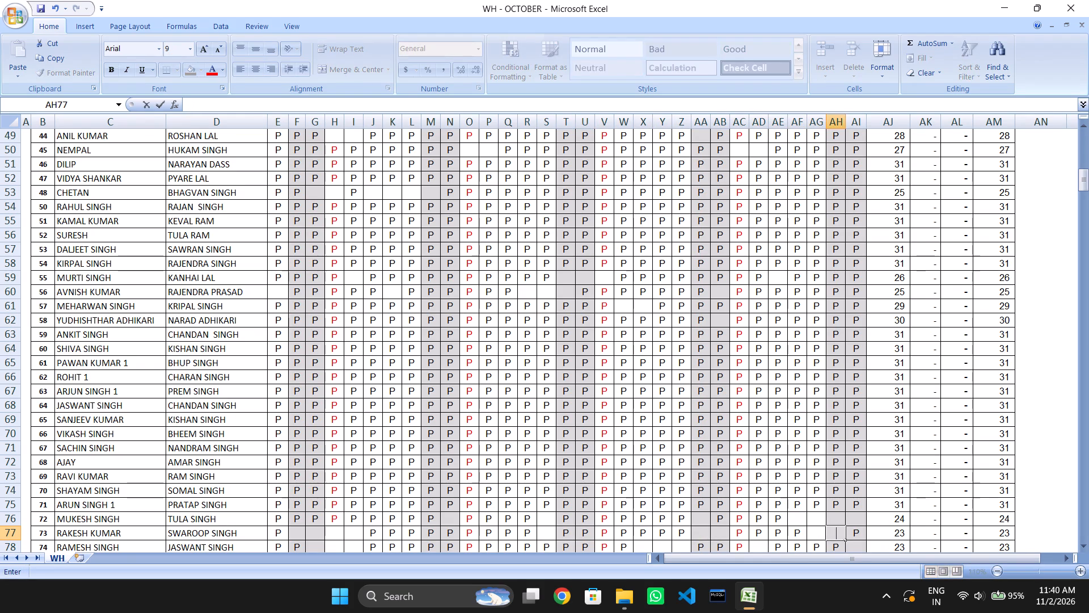
{"action": "key", "text": "Right"}
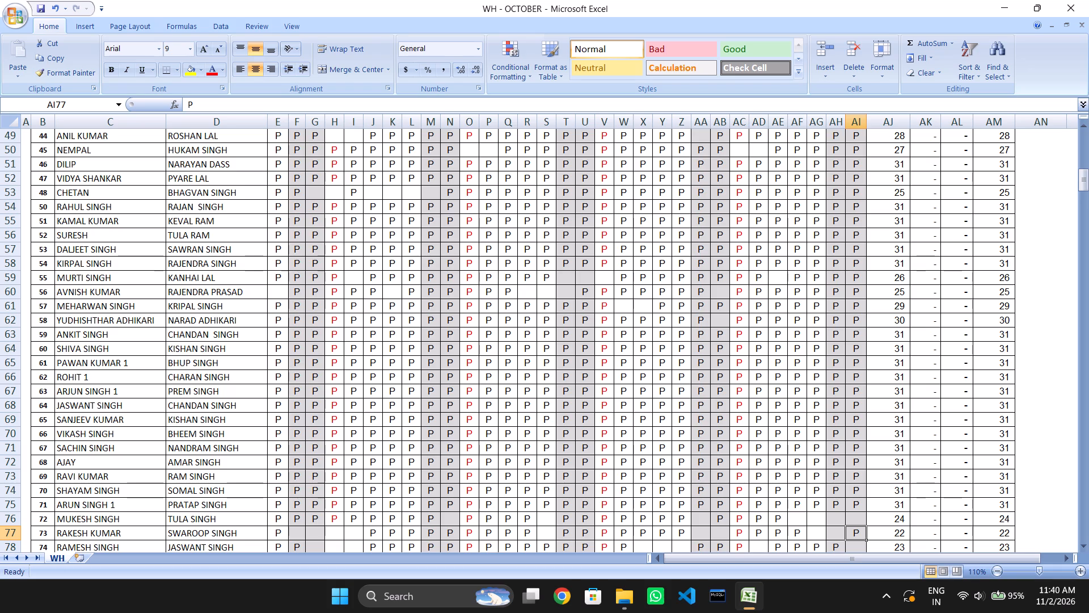
{"action": "left_click", "coordinate": [108, 360]}
{"action": "key", "text": "Right"}
{"action": "key", "text": "Right"}
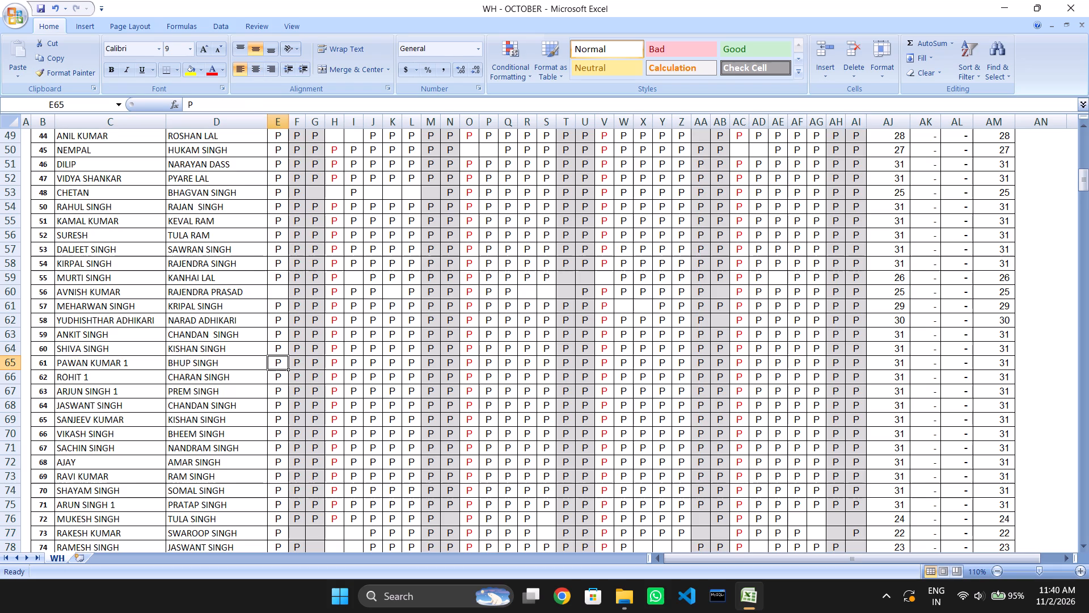
{"action": "key", "text": "BackSpace"}
{"action": "key", "text": "Right"}
{"action": "key", "text": "BackSpace"}
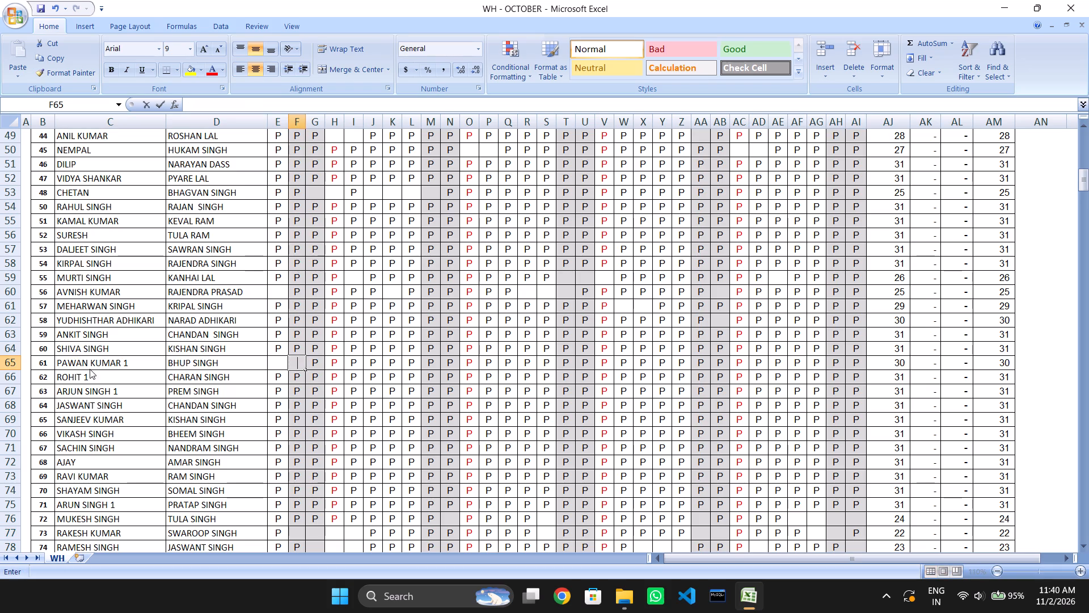
{"action": "key", "text": "Right"}
{"action": "key", "text": "BackSpace"}
{"action": "key", "text": "Right"}
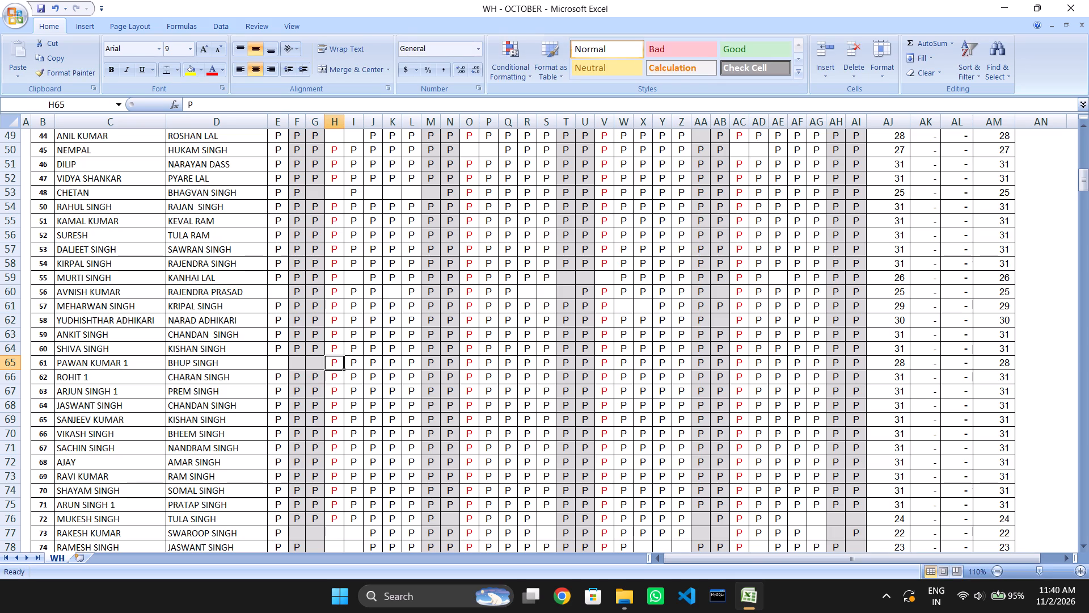
Look through the lower attendance rows of the WH sheet, down to the TOTAL row, for the next employee to update.
{"action": "scroll", "coordinate": [100, 468], "scroll_direction": "down", "scroll_amount": 1}
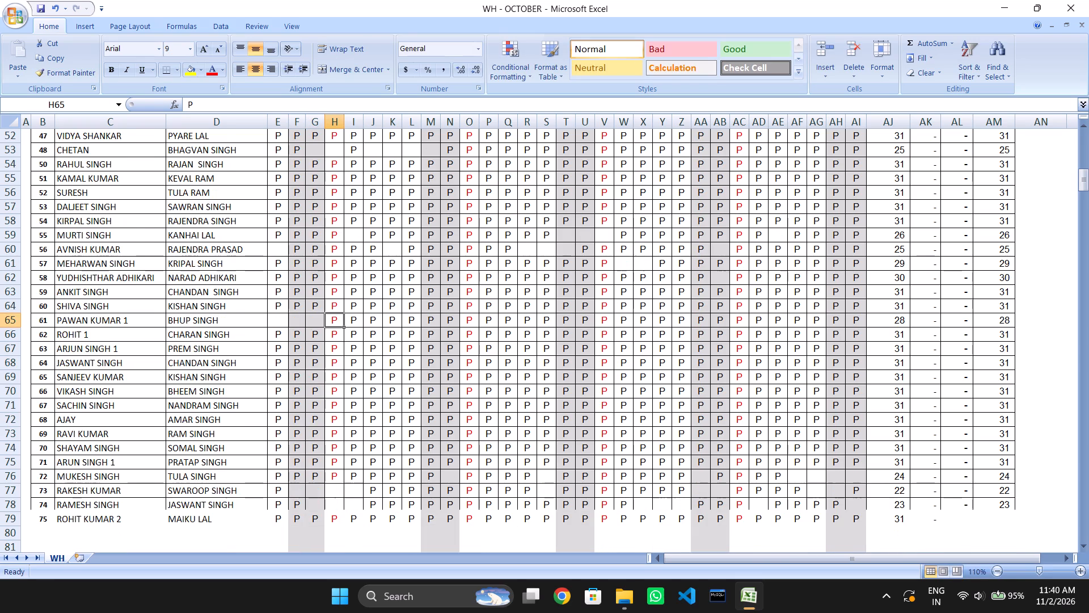
{"action": "scroll", "coordinate": [100, 468], "scroll_direction": "down", "scroll_amount": 1}
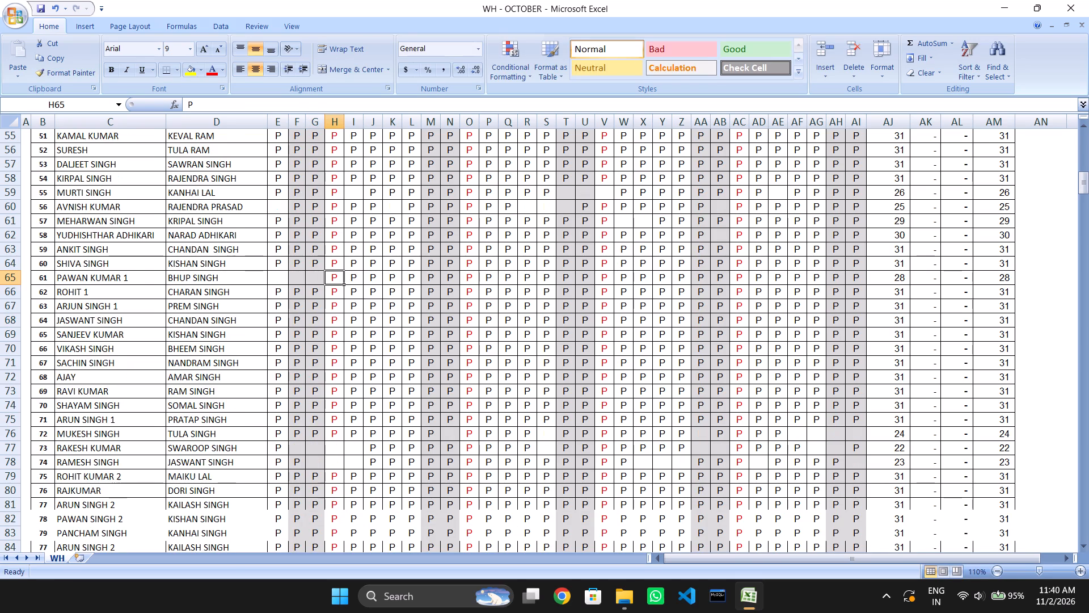
{"action": "scroll", "coordinate": [100, 468], "scroll_direction": "down", "scroll_amount": 1}
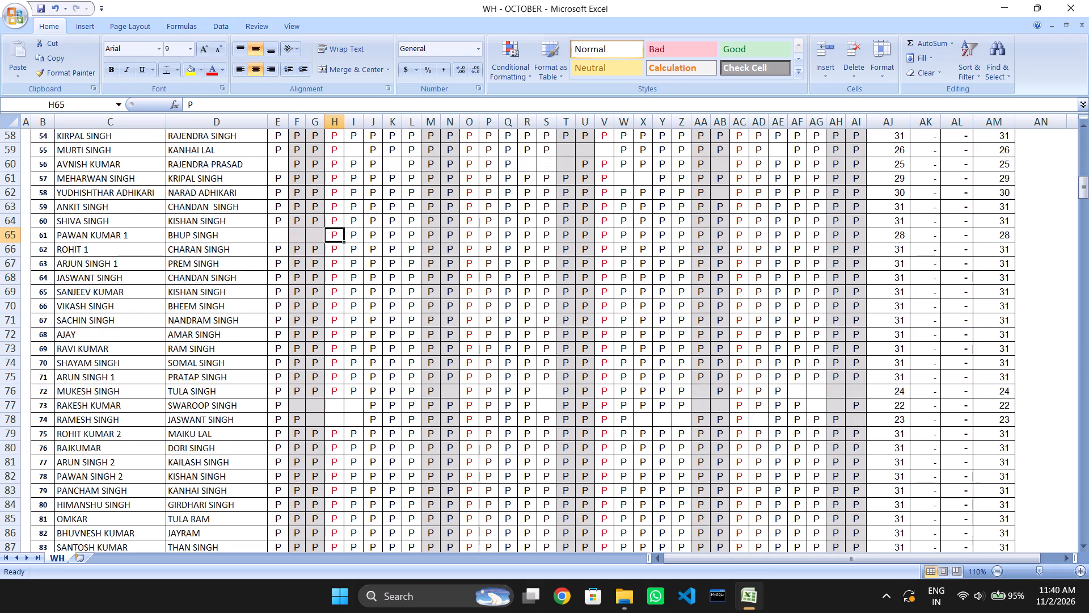
{"action": "scroll", "coordinate": [100, 468], "scroll_direction": "down", "scroll_amount": 2}
{"action": "scroll", "coordinate": [100, 468], "scroll_direction": "up", "scroll_amount": 1}
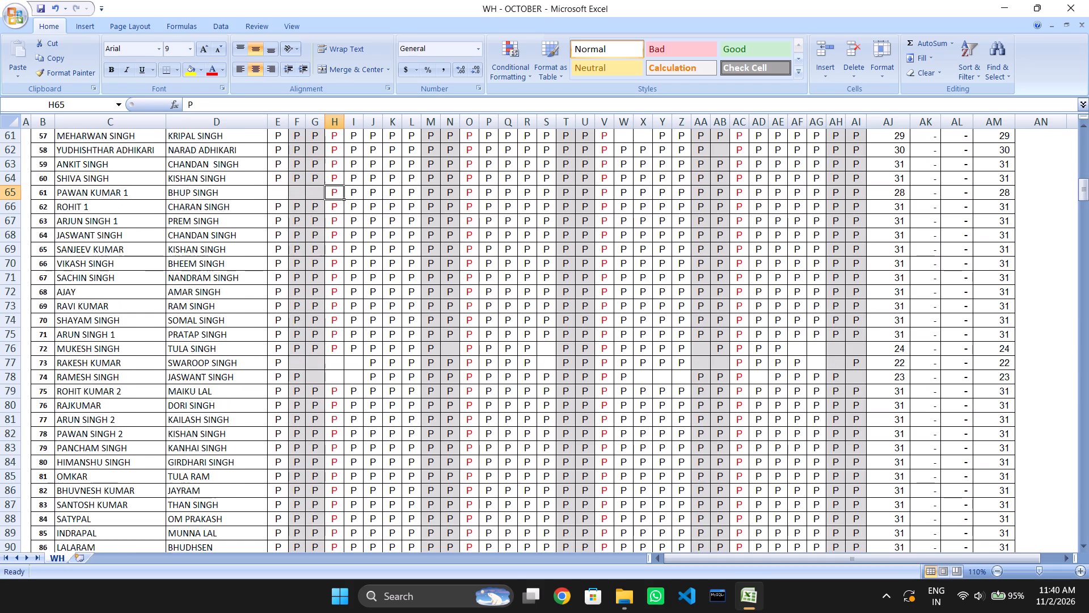
{"action": "scroll", "coordinate": [100, 468], "scroll_direction": "down", "scroll_amount": 2}
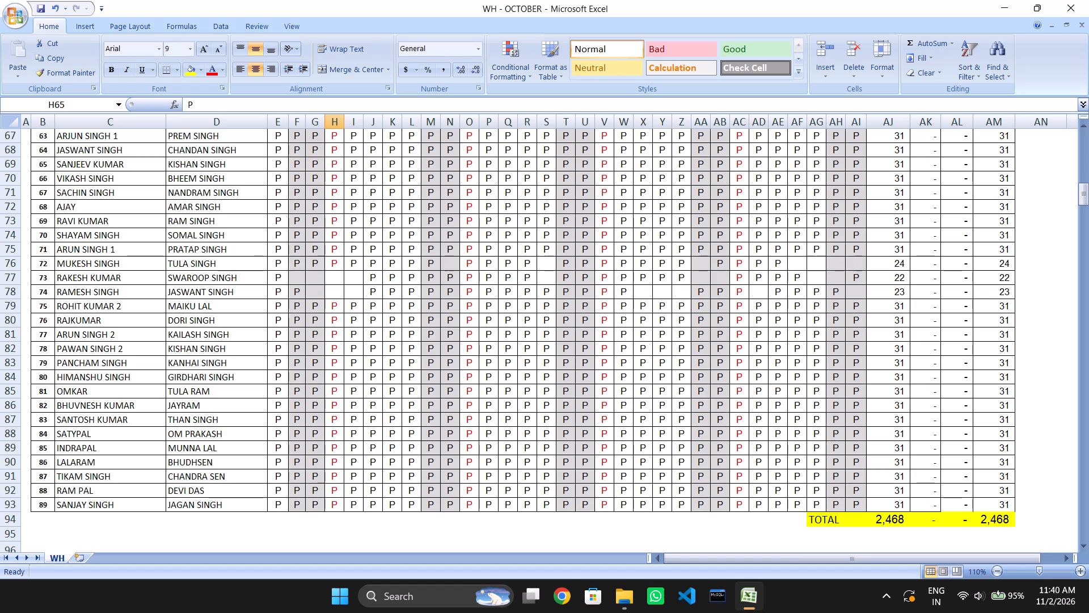
{"action": "left_click", "coordinate": [78, 163]}
{"action": "scroll", "coordinate": [76, 167], "scroll_direction": "down", "scroll_amount": 1}
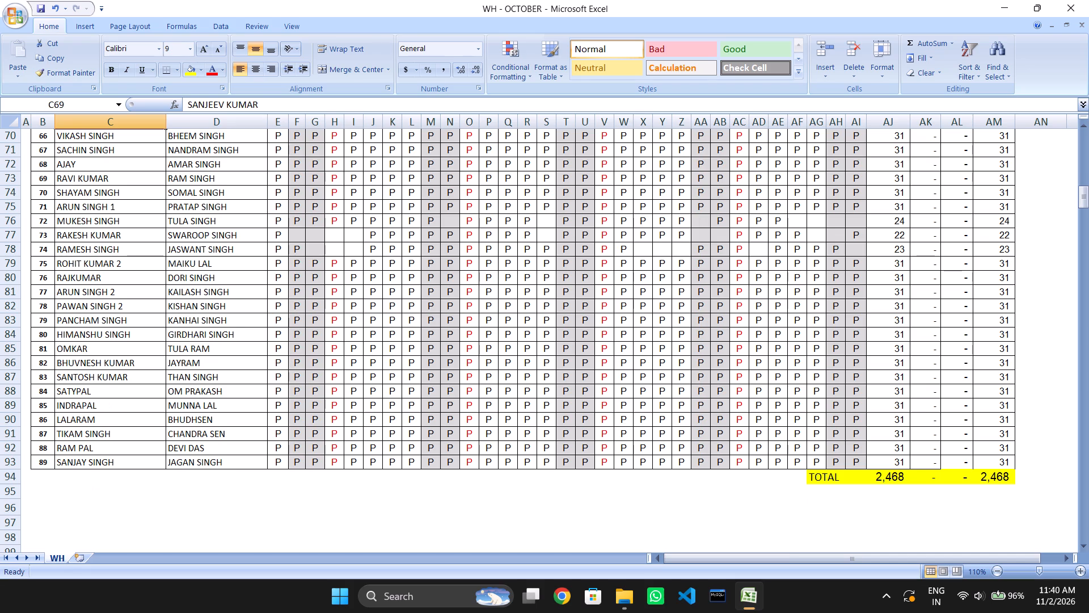
{"action": "scroll", "coordinate": [85, 177], "scroll_direction": "up", "scroll_amount": 1}
{"action": "scroll", "coordinate": [85, 177], "scroll_direction": "down", "scroll_amount": 1}
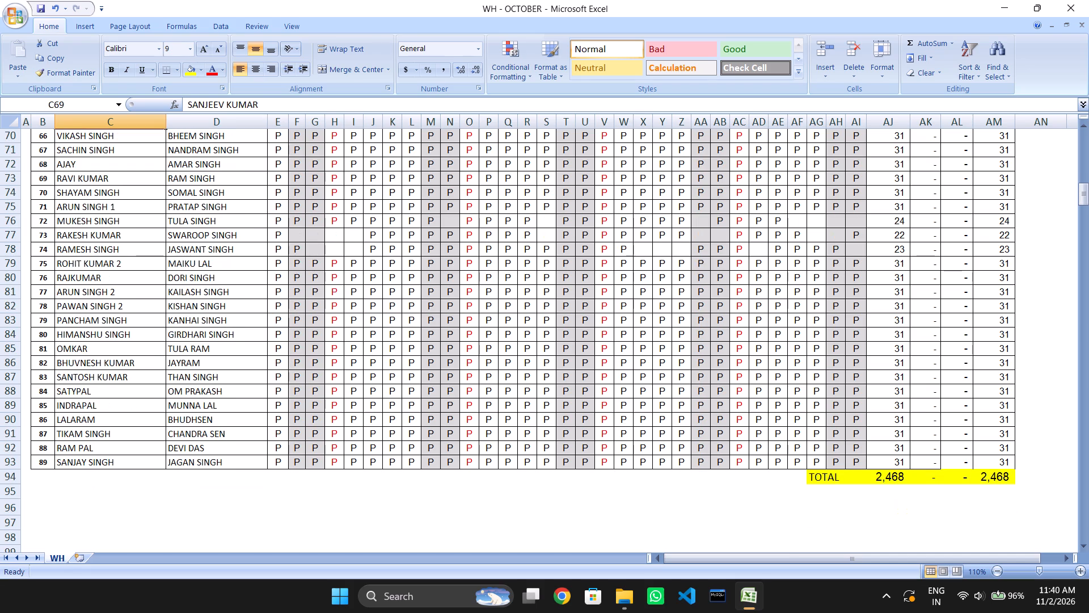
{"action": "scroll", "coordinate": [117, 191], "scroll_direction": "up", "scroll_amount": 2}
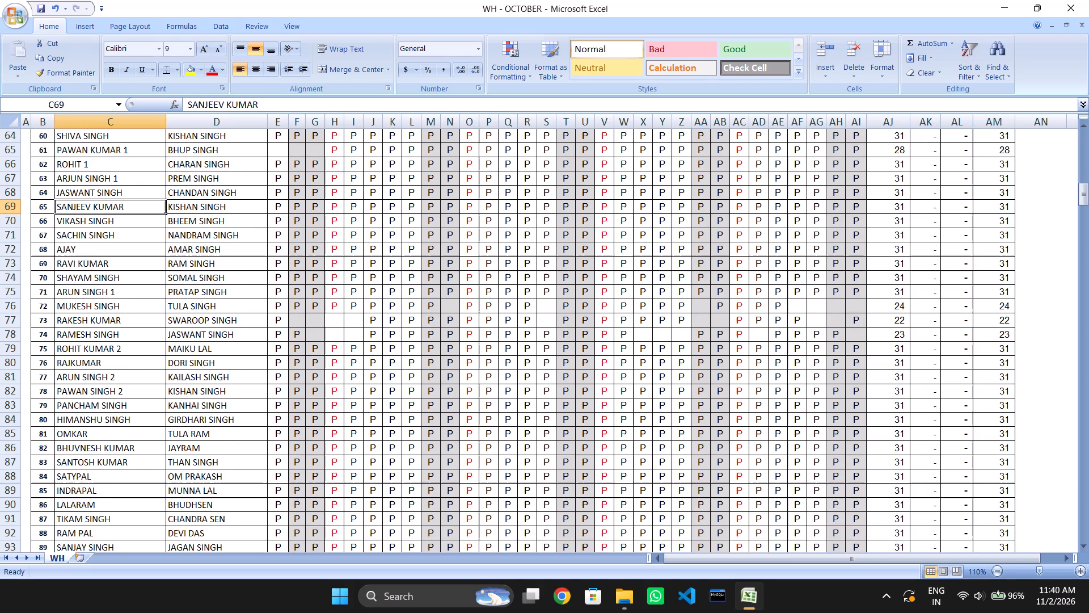
{"action": "scroll", "coordinate": [117, 191], "scroll_direction": "up", "scroll_amount": 1}
{"action": "scroll", "coordinate": [117, 191], "scroll_direction": "down", "scroll_amount": 1}
{"action": "scroll", "coordinate": [117, 191], "scroll_direction": "up", "scroll_amount": 1}
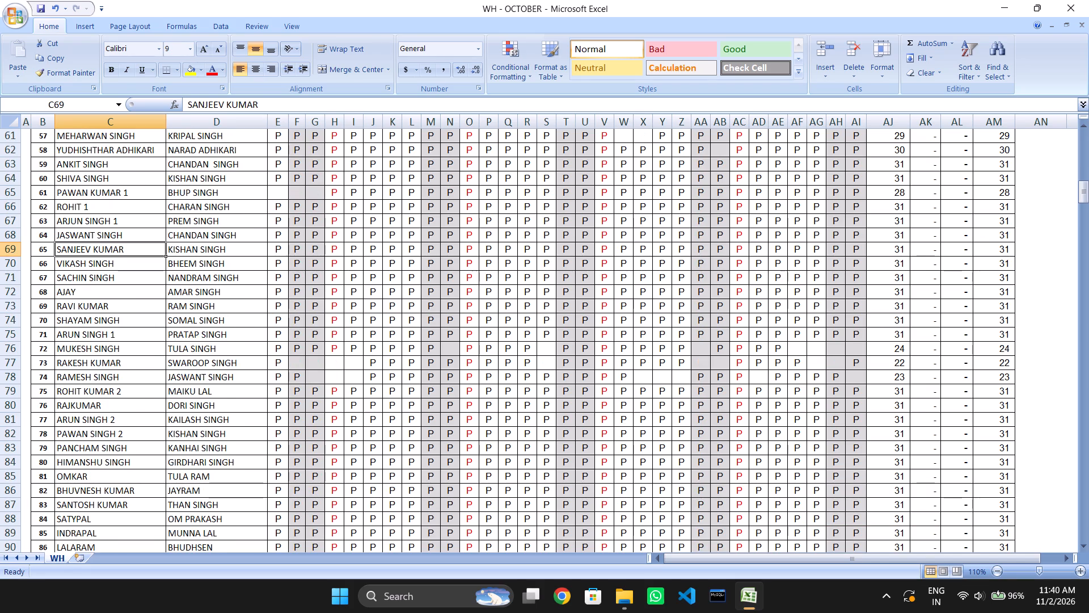
Clear the P mark on 1 October for the employee with ID 60.
{"action": "left_click", "coordinate": [94, 179]}
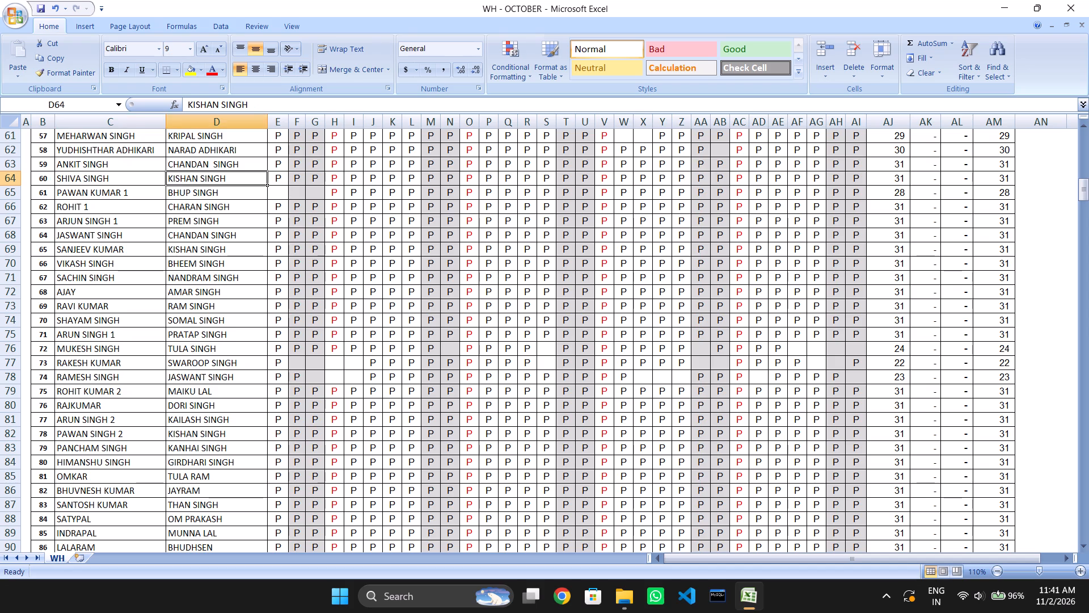
{"action": "key", "text": "Right"}
{"action": "key", "text": "BackSpace"}
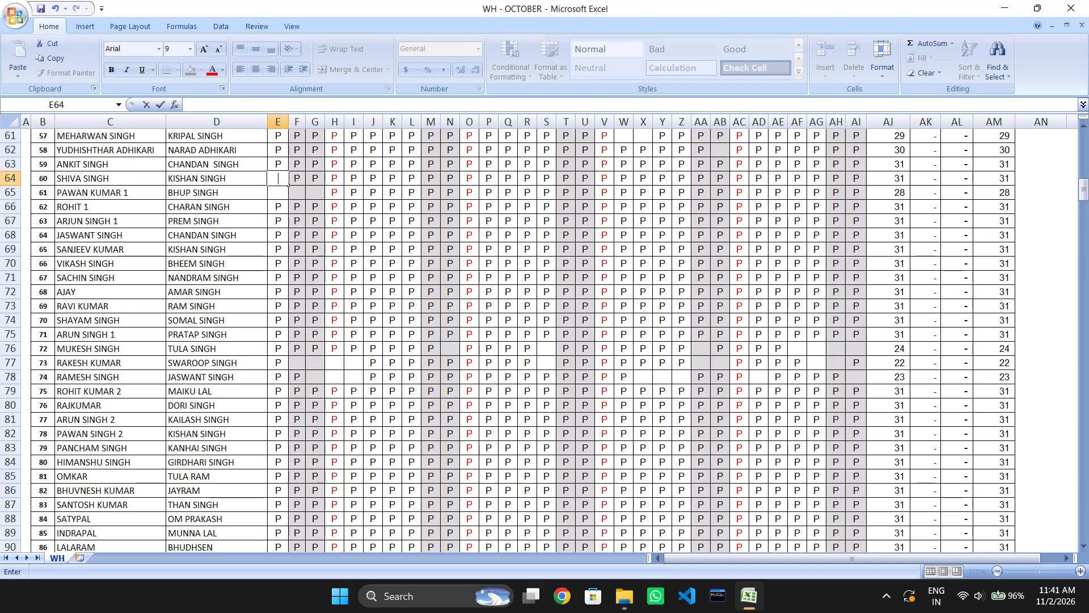
{"action": "key", "text": "Right"}
Clear the P marks from 12 to 14 October for the employee with ID 60.
{"action": "key", "text": "Right"}
{"action": "key", "text": "Right"}
{"action": "key", "text": "Right"}
{"action": "key", "text": "Right"}
{"action": "key", "text": "Right"}
{"action": "key", "text": "Right"}
{"action": "key", "text": "Right"}
{"action": "key", "text": "Right"}
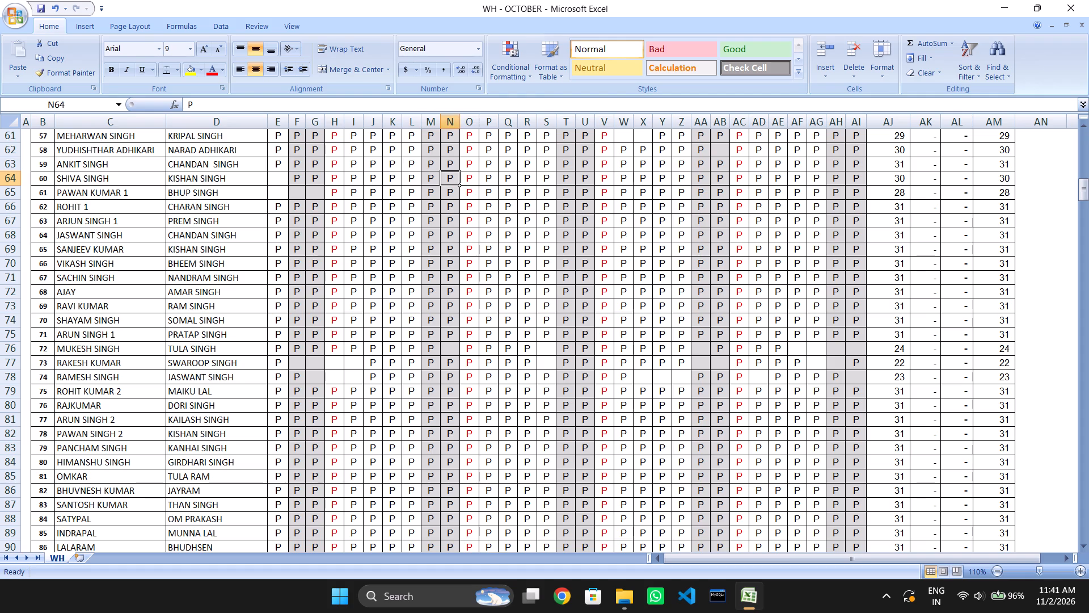
{"action": "key", "text": "Right"}
{"action": "key", "text": "Right"}
{"action": "key", "text": "BackSpace"}
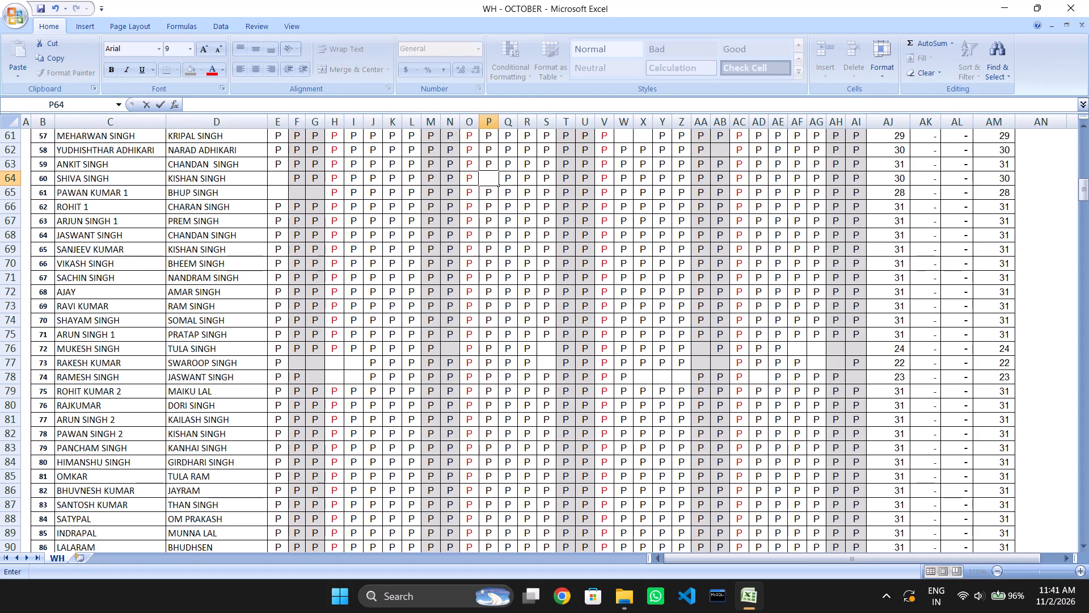
{"action": "key", "text": "Right"}
{"action": "key", "text": "BackSpace"}
{"action": "key", "text": "Right"}
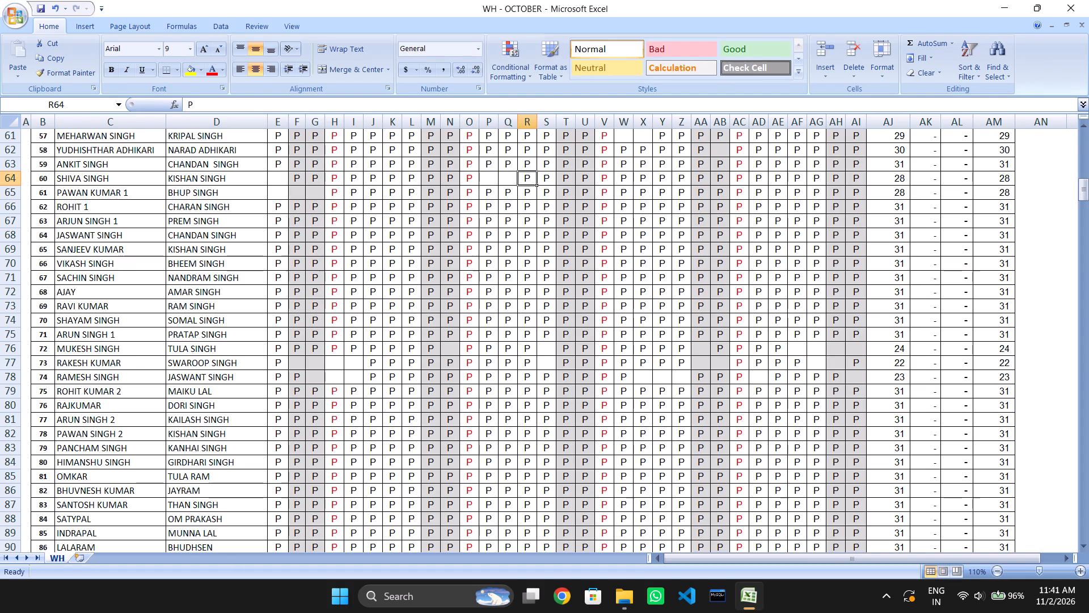
{"action": "key", "text": "BackSpace"}
{"action": "key", "text": "Right"}
Clear the P marks from 15 to 17 October for the employee with ID 60.
{"action": "key", "text": "Right"}
{"action": "key", "text": "BackSpace"}
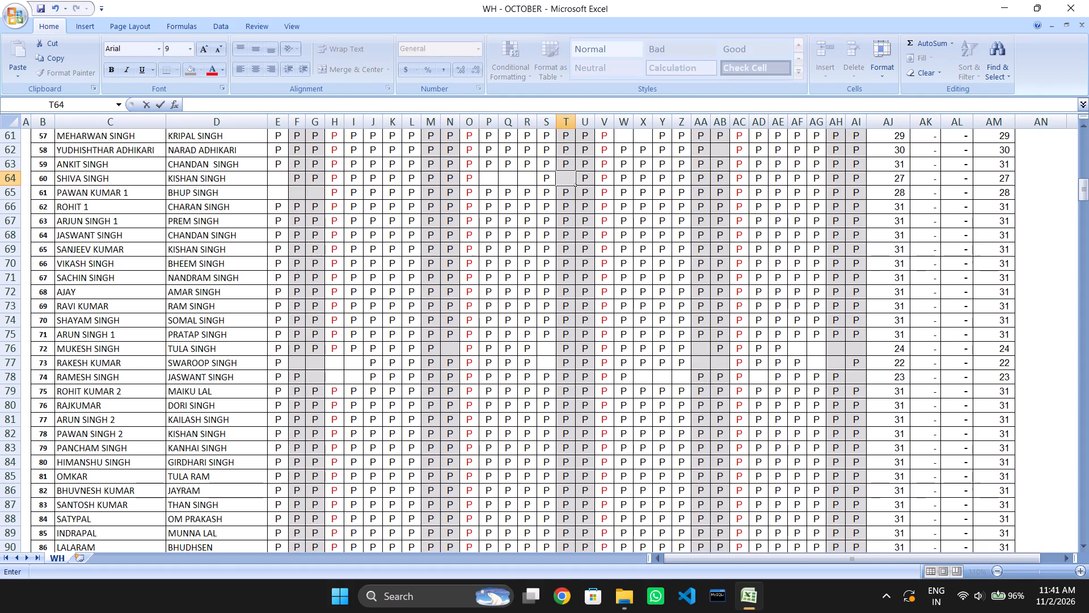
{"action": "key", "text": "Left"}
{"action": "key", "text": "Right"}
{"action": "key", "text": "Left"}
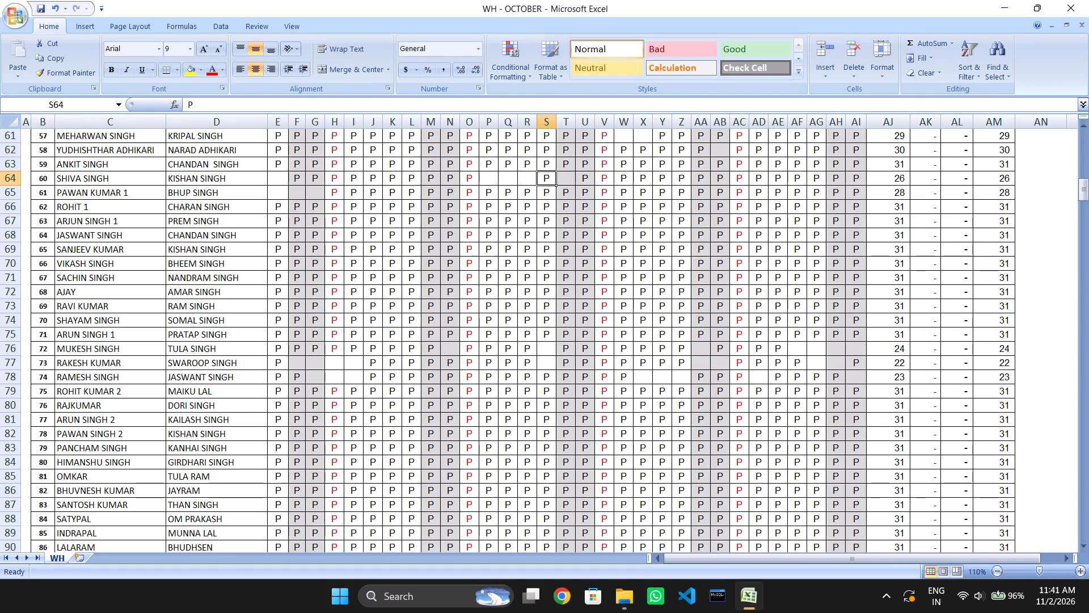
{"action": "key", "text": "BackSpace"}
{"action": "key", "text": "Right"}
{"action": "key", "text": "Right"}
{"action": "key", "text": "BackSpace"}
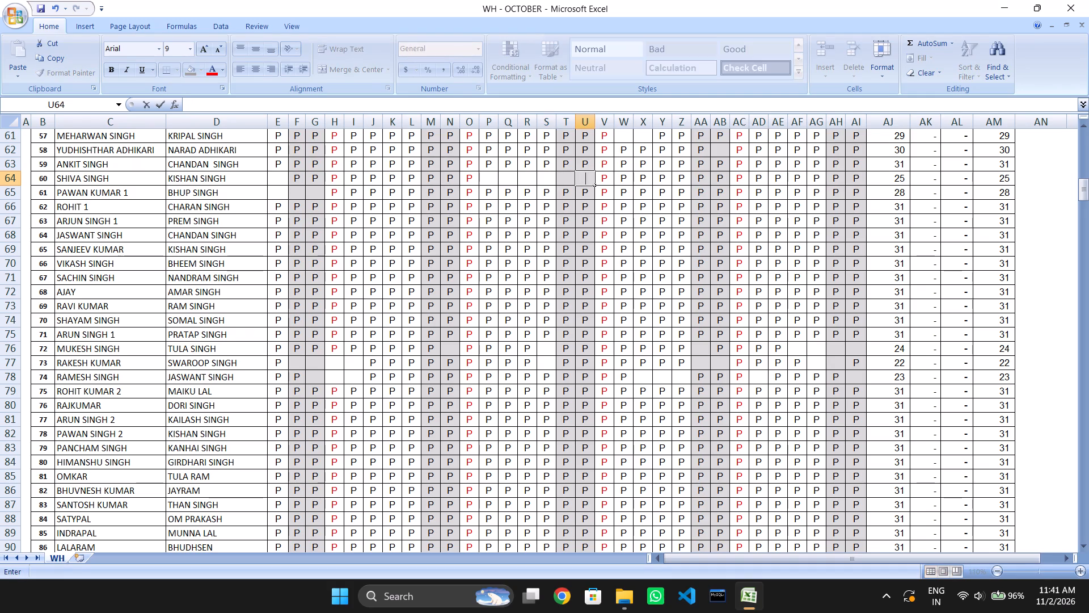
{"action": "key", "text": "Right"}
Clear the P marks from 18 to 24 October for the employee with ID 60.
{"action": "key", "text": "BackSpace"}
{"action": "key", "text": "Right"}
{"action": "key", "text": "BackSpace"}
{"action": "key", "text": "Right"}
{"action": "key", "text": "BackSpace"}
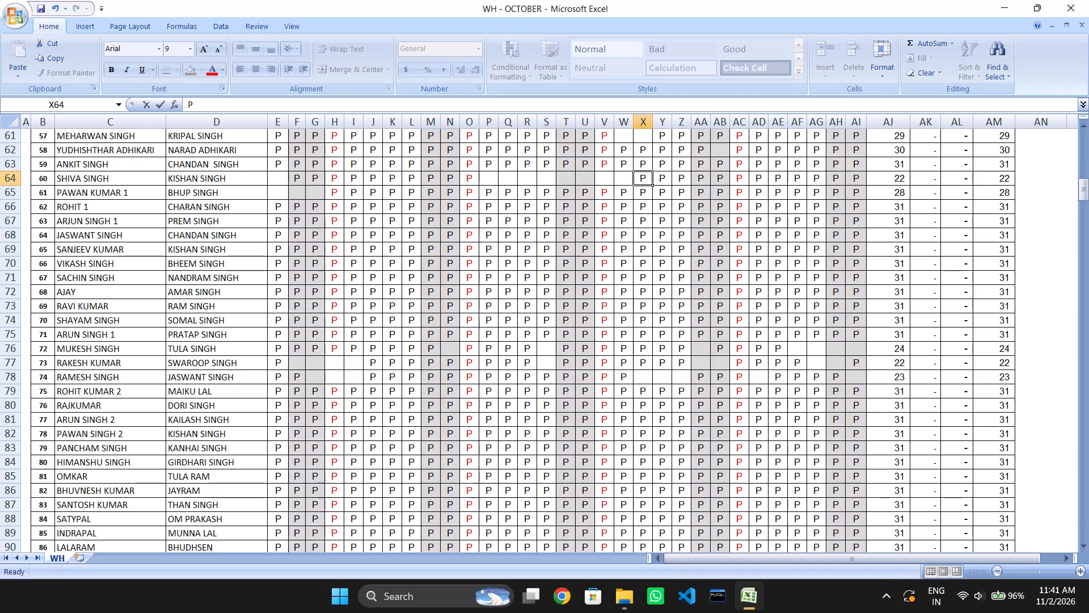
{"action": "key", "text": "Right"}
{"action": "key", "text": "BackSpace"}
{"action": "key", "text": "Right"}
{"action": "key", "text": "BackSpace"}
{"action": "key", "text": "Right"}
{"action": "key", "text": "BackSpace"}
{"action": "key", "text": "Right"}
{"action": "key", "text": "BackSpace"}
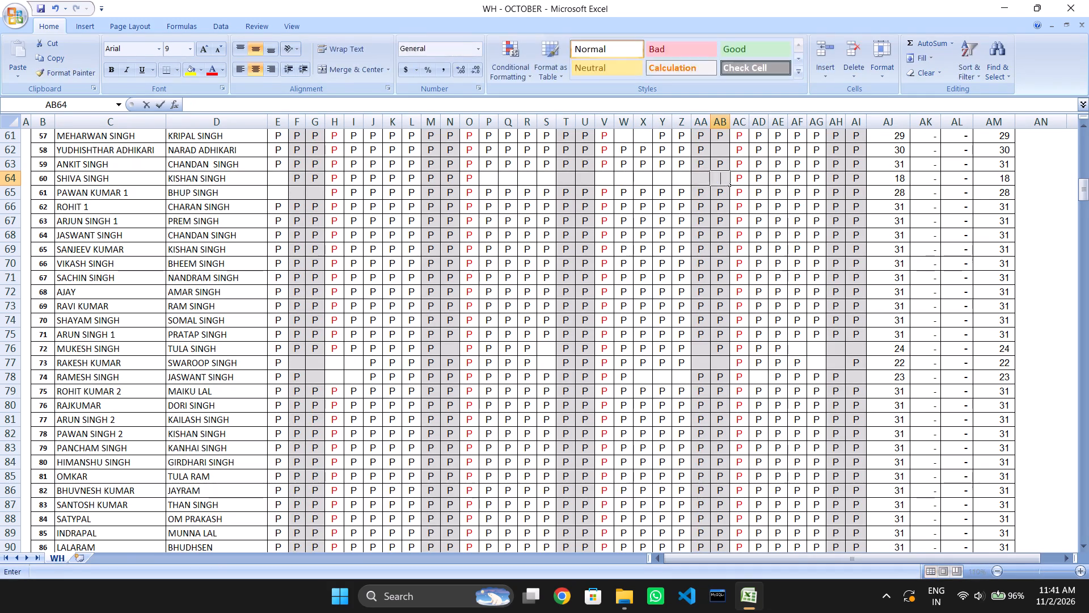
{"action": "key", "text": "Right"}
Clear the P marks from 25 to 30 October for the employee with ID 60.
{"action": "key", "text": "Right"}
{"action": "key", "text": "BackSpace"}
{"action": "key", "text": "Left"}
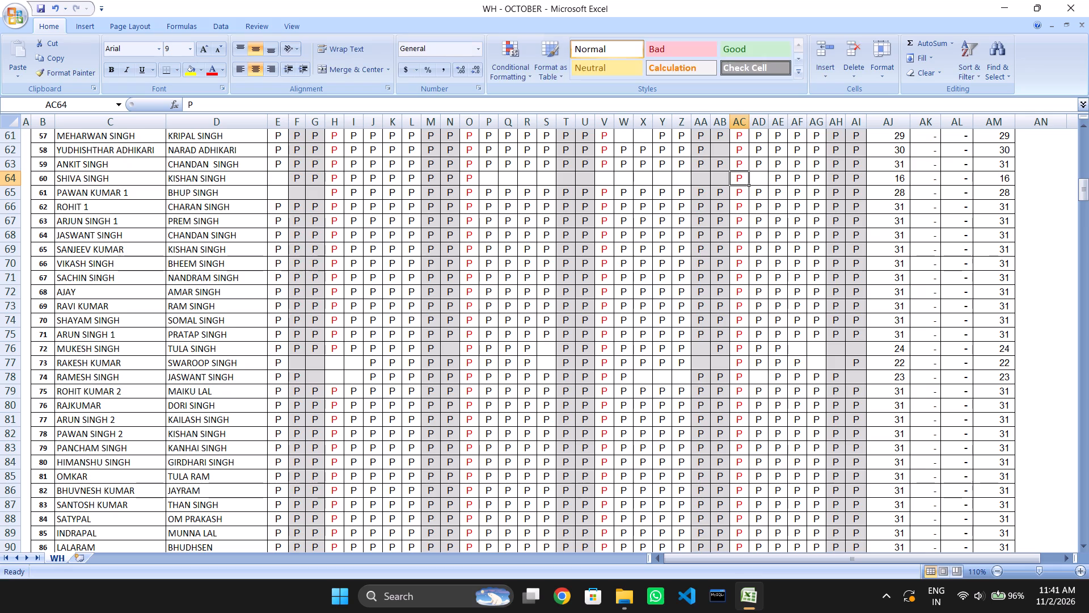
{"action": "key", "text": "BackSpace"}
{"action": "key", "text": "Right"}
{"action": "key", "text": "Right"}
{"action": "key", "text": "BackSpace"}
{"action": "key", "text": "Right"}
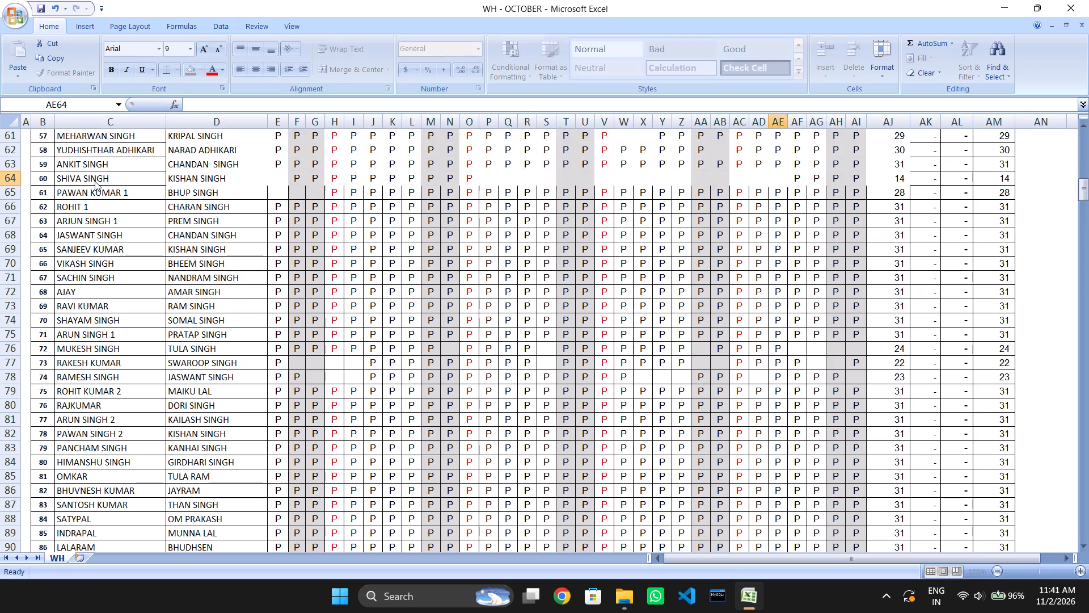
{"action": "key", "text": "BackSpace"}
{"action": "key", "text": "Right"}
{"action": "key", "text": "BackSpace"}
{"action": "key", "text": "Right"}
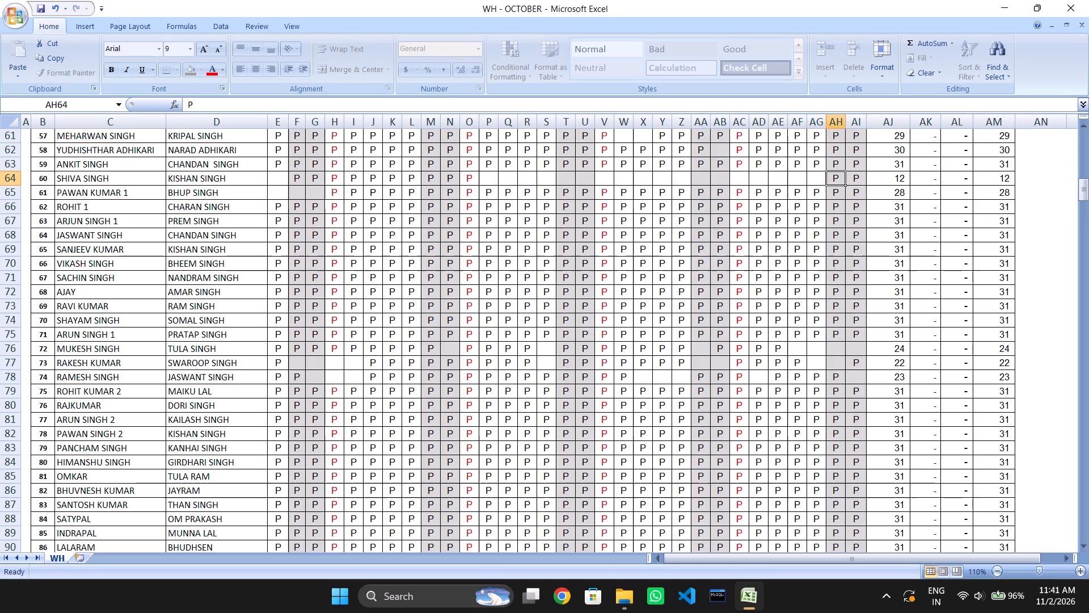
{"action": "key", "text": "BackSpace"}
{"action": "key", "text": "Right"}
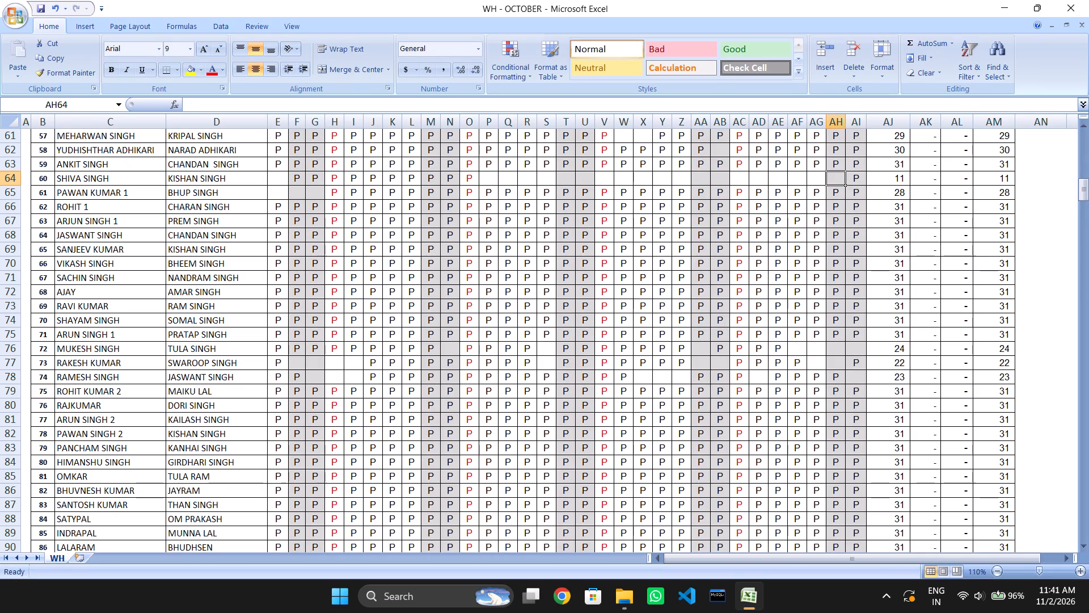
Re-enter P on 29 October for the employee with ID 60.
{"action": "key", "text": "Left"}
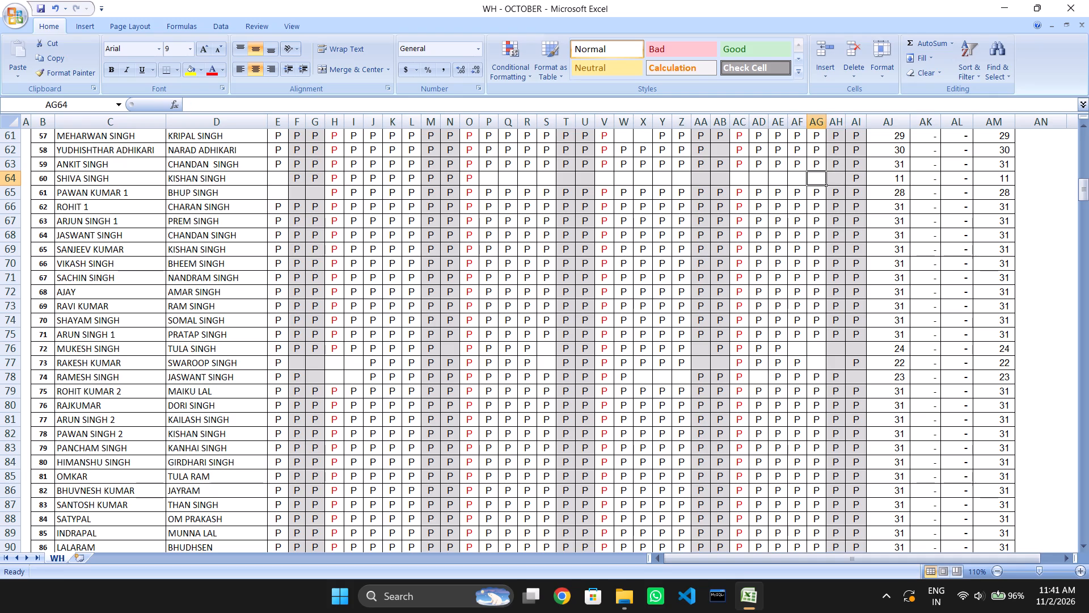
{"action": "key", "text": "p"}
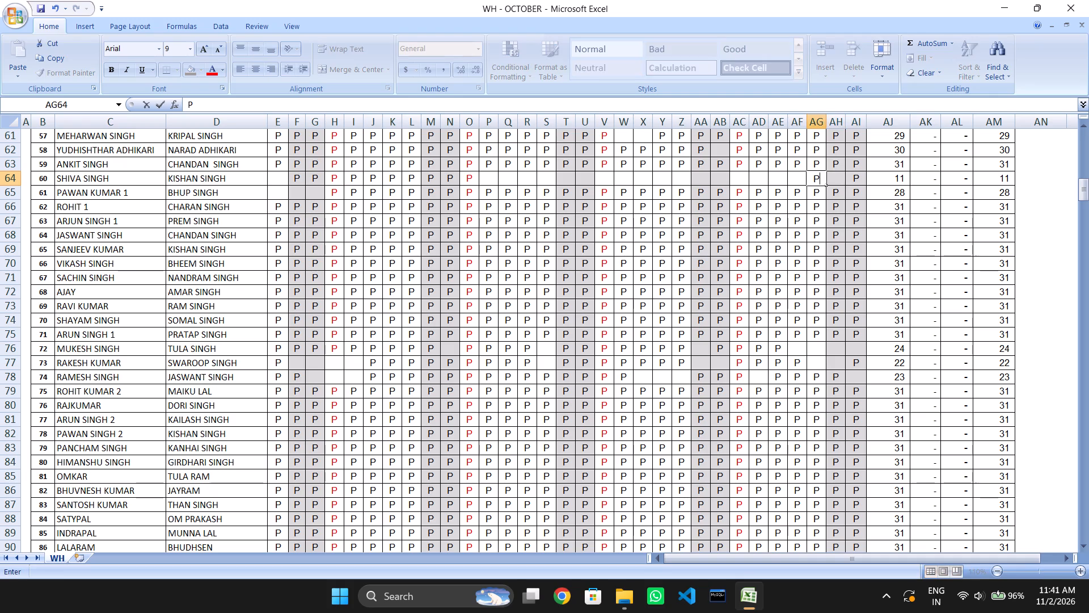
{"action": "key", "text": "Right"}
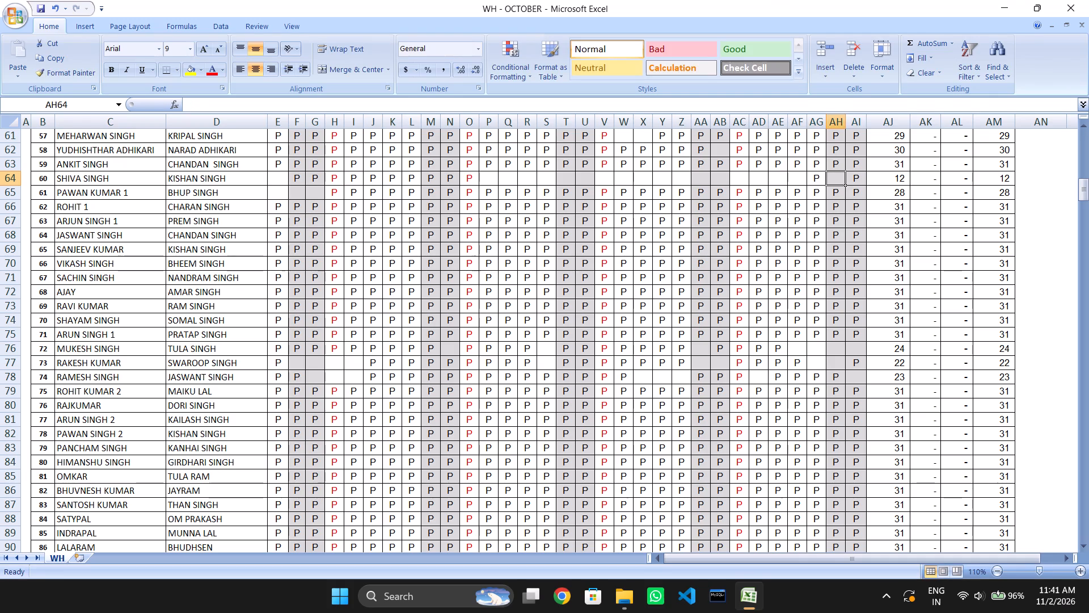
{"action": "key", "text": "Right"}
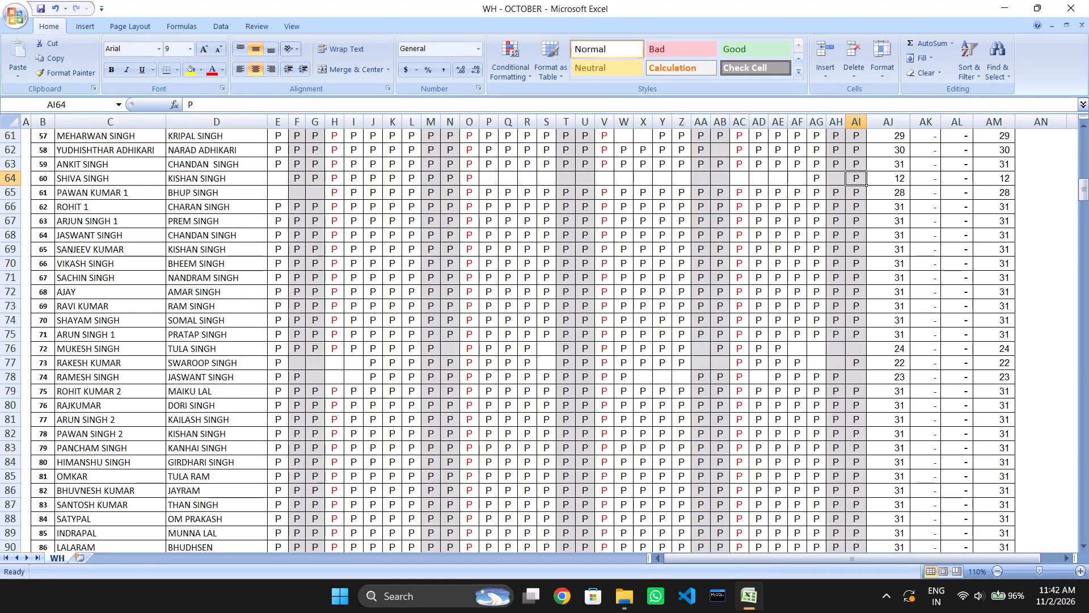
{"action": "left_click", "coordinate": [88, 250]}
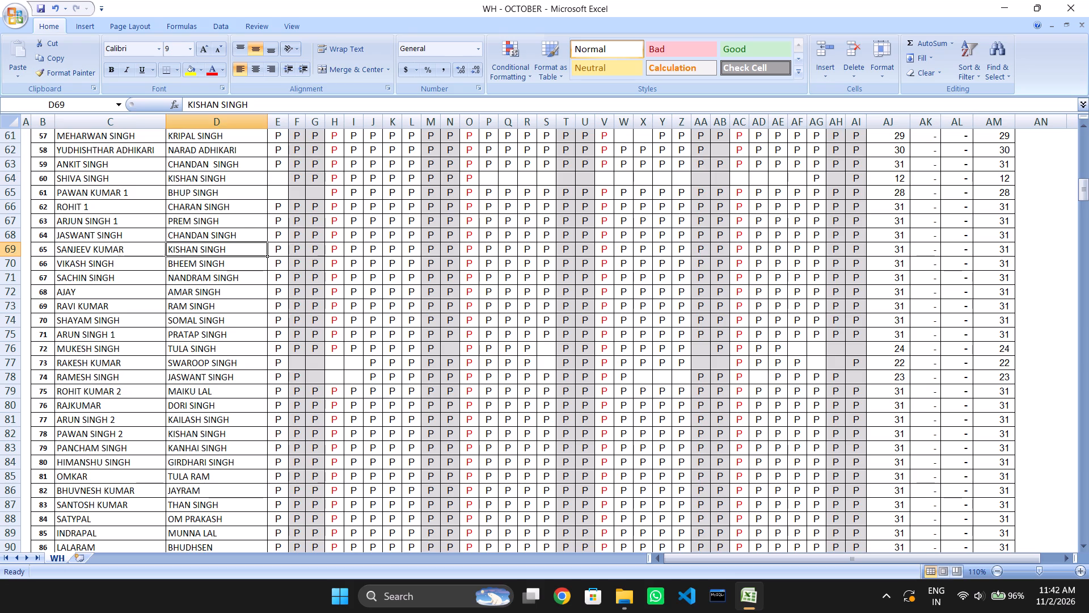
{"action": "key", "text": "Right"}
{"action": "key", "text": "Right"}
{"action": "key", "text": "Right"}
{"action": "key", "text": "Right"}
{"action": "key", "text": "Right"}
{"action": "key", "text": "Right"}
{"action": "key", "text": "Right"}
{"action": "key", "text": "Right"}
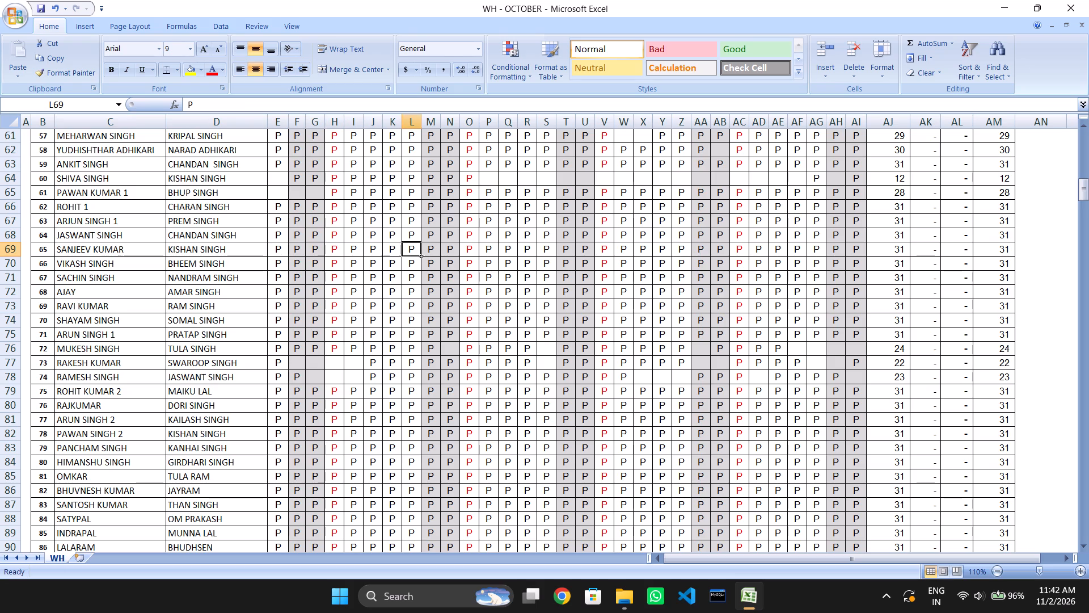
{"action": "key", "text": "Right"}
{"action": "key", "text": "Right"}
{"action": "key", "text": "Right"}
{"action": "key", "text": "Right"}
{"action": "key", "text": "Right"}
{"action": "key", "text": "Right"}
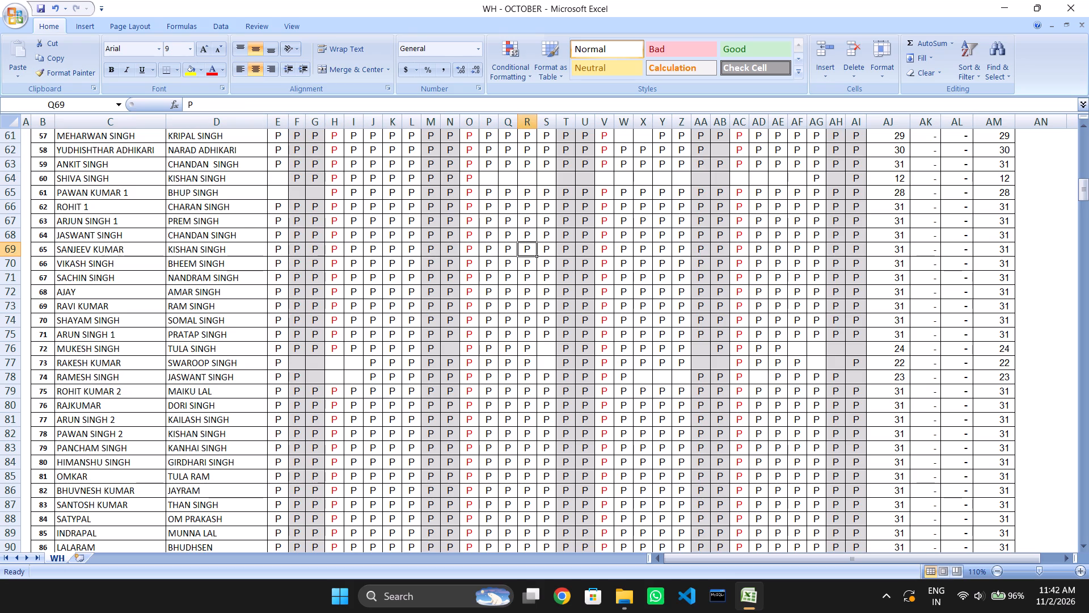
{"action": "key", "text": "BackSpace"}
{"action": "key", "text": "Right"}
{"action": "key", "text": "Right"}
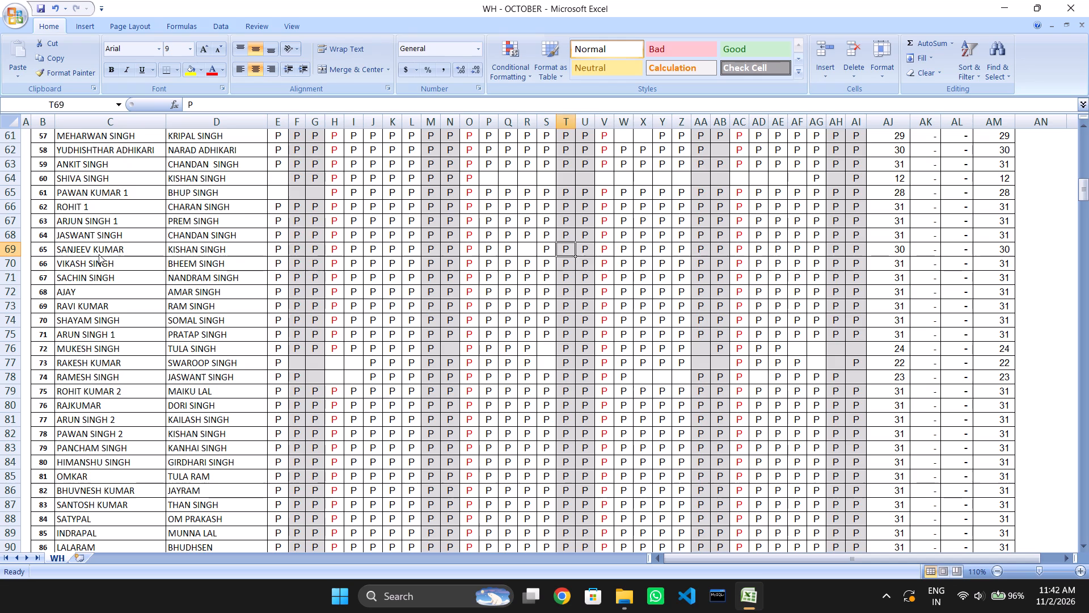
{"action": "key", "text": "Right"}
{"action": "key", "text": "Right"}
{"action": "key", "text": "Right"}
{"action": "key", "text": "Right"}
{"action": "key", "text": "Right"}
{"action": "key", "text": "Right"}
{"action": "key", "text": "Right"}
{"action": "key", "text": "Right"}
{"action": "key", "text": "Right"}
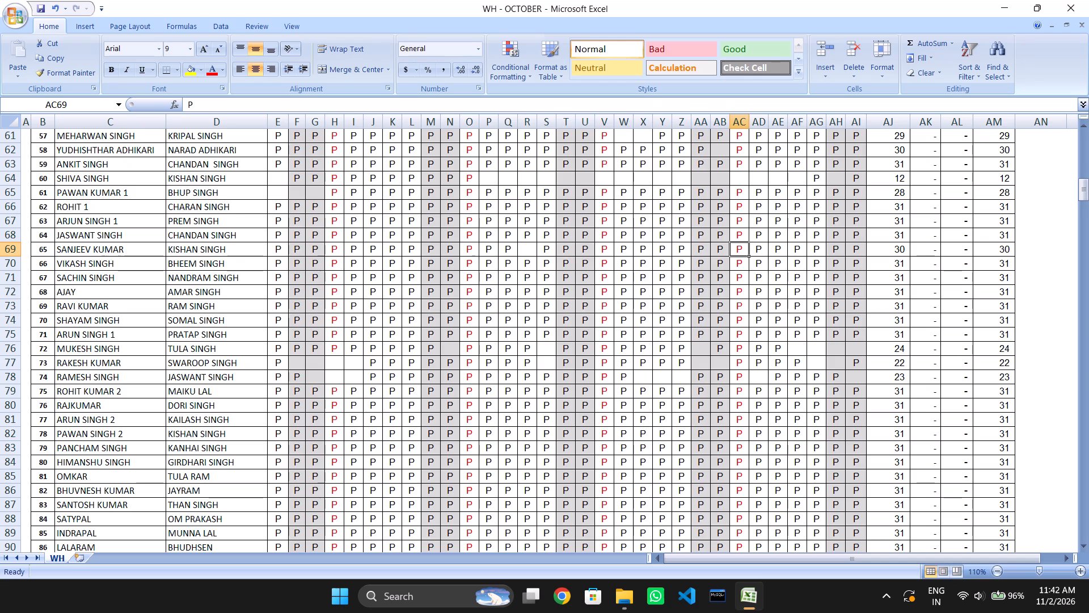
{"action": "key", "text": "Right"}
{"action": "key", "text": "Right"}
{"action": "key", "text": "Right"}
{"action": "key", "text": "BackSpace"}
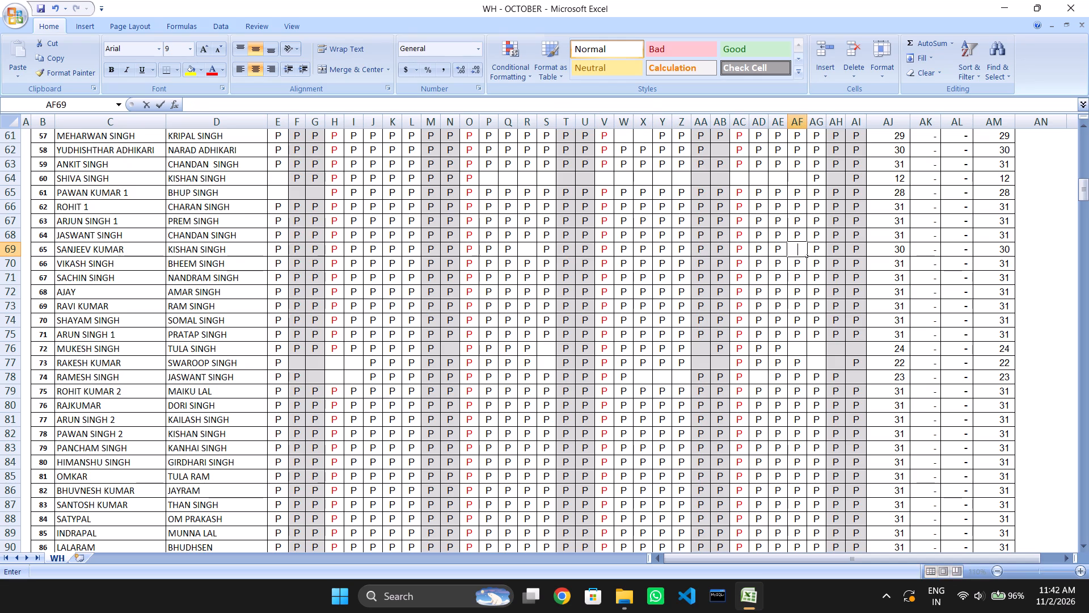
{"action": "key", "text": "Right"}
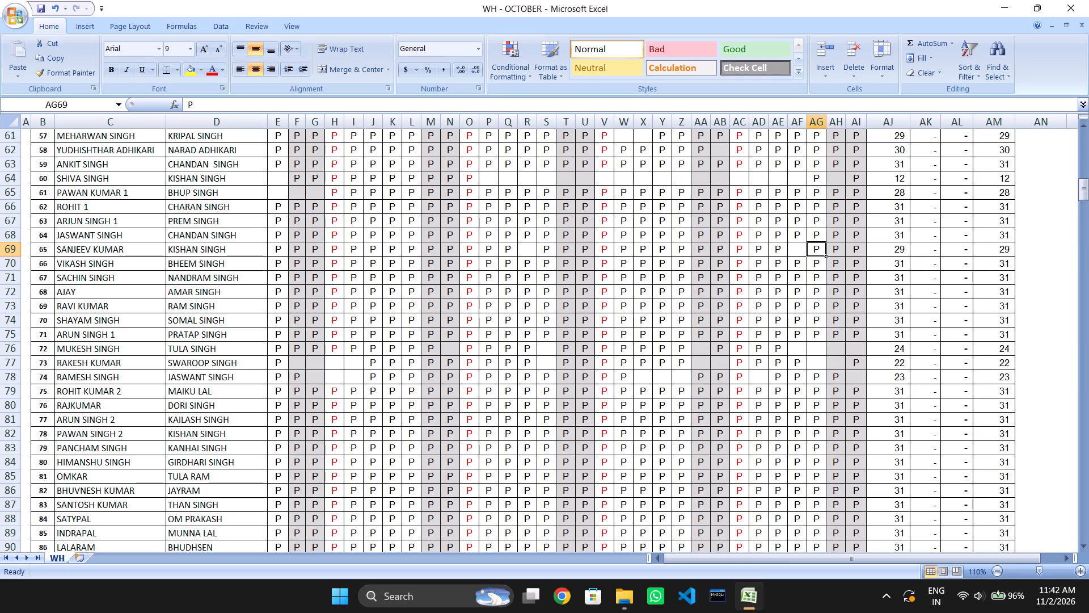
Clear the P mark on 6 October for the employee with ID 2, near the top of the sheet.
{"action": "scroll", "coordinate": [96, 252], "scroll_direction": "down", "scroll_amount": 1}
{"action": "scroll", "coordinate": [97, 253], "scroll_direction": "up", "scroll_amount": 3}
{"action": "scroll", "coordinate": [104, 204], "scroll_direction": "down", "scroll_amount": 1}
{"action": "scroll", "coordinate": [104, 204], "scroll_direction": "up", "scroll_amount": 1}
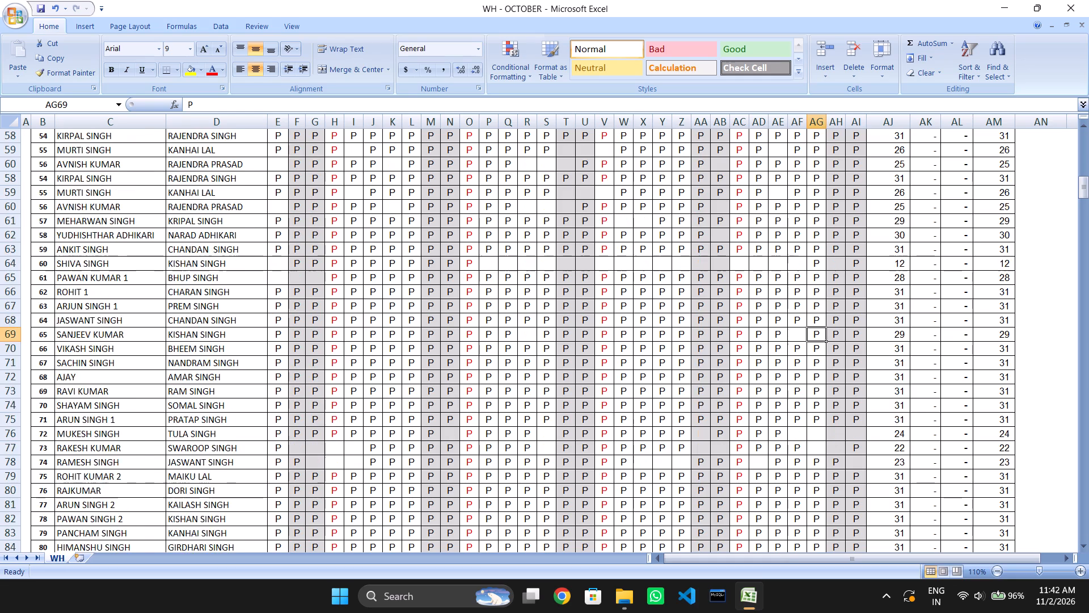
{"action": "scroll", "coordinate": [104, 204], "scroll_direction": "up", "scroll_amount": 2}
{"action": "scroll", "coordinate": [108, 207], "scroll_direction": "down", "scroll_amount": 1}
{"action": "scroll", "coordinate": [109, 216], "scroll_direction": "up", "scroll_amount": 3}
{"action": "scroll", "coordinate": [110, 215], "scroll_direction": "down", "scroll_amount": 1}
{"action": "scroll", "coordinate": [110, 215], "scroll_direction": "up", "scroll_amount": 1}
{"action": "scroll", "coordinate": [112, 216], "scroll_direction": "down", "scroll_amount": 1}
{"action": "scroll", "coordinate": [112, 216], "scroll_direction": "up", "scroll_amount": 1}
{"action": "scroll", "coordinate": [112, 216], "scroll_direction": "down", "scroll_amount": 1}
{"action": "scroll", "coordinate": [112, 216], "scroll_direction": "up", "scroll_amount": 3}
{"action": "scroll", "coordinate": [112, 216], "scroll_direction": "down", "scroll_amount": 1}
{"action": "scroll", "coordinate": [112, 216], "scroll_direction": "up", "scroll_amount": 5}
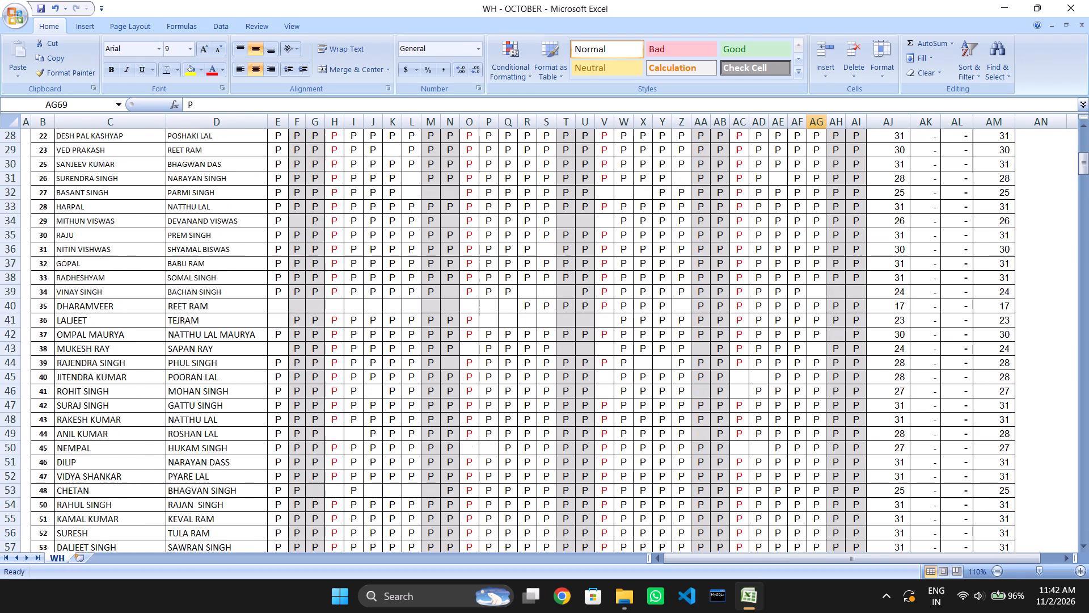
{"action": "scroll", "coordinate": [112, 216], "scroll_direction": "down", "scroll_amount": 1}
{"action": "scroll", "coordinate": [112, 215], "scroll_direction": "up", "scroll_amount": 1}
{"action": "scroll", "coordinate": [112, 215], "scroll_direction": "down", "scroll_amount": 1}
{"action": "scroll", "coordinate": [112, 215], "scroll_direction": "up", "scroll_amount": 5}
{"action": "scroll", "coordinate": [112, 215], "scroll_direction": "down", "scroll_amount": 1}
{"action": "scroll", "coordinate": [112, 215], "scroll_direction": "up", "scroll_amount": 7}
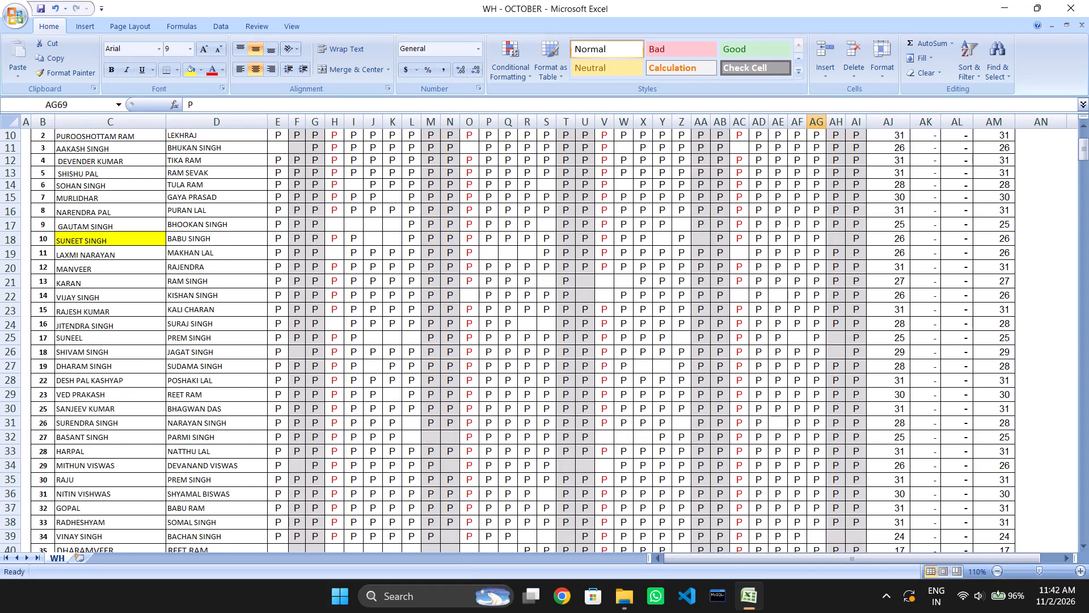
{"action": "left_click", "coordinate": [92, 278]}
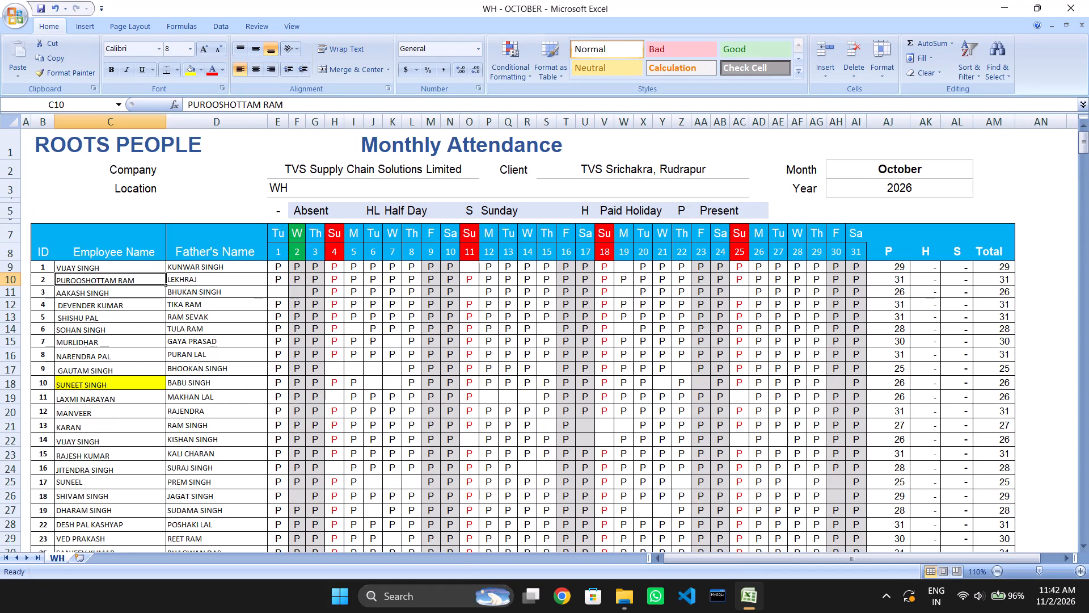
{"action": "key", "text": "Right"}
{"action": "key", "text": "Right"}
{"action": "key", "text": "Right"}
{"action": "key", "text": "Right"}
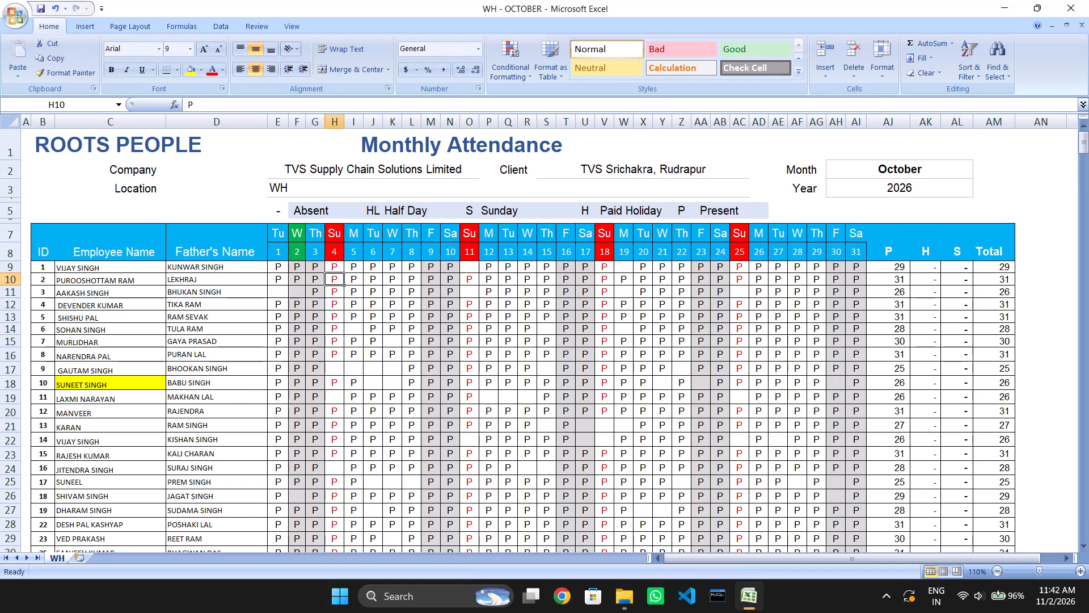
{"action": "key", "text": "Right"}
{"action": "key", "text": "Right"}
{"action": "key", "text": "BackSpace"}
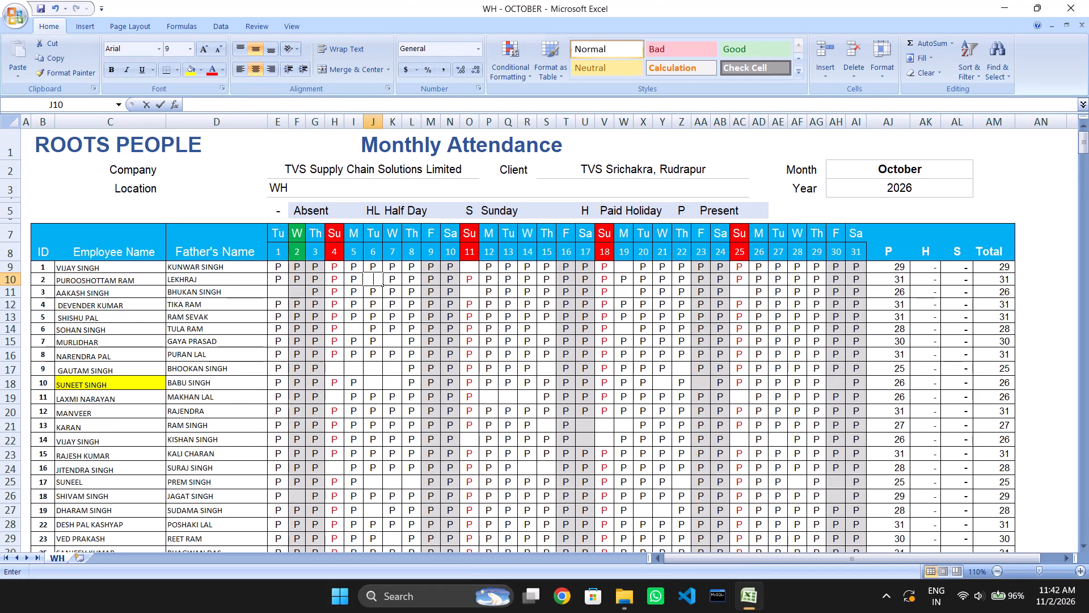
{"action": "key", "text": "Right"}
Clear the P marks on 11 and 15 October for the employee with ID 2.
{"action": "key", "text": "Right"}
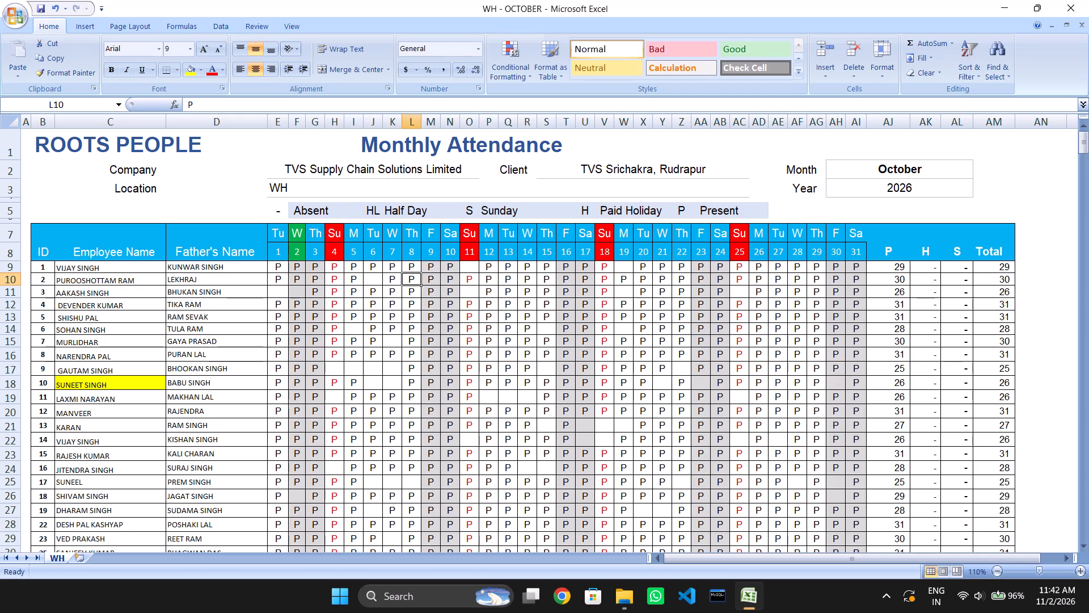
{"action": "key", "text": "Right"}
{"action": "key", "text": "Right"}
{"action": "key", "text": "Right"}
{"action": "key", "text": "BackSpace"}
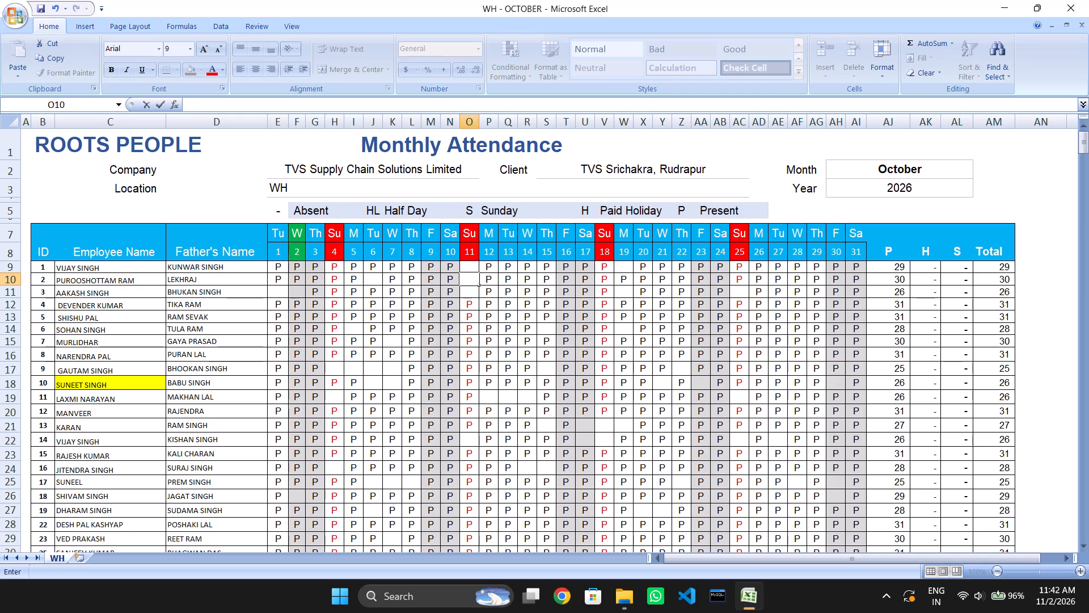
{"action": "key", "text": "Right"}
{"action": "key", "text": "Right"}
{"action": "key", "text": "Right"}
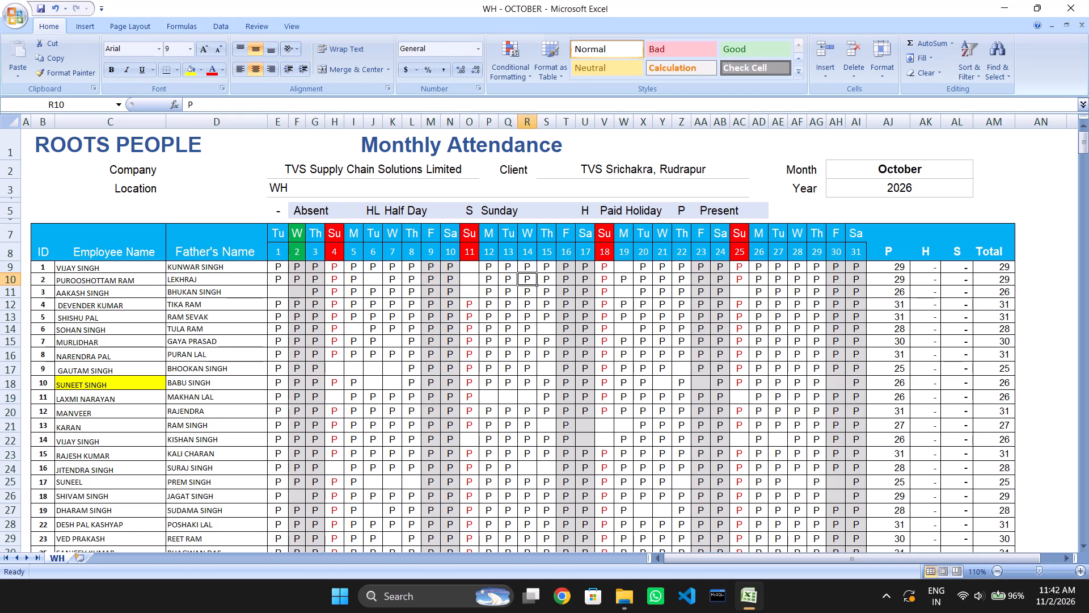
{"action": "key", "text": "Right"}
{"action": "key", "text": "BackSpace"}
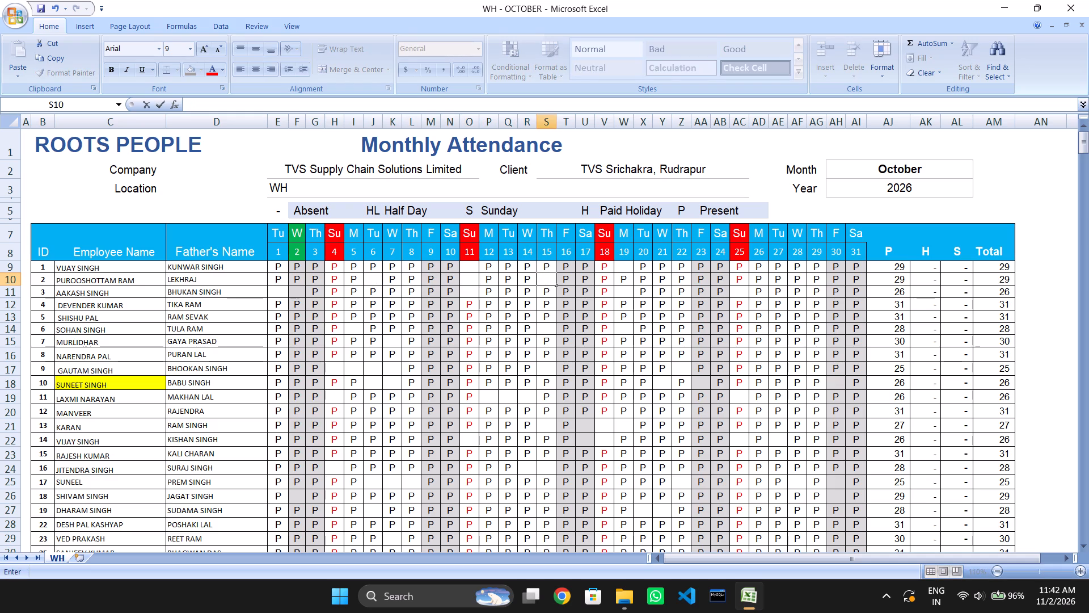
{"action": "key", "text": "Right"}
Clear the P mark on 29 October for the employee with ID 2.
{"action": "key", "text": "Right"}
{"action": "key", "text": "Right"}
{"action": "key", "text": "Right"}
{"action": "key", "text": "Right"}
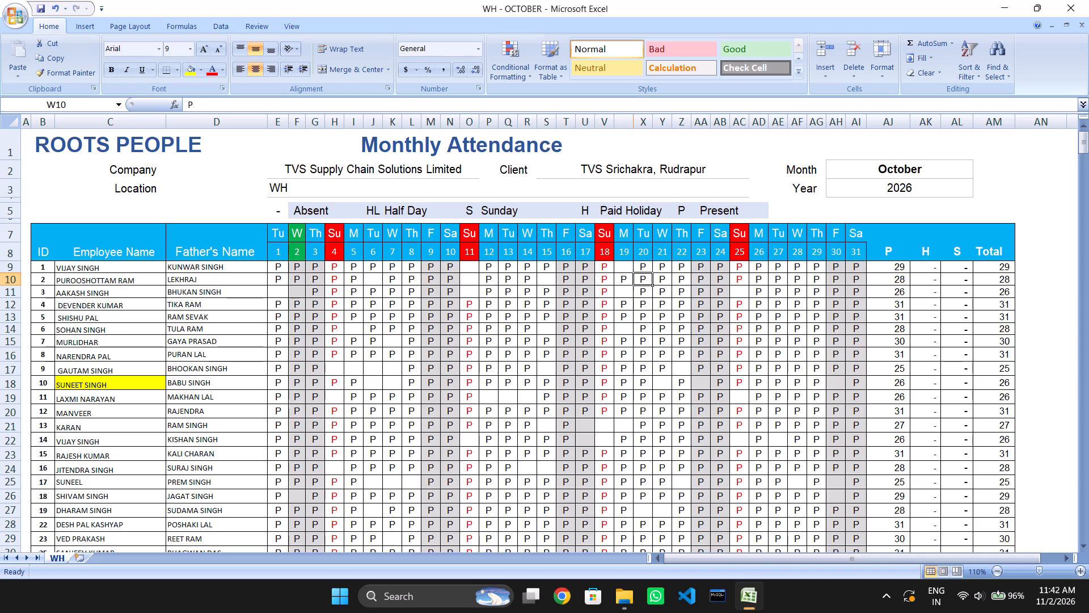
{"action": "key", "text": "Right"}
{"action": "key", "text": "Right"}
{"action": "key", "text": "Right"}
{"action": "key", "text": "Right"}
{"action": "key", "text": "Right"}
{"action": "key", "text": "Right"}
{"action": "key", "text": "Right"}
{"action": "key", "text": "Right"}
{"action": "key", "text": "Right"}
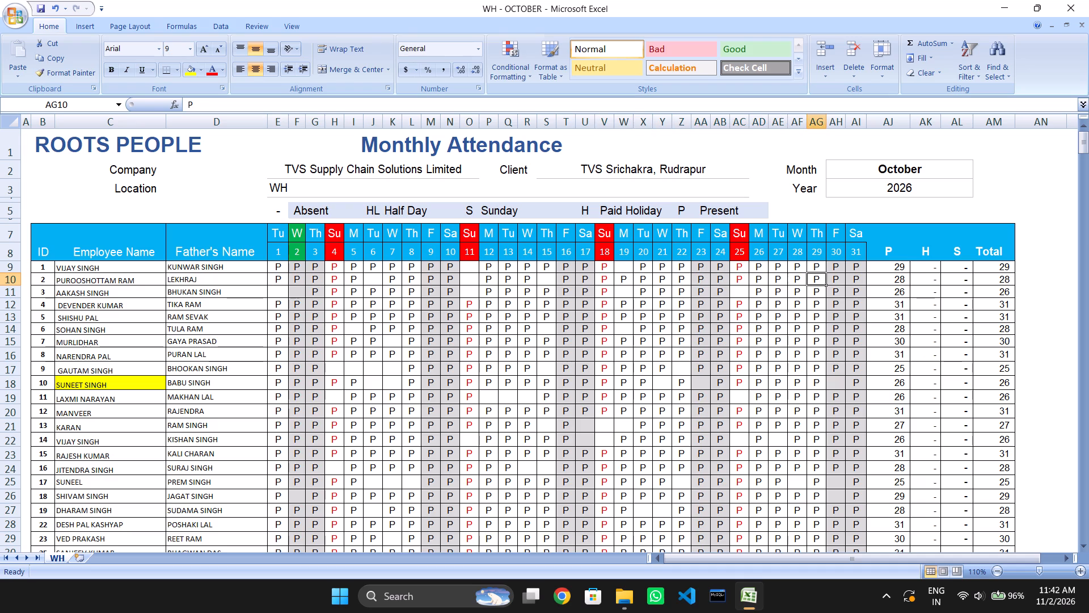
{"action": "key", "text": "BackSpace"}
{"action": "key", "text": "Right"}
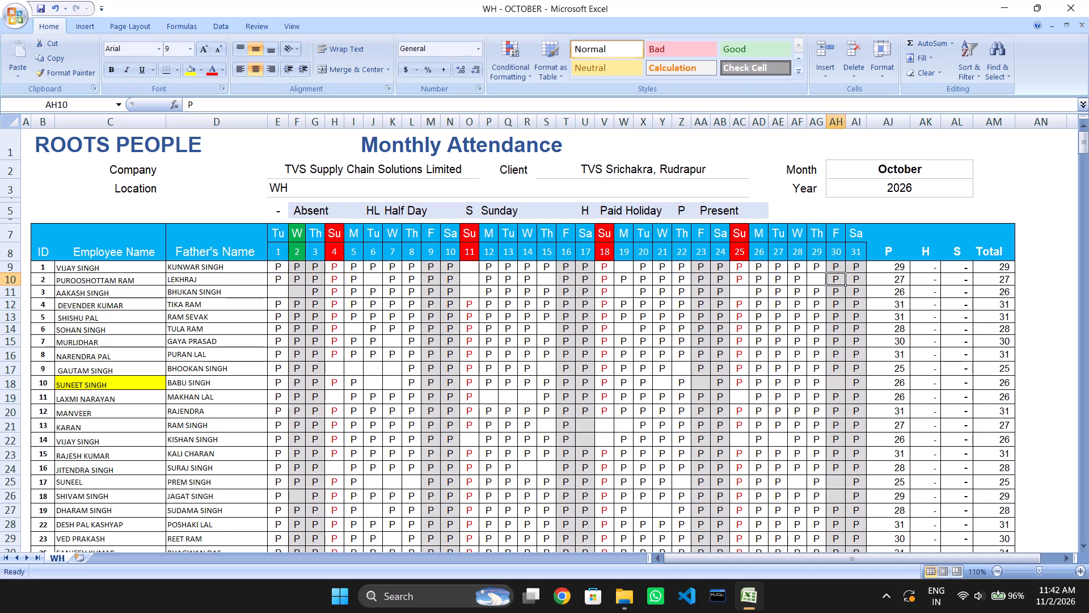
Clear the P mark on 6 October for the employee with ID 4.
{"action": "left_click", "coordinate": [91, 307]}
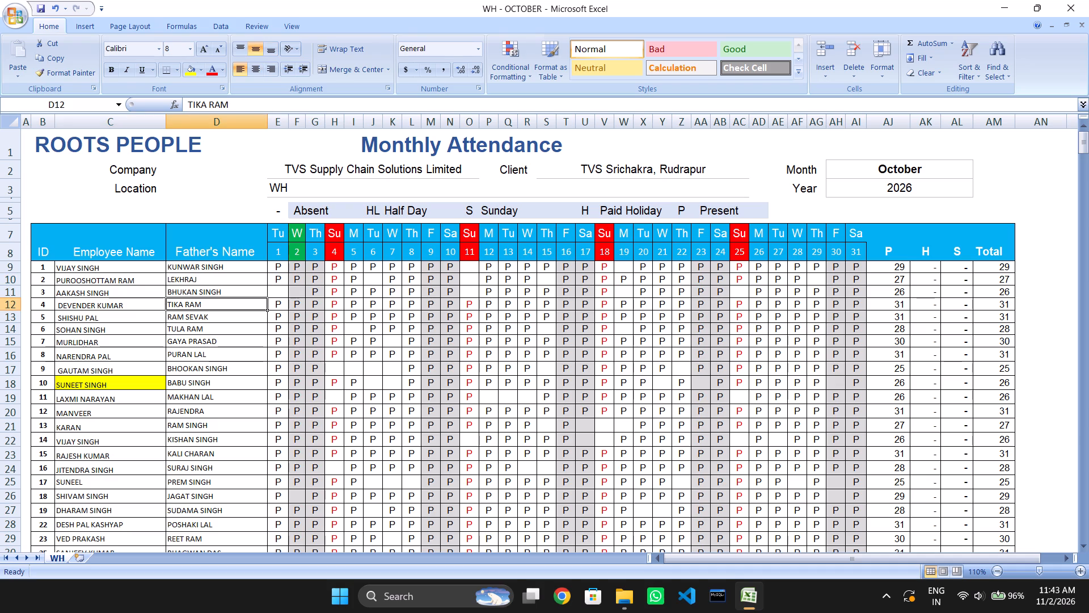
{"action": "key", "text": "Right"}
{"action": "key", "text": "Right"}
{"action": "key", "text": "Right"}
{"action": "key", "text": "Right"}
{"action": "key", "text": "Right"}
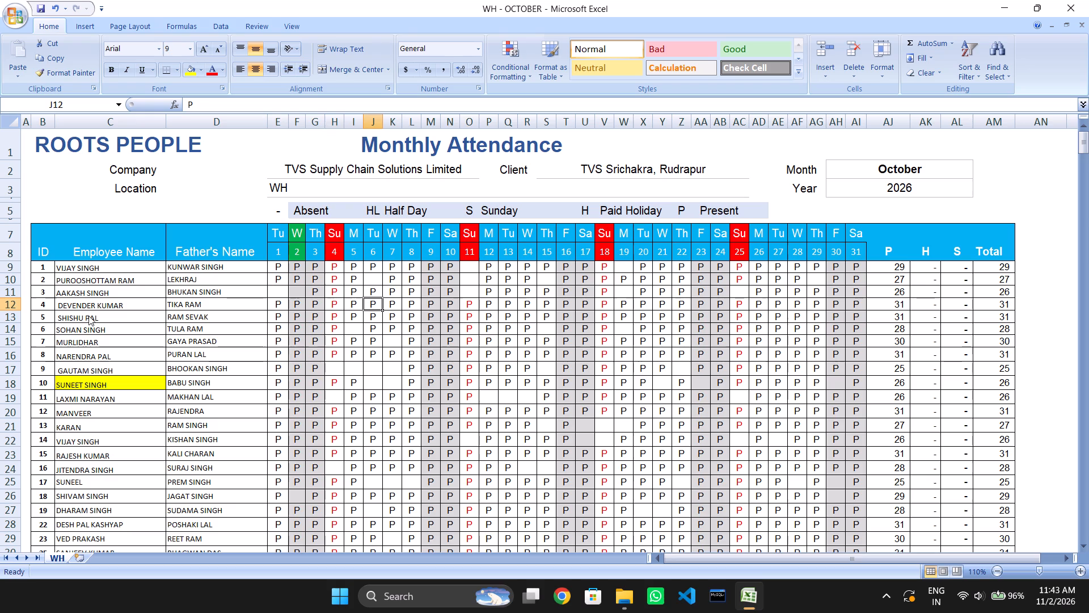
{"action": "key", "text": "BackSpace"}
{"action": "key", "text": "Right"}
Clear the P mark on 29 October for the employee with ID 4.
{"action": "key", "text": "Right"}
{"action": "key", "text": "Right"}
{"action": "key", "text": "Right"}
{"action": "key", "text": "Right"}
{"action": "key", "text": "Right"}
{"action": "key", "text": "Right"}
{"action": "key", "text": "Right"}
{"action": "key", "text": "Right"}
{"action": "key", "text": "Right"}
{"action": "key", "text": "Right"}
{"action": "key", "text": "Right"}
{"action": "key", "text": "Right"}
{"action": "key", "text": "Right"}
{"action": "key", "text": "Right"}
{"action": "key", "text": "Right"}
{"action": "key", "text": "Right"}
{"action": "key", "text": "Right"}
{"action": "key", "text": "Right"}
{"action": "key", "text": "Right"}
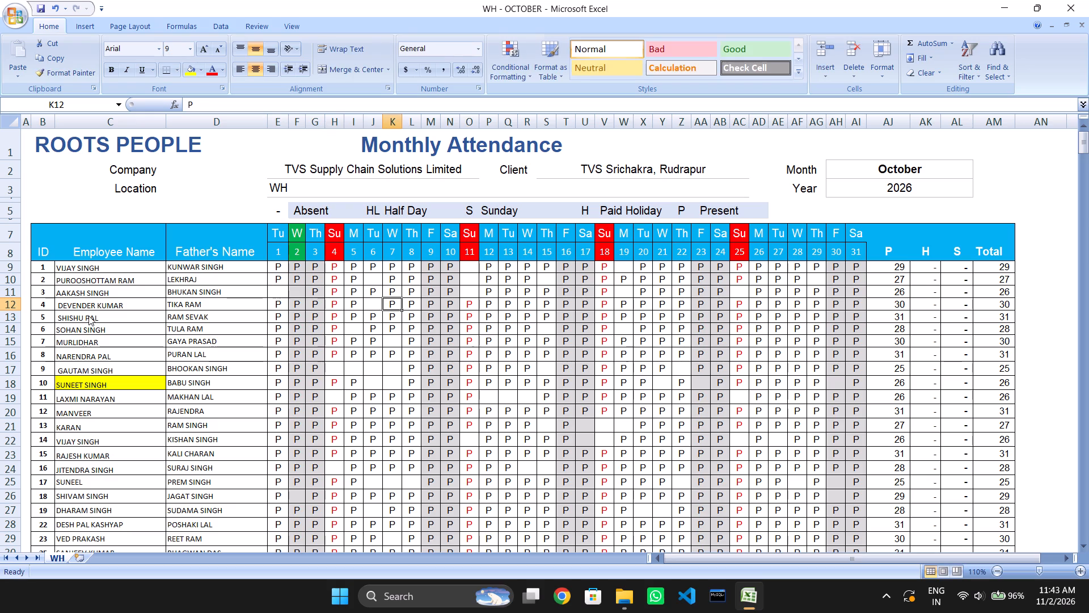
{"action": "key", "text": "Right"}
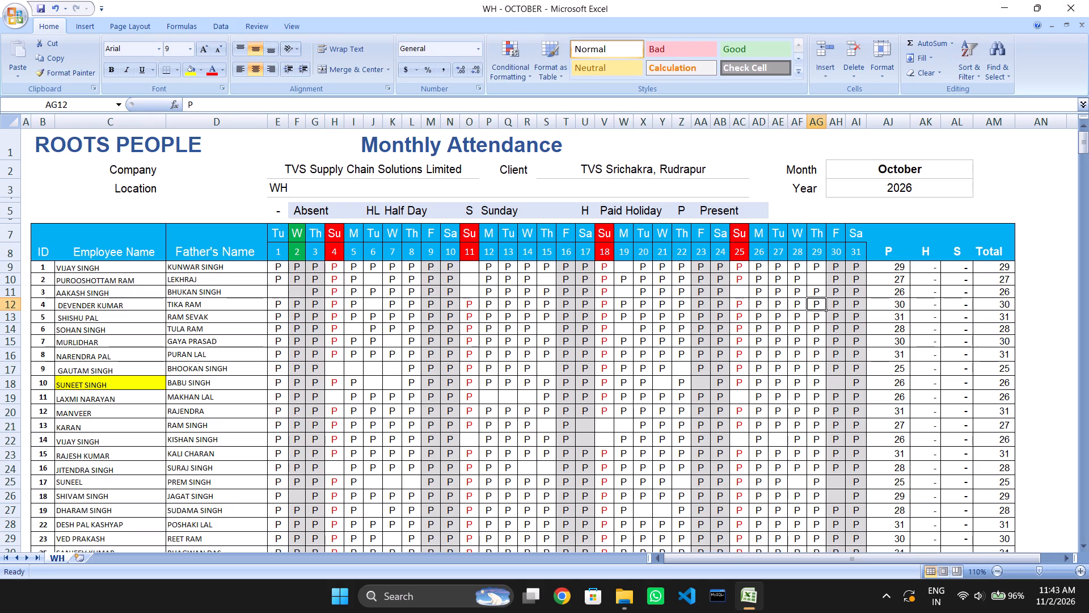
{"action": "key", "text": "BackSpace"}
{"action": "key", "text": "Right"}
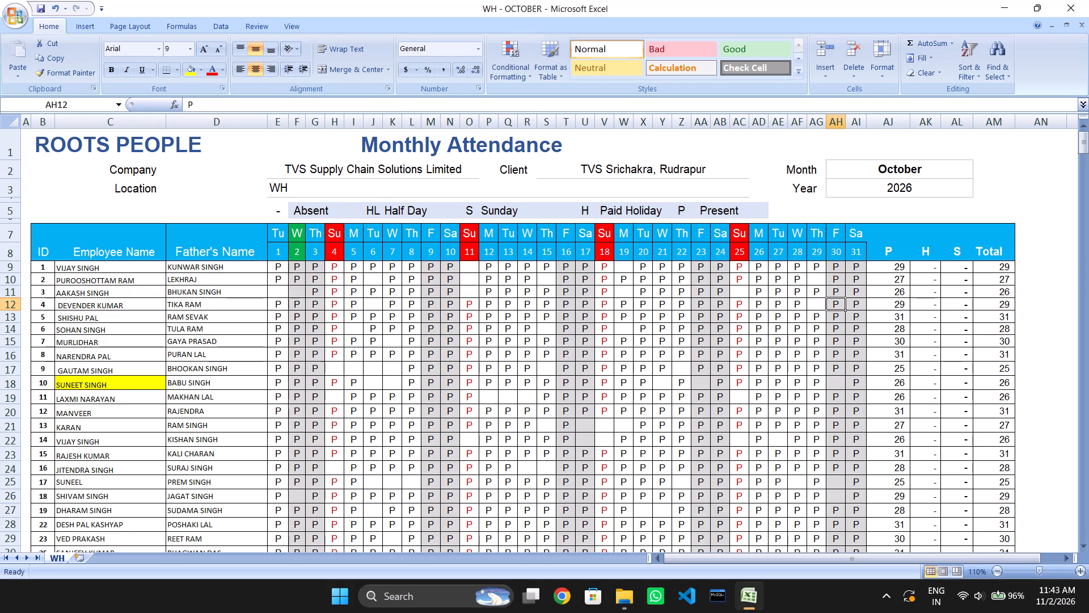
Clear the P mark on 6 October for the employee with ID 5.
{"action": "left_click", "coordinate": [88, 316]}
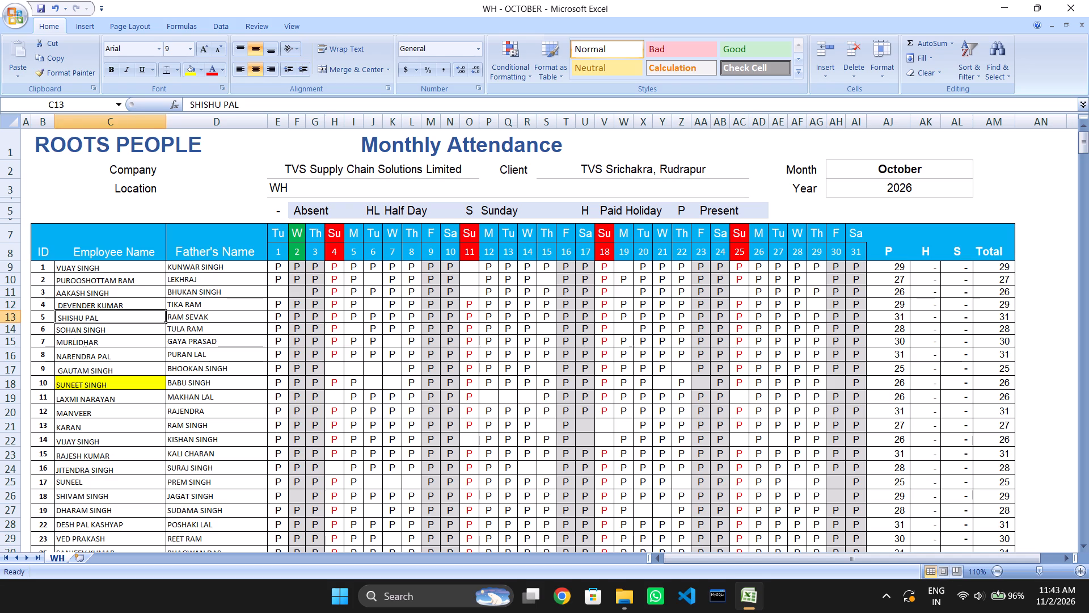
{"action": "key", "text": "Right"}
{"action": "key", "text": "Right"}
{"action": "key", "text": "Right"}
{"action": "key", "text": "Right"}
{"action": "key", "text": "Right"}
{"action": "key", "text": "Right"}
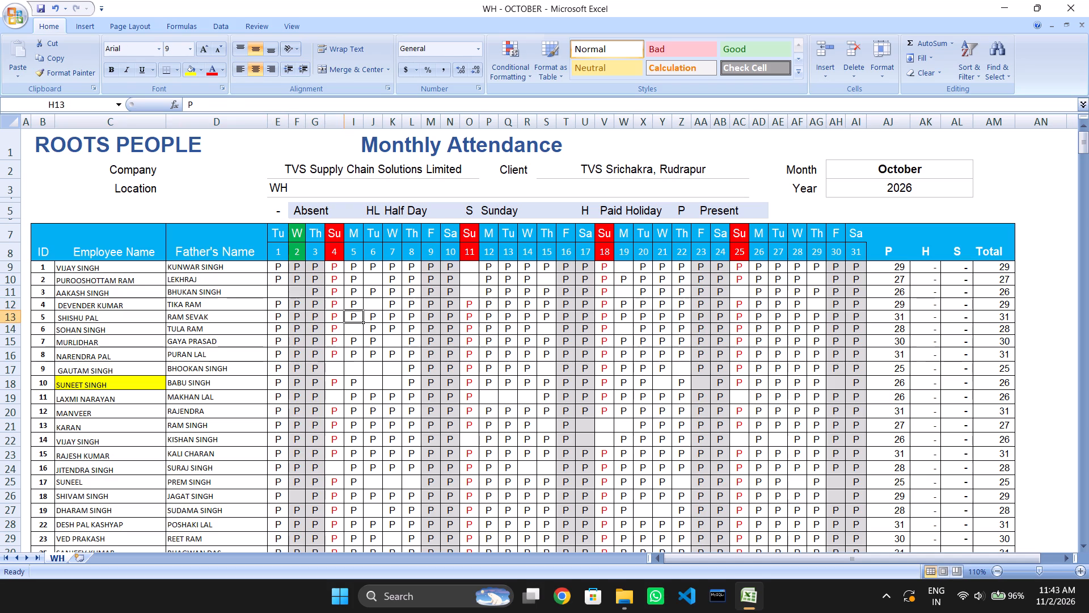
{"action": "key", "text": "Right"}
{"action": "key", "text": "BackSpace"}
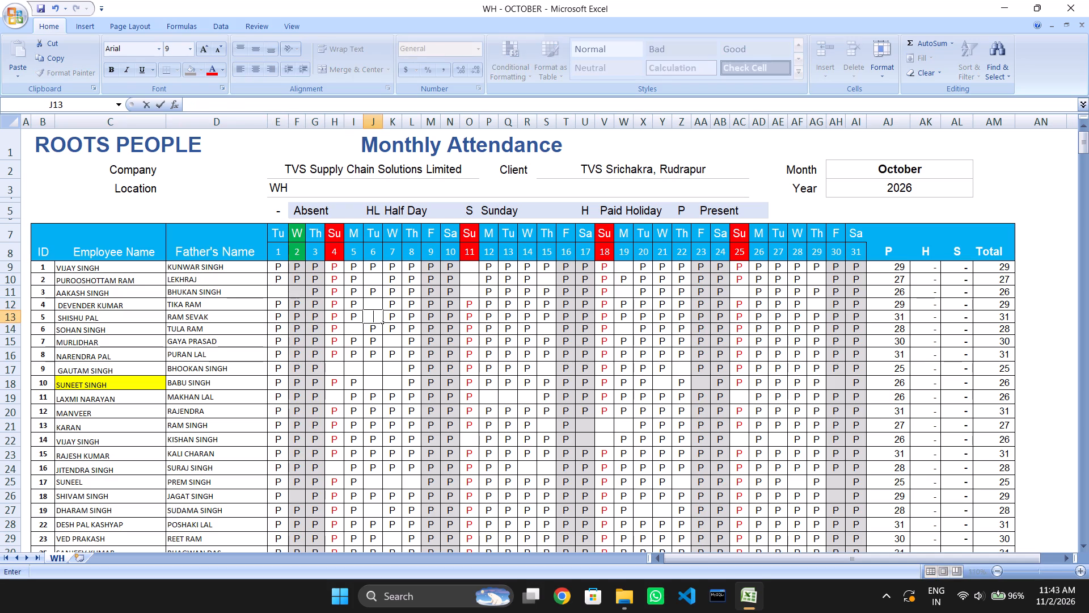
{"action": "key", "text": "Right"}
Clear the P mark on 15 October for the employee with ID 5.
{"action": "key", "text": "Right"}
{"action": "key", "text": "Right"}
{"action": "key", "text": "Right"}
{"action": "key", "text": "Right"}
{"action": "key", "text": "Right"}
{"action": "key", "text": "Right"}
{"action": "key", "text": "Right"}
{"action": "key", "text": "Right"}
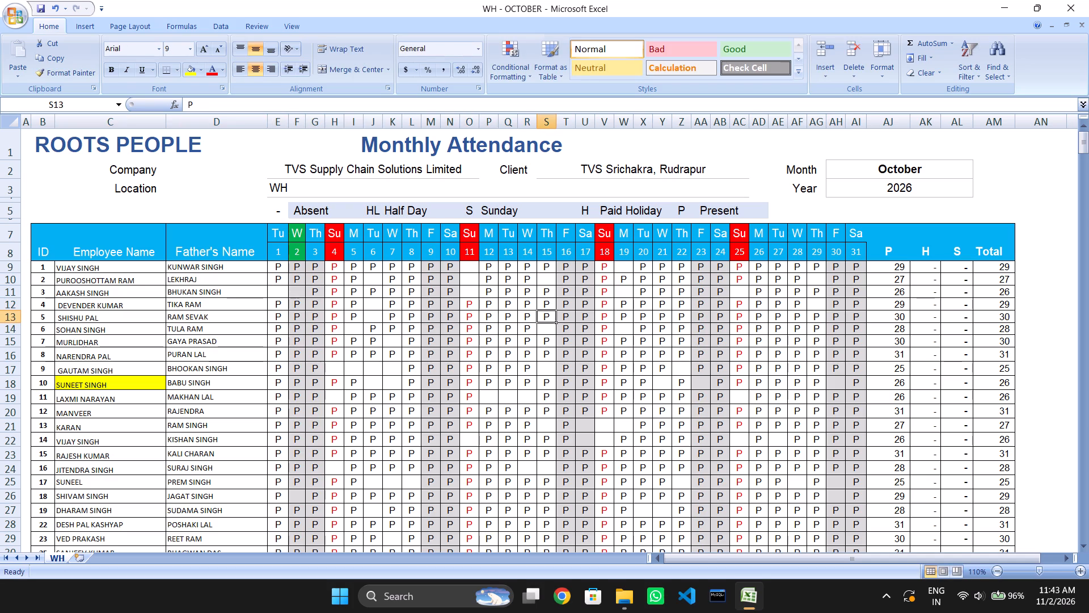
{"action": "key", "text": "BackSpace"}
{"action": "key", "text": "Right"}
Clear the P mark on 29 October for the employee with ID 5.
{"action": "key", "text": "Right"}
{"action": "key", "text": "Right"}
{"action": "key", "text": "Right"}
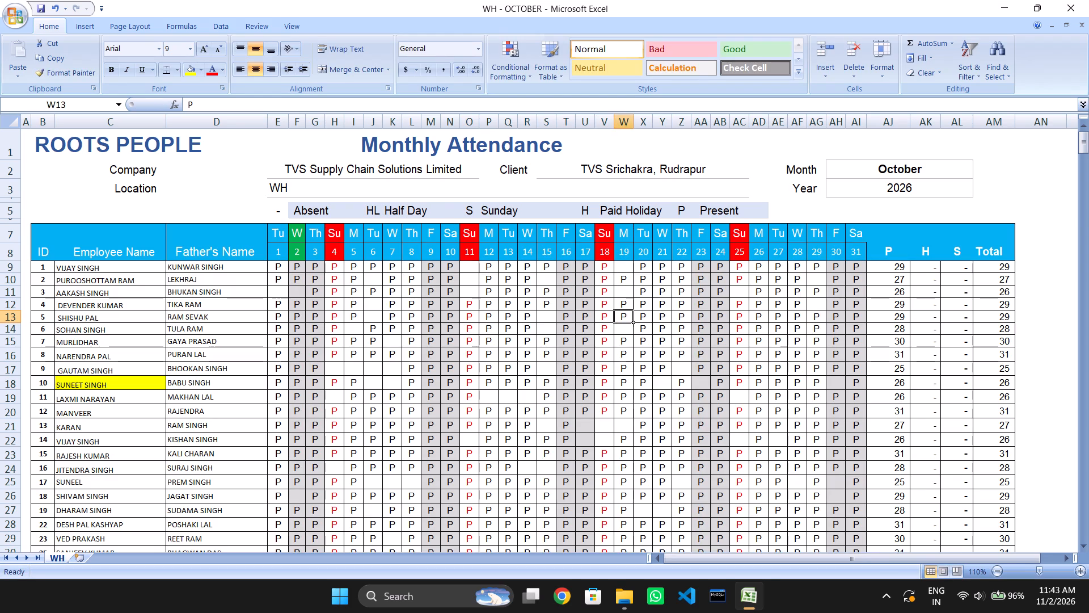
{"action": "key", "text": "Right"}
{"action": "key", "text": "Right"}
{"action": "key", "text": "Right"}
{"action": "key", "text": "Right"}
{"action": "key", "text": "Right"}
{"action": "key", "text": "Right"}
{"action": "key", "text": "Right"}
{"action": "key", "text": "Right"}
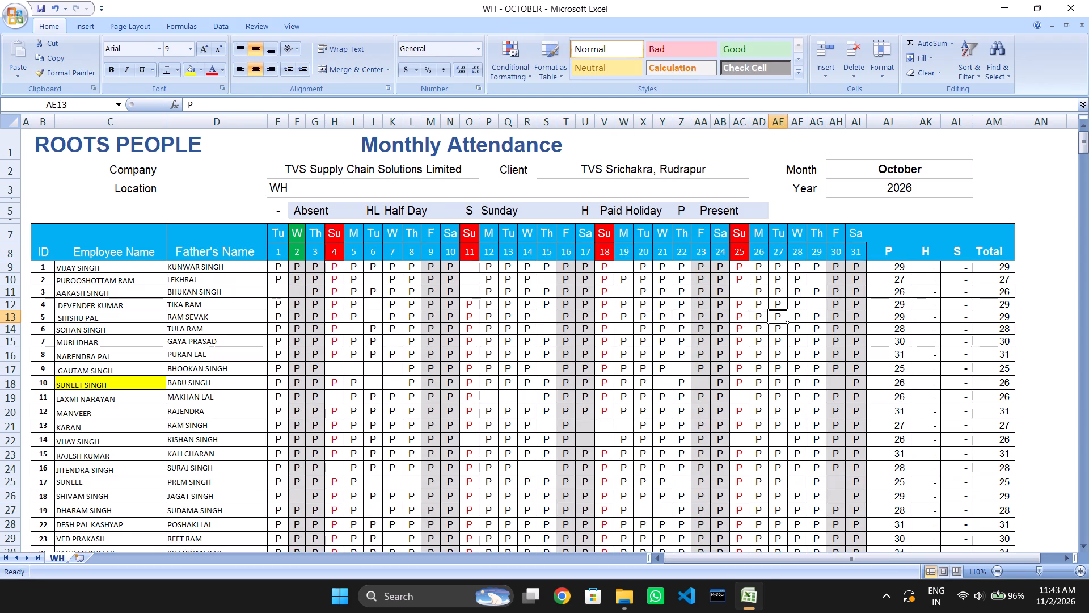
{"action": "key", "text": "Right"}
{"action": "key", "text": "Right"}
{"action": "key", "text": "BackSpace"}
{"action": "key", "text": "Right"}
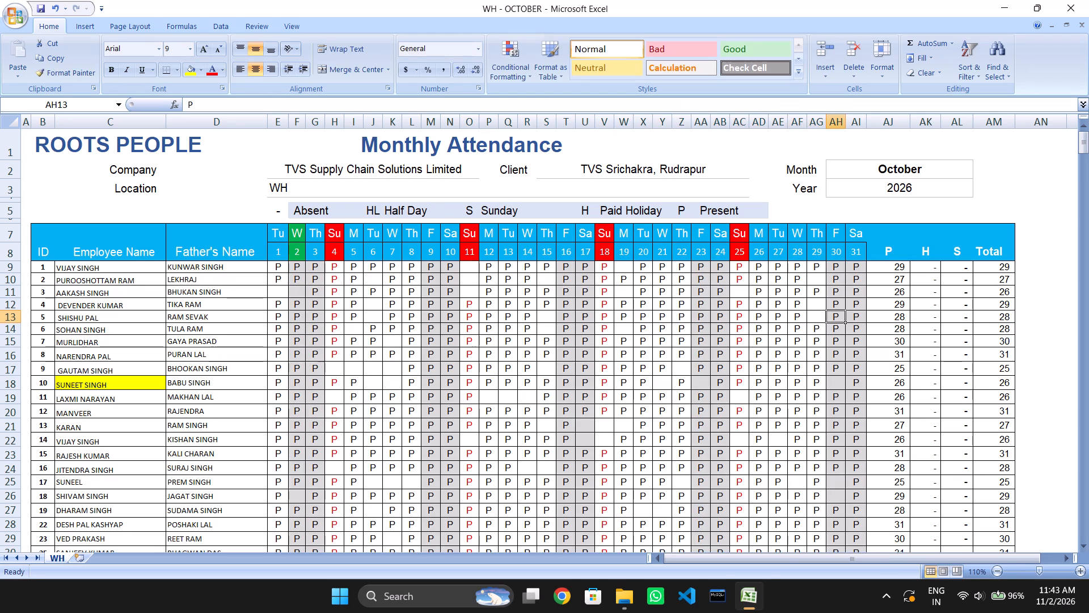
Clear the P marks on 5, 6 and 7 October for the employee with ID 8.
{"action": "left_click", "coordinate": [103, 352]}
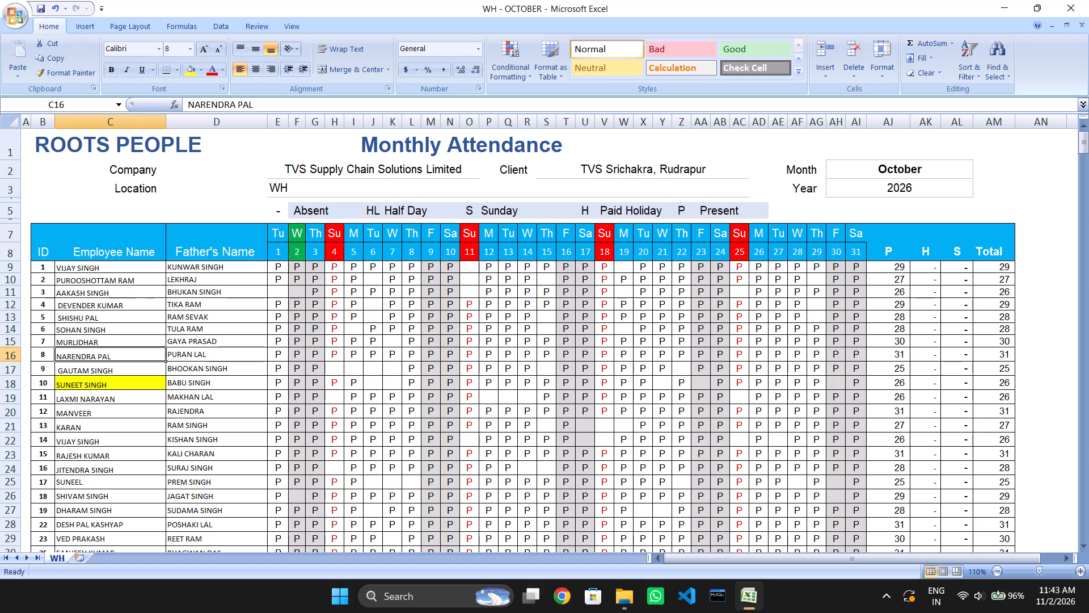
{"action": "key", "text": "Right"}
{"action": "key", "text": "Right"}
{"action": "key", "text": "Right"}
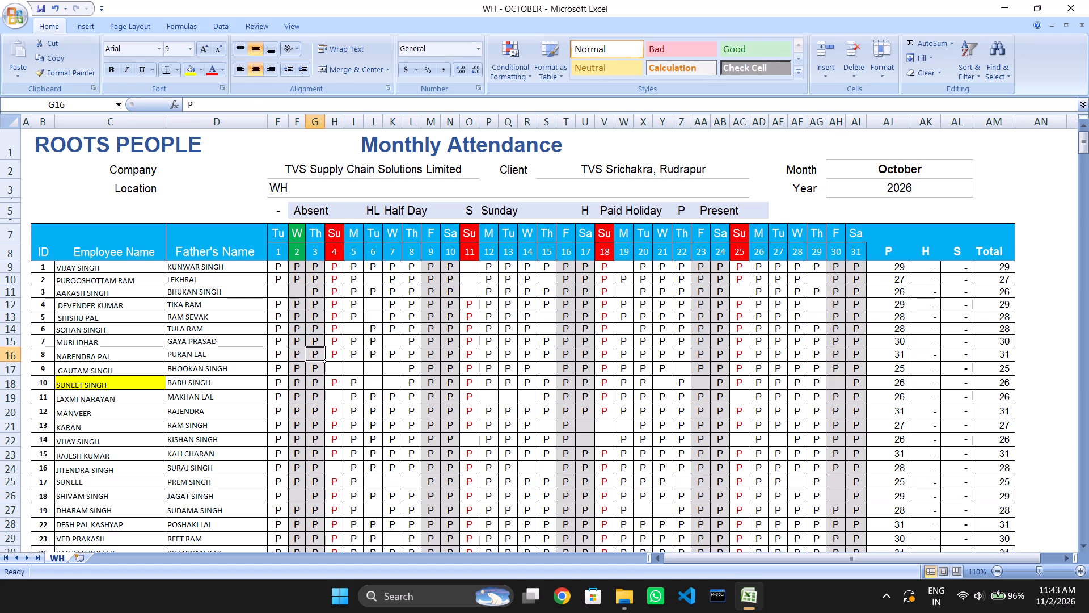
{"action": "key", "text": "Right"}
{"action": "key", "text": "Right"}
{"action": "key", "text": "BackSpace"}
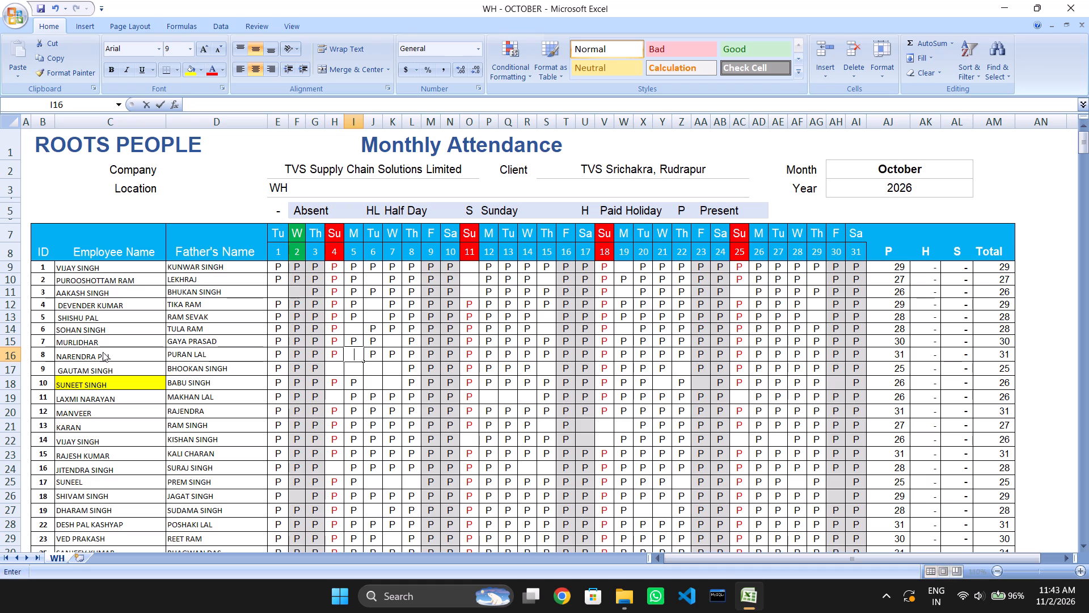
{"action": "key", "text": "Right"}
{"action": "key", "text": "BackSpace"}
{"action": "key", "text": "Right"}
{"action": "key", "text": "BackSpace"}
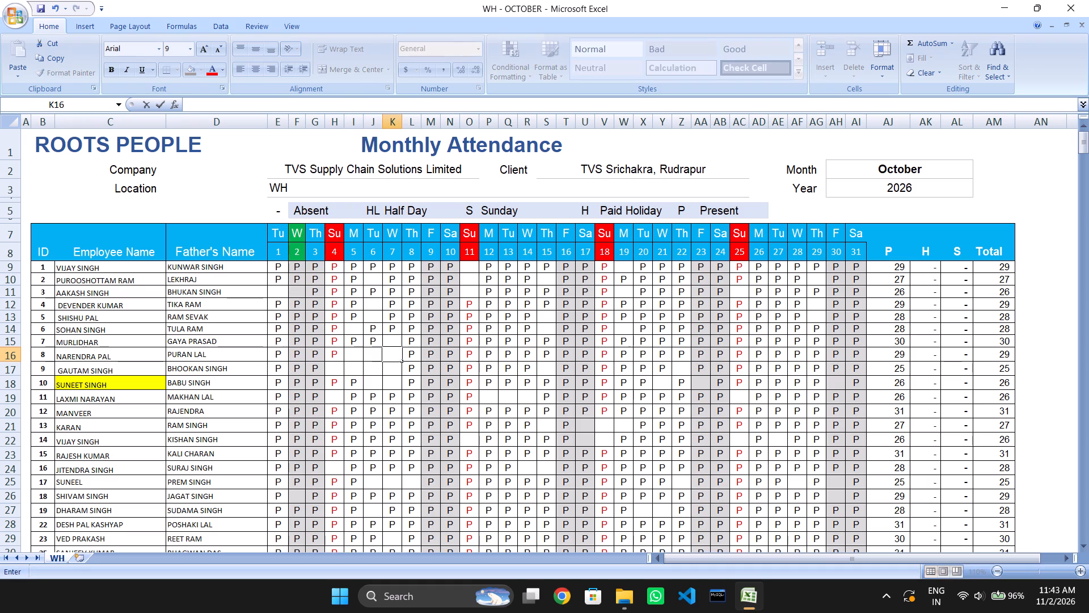
{"action": "key", "text": "Right"}
Clear the P mark on 19 October for the employee with ID 8.
{"action": "key", "text": "Right"}
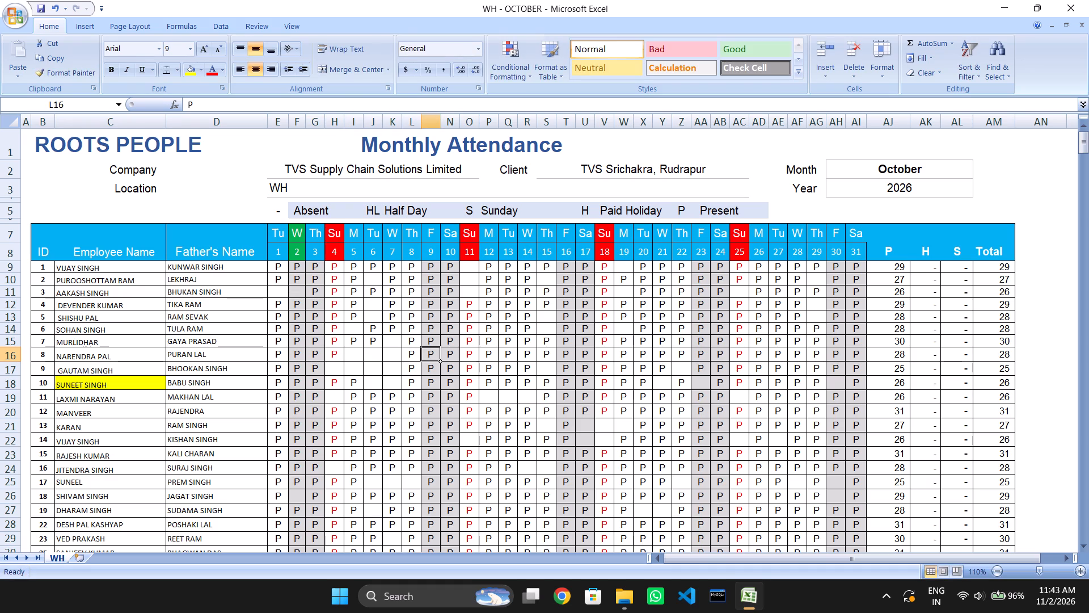
{"action": "key", "text": "Right"}
{"action": "key", "text": "Right"}
{"action": "key", "text": "Right"}
{"action": "key", "text": "Right"}
{"action": "key", "text": "Right"}
{"action": "key", "text": "Right"}
{"action": "key", "text": "Right"}
{"action": "key", "text": "Right"}
{"action": "key", "text": "Right"}
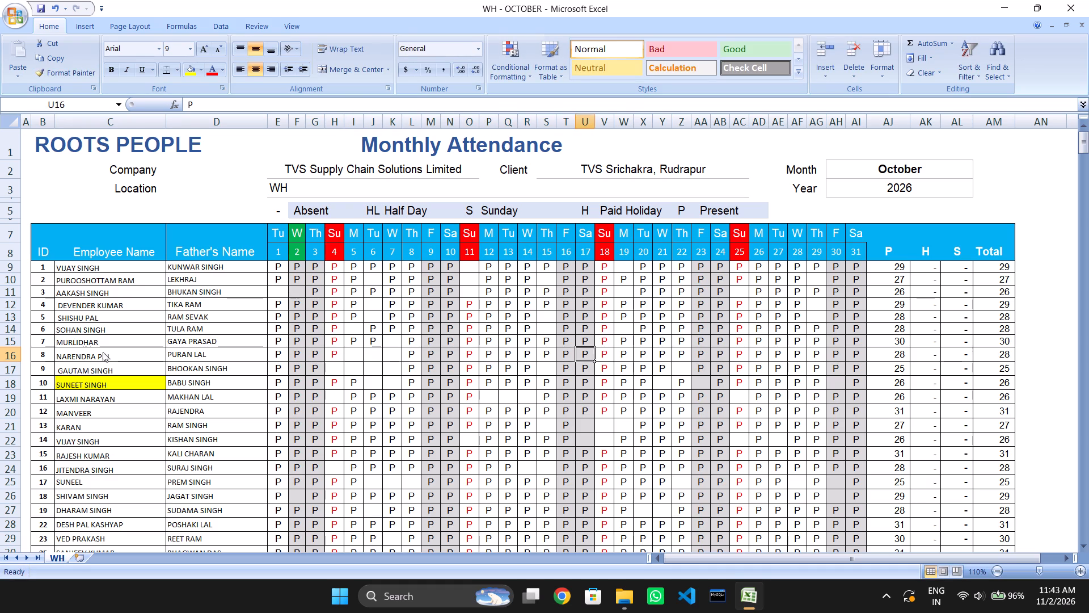
{"action": "key", "text": "Right"}
{"action": "key", "text": "BackSpace"}
{"action": "key", "text": "Right"}
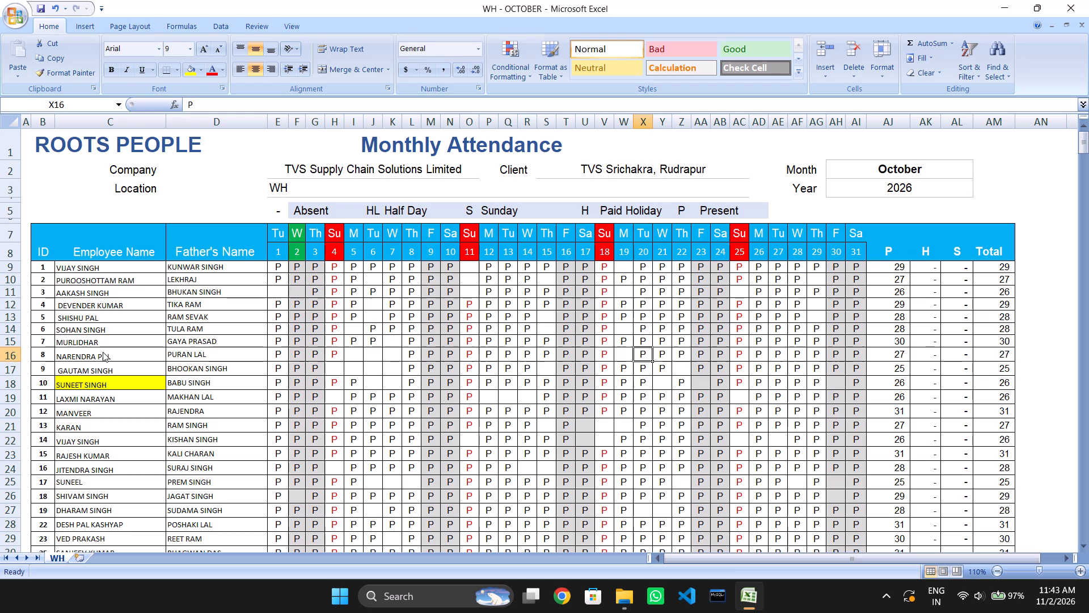
Clear the P mark on 29 October for the employee with ID 8.
{"action": "key", "text": "Right"}
{"action": "key", "text": "Right"}
{"action": "key", "text": "Right"}
{"action": "key", "text": "Right"}
{"action": "key", "text": "Right"}
{"action": "key", "text": "Right"}
{"action": "key", "text": "Right"}
{"action": "key", "text": "Right"}
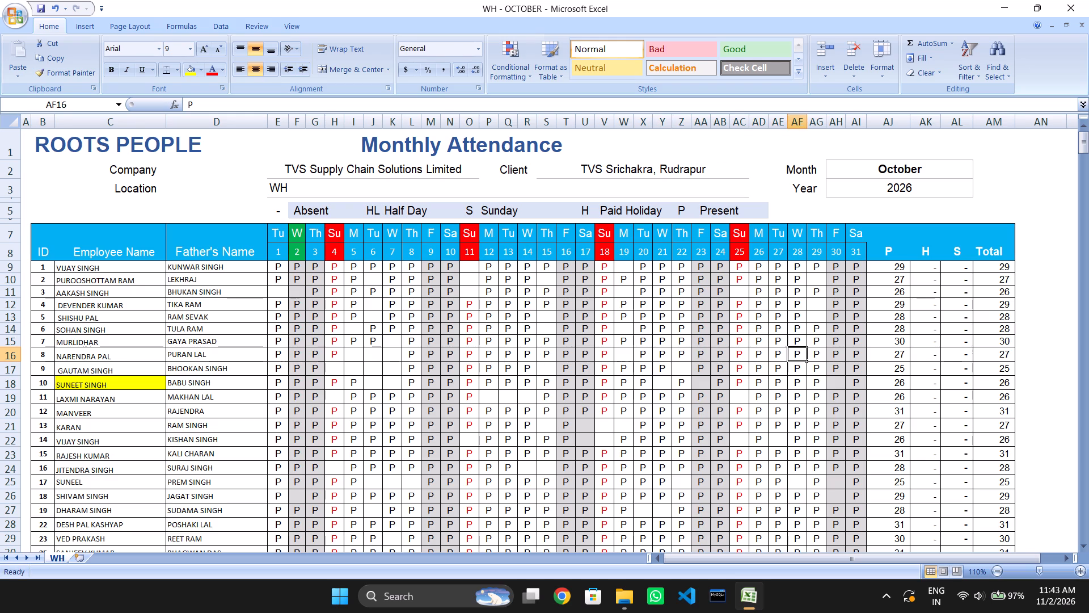
{"action": "key", "text": "Right"}
{"action": "key", "text": "BackSpace"}
{"action": "key", "text": "Right"}
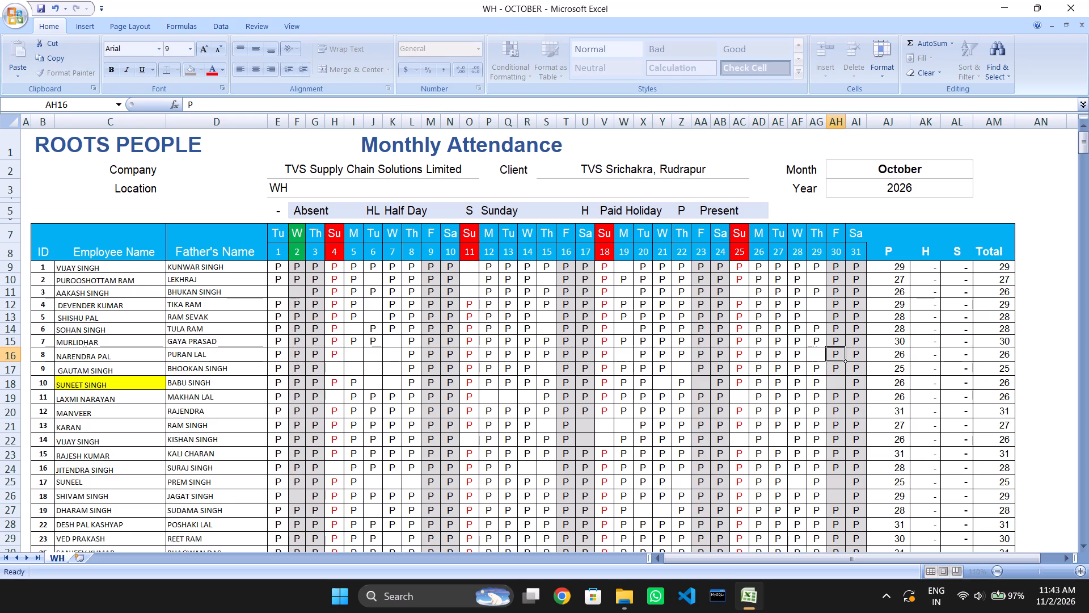
Clear the P marks on every day from 10 to 17 October for the employee with ID 12.
{"action": "left_click", "coordinate": [89, 412]}
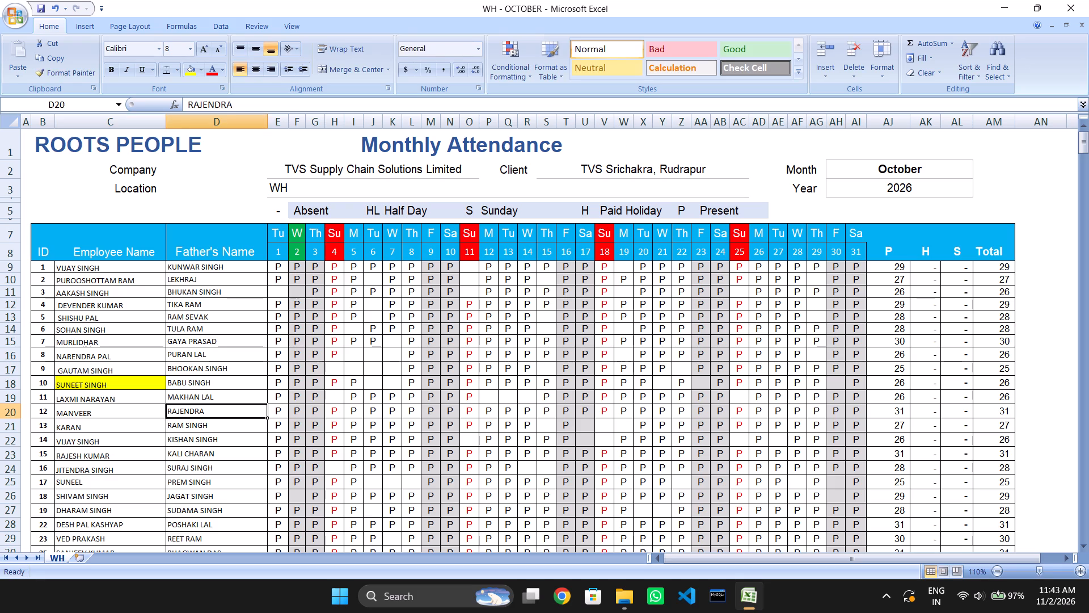
{"action": "key", "text": "Right"}
{"action": "key", "text": "Right"}
{"action": "key", "text": "Right"}
{"action": "key", "text": "Right"}
{"action": "key", "text": "Right"}
{"action": "key", "text": "Right"}
{"action": "key", "text": "Right"}
{"action": "key", "text": "Right"}
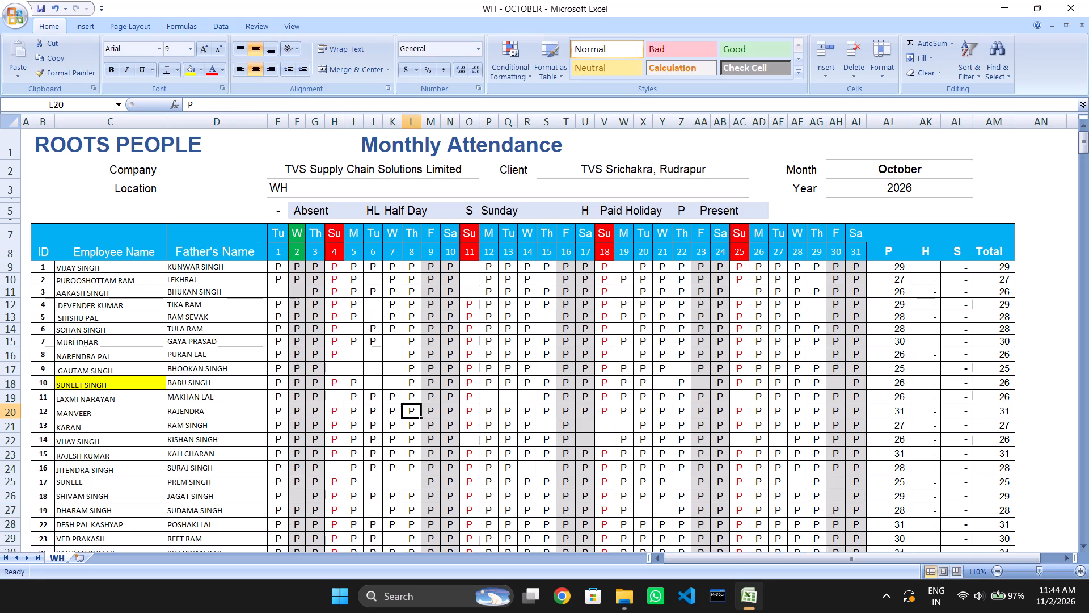
{"action": "key", "text": "Right"}
{"action": "key", "text": "Right"}
{"action": "key", "text": "BackSpace"}
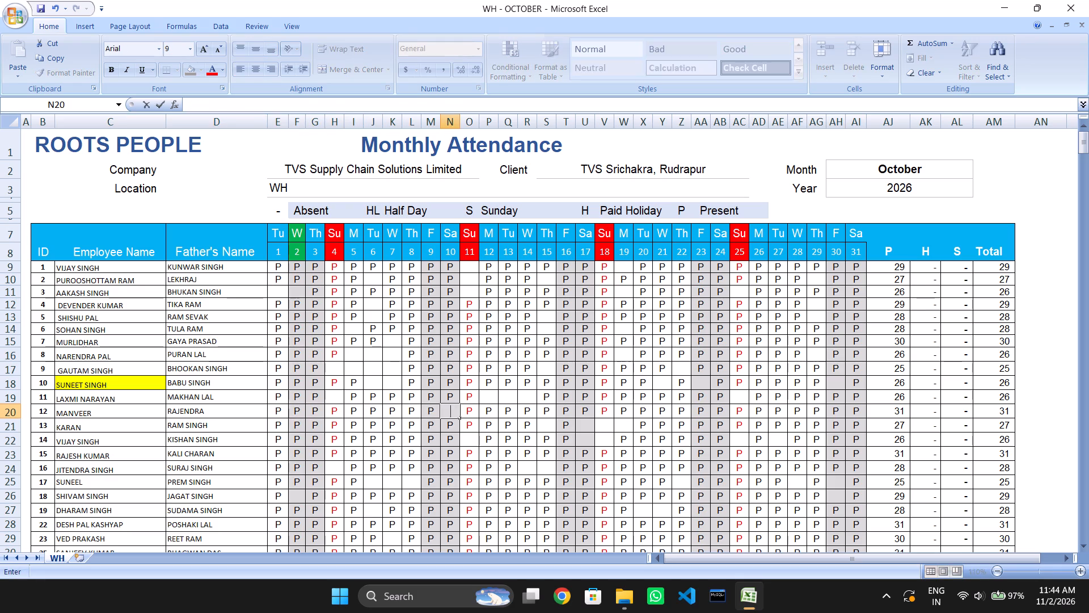
{"action": "key", "text": "Right"}
{"action": "key", "text": "BackSpace"}
{"action": "key", "text": "Right"}
{"action": "key", "text": "BackSpace"}
{"action": "key", "text": "Right"}
{"action": "key", "text": "BackSpace"}
{"action": "key", "text": "Right"}
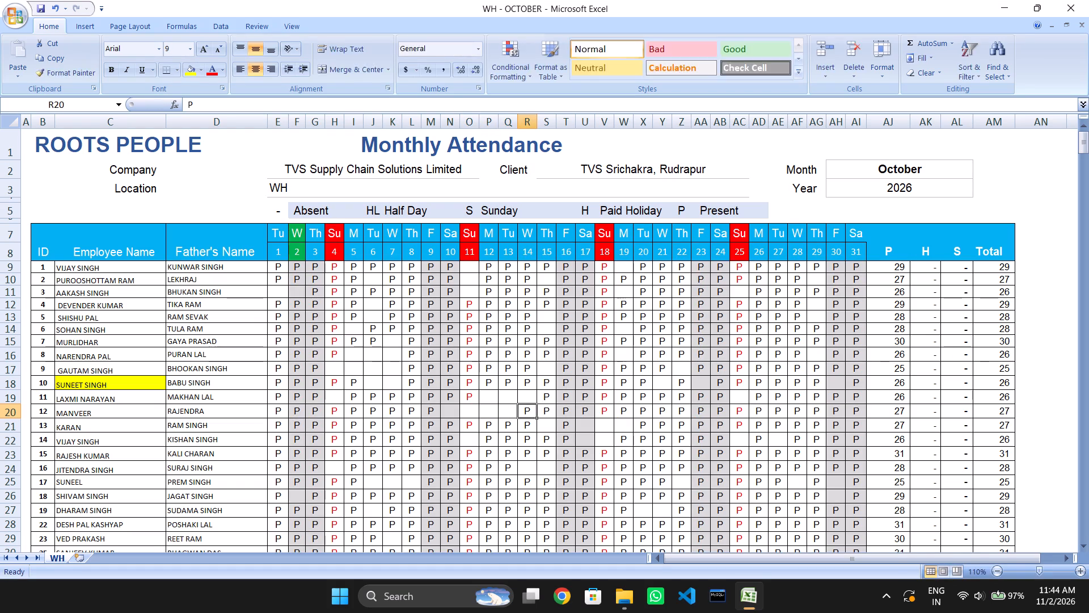
{"action": "key", "text": "BackSpace"}
{"action": "key", "text": "Right"}
{"action": "key", "text": "BackSpace"}
{"action": "key", "text": "Right"}
{"action": "key", "text": "BackSpace"}
{"action": "key", "text": "Right"}
{"action": "key", "text": "BackSpace"}
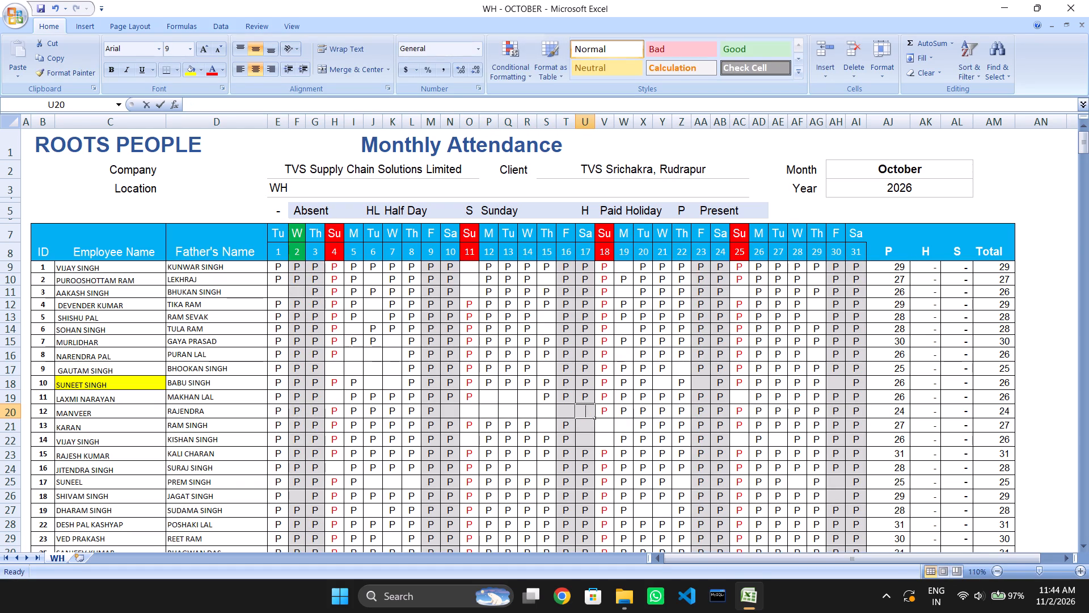
{"action": "key", "text": "Right"}
Clear the P marks on every day from 22 to 31 October for the employee with ID 12.
{"action": "key", "text": "Right"}
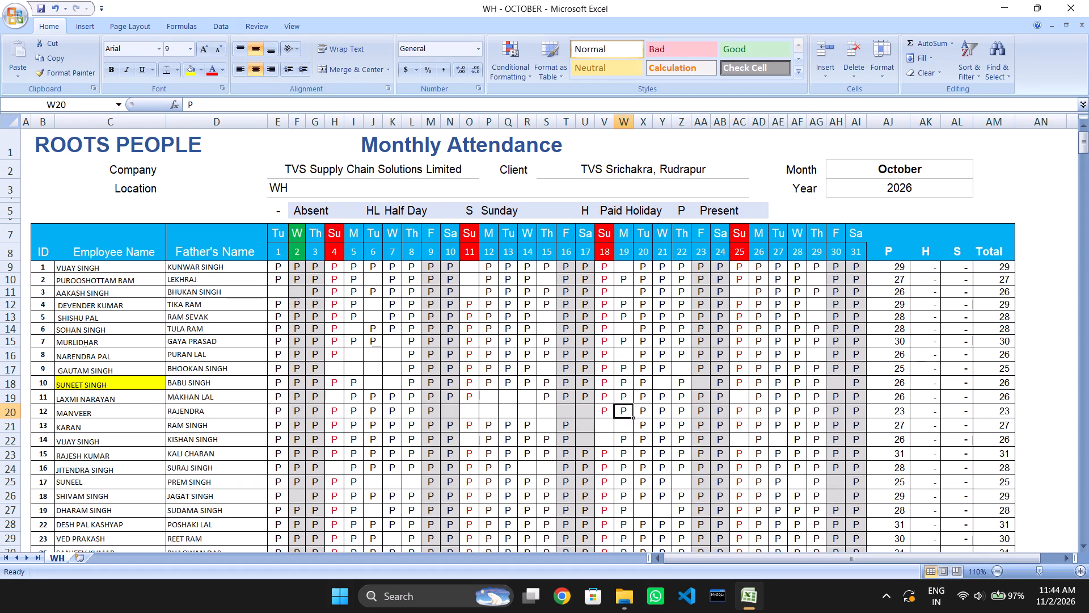
{"action": "key", "text": "Right"}
{"action": "key", "text": "Right"}
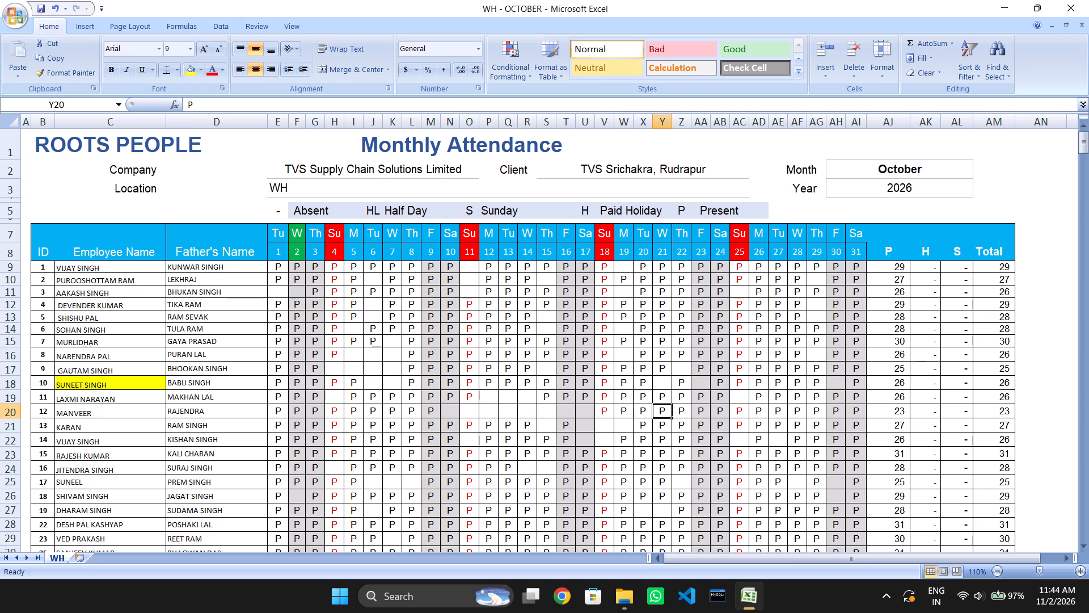
{"action": "key", "text": "Right"}
{"action": "key", "text": "BackSpace"}
{"action": "key", "text": "Right"}
{"action": "key", "text": "BackSpace"}
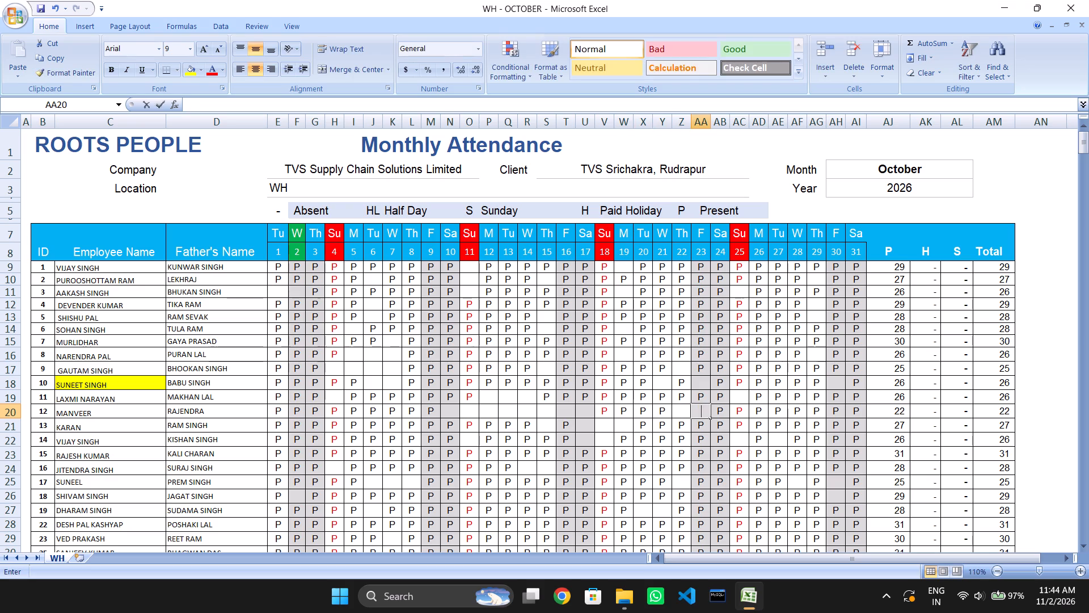
{"action": "key", "text": "Right"}
{"action": "key", "text": "BackSpace"}
{"action": "key", "text": "Right"}
{"action": "key", "text": "BackSpace"}
{"action": "key", "text": "Right"}
{"action": "key", "text": "BackSpace"}
{"action": "key", "text": "Right"}
{"action": "key", "text": "BackSpace"}
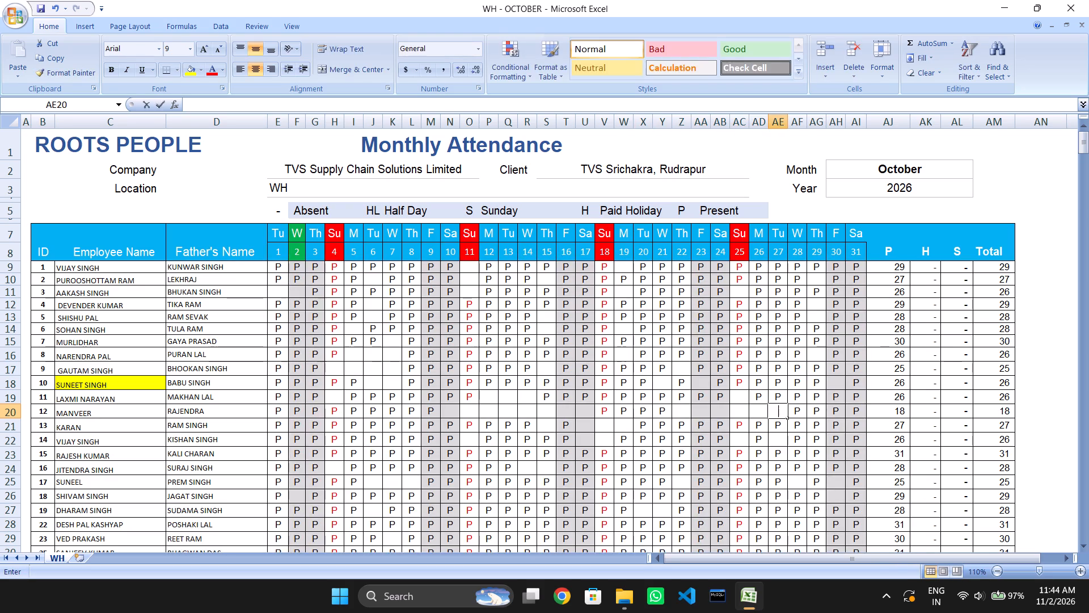
{"action": "key", "text": "Right"}
{"action": "key", "text": "BackSpace"}
{"action": "key", "text": "Right"}
{"action": "key", "text": "BackSpace"}
{"action": "key", "text": "Right"}
{"action": "key", "text": "BackSpace"}
{"action": "key", "text": "Right"}
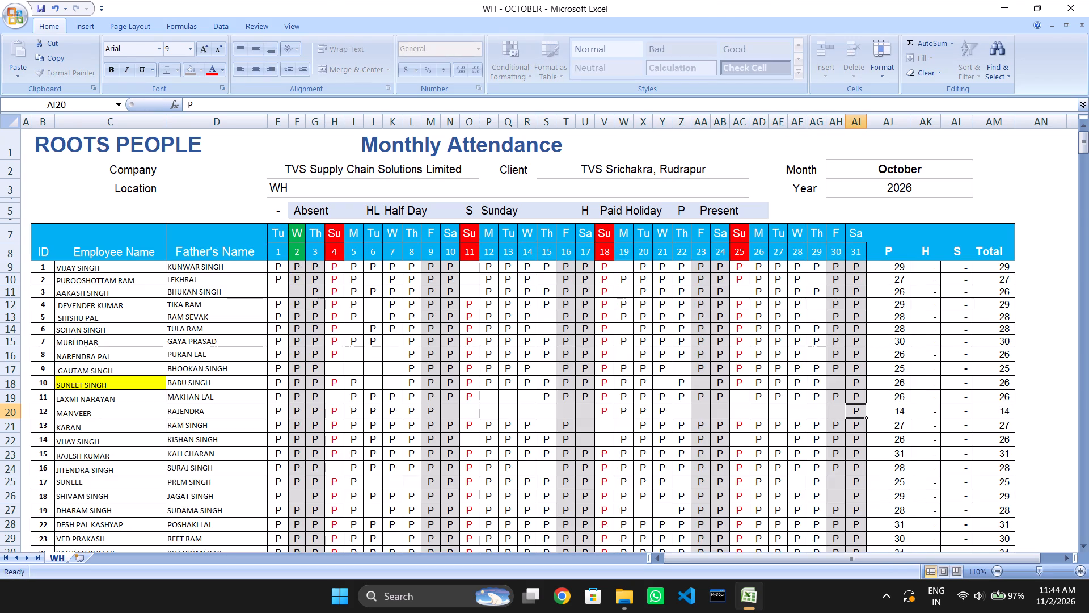
{"action": "key", "text": "BackSpace"}
{"action": "key", "text": "Left"}
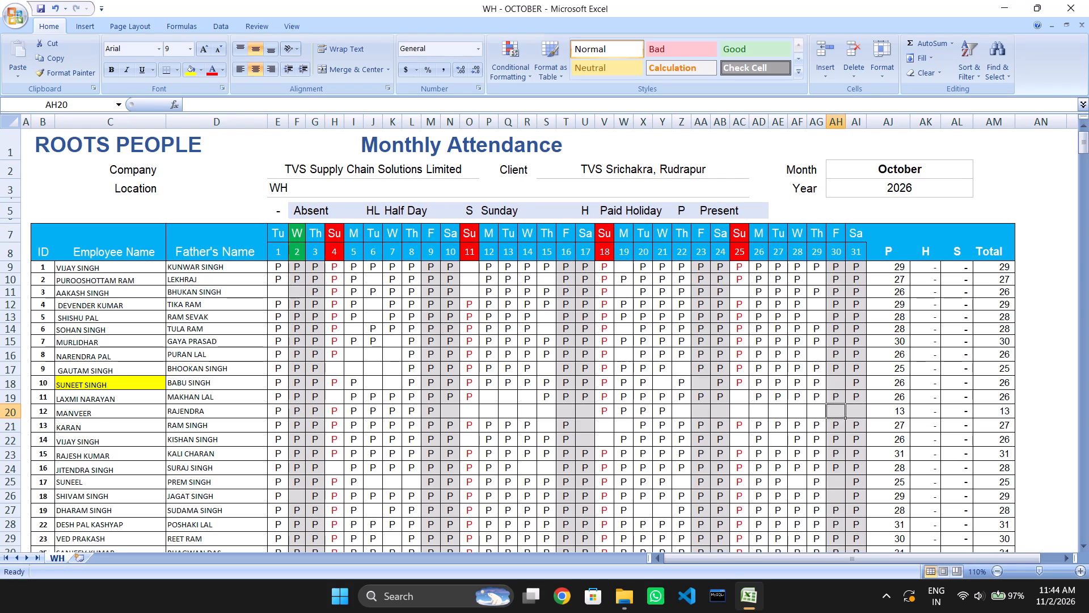
Clear the P mark on 20 October for the employee with ID 15.
{"action": "scroll", "coordinate": [140, 486], "scroll_direction": "down", "scroll_amount": 2}
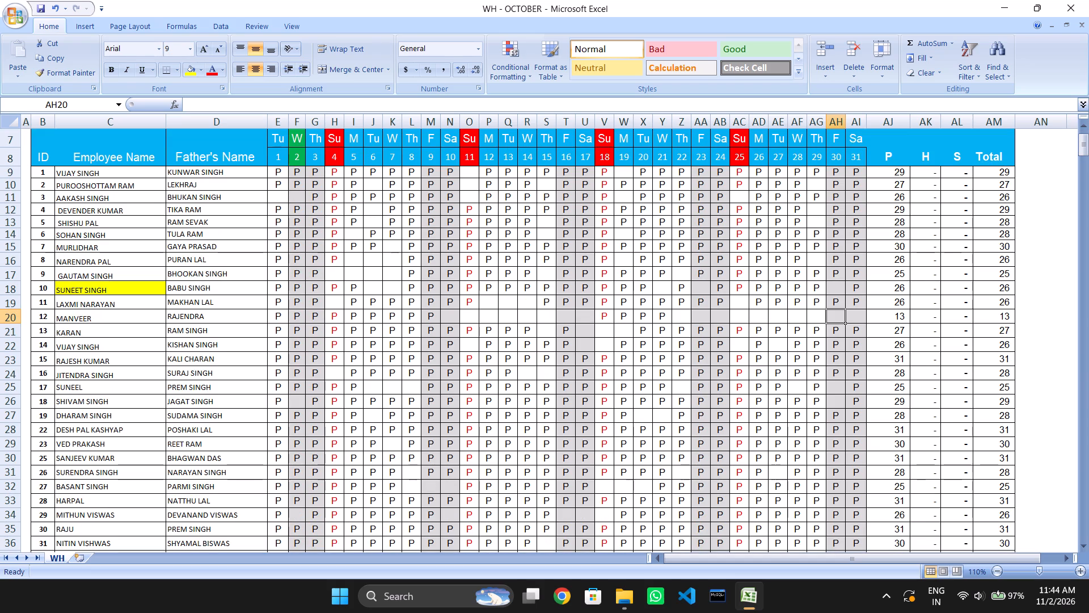
{"action": "left_click", "coordinate": [109, 362]}
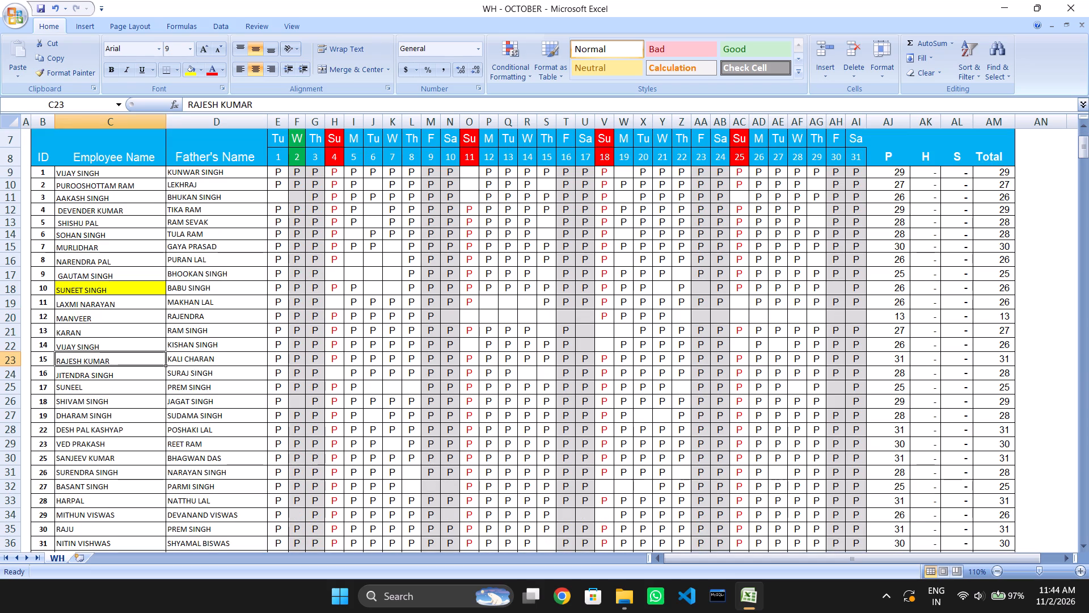
{"action": "key", "text": "Right"}
{"action": "key", "text": "Right"}
{"action": "key", "text": "Right"}
{"action": "key", "text": "Right"}
{"action": "key", "text": "Right"}
{"action": "key", "text": "Right"}
{"action": "key", "text": "Right"}
{"action": "key", "text": "Right"}
{"action": "key", "text": "Right"}
{"action": "key", "text": "Right"}
{"action": "key", "text": "Right"}
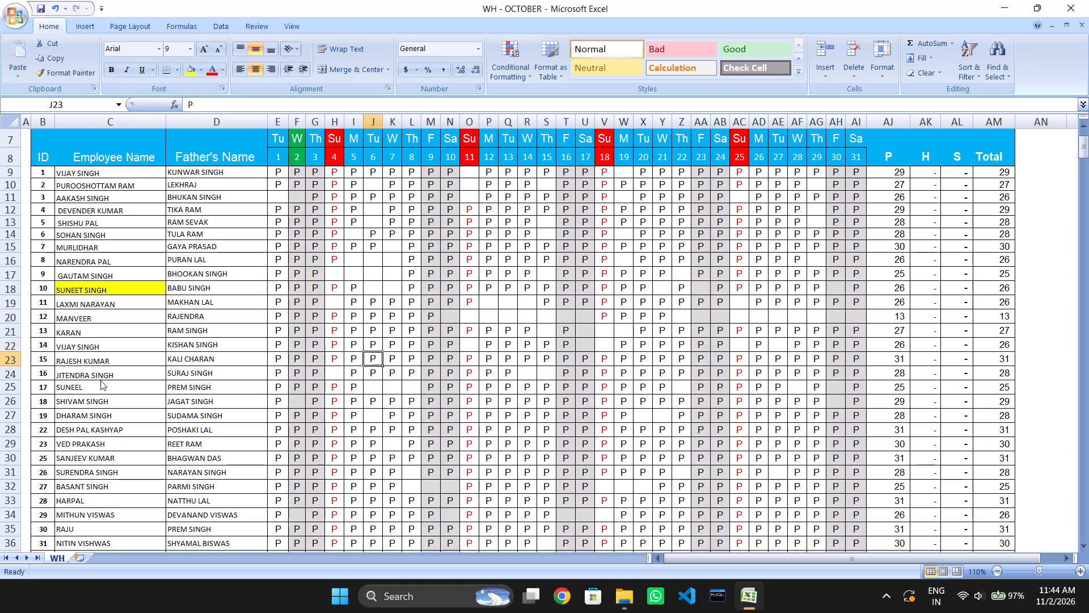
{"action": "key", "text": "Right"}
{"action": "key", "text": "Right"}
{"action": "key", "text": "Right"}
{"action": "key", "text": "Right"}
{"action": "key", "text": "Right"}
{"action": "key", "text": "Right"}
{"action": "key", "text": "Right"}
{"action": "key", "text": "Right"}
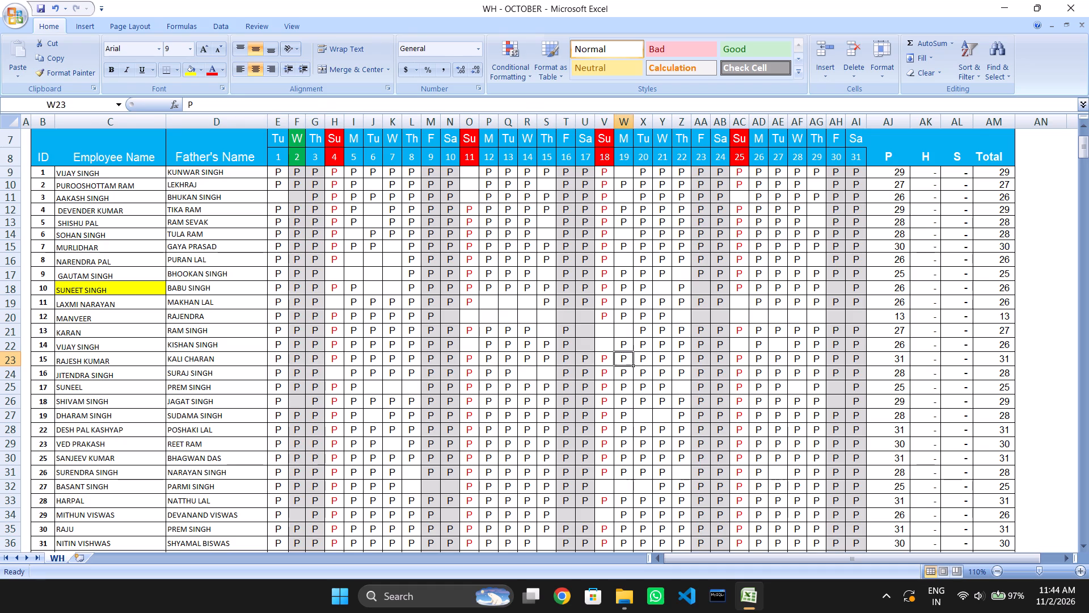
{"action": "key", "text": "Right"}
{"action": "key", "text": "BackSpace"}
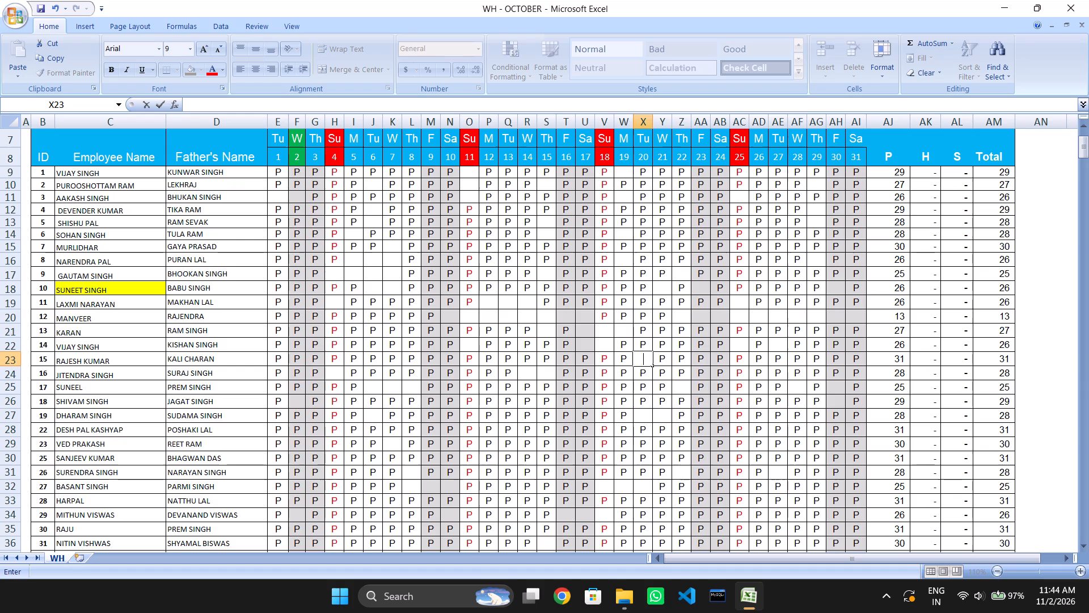
{"action": "key", "text": "Right"}
Clear the P mark on 29 October for the employee with ID 15.
{"action": "key", "text": "Right"}
{"action": "key", "text": "Right"}
{"action": "key", "text": "Right"}
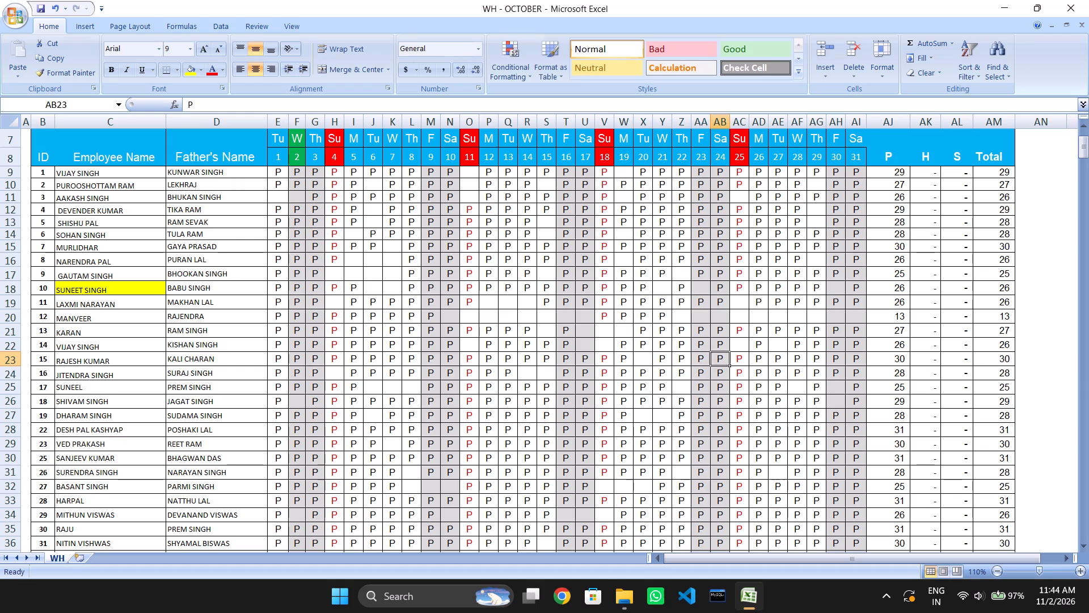
{"action": "key", "text": "Right"}
{"action": "key", "text": "Right"}
{"action": "key", "text": "Right"}
{"action": "key", "text": "Right"}
{"action": "key", "text": "Right"}
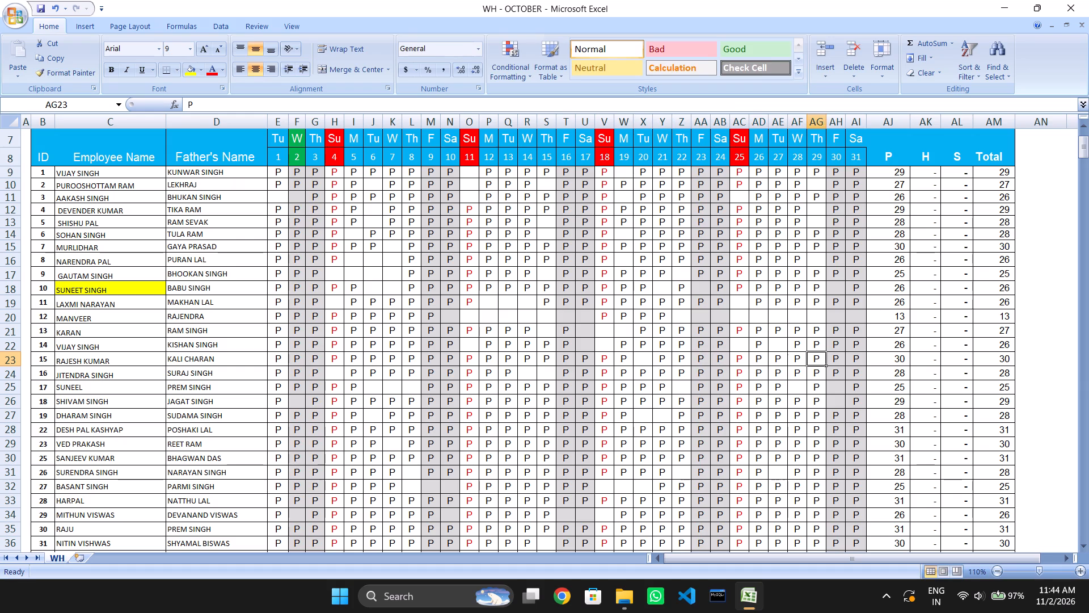
{"action": "key", "text": "BackSpace"}
{"action": "key", "text": "Right"}
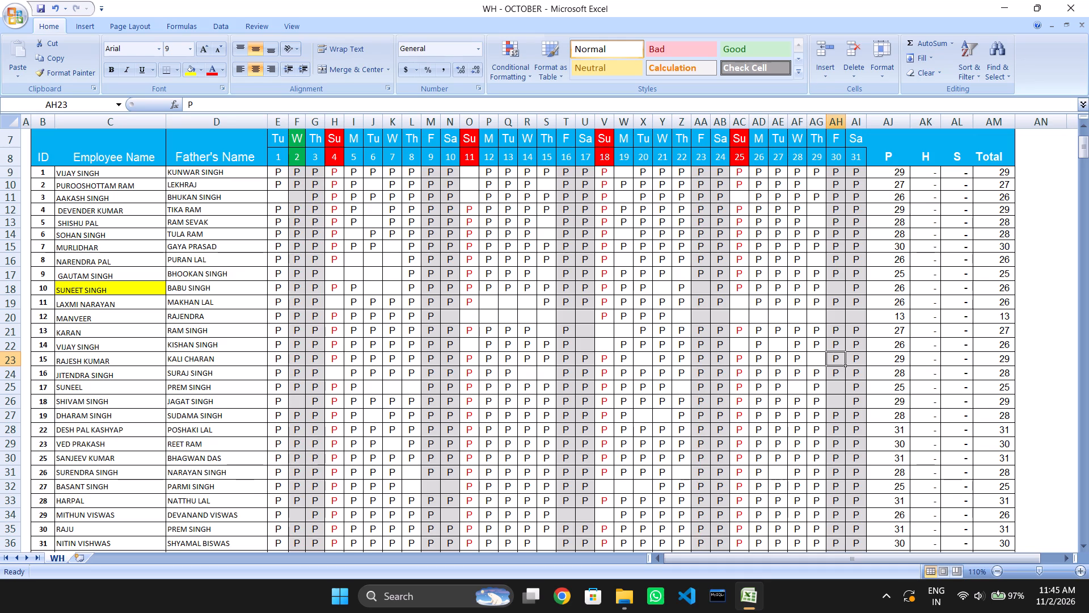
Clear the P mark on 16 October for the employee with ID 28.
{"action": "left_click", "coordinate": [73, 502]}
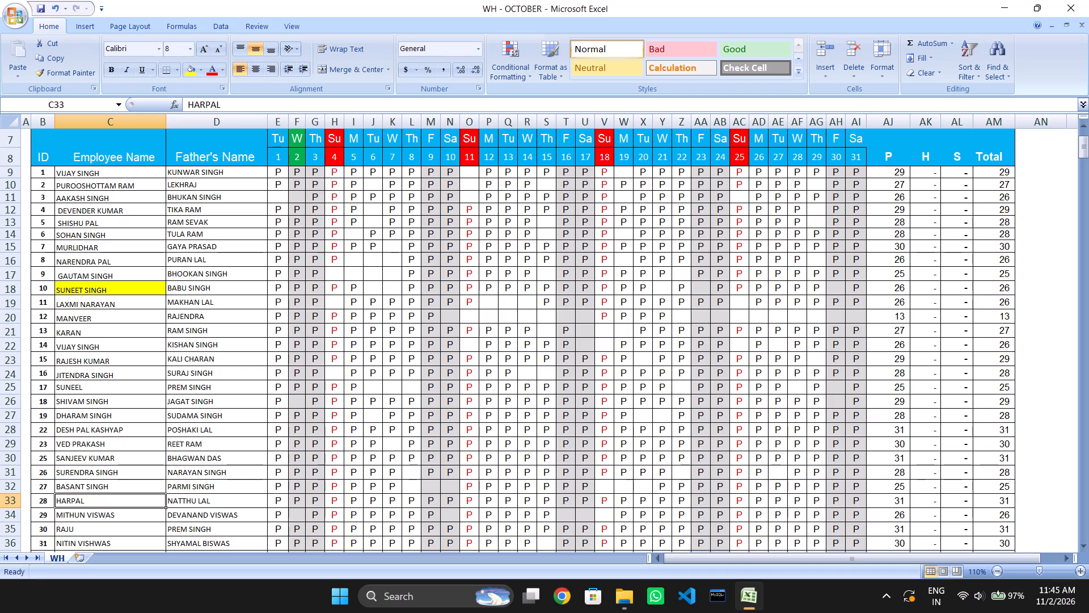
{"action": "key", "text": "Right"}
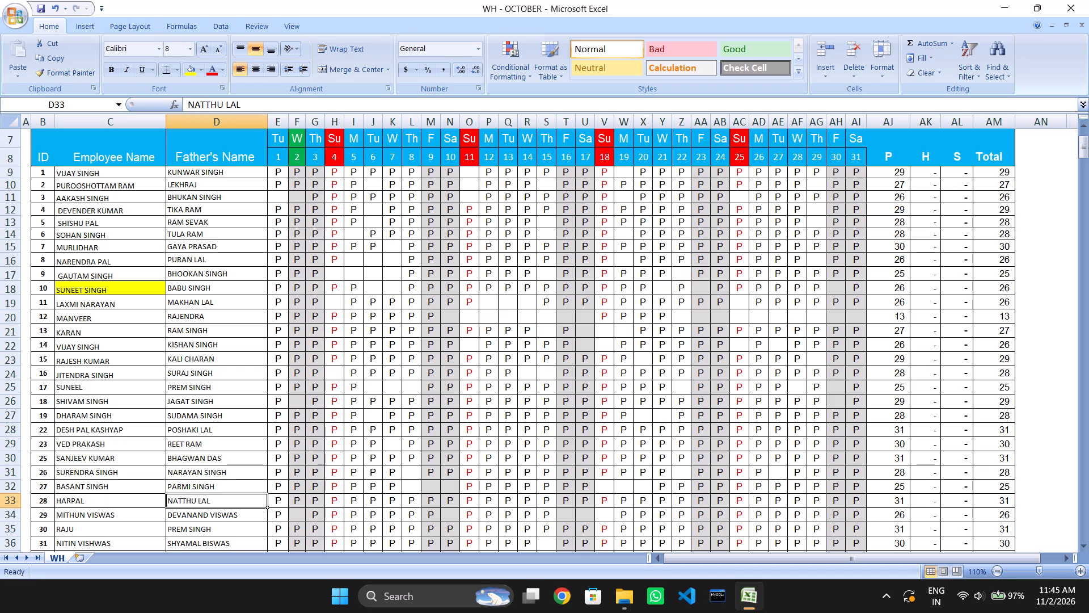
{"action": "key", "text": "Right"}
{"action": "key", "text": "Right"}
{"action": "key", "text": "Right"}
{"action": "key", "text": "Right"}
{"action": "key", "text": "Right"}
{"action": "key", "text": "Right"}
{"action": "key", "text": "Right"}
{"action": "key", "text": "Right"}
{"action": "key", "text": "Right"}
{"action": "key", "text": "Right"}
{"action": "key", "text": "Right"}
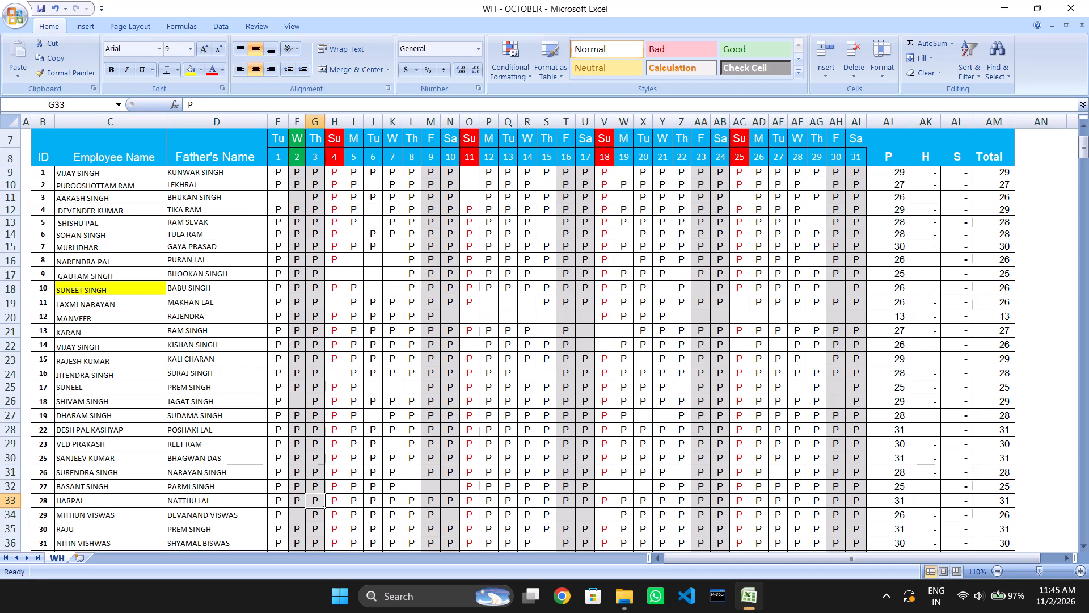
{"action": "key", "text": "Right"}
{"action": "key", "text": "Right"}
{"action": "key", "text": "Right"}
{"action": "key", "text": "Right"}
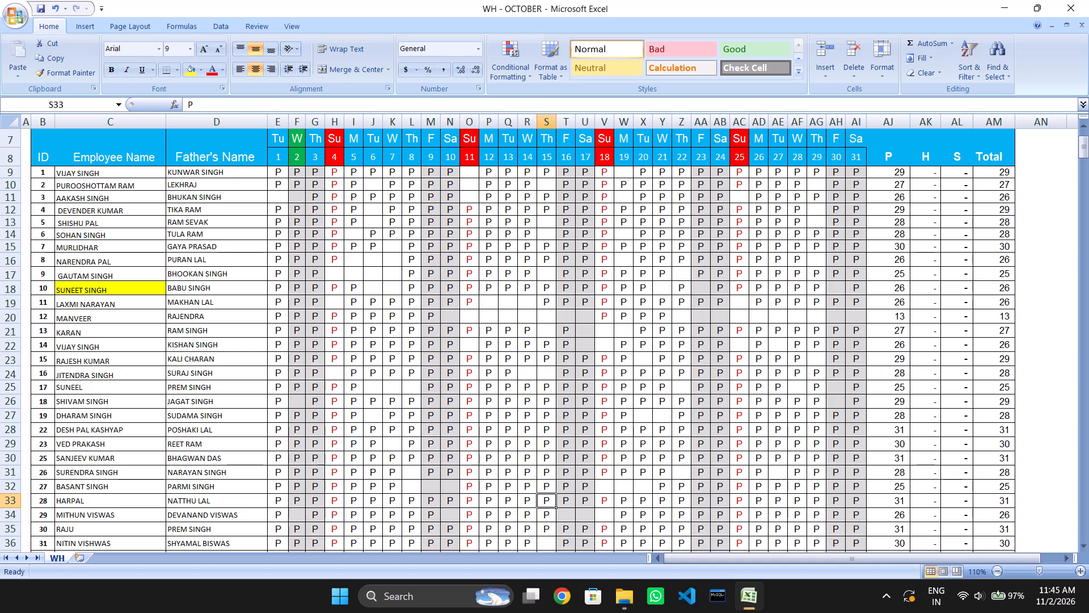
{"action": "key", "text": "Right"}
{"action": "key", "text": "BackSpace"}
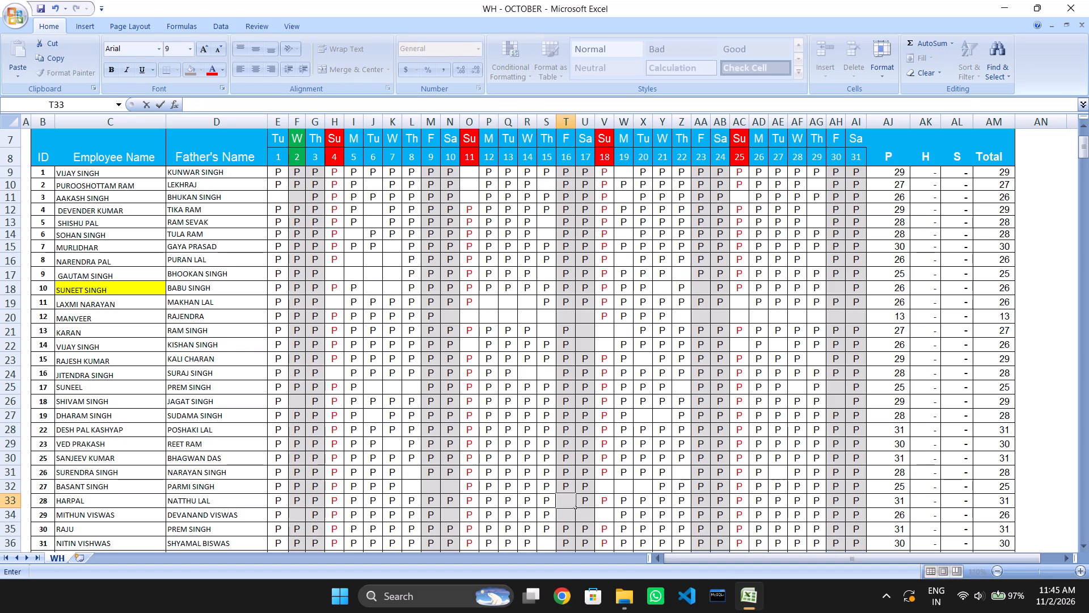
{"action": "key", "text": "Right"}
Clear the P marks on 22, 23 and 24 October for the employee with ID 28.
{"action": "key", "text": "Right"}
{"action": "key", "text": "Right"}
{"action": "key", "text": "Right"}
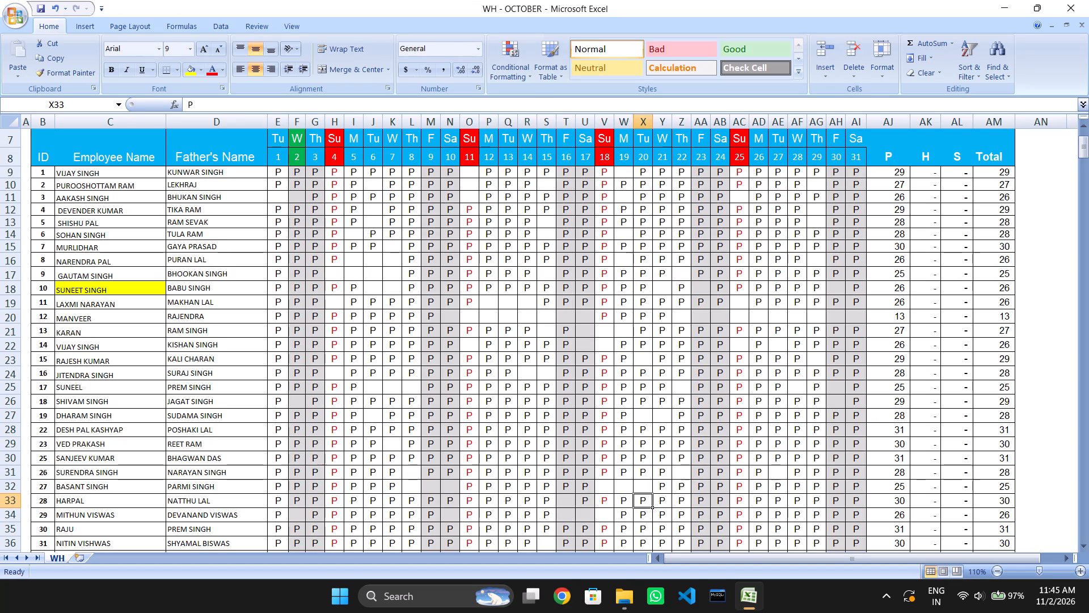
{"action": "key", "text": "Right"}
{"action": "key", "text": "Right"}
{"action": "key", "text": "BackSpace"}
{"action": "key", "text": "Right"}
{"action": "key", "text": "BackSpace"}
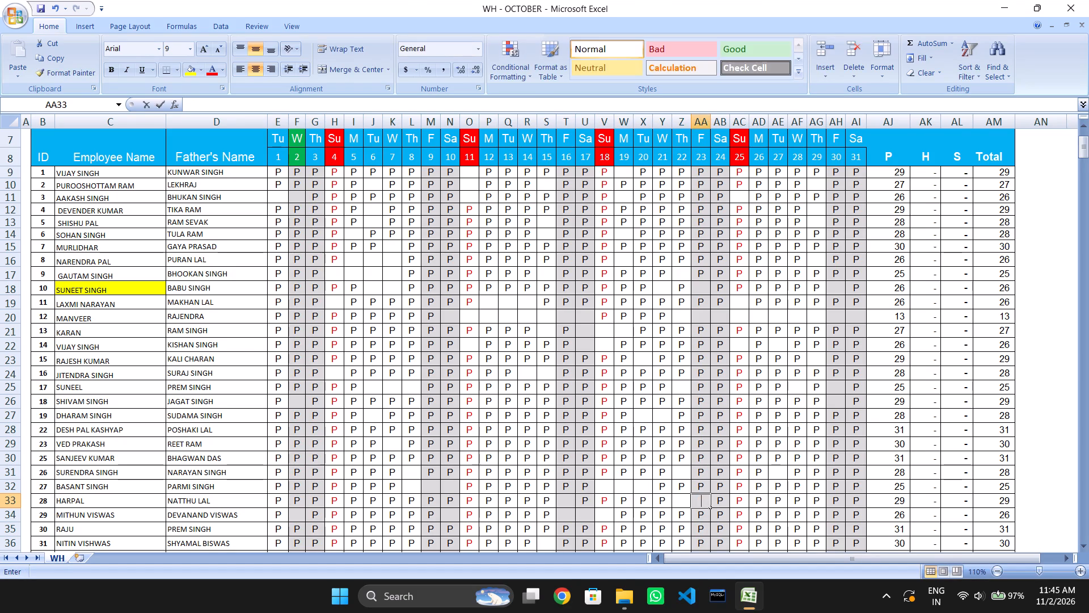
{"action": "key", "text": "Right"}
{"action": "key", "text": "BackSpace"}
{"action": "key", "text": "Right"}
Clear the P mark on 29 October for the employee with ID 28.
{"action": "key", "text": "Right"}
{"action": "key", "text": "Right"}
{"action": "key", "text": "Right"}
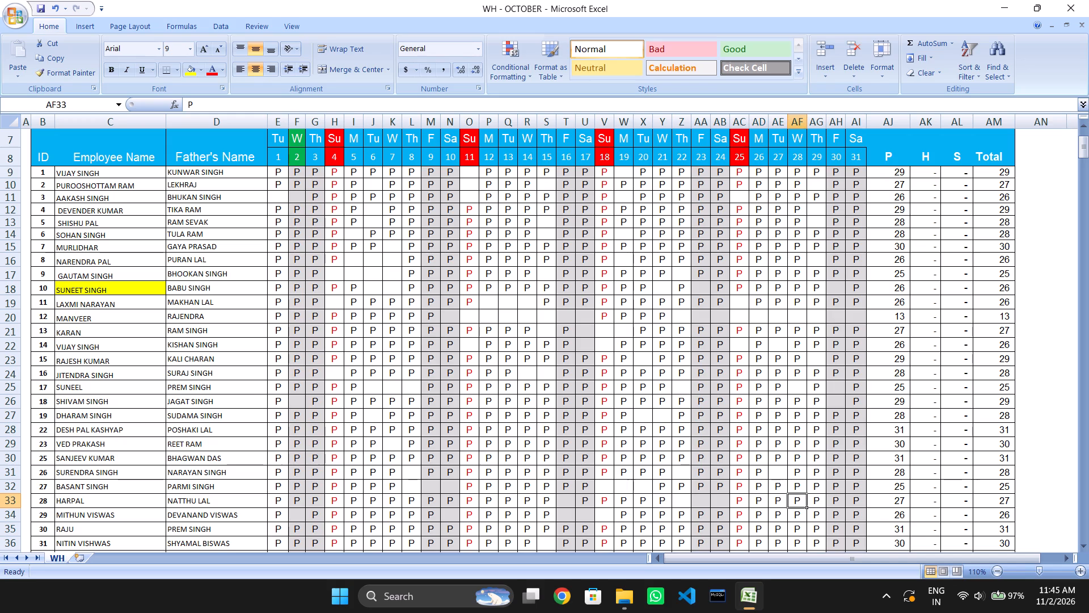
{"action": "key", "text": "Right"}
{"action": "key", "text": "BackSpace"}
{"action": "key", "text": "Right"}
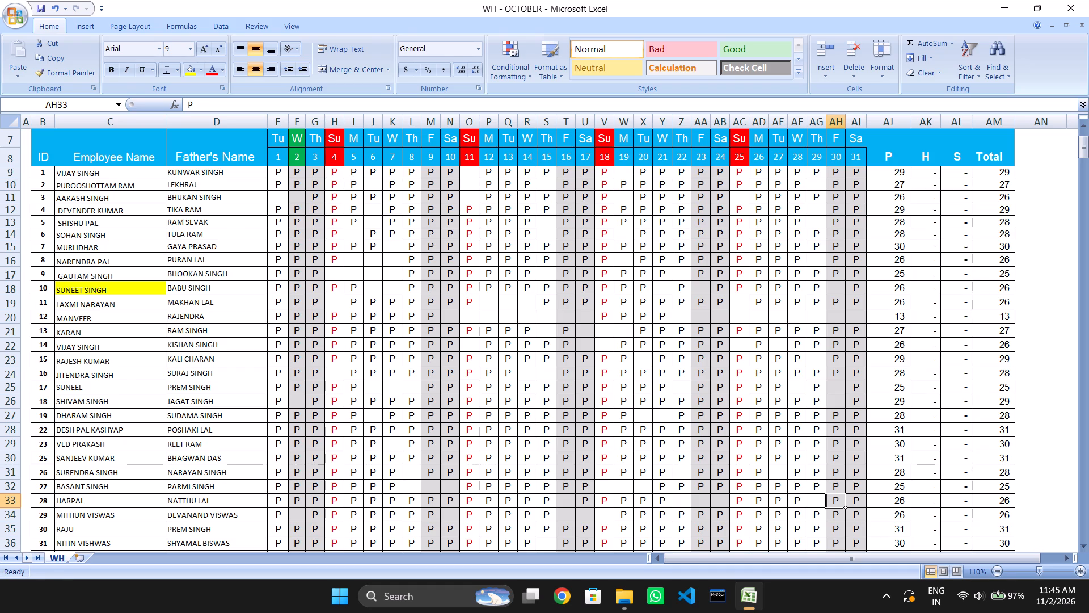
{"action": "scroll", "coordinate": [88, 480], "scroll_direction": "down", "scroll_amount": 1}
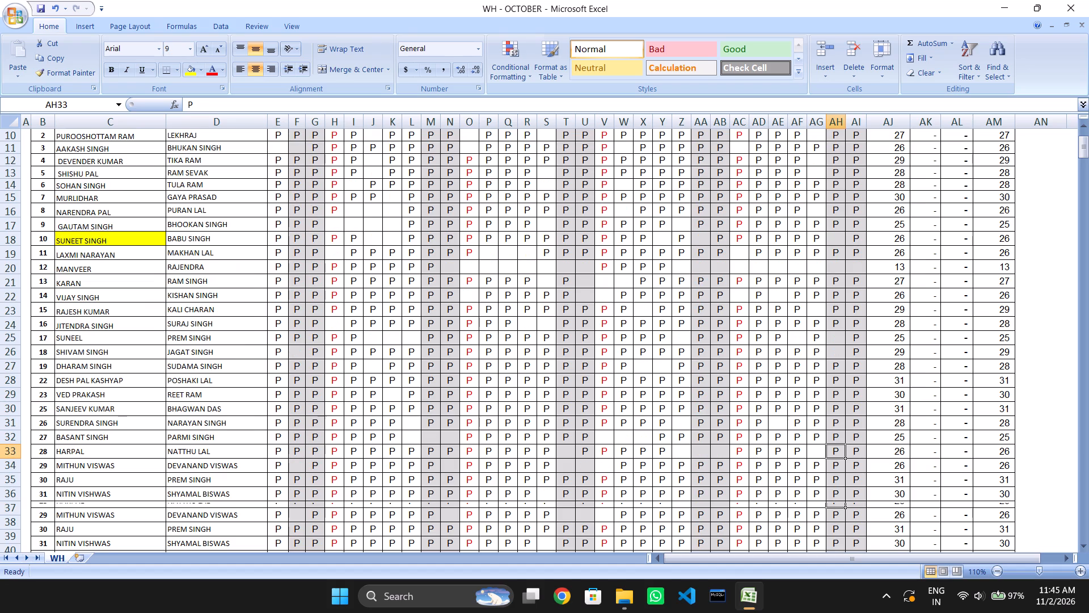
{"action": "left_click", "coordinate": [91, 505]}
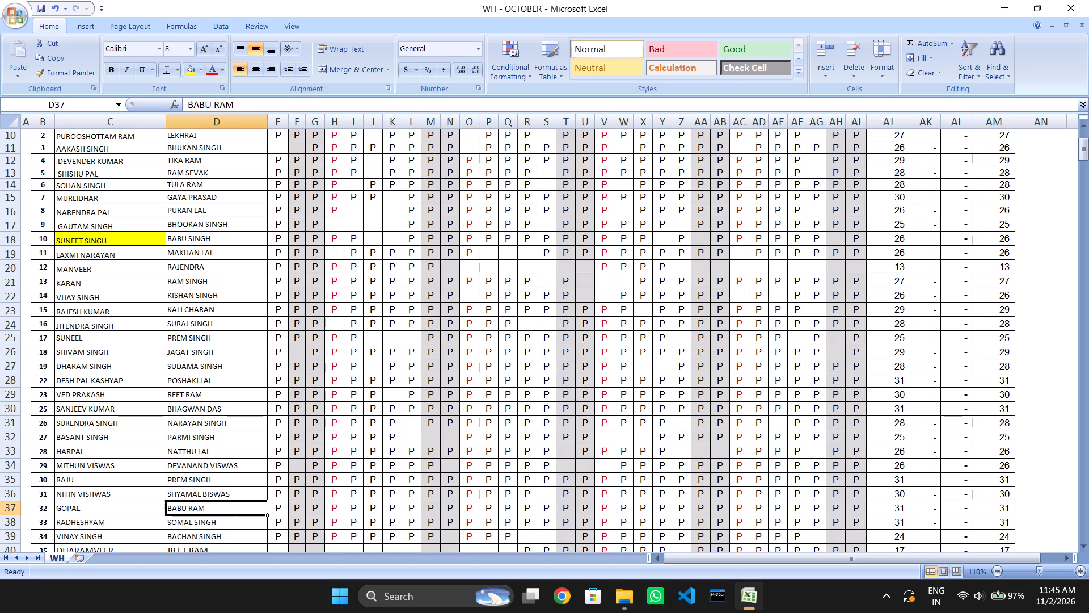
{"action": "key", "text": "Right"}
{"action": "key", "text": "Right"}
{"action": "key", "text": "Right"}
{"action": "key", "text": "Right"}
{"action": "key", "text": "Right"}
{"action": "key", "text": "Right"}
{"action": "key", "text": "Right"}
{"action": "key", "text": "Right"}
{"action": "key", "text": "Right"}
{"action": "key", "text": "Right"}
{"action": "key", "text": "Right"}
{"action": "key", "text": "Right"}
{"action": "key", "text": "Right"}
{"action": "key", "text": "Right"}
{"action": "key", "text": "Right"}
{"action": "key", "text": "Right"}
{"action": "key", "text": "Right"}
{"action": "key", "text": "Right"}
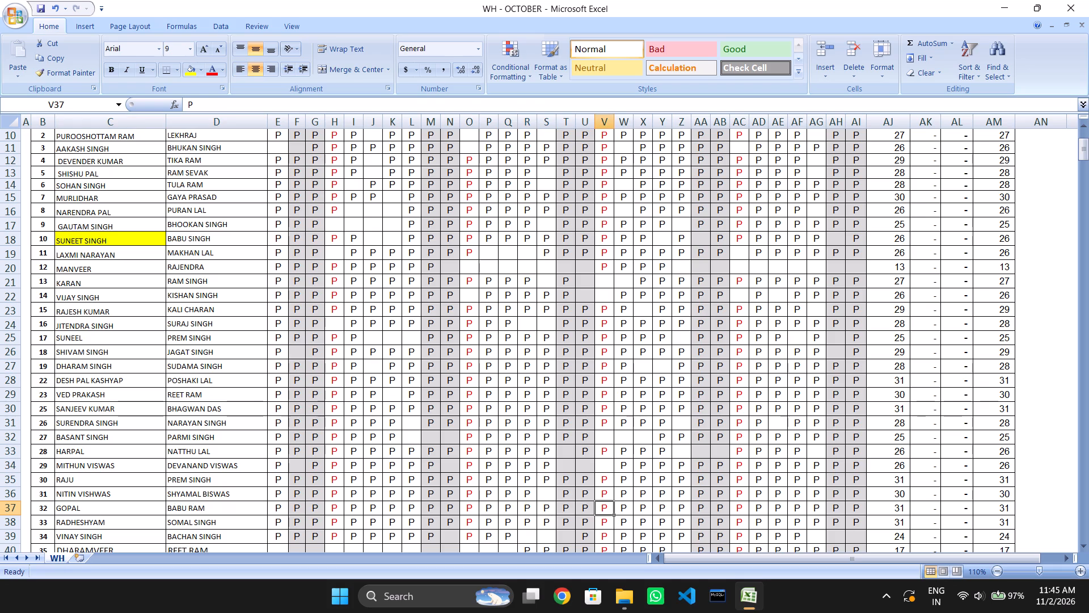
{"action": "key", "text": "BackSpace"}
{"action": "key", "text": "Right"}
Clear the P mark on 29 October for the employee with ID 32.
{"action": "key", "text": "Right"}
{"action": "key", "text": "Right"}
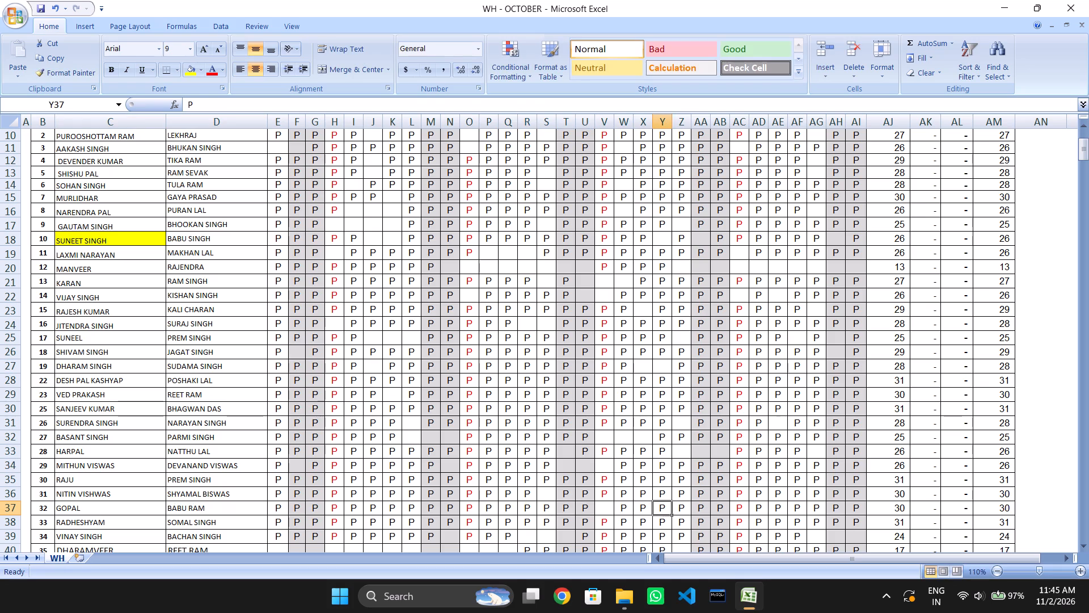
{"action": "key", "text": "Right"}
{"action": "key", "text": "Right"}
{"action": "key", "text": "Right"}
{"action": "key", "text": "Right"}
{"action": "key", "text": "Right"}
{"action": "key", "text": "Right"}
{"action": "key", "text": "Right"}
{"action": "key", "text": "Right"}
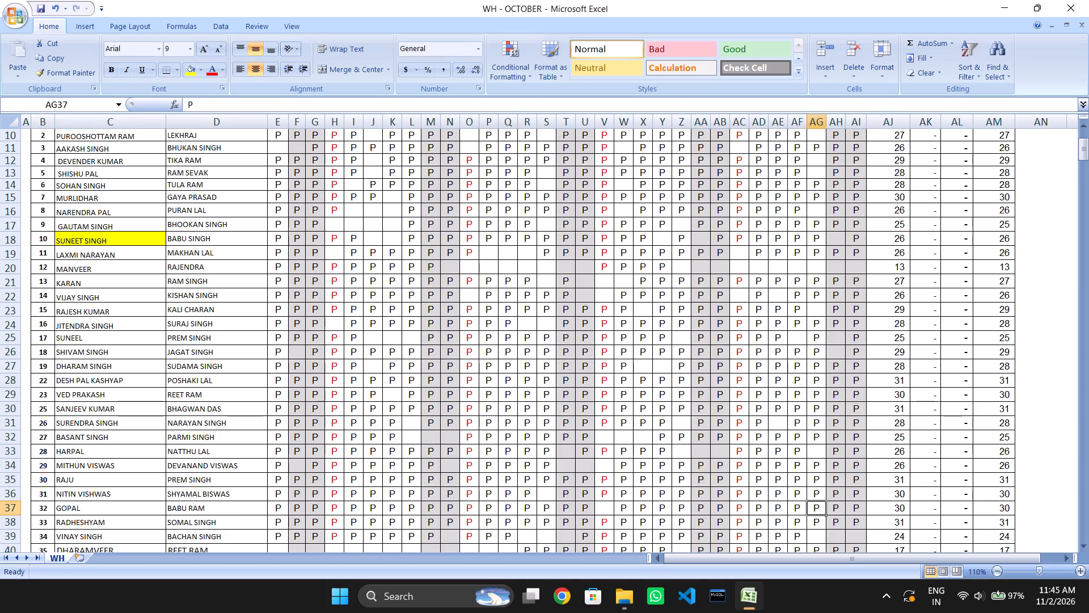
{"action": "key", "text": "BackSpace"}
{"action": "key", "text": "Right"}
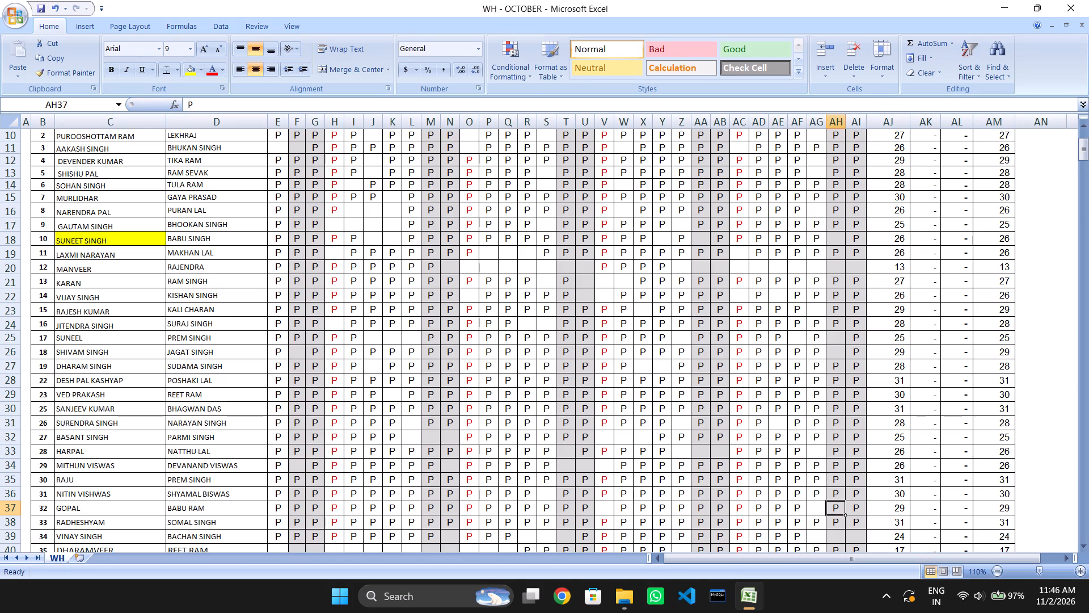
Clear the P mark on 5 October for the employee with ID 33.
{"action": "left_click", "coordinate": [74, 522]}
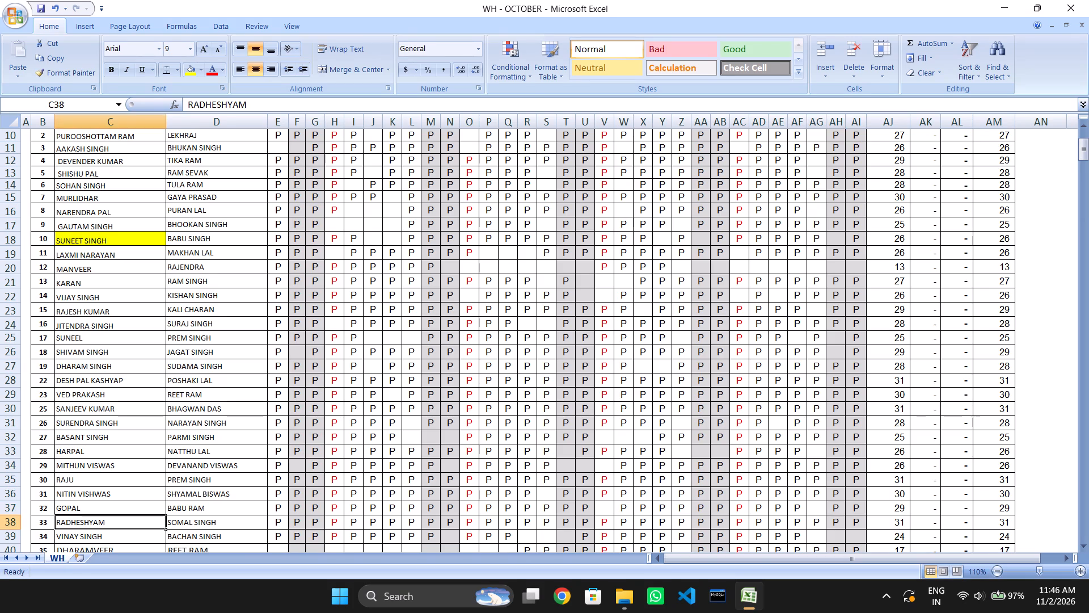
{"action": "key", "text": "Right"}
{"action": "key", "text": "Right"}
{"action": "key", "text": "Right"}
{"action": "key", "text": "Right"}
{"action": "key", "text": "Right"}
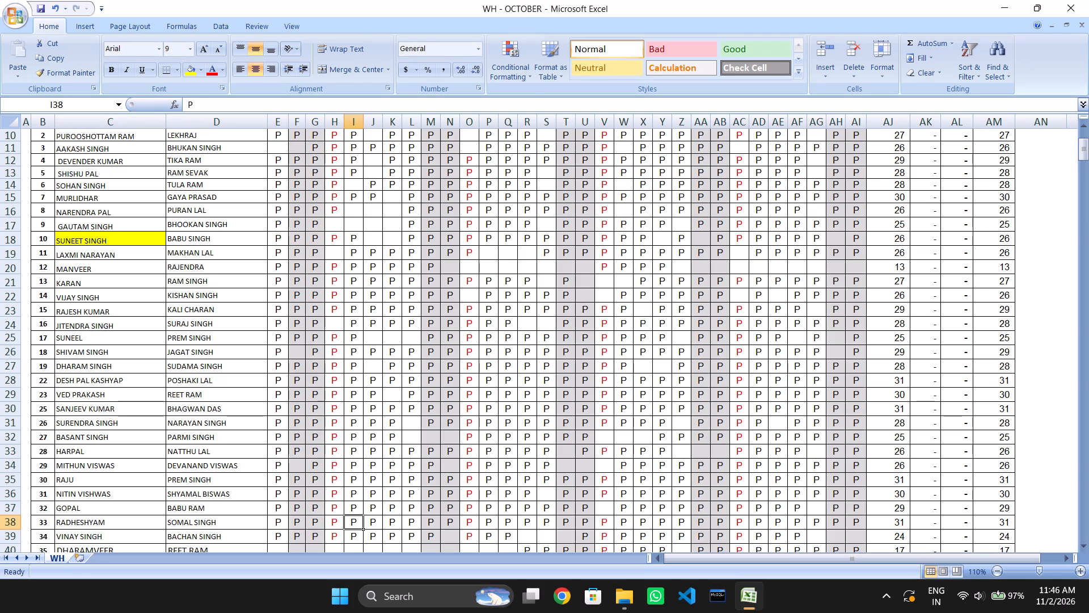
{"action": "key", "text": "BackSpace"}
{"action": "key", "text": "Right"}
{"action": "key", "text": "Right"}
{"action": "key", "text": "Right"}
{"action": "key", "text": "Right"}
{"action": "key", "text": "Right"}
{"action": "key", "text": "Right"}
{"action": "key", "text": "Right"}
{"action": "key", "text": "Right"}
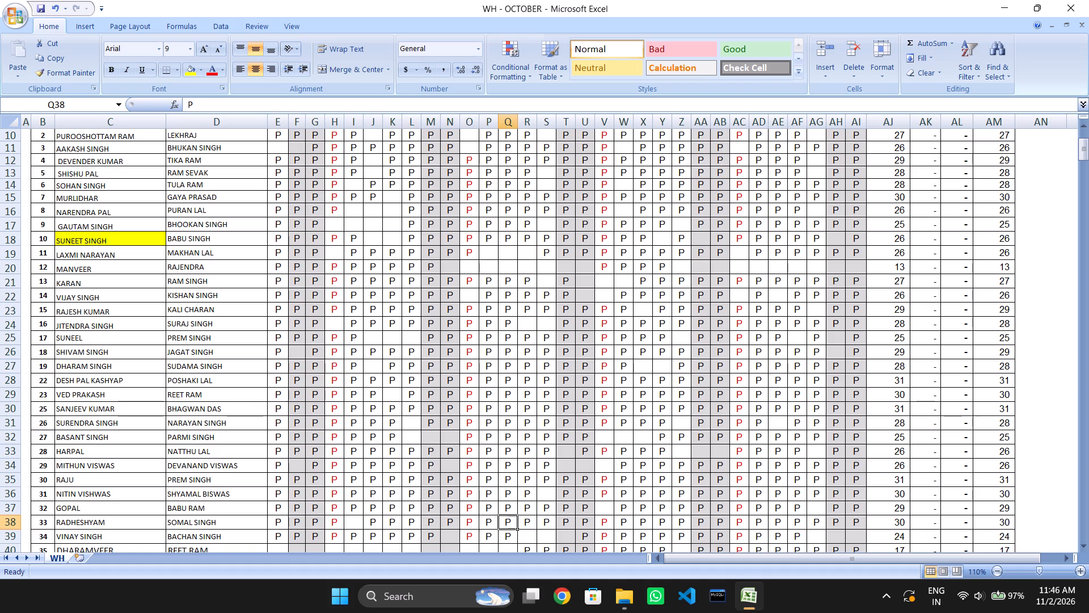
{"action": "key", "text": "Right"}
{"action": "key", "text": "Right"}
{"action": "key", "text": "Right"}
{"action": "key", "text": "Right"}
{"action": "key", "text": "Right"}
{"action": "key", "text": "Right"}
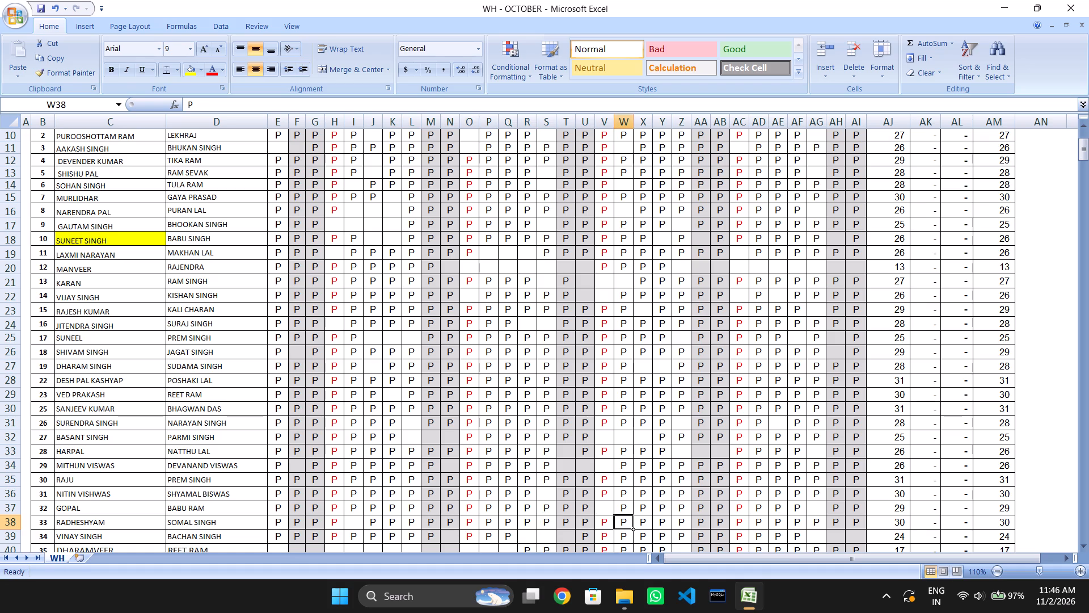
{"action": "key", "text": "Right"}
{"action": "key", "text": "BackSpace"}
{"action": "key", "text": "Right"}
{"action": "key", "text": "Right"}
{"action": "key", "text": "Right"}
{"action": "key", "text": "Right"}
{"action": "key", "text": "Right"}
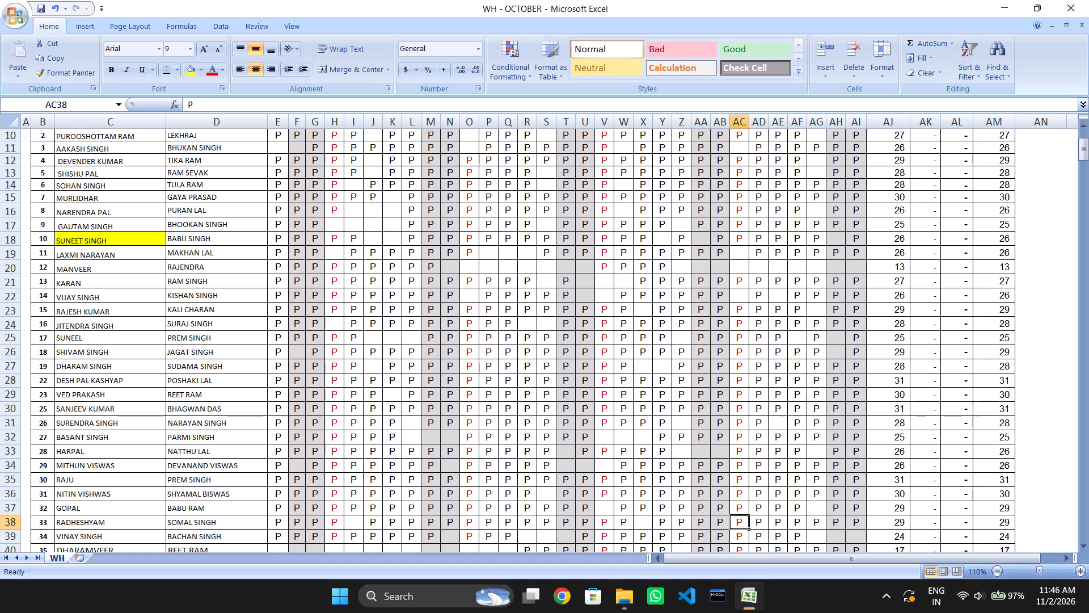
{"action": "key", "text": "Right"}
{"action": "key", "text": "Right"}
{"action": "key", "text": "Right"}
{"action": "key", "text": "Right"}
{"action": "key", "text": "BackSpace"}
{"action": "key", "text": "Right"}
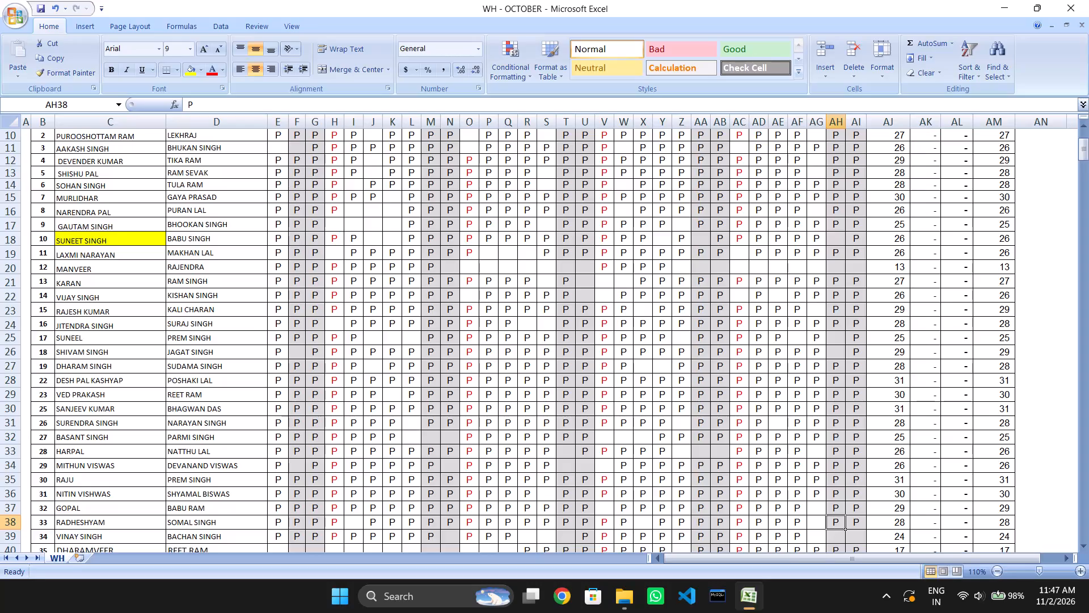
Clear the P mark on Sunday 4 October for the employee with ID 33.
{"action": "left_click", "coordinate": [337, 522]}
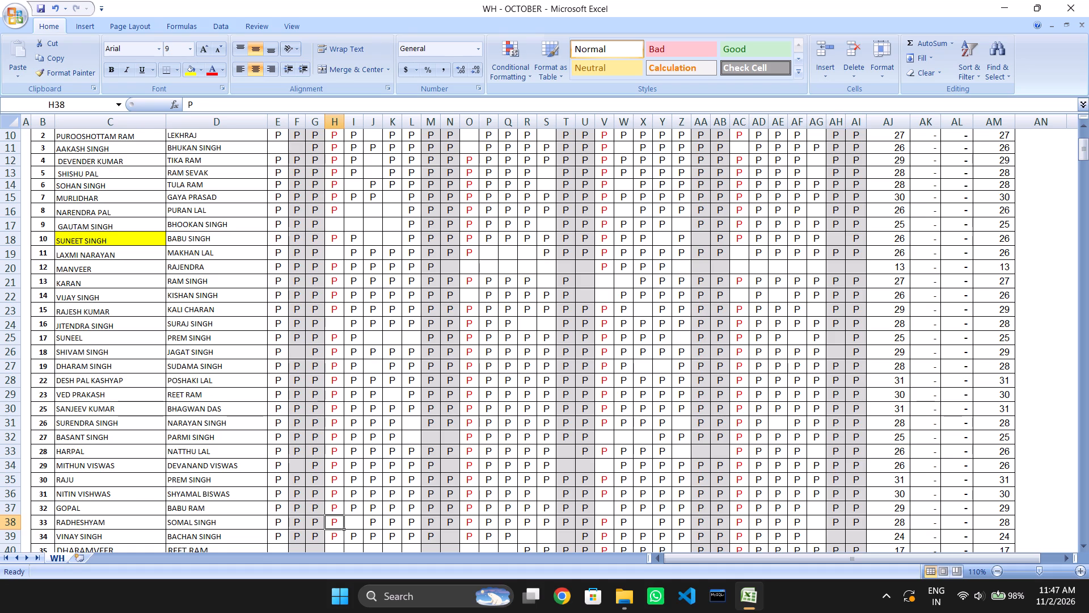
{"action": "key", "text": "BackSpace"}
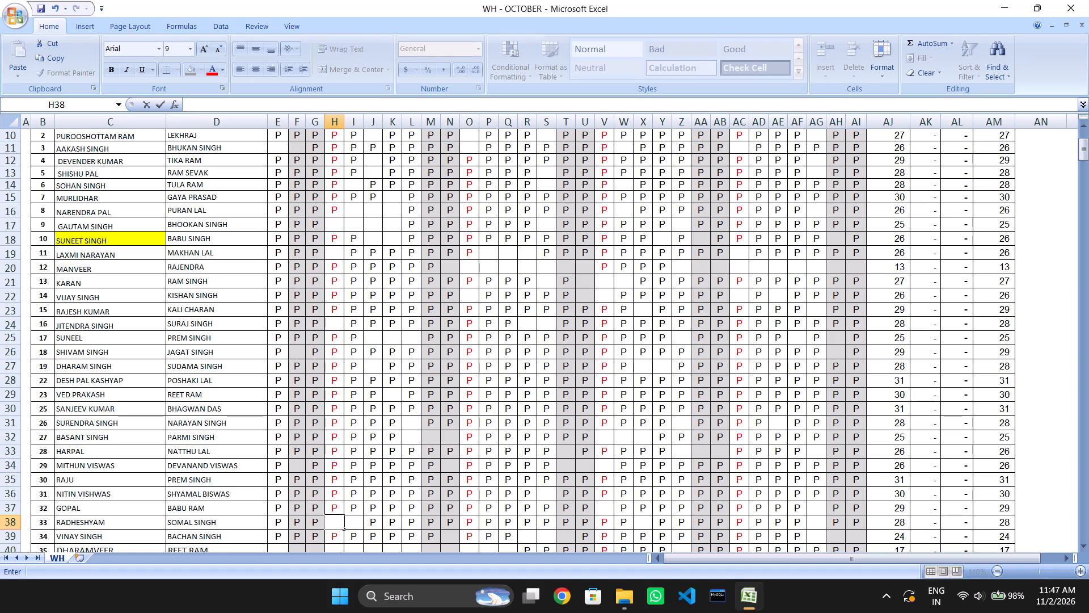
{"action": "left_click", "coordinate": [235, 515]}
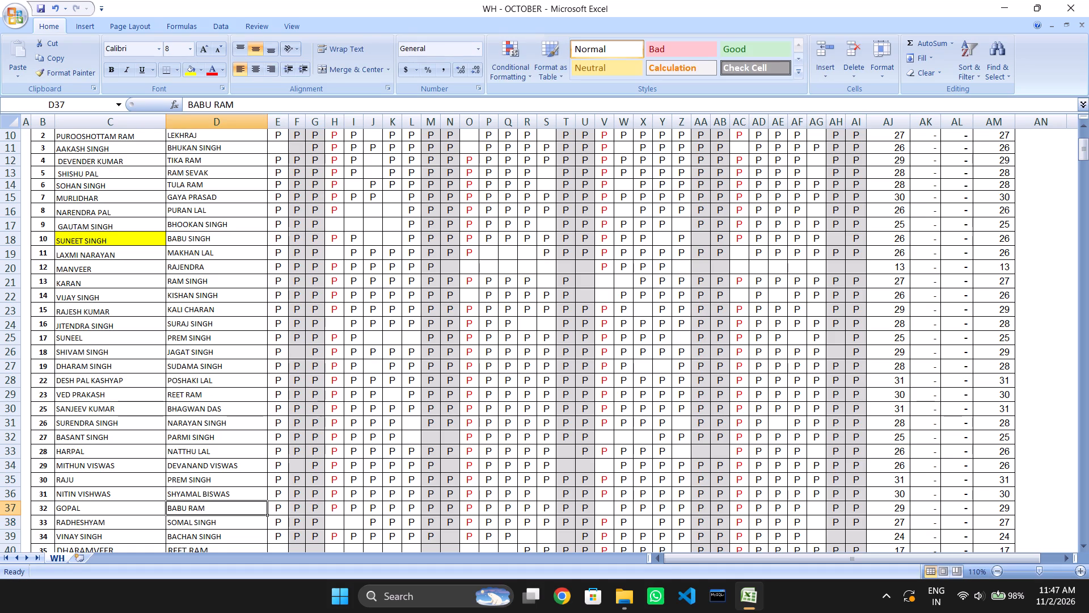
Clear the P mark on 9 October for the employee with ID 22.
{"action": "left_click", "coordinate": [100, 380]}
{"action": "key", "text": "Right"}
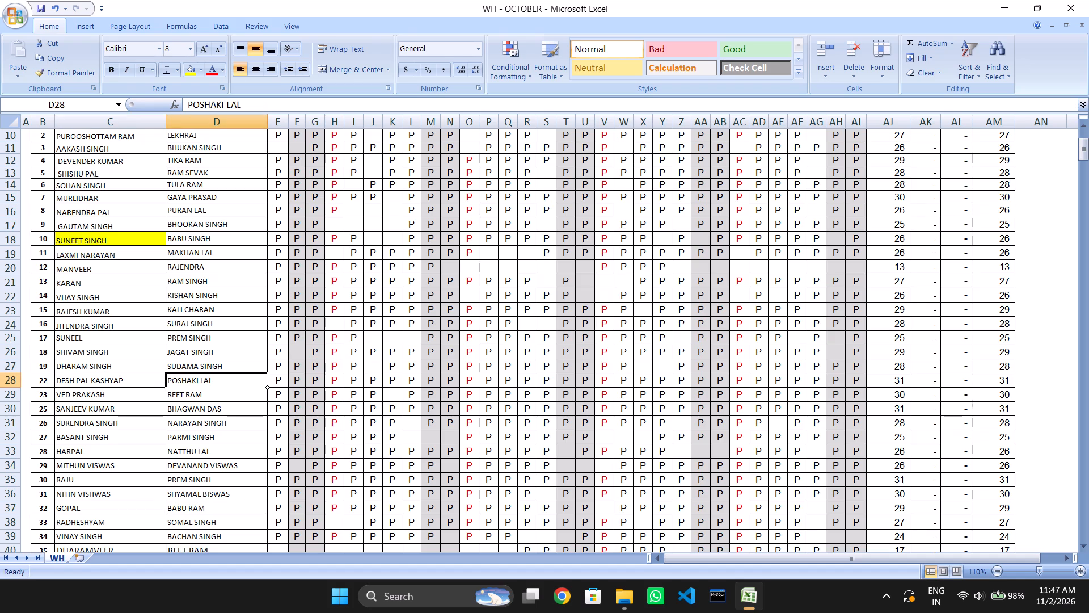
{"action": "key", "text": "Right"}
{"action": "key", "text": "Right"}
{"action": "key", "text": "Right"}
{"action": "key", "text": "Right"}
{"action": "key", "text": "Right"}
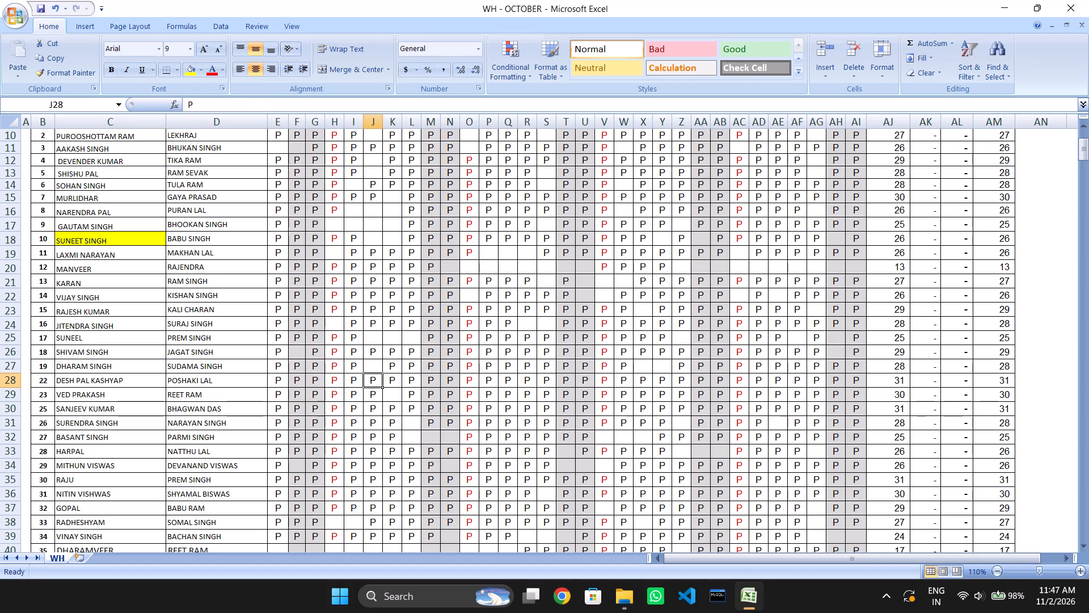
{"action": "key", "text": "Right"}
{"action": "key", "text": "Right"}
{"action": "key", "text": "Right"}
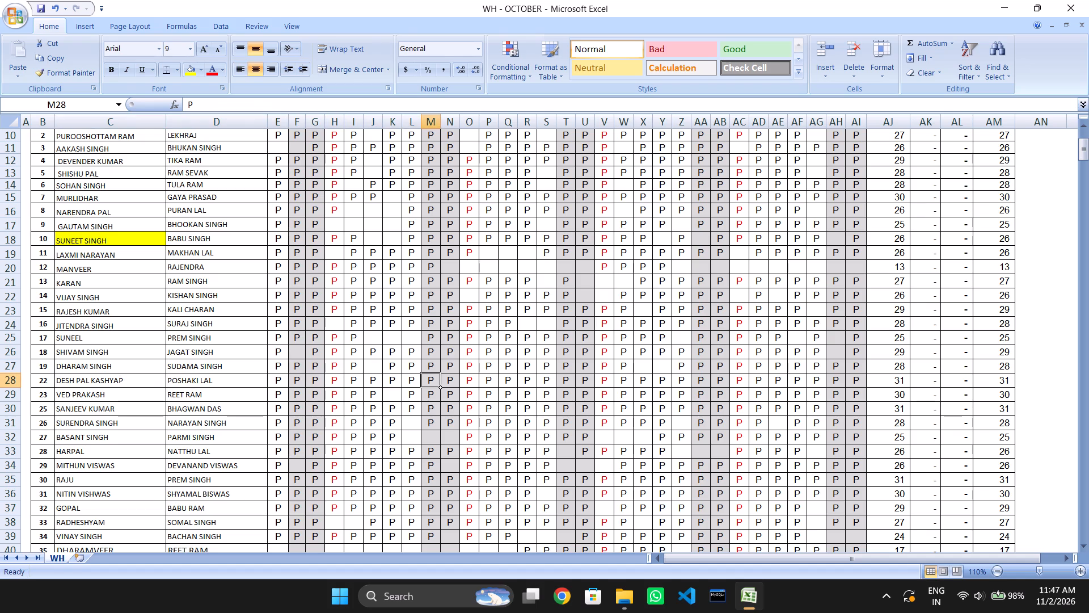
{"action": "key", "text": "BackSpace"}
{"action": "key", "text": "Right"}
Clear the P mark on 14 October for the employee with ID 22.
{"action": "key", "text": "Right"}
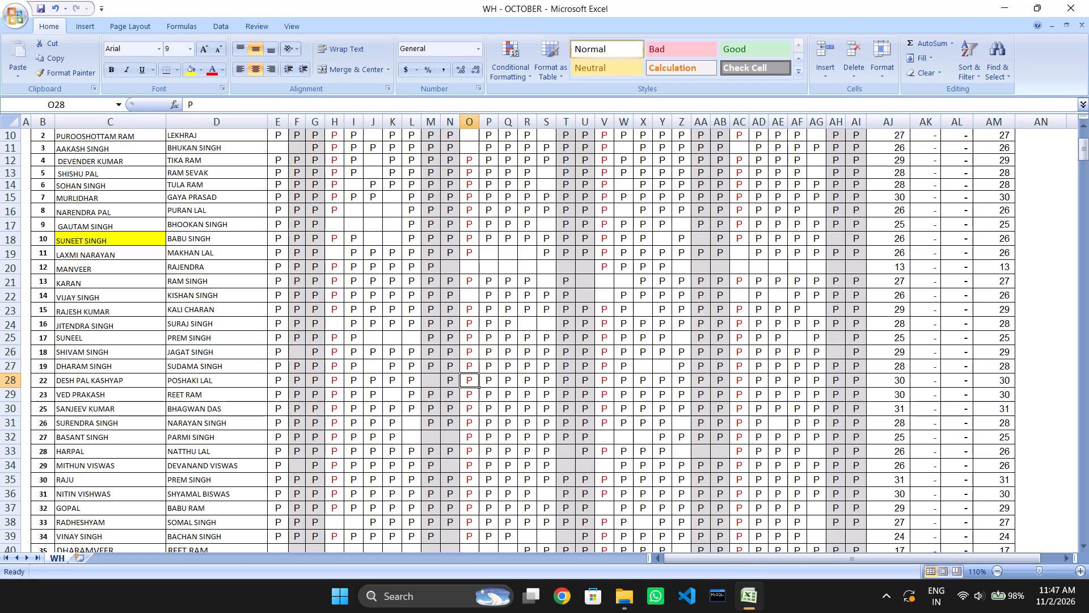
{"action": "key", "text": "Right"}
{"action": "key", "text": "Right"}
{"action": "key", "text": "Right"}
{"action": "key", "text": "BackSpace"}
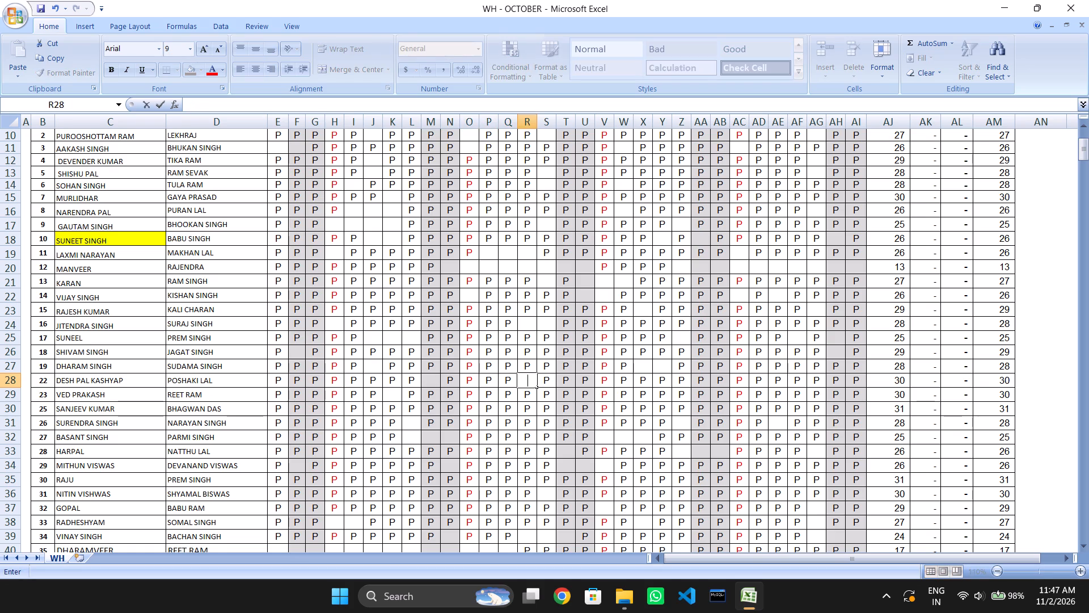
{"action": "key", "text": "Right"}
Clear the P mark on 23 October for the employee with ID 22.
{"action": "key", "text": "Right"}
{"action": "key", "text": "Right"}
{"action": "key", "text": "Right"}
{"action": "key", "text": "Right"}
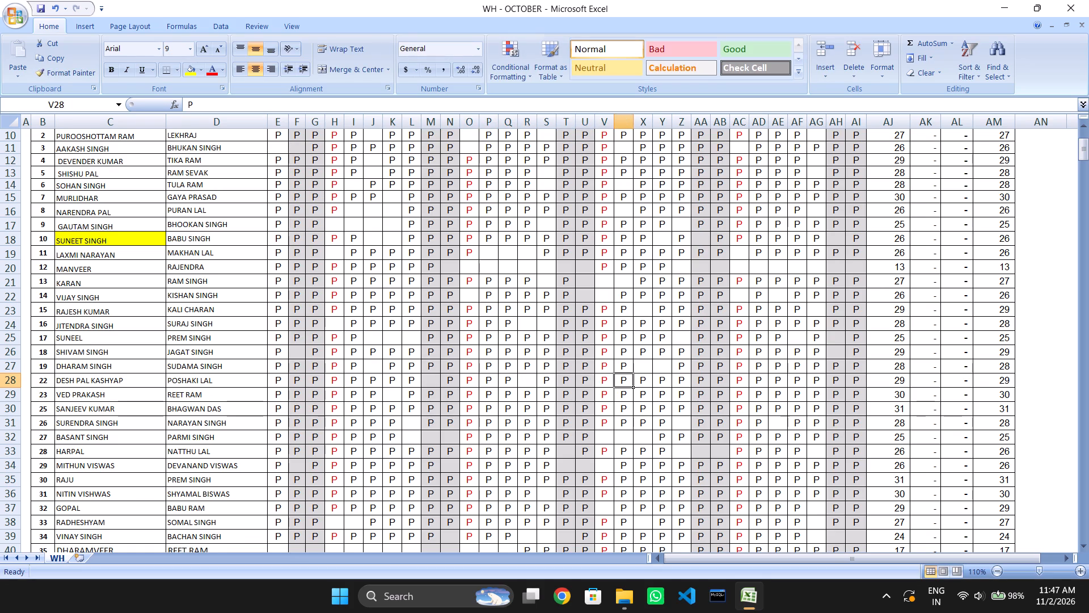
{"action": "key", "text": "Right"}
{"action": "key", "text": "Right"}
{"action": "key", "text": "Right"}
{"action": "key", "text": "Right"}
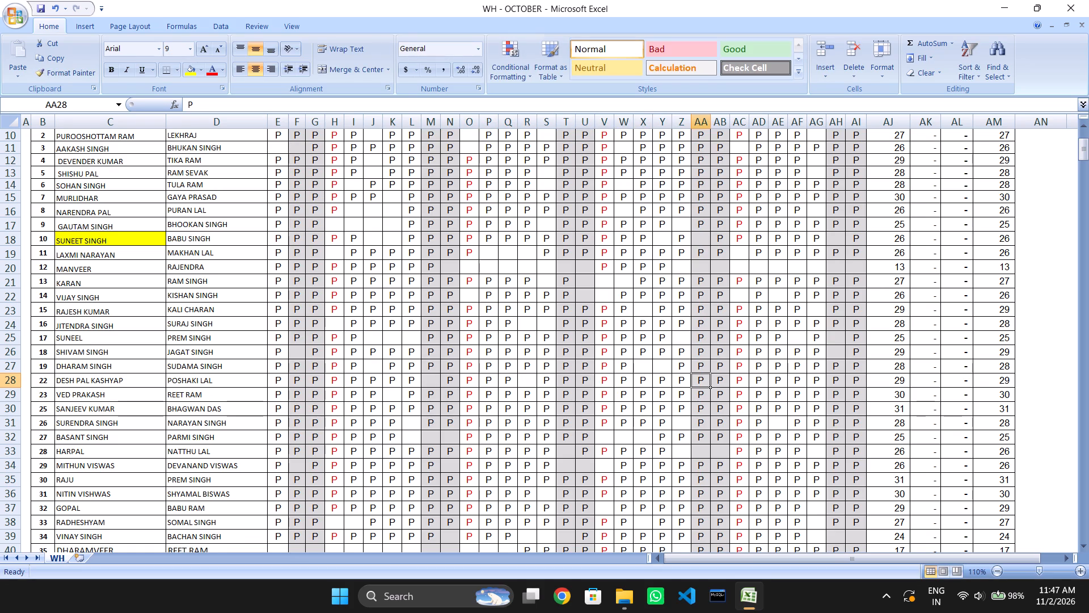
{"action": "key", "text": "BackSpace"}
{"action": "key", "text": "Right"}
Clear the P mark on 29 October for the employee with ID 22.
{"action": "key", "text": "Right"}
{"action": "key", "text": "Right"}
{"action": "key", "text": "Right"}
{"action": "key", "text": "Right"}
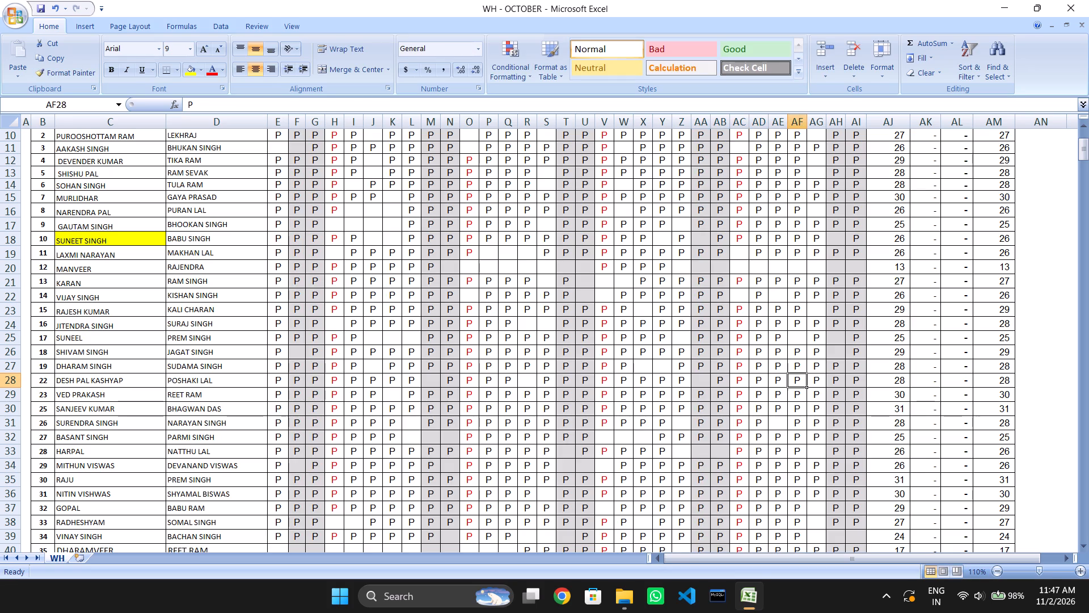
{"action": "key", "text": "Right"}
{"action": "key", "text": "BackSpace"}
{"action": "key", "text": "Right"}
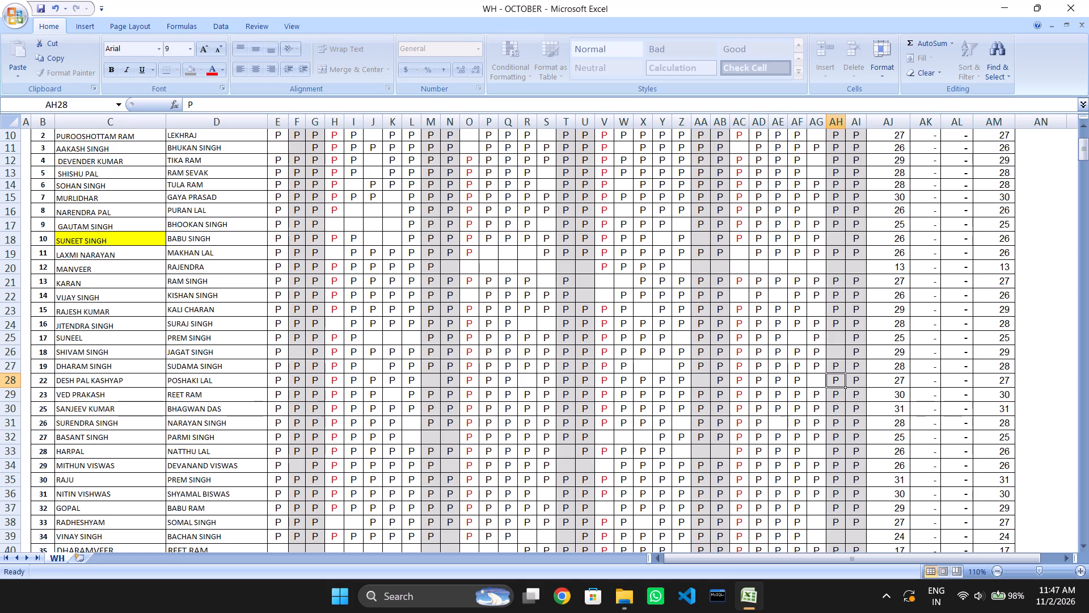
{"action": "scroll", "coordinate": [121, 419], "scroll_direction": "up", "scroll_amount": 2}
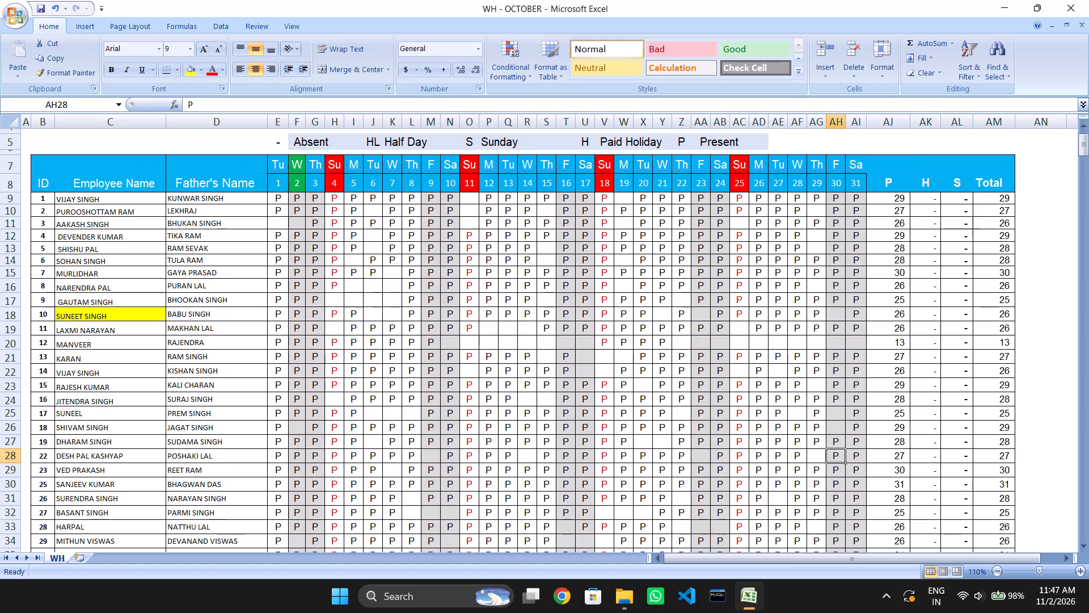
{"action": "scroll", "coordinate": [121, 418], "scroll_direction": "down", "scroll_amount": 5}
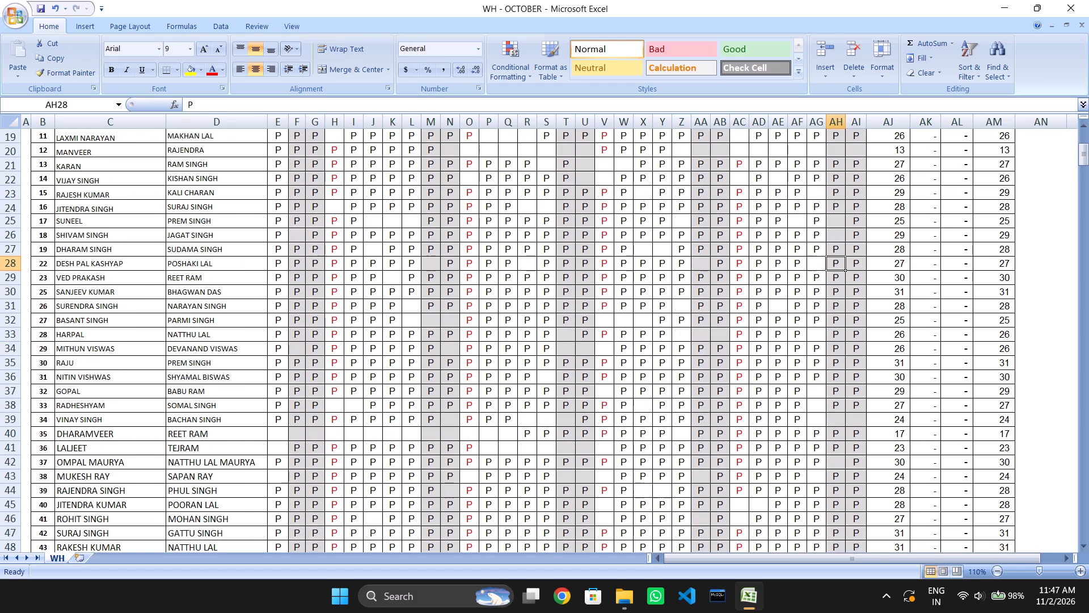
Look through the WH attendance list for the next employee whose October marks need updating.
{"action": "scroll", "coordinate": [121, 422], "scroll_direction": "down", "scroll_amount": 1}
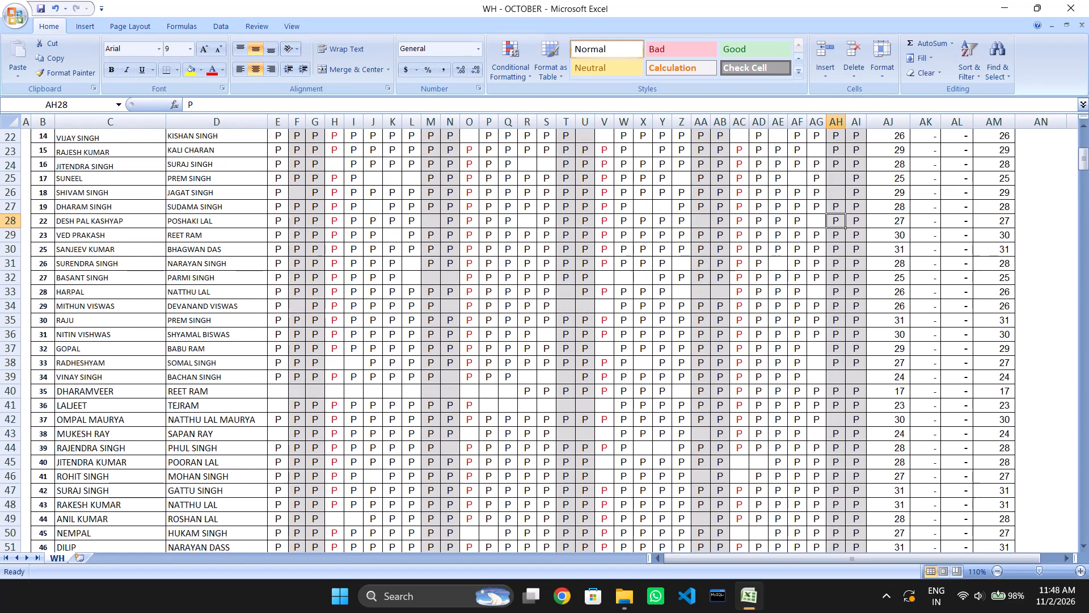
{"action": "scroll", "coordinate": [121, 425], "scroll_direction": "up", "scroll_amount": 1}
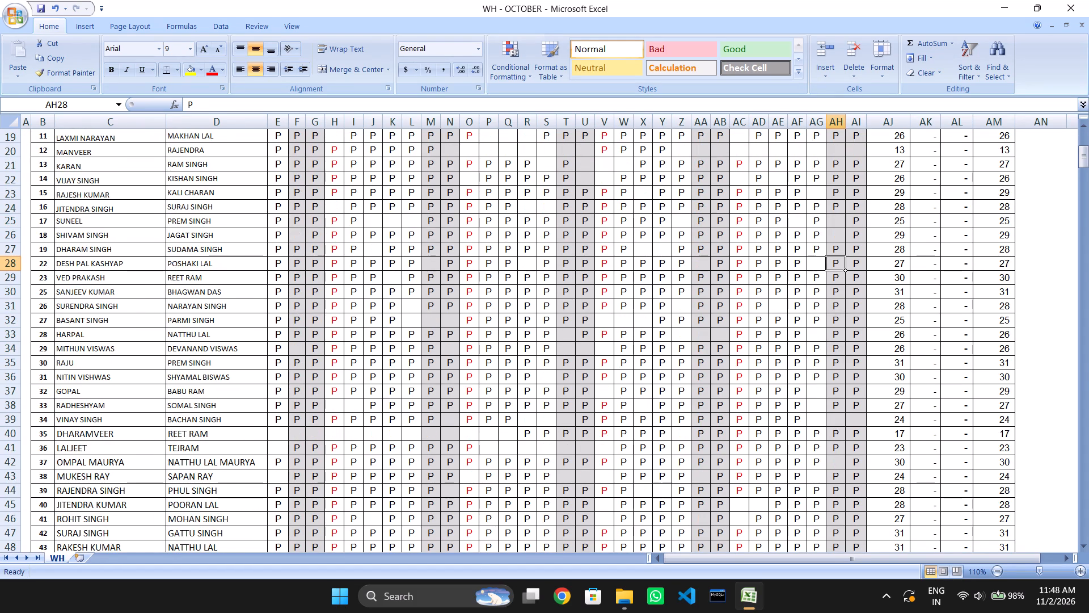
{"action": "scroll", "coordinate": [86, 429], "scroll_direction": "down", "scroll_amount": 4}
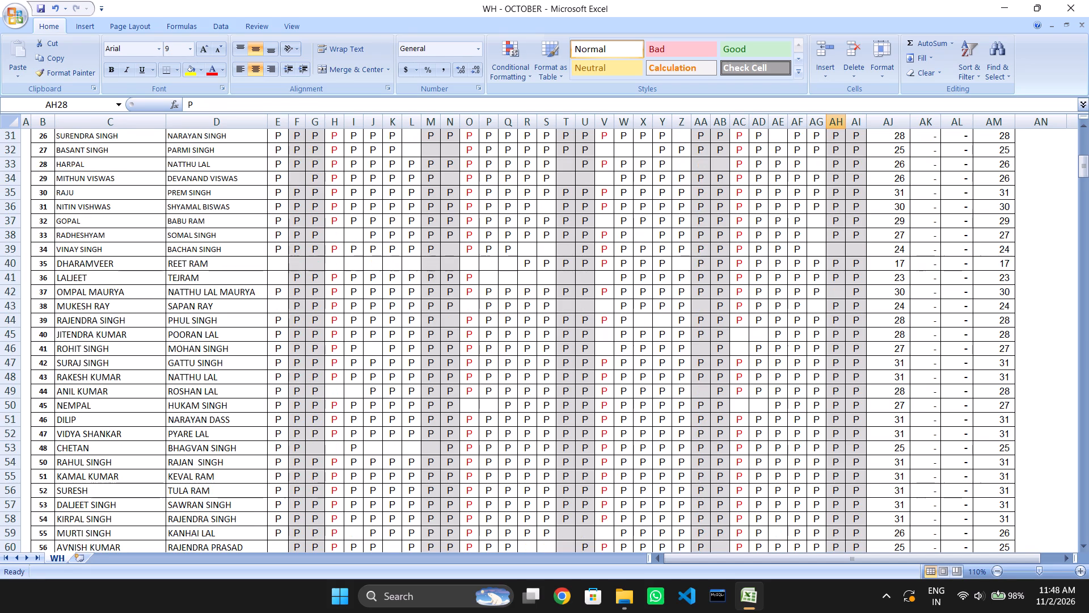
{"action": "scroll", "coordinate": [86, 432], "scroll_direction": "down", "scroll_amount": 1}
{"action": "scroll", "coordinate": [86, 433], "scroll_direction": "up", "scroll_amount": 1}
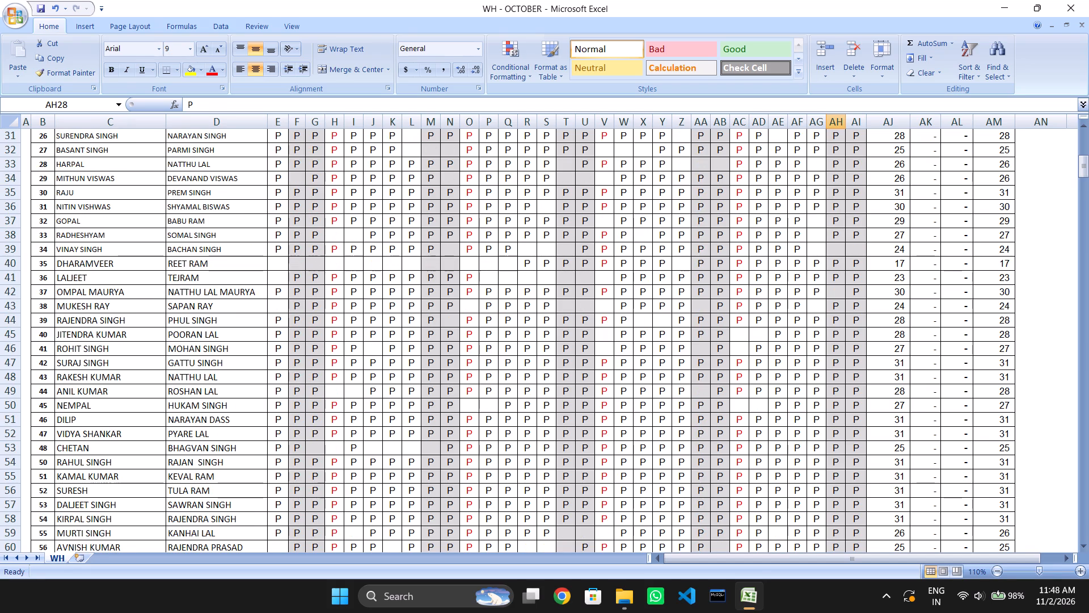
{"action": "scroll", "coordinate": [100, 394], "scroll_direction": "up", "scroll_amount": 2}
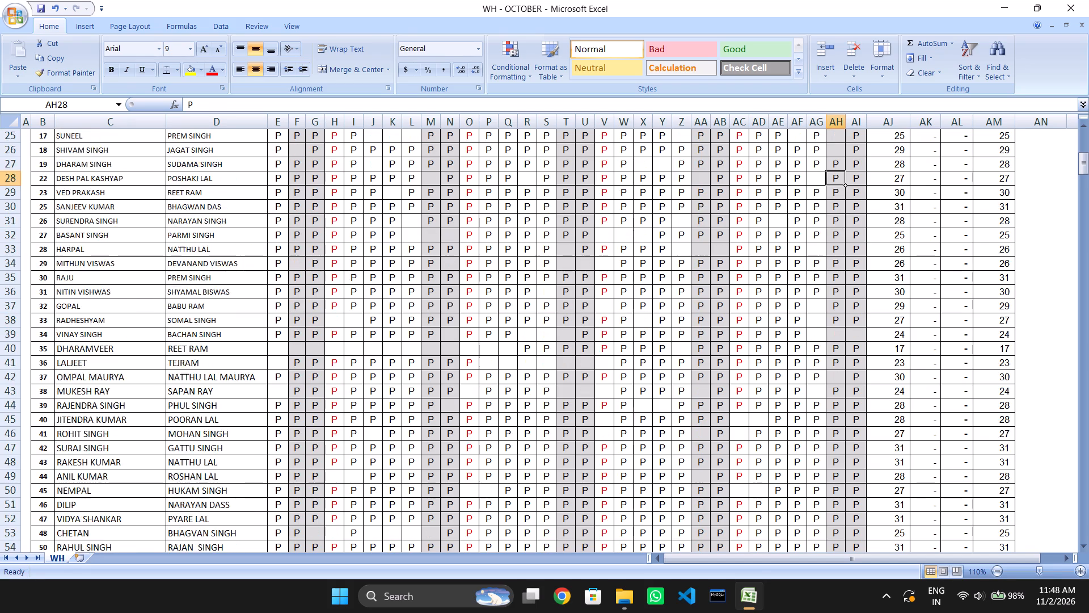
{"action": "scroll", "coordinate": [100, 394], "scroll_direction": "up", "scroll_amount": 2}
{"action": "scroll", "coordinate": [100, 390], "scroll_direction": "down", "scroll_amount": 1}
{"action": "scroll", "coordinate": [100, 390], "scroll_direction": "up", "scroll_amount": 1}
{"action": "scroll", "coordinate": [100, 390], "scroll_direction": "down", "scroll_amount": 1}
{"action": "scroll", "coordinate": [100, 390], "scroll_direction": "up", "scroll_amount": 1}
{"action": "scroll", "coordinate": [100, 390], "scroll_direction": "down", "scroll_amount": 1}
{"action": "scroll", "coordinate": [100, 390], "scroll_direction": "up", "scroll_amount": 5}
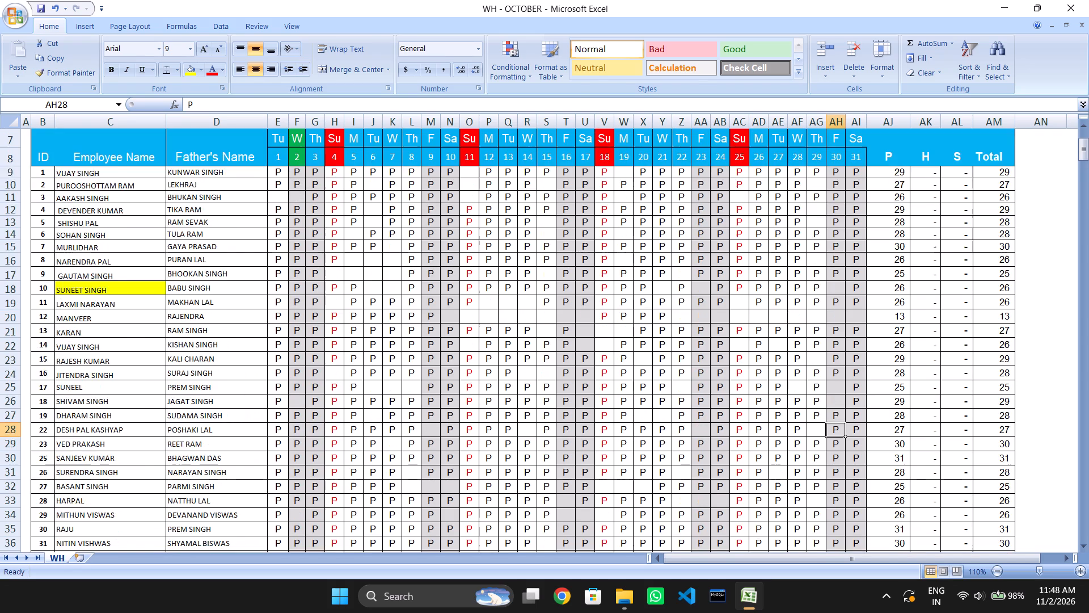
{"action": "scroll", "coordinate": [100, 389], "scroll_direction": "down", "scroll_amount": 1}
{"action": "scroll", "coordinate": [100, 389], "scroll_direction": "up", "scroll_amount": 3}
Clear the P mark on 25 October for the employee with ID 42.
{"action": "left_click", "coordinate": [126, 270]}
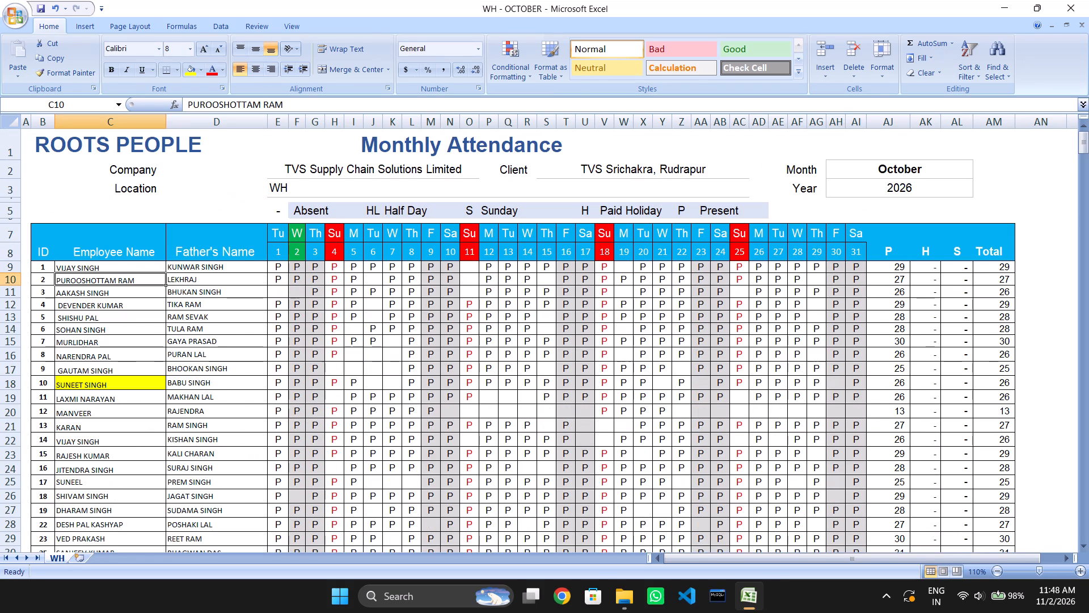
{"action": "key", "text": "Down"}
{"action": "key", "text": "Down"}
{"action": "key", "text": "Down"}
{"action": "key", "text": "Down"}
{"action": "key", "text": "Down"}
{"action": "key", "text": "Down"}
{"action": "key", "text": "Down"}
{"action": "key", "text": "Down"}
{"action": "key", "text": "Down"}
{"action": "key", "text": "Down"}
{"action": "key", "text": "Down"}
{"action": "key", "text": "Down"}
{"action": "key", "text": "Down"}
{"action": "key", "text": "Down"}
{"action": "key", "text": "Down"}
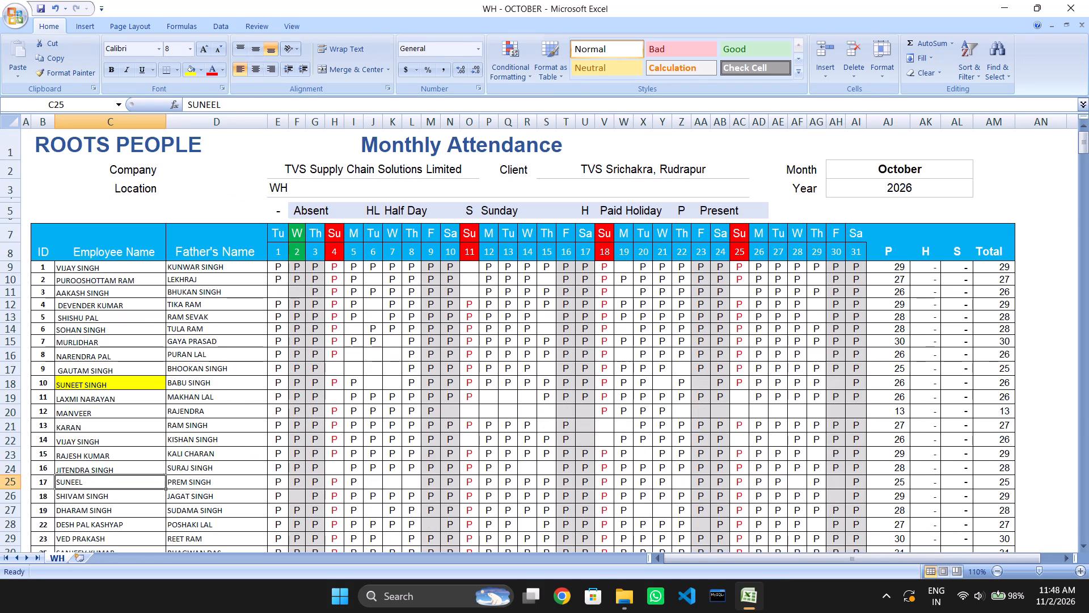
{"action": "key", "text": "Down"}
{"action": "key", "text": "Down"}
{"action": "key", "text": "Down"}
{"action": "key", "text": "Down"}
{"action": "key", "text": "Down"}
{"action": "key", "text": "Down"}
{"action": "key", "text": "Down"}
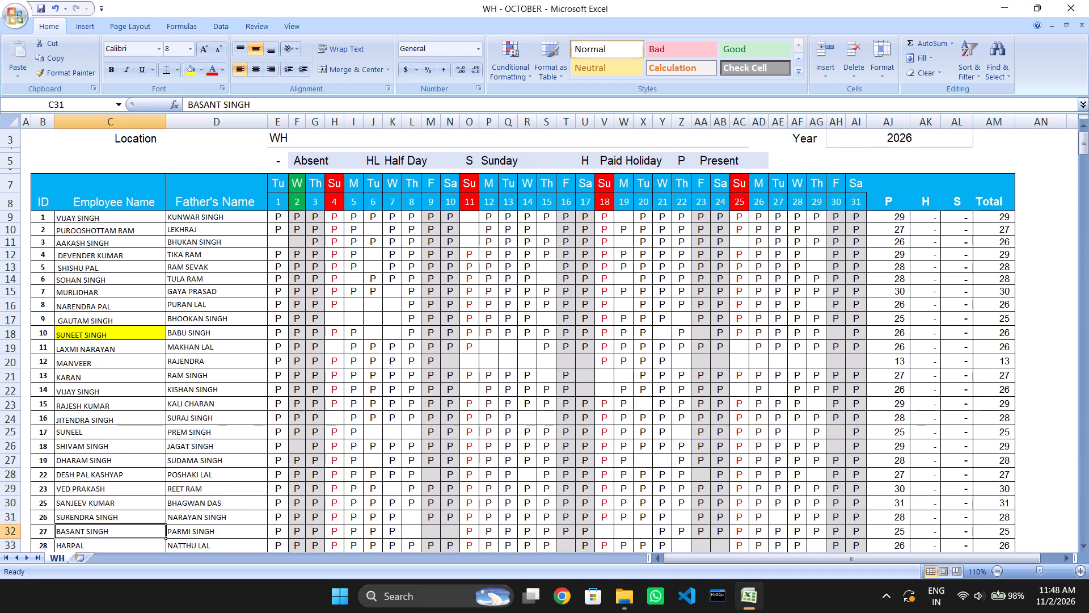
{"action": "key", "text": "Down"}
{"action": "key", "text": "Down"}
{"action": "key", "text": "Down"}
{"action": "key", "text": "Down"}
{"action": "key", "text": "Down"}
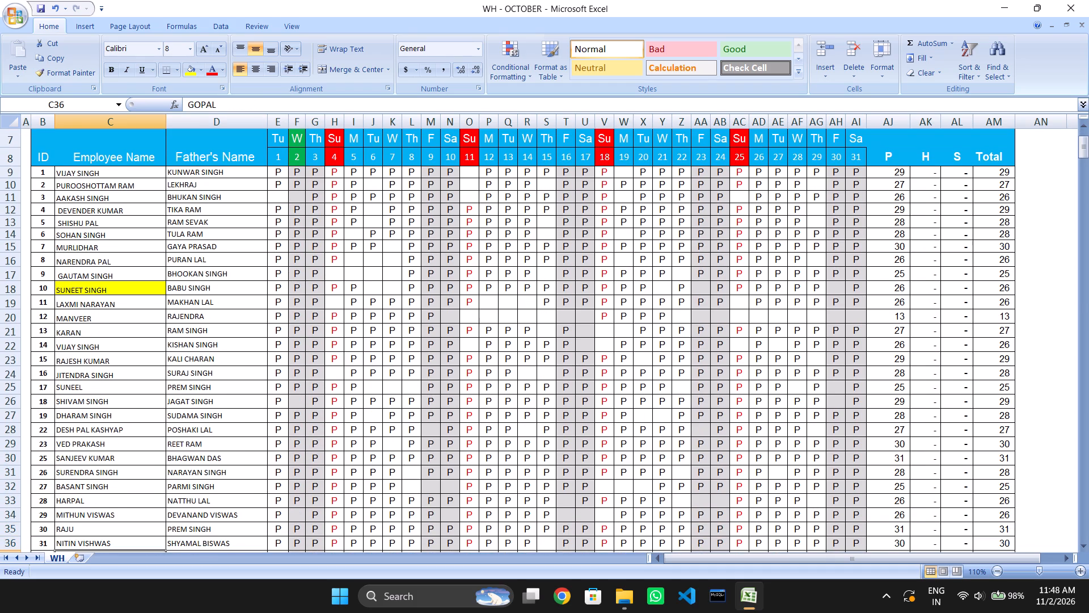
{"action": "key", "text": "Down"}
{"action": "key", "text": "Down"}
{"action": "key", "text": "Down"}
{"action": "key", "text": "Down"}
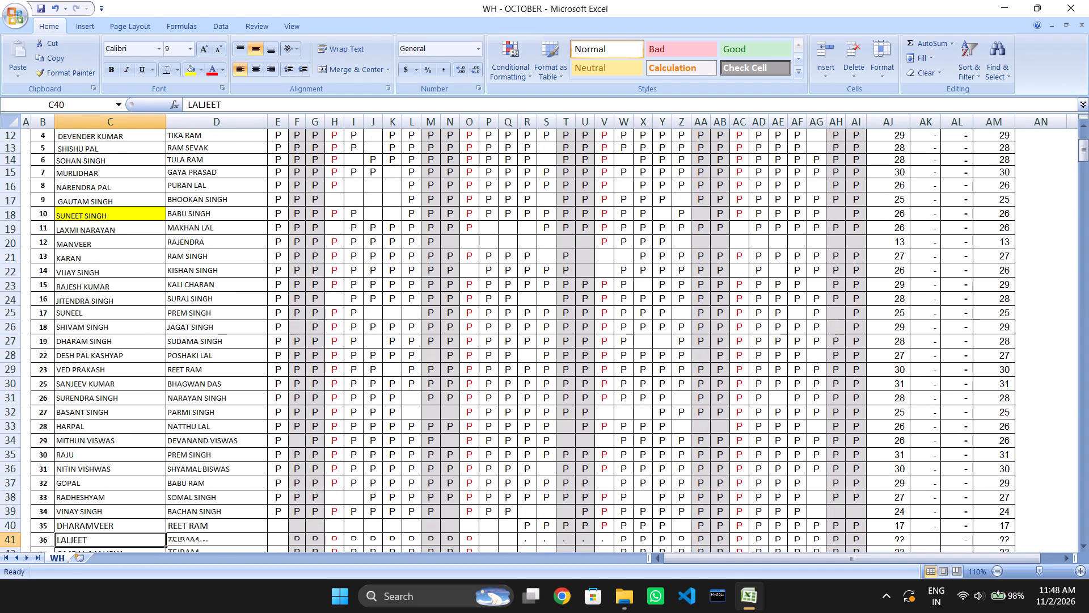
{"action": "key", "text": "Down"}
{"action": "key", "text": "Down"}
{"action": "key", "text": "Down"}
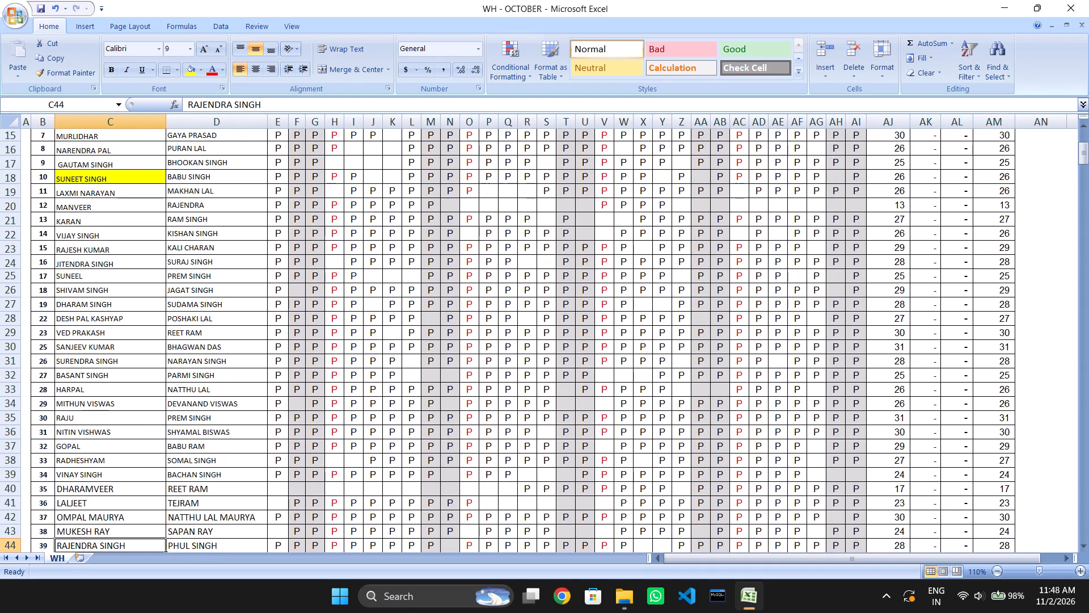
{"action": "key", "text": "Down"}
{"action": "key", "text": "Down"}
{"action": "key", "text": "Down"}
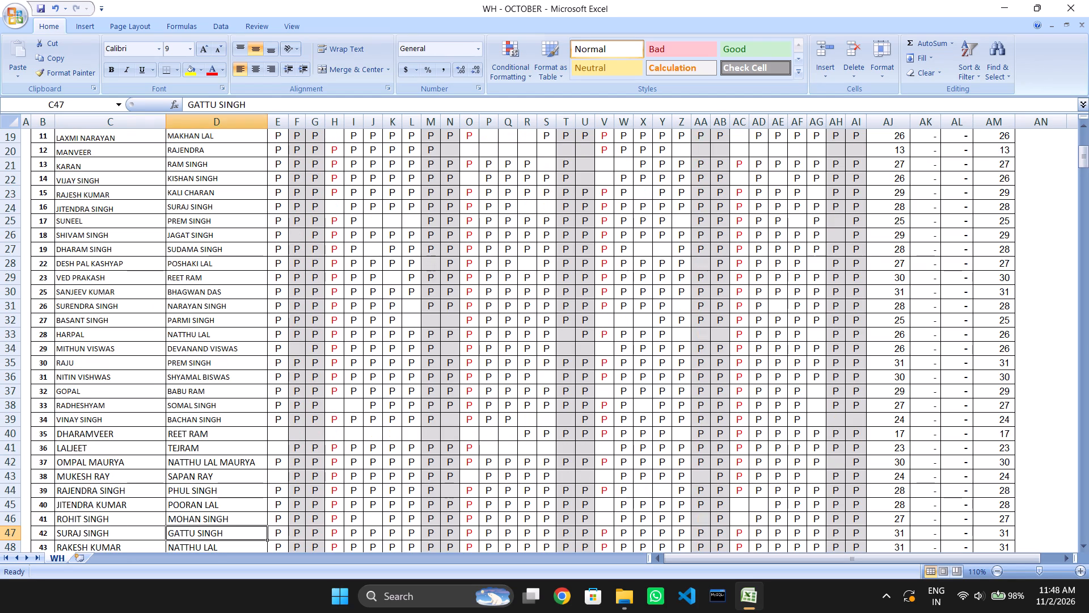
{"action": "key", "text": "Right"}
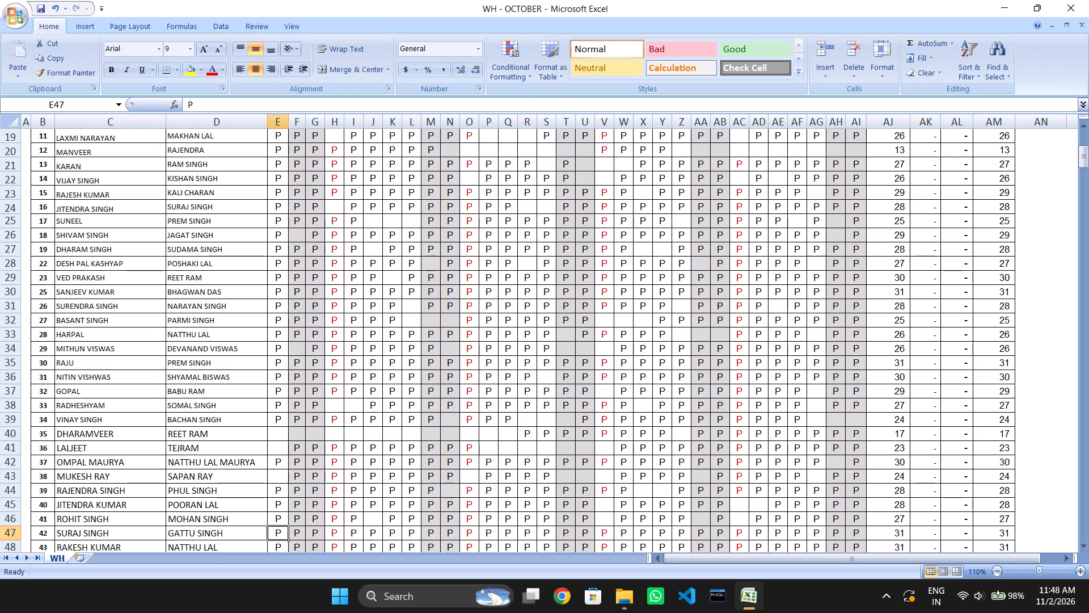
{"action": "key", "text": "Right"}
{"action": "key", "text": "Right"}
{"action": "key", "text": "Right"}
{"action": "key", "text": "Right"}
{"action": "key", "text": "Right"}
{"action": "key", "text": "Right"}
{"action": "key", "text": "Right"}
{"action": "key", "text": "Right"}
{"action": "key", "text": "Right"}
{"action": "key", "text": "Right"}
{"action": "key", "text": "Right"}
{"action": "key", "text": "Right"}
{"action": "key", "text": "Right"}
{"action": "key", "text": "Right"}
{"action": "key", "text": "Right"}
{"action": "key", "text": "Right"}
{"action": "key", "text": "Right"}
{"action": "key", "text": "Right"}
{"action": "key", "text": "Right"}
{"action": "key", "text": "Right"}
{"action": "key", "text": "Right"}
{"action": "key", "text": "Right"}
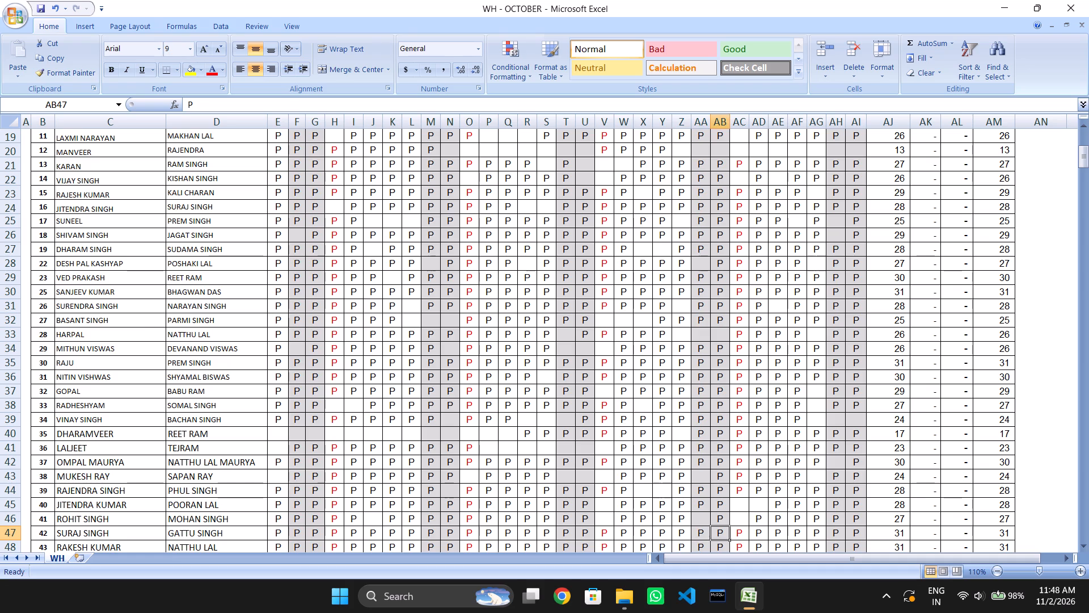
{"action": "key", "text": "Right"}
{"action": "key", "text": "BackSpace"}
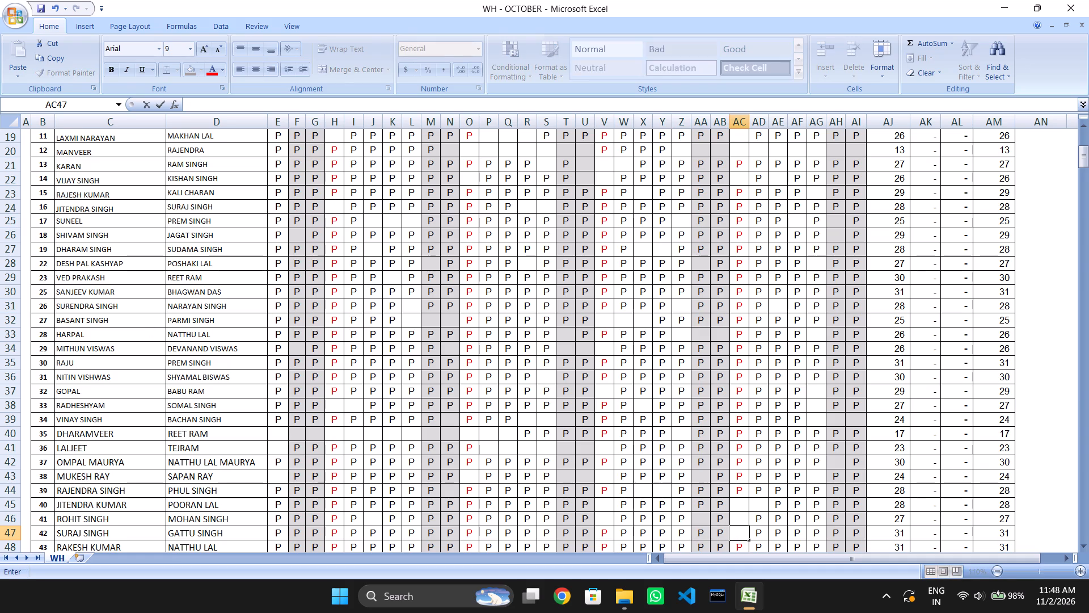
{"action": "key", "text": "Right"}
{"action": "key", "text": "Right"}
{"action": "key", "text": "Right"}
{"action": "key", "text": "Right"}
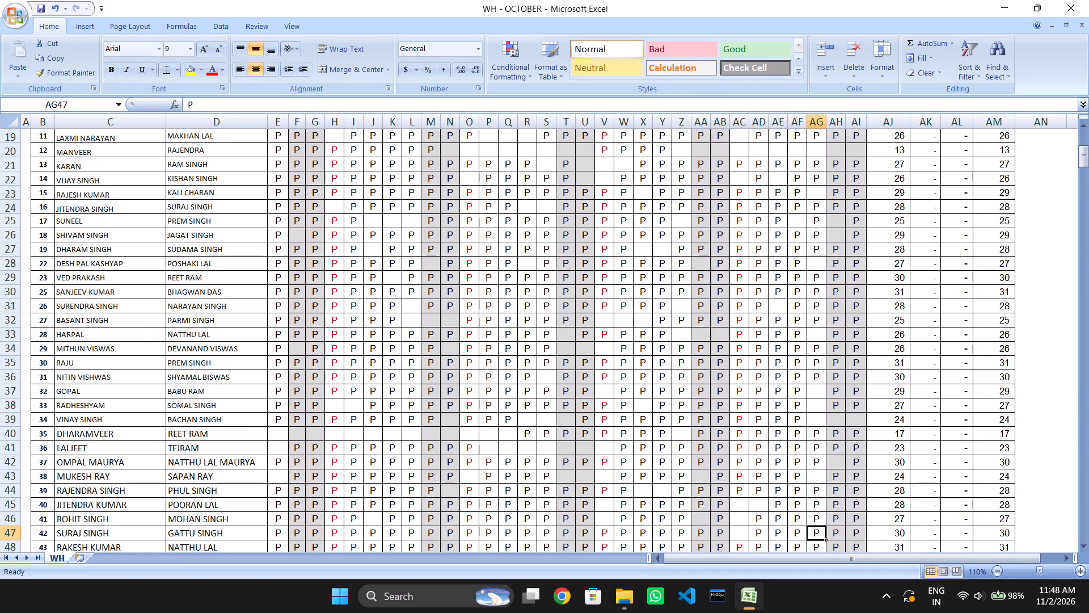
{"action": "key", "text": "BackSpace"}
{"action": "key", "text": "Right"}
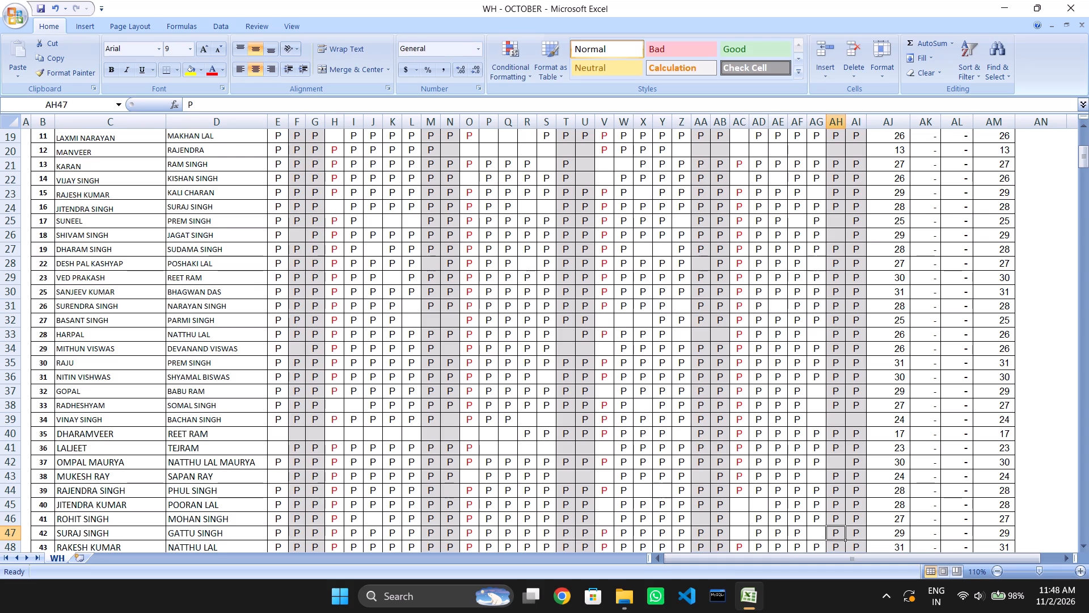
{"action": "scroll", "coordinate": [101, 427], "scroll_direction": "down", "scroll_amount": 1}
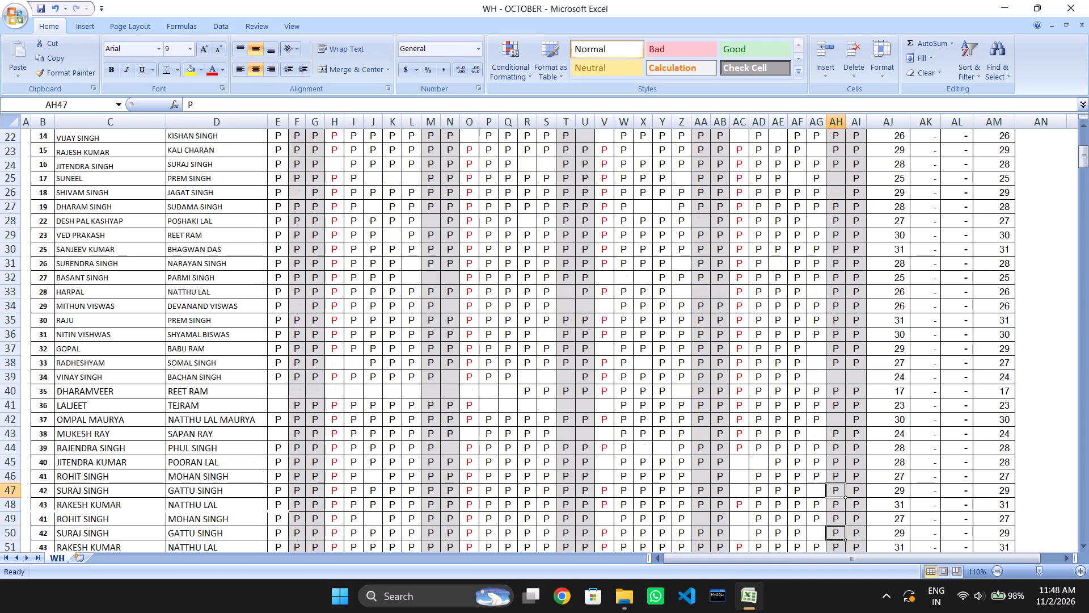
{"action": "scroll", "coordinate": [101, 427], "scroll_direction": "up", "scroll_amount": 1}
{"action": "scroll", "coordinate": [102, 431], "scroll_direction": "down", "scroll_amount": 2}
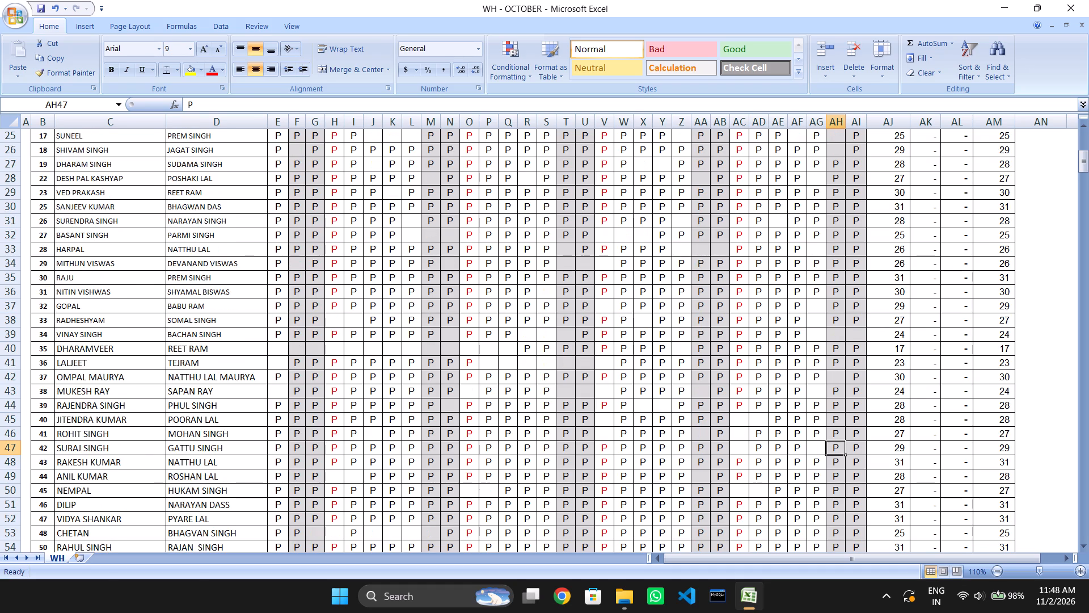
{"action": "left_click", "coordinate": [83, 506]}
{"action": "key", "text": "Right"}
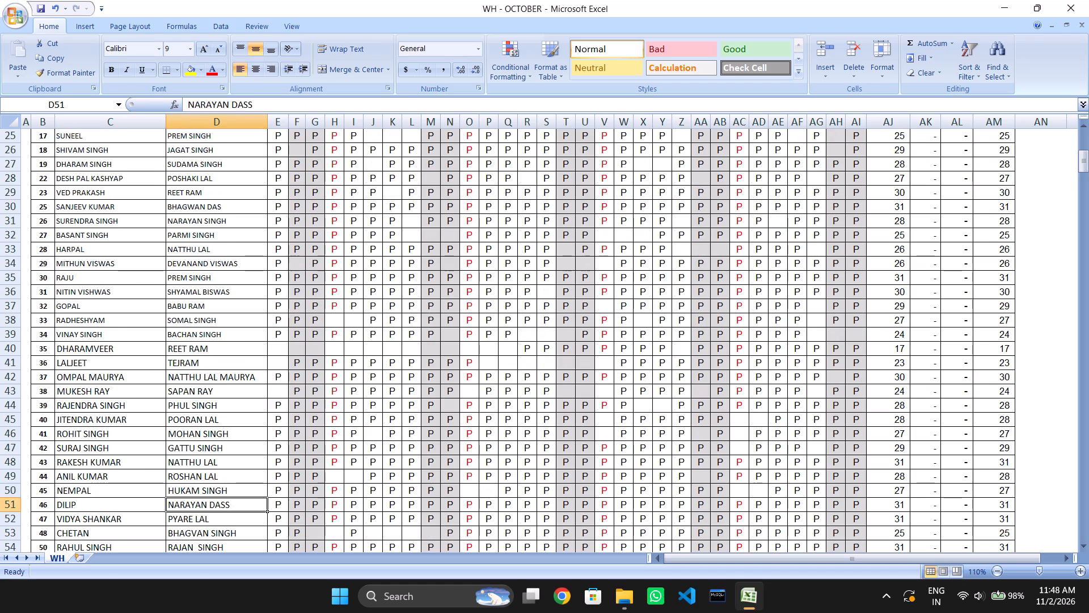
{"action": "key", "text": "Right"}
{"action": "key", "text": "Right"}
{"action": "key", "text": "Right"}
{"action": "key", "text": "Right"}
{"action": "key", "text": "BackSpace"}
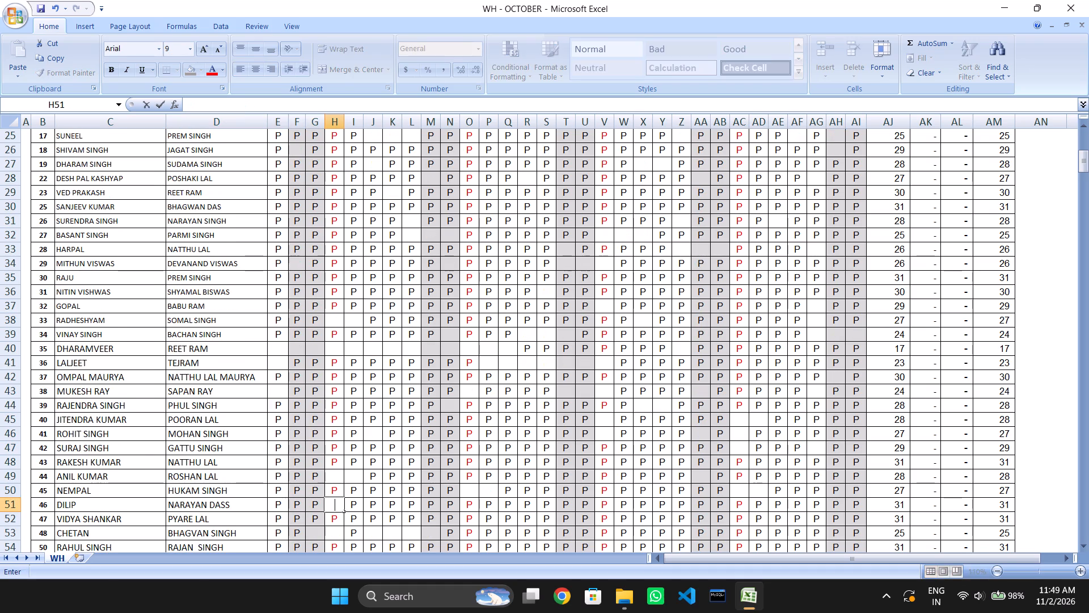
{"action": "key", "text": "Right"}
Clear the P mark on 7 October for the employee with ID 46.
{"action": "key", "text": "Right"}
{"action": "key", "text": "Right"}
{"action": "key", "text": "BackSpace"}
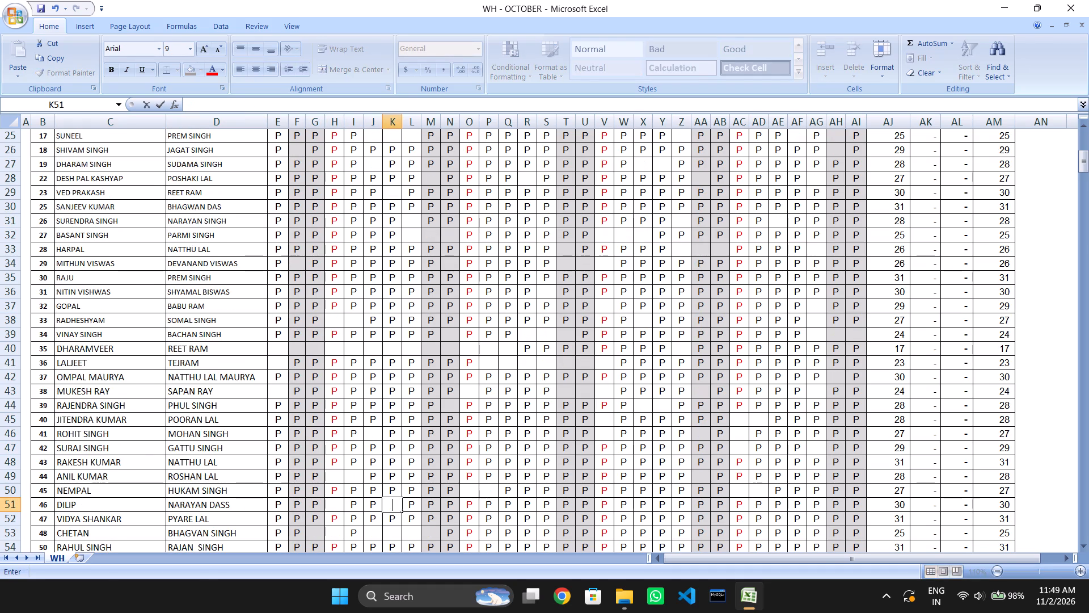
{"action": "key", "text": "Right"}
Clear the P mark on 14 October for the employee with ID 46.
{"action": "key", "text": "Right"}
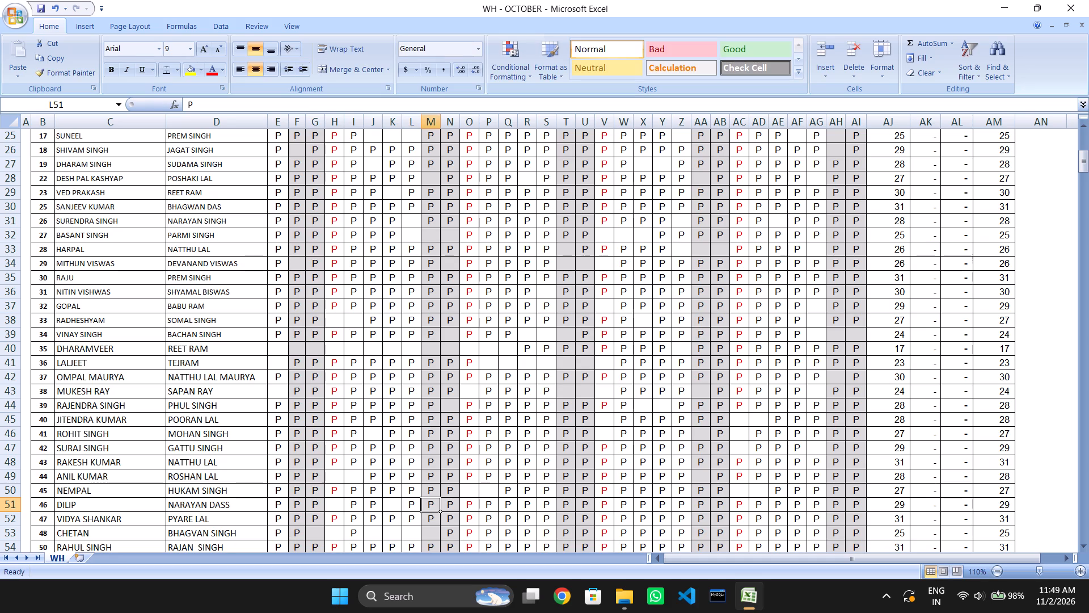
{"action": "key", "text": "Right"}
{"action": "key", "text": "Right"}
{"action": "key", "text": "Right"}
{"action": "key", "text": "Right"}
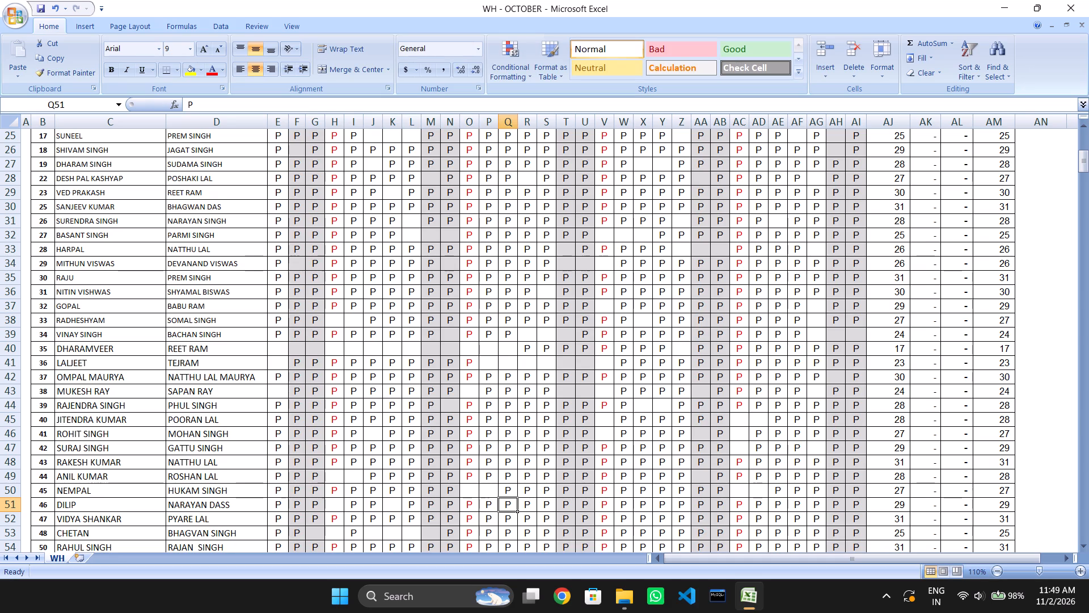
{"action": "key", "text": "Right"}
{"action": "key", "text": "BackSpace"}
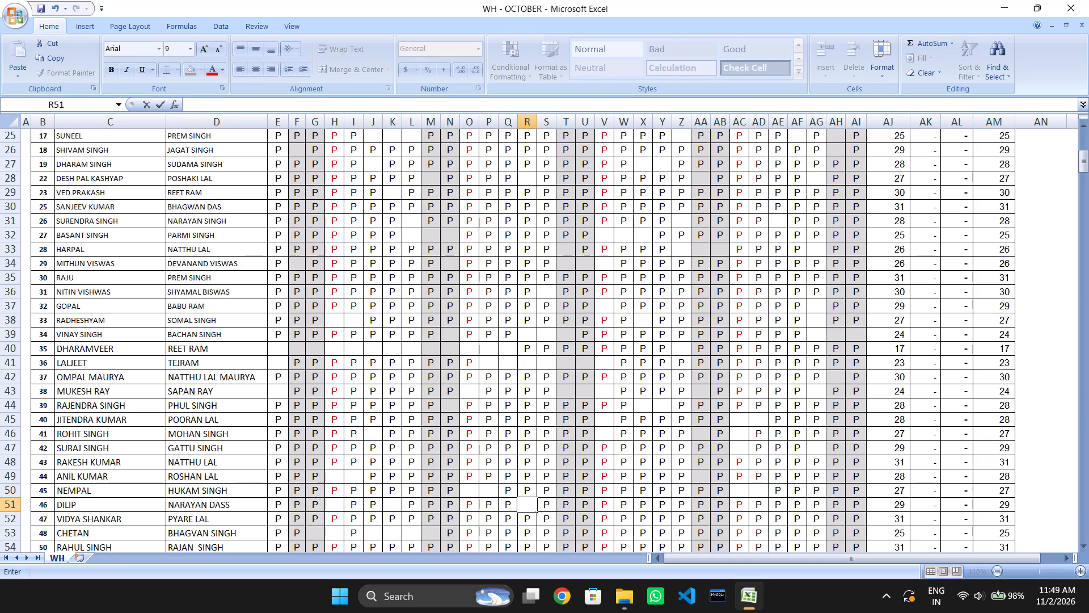
{"action": "key", "text": "Right"}
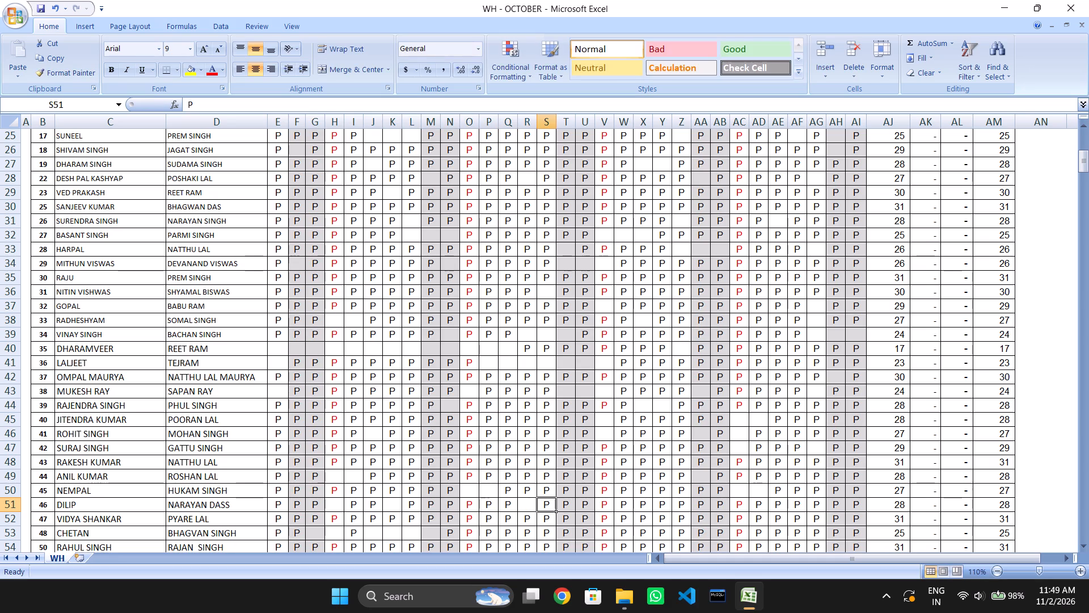
Clear the P mark on 22 October for the employee with ID 46.
{"action": "key", "text": "Right"}
{"action": "key", "text": "Right"}
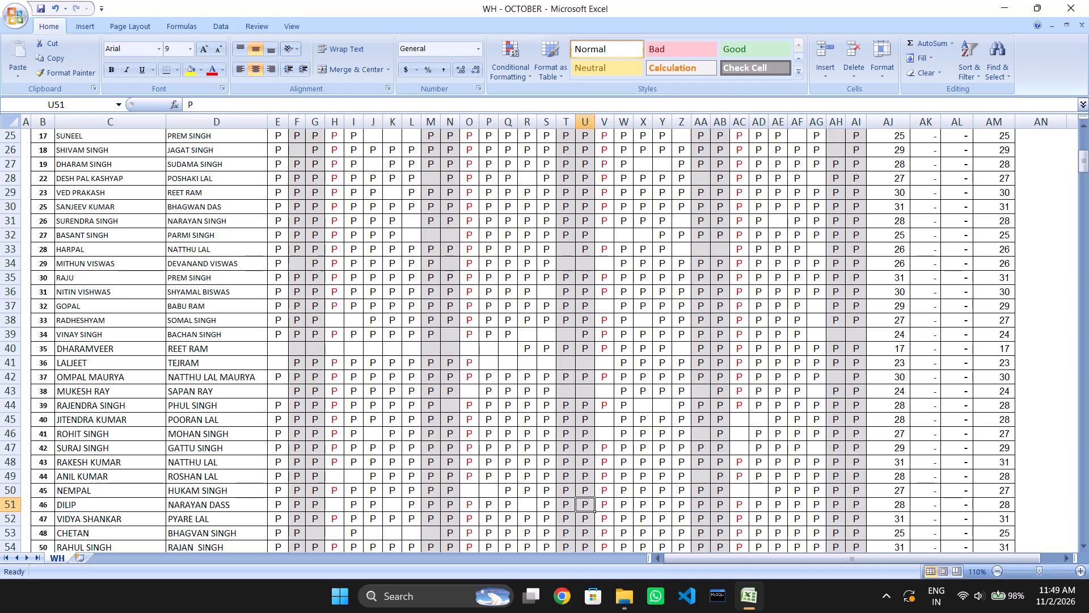
{"action": "key", "text": "Right"}
{"action": "key", "text": "Right"}
{"action": "key", "text": "Right"}
{"action": "key", "text": "Right"}
{"action": "key", "text": "Right"}
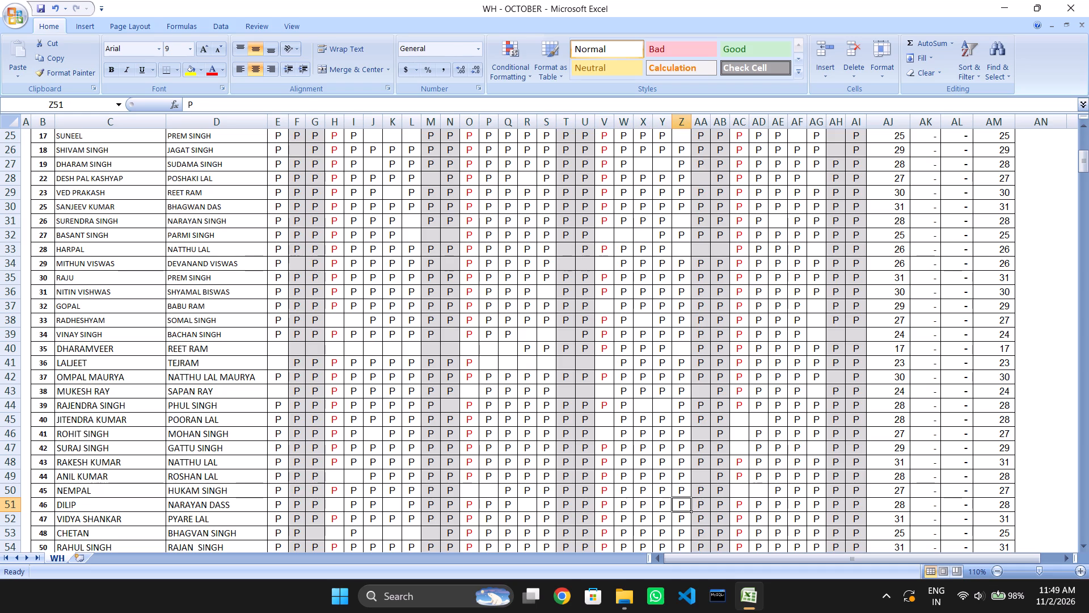
{"action": "key", "text": "BackSpace"}
{"action": "key", "text": "Right"}
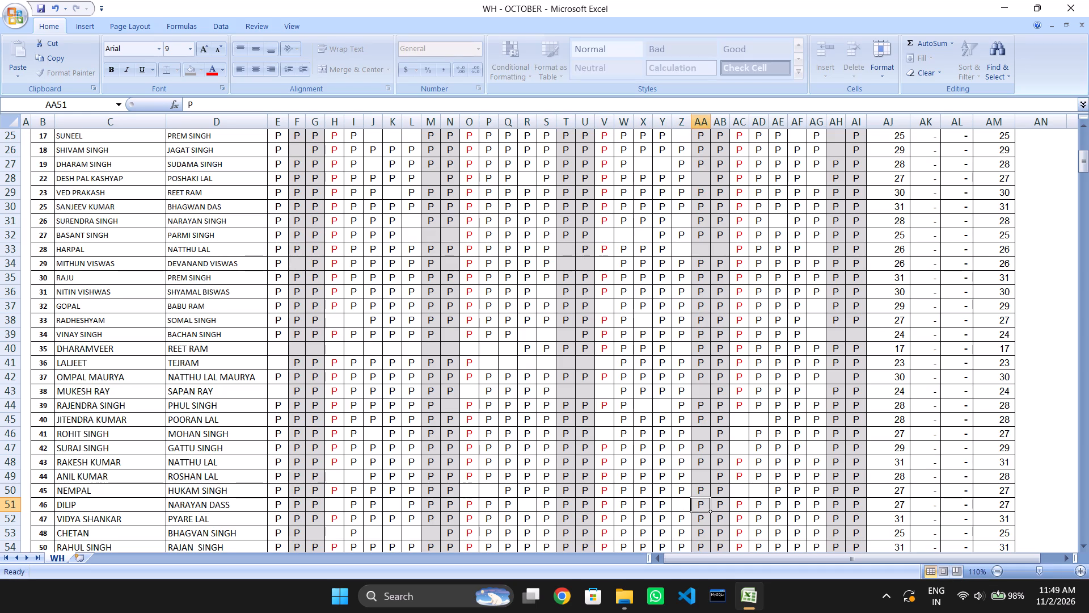
{"action": "key", "text": "Right"}
{"action": "key", "text": "Right"}
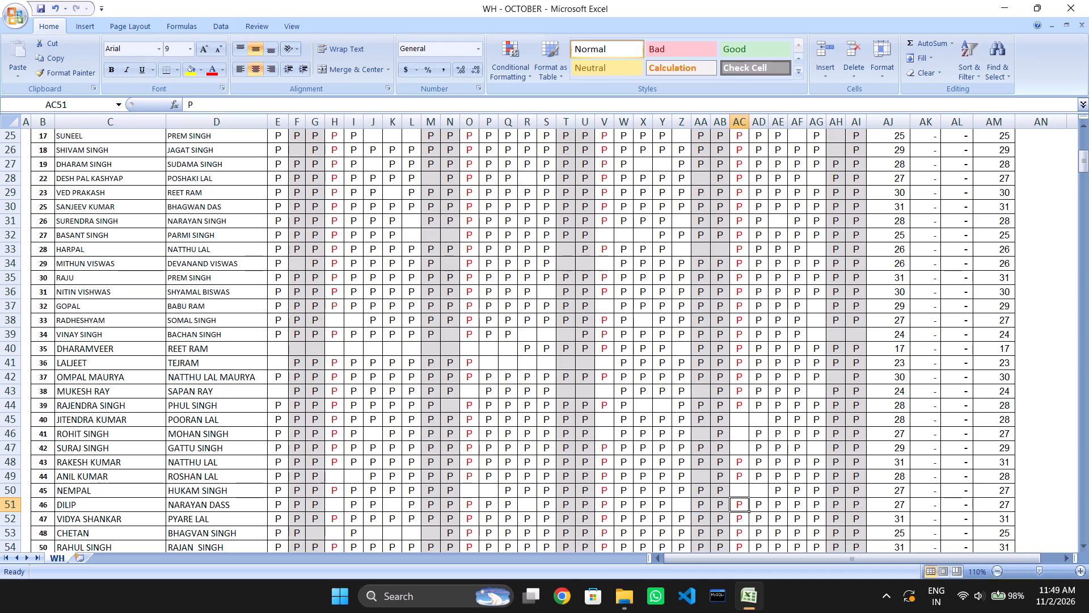
{"action": "key", "text": "Right"}
{"action": "key", "text": "Right"}
{"action": "key", "text": "Right"}
{"action": "key", "text": "Right"}
{"action": "key", "text": "Right"}
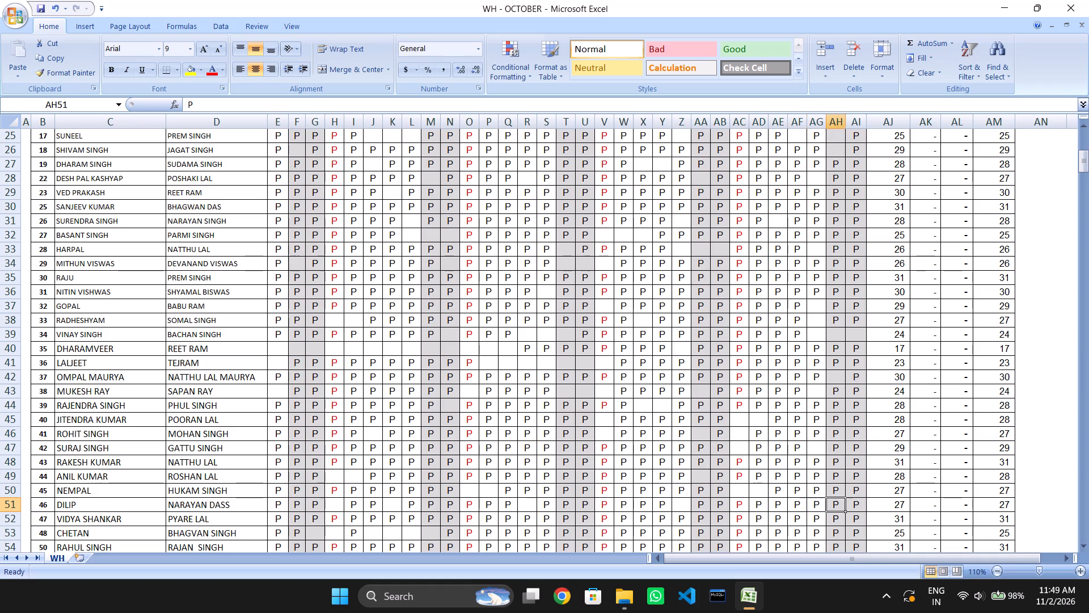
{"action": "key", "text": "Right"}
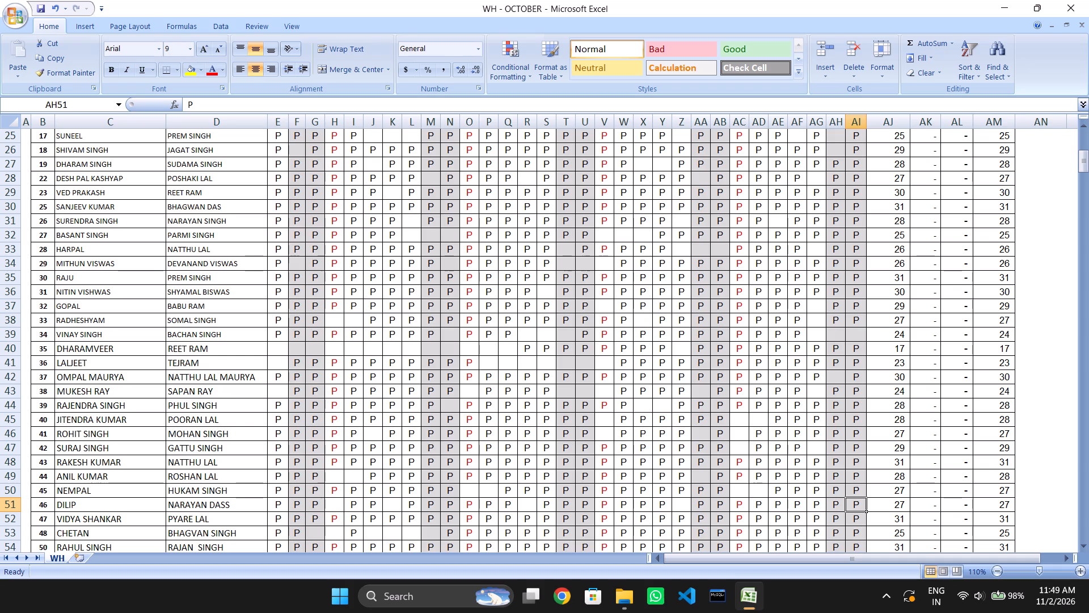
{"action": "left_click", "coordinate": [87, 522]}
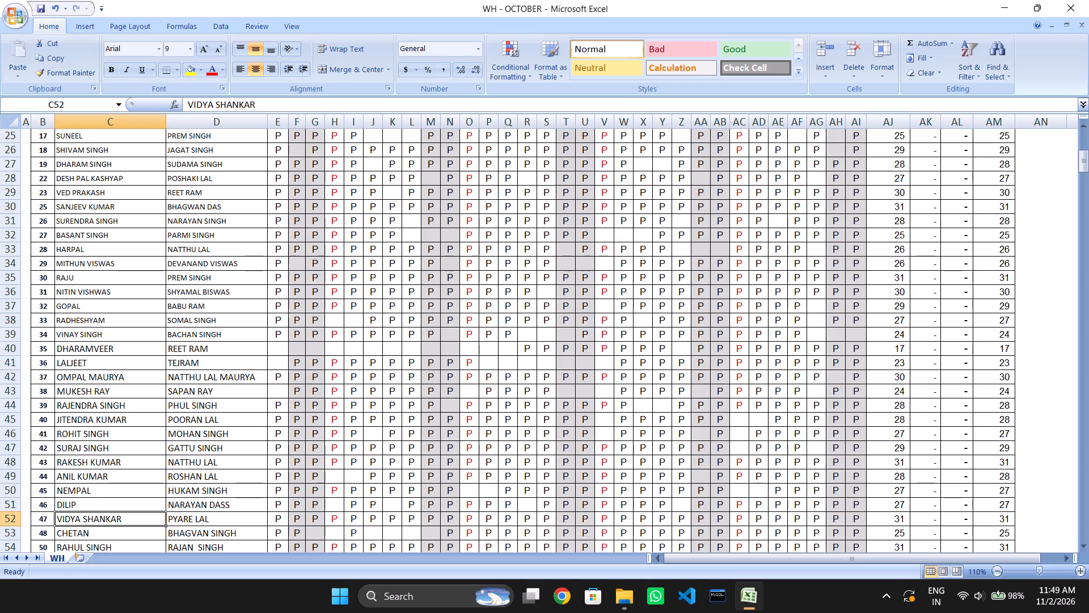
{"action": "key", "text": "Right"}
{"action": "key", "text": "Right"}
{"action": "key", "text": "Right"}
{"action": "key", "text": "Right"}
{"action": "key", "text": "Right"}
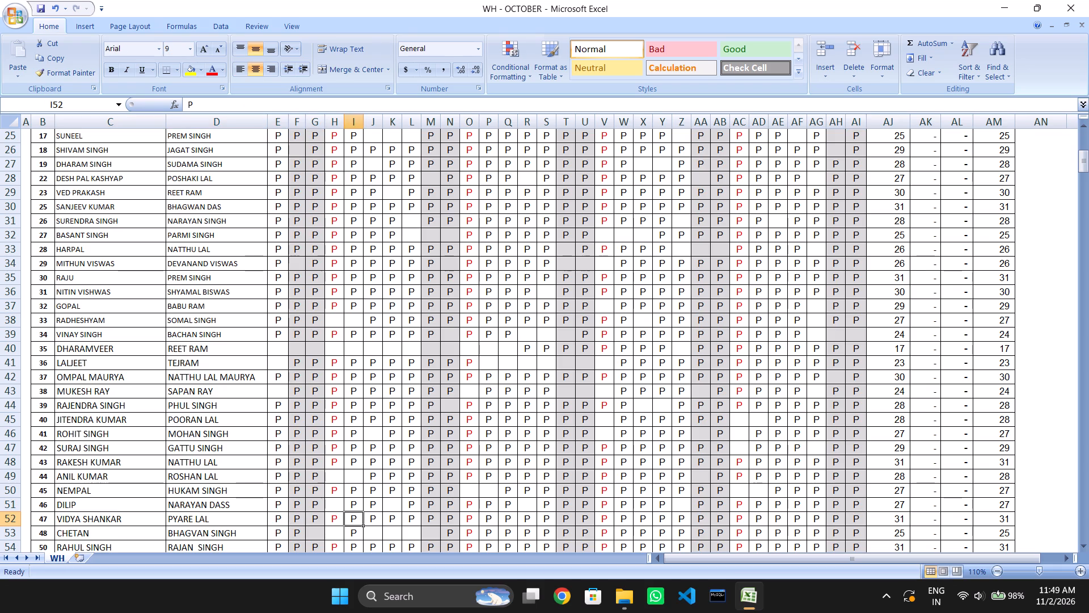
{"action": "key", "text": "BackSpace"}
{"action": "key", "text": "Right"}
{"action": "key", "text": "BackSpace"}
{"action": "key", "text": "Right"}
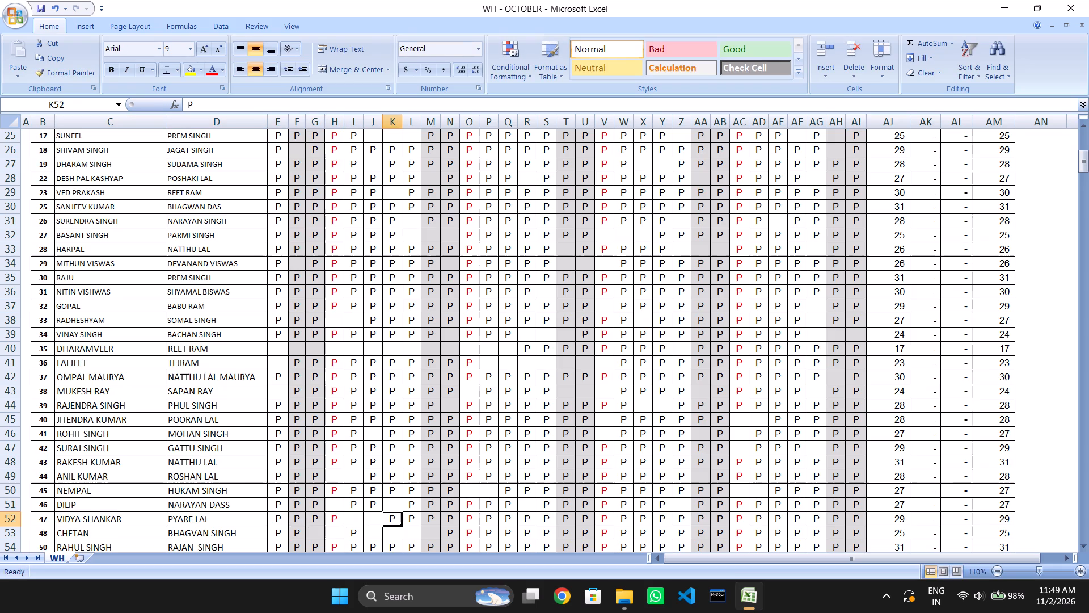
{"action": "key", "text": "BackSpace"}
{"action": "key", "text": "Right"}
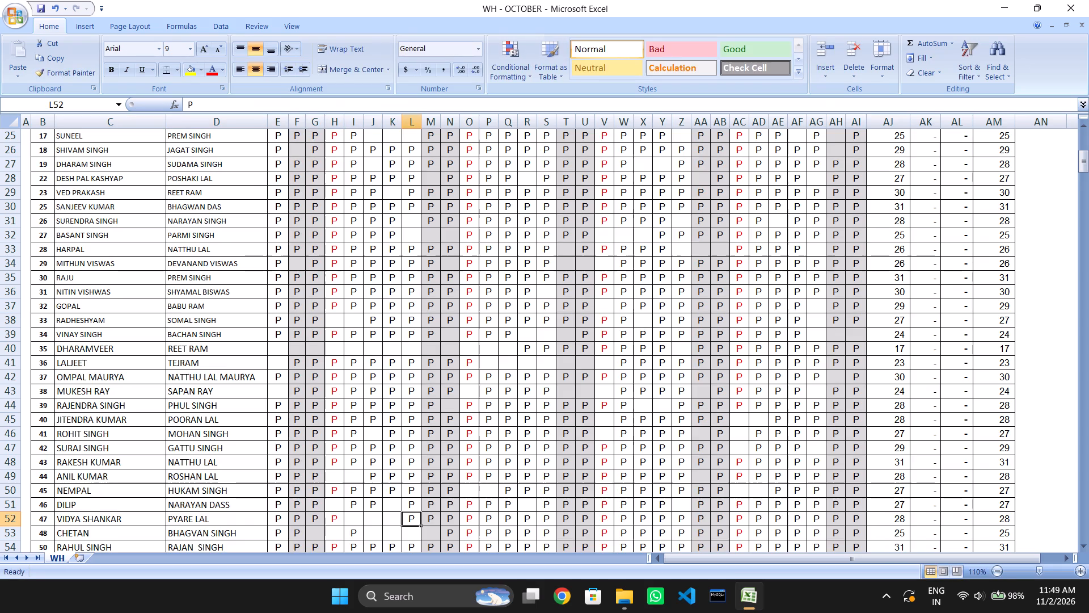
Clear the P mark on 16 October for the employee with ID 47.
{"action": "key", "text": "Right"}
{"action": "key", "text": "Right"}
{"action": "key", "text": "Right"}
{"action": "key", "text": "Right"}
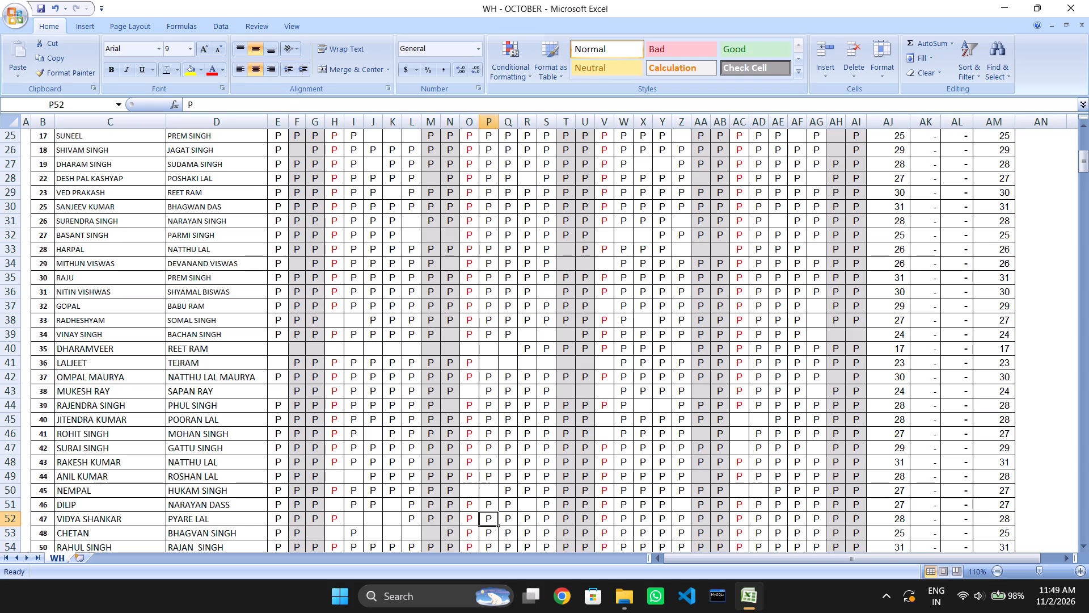
{"action": "key", "text": "Right"}
{"action": "key", "text": "Right"}
{"action": "key", "text": "Right"}
{"action": "key", "text": "Right"}
{"action": "key", "text": "BackSpace"}
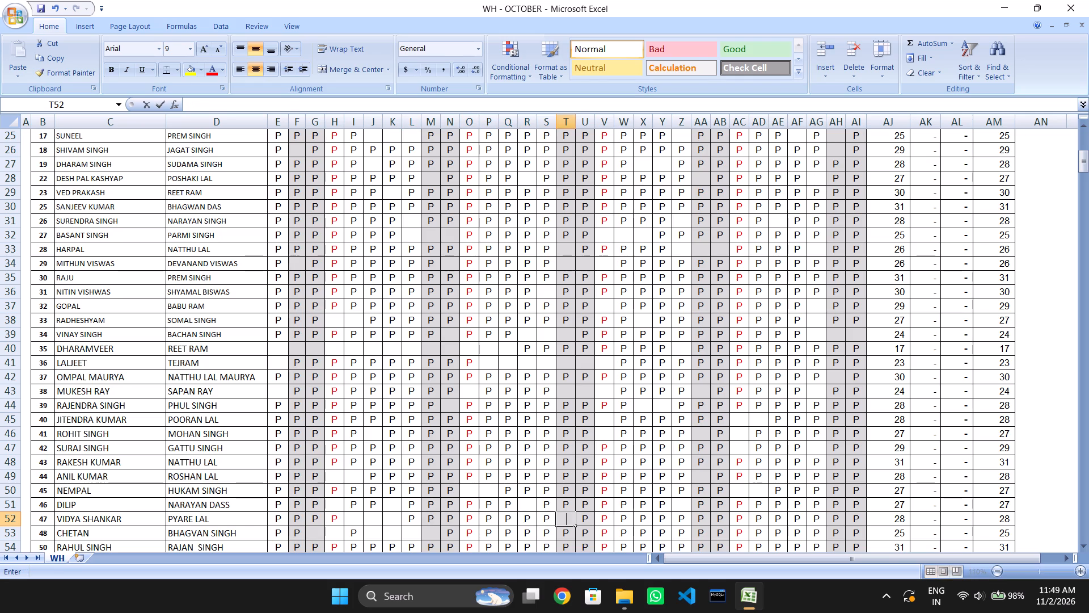
{"action": "key", "text": "Right"}
{"action": "key", "text": "Right"}
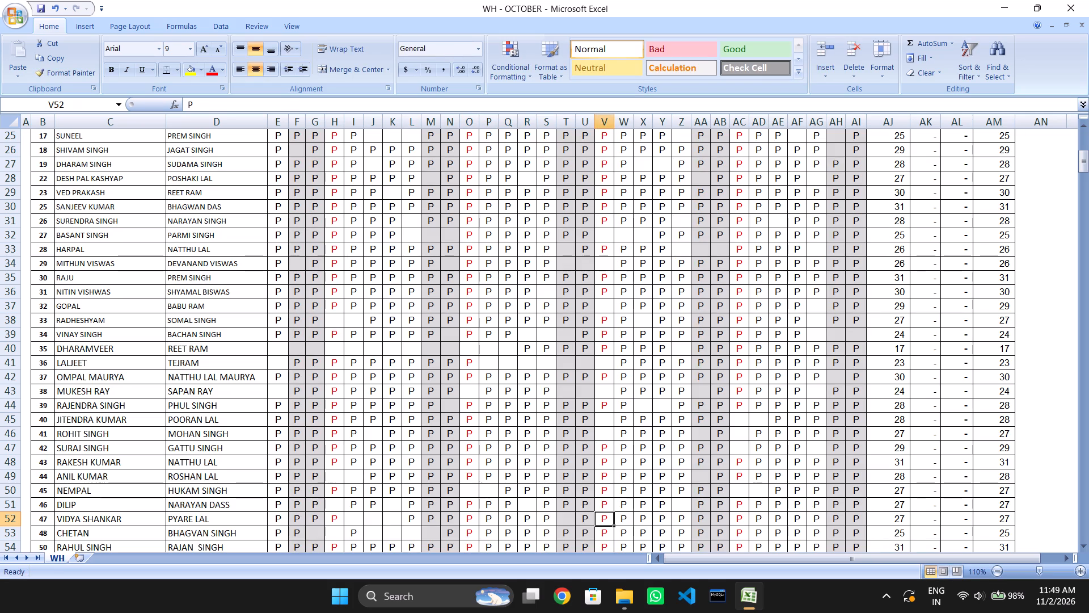
{"action": "key", "text": "Right"}
{"action": "key", "text": "Right"}
{"action": "key", "text": "Right"}
{"action": "key", "text": "Right"}
{"action": "key", "text": "Right"}
{"action": "key", "text": "Right"}
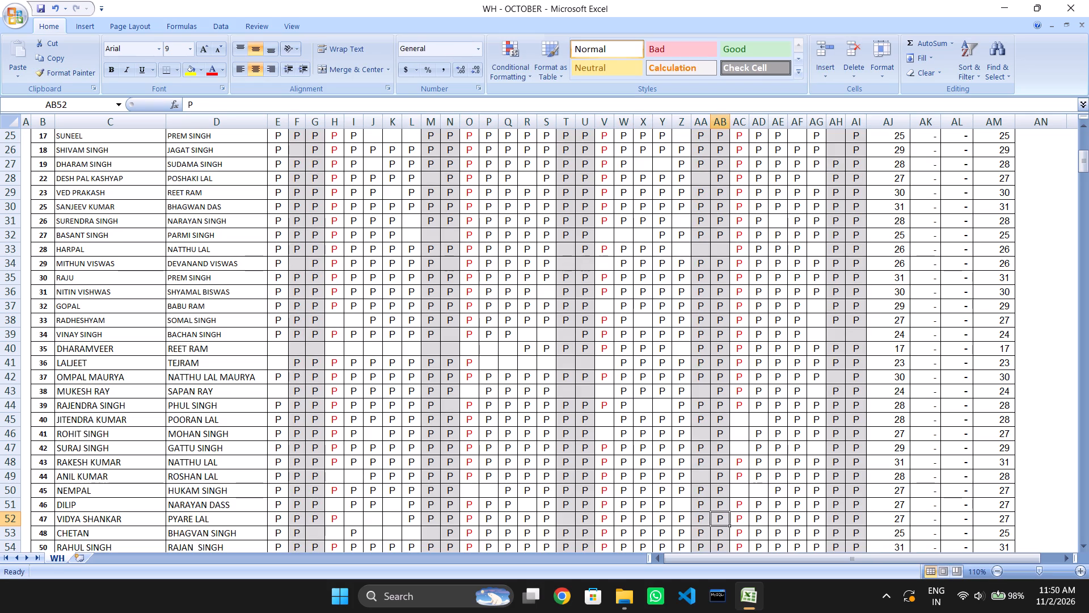
{"action": "key", "text": "BackSpace"}
{"action": "key", "text": "Right"}
Clear the P mark on 29 October for the employee with ID 47.
{"action": "key", "text": "Right"}
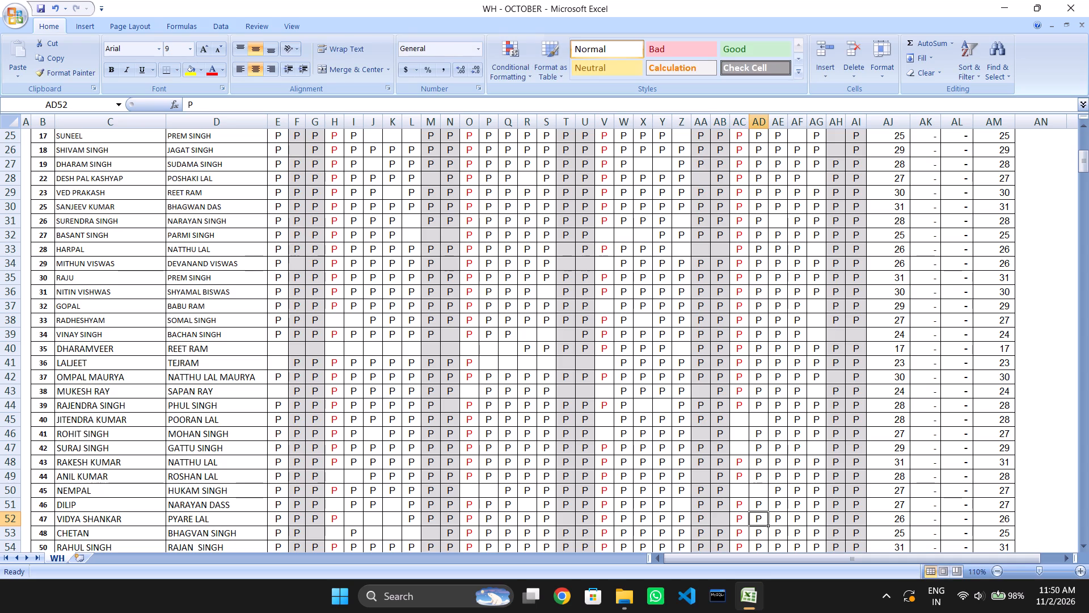
{"action": "key", "text": "Right"}
{"action": "key", "text": "Right"}
{"action": "key", "text": "Right"}
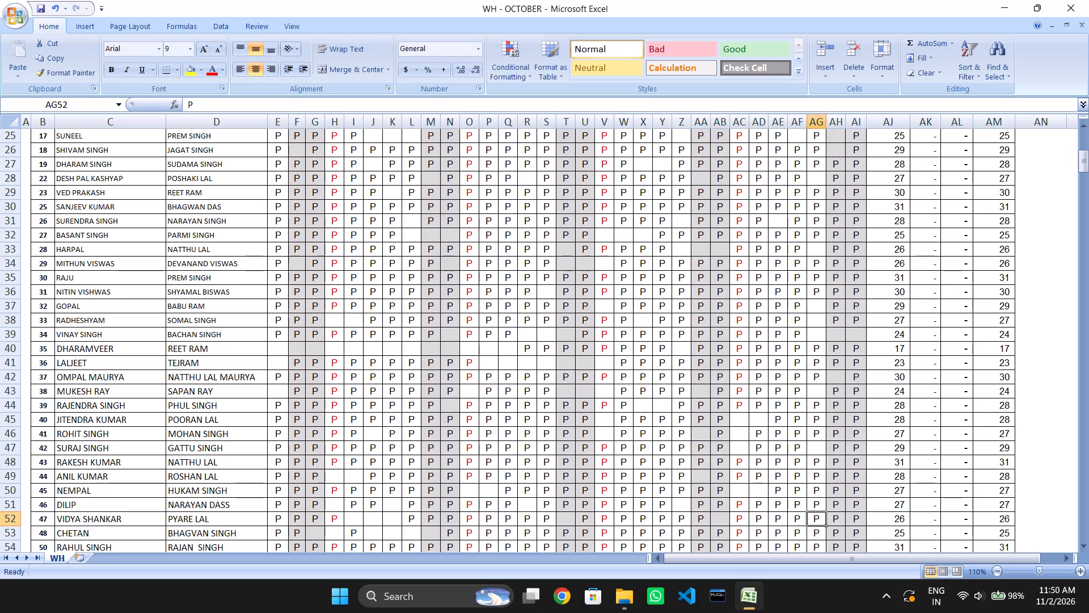
{"action": "key", "text": "BackSpace"}
{"action": "key", "text": "Right"}
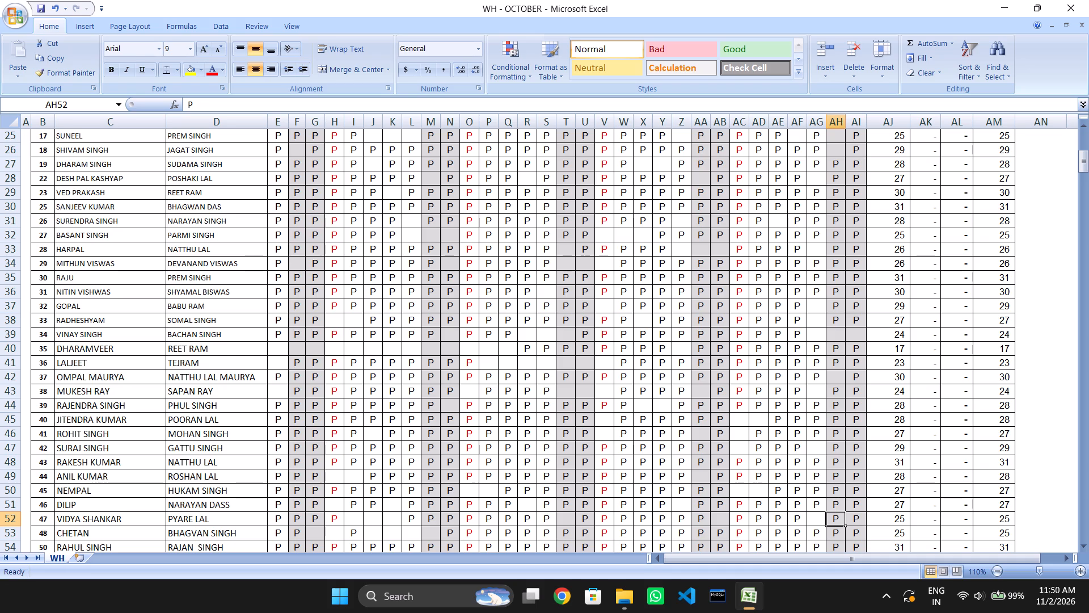
{"action": "scroll", "coordinate": [111, 532], "scroll_direction": "down", "scroll_amount": 1}
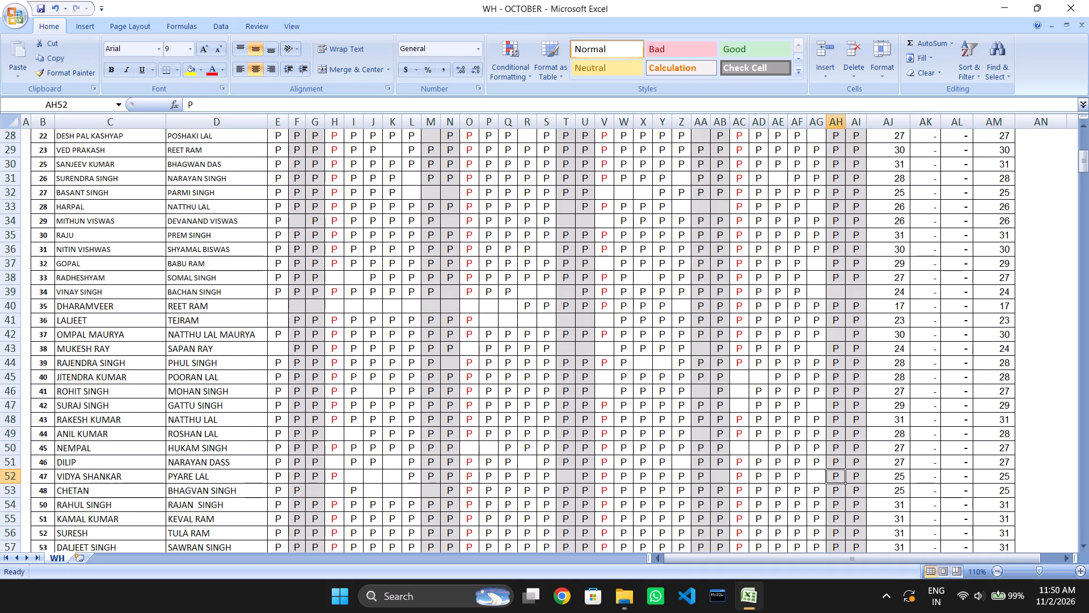
{"action": "left_click", "coordinate": [122, 507]}
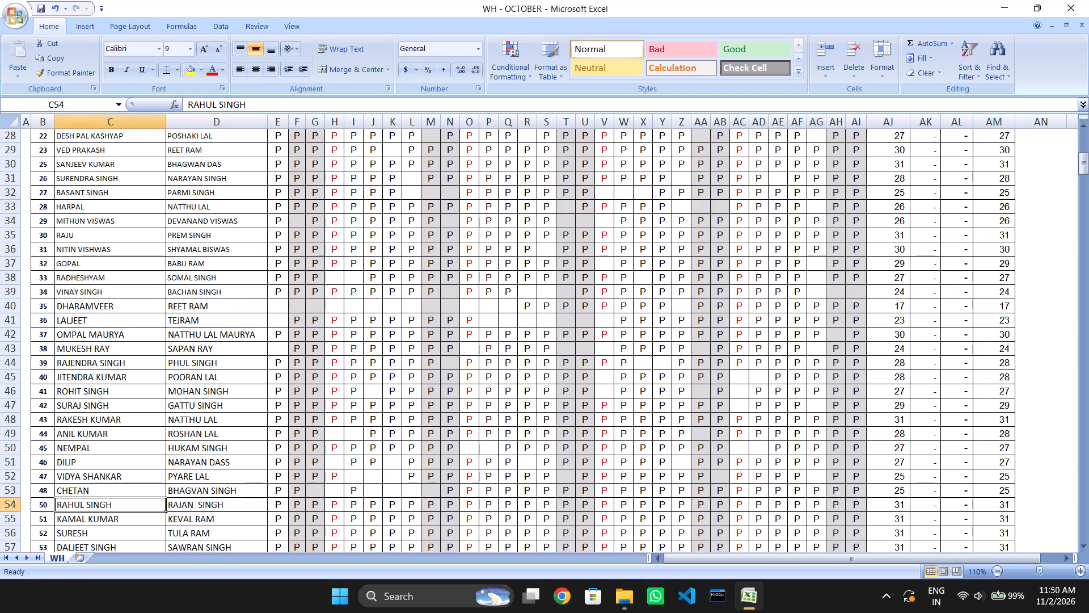
{"action": "key", "text": "Right"}
{"action": "key", "text": "Right"}
{"action": "key", "text": "Right"}
{"action": "key", "text": "Right"}
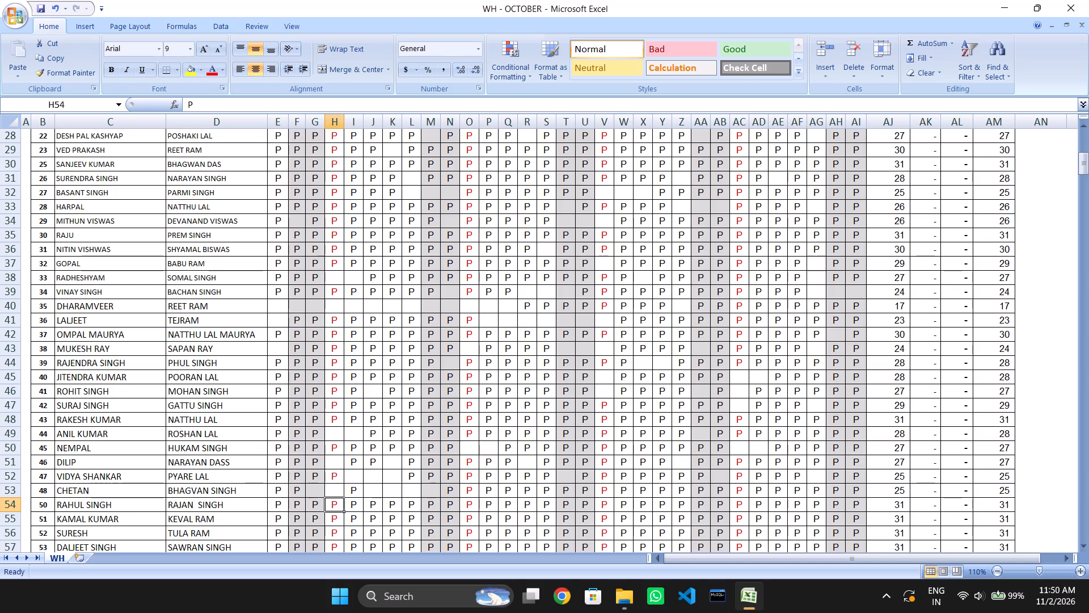
{"action": "key", "text": "BackSpace"}
{"action": "key", "text": "Right"}
Clear the P marks on 9 and 10 October for the employee with ID 50.
{"action": "key", "text": "Right"}
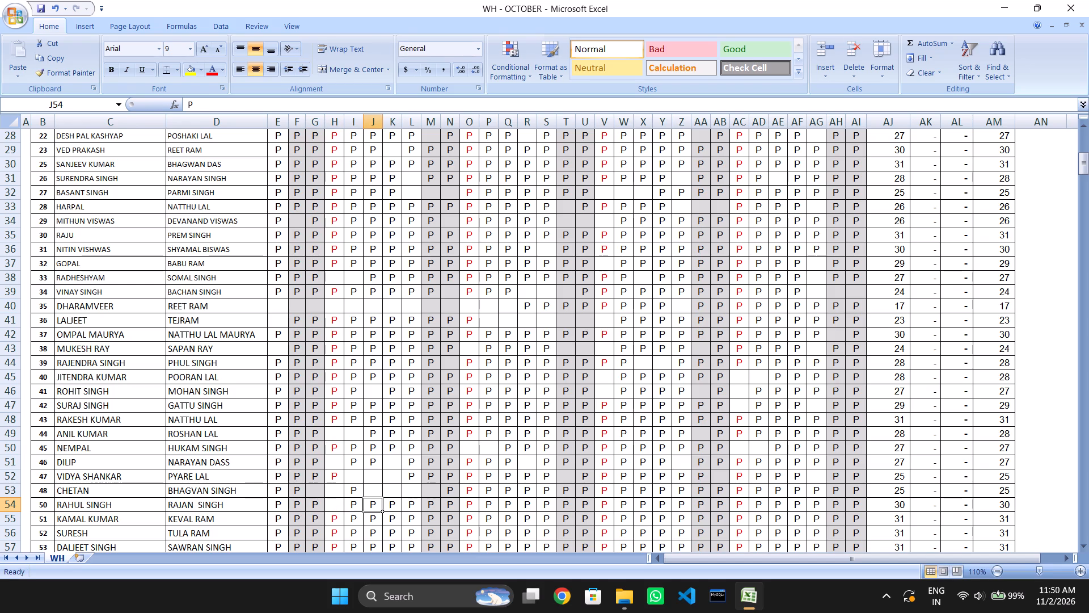
{"action": "key", "text": "Right"}
{"action": "key", "text": "Right"}
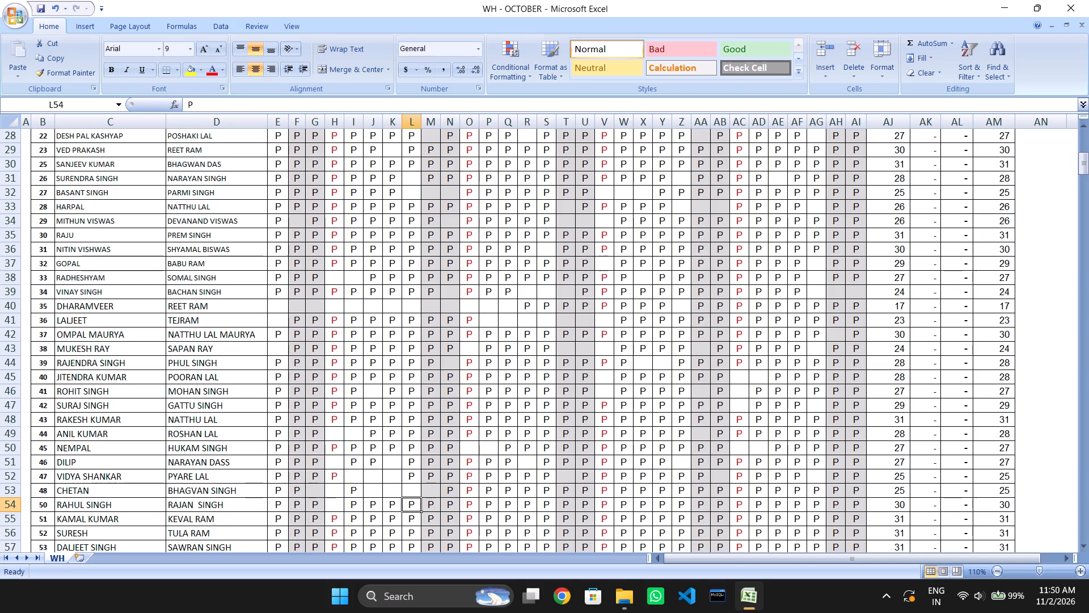
{"action": "key", "text": "Right"}
{"action": "key", "text": "BackSpace"}
{"action": "key", "text": "Right"}
{"action": "key", "text": "BackSpace"}
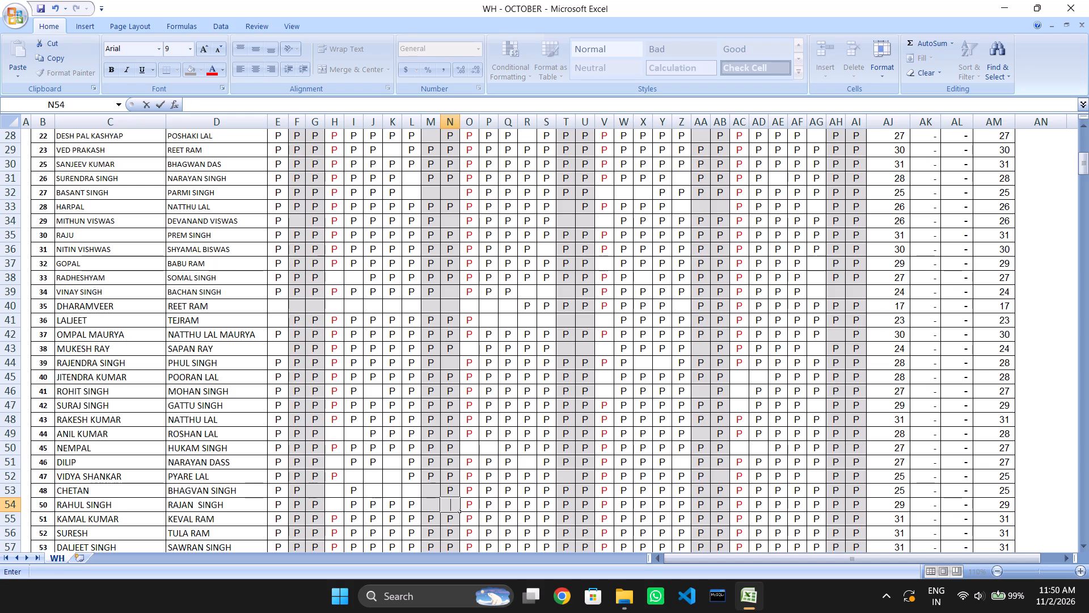
{"action": "key", "text": "Right"}
Clear the P marks on 20 and 21 October for the employee with ID 50.
{"action": "key", "text": "Right"}
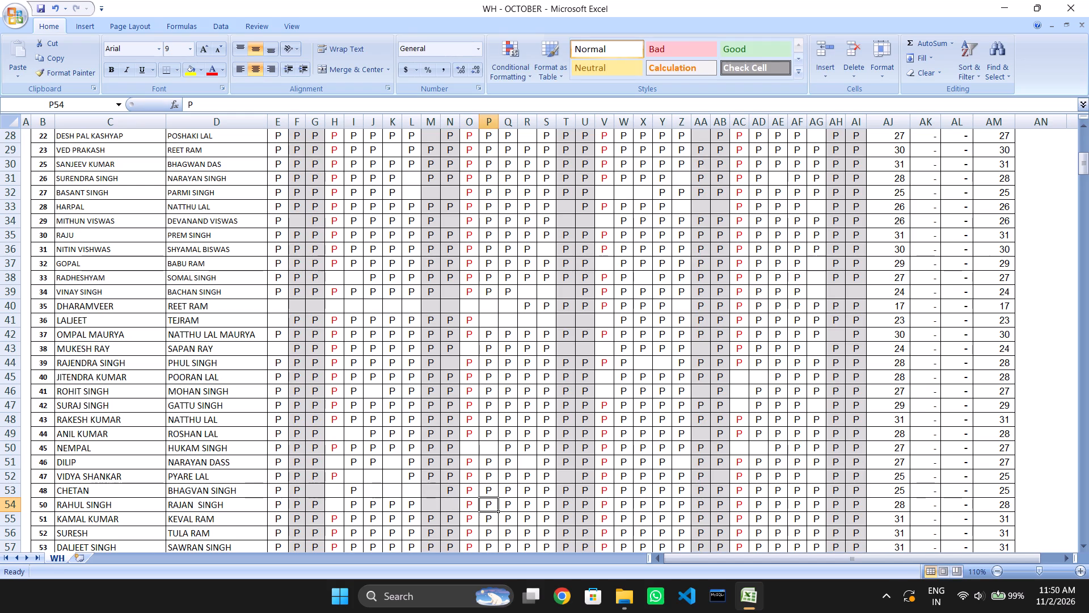
{"action": "key", "text": "Right"}
{"action": "key", "text": "Right"}
{"action": "key", "text": "Right"}
{"action": "key", "text": "Right"}
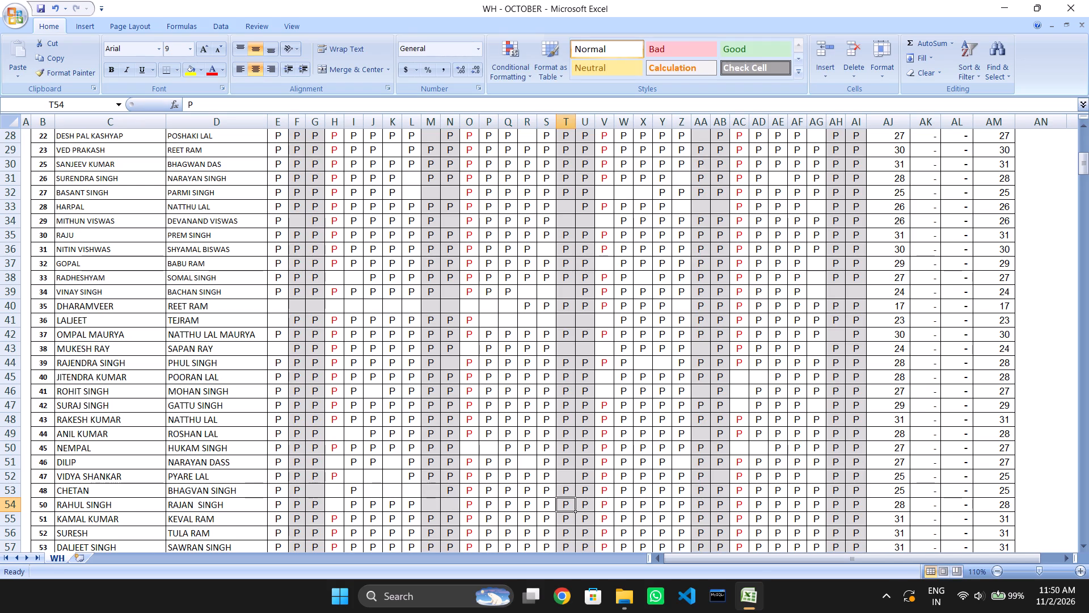
{"action": "key", "text": "Right"}
{"action": "key", "text": "Right"}
{"action": "key", "text": "Right"}
{"action": "key", "text": "Right"}
{"action": "key", "text": "BackSpace"}
{"action": "key", "text": "Right"}
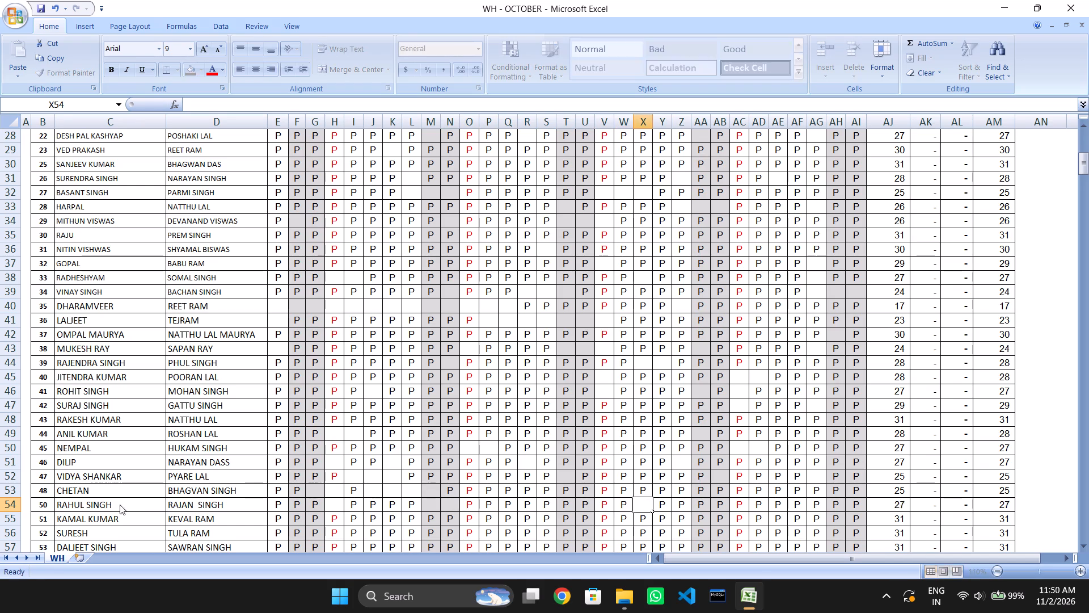
{"action": "key", "text": "BackSpace"}
{"action": "key", "text": "Right"}
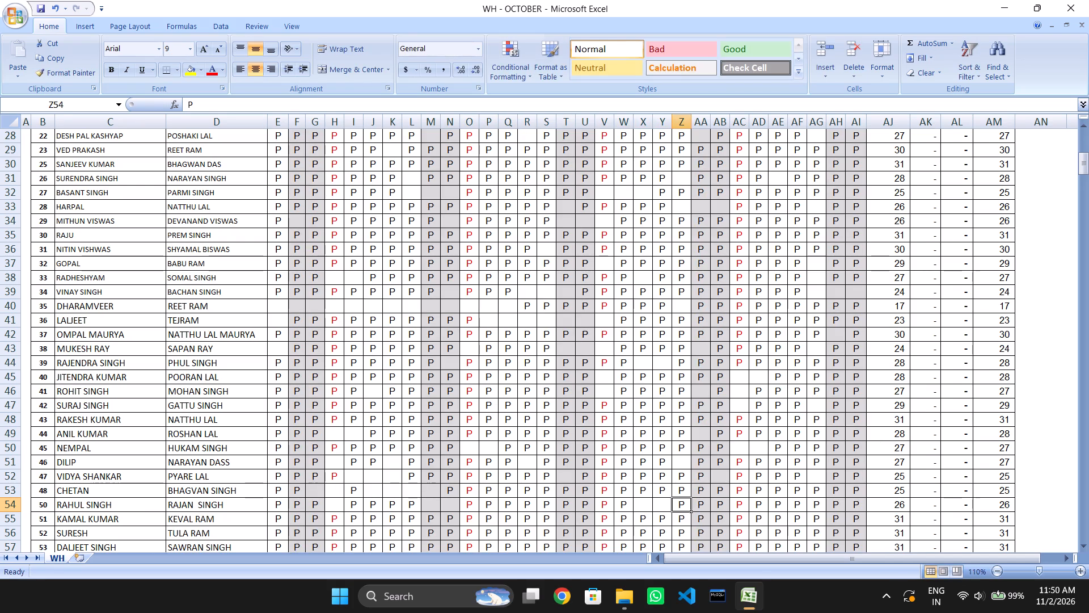
Clear the P mark on 28 October for the employee with ID 50.
{"action": "key", "text": "Right"}
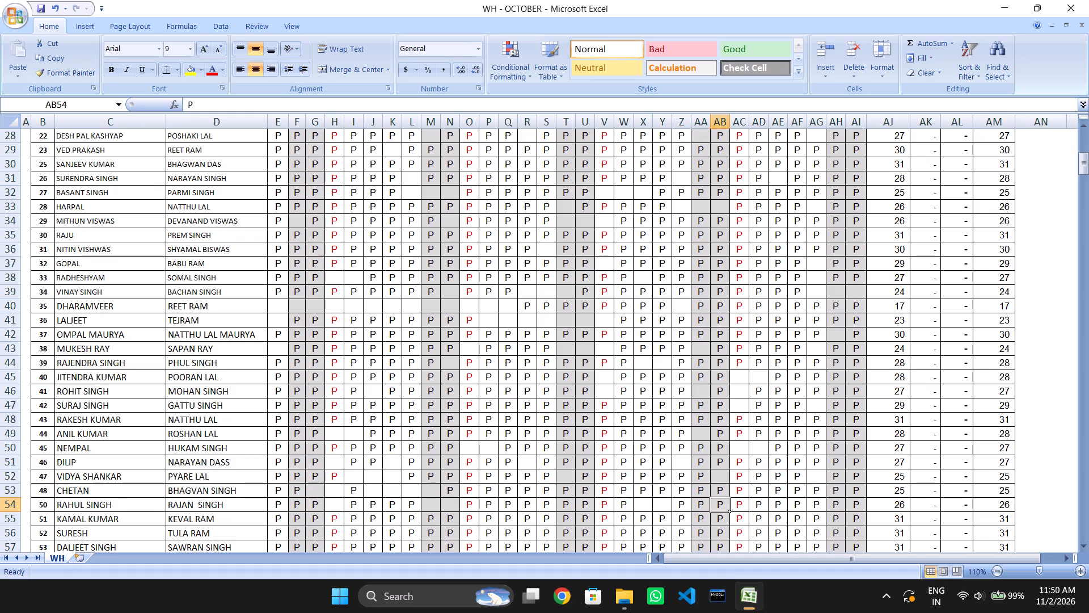
{"action": "key", "text": "Right"}
{"action": "key", "text": "Right"}
{"action": "key", "text": "Right"}
{"action": "key", "text": "Right"}
{"action": "key", "text": "BackSpace"}
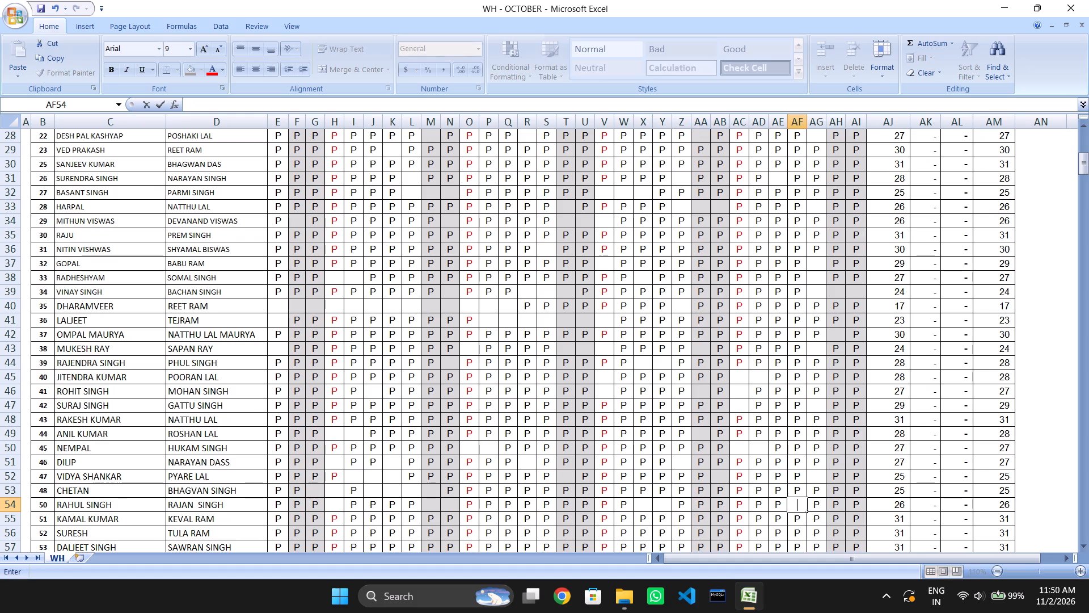
{"action": "key", "text": "Right"}
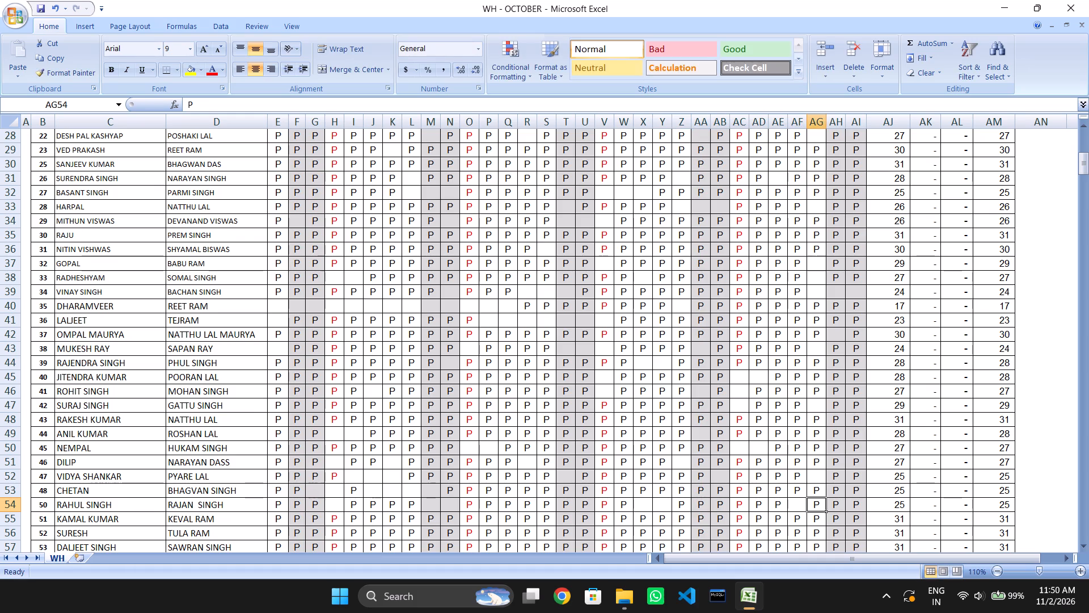
Clear the P mark on 1 October for the employee with ID 51.
{"action": "left_click", "coordinate": [83, 520]}
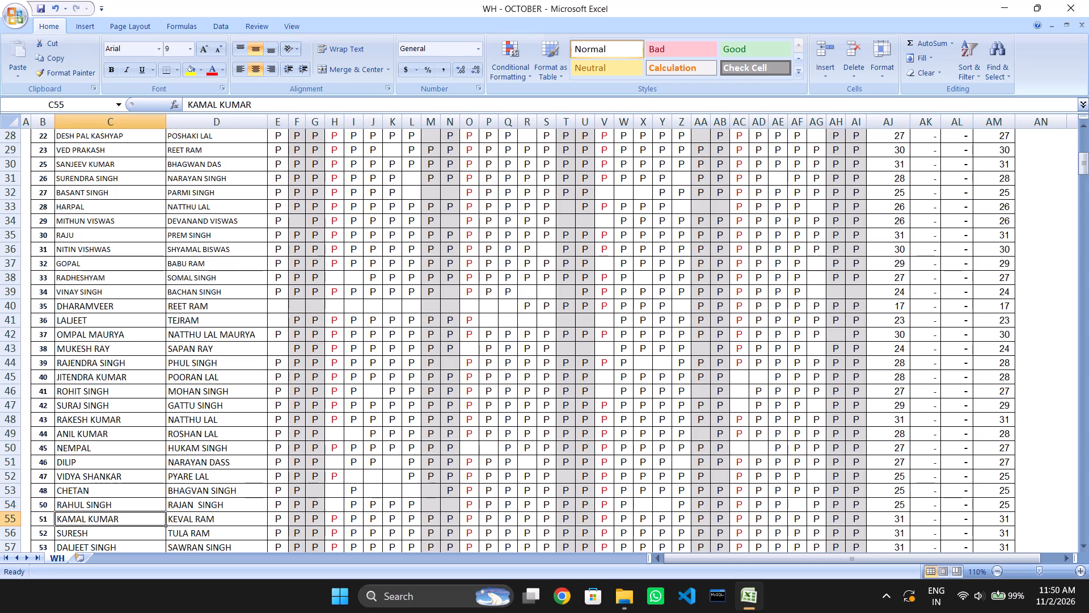
{"action": "key", "text": "Right"}
{"action": "key", "text": "Right"}
{"action": "key", "text": "BackSpace"}
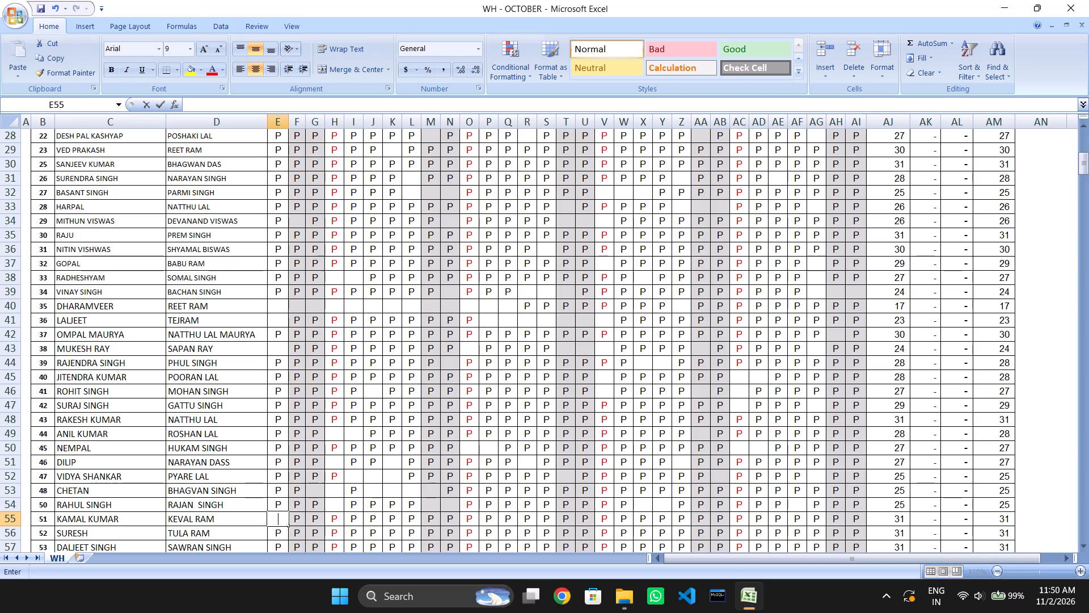
{"action": "key", "text": "Right"}
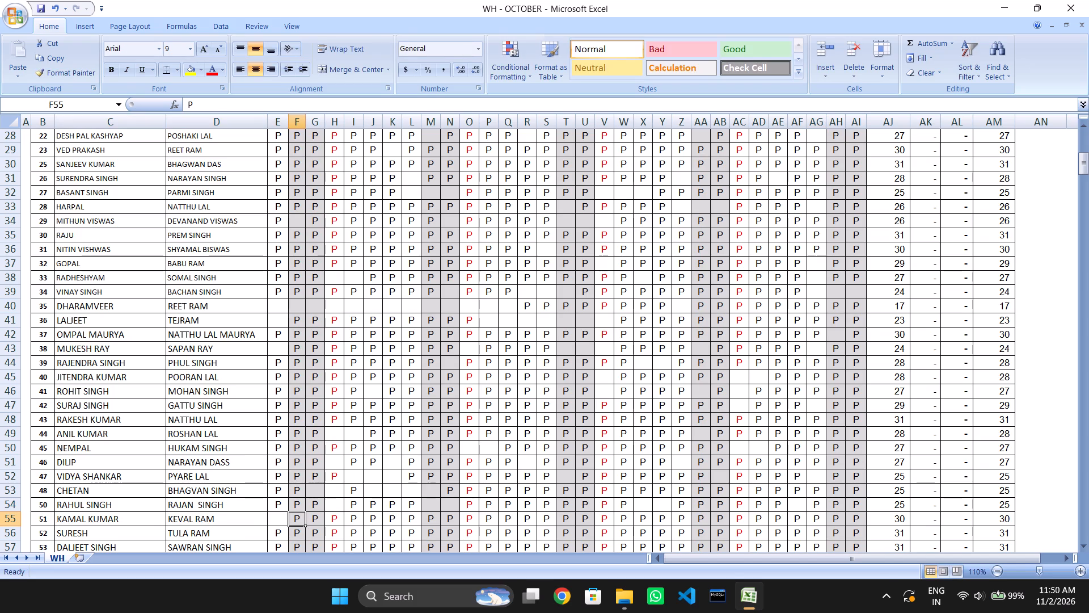
Clear the P mark on 12 October for the employee with ID 51.
{"action": "key", "text": "Right"}
{"action": "key", "text": "Right"}
{"action": "key", "text": "Right"}
{"action": "key", "text": "Right"}
{"action": "key", "text": "Right"}
{"action": "key", "text": "Right"}
{"action": "key", "text": "Right"}
{"action": "key", "text": "Right"}
{"action": "key", "text": "Right"}
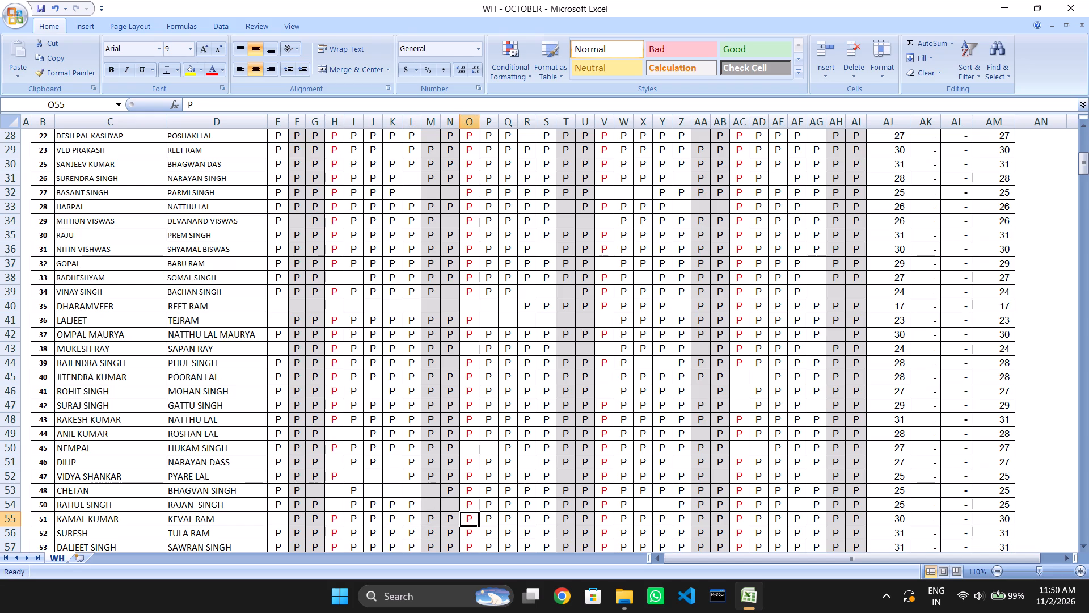
{"action": "key", "text": "Right"}
{"action": "key", "text": "BackSpace"}
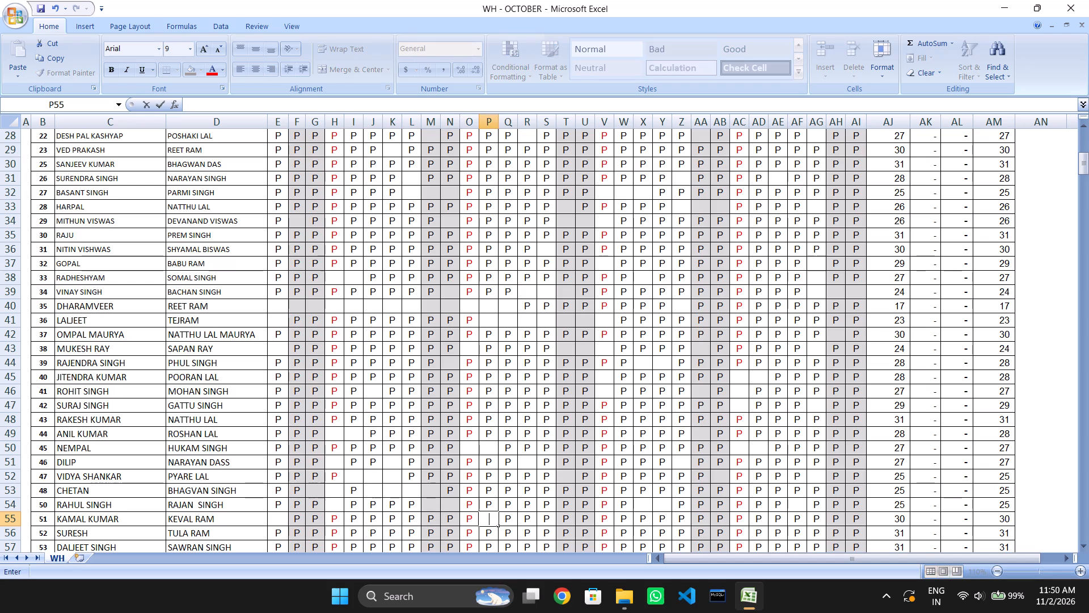
{"action": "key", "text": "Right"}
Clear the P mark on 24 October for the employee with ID 51.
{"action": "key", "text": "Right"}
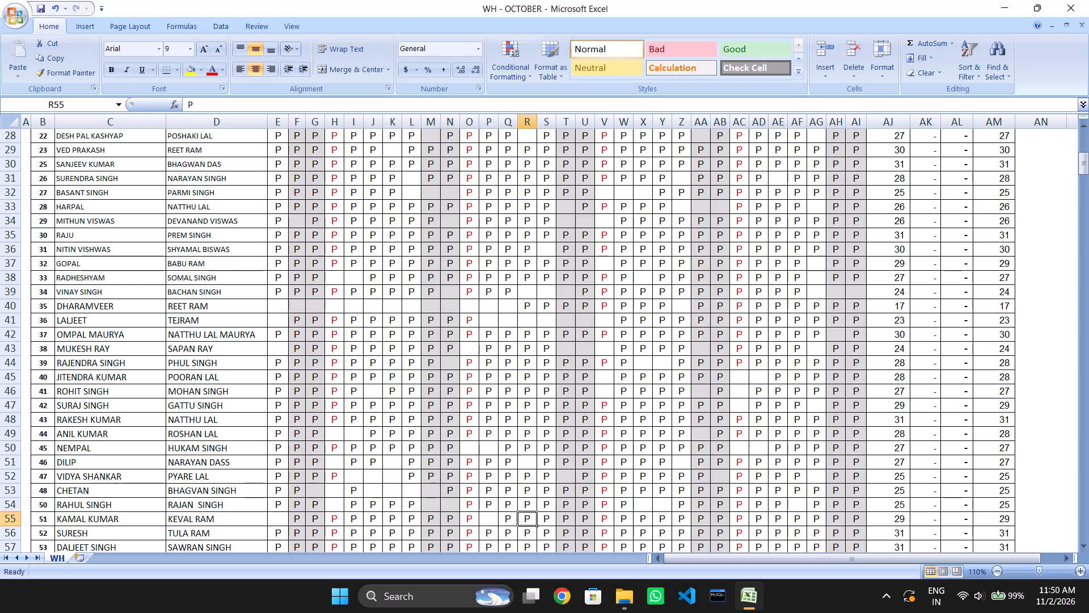
{"action": "key", "text": "Right"}
{"action": "key", "text": "Right"}
{"action": "key", "text": "Right"}
{"action": "key", "text": "Right"}
{"action": "key", "text": "Right"}
{"action": "key", "text": "Right"}
{"action": "key", "text": "Right"}
{"action": "key", "text": "Right"}
{"action": "key", "text": "Right"}
{"action": "key", "text": "Right"}
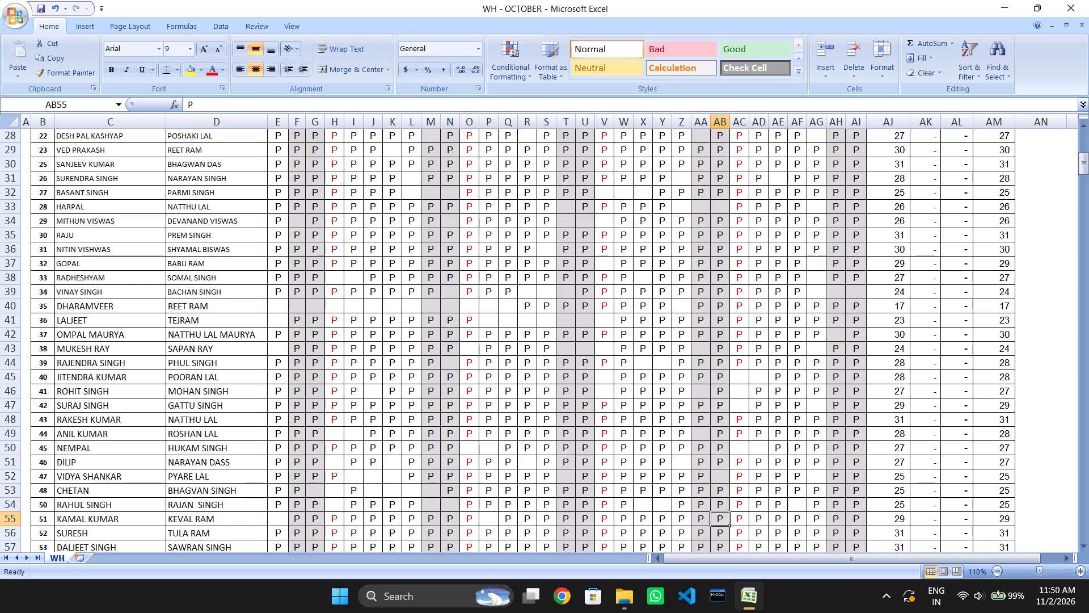
{"action": "key", "text": "BackSpace"}
{"action": "key", "text": "Right"}
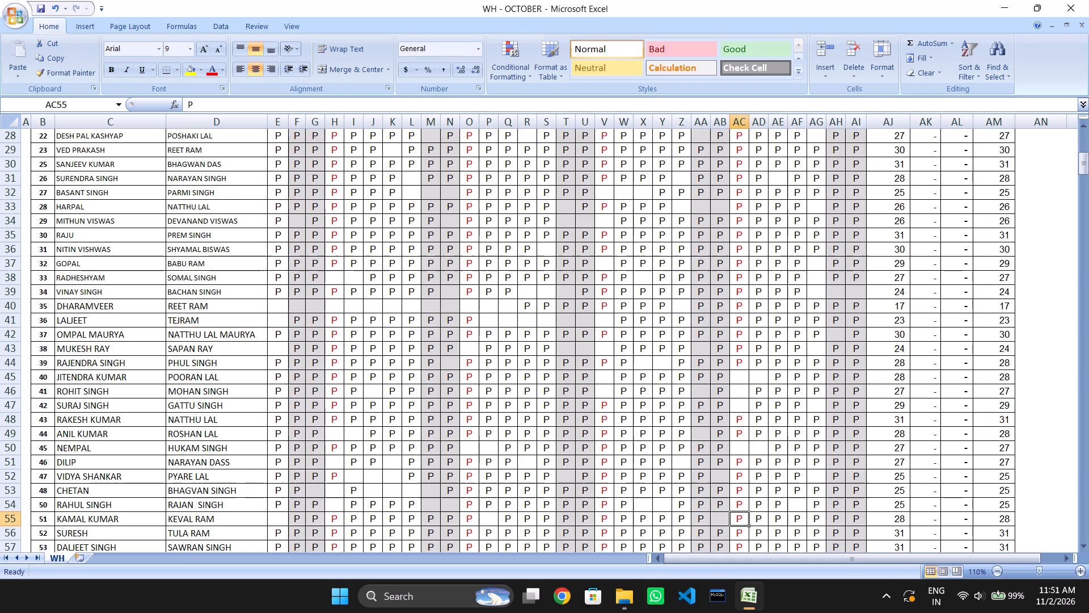
{"action": "key", "text": "Right"}
{"action": "key", "text": "Right"}
{"action": "key", "text": "Right"}
{"action": "key", "text": "Right"}
{"action": "key", "text": "BackSpace"}
{"action": "key", "text": "Right"}
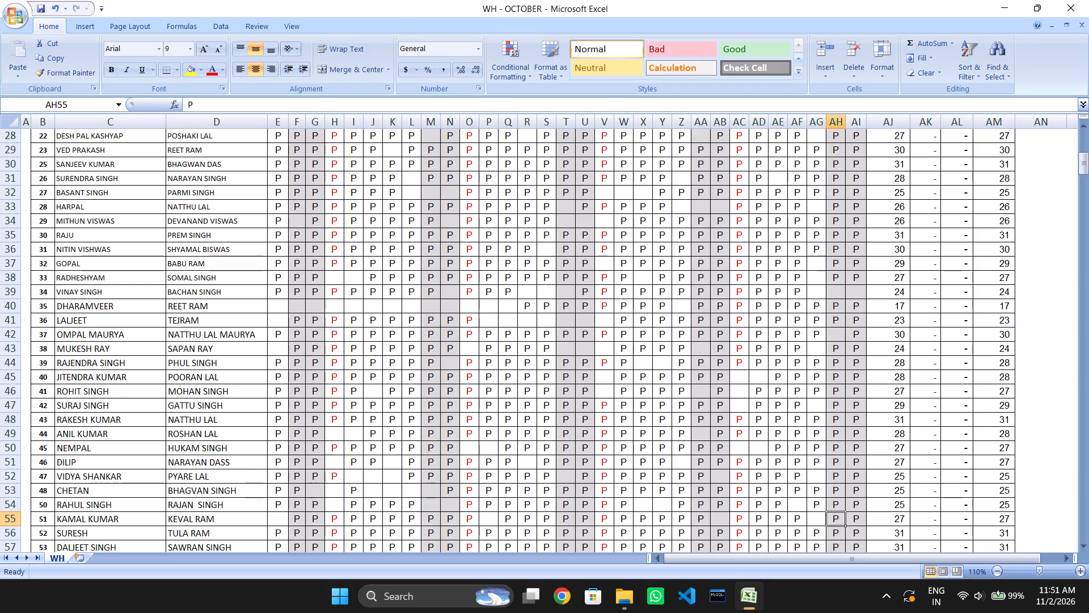
Clear the P mark on 7 October for the employee with ID 52.
{"action": "left_click", "coordinate": [97, 535]}
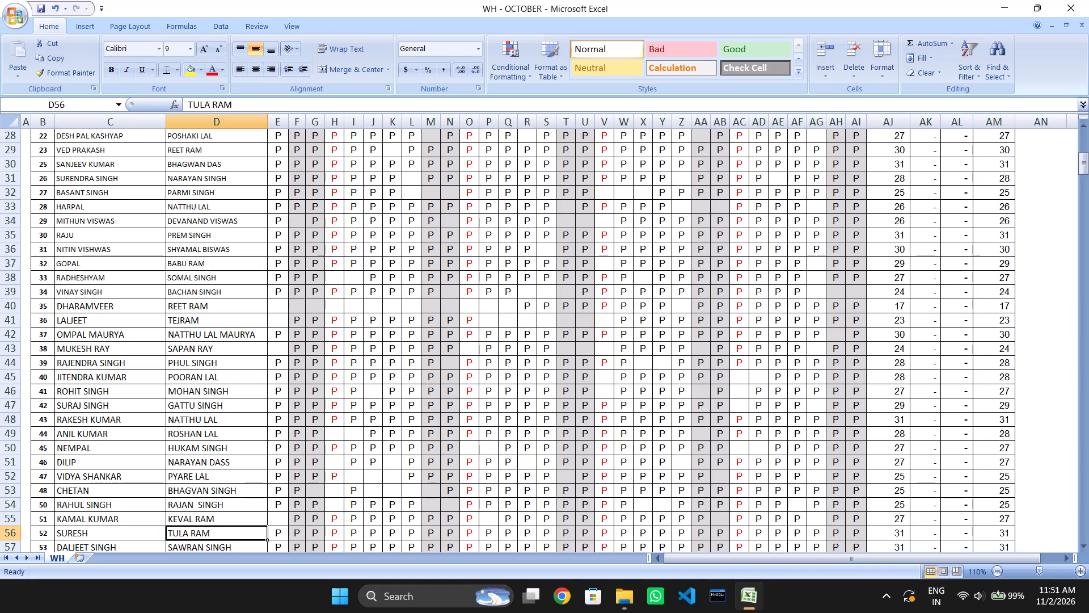
{"action": "key", "text": "Right"}
{"action": "key", "text": "Right"}
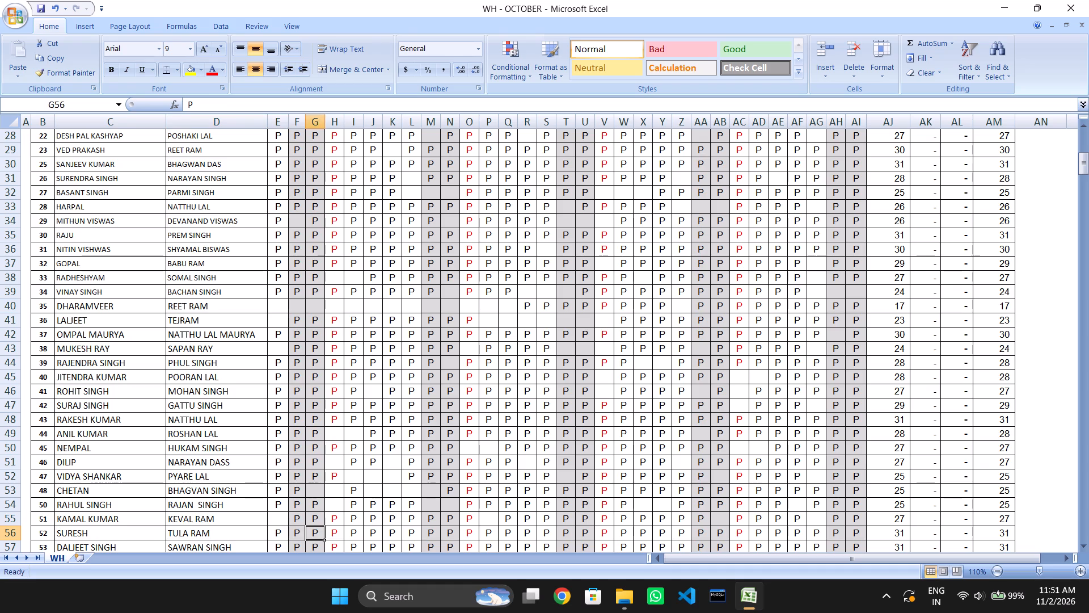
{"action": "key", "text": "Right"}
{"action": "key", "text": "Right"}
{"action": "key", "text": "Right"}
{"action": "key", "text": "Right"}
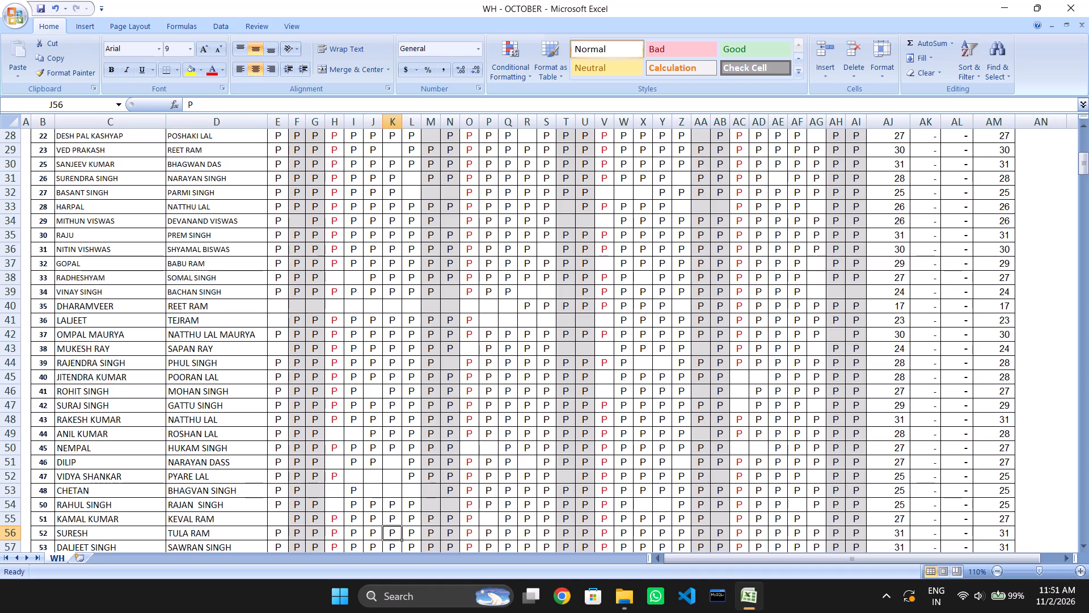
{"action": "key", "text": "BackSpace"}
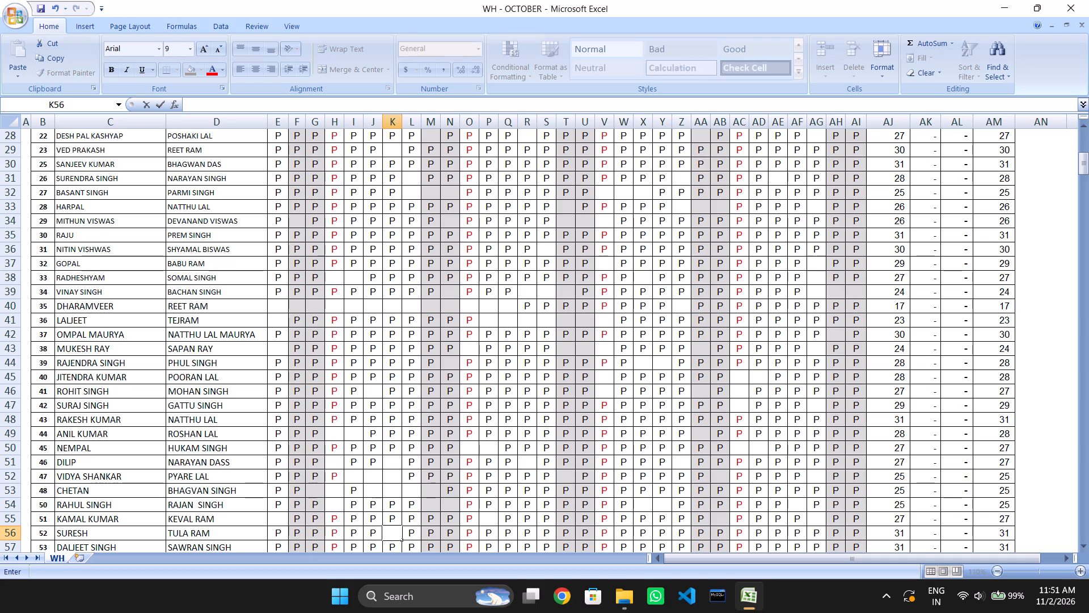
{"action": "key", "text": "Right"}
Clear the P marks on 18, 19 and 20 October for the employee with ID 52.
{"action": "key", "text": "Right"}
{"action": "key", "text": "Right"}
{"action": "key", "text": "Right"}
{"action": "key", "text": "Right"}
{"action": "key", "text": "Right"}
{"action": "key", "text": "Right"}
{"action": "key", "text": "Right"}
{"action": "key", "text": "Right"}
{"action": "key", "text": "Right"}
{"action": "key", "text": "Right"}
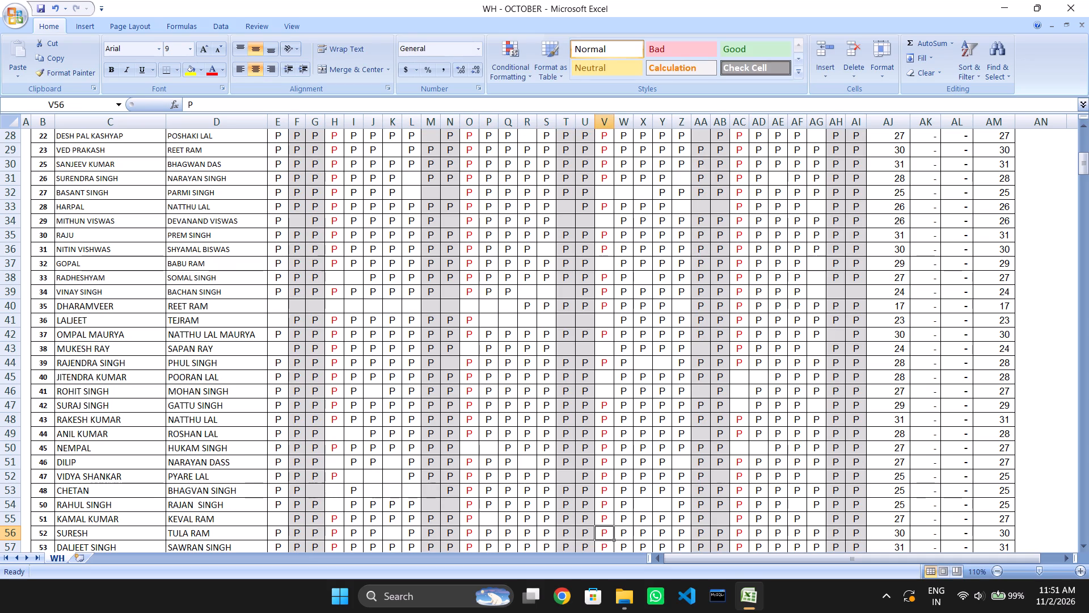
{"action": "key", "text": "BackSpace"}
{"action": "key", "text": "Right"}
{"action": "key", "text": "BackSpace"}
{"action": "key", "text": "Right"}
{"action": "key", "text": "BackSpace"}
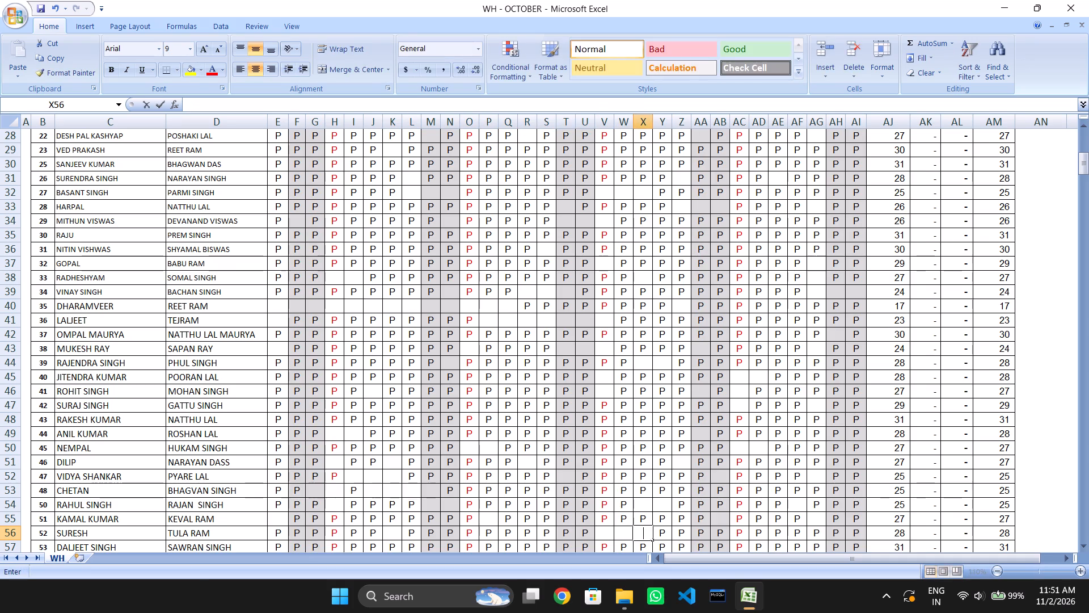
{"action": "key", "text": "Right"}
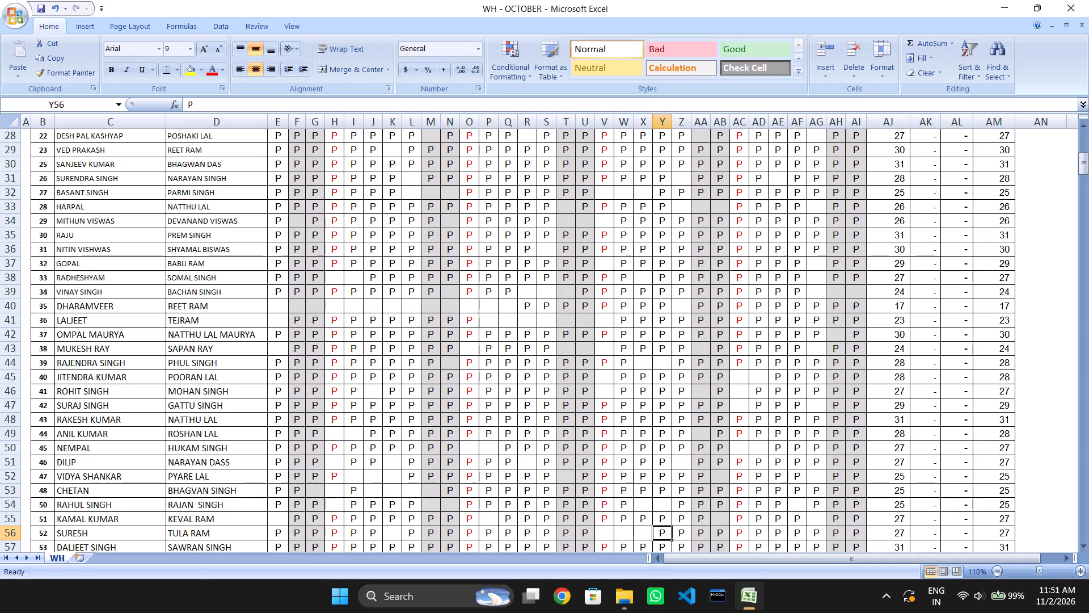
Clear the P mark on 3 October for the employee with ID 53.
{"action": "scroll", "coordinate": [135, 502], "scroll_direction": "down", "scroll_amount": 1}
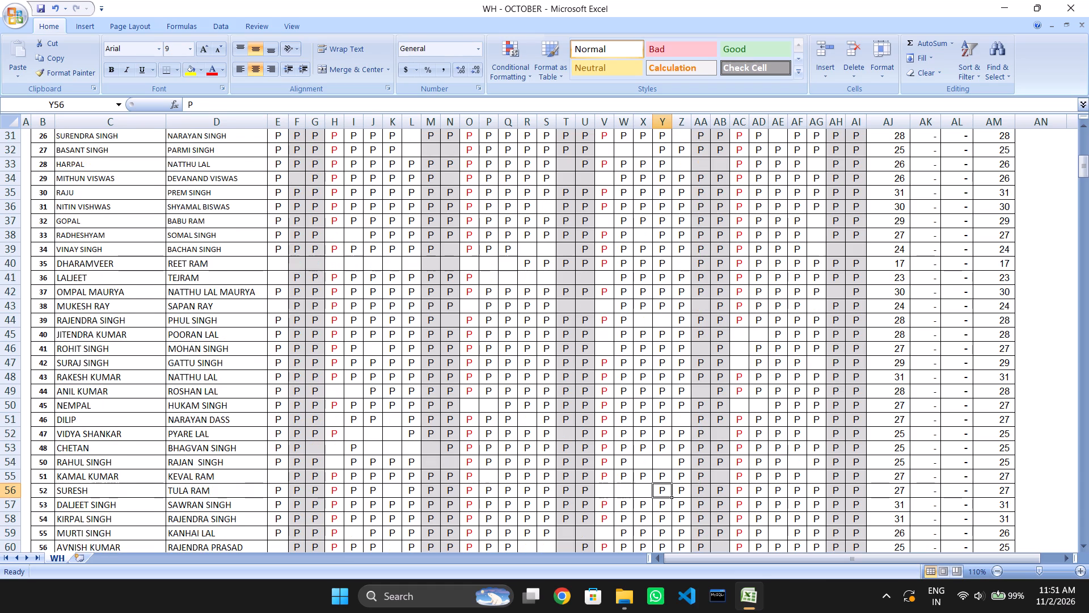
{"action": "left_click", "coordinate": [121, 506]}
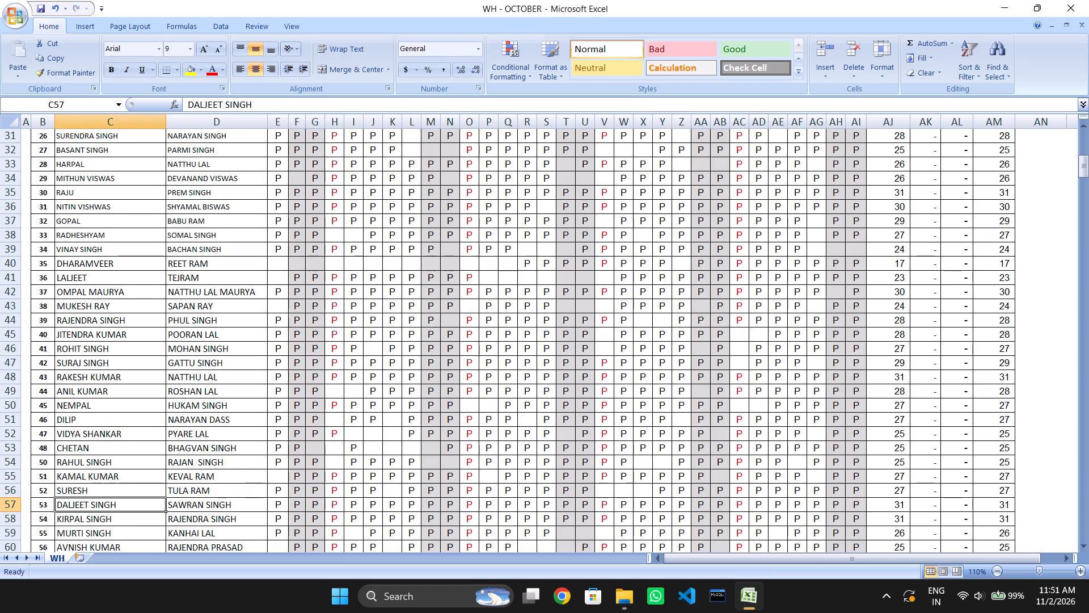
{"action": "key", "text": "Right"}
{"action": "key", "text": "Right"}
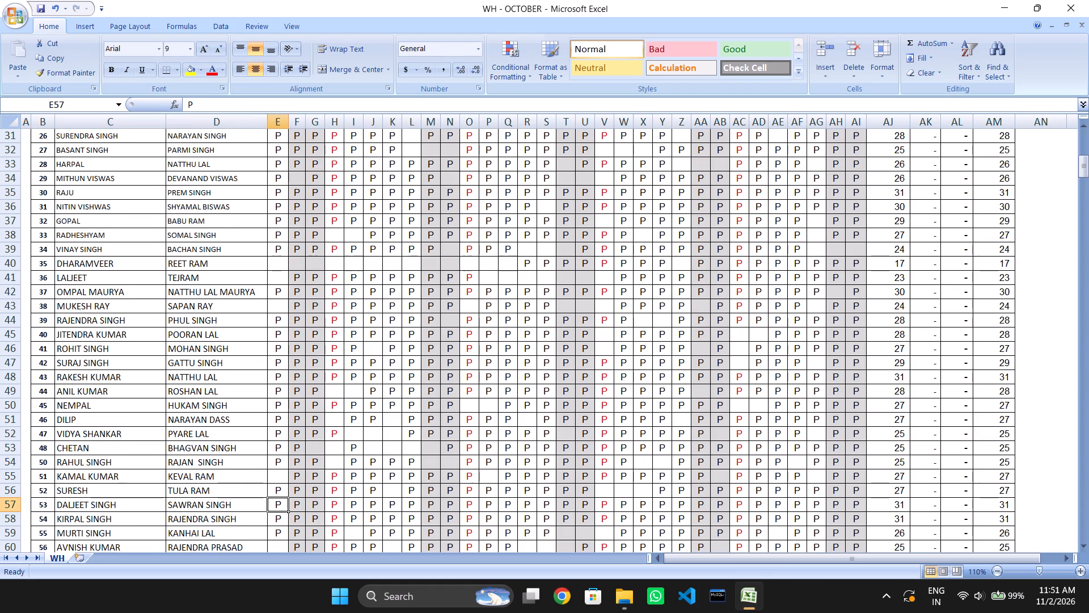
{"action": "key", "text": "Right"}
{"action": "key", "text": "Right"}
{"action": "key", "text": "BackSpace"}
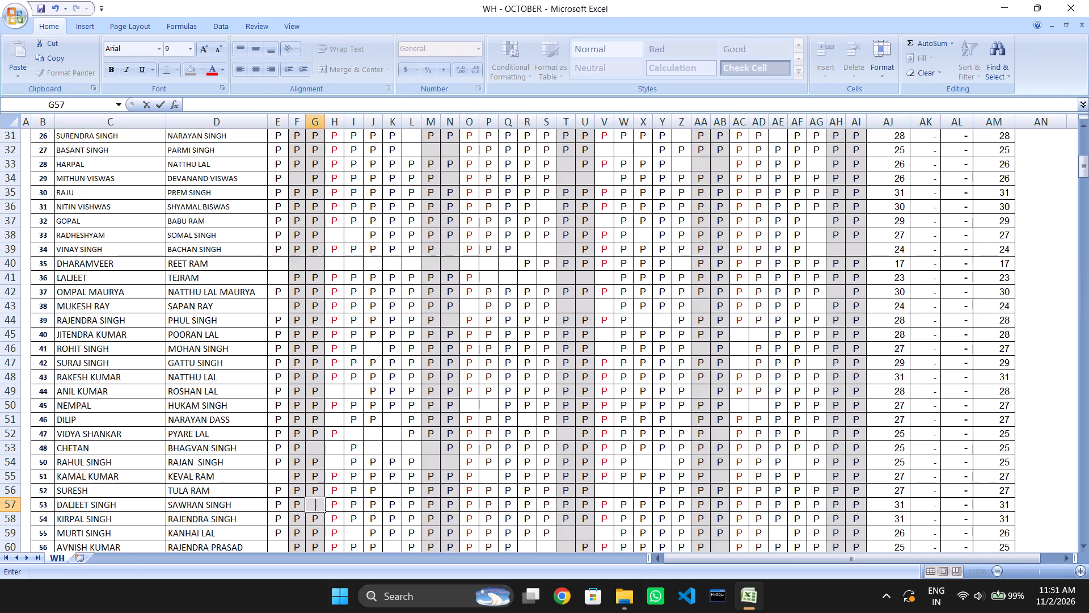
{"action": "key", "text": "Right"}
{"action": "key", "text": "Right"}
{"action": "key", "text": "Right"}
{"action": "key", "text": "Right"}
{"action": "key", "text": "Right"}
{"action": "key", "text": "Right"}
{"action": "key", "text": "Right"}
{"action": "key", "text": "Right"}
{"action": "key", "text": "Right"}
{"action": "key", "text": "Right"}
{"action": "key", "text": "Right"}
{"action": "key", "text": "Right"}
{"action": "key", "text": "Right"}
{"action": "key", "text": "Right"}
{"action": "key", "text": "Right"}
{"action": "key", "text": "Right"}
{"action": "key", "text": "Right"}
{"action": "key", "text": "Right"}
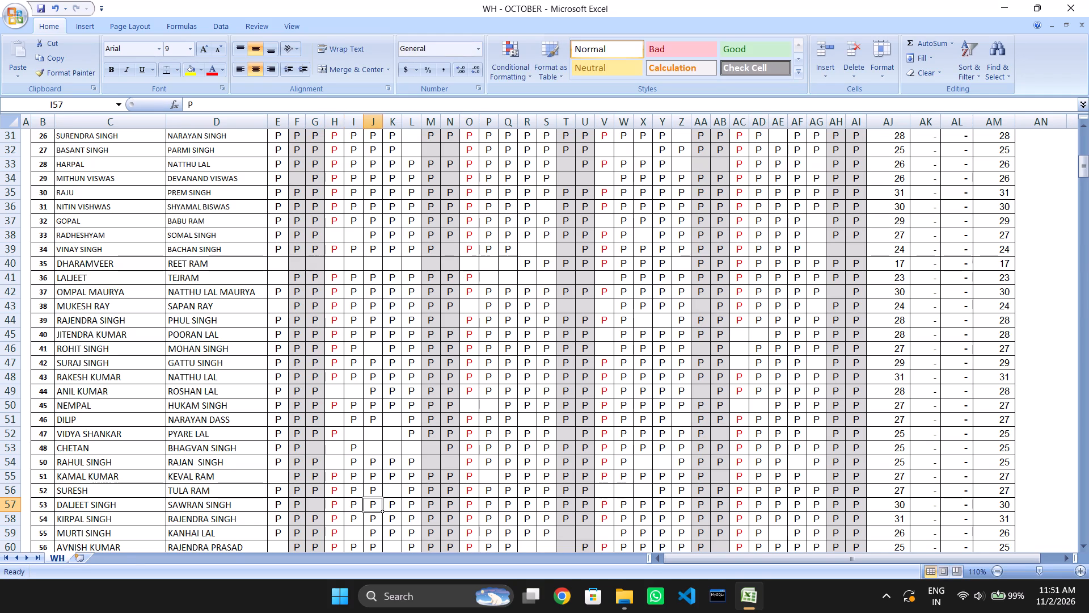
{"action": "key", "text": "Right"}
{"action": "key", "text": "Right"}
{"action": "key", "text": "Right"}
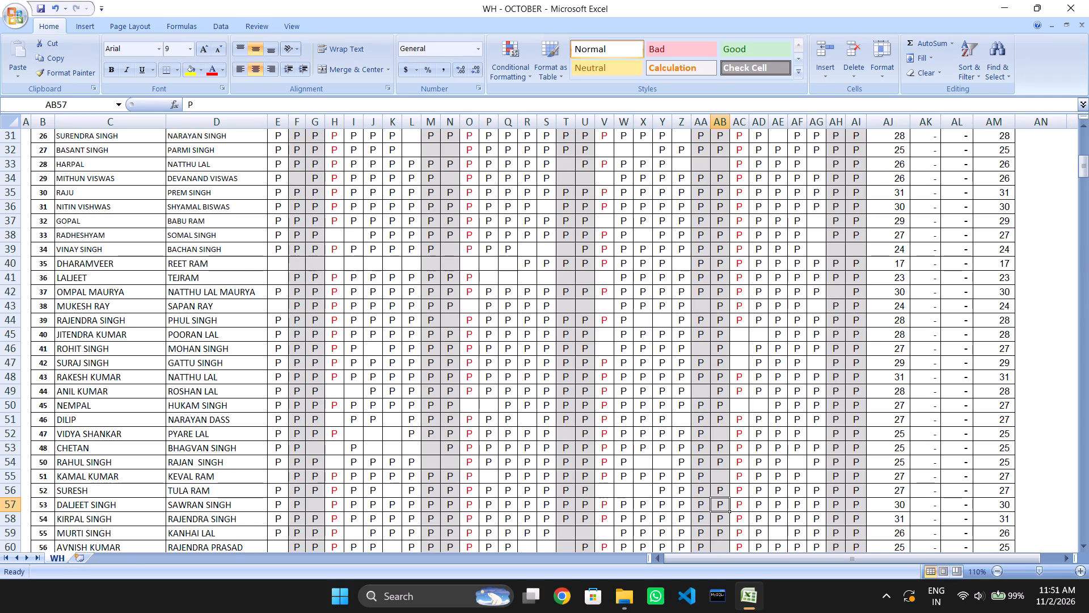
{"action": "key", "text": "Right"}
{"action": "key", "text": "Left"}
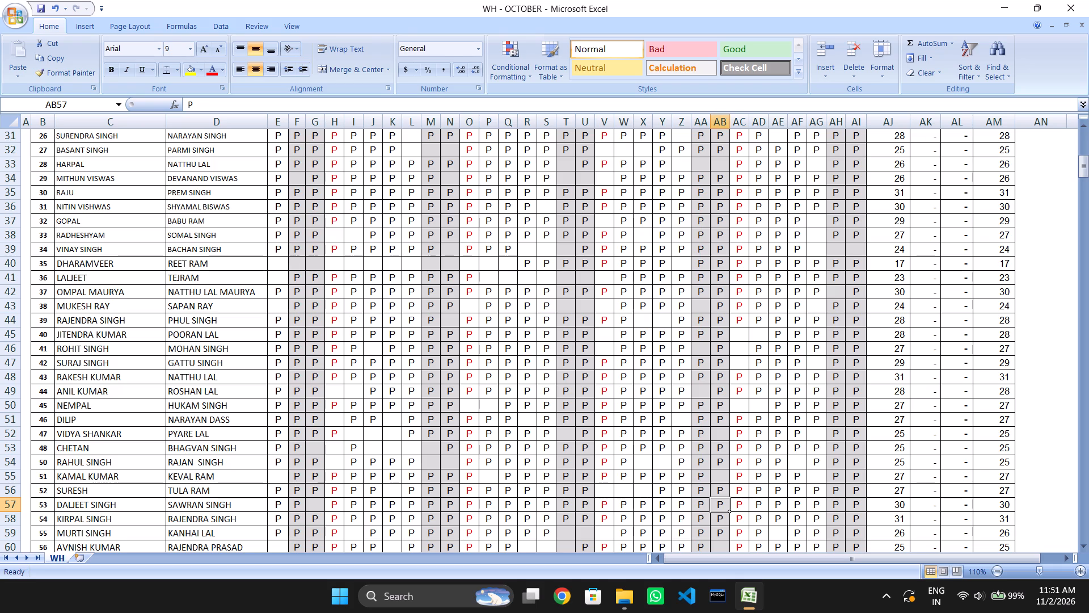
{"action": "key", "text": "BackSpace"}
{"action": "key", "text": "Right"}
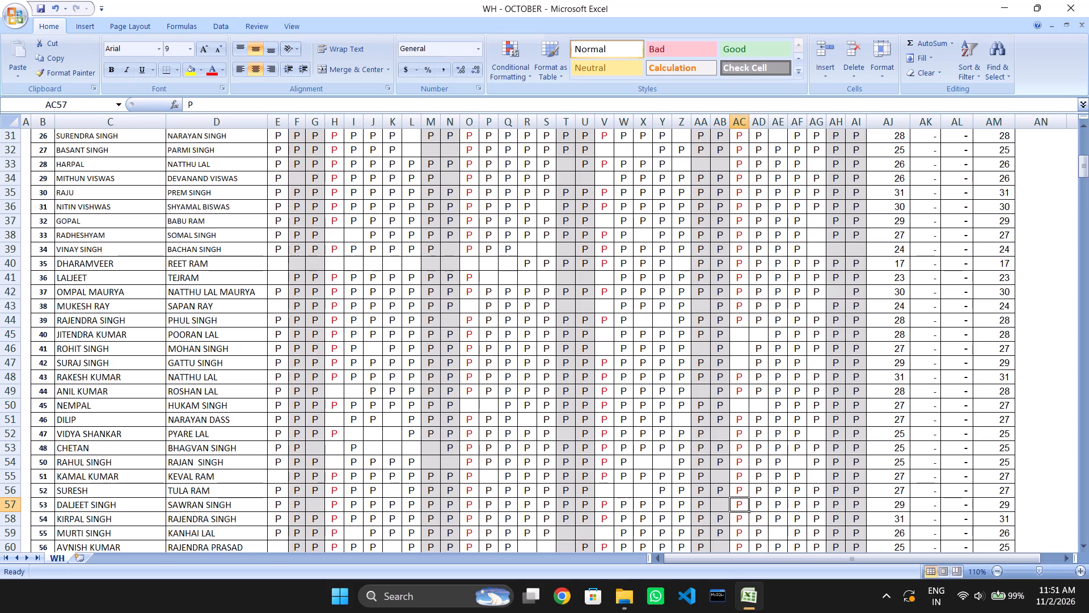
Clear the P mark on 29 October for the employee with ID 53.
{"action": "key", "text": "Right"}
{"action": "key", "text": "Right"}
{"action": "key", "text": "Right"}
{"action": "key", "text": "Right"}
{"action": "key", "text": "BackSpace"}
{"action": "key", "text": "Right"}
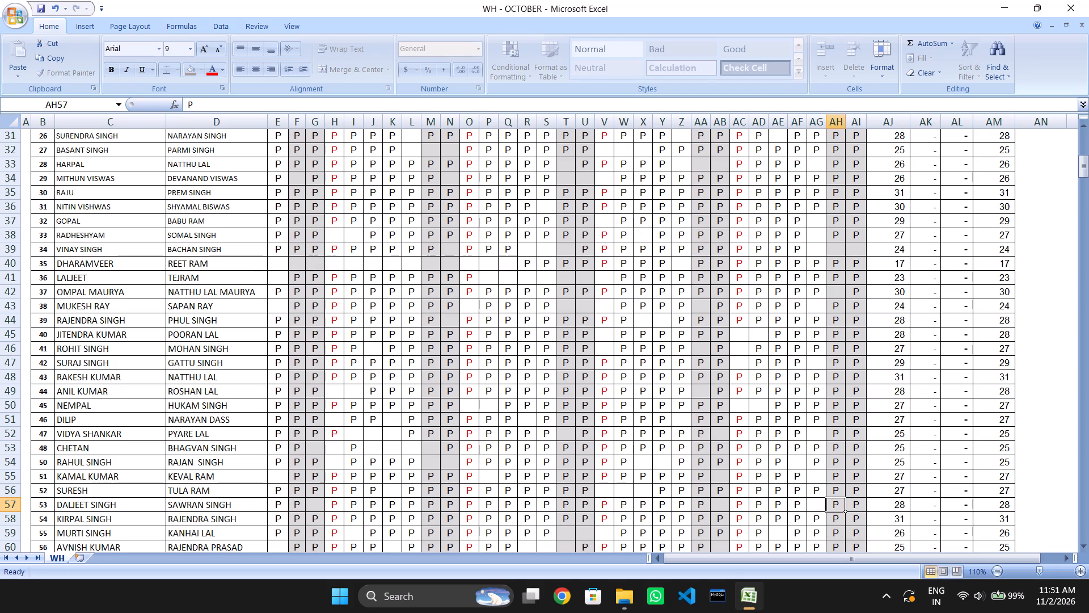
Clear the P marks from 6 to 11 October for the employee with ID 54.
{"action": "left_click", "coordinate": [85, 518]}
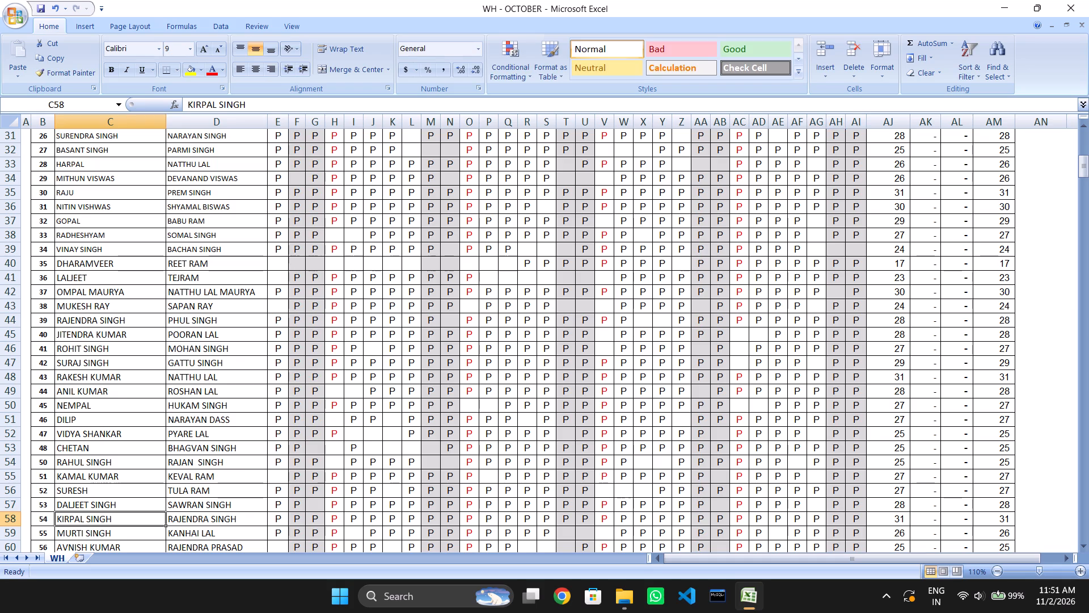
{"action": "key", "text": "Right"}
{"action": "key", "text": "Right"}
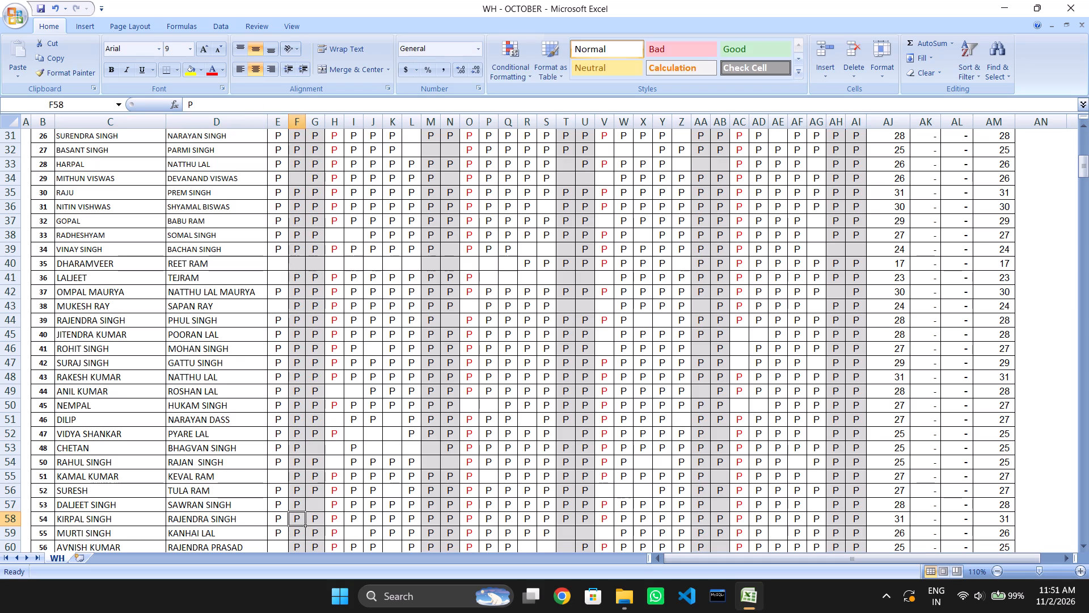
{"action": "key", "text": "Right"}
{"action": "key", "text": "Right"}
{"action": "key", "text": "Right"}
{"action": "key", "text": "Right"}
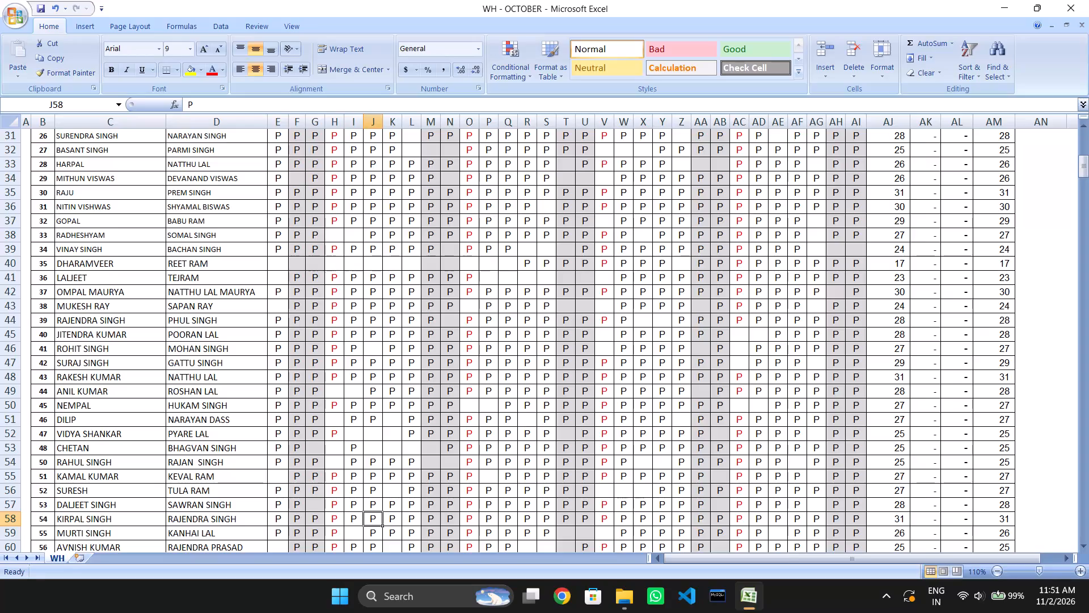
{"action": "key", "text": "BackSpace"}
{"action": "key", "text": "Right"}
{"action": "key", "text": "BackSpace"}
{"action": "key", "text": "Right"}
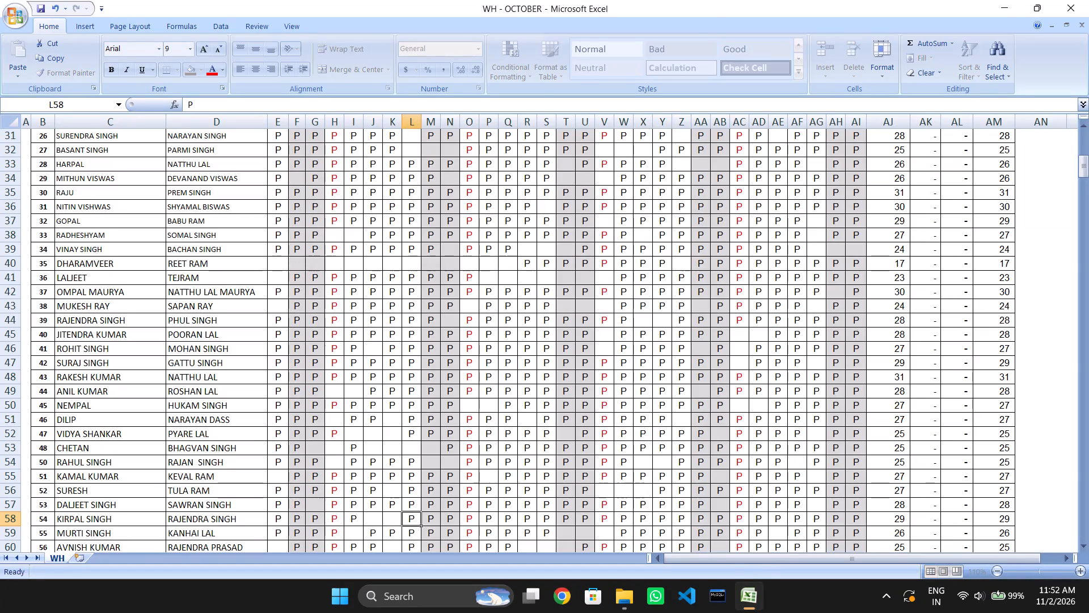
{"action": "key", "text": "BackSpace"}
{"action": "key", "text": "Right"}
{"action": "key", "text": "BackSpace"}
{"action": "key", "text": "Right"}
{"action": "key", "text": "BackSpace"}
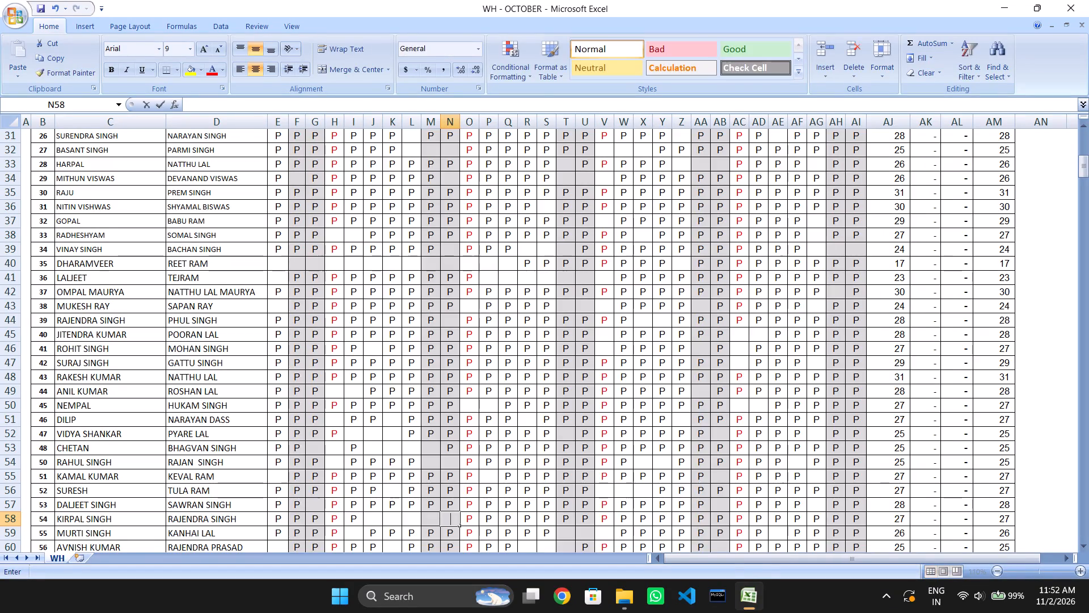
{"action": "key", "text": "Right"}
{"action": "key", "text": "BackSpace"}
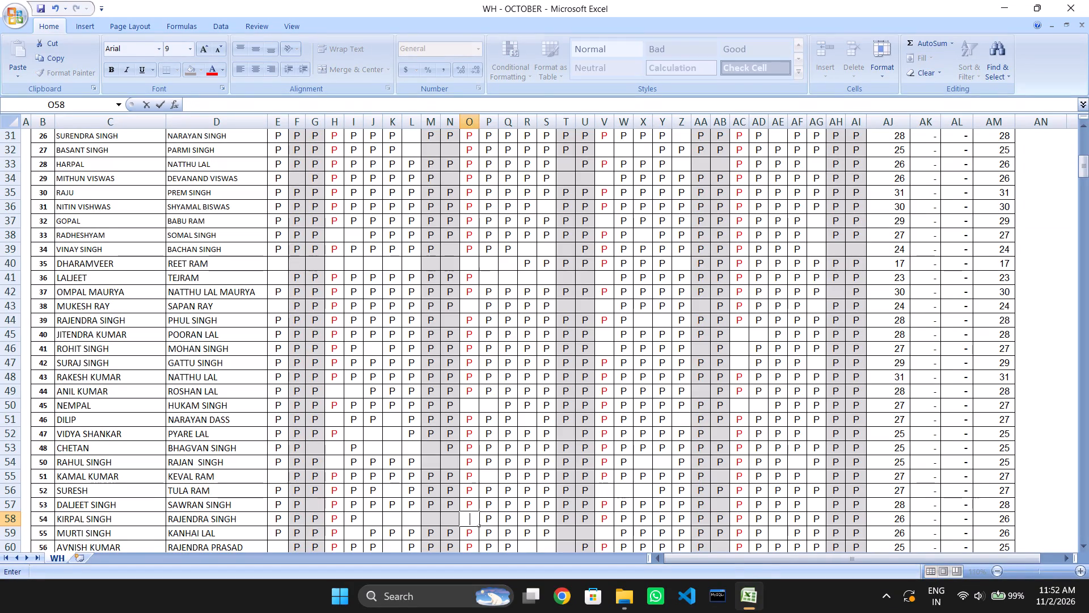
{"action": "key", "text": "Right"}
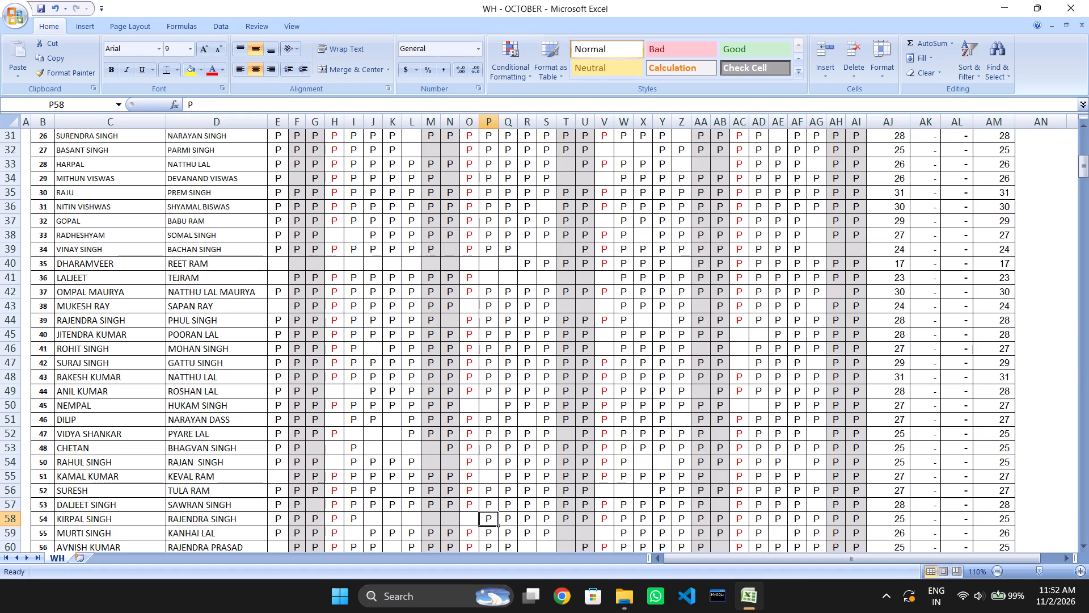
{"action": "key", "text": "Right"}
{"action": "key", "text": "Right"}
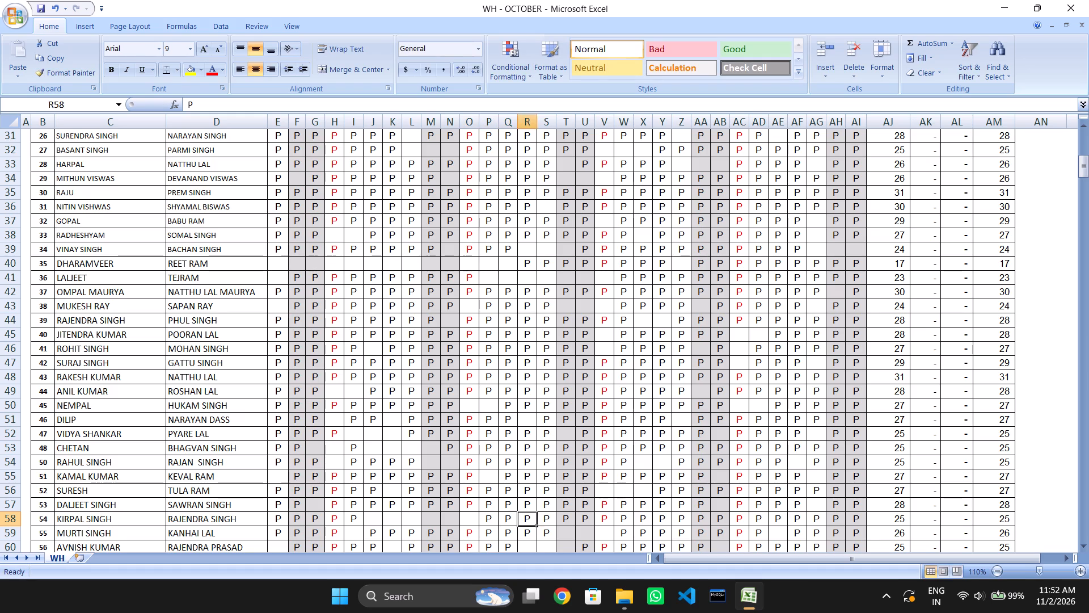
{"action": "key", "text": "Right"}
{"action": "key", "text": "Right"}
{"action": "key", "text": "Right"}
{"action": "key", "text": "Right"}
{"action": "key", "text": "Right"}
{"action": "key", "text": "Right"}
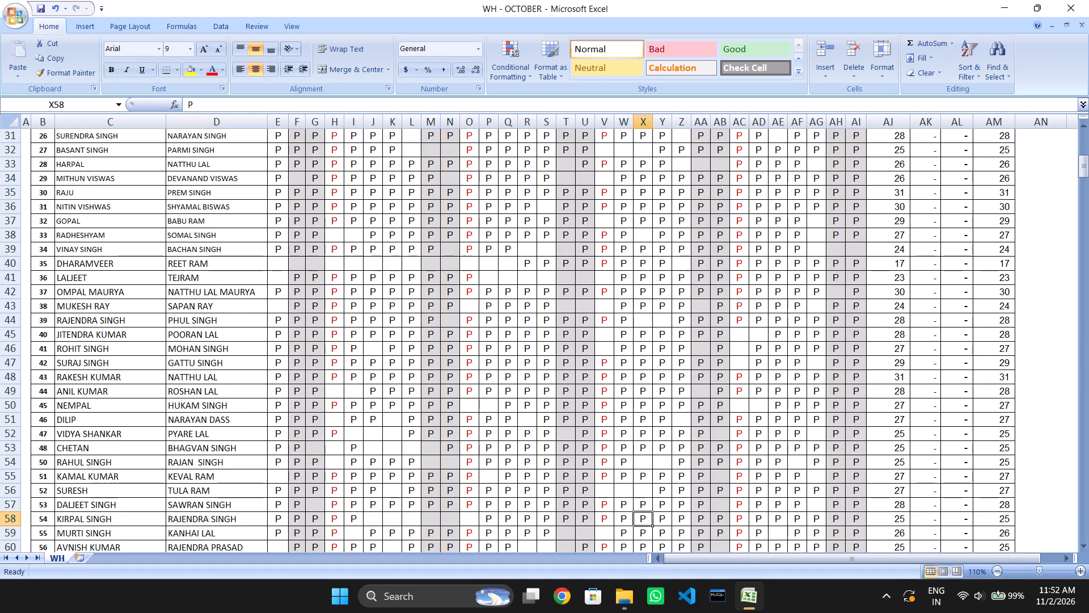
{"action": "key", "text": "BackSpace"}
{"action": "key", "text": "Right"}
{"action": "key", "text": "Right"}
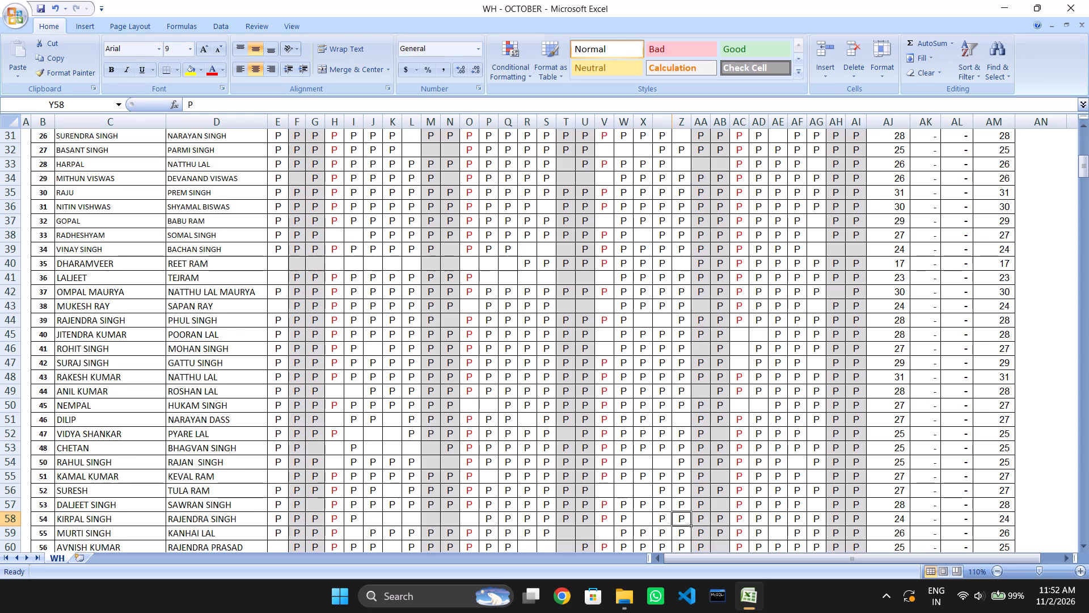
Go back to the employee with ID 43 and clear the P marks on 21 and 22 October.
{"action": "scroll", "coordinate": [133, 421], "scroll_direction": "down", "scroll_amount": 1}
{"action": "scroll", "coordinate": [133, 421], "scroll_direction": "up", "scroll_amount": 3}
{"action": "scroll", "coordinate": [133, 420], "scroll_direction": "down", "scroll_amount": 1}
{"action": "scroll", "coordinate": [133, 420], "scroll_direction": "up", "scroll_amount": 1}
{"action": "scroll", "coordinate": [133, 420], "scroll_direction": "down", "scroll_amount": 1}
{"action": "scroll", "coordinate": [133, 420], "scroll_direction": "up", "scroll_amount": 1}
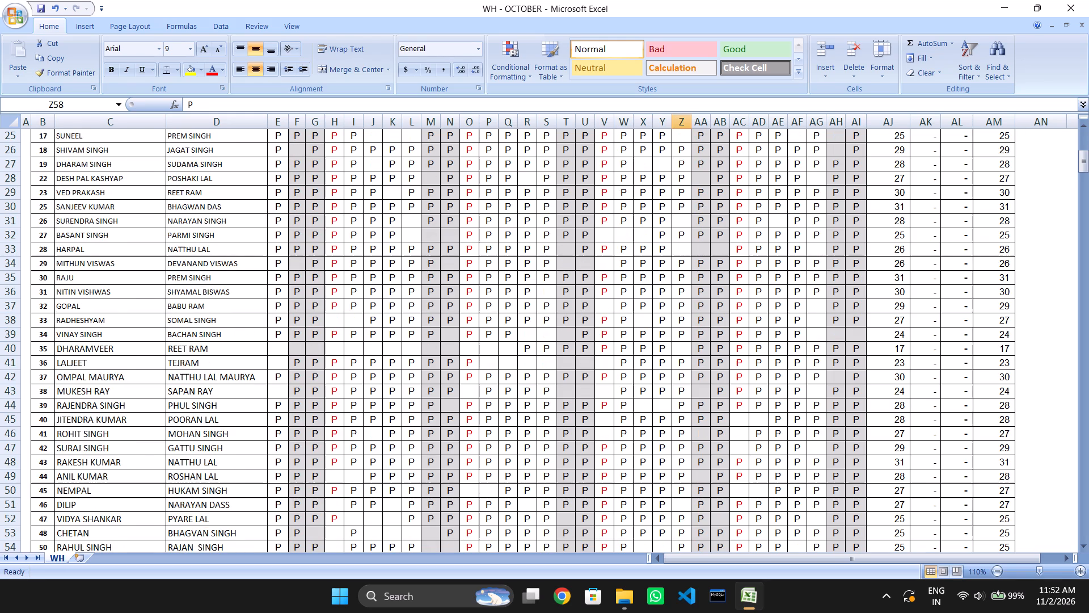
{"action": "left_click", "coordinate": [95, 463]}
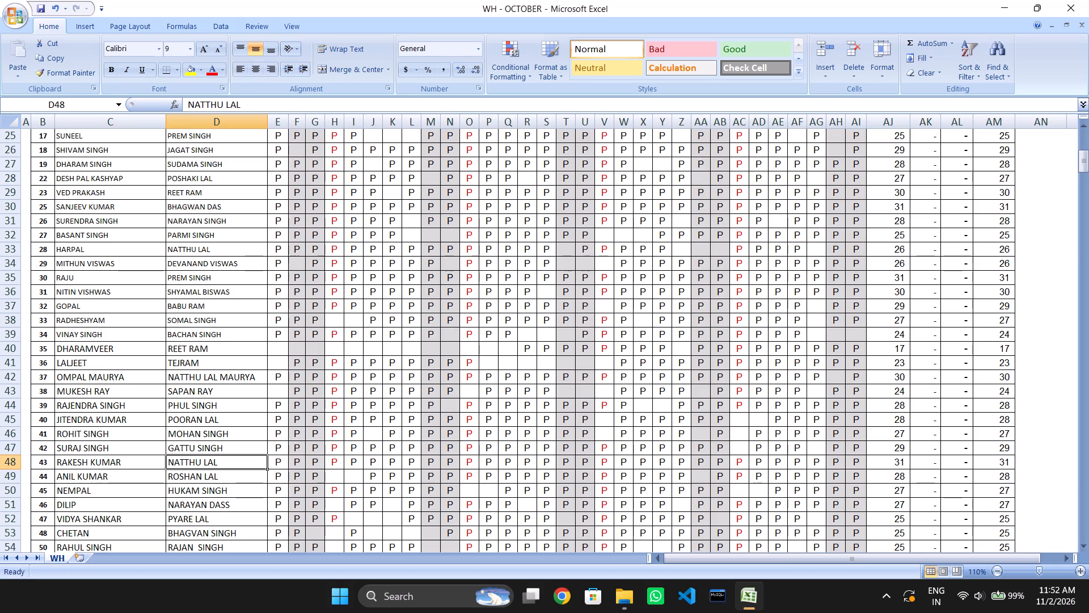
{"action": "key", "text": "Right"}
{"action": "key", "text": "Right"}
{"action": "key", "text": "Right"}
{"action": "key", "text": "Right"}
{"action": "key", "text": "Right"}
{"action": "key", "text": "Right"}
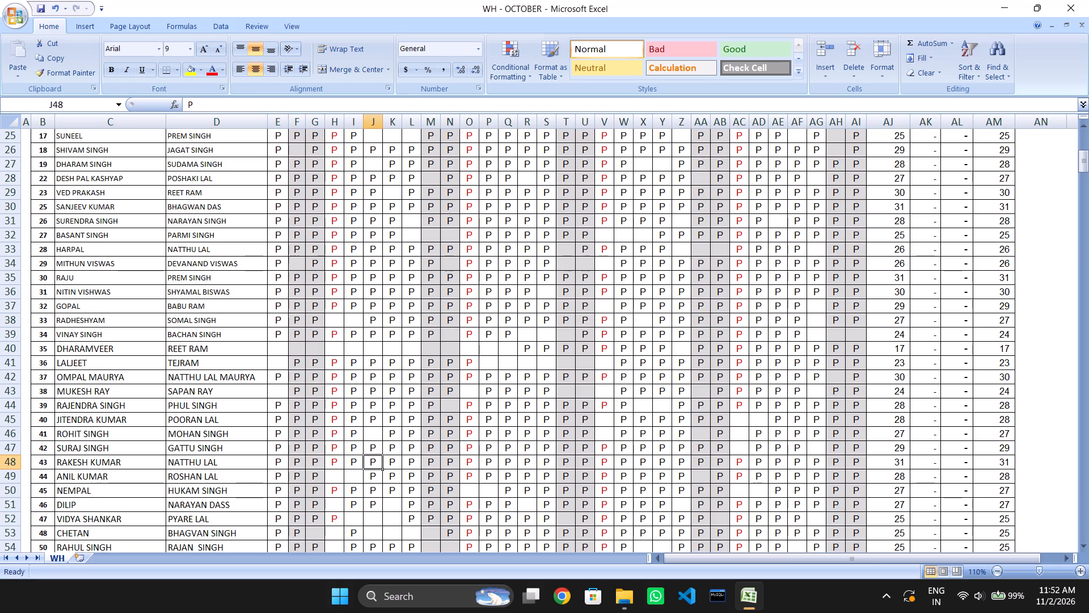
{"action": "key", "text": "Right"}
{"action": "key", "text": "Right"}
{"action": "key", "text": "Right"}
{"action": "key", "text": "Right"}
{"action": "key", "text": "Right"}
{"action": "key", "text": "Right"}
{"action": "key", "text": "Right"}
{"action": "key", "text": "Right"}
{"action": "key", "text": "Right"}
{"action": "key", "text": "Right"}
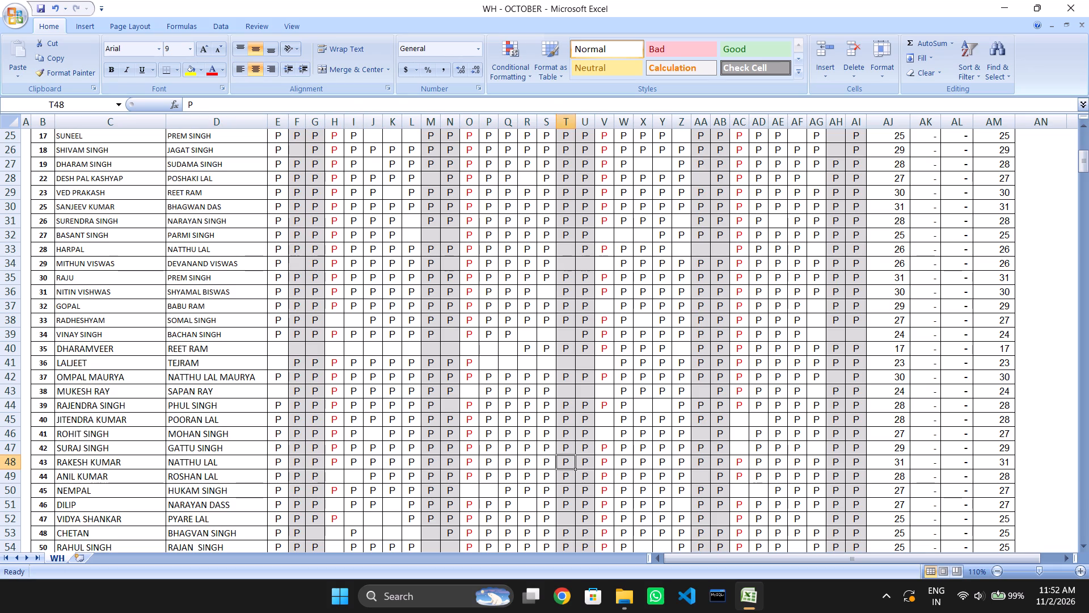
{"action": "key", "text": "Right"}
{"action": "key", "text": "Right"}
{"action": "key", "text": "Right"}
{"action": "key", "text": "Right"}
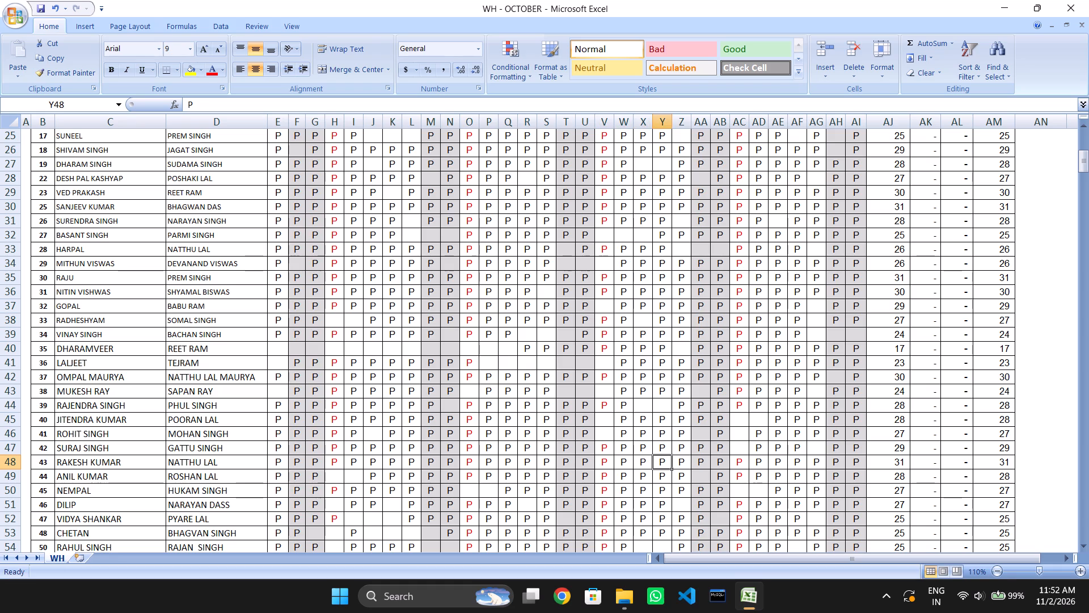
{"action": "key", "text": "BackSpace"}
{"action": "key", "text": "Right"}
{"action": "key", "text": "BackSpace"}
{"action": "key", "text": "Right"}
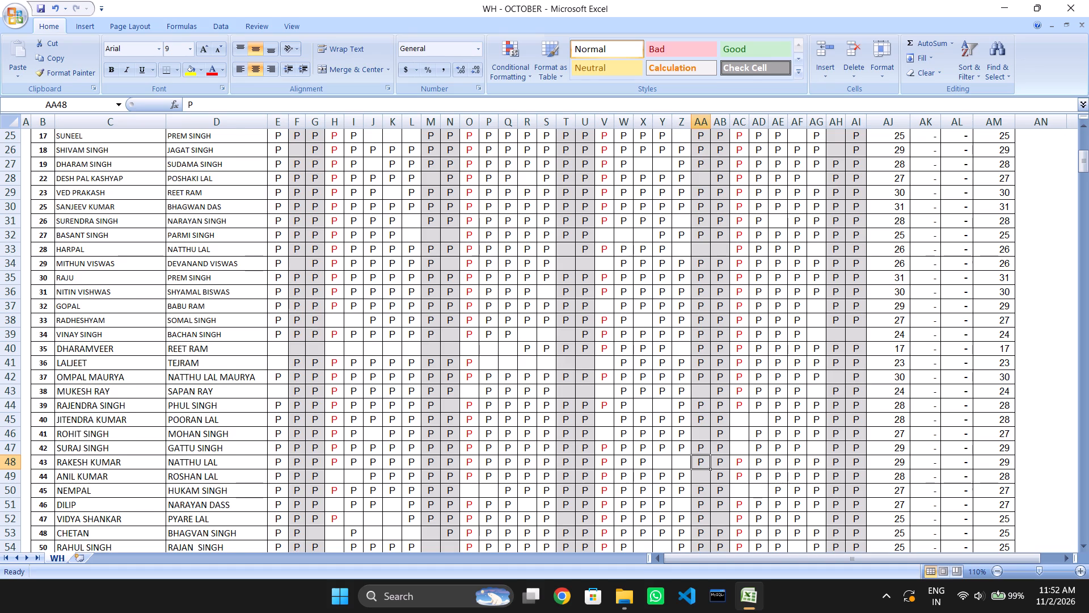
Look through the WH attendance rows from ID 43 down past ID 57 for the rows still needing absences.
{"action": "scroll", "coordinate": [74, 475], "scroll_direction": "down", "scroll_amount": 3}
{"action": "scroll", "coordinate": [87, 484], "scroll_direction": "up", "scroll_amount": 1}
{"action": "scroll", "coordinate": [87, 484], "scroll_direction": "down", "scroll_amount": 1}
{"action": "scroll", "coordinate": [88, 485], "scroll_direction": "up", "scroll_amount": 1}
{"action": "scroll", "coordinate": [88, 485], "scroll_direction": "down", "scroll_amount": 2}
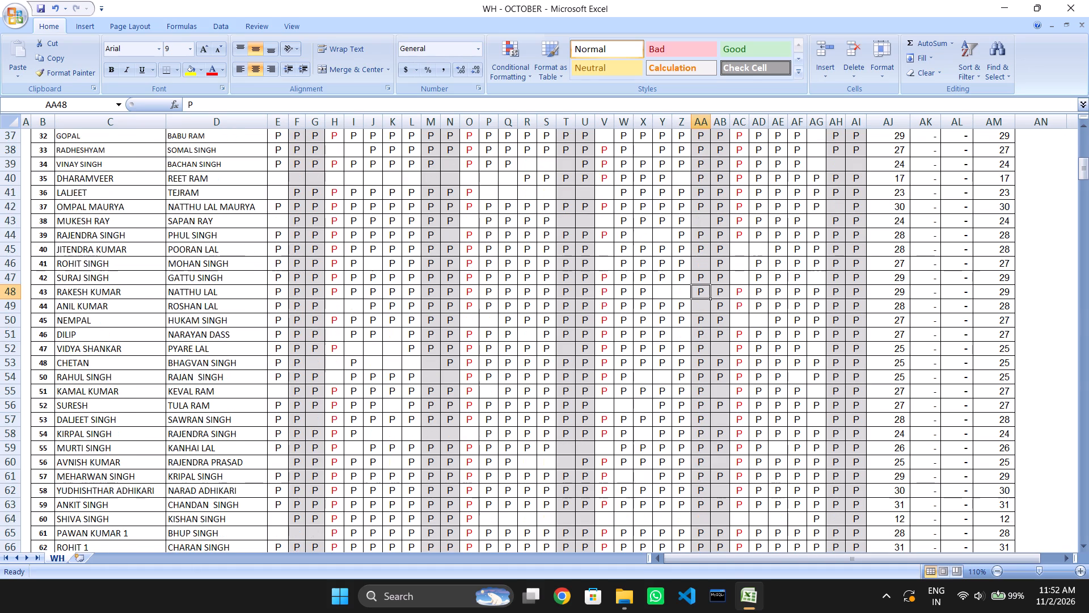
{"action": "scroll", "coordinate": [89, 485], "scroll_direction": "down", "scroll_amount": 3}
{"action": "scroll", "coordinate": [91, 486], "scroll_direction": "up", "scroll_amount": 1}
{"action": "scroll", "coordinate": [91, 486], "scroll_direction": "down", "scroll_amount": 3}
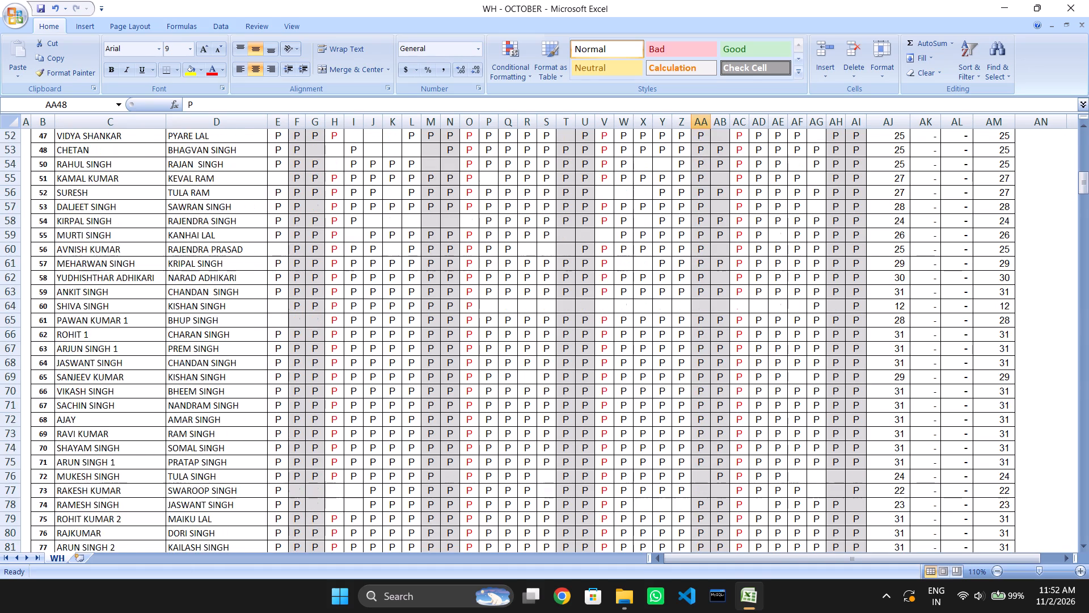
{"action": "scroll", "coordinate": [91, 486], "scroll_direction": "down", "scroll_amount": 1}
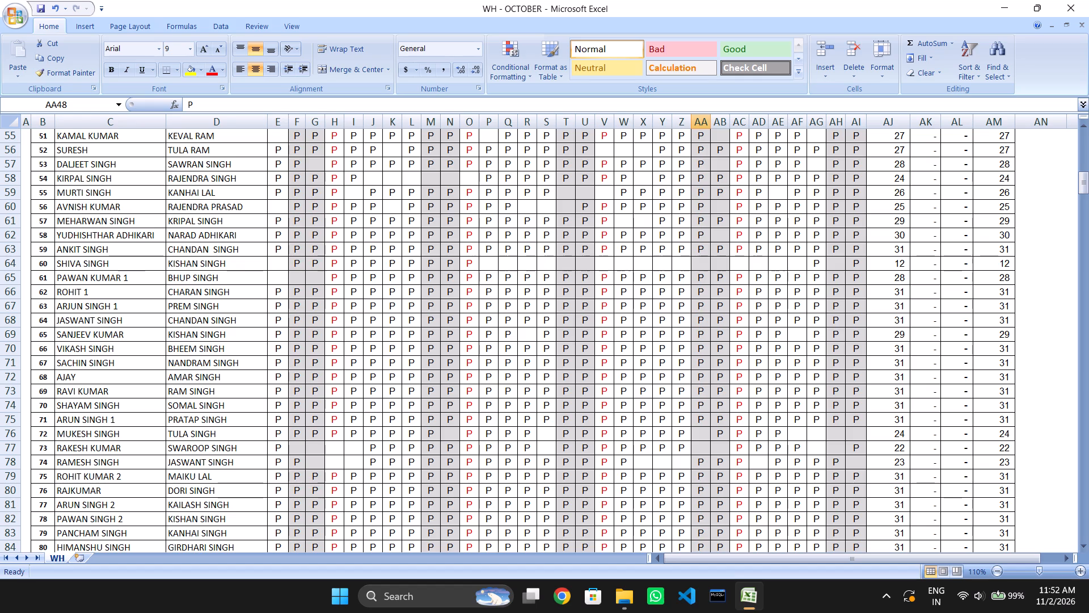
{"action": "scroll", "coordinate": [99, 490], "scroll_direction": "down", "scroll_amount": 2}
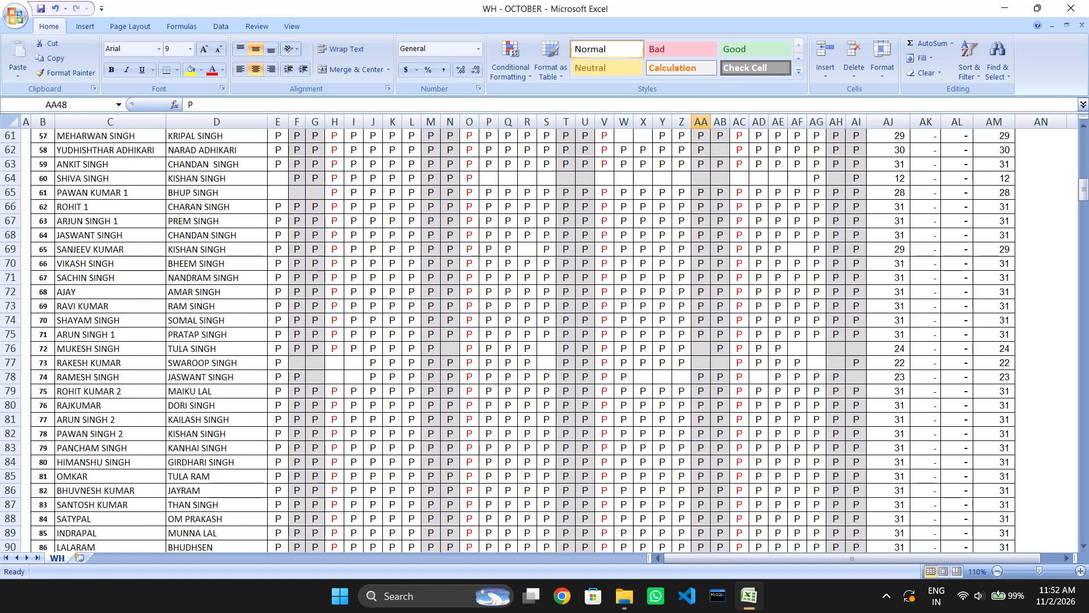
{"action": "scroll", "coordinate": [99, 490], "scroll_direction": "down", "scroll_amount": 2}
{"action": "scroll", "coordinate": [101, 486], "scroll_direction": "up", "scroll_amount": 4}
{"action": "scroll", "coordinate": [103, 482], "scroll_direction": "down", "scroll_amount": 1}
{"action": "scroll", "coordinate": [103, 482], "scroll_direction": "up", "scroll_amount": 1}
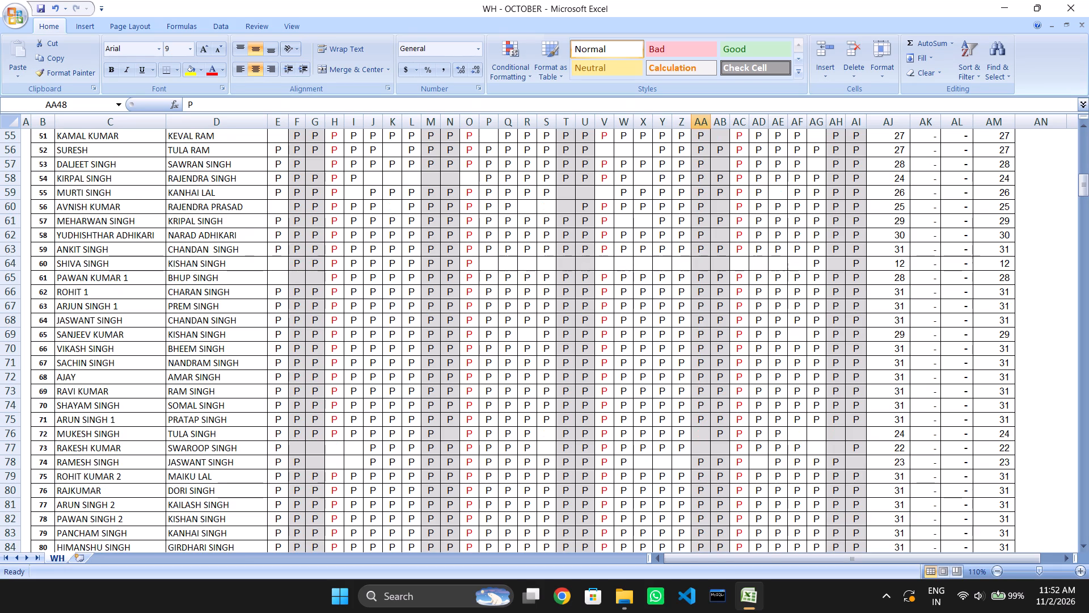
Go through the employee names from ID 57 down to ID 89 and back up to ID 62 to locate the next employee.
{"action": "left_click", "coordinate": [80, 205]}
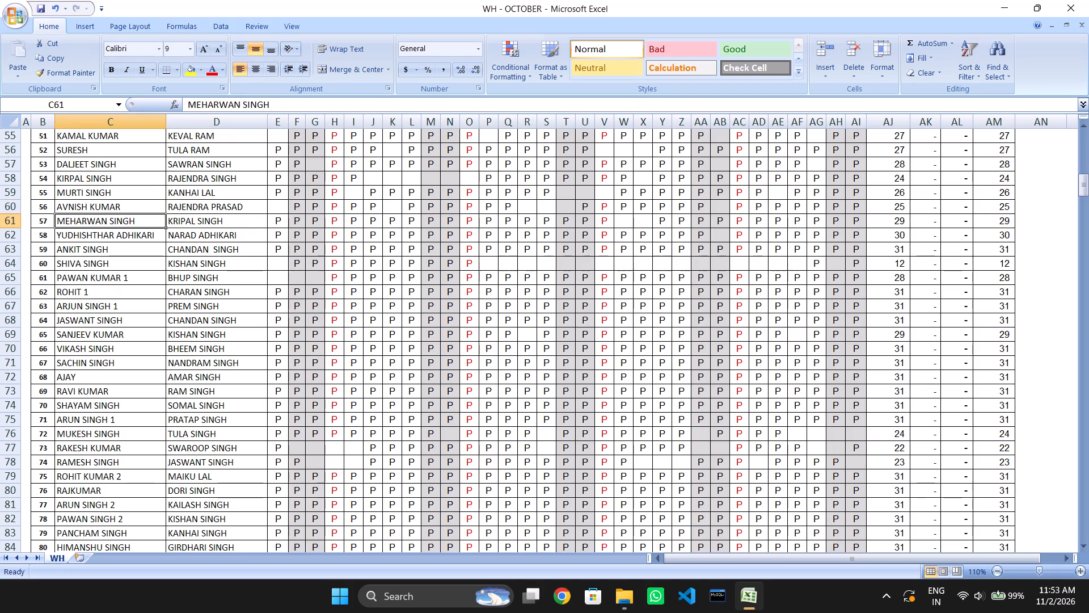
{"action": "key", "text": "Down"}
{"action": "key", "text": "Down"}
{"action": "key", "text": "Down"}
{"action": "key", "text": "Down"}
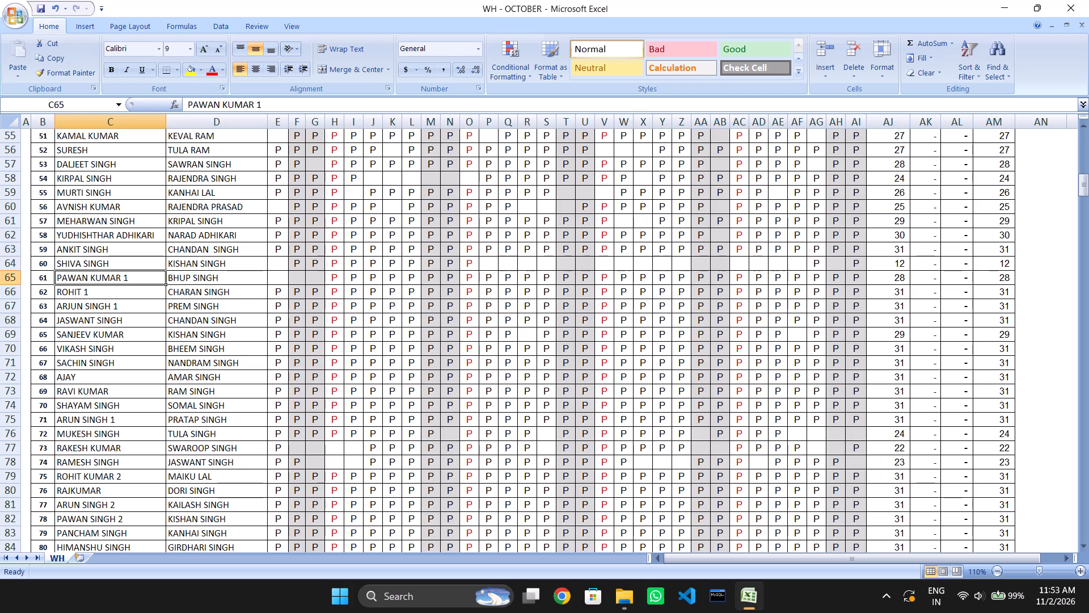
{"action": "key", "text": "Down"}
{"action": "key", "text": "Down"}
{"action": "key", "text": "Down"}
{"action": "key", "text": "Down"}
{"action": "key", "text": "Down"}
{"action": "key", "text": "Down"}
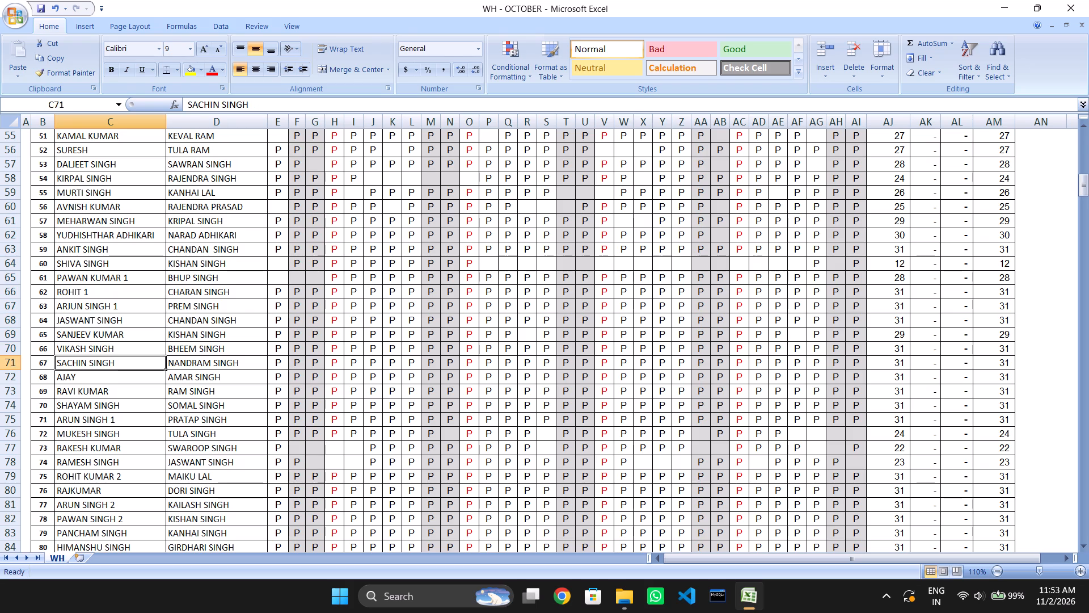
{"action": "key", "text": "Down"}
{"action": "key", "text": "Down"}
{"action": "key", "text": "Down"}
{"action": "key", "text": "Down"}
{"action": "key", "text": "Down"}
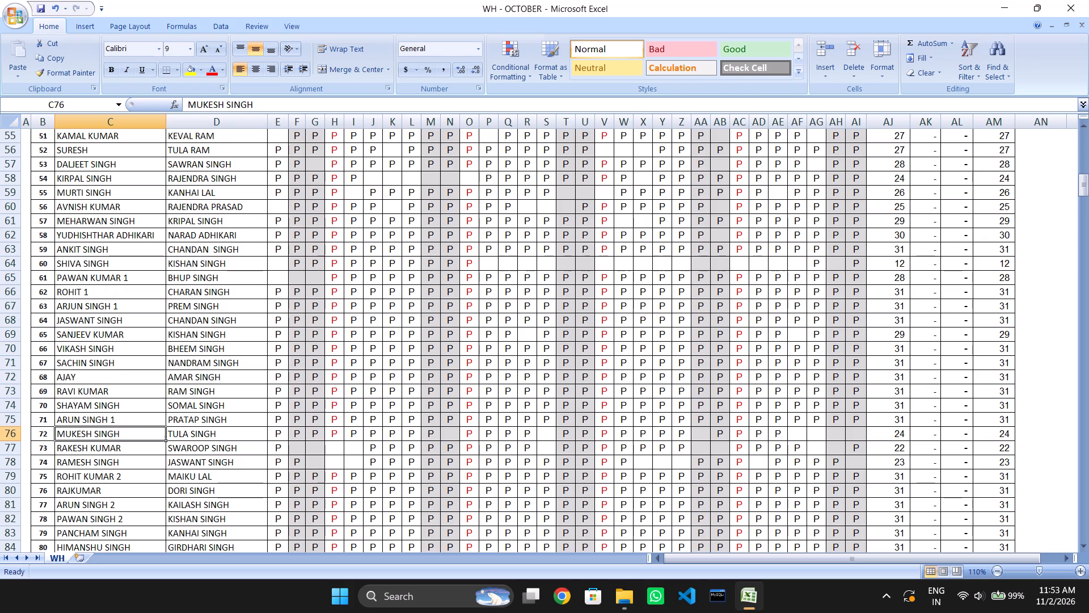
{"action": "key", "text": "Down"}
{"action": "key", "text": "Down"}
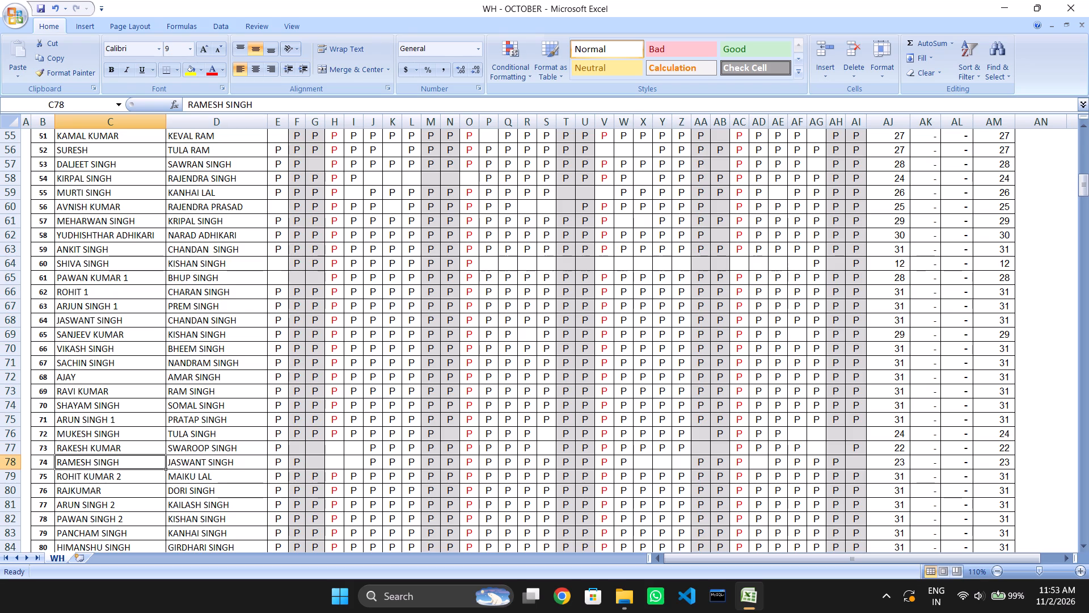
{"action": "key", "text": "Down"}
{"action": "key", "text": "Down"}
{"action": "key", "text": "Down"}
{"action": "key", "text": "Down"}
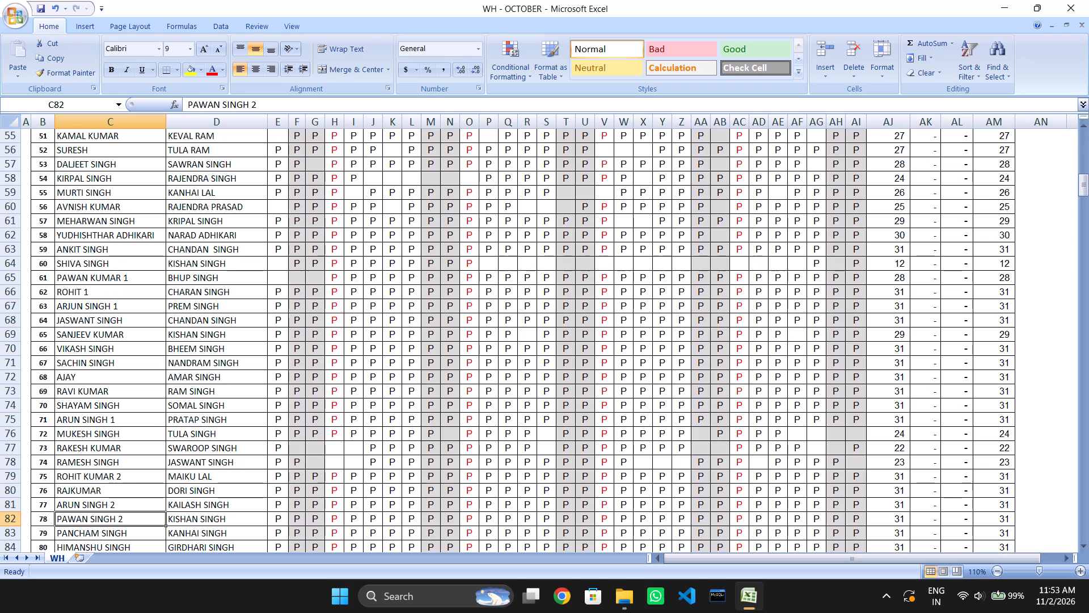
{"action": "key", "text": "Down"}
{"action": "key", "text": "Down"}
{"action": "key", "text": "Down"}
{"action": "key", "text": "Down"}
{"action": "key", "text": "Down"}
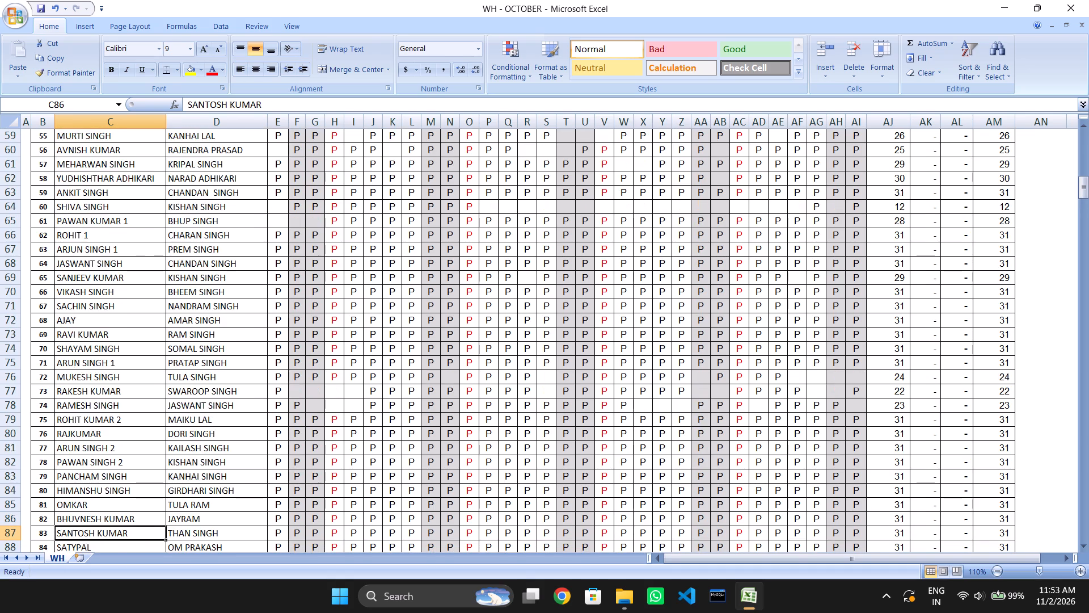
{"action": "key", "text": "Down"}
{"action": "key", "text": "Down"}
{"action": "key", "text": "Down"}
{"action": "key", "text": "Down"}
{"action": "key", "text": "Down"}
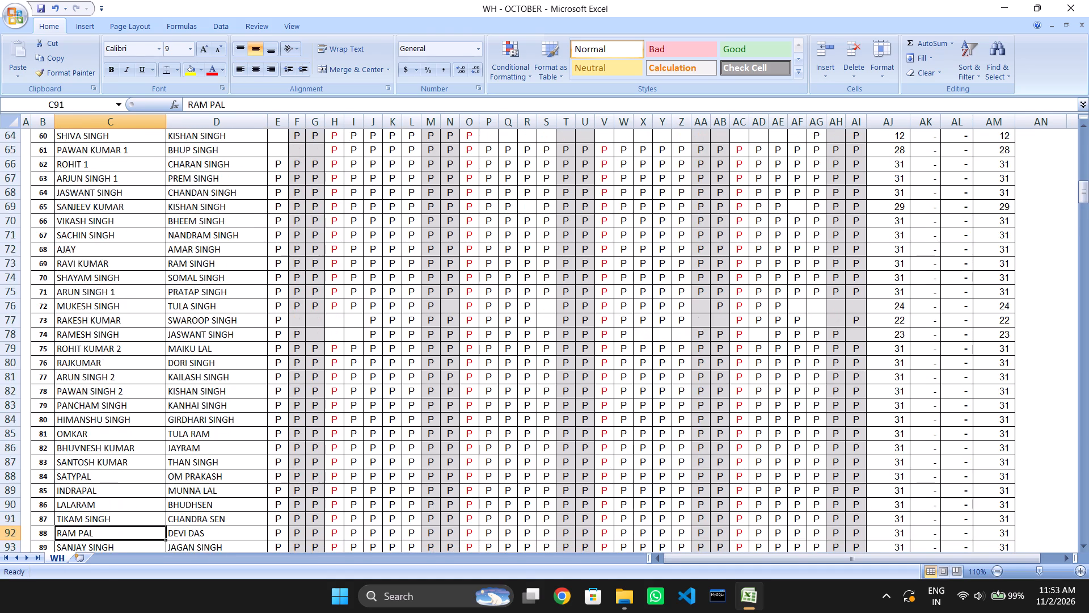
{"action": "key", "text": "Down"}
{"action": "key", "text": "Down"}
{"action": "key", "text": "Up"}
{"action": "key", "text": "Up"}
{"action": "key", "text": "Up"}
{"action": "key", "text": "Up"}
{"action": "key", "text": "Up"}
{"action": "key", "text": "Up"}
{"action": "key", "text": "Up"}
{"action": "key", "text": "Up"}
{"action": "key", "text": "Up"}
{"action": "key", "text": "Up"}
{"action": "key", "text": "Up"}
{"action": "key", "text": "Up"}
{"action": "key", "text": "Up"}
{"action": "key", "text": "Up"}
{"action": "key", "text": "Up"}
{"action": "key", "text": "Up"}
{"action": "key", "text": "Up"}
{"action": "key", "text": "Up"}
{"action": "key", "text": "Up"}
{"action": "key", "text": "Up"}
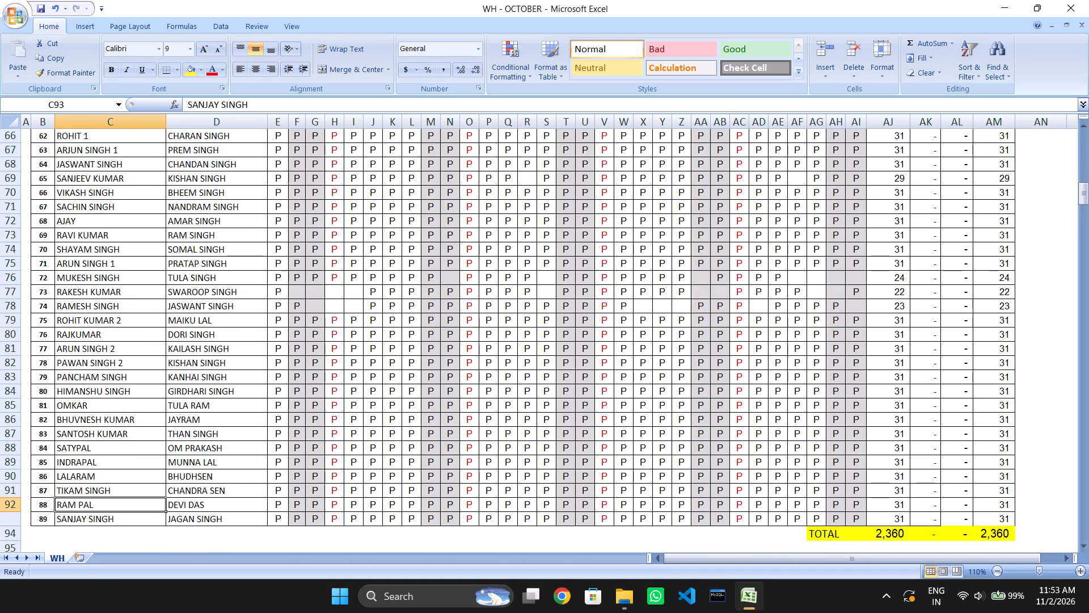
{"action": "key", "text": "Up"}
{"action": "key", "text": "Up"}
{"action": "key", "text": "Up"}
{"action": "key", "text": "Up"}
{"action": "key", "text": "Up"}
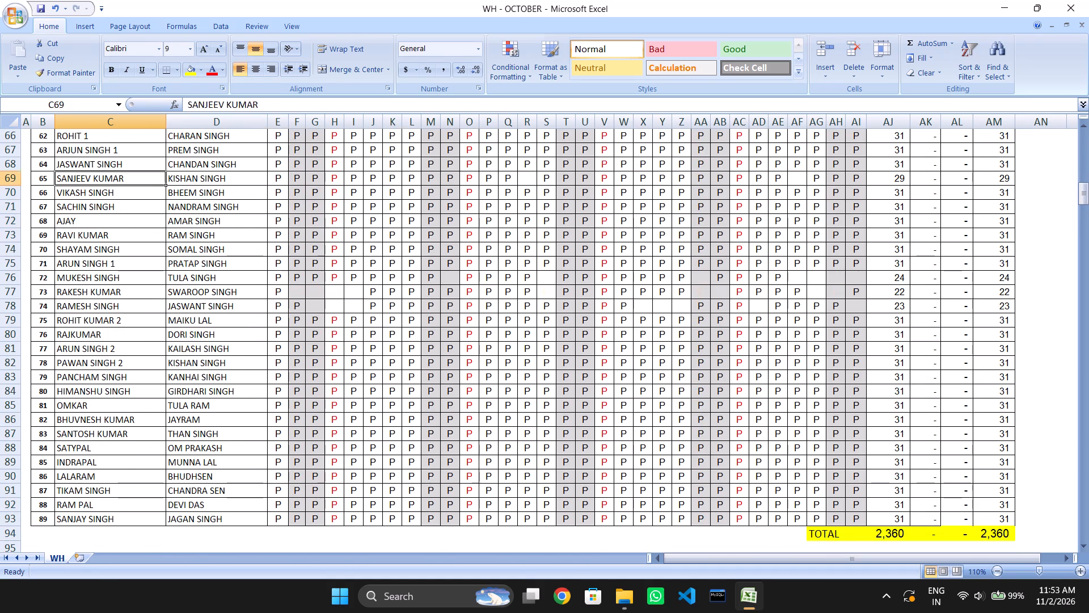
{"action": "key", "text": "Up"}
{"action": "key", "text": "Up"}
{"action": "key", "text": "Up"}
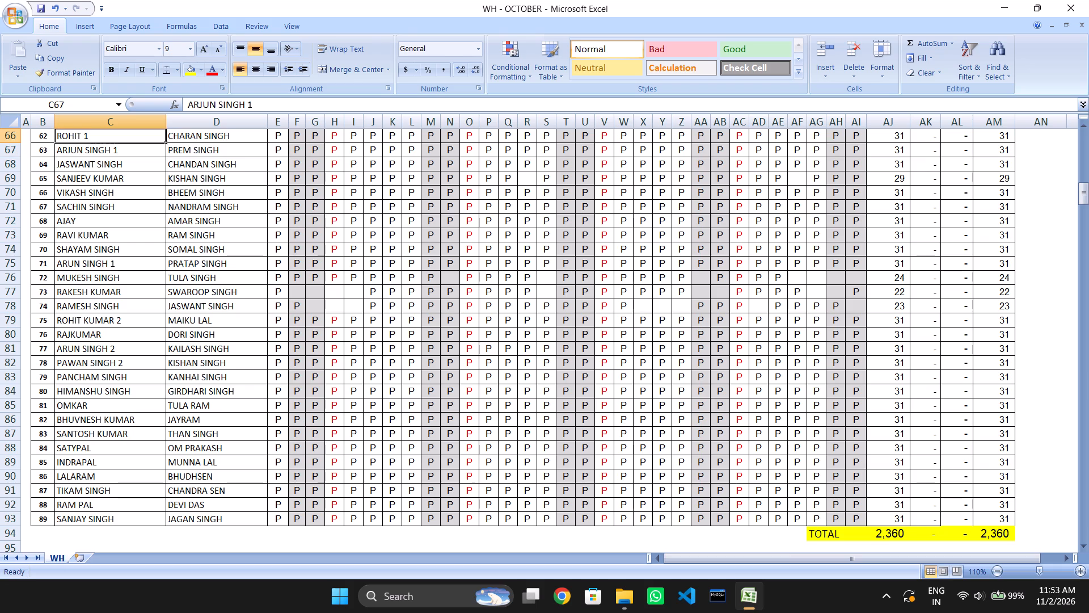
Clear the P marks on 9 and 10 October for the employee with ID 62.
{"action": "key", "text": "Right"}
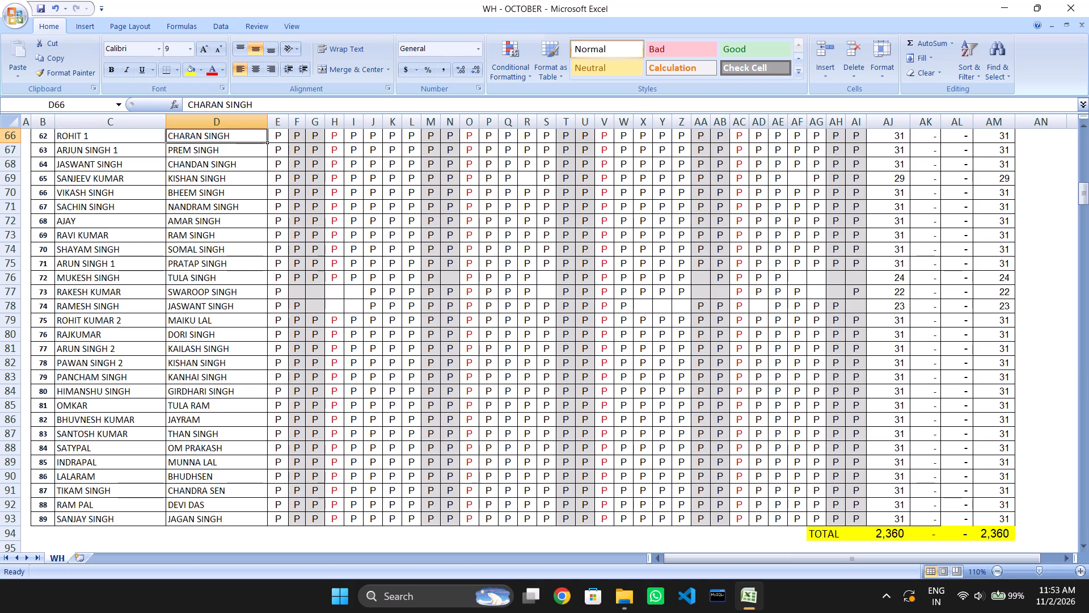
{"action": "key", "text": "Right"}
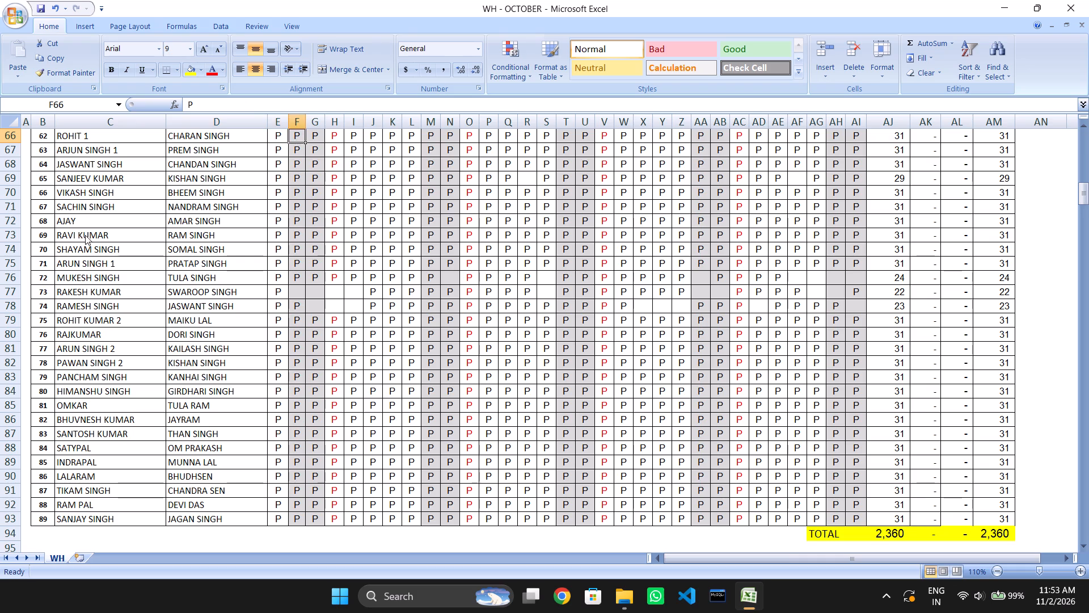
{"action": "key", "text": "Right"}
{"action": "key", "text": "Right"}
{"action": "key", "text": "Right"}
{"action": "key", "text": "Right"}
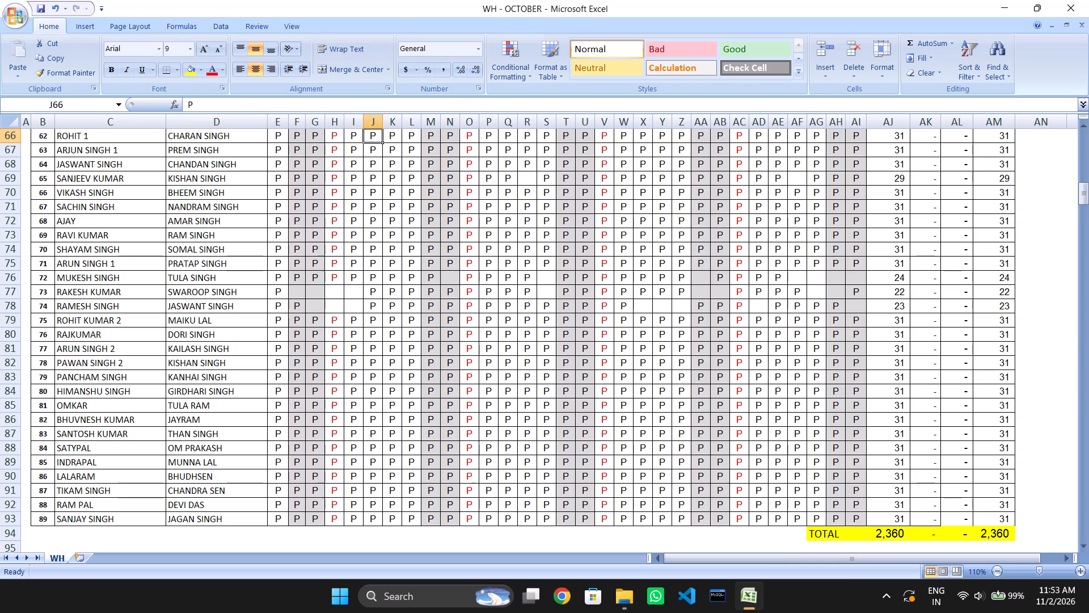
{"action": "key", "text": "Right"}
{"action": "key", "text": "Right"}
{"action": "key", "text": "Right"}
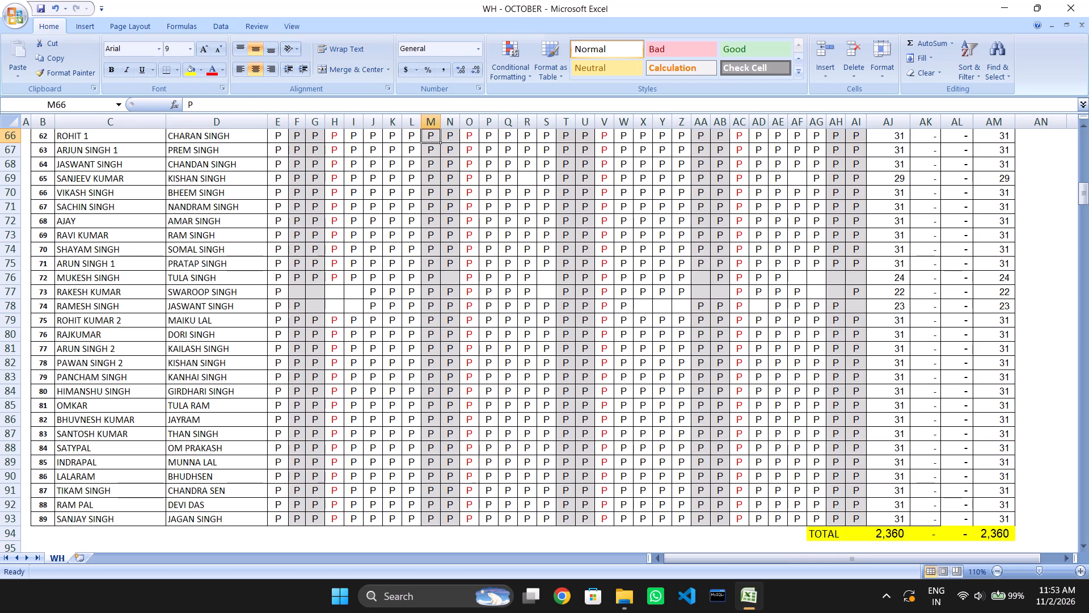
{"action": "key", "text": "BackSpace"}
{"action": "key", "text": "Right"}
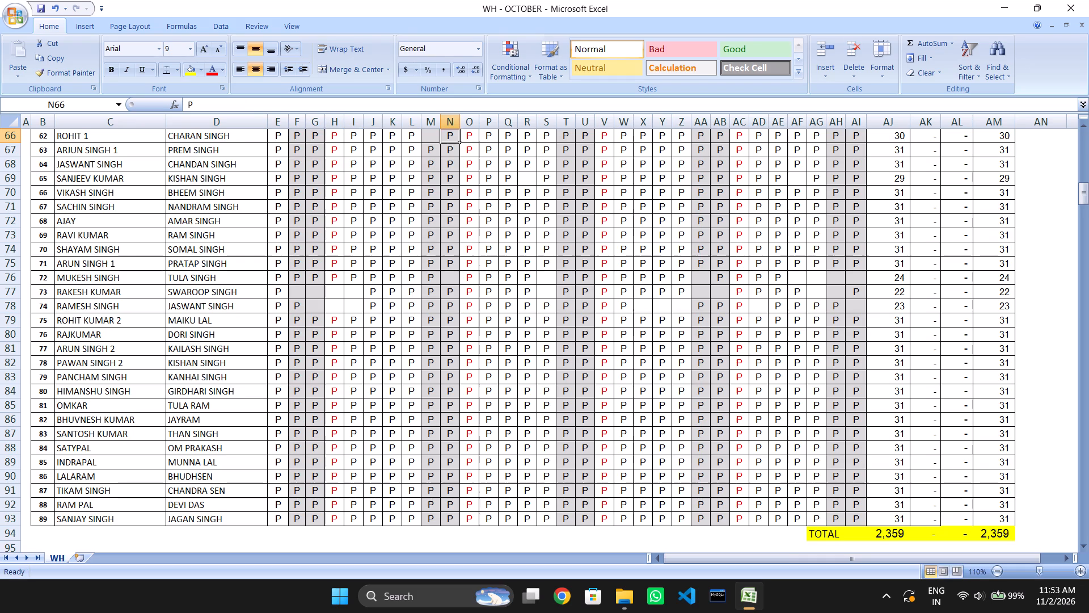
{"action": "key", "text": "BackSpace"}
{"action": "key", "text": "Right"}
Clear the P marks on 17 and 18 October for the employee with ID 62.
{"action": "key", "text": "Right"}
{"action": "key", "text": "Right"}
{"action": "key", "text": "Right"}
{"action": "key", "text": "Right"}
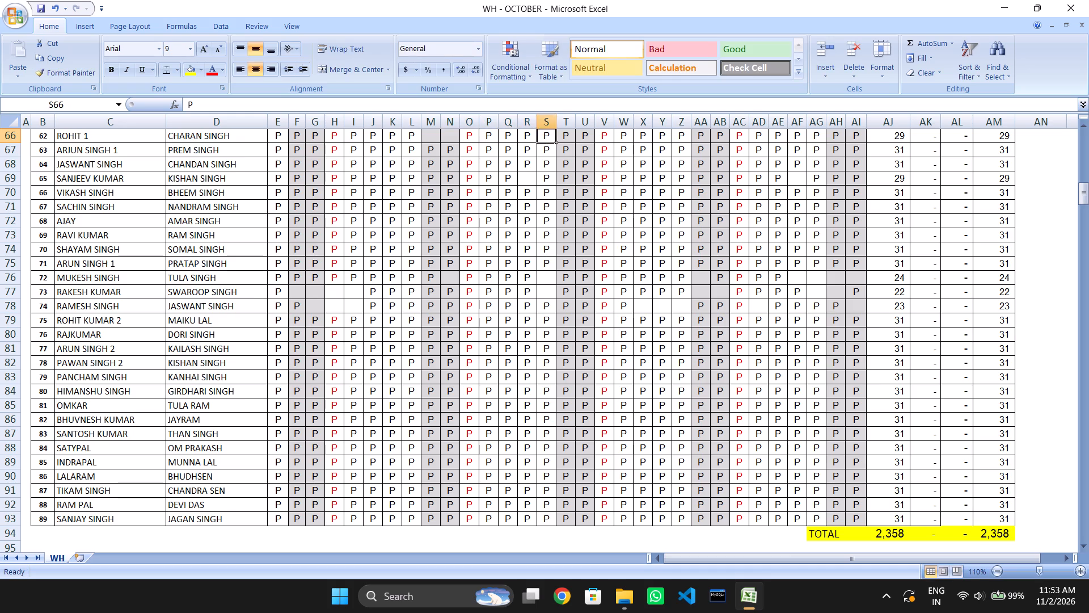
{"action": "key", "text": "Right"}
{"action": "key", "text": "Right"}
{"action": "key", "text": "BackSpace"}
{"action": "key", "text": "Right"}
{"action": "key", "text": "BackSpace"}
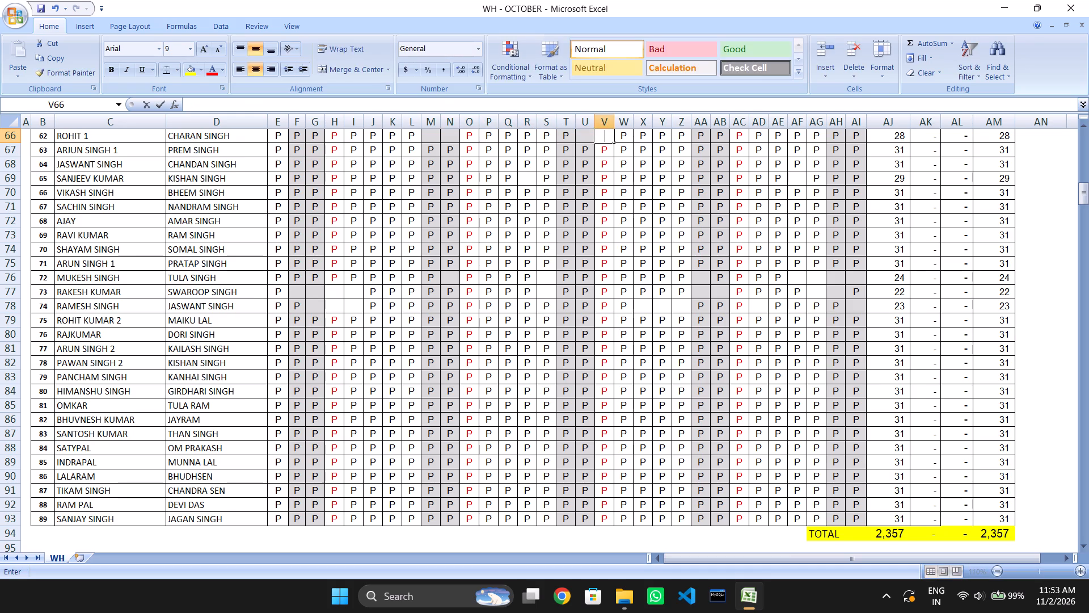
{"action": "key", "text": "Right"}
Clear the P mark on 26 October for the employee with ID 62.
{"action": "key", "text": "Right"}
{"action": "key", "text": "Right"}
{"action": "key", "text": "Right"}
{"action": "key", "text": "Right"}
{"action": "key", "text": "Right"}
{"action": "key", "text": "Right"}
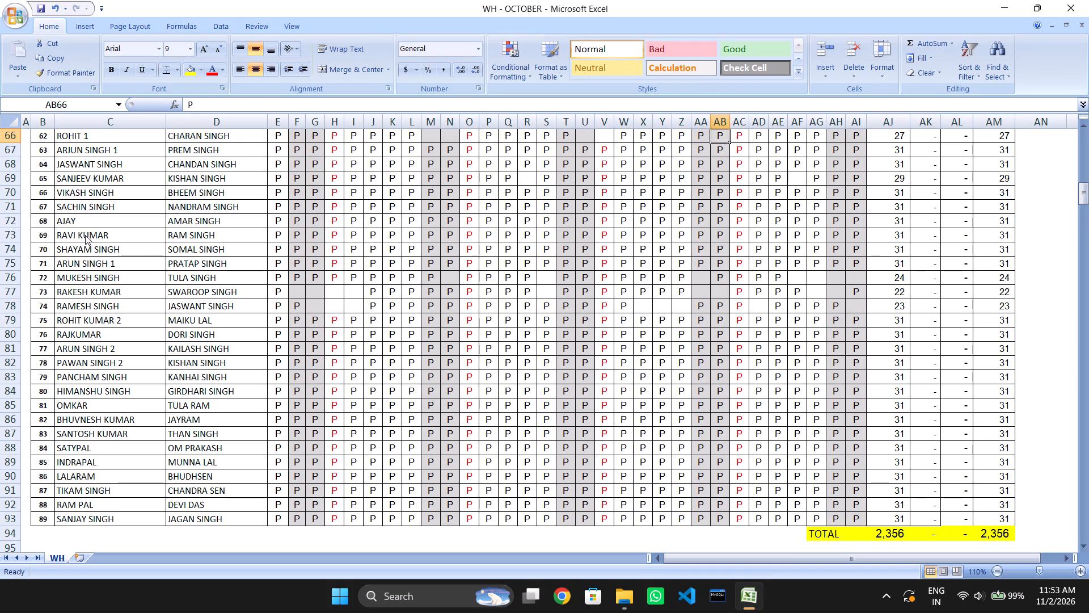
{"action": "key", "text": "Right"}
{"action": "key", "text": "BackSpace"}
{"action": "key", "text": "Right"}
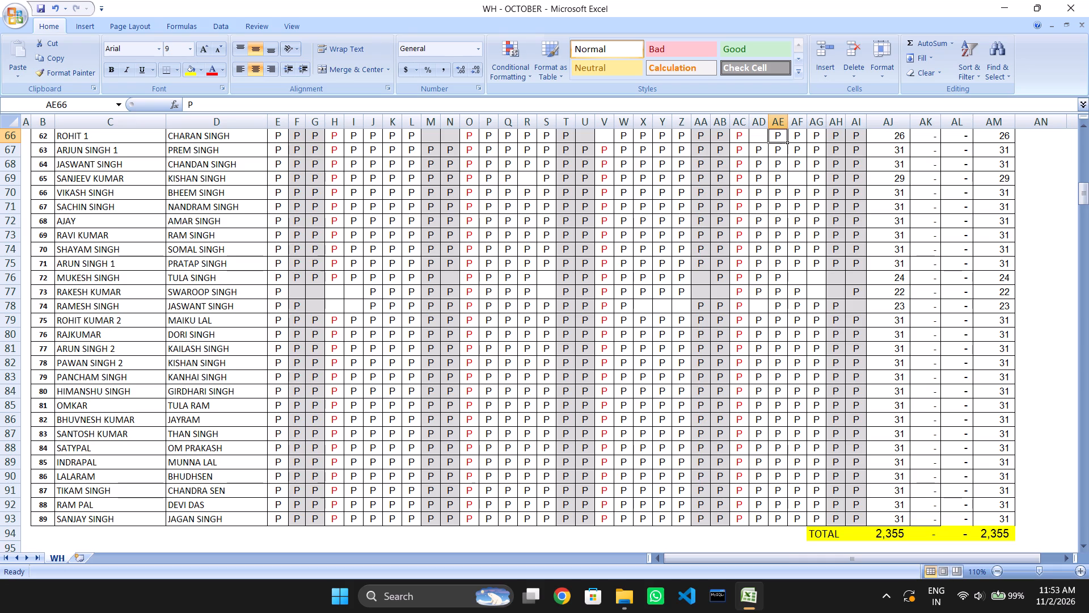
{"action": "left_click", "coordinate": [112, 149]}
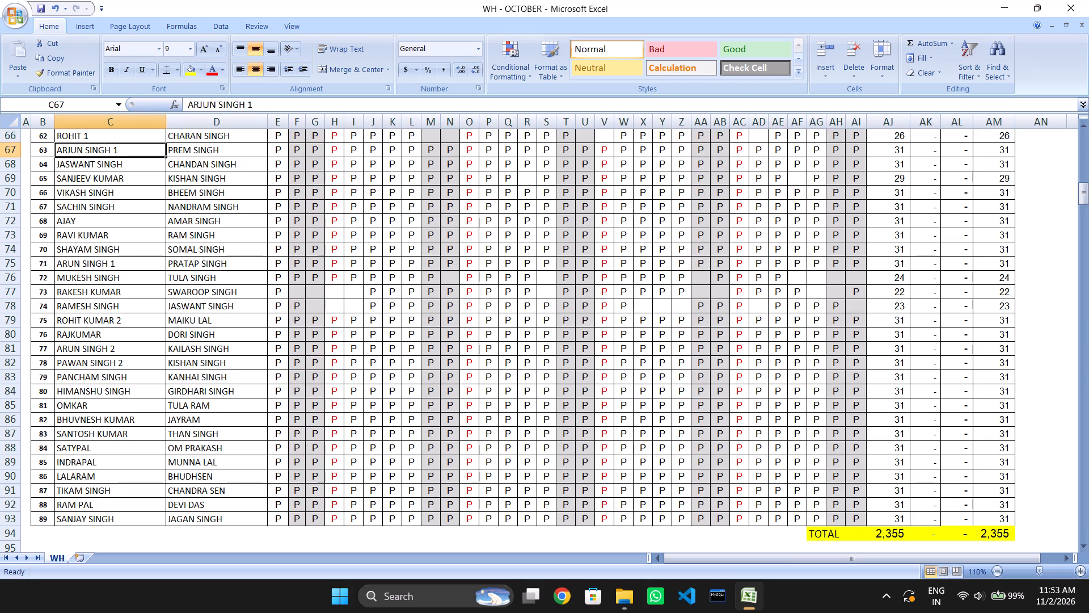
{"action": "key", "text": "Right"}
{"action": "key", "text": "Right"}
{"action": "key", "text": "Right"}
{"action": "key", "text": "Right"}
{"action": "key", "text": "Right"}
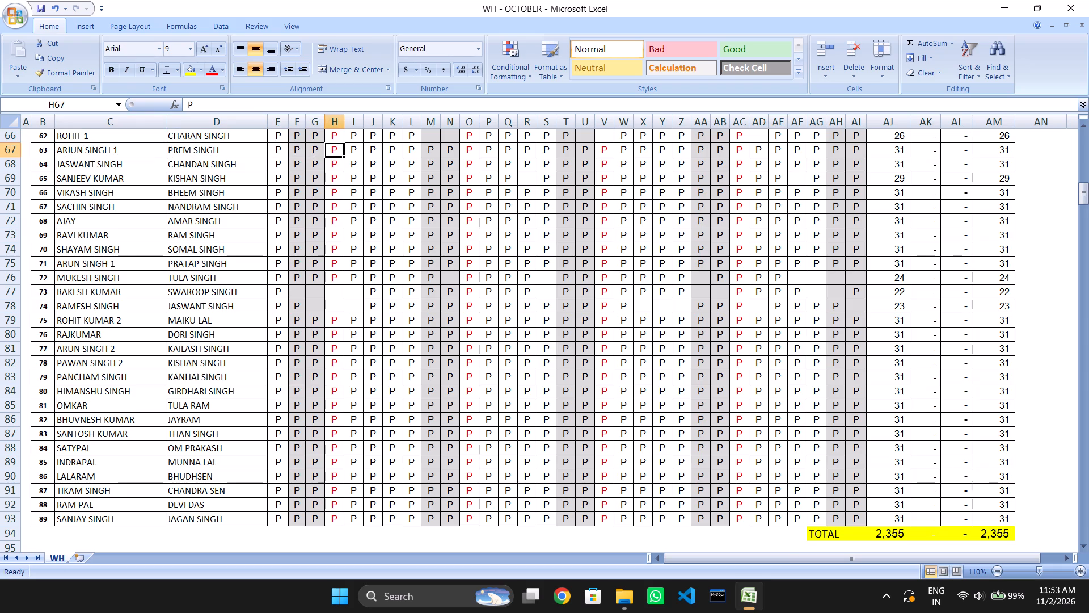
{"action": "key", "text": "BackSpace"}
{"action": "key", "text": "Right"}
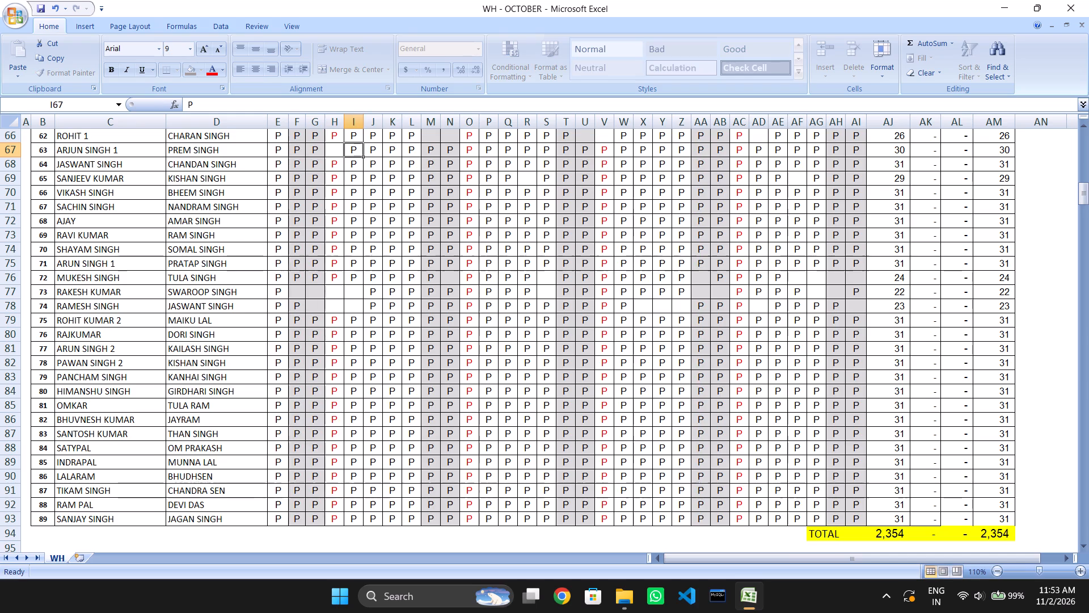
Clear the P mark on 11 October for the employee with ID 63.
{"action": "key", "text": "Right"}
{"action": "key", "text": "Right"}
{"action": "key", "text": "Right"}
{"action": "key", "text": "Right"}
{"action": "key", "text": "Right"}
{"action": "key", "text": "Right"}
{"action": "key", "text": "BackSpace"}
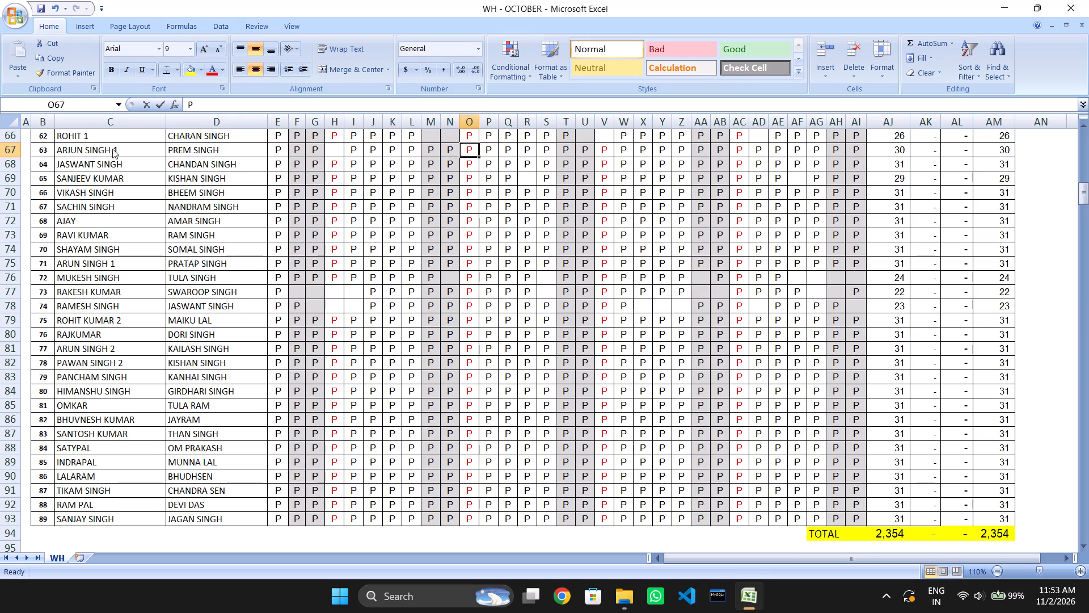
{"action": "key", "text": "Right"}
{"action": "key", "text": "Right"}
{"action": "key", "text": "Right"}
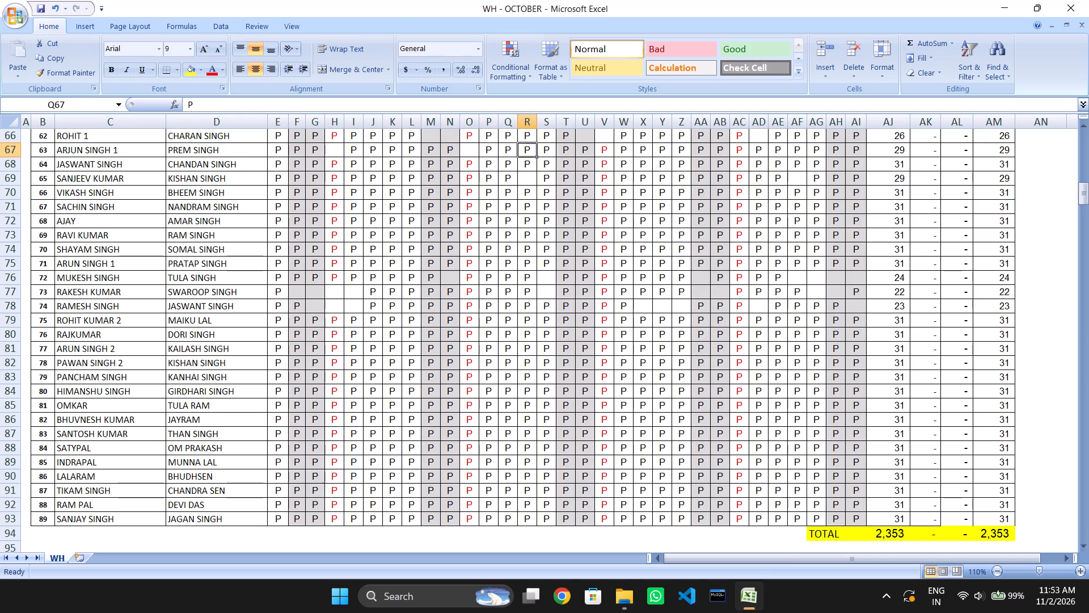
{"action": "key", "text": "Right"}
{"action": "key", "text": "Right"}
{"action": "key", "text": "Right"}
{"action": "key", "text": "Right"}
{"action": "key", "text": "Right"}
{"action": "key", "text": "Right"}
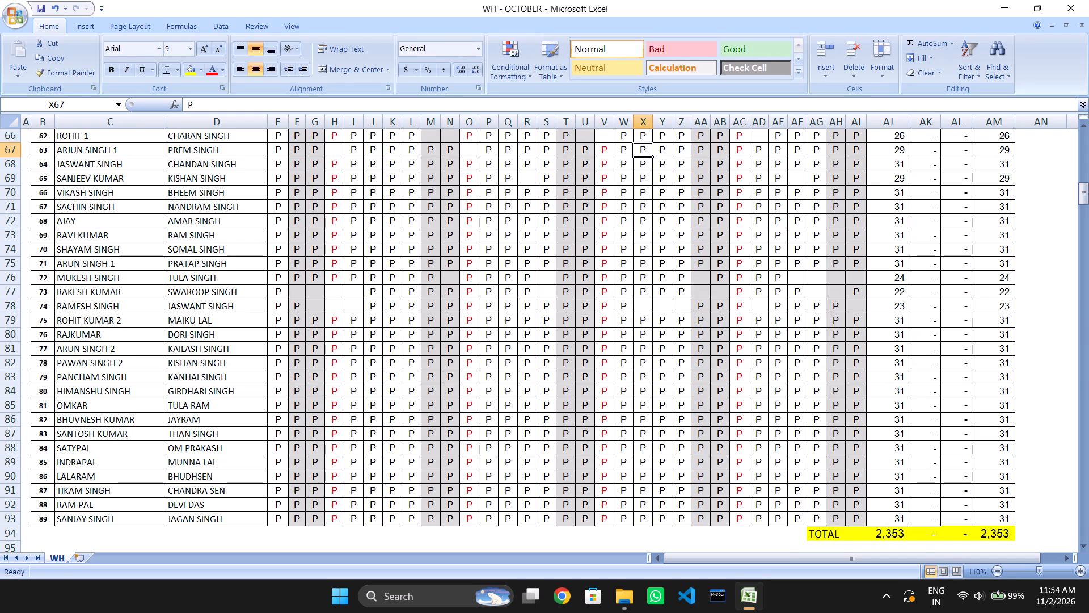
{"action": "key", "text": "BackSpace"}
{"action": "key", "text": "Right"}
Clear the P marks on 24 and 25 October for the employee with ID 63.
{"action": "key", "text": "Right"}
{"action": "key", "text": "Right"}
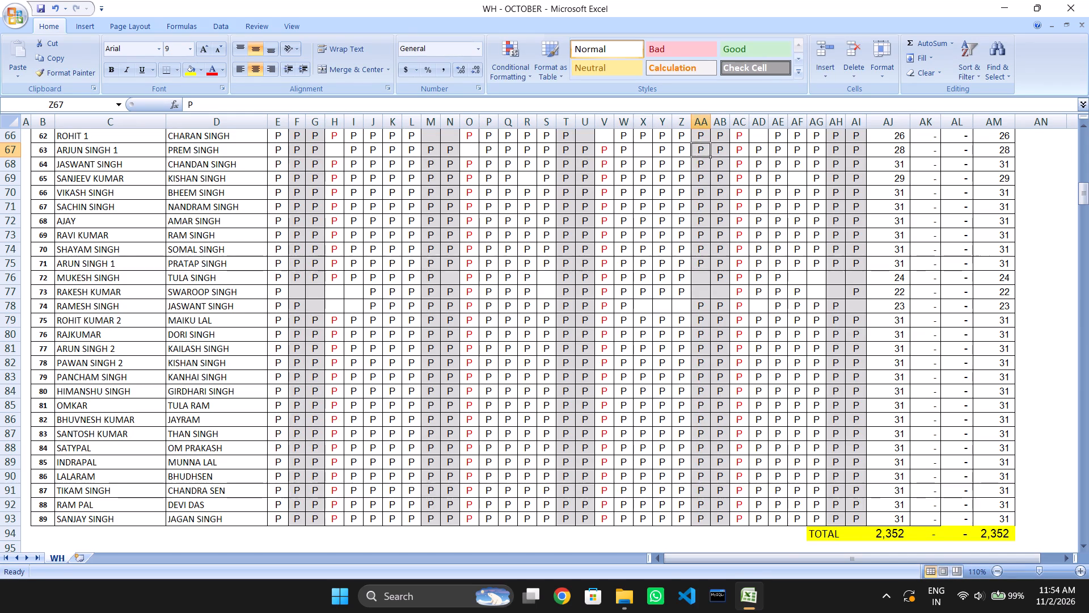
{"action": "key", "text": "Right"}
{"action": "key", "text": "BackSpace"}
{"action": "key", "text": "Right"}
{"action": "key", "text": "BackSpace"}
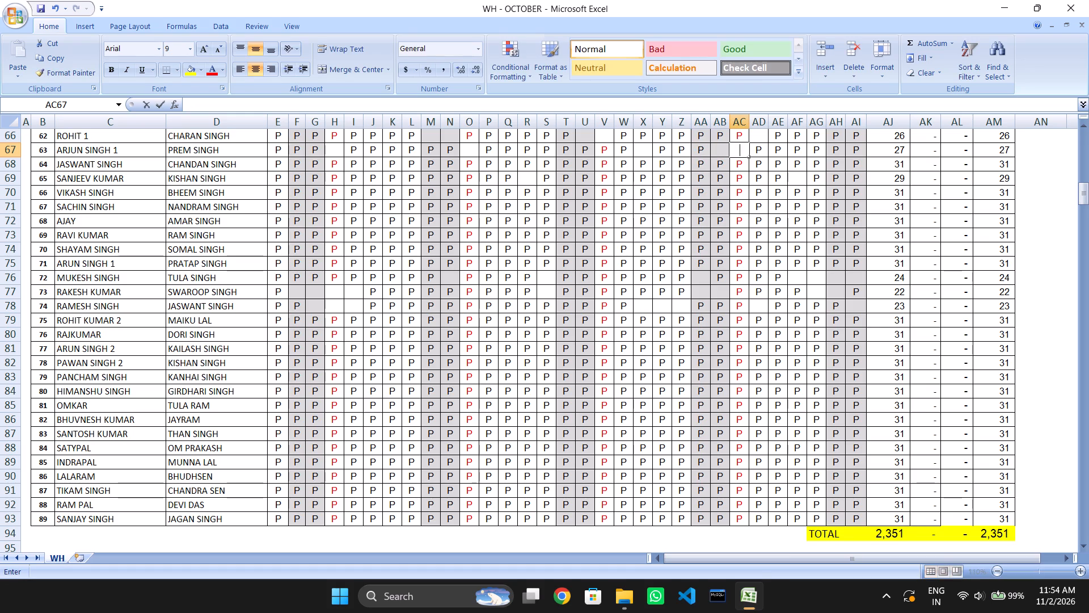
{"action": "key", "text": "Right"}
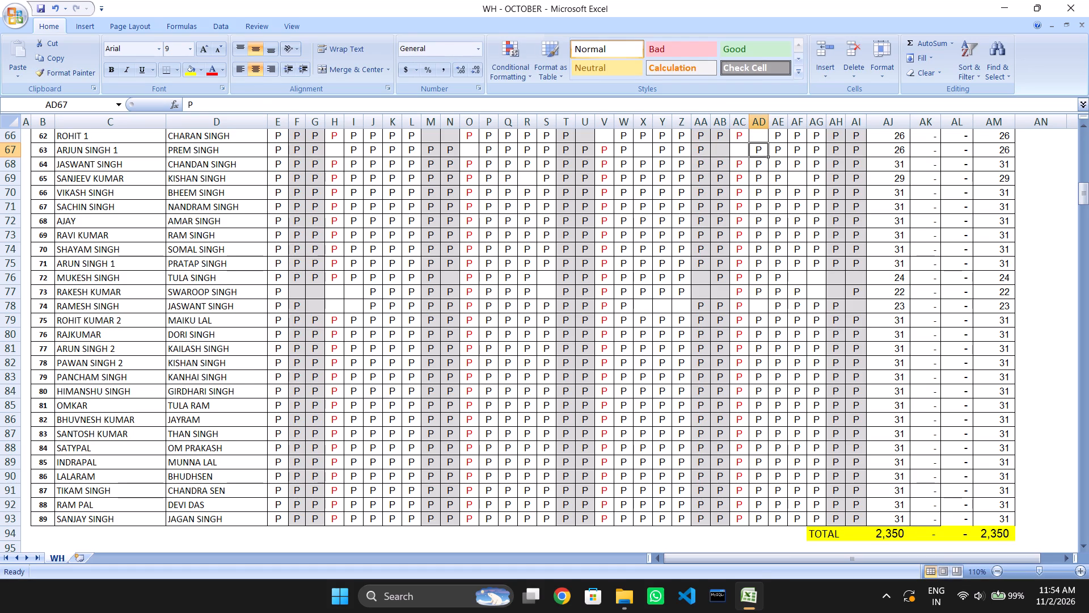
{"action": "left_click", "coordinate": [117, 348]}
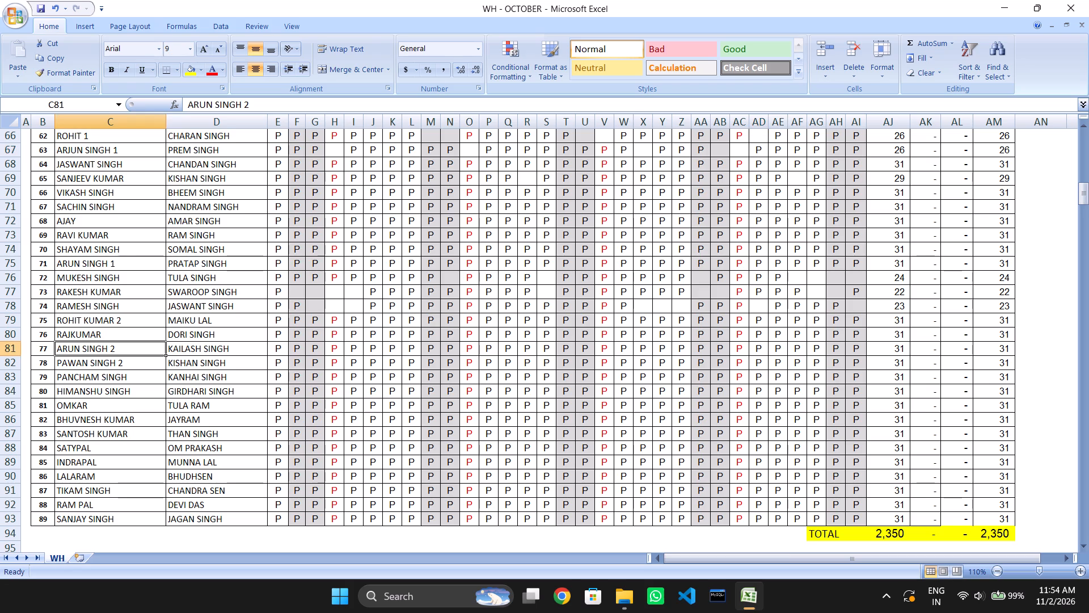
{"action": "key", "text": "Right"}
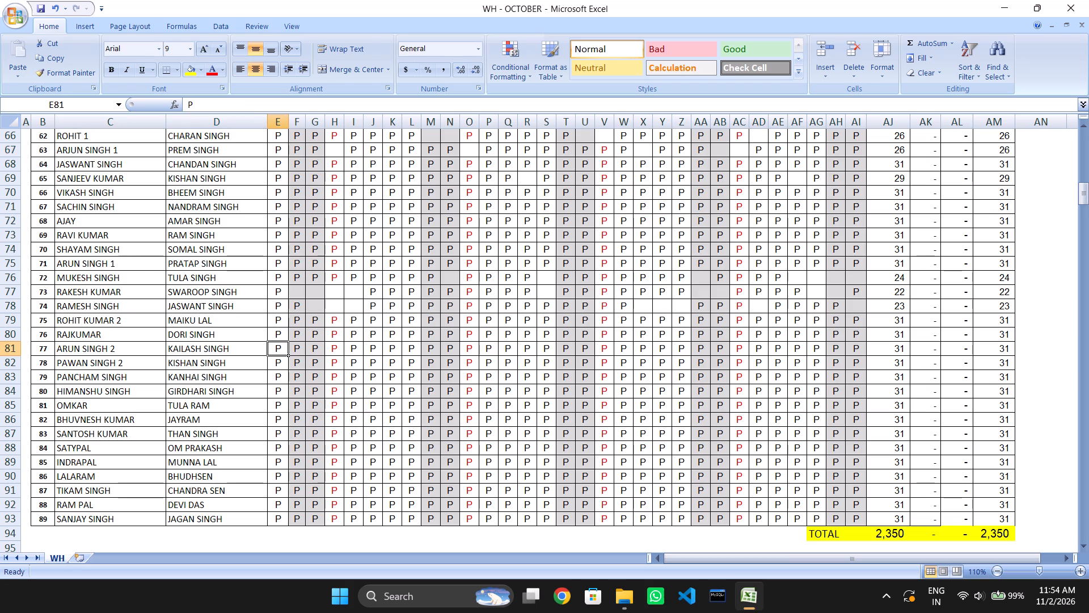
{"action": "key", "text": "BackSpace"}
{"action": "key", "text": "Right"}
{"action": "key", "text": "BackSpace"}
{"action": "key", "text": "Right"}
{"action": "key", "text": "BackSpace"}
{"action": "key", "text": "Right"}
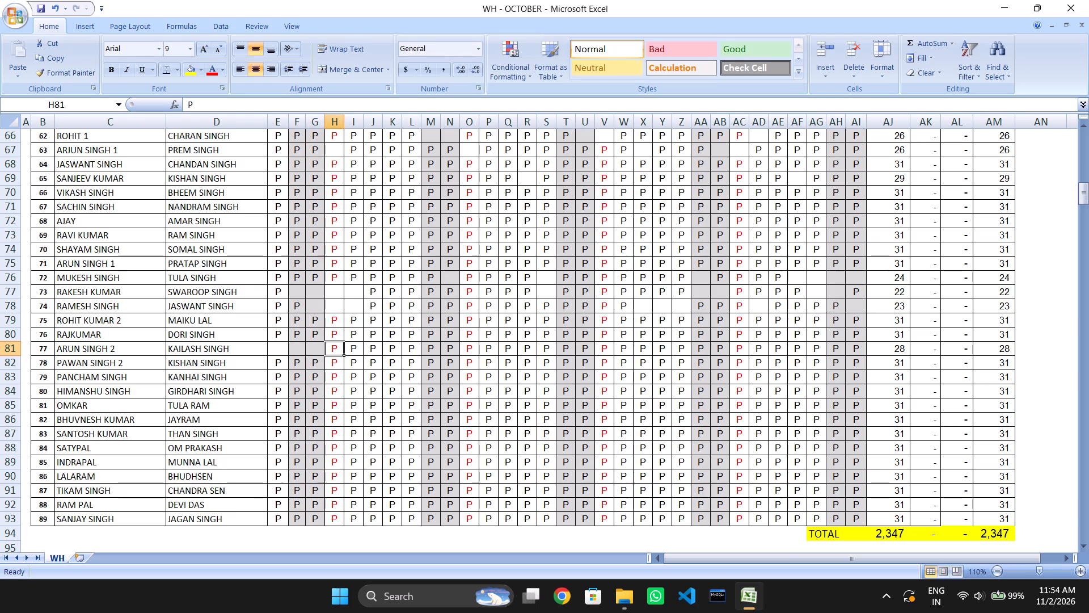
{"action": "key", "text": "BackSpace"}
{"action": "key", "text": "Right"}
{"action": "key", "text": "BackSpace"}
{"action": "key", "text": "Right"}
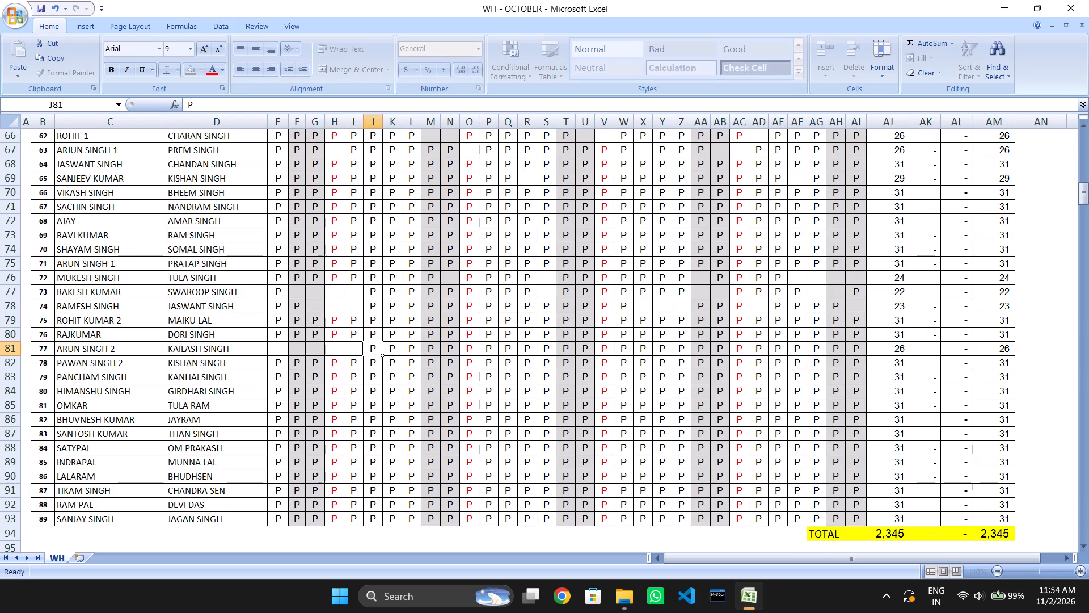
Clear the P marks from 17 to 20 October for the employee with ID 77.
{"action": "key", "text": "Right"}
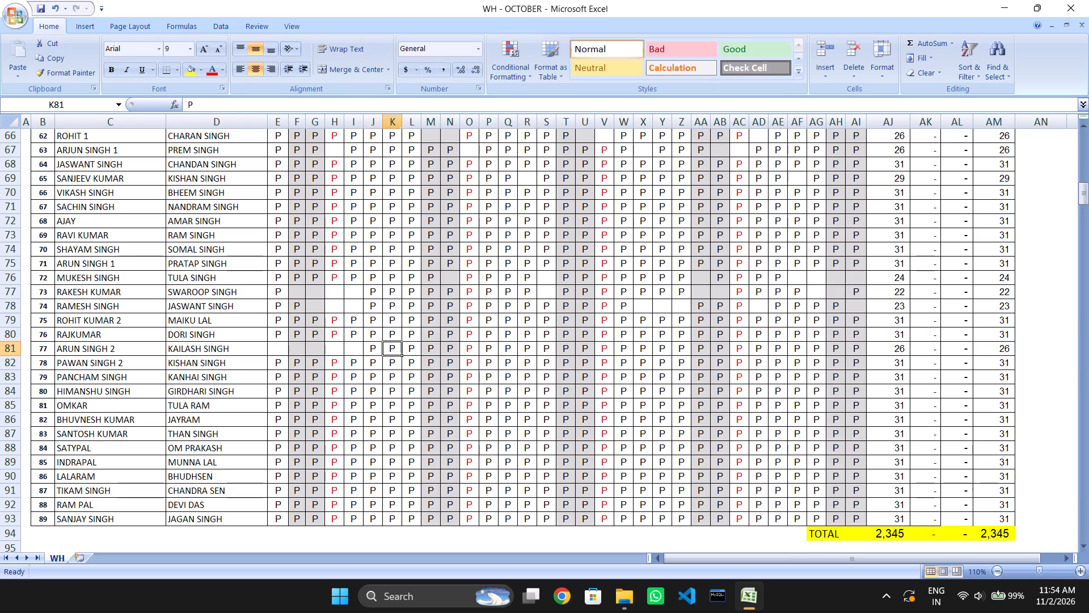
{"action": "key", "text": "Right"}
{"action": "key", "text": "Right"}
{"action": "key", "text": "Right"}
{"action": "key", "text": "Right"}
{"action": "key", "text": "Right"}
{"action": "key", "text": "Right"}
{"action": "key", "text": "Right"}
{"action": "key", "text": "Right"}
{"action": "key", "text": "Right"}
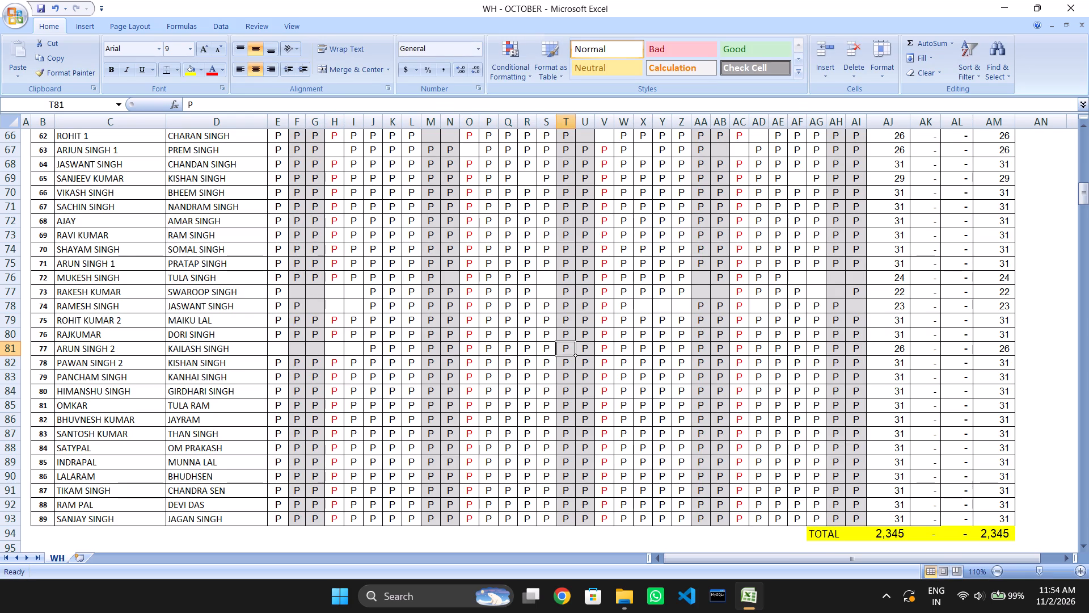
{"action": "key", "text": "Right"}
{"action": "key", "text": "BackSpace"}
{"action": "key", "text": "Right"}
{"action": "key", "text": "BackSpace"}
{"action": "key", "text": "Right"}
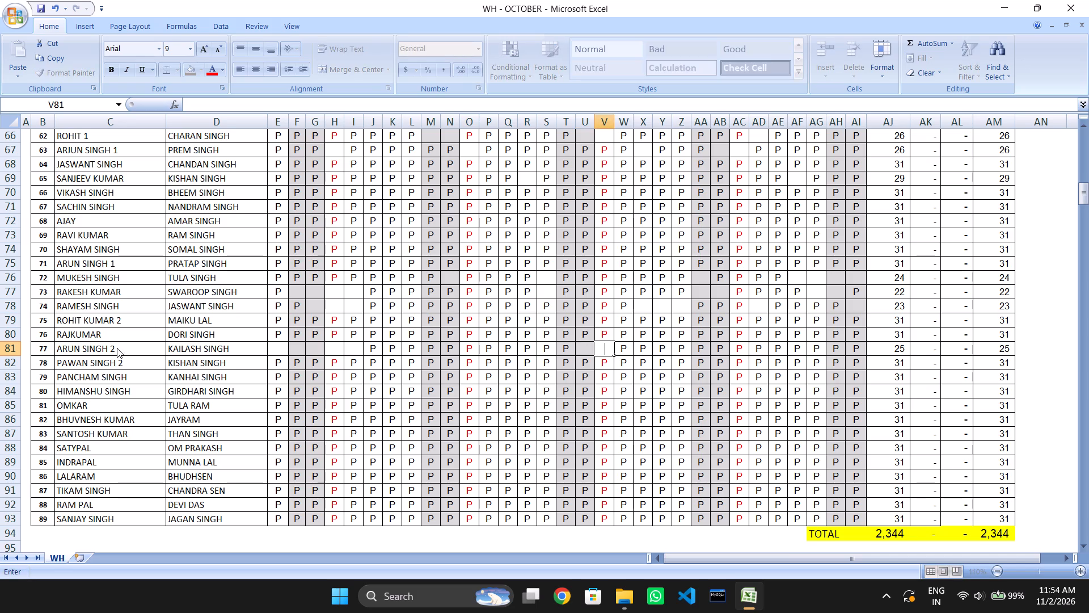
{"action": "key", "text": "BackSpace"}
{"action": "key", "text": "Right"}
{"action": "key", "text": "BackSpace"}
{"action": "key", "text": "Right"}
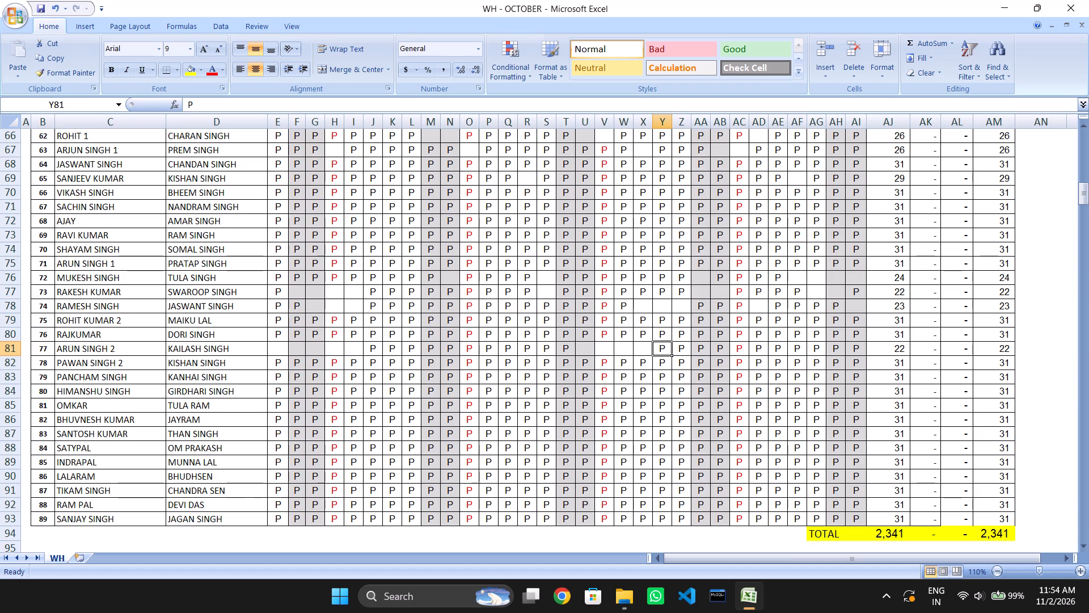
Clear the P marks from 3 to 8 October for the employee with ID 66.
{"action": "left_click", "coordinate": [129, 192]}
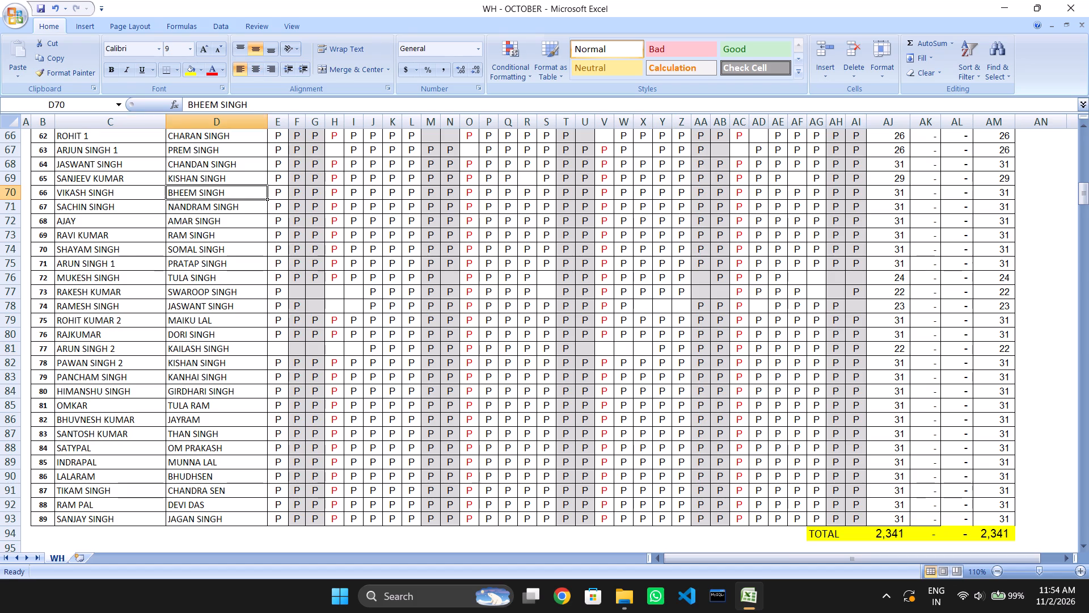
{"action": "key", "text": "Right"}
{"action": "key", "text": "Right"}
{"action": "key", "text": "Right"}
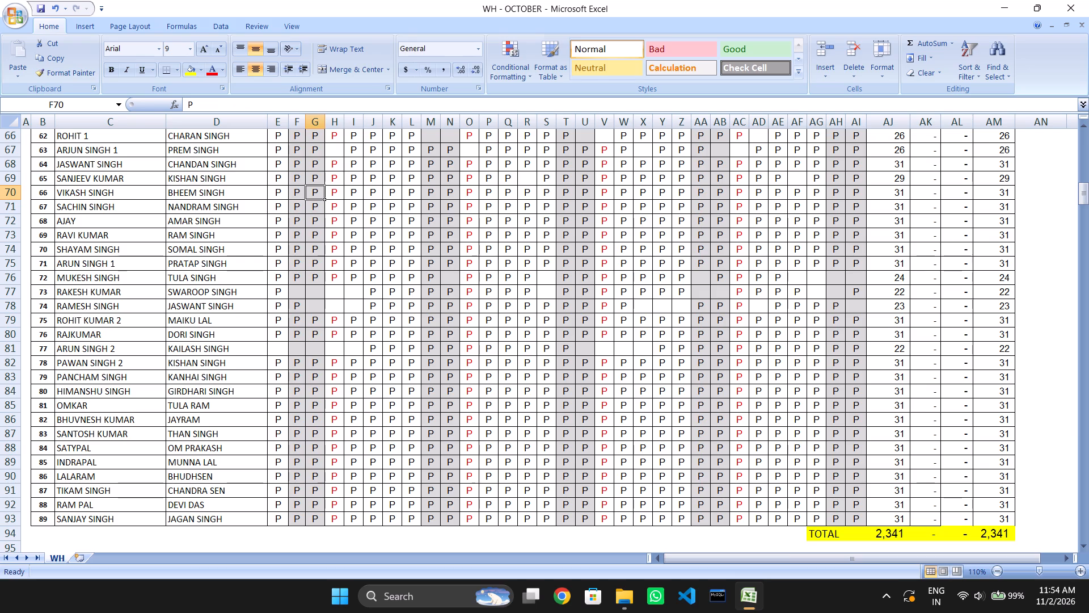
{"action": "key", "text": "BackSpace"}
{"action": "key", "text": "Right"}
{"action": "key", "text": "BackSpace"}
{"action": "key", "text": "Right"}
{"action": "key", "text": "BackSpace"}
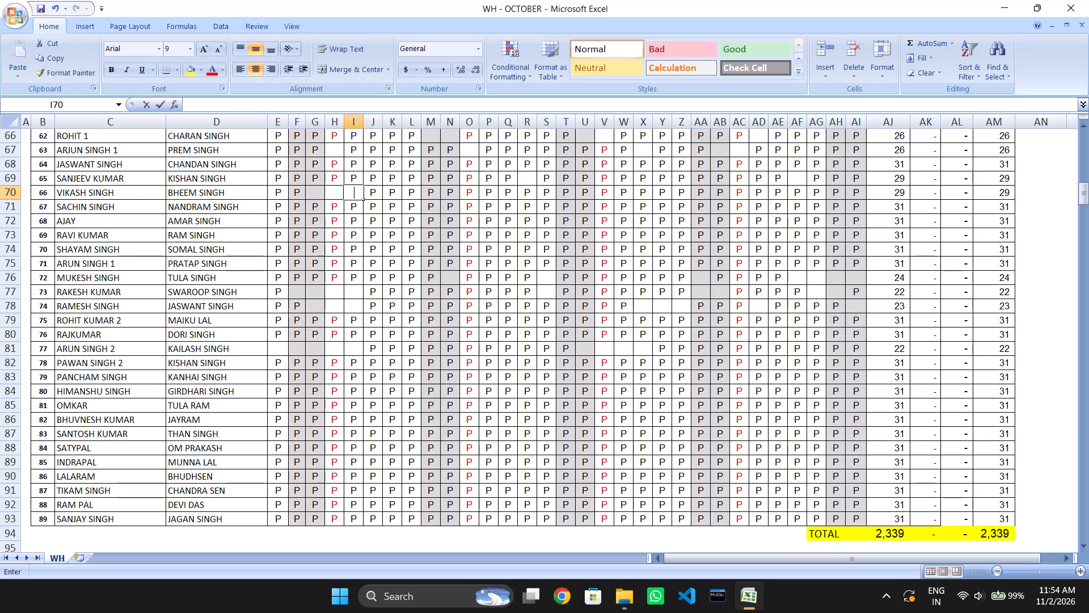
{"action": "key", "text": "Right"}
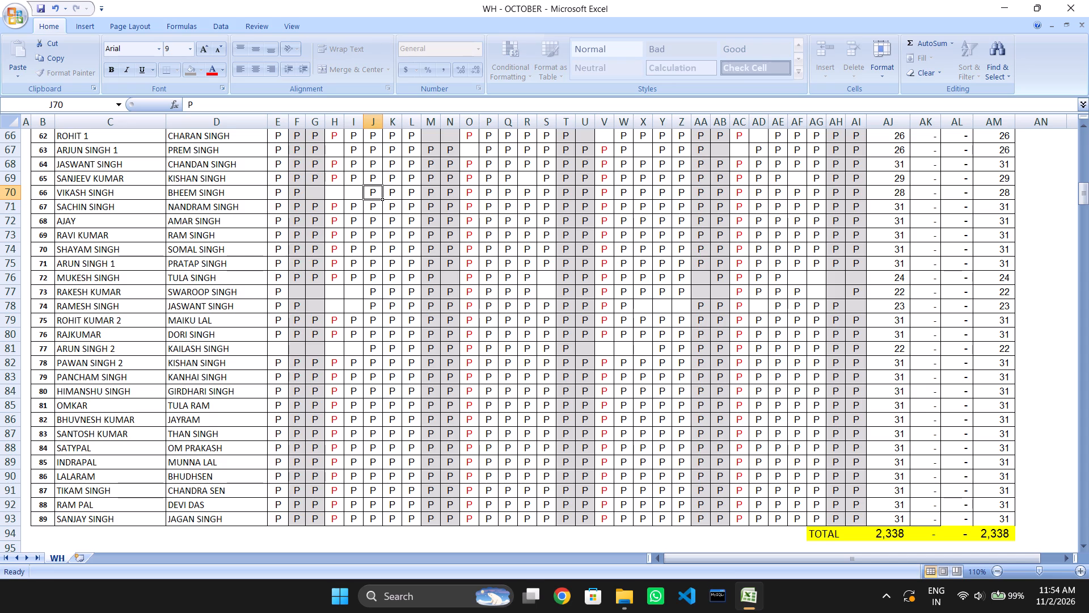
{"action": "key", "text": "BackSpace"}
{"action": "key", "text": "Right"}
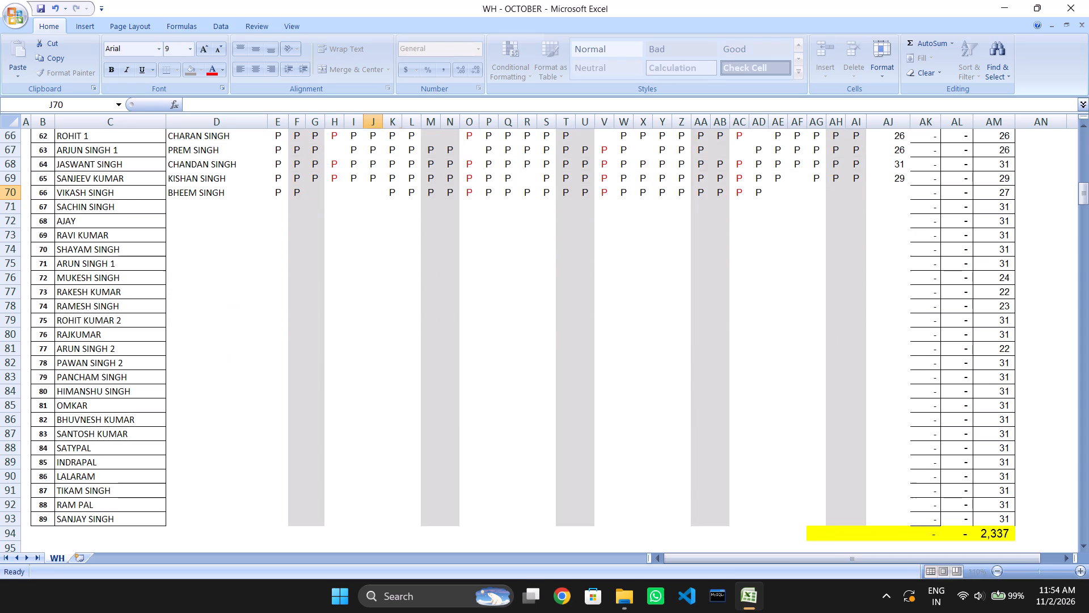
{"action": "key", "text": "BackSpace"}
{"action": "key", "text": "Right"}
{"action": "key", "text": "BackSpace"}
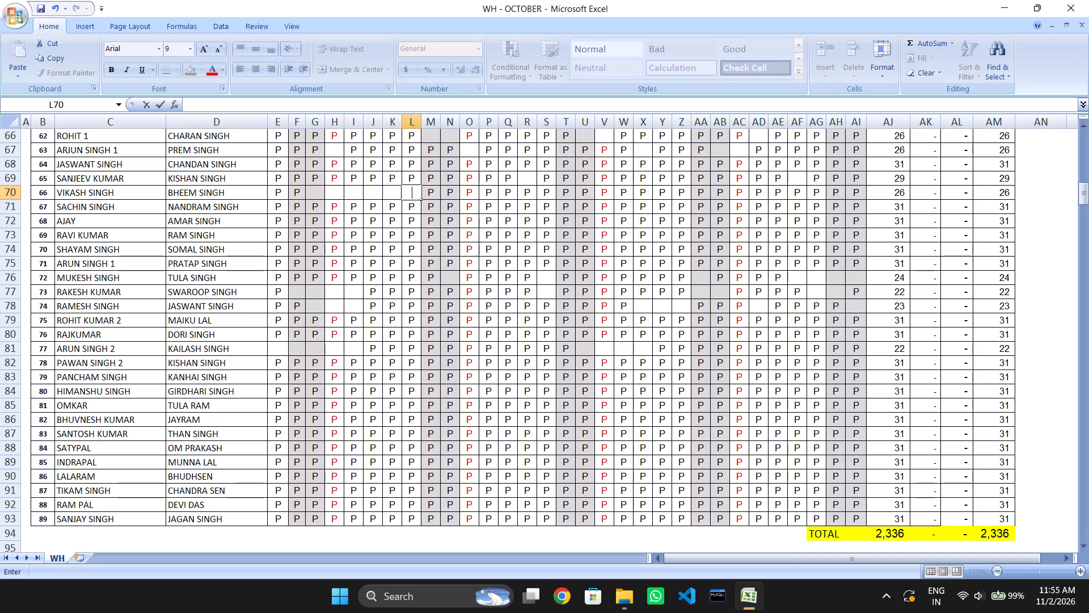
{"action": "key", "text": "Right"}
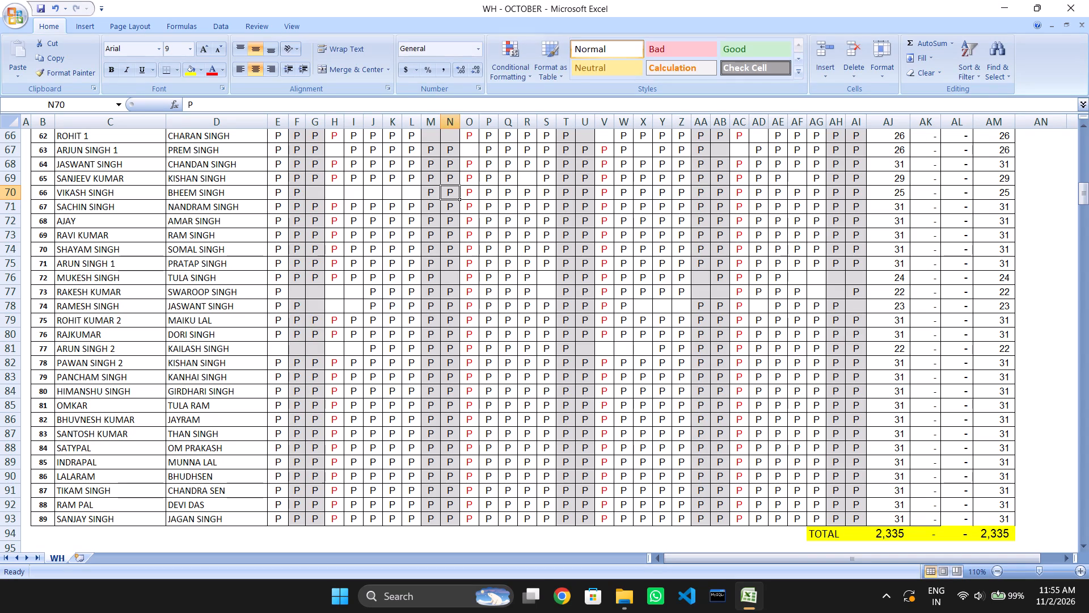
Clear the P marks on 11 and 20 October for the employee with ID 66.
{"action": "key", "text": "Right"}
{"action": "key", "text": "BackSpace"}
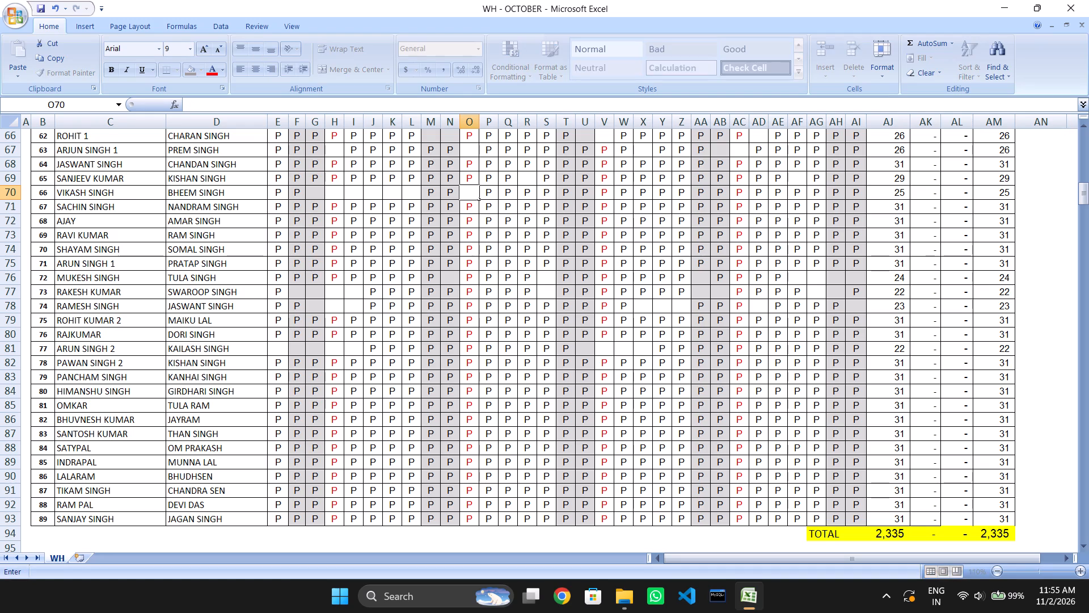
{"action": "key", "text": "Right"}
{"action": "key", "text": "Right"}
{"action": "key", "text": "Right"}
{"action": "key", "text": "Right"}
{"action": "key", "text": "Right"}
{"action": "key", "text": "Right"}
{"action": "key", "text": "Right"}
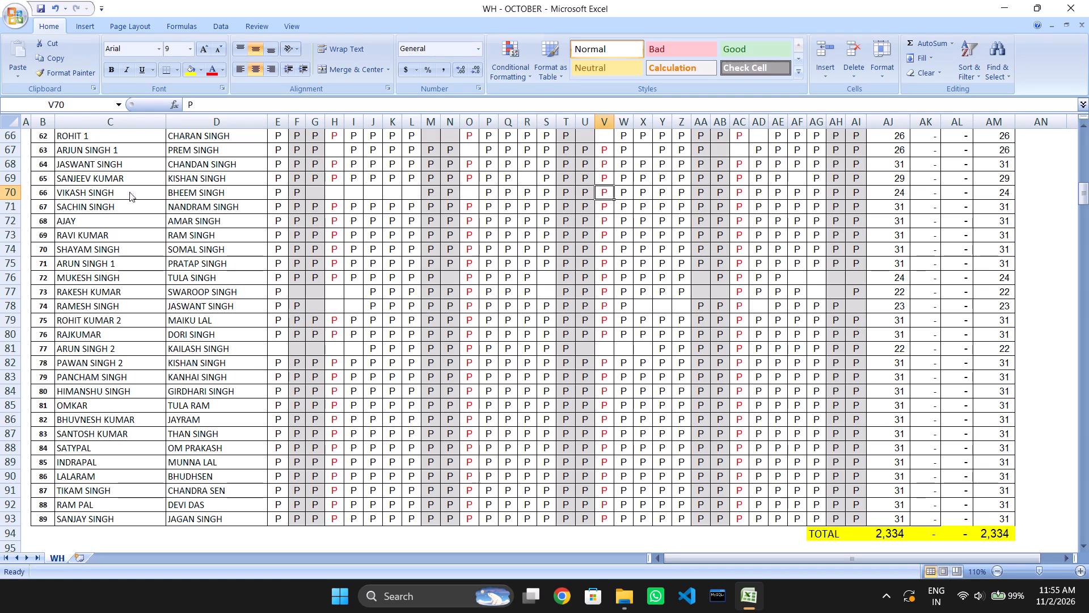
{"action": "key", "text": "Right"}
{"action": "key", "text": "Right"}
{"action": "key", "text": "BackSpace"}
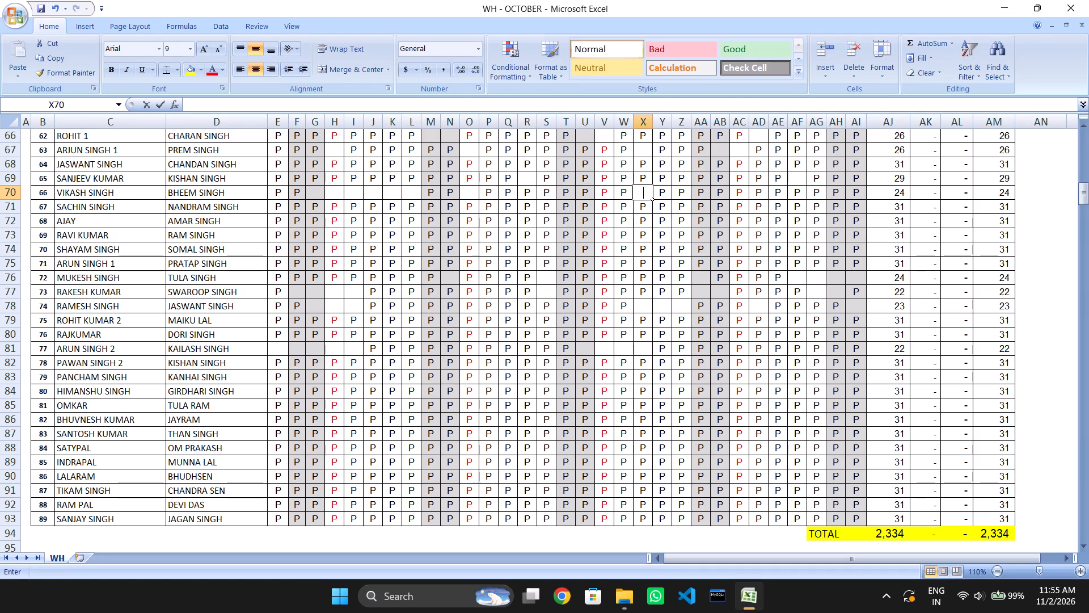
{"action": "key", "text": "Right"}
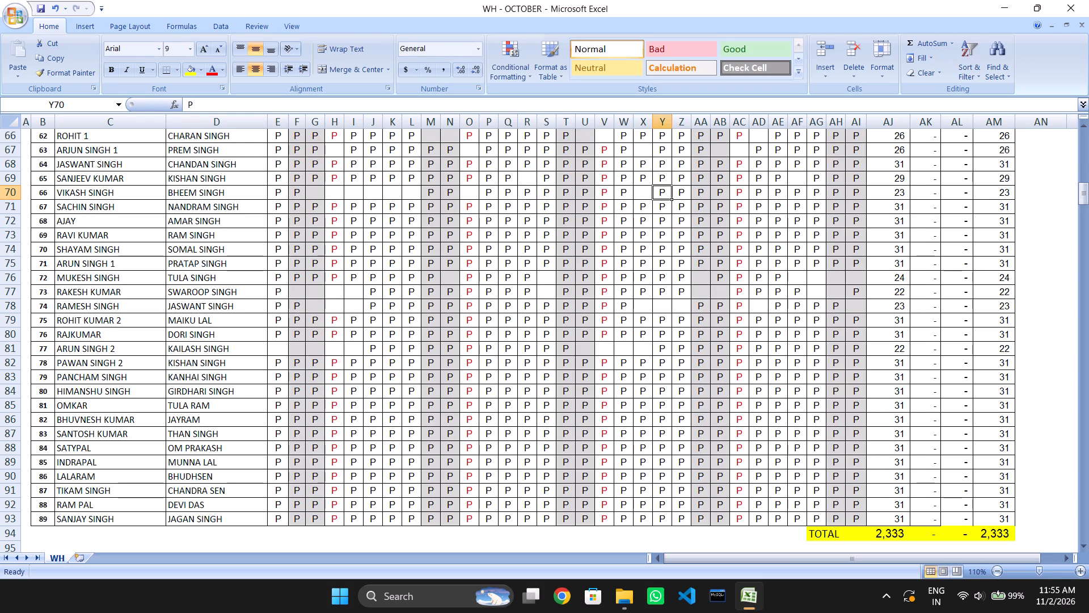
{"action": "left_click", "coordinate": [117, 321]}
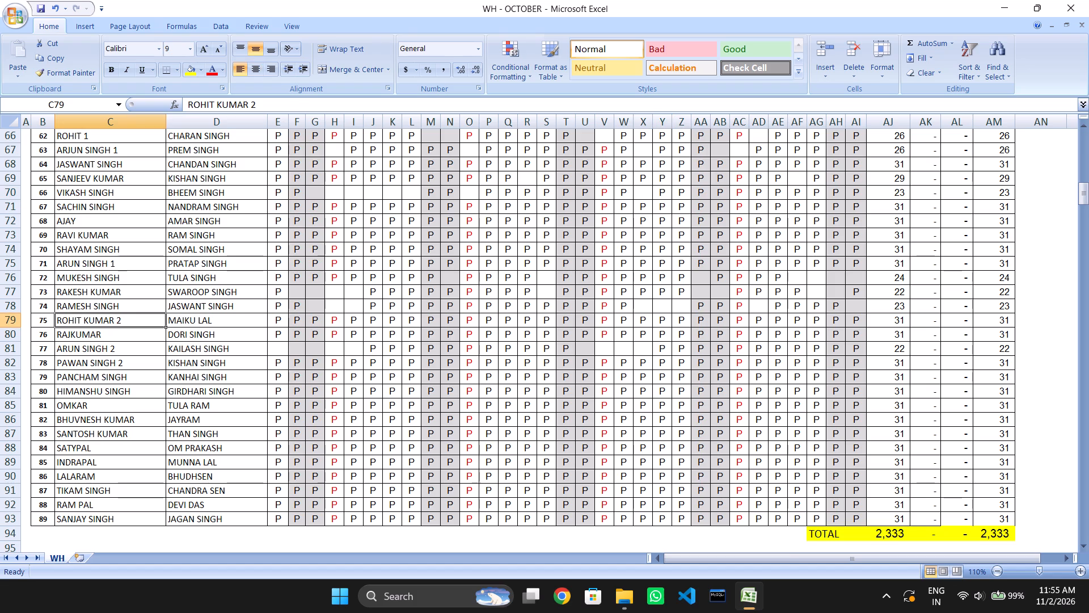
{"action": "key", "text": "Right"}
{"action": "key", "text": "Right"}
{"action": "key", "text": "Right"}
{"action": "key", "text": "Right"}
{"action": "key", "text": "Right"}
{"action": "key", "text": "Right"}
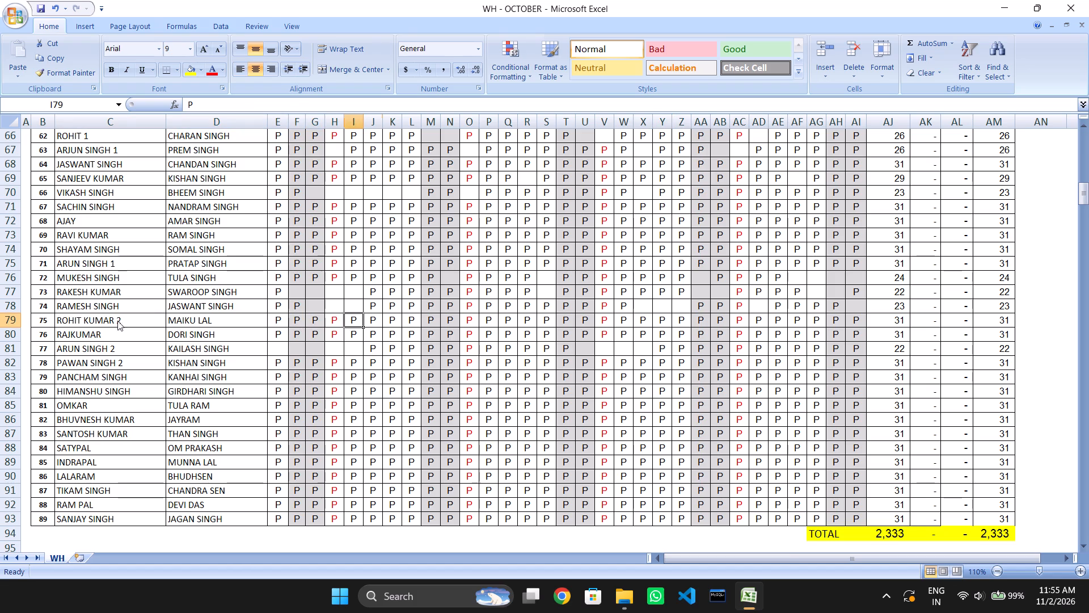
{"action": "key", "text": "Right"}
{"action": "key", "text": "Right"}
{"action": "key", "text": "Right"}
{"action": "key", "text": "Right"}
{"action": "key", "text": "Right"}
{"action": "key", "text": "Right"}
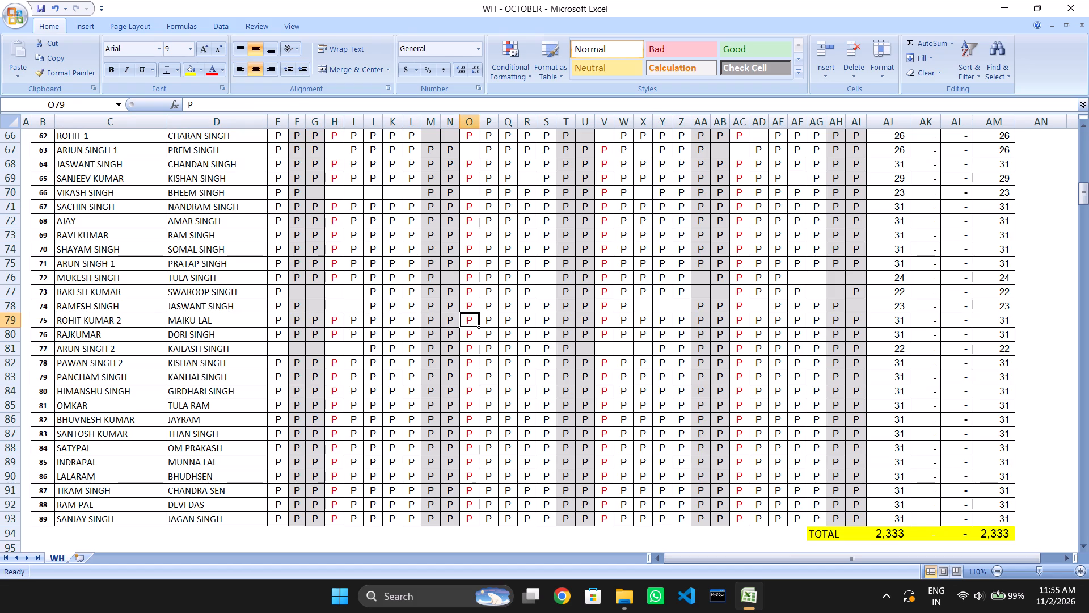
{"action": "key", "text": "Left"}
{"action": "key", "text": "BackSpace"}
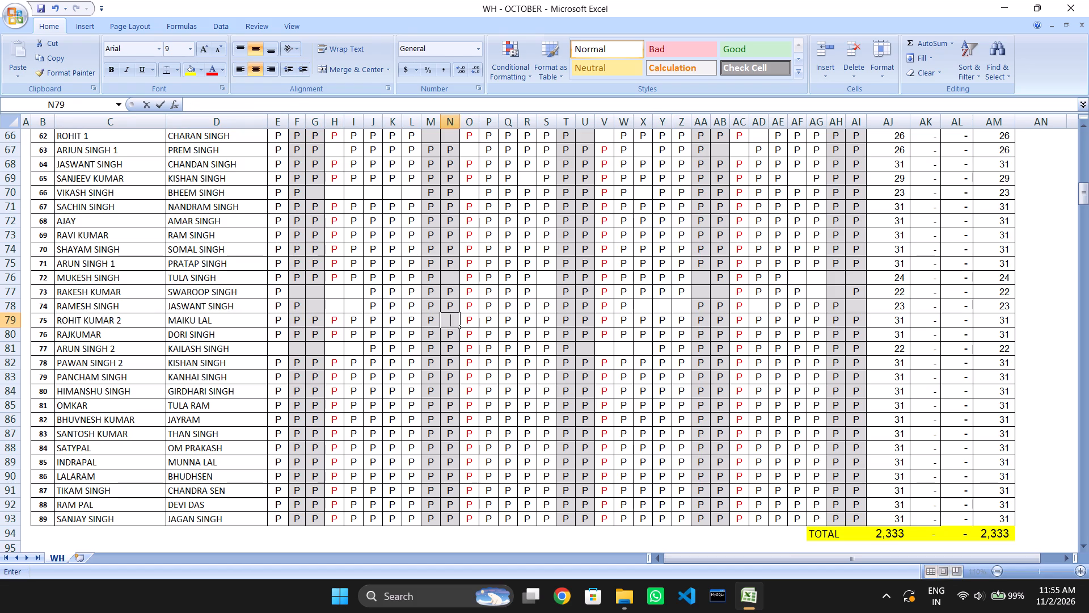
{"action": "key", "text": "Right"}
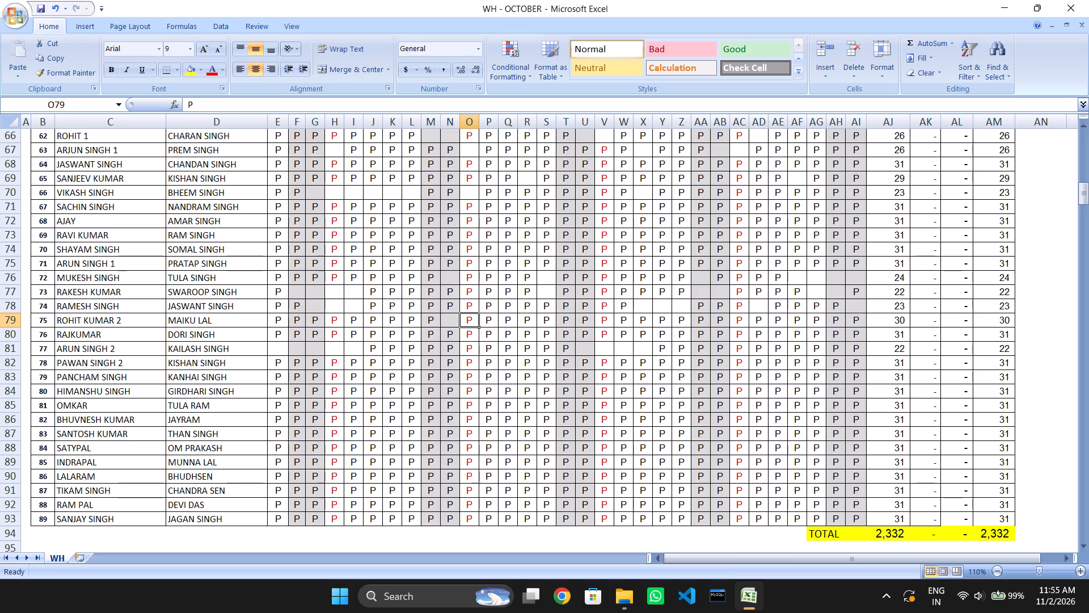
{"action": "left_click", "coordinate": [117, 332]}
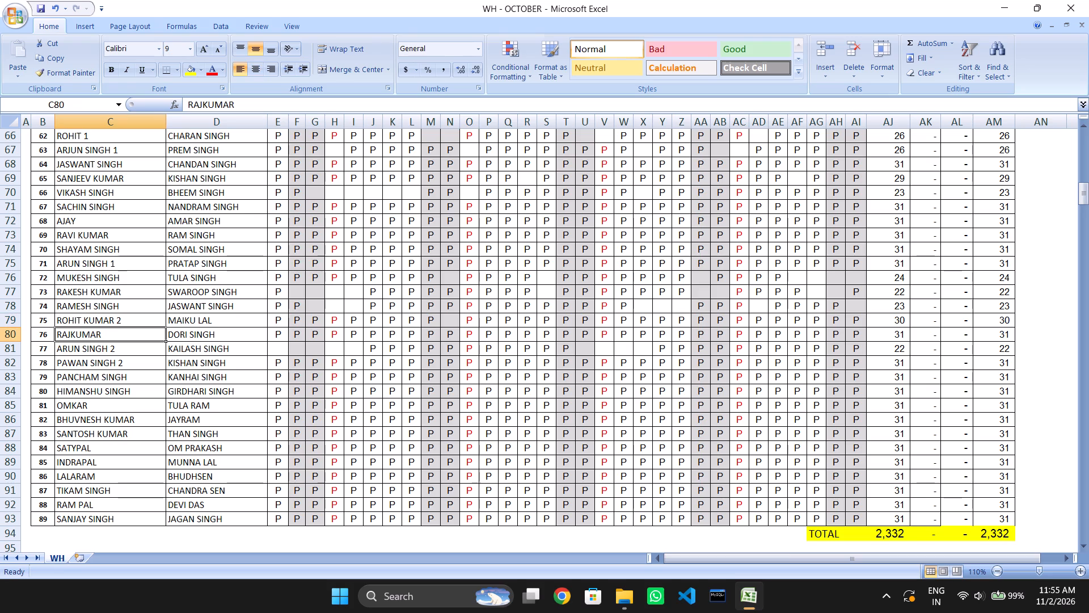
{"action": "key", "text": "Right"}
{"action": "key", "text": "Right"}
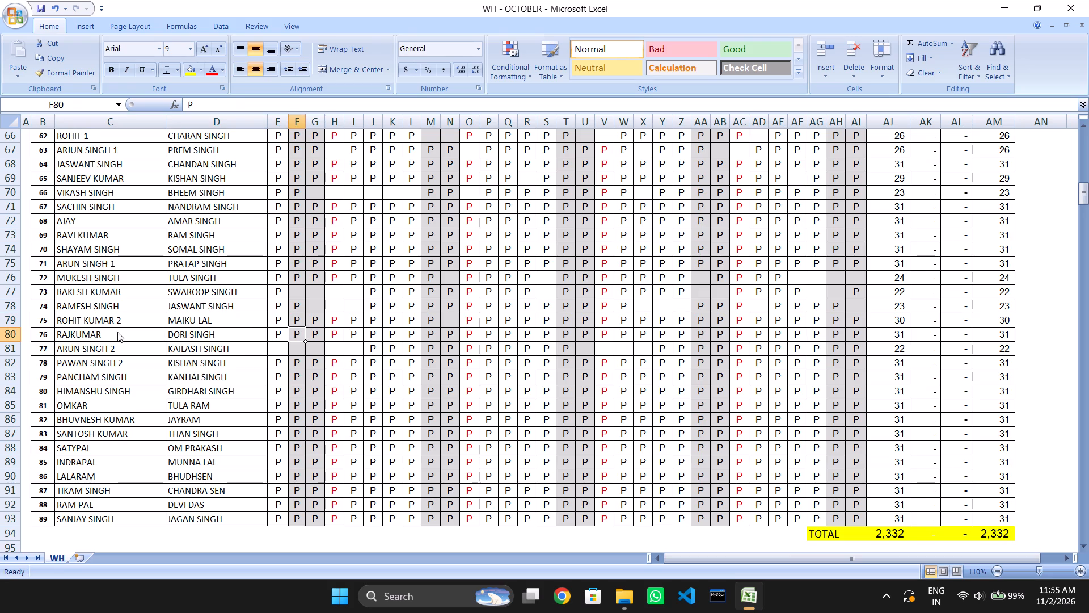
{"action": "key", "text": "Right"}
{"action": "key", "text": "Right"}
{"action": "key", "text": "BackSpace"}
{"action": "key", "text": "Right"}
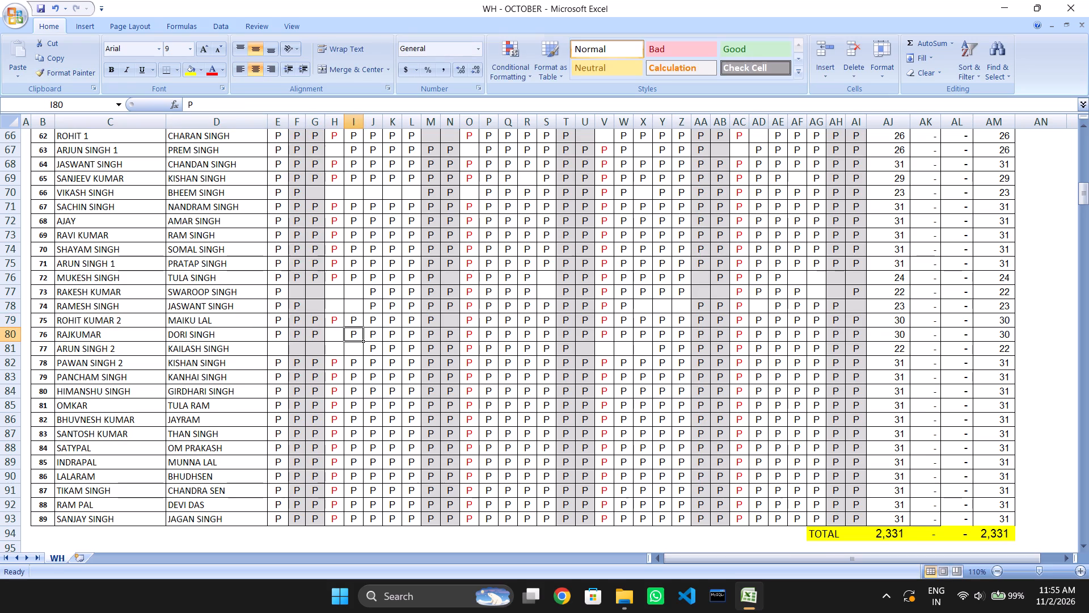
{"action": "key", "text": "Right"}
{"action": "key", "text": "Right"}
{"action": "key", "text": "BackSpace"}
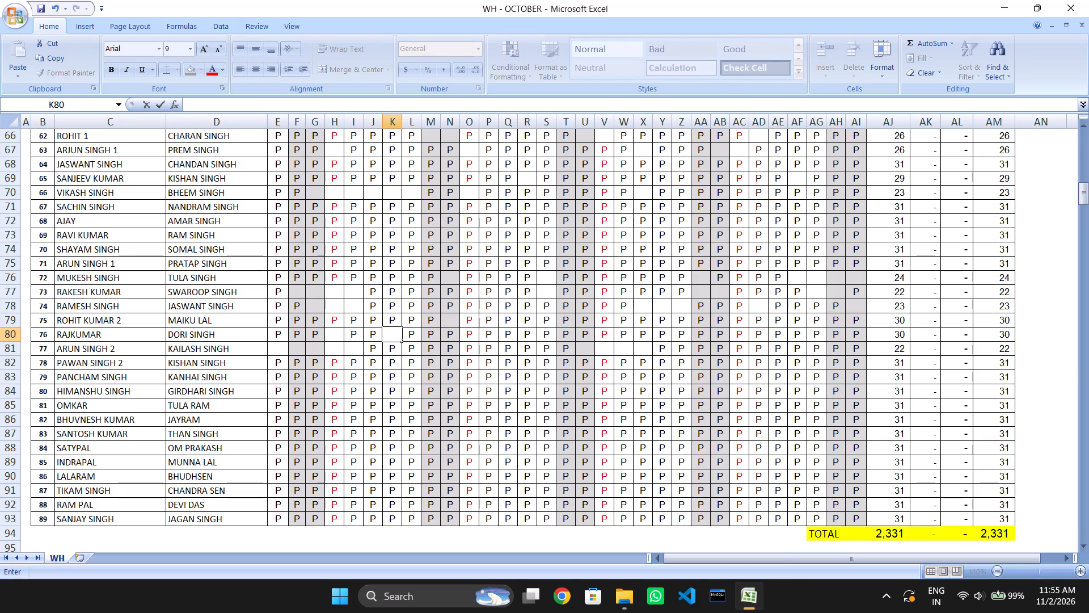
{"action": "key", "text": "Right"}
{"action": "key", "text": "Right"}
{"action": "key", "text": "Right"}
{"action": "key", "text": "Right"}
{"action": "key", "text": "Right"}
{"action": "key", "text": "Right"}
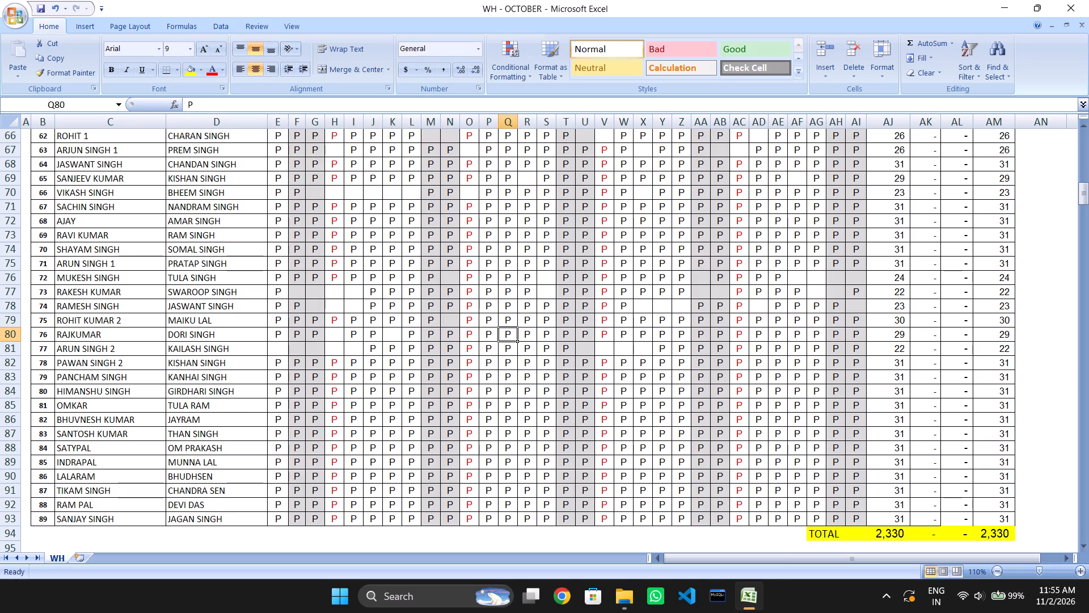
{"action": "key", "text": "Right"}
{"action": "key", "text": "Right"}
{"action": "key", "text": "Right"}
{"action": "key", "text": "Right"}
{"action": "key", "text": "Right"}
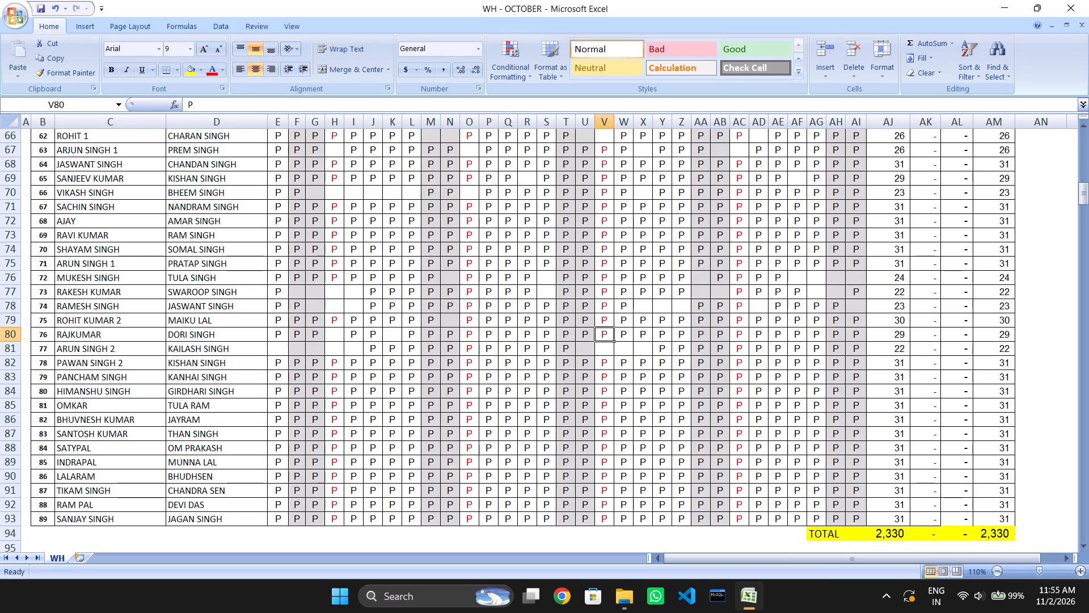
{"action": "key", "text": "BackSpace"}
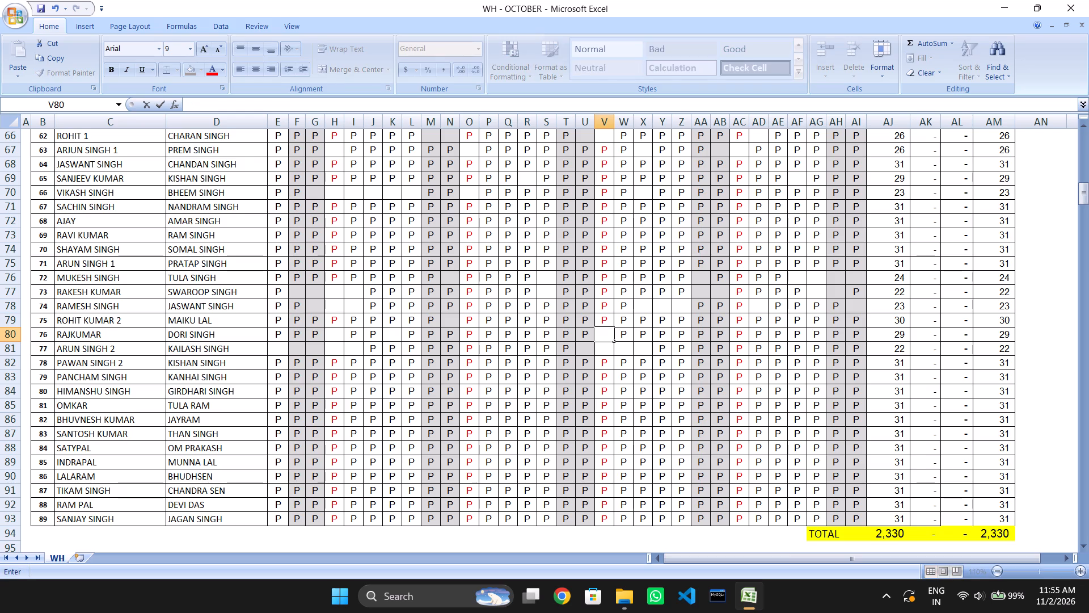
{"action": "key", "text": "Right"}
Clear the P marks on 27 and 29 October for the employee with ID 76.
{"action": "key", "text": "Right"}
{"action": "key", "text": "Right"}
{"action": "key", "text": "Right"}
{"action": "key", "text": "Right"}
{"action": "key", "text": "Right"}
{"action": "key", "text": "Right"}
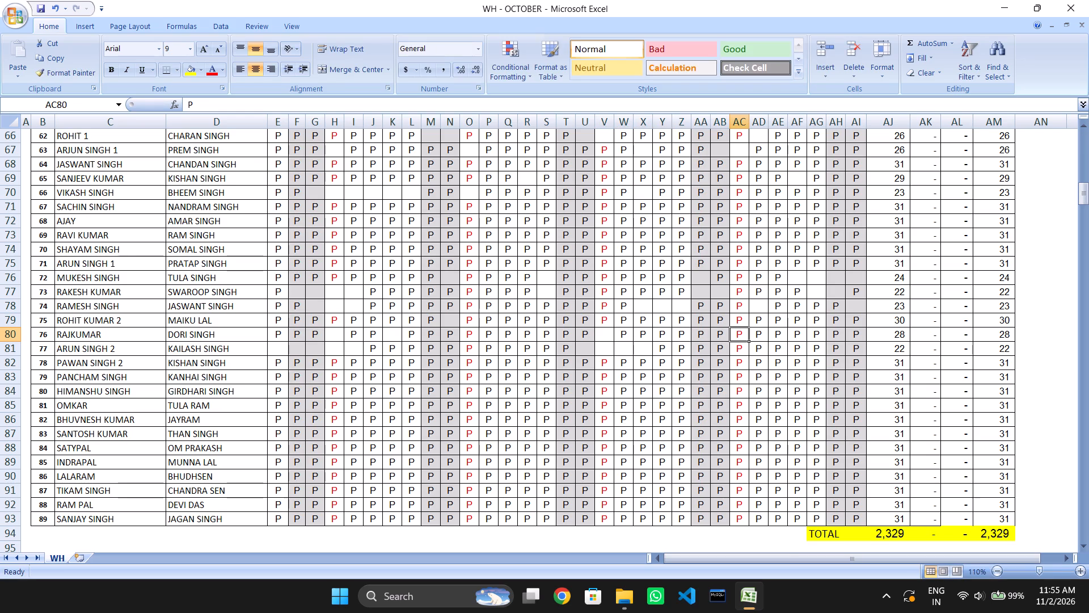
{"action": "key", "text": "Right"}
{"action": "key", "text": "Right"}
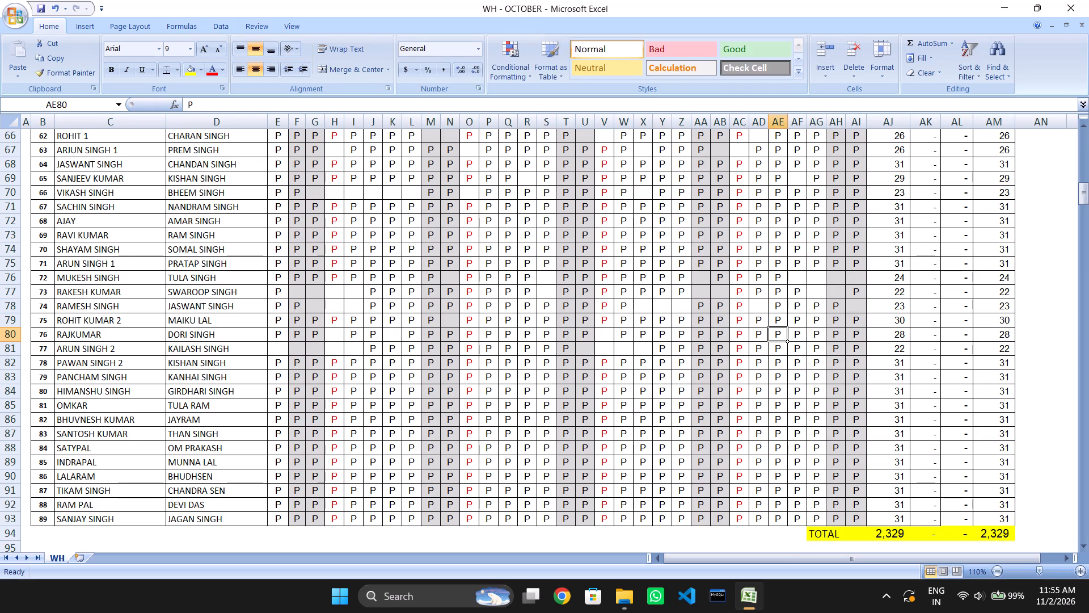
{"action": "key", "text": "BackSpace"}
{"action": "key", "text": "Right"}
{"action": "key", "text": "Right"}
{"action": "key", "text": "BackSpace"}
{"action": "key", "text": "Right"}
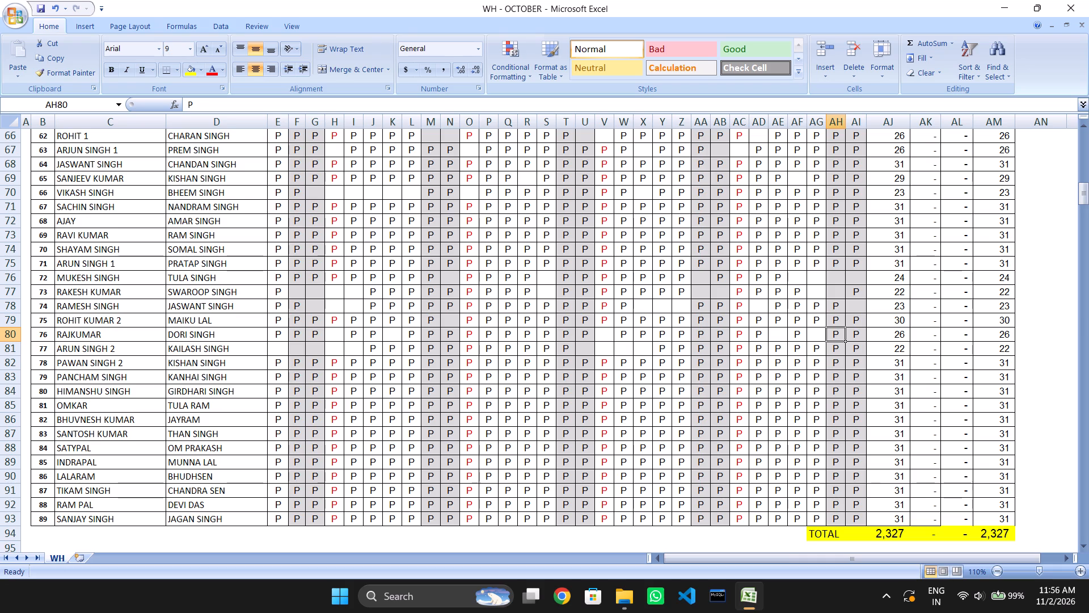
Clear the P mark on 10 October for the employee with ID 68.
{"action": "left_click", "coordinate": [128, 224]}
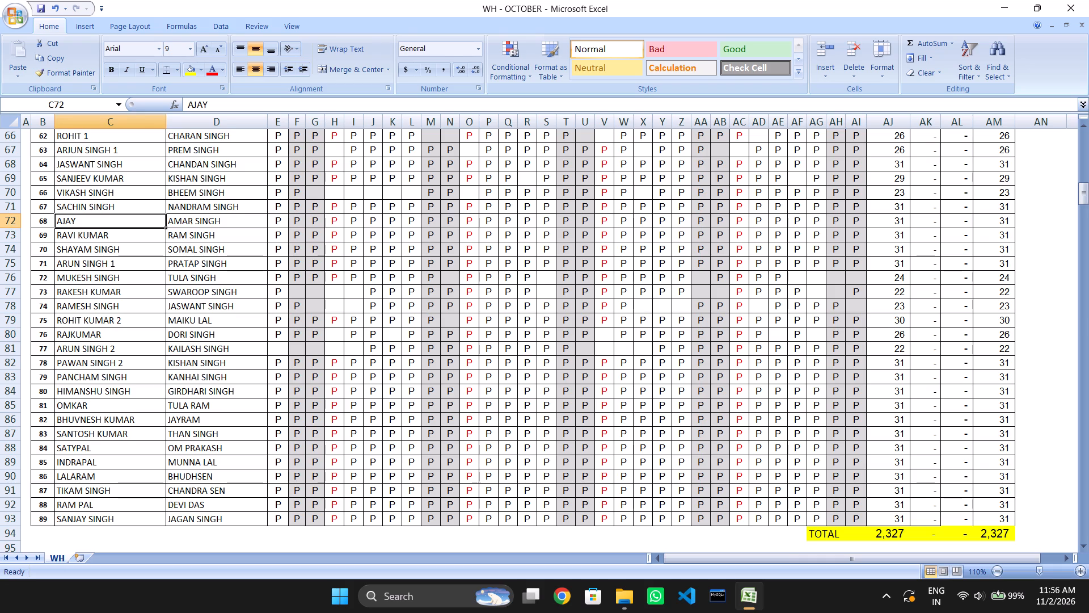
{"action": "key", "text": "Right"}
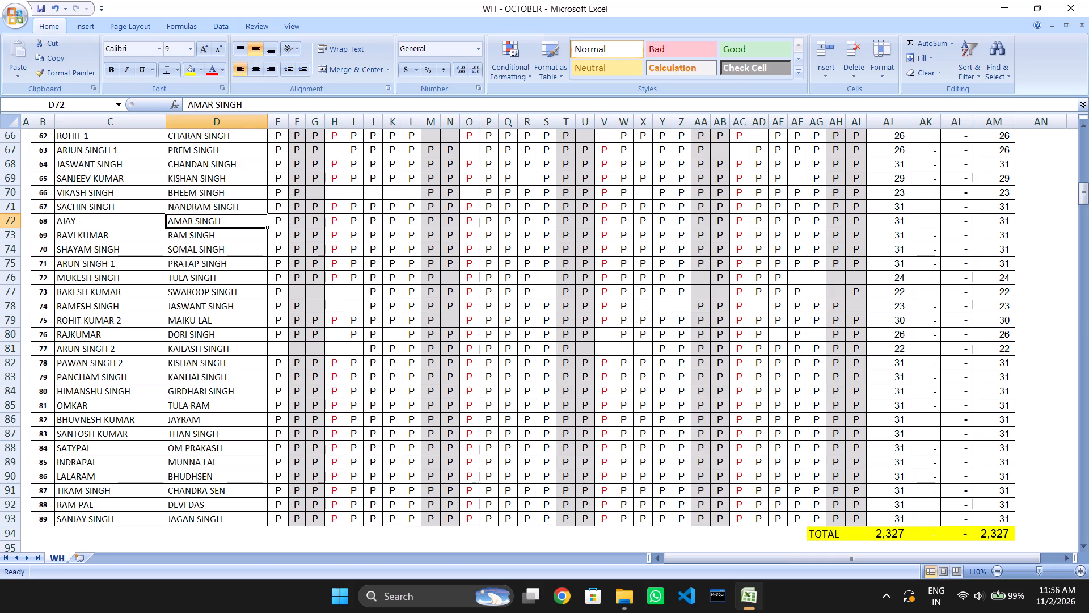
{"action": "key", "text": "Right"}
{"action": "key", "text": "Right"}
{"action": "key", "text": "Right"}
{"action": "key", "text": "Right"}
{"action": "key", "text": "Right"}
{"action": "key", "text": "Right"}
{"action": "key", "text": "Right"}
{"action": "key", "text": "Right"}
{"action": "key", "text": "Right"}
{"action": "key", "text": "Right"}
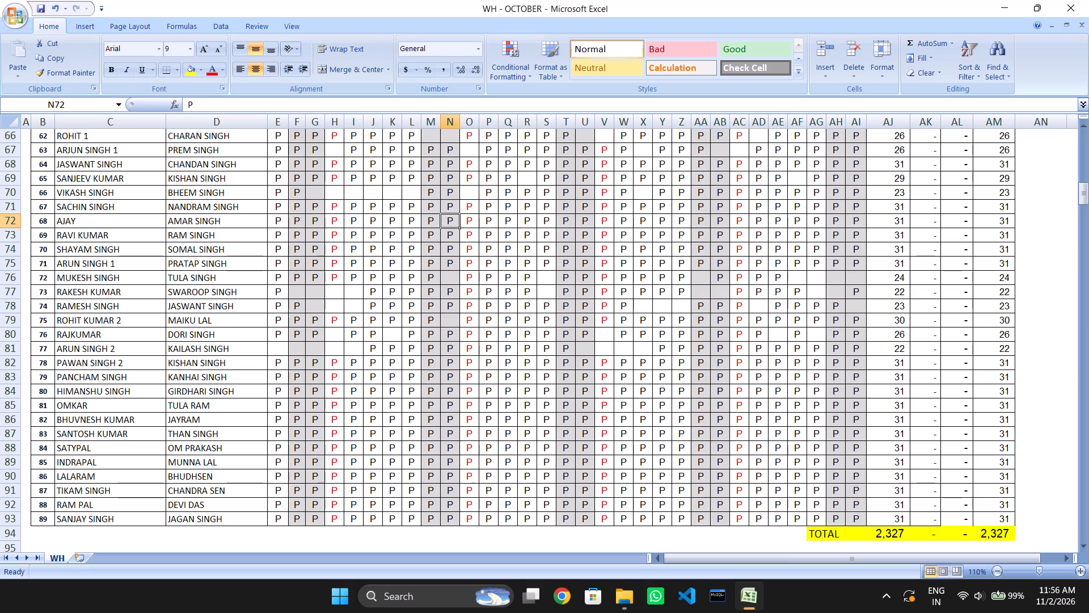
{"action": "key", "text": "BackSpace"}
{"action": "key", "text": "Right"}
Clear the P mark on 24 October for the employee with ID 68.
{"action": "key", "text": "Right"}
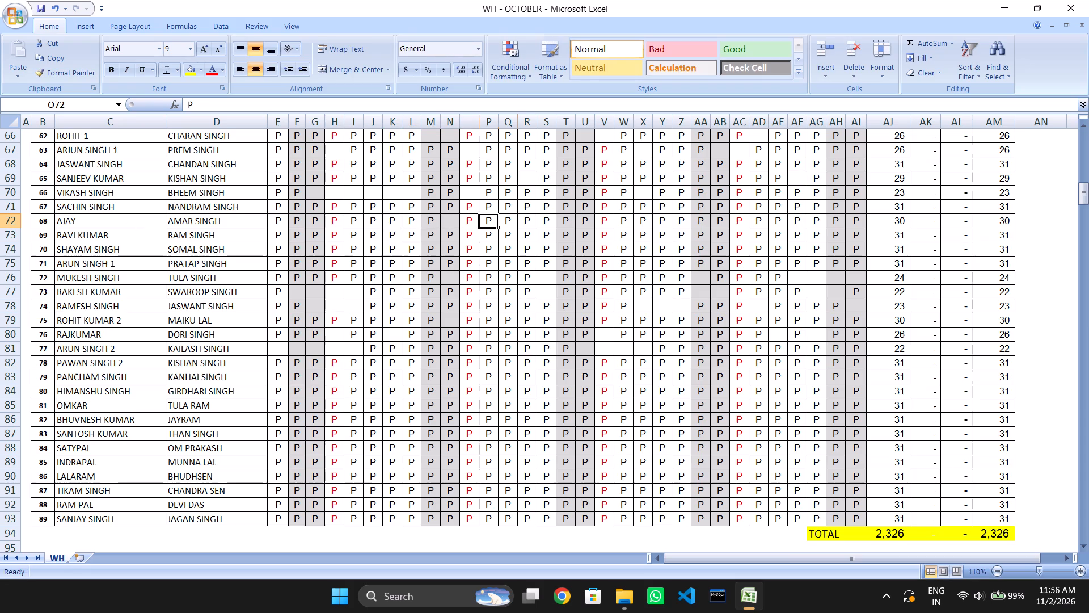
{"action": "key", "text": "Right"}
{"action": "key", "text": "Right"}
{"action": "key", "text": "Right"}
{"action": "key", "text": "Right"}
{"action": "key", "text": "Right"}
{"action": "key", "text": "Right"}
{"action": "key", "text": "Right"}
{"action": "key", "text": "Right"}
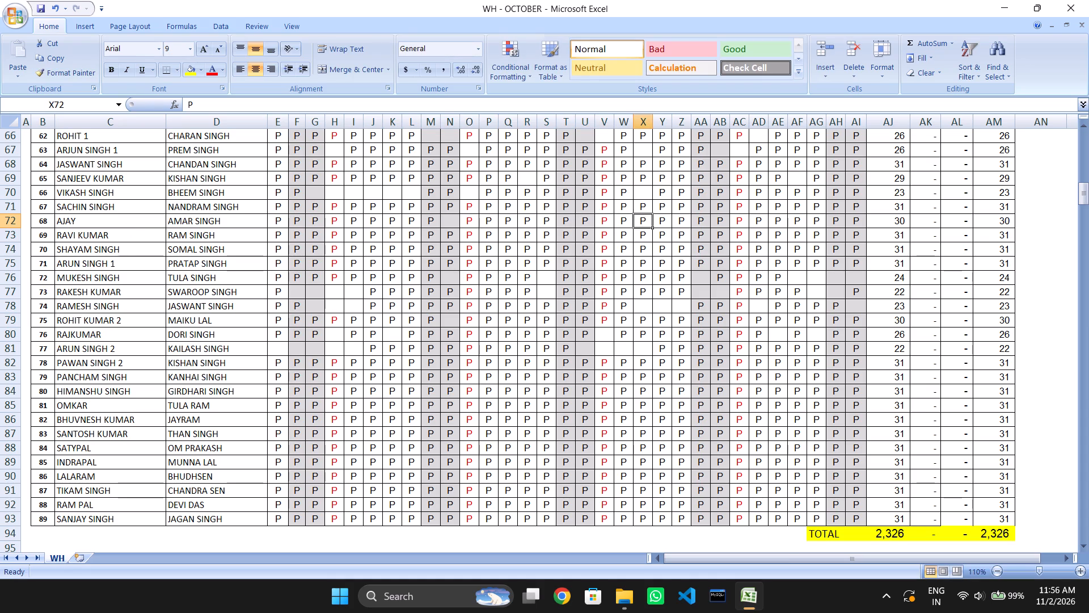
{"action": "key", "text": "Right"}
{"action": "key", "text": "Right"}
{"action": "key", "text": "Right"}
{"action": "key", "text": "Right"}
{"action": "key", "text": "BackSpace"}
{"action": "key", "text": "Right"}
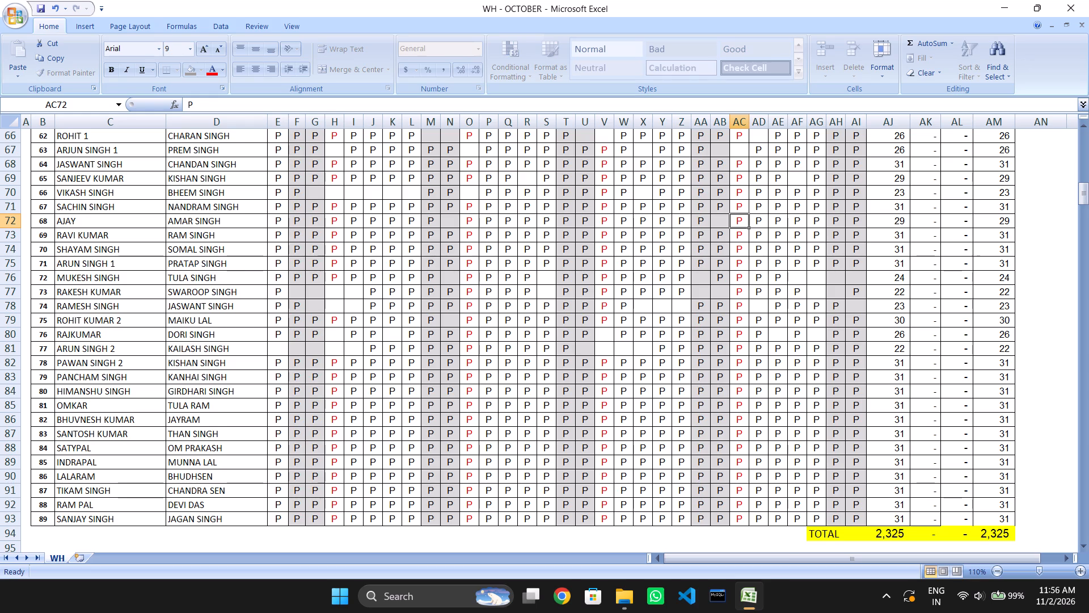
Clear the P marks from 14 to 18 October for the employee with ID 79.
{"action": "left_click", "coordinate": [104, 375]}
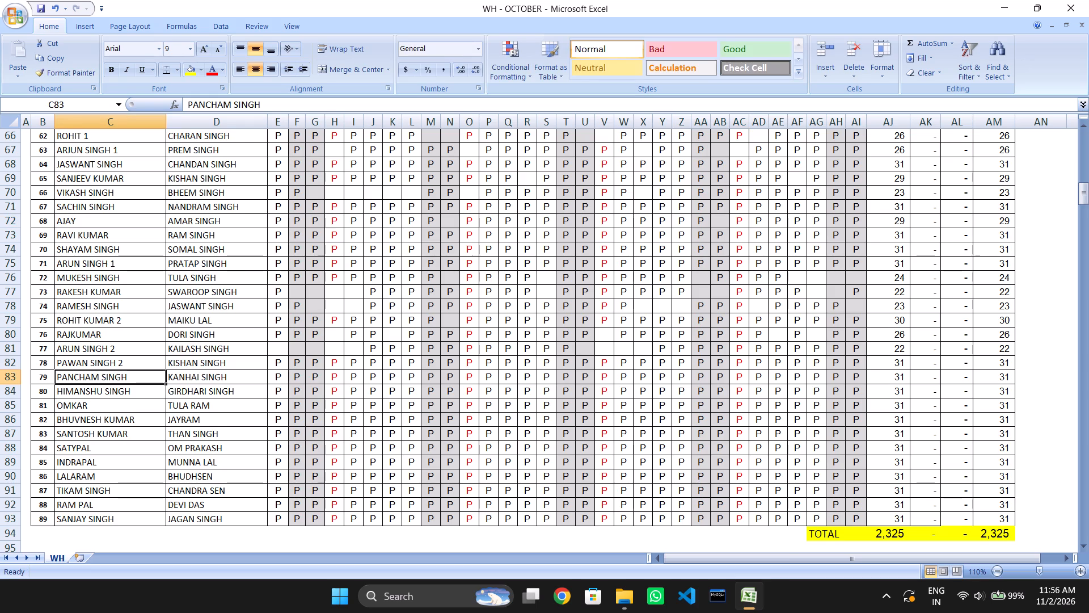
{"action": "key", "text": "Right"}
{"action": "key", "text": "Right"}
{"action": "key", "text": "Right"}
{"action": "key", "text": "Right"}
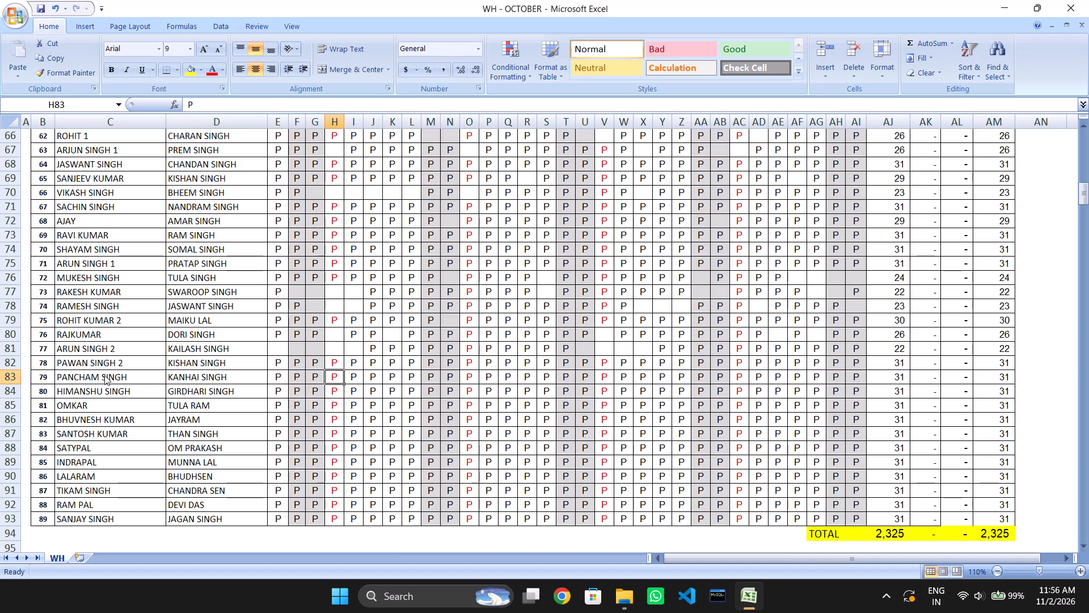
{"action": "key", "text": "Right"}
{"action": "key", "text": "Right"}
{"action": "key", "text": "Right"}
{"action": "key", "text": "Right"}
{"action": "key", "text": "Right"}
{"action": "key", "text": "Right"}
{"action": "key", "text": "Right"}
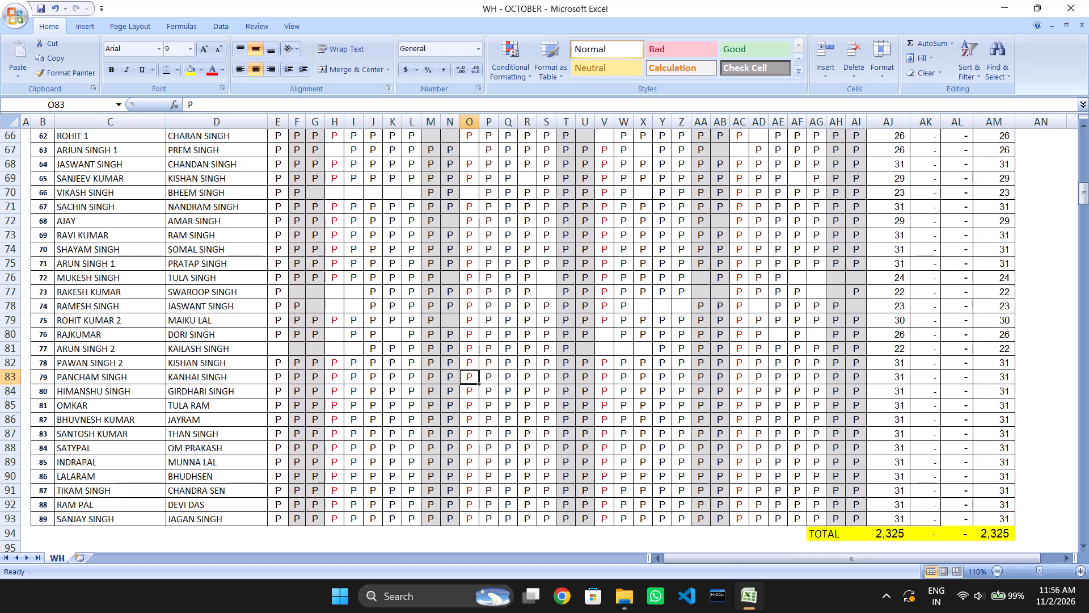
{"action": "key", "text": "Right"}
{"action": "key", "text": "Right"}
{"action": "key", "text": "Right"}
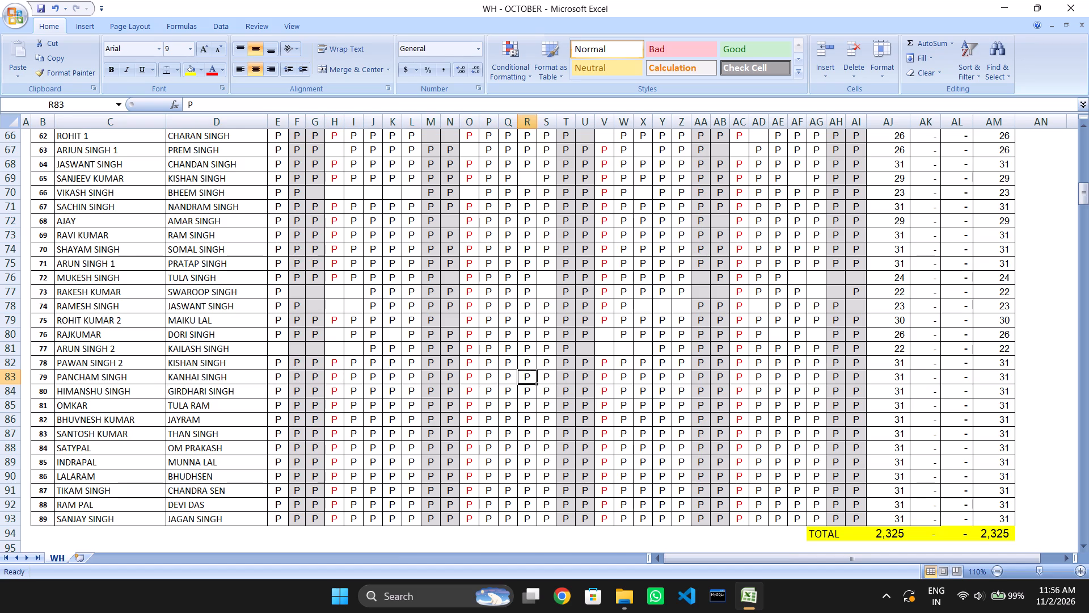
{"action": "key", "text": "BackSpace"}
{"action": "key", "text": "Right"}
{"action": "key", "text": "BackSpace"}
{"action": "key", "text": "Right"}
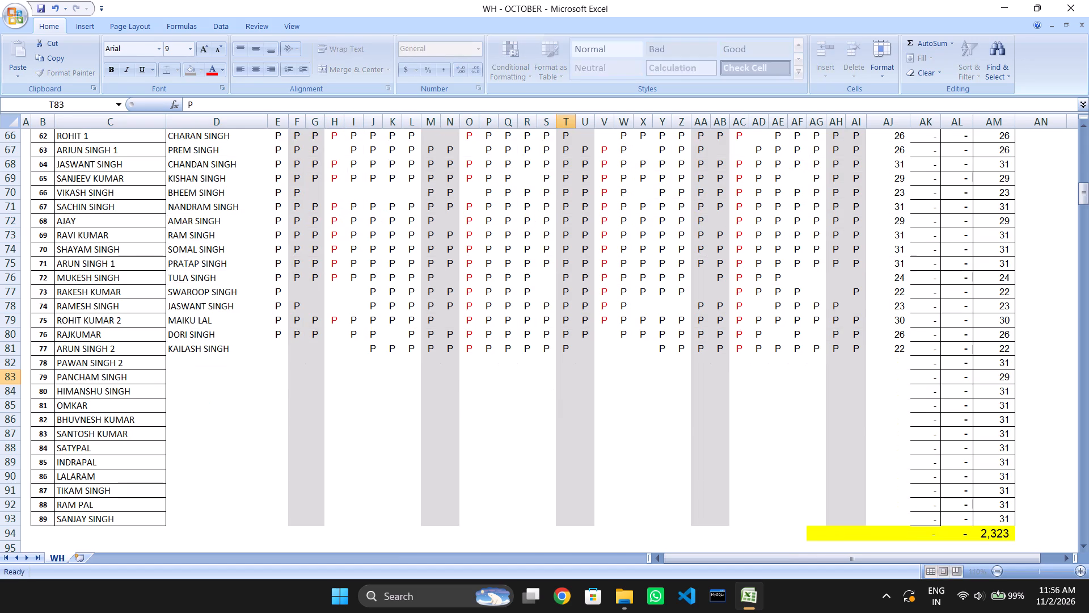
{"action": "key", "text": "BackSpace"}
{"action": "key", "text": "Right"}
{"action": "key", "text": "BackSpace"}
{"action": "key", "text": "Right"}
{"action": "key", "text": "BackSpace"}
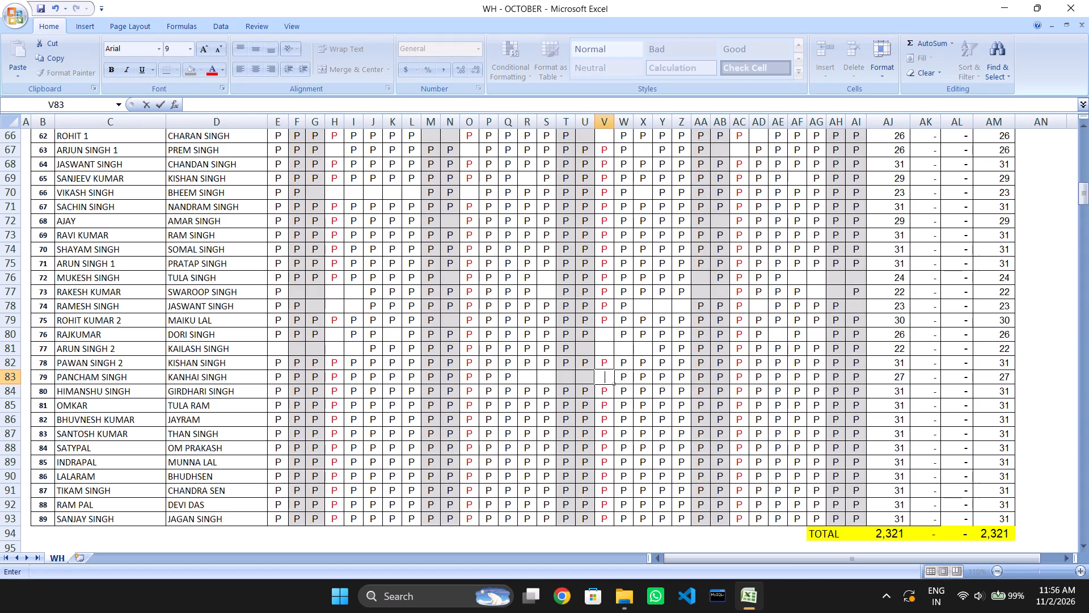
{"action": "key", "text": "Right"}
Clear the P mark on 29 October for the employee with ID 79.
{"action": "key", "text": "Right"}
{"action": "key", "text": "Right"}
{"action": "key", "text": "Right"}
{"action": "key", "text": "Right"}
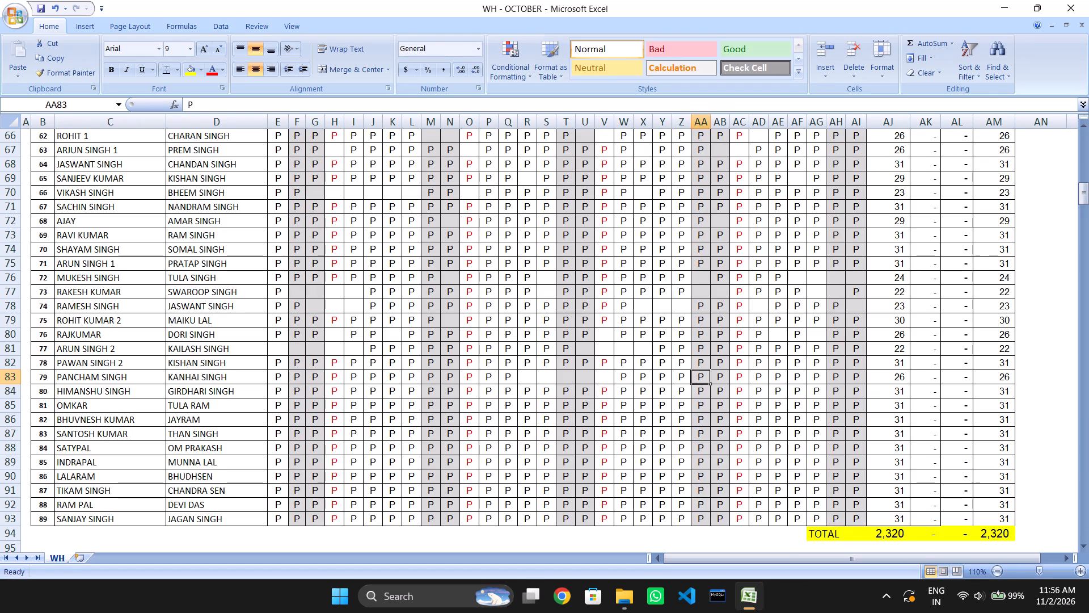
{"action": "key", "text": "Right"}
{"action": "key", "text": "Right"}
{"action": "key", "text": "Right"}
{"action": "key", "text": "Right"}
{"action": "key", "text": "Right"}
{"action": "key", "text": "Right"}
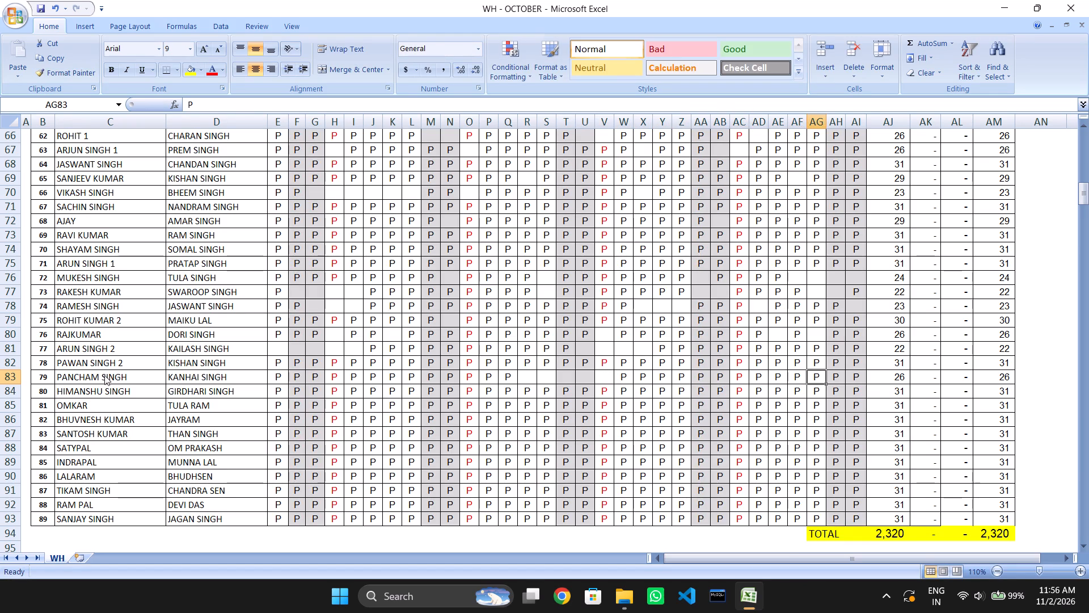
{"action": "key", "text": "BackSpace"}
{"action": "key", "text": "Right"}
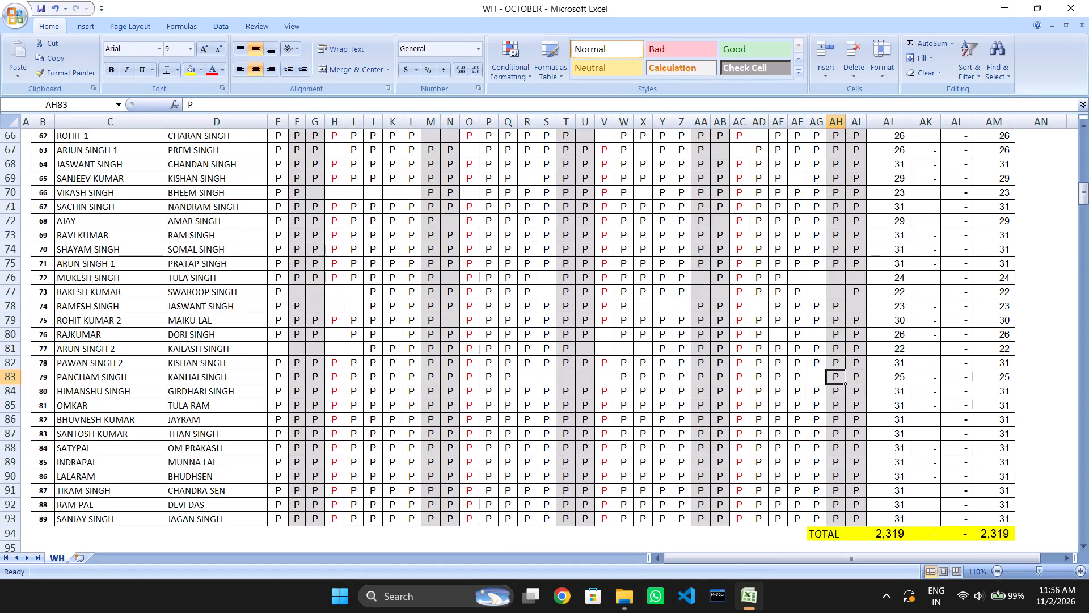
Clear the P marks on 3 and 7 October for the employee with ID 69.
{"action": "left_click", "coordinate": [81, 353]}
{"action": "key", "text": "Up"}
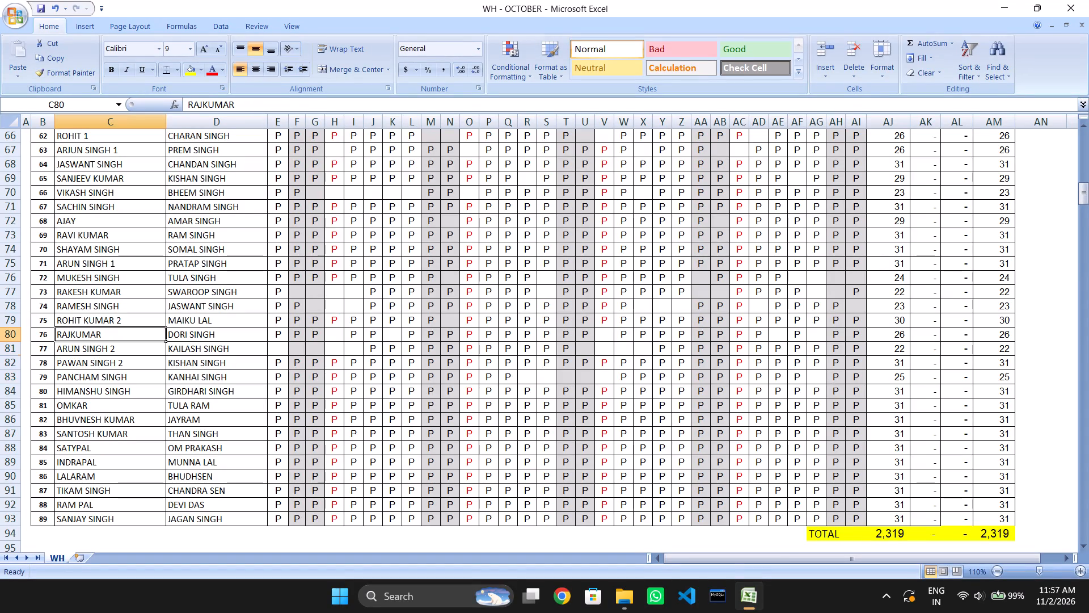
{"action": "key", "text": "Up"}
{"action": "key", "text": "Up"}
{"action": "key", "text": "Up"}
{"action": "key", "text": "Up"}
{"action": "key", "text": "Up"}
{"action": "key", "text": "Up"}
{"action": "key", "text": "Up"}
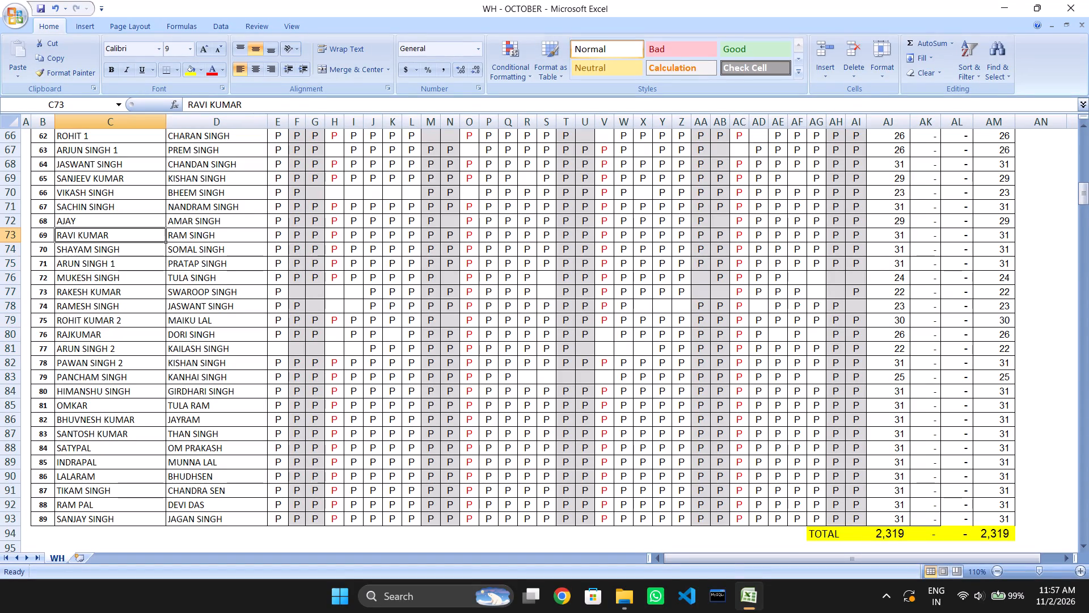
{"action": "key", "text": "Right"}
{"action": "key", "text": "Right"}
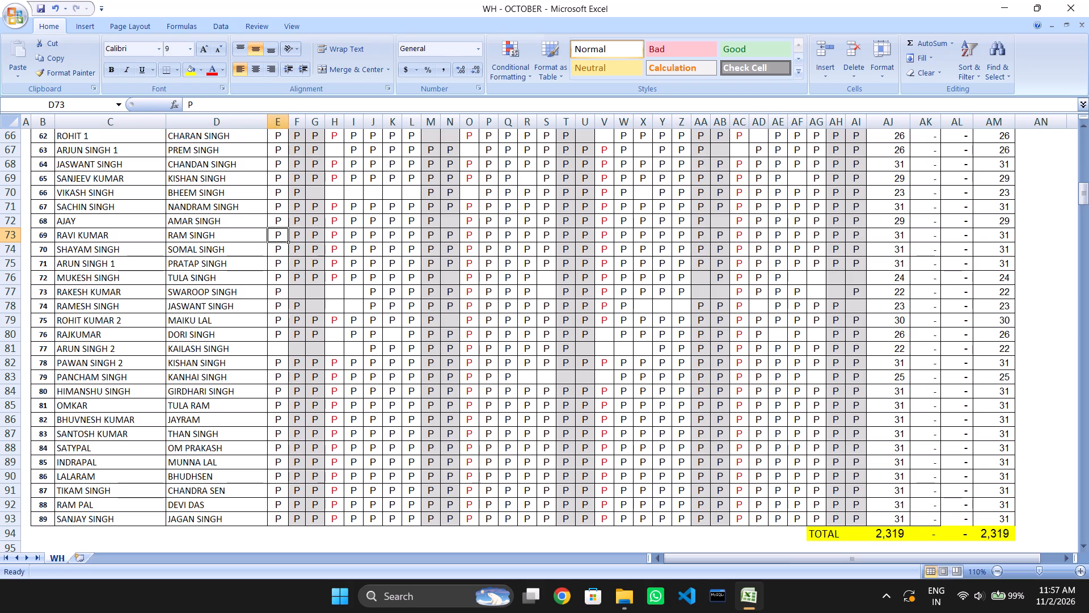
{"action": "key", "text": "Right"}
{"action": "key", "text": "Right"}
{"action": "key", "text": "BackSpace"}
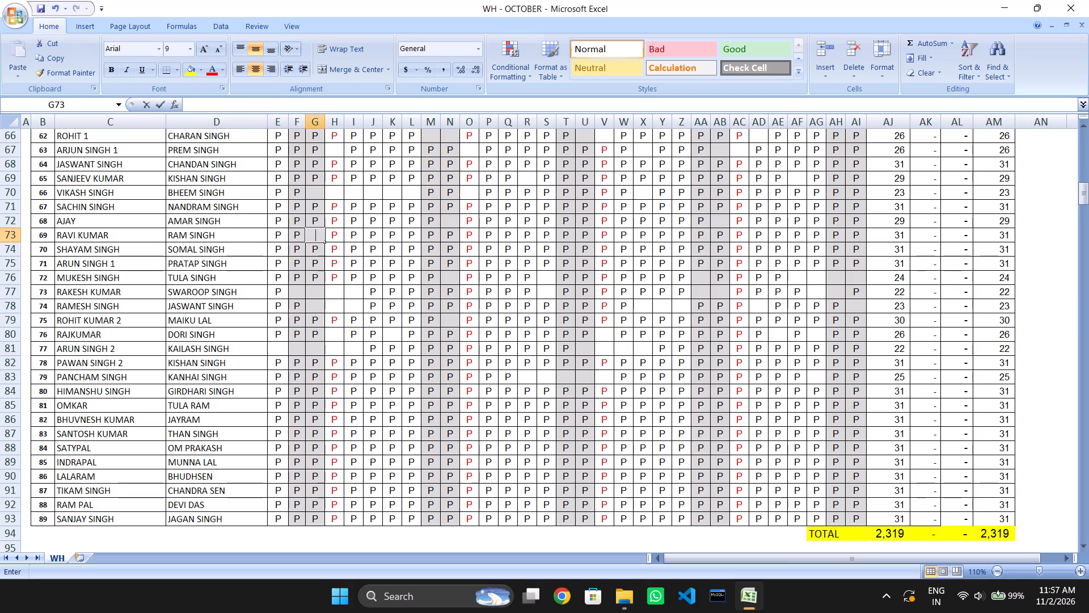
{"action": "key", "text": "Right"}
{"action": "key", "text": "Right"}
{"action": "key", "text": "Right"}
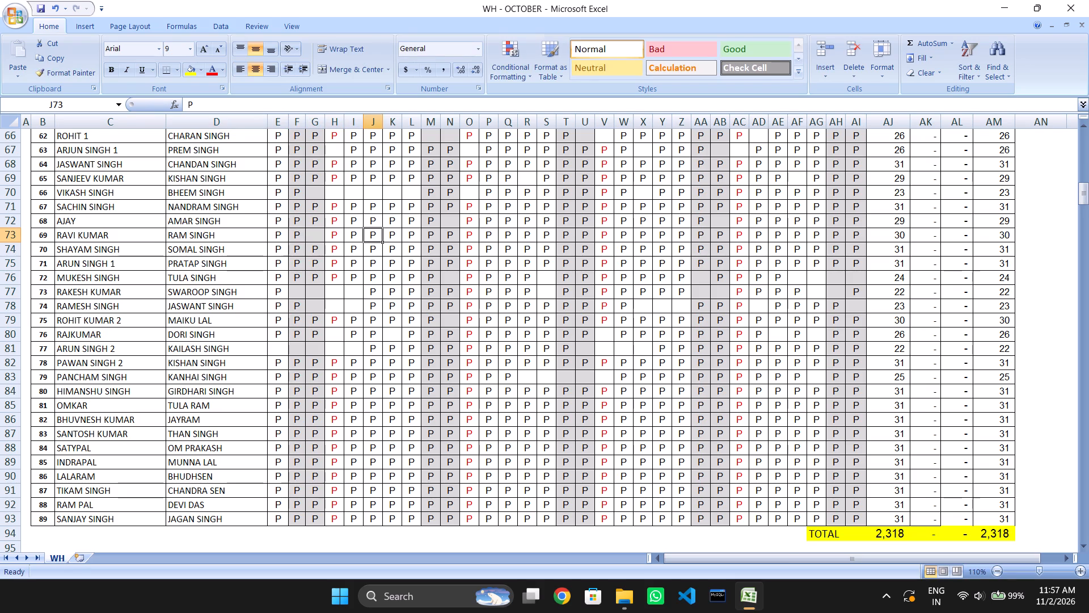
{"action": "key", "text": "Right"}
{"action": "key", "text": "BackSpace"}
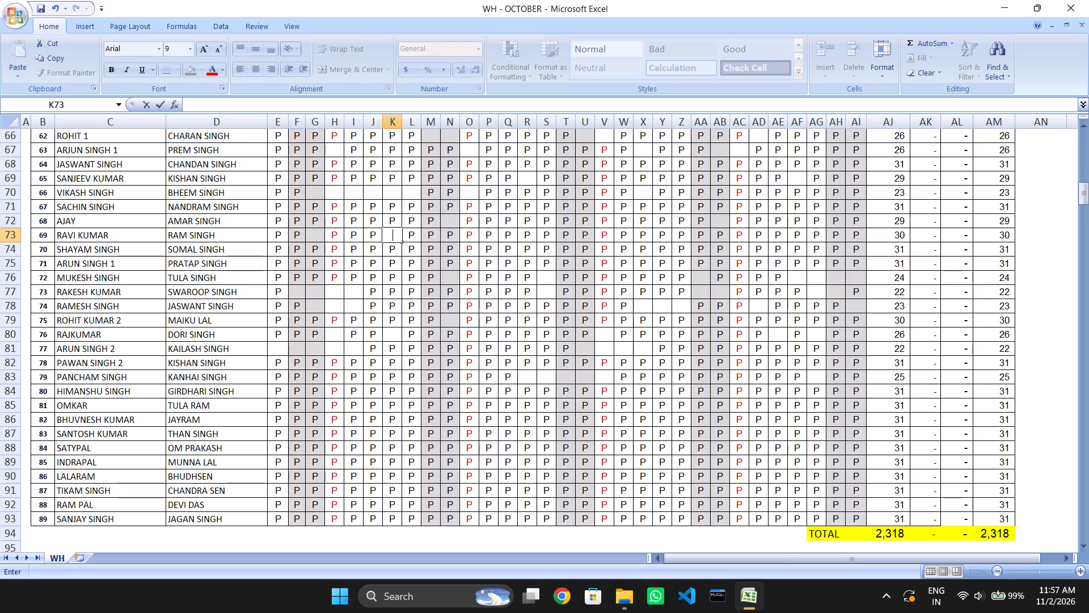
{"action": "key", "text": "Right"}
{"action": "key", "text": "Right"}
{"action": "key", "text": "Right"}
{"action": "key", "text": "Right"}
{"action": "key", "text": "Right"}
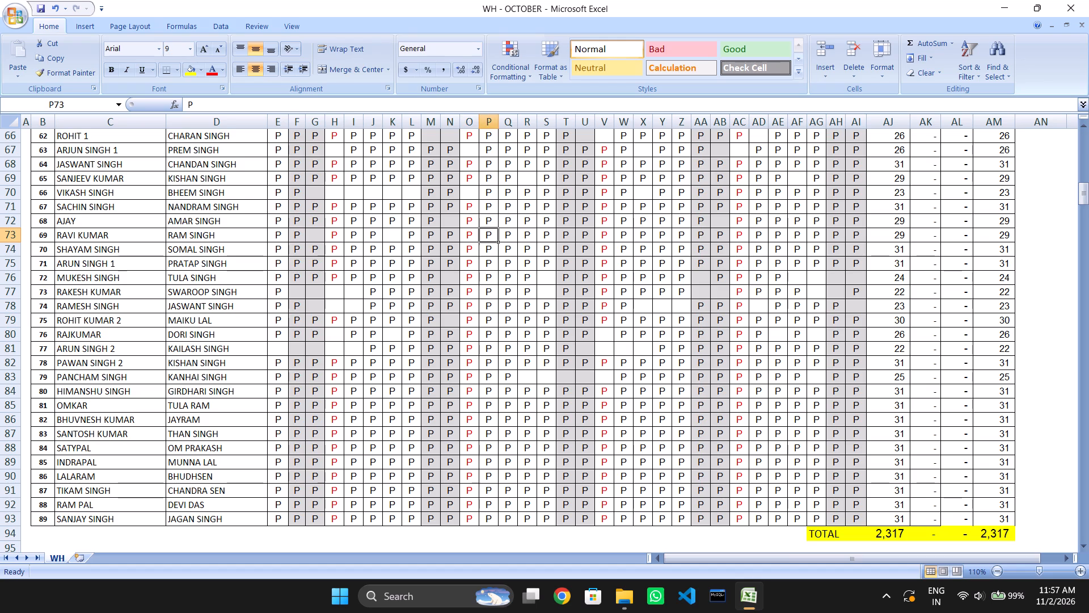
{"action": "key", "text": "Right"}
{"action": "key", "text": "Right"}
{"action": "key", "text": "Right"}
{"action": "key", "text": "Right"}
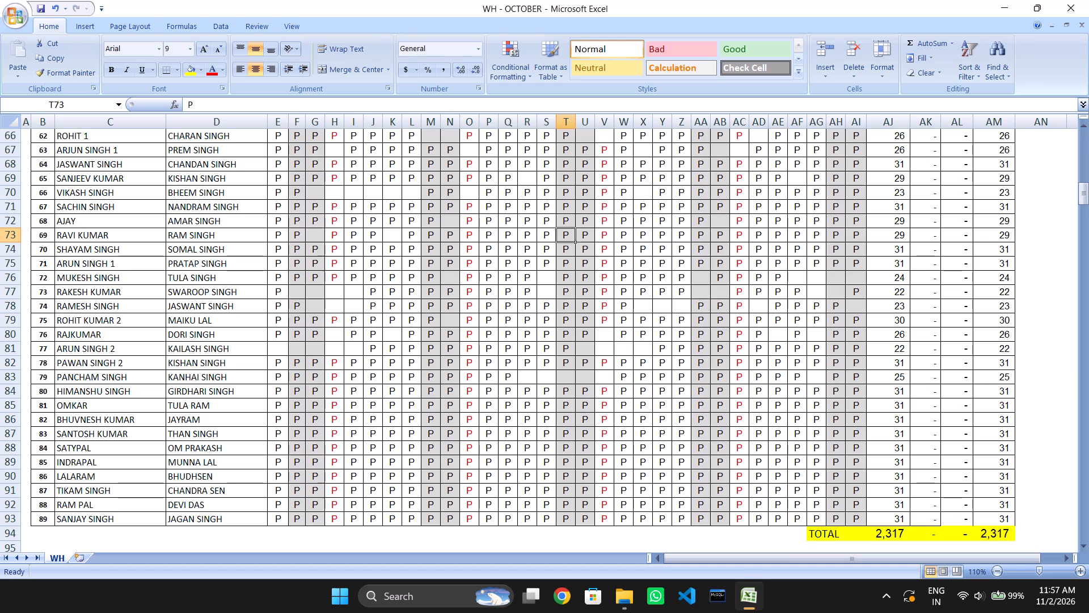
{"action": "key", "text": "Right"}
{"action": "key", "text": "Right"}
{"action": "key", "text": "Right"}
{"action": "key", "text": "Right"}
{"action": "key", "text": "Right"}
{"action": "key", "text": "Right"}
{"action": "key", "text": "Right"}
{"action": "key", "text": "Right"}
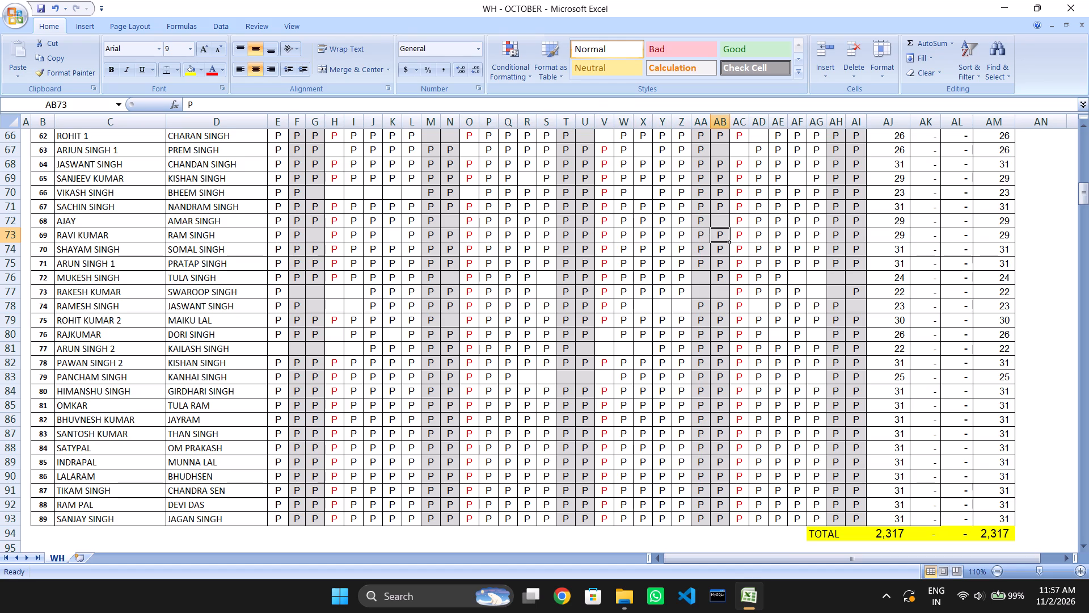
{"action": "key", "text": "Right"}
{"action": "key", "text": "BackSpace"}
{"action": "key", "text": "Right"}
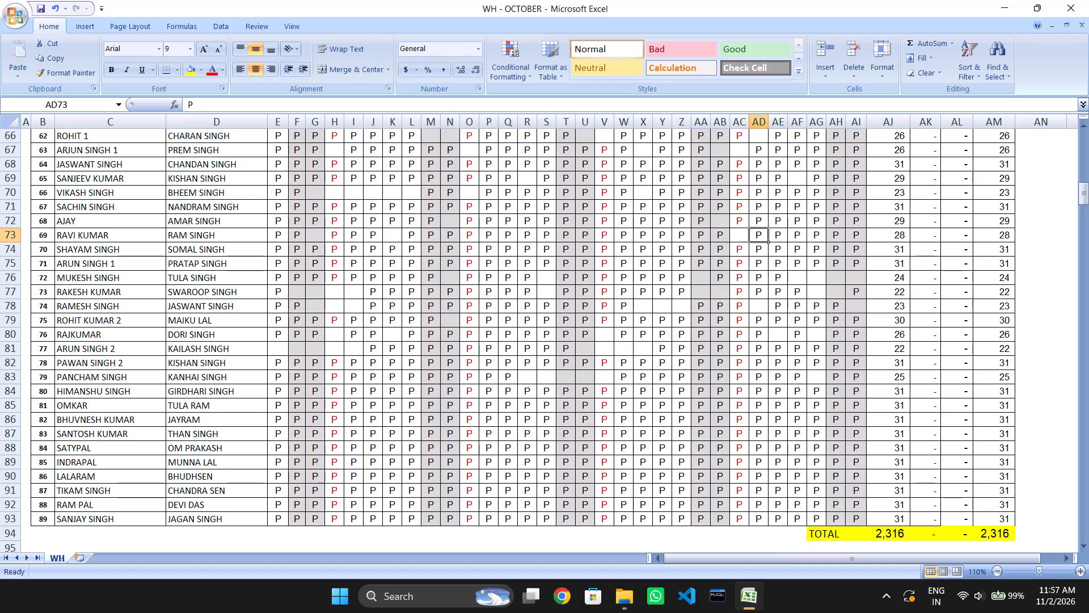
{"action": "key", "text": "Right"}
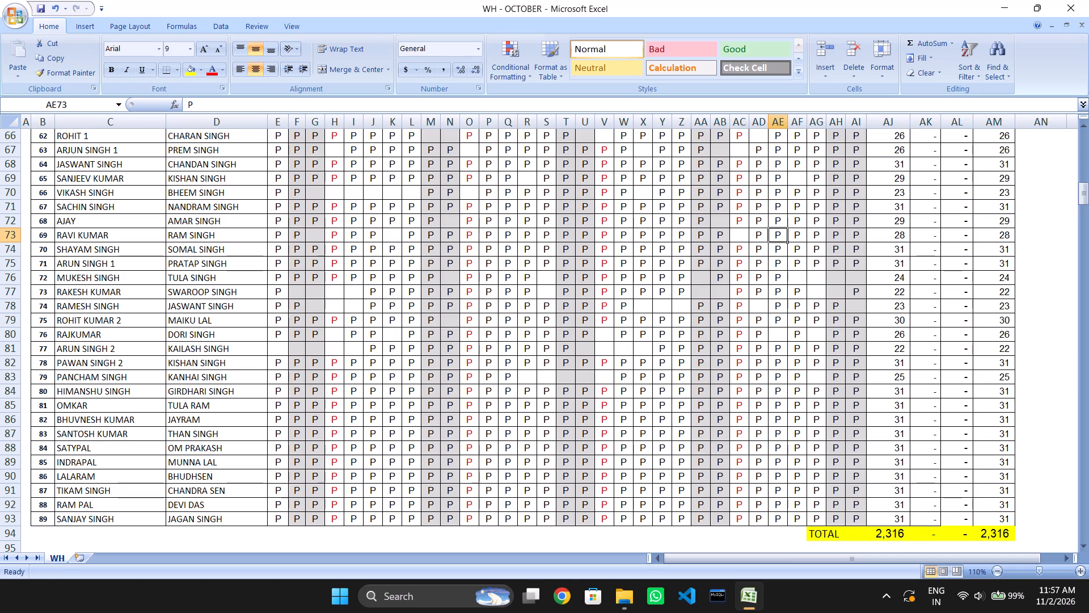
Clear the P mark on 8 October for the employee with ID 70.
{"action": "left_click", "coordinate": [123, 248]}
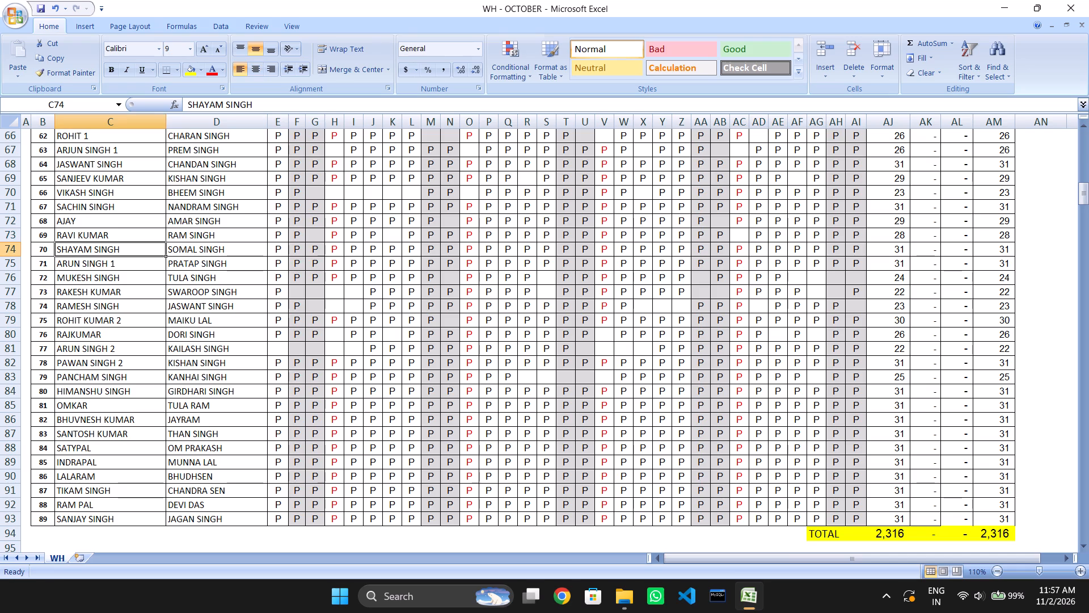
{"action": "key", "text": "Right"}
{"action": "key", "text": "Right"}
{"action": "key", "text": "Right"}
{"action": "key", "text": "Right"}
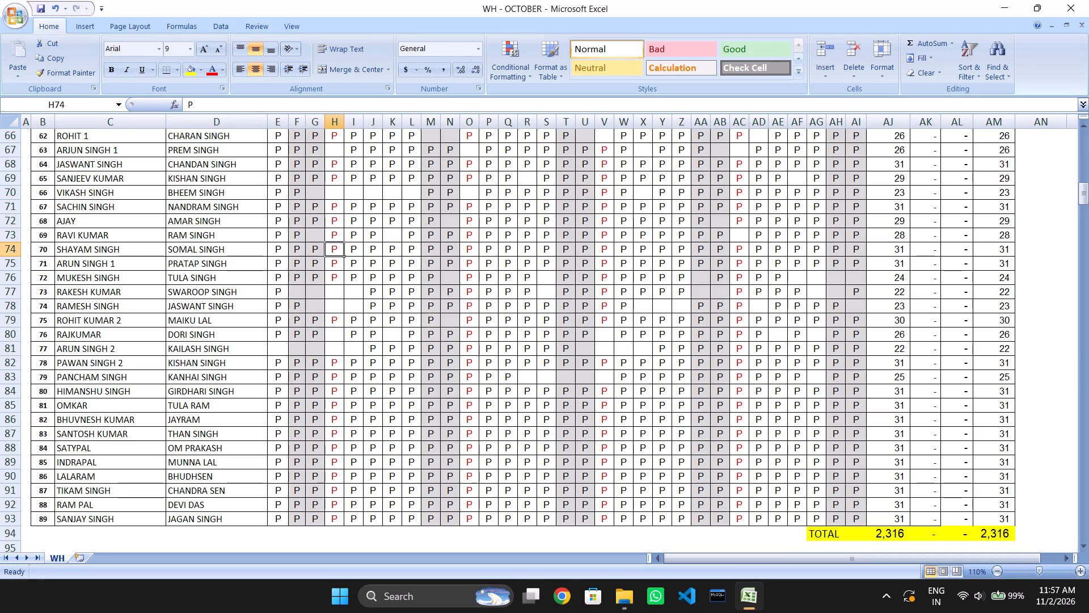
{"action": "key", "text": "Right"}
{"action": "key", "text": "Right"}
{"action": "key", "text": "Right"}
{"action": "key", "text": "Right"}
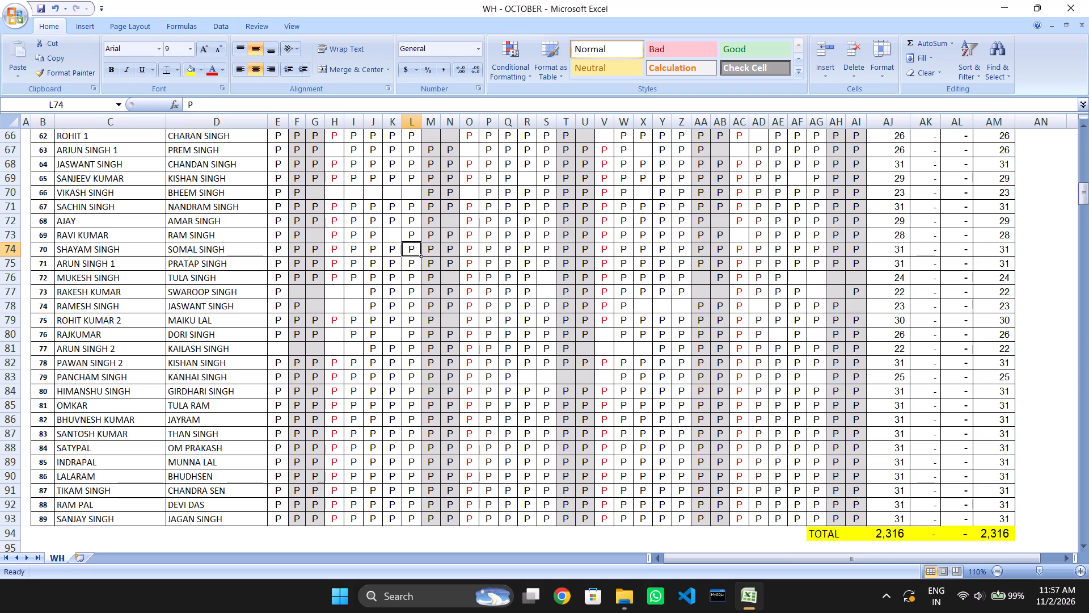
{"action": "key", "text": "BackSpace"}
{"action": "key", "text": "Right"}
Clear the P mark on 20 October for the employee with ID 70.
{"action": "key", "text": "Right"}
{"action": "key", "text": "Right"}
{"action": "key", "text": "Right"}
{"action": "key", "text": "Right"}
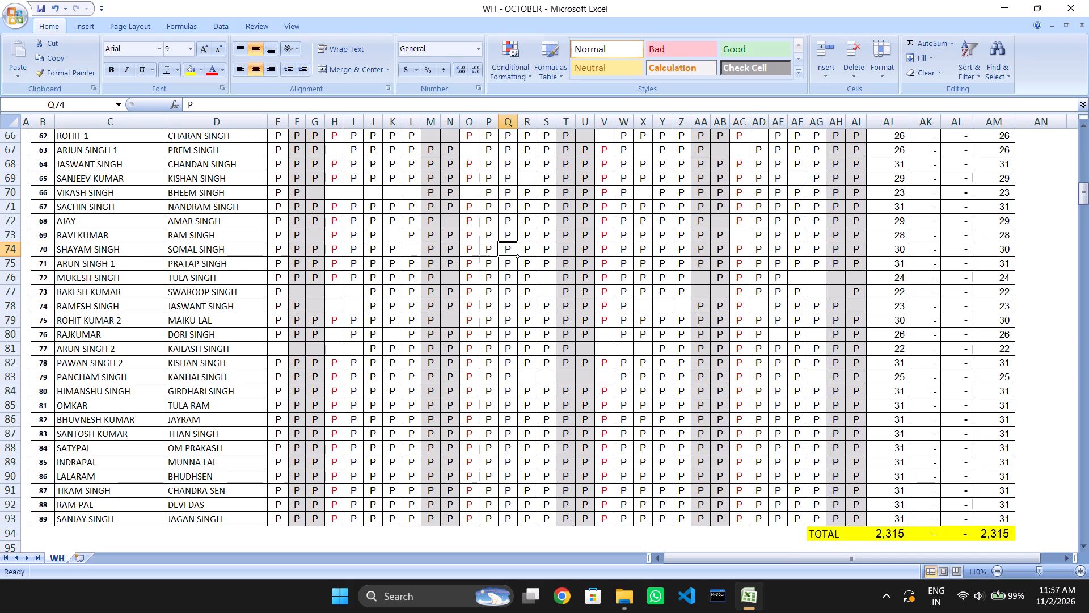
{"action": "key", "text": "Right"}
{"action": "key", "text": "Right"}
{"action": "key", "text": "Right"}
{"action": "key", "text": "Right"}
{"action": "key", "text": "Right"}
{"action": "key", "text": "Right"}
{"action": "key", "text": "Right"}
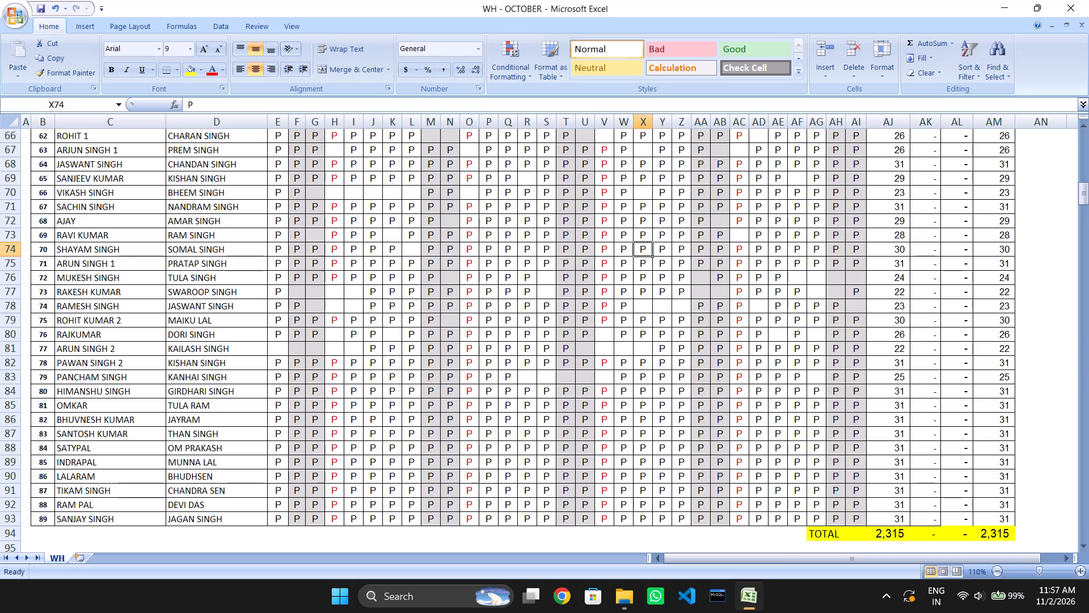
{"action": "key", "text": "BackSpace"}
{"action": "key", "text": "Right"}
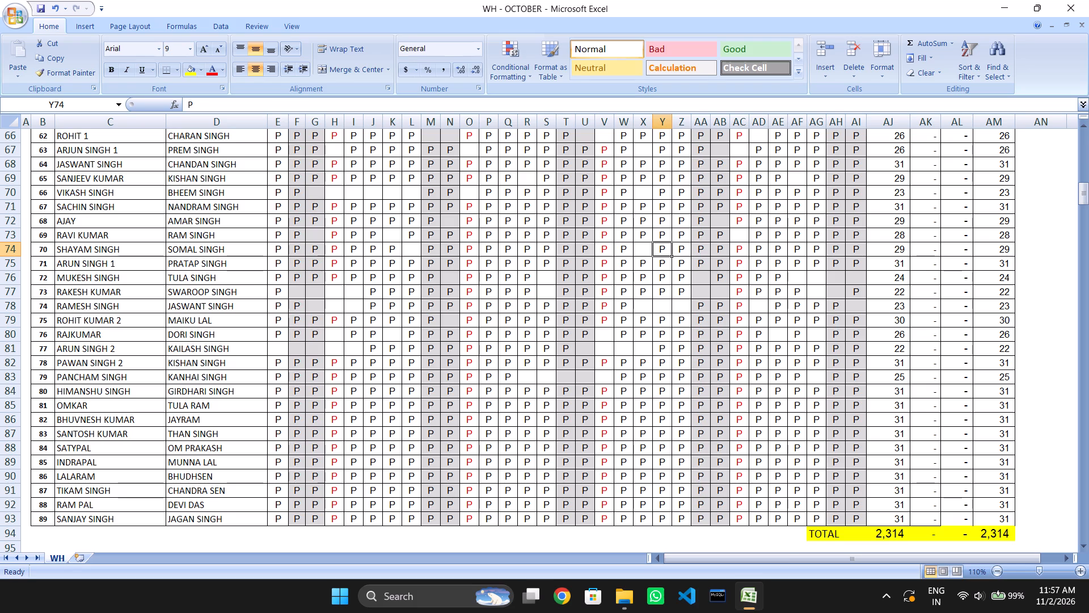
Clear the P mark on 2 October for the employee with ID 83.
{"action": "left_click", "coordinate": [90, 435]}
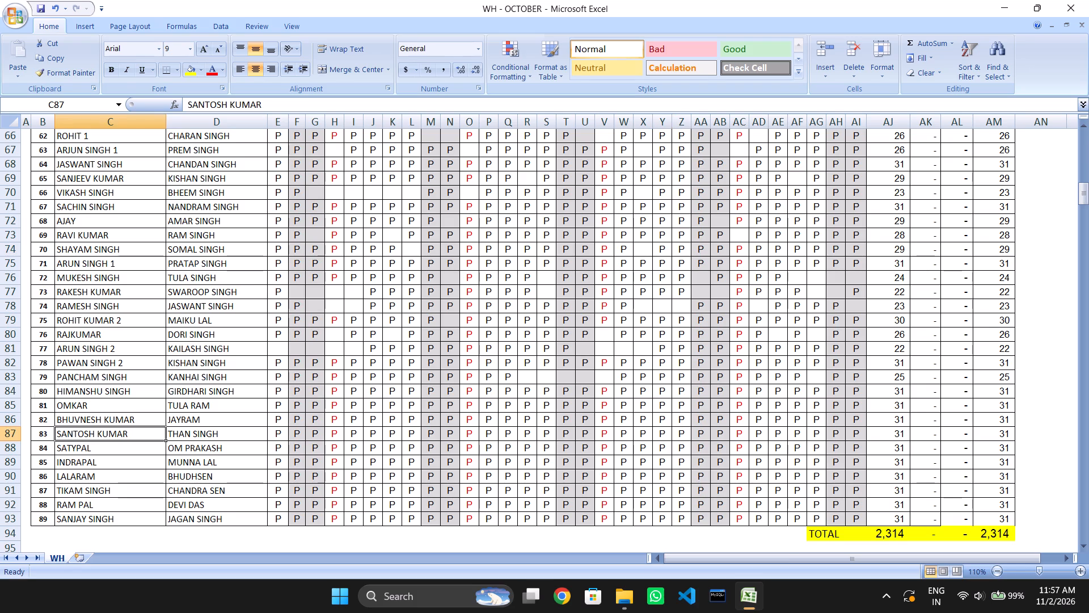
{"action": "key", "text": "Right"}
{"action": "key", "text": "Right"}
{"action": "key", "text": "BackSpace"}
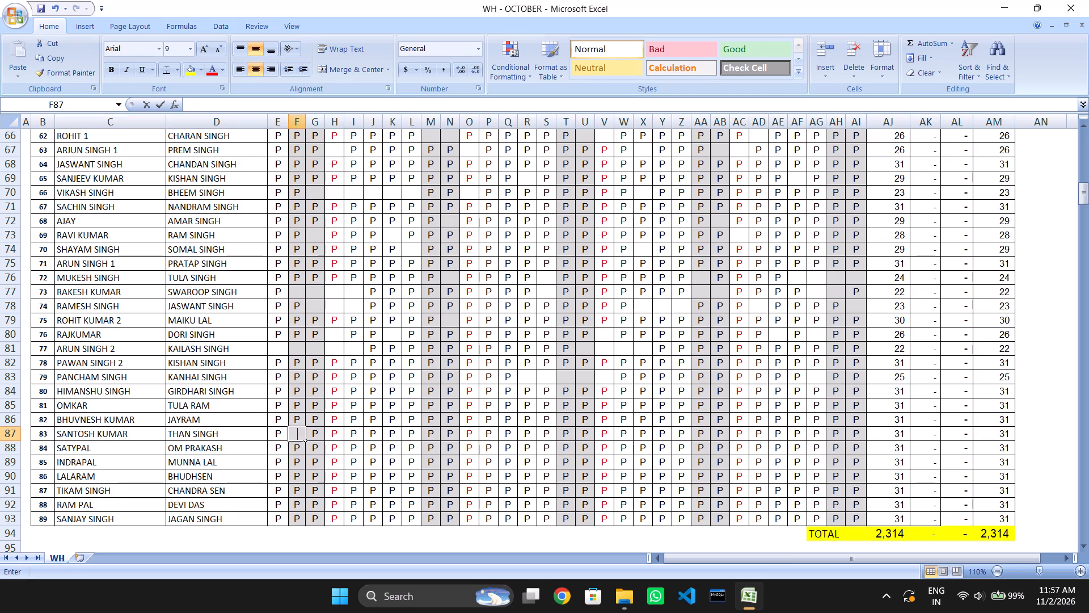
{"action": "key", "text": "Right"}
Clear the P mark on 21 October for the employee with ID 83.
{"action": "key", "text": "Right"}
{"action": "key", "text": "Right"}
{"action": "key", "text": "Right"}
{"action": "key", "text": "Right"}
{"action": "key", "text": "Right"}
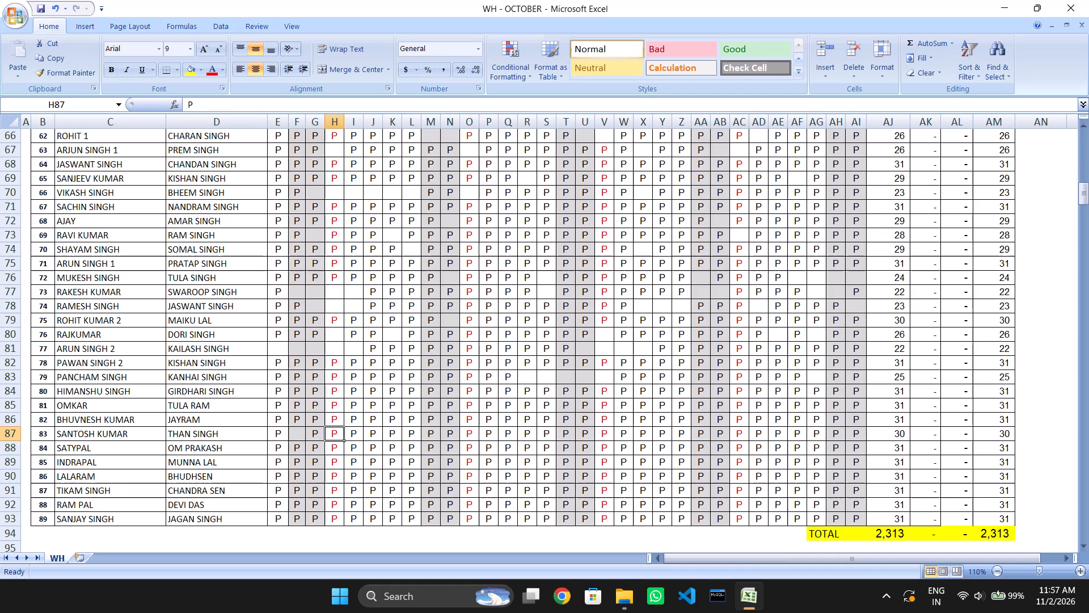
{"action": "key", "text": "Right"}
{"action": "key", "text": "Right"}
{"action": "key", "text": "Right"}
{"action": "key", "text": "Right"}
{"action": "key", "text": "Right"}
{"action": "key", "text": "Right"}
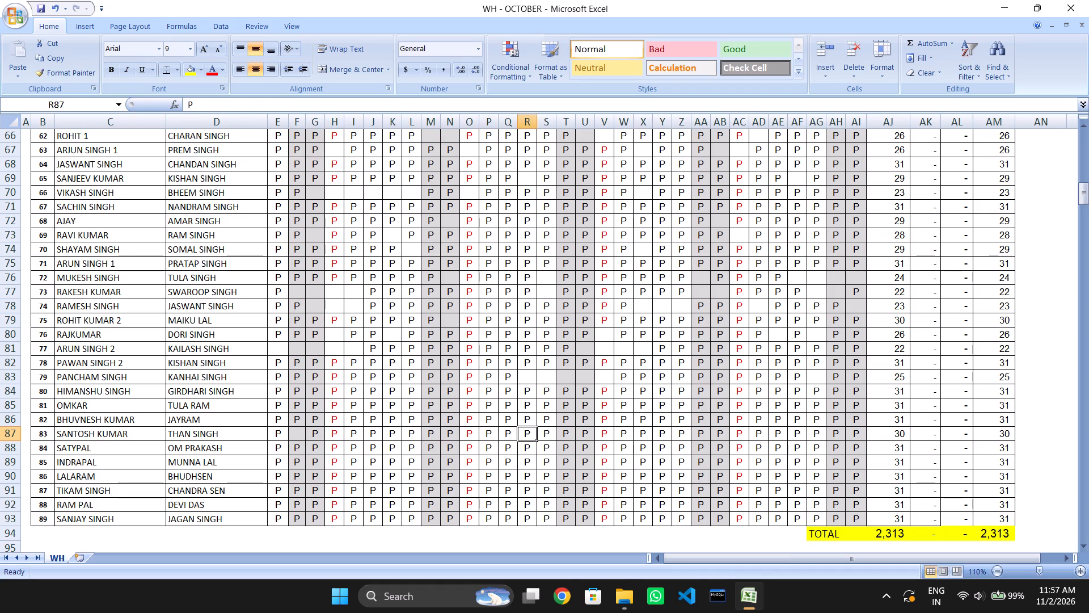
{"action": "key", "text": "Right"}
{"action": "key", "text": "Right"}
{"action": "key", "text": "Right"}
{"action": "key", "text": "Right"}
{"action": "key", "text": "Right"}
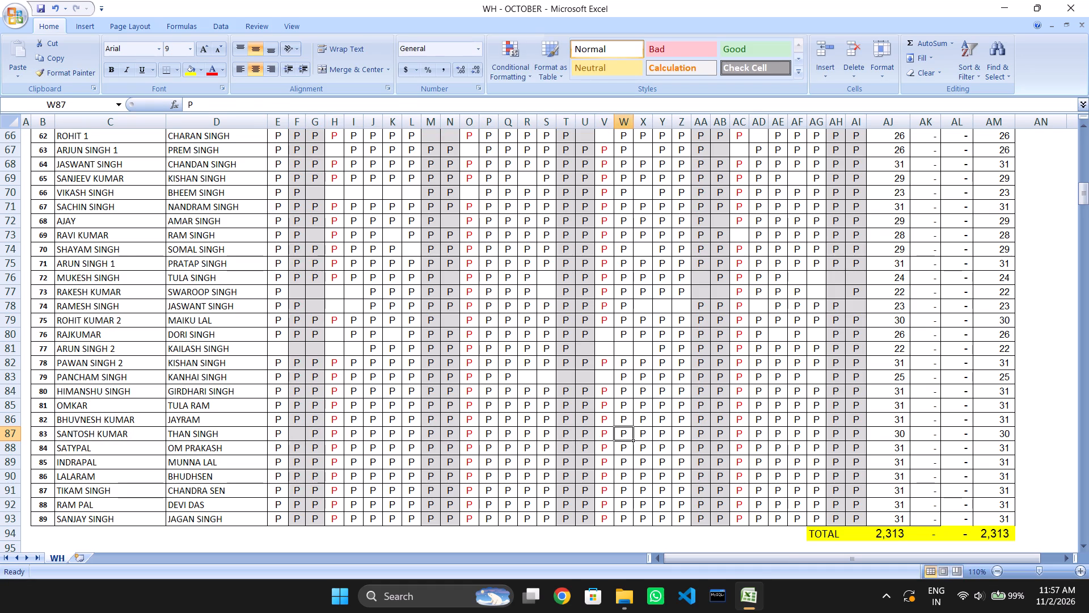
{"action": "key", "text": "Right"}
{"action": "key", "text": "Right"}
{"action": "key", "text": "BackSpace"}
{"action": "key", "text": "Right"}
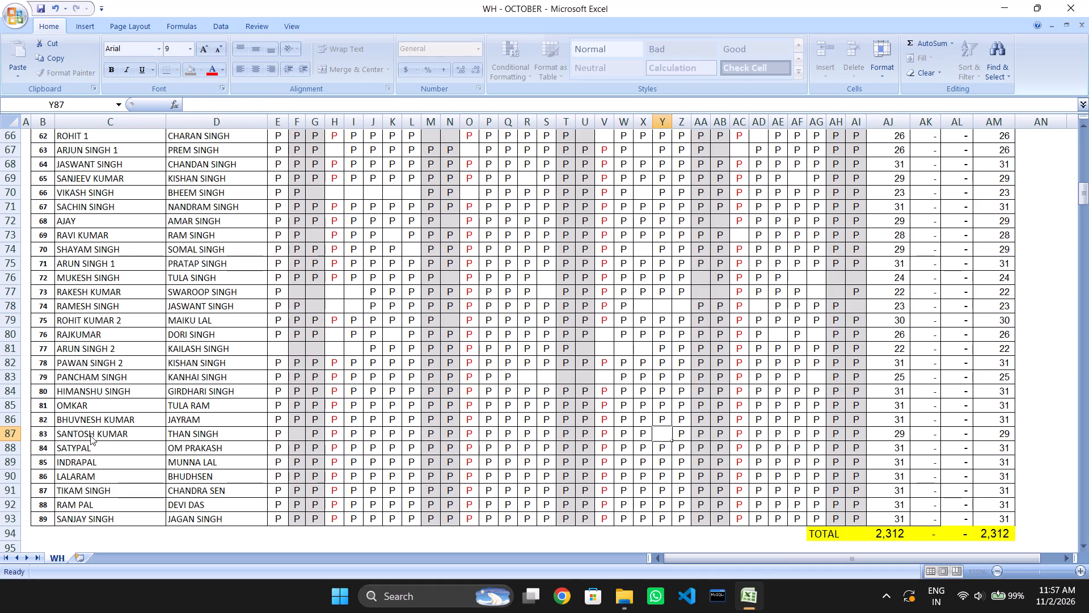
{"action": "key", "text": "Right"}
{"action": "key", "text": "Right"}
{"action": "key", "text": "Right"}
{"action": "key", "text": "Right"}
{"action": "key", "text": "Right"}
{"action": "key", "text": "Right"}
{"action": "key", "text": "Right"}
{"action": "key", "text": "BackSpace"}
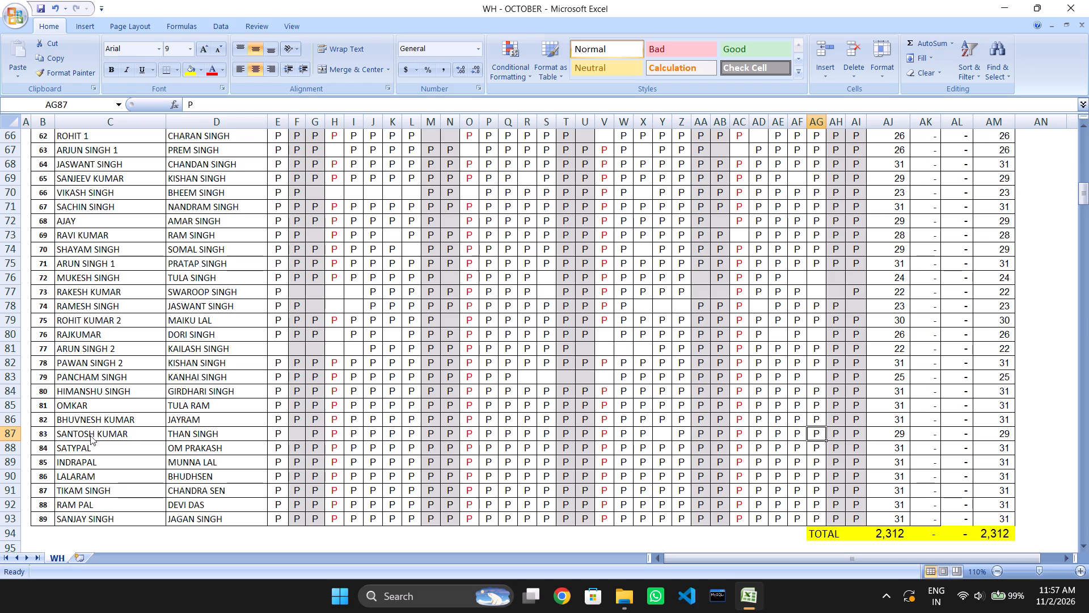
{"action": "key", "text": "Right"}
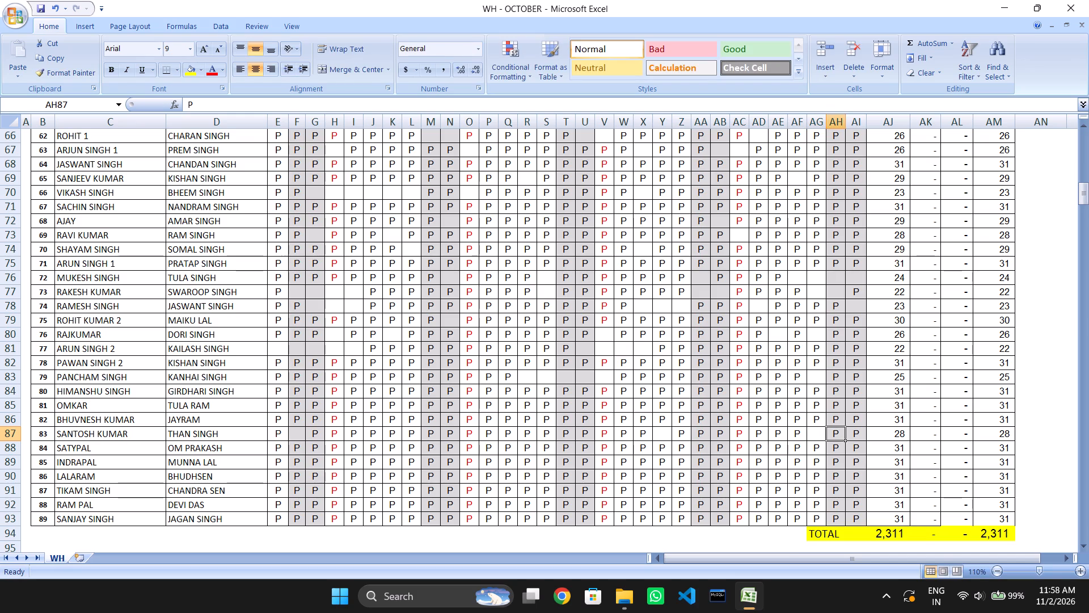
Clear the P mark on 29 October for the employee with ID 84.
{"action": "left_click", "coordinate": [93, 448]}
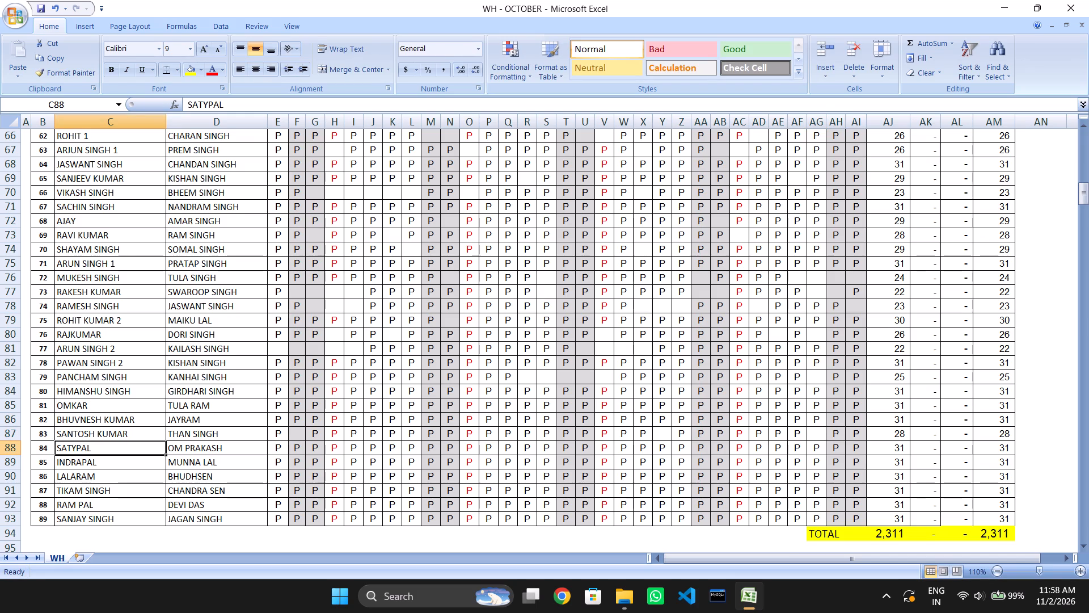
{"action": "key", "text": "Right"}
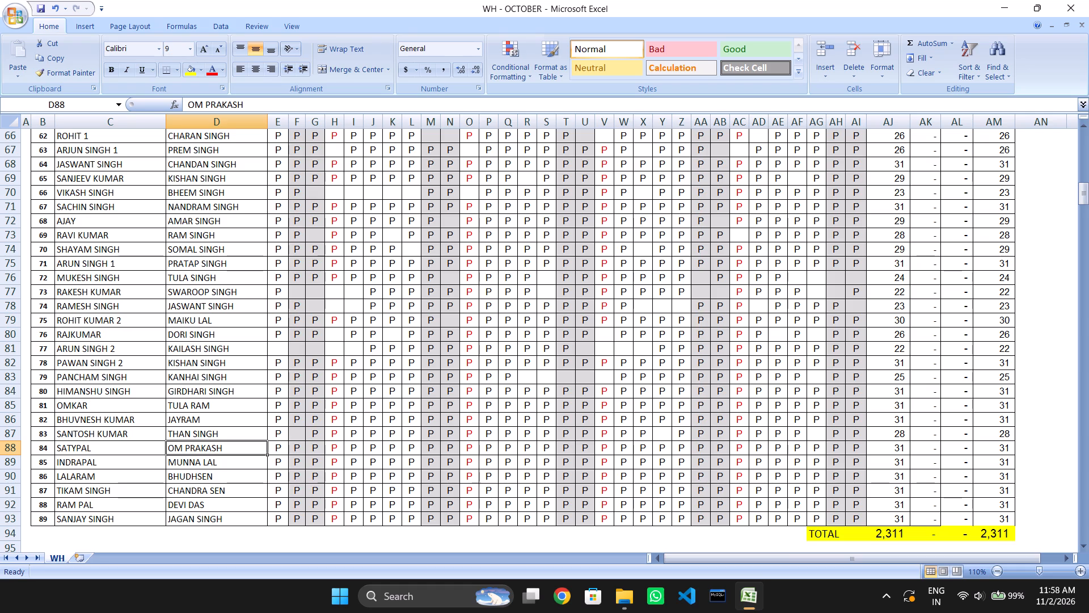
{"action": "key", "text": "Right"}
{"action": "key", "text": "Right"}
{"action": "key", "text": "Right"}
{"action": "key", "text": "Right"}
{"action": "key", "text": "Right"}
{"action": "key", "text": "Right"}
{"action": "key", "text": "Right"}
{"action": "key", "text": "Right"}
{"action": "key", "text": "Right"}
{"action": "key", "text": "Right"}
{"action": "key", "text": "Right"}
{"action": "key", "text": "Right"}
{"action": "key", "text": "Right"}
{"action": "key", "text": "Right"}
{"action": "key", "text": "Right"}
{"action": "key", "text": "Right"}
{"action": "key", "text": "Right"}
{"action": "key", "text": "Right"}
{"action": "key", "text": "Right"}
{"action": "key", "text": "Right"}
{"action": "key", "text": "Right"}
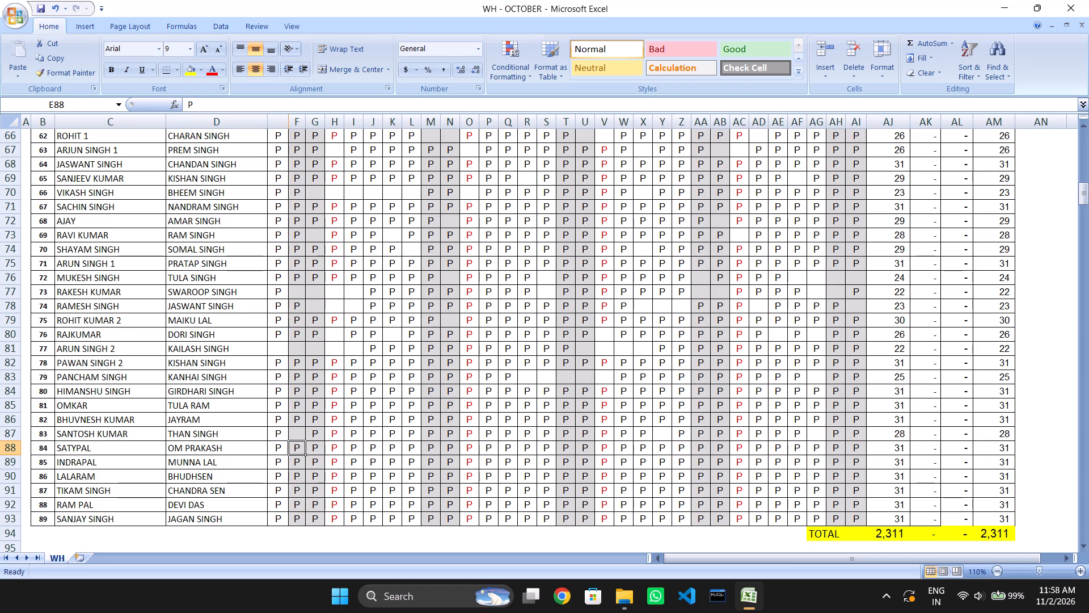
{"action": "key", "text": "Right"}
{"action": "key", "text": "Right"}
{"action": "key", "text": "Right"}
{"action": "key", "text": "Right"}
{"action": "key", "text": "Right"}
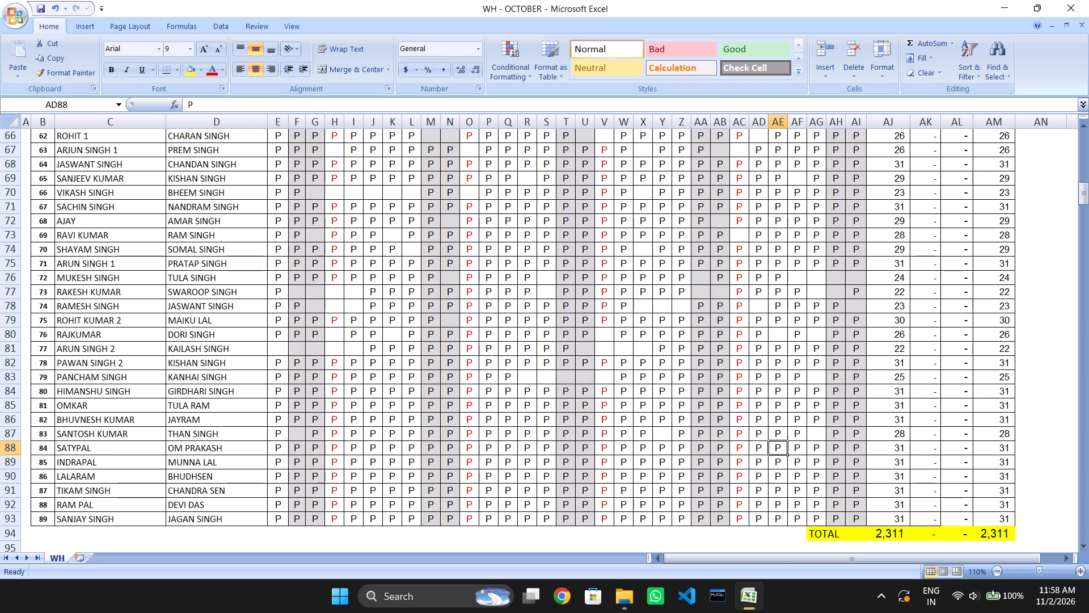
{"action": "key", "text": "Right"}
{"action": "key", "text": "Right"}
{"action": "key", "text": "BackSpace"}
{"action": "key", "text": "Right"}
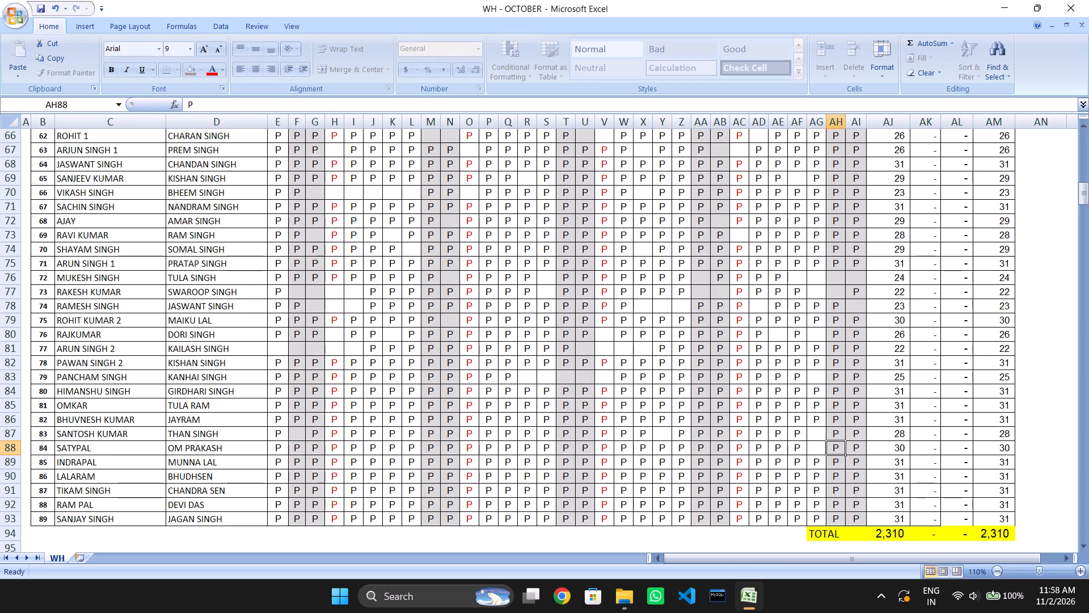
{"action": "left_click", "coordinate": [91, 461]}
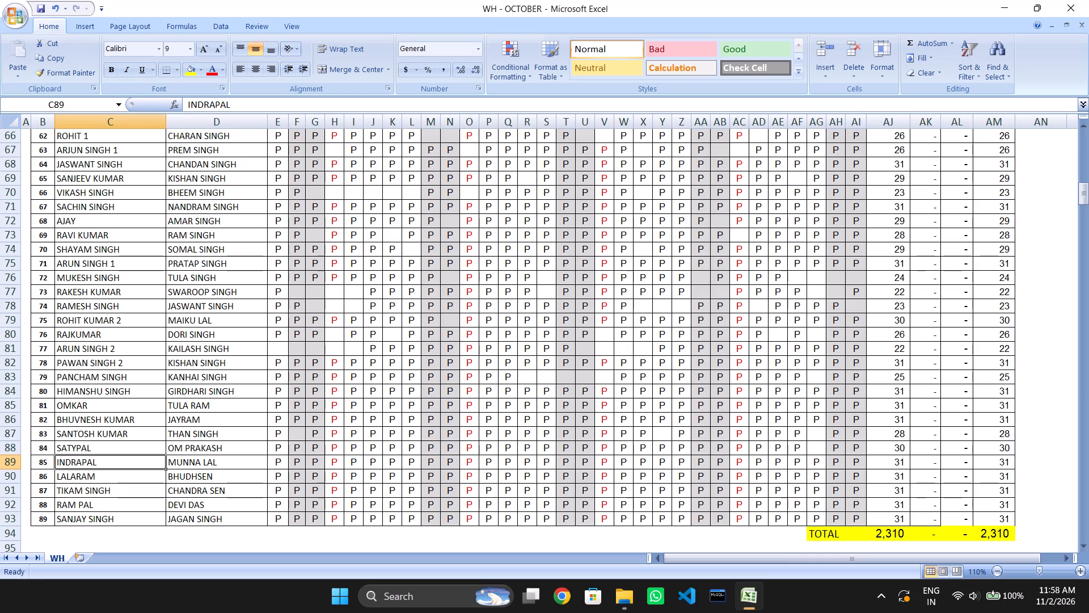
{"action": "key", "text": "Right"}
{"action": "key", "text": "Right"}
{"action": "key", "text": "Right"}
{"action": "key", "text": "Right"}
{"action": "key", "text": "Right"}
{"action": "key", "text": "Right"}
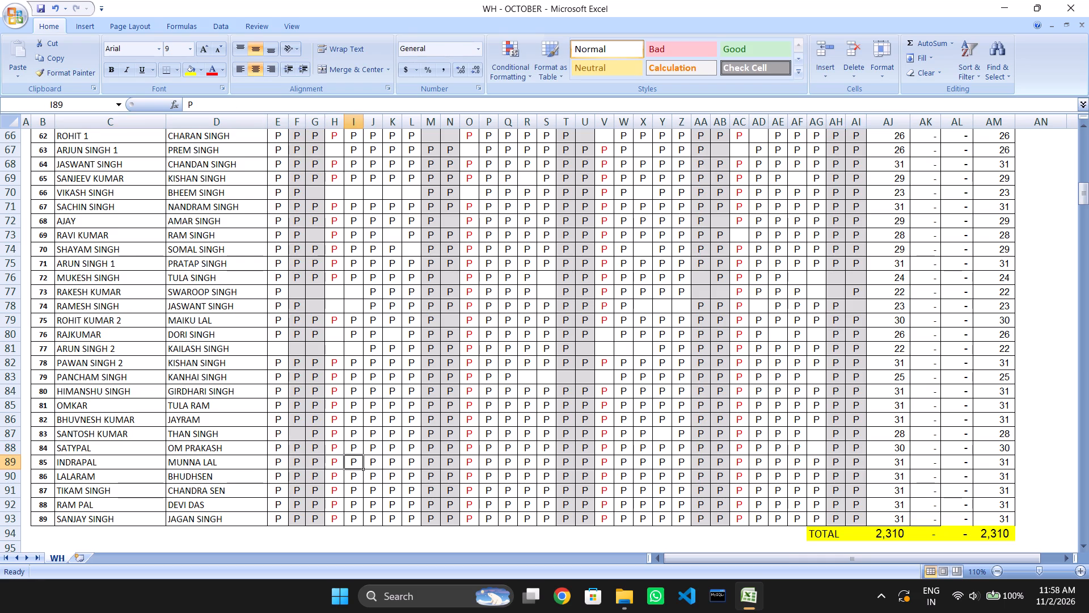
{"action": "key", "text": "Right"}
{"action": "key", "text": "Right"}
{"action": "key", "text": "Right"}
{"action": "key", "text": "Right"}
{"action": "key", "text": "Right"}
{"action": "key", "text": "Right"}
{"action": "key", "text": "Right"}
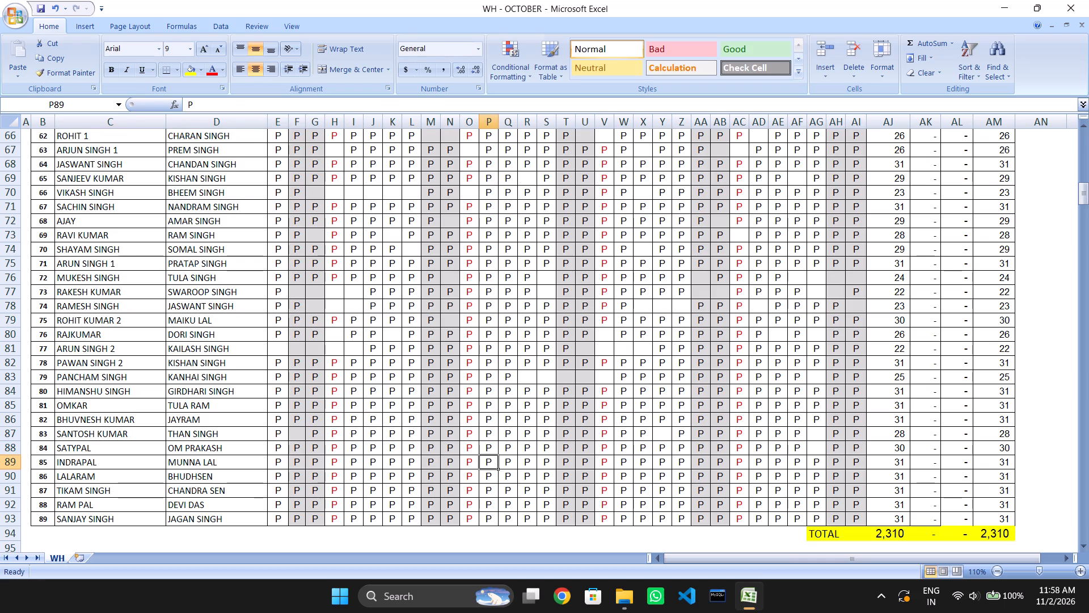
{"action": "key", "text": "BackSpace"}
{"action": "key", "text": "Right"}
{"action": "key", "text": "Right"}
{"action": "key", "text": "Right"}
{"action": "key", "text": "Right"}
{"action": "key", "text": "Right"}
{"action": "key", "text": "Right"}
{"action": "key", "text": "Right"}
{"action": "key", "text": "Right"}
{"action": "key", "text": "Right"}
{"action": "key", "text": "Right"}
{"action": "key", "text": "Right"}
{"action": "key", "text": "Right"}
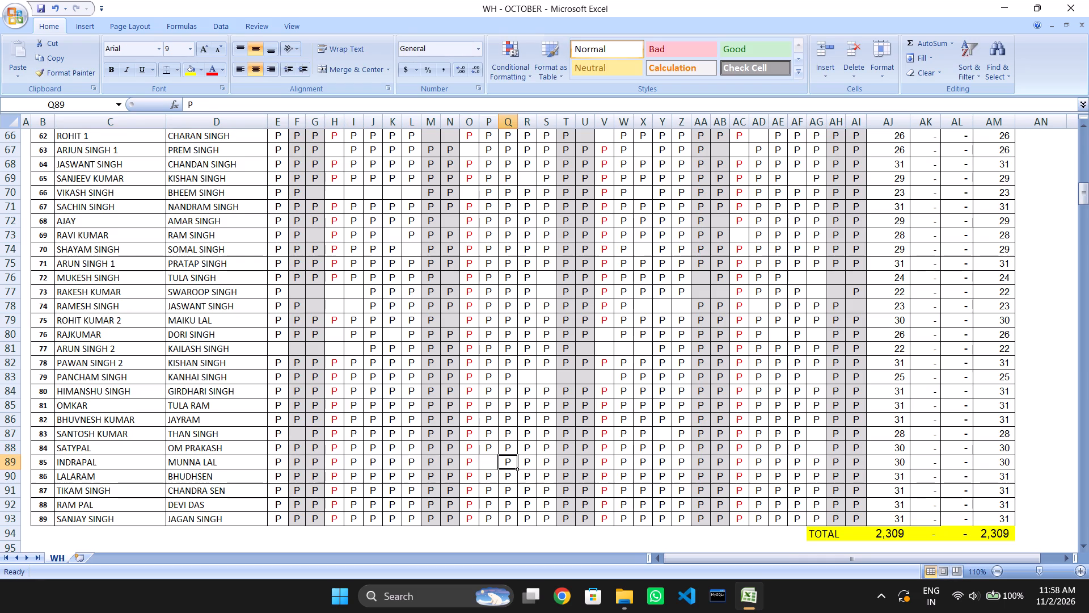
{"action": "key", "text": "Right"}
{"action": "key", "text": "Right"}
{"action": "key", "text": "Right"}
{"action": "key", "text": "Right"}
{"action": "key", "text": "Right"}
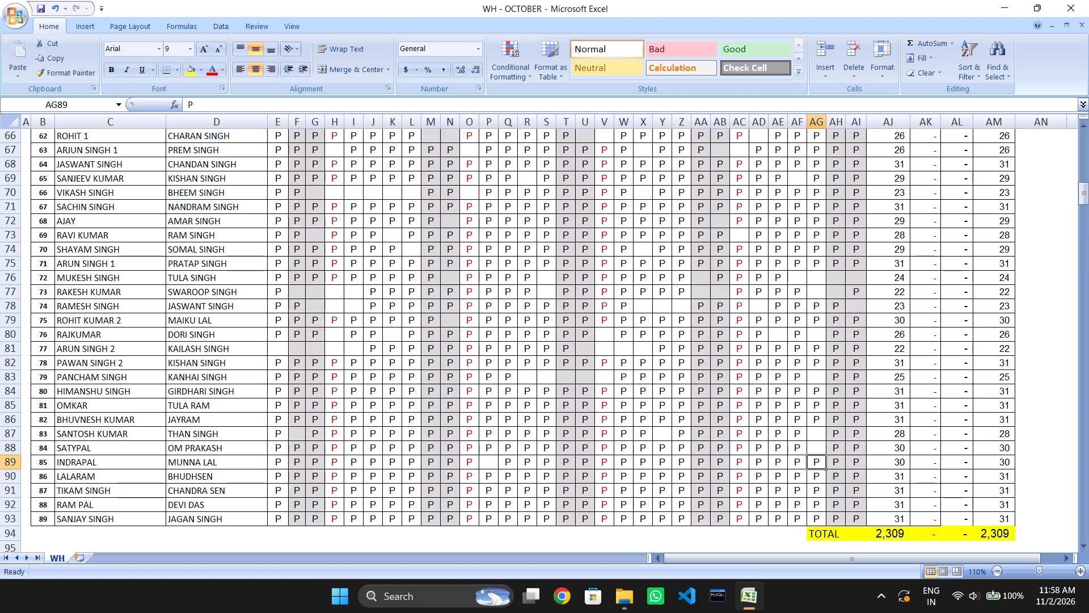
{"action": "key", "text": "BackSpace"}
{"action": "key", "text": "Right"}
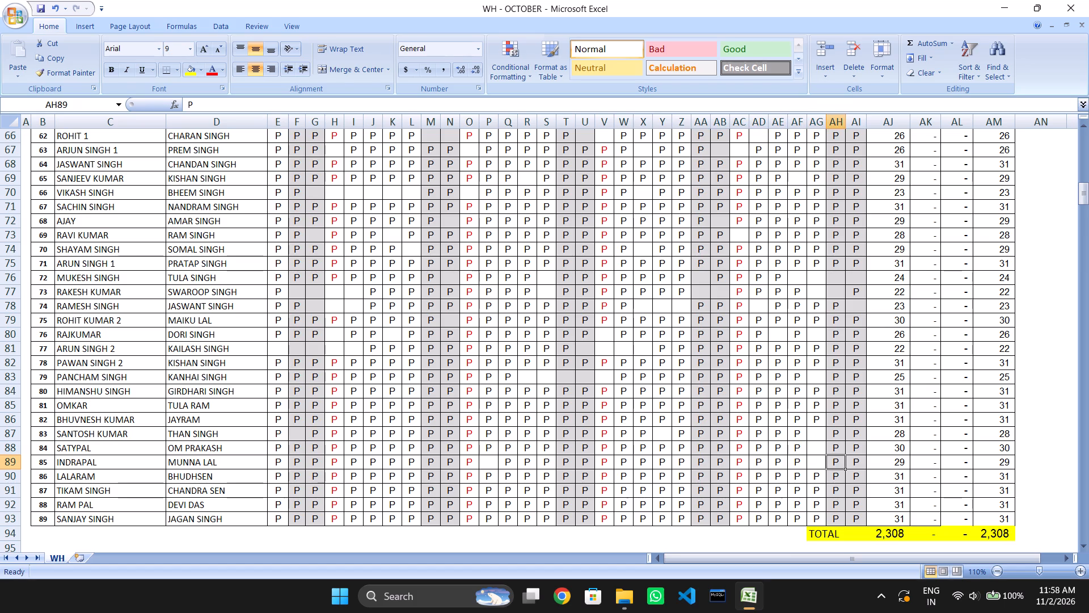
{"action": "left_click", "coordinate": [97, 474]}
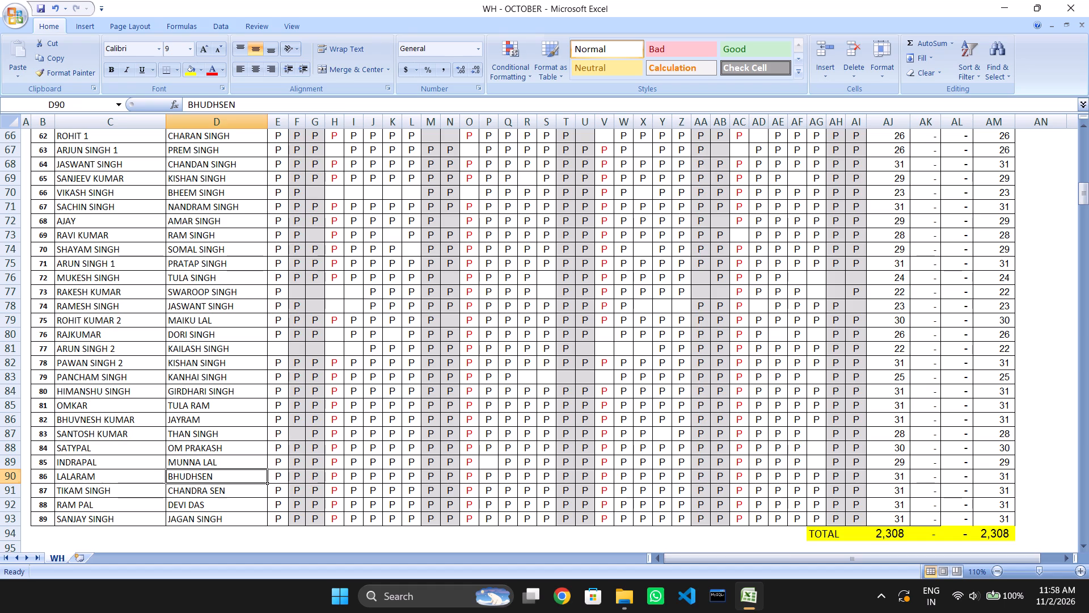
{"action": "left_click", "coordinate": [8, 473]}
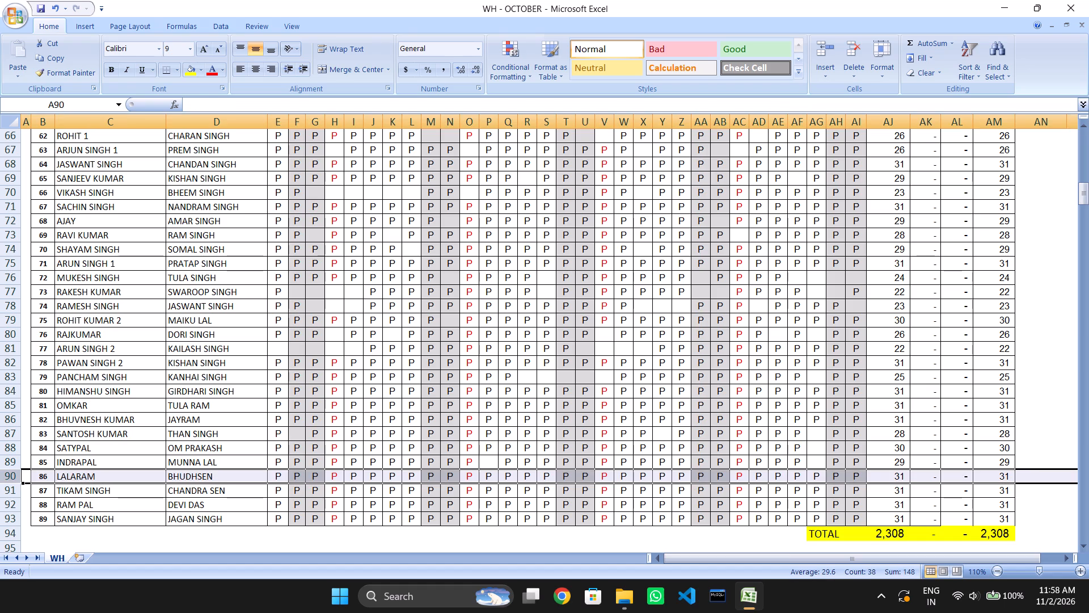
{"action": "right_click", "coordinate": [9, 473]}
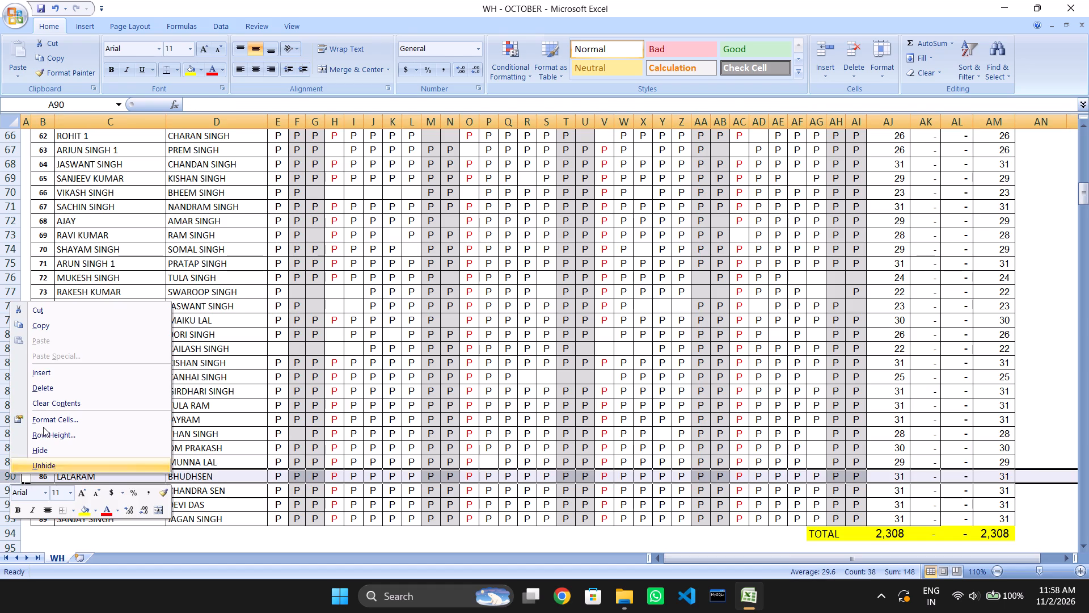
{"action": "left_click", "coordinate": [50, 387]}
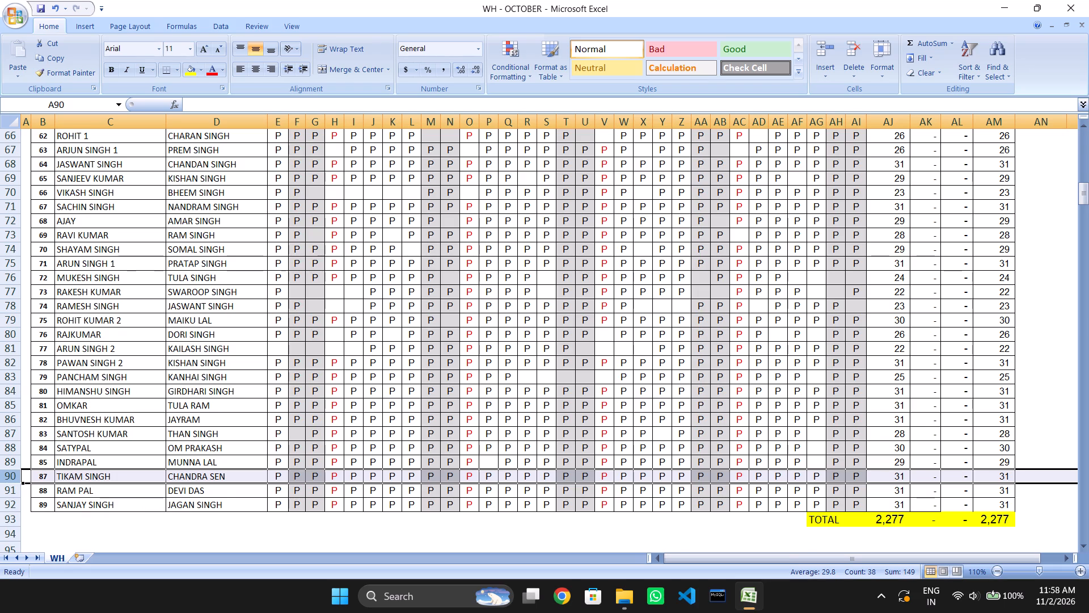
{"action": "scroll", "coordinate": [129, 376], "scroll_direction": "up", "scroll_amount": 6}
{"action": "scroll", "coordinate": [128, 369], "scroll_direction": "down", "scroll_amount": 1}
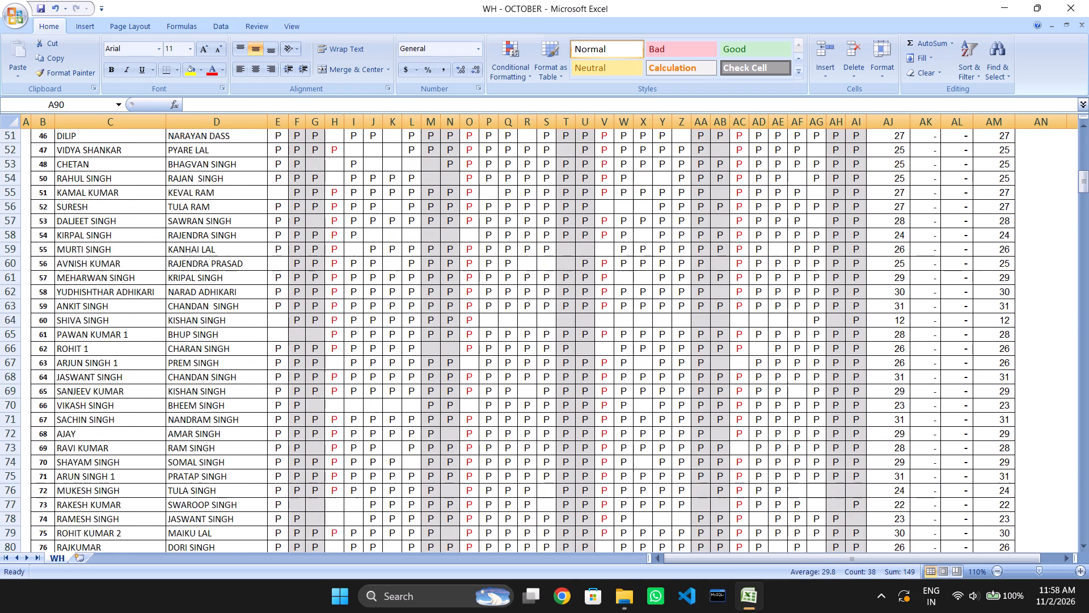
{"action": "scroll", "coordinate": [129, 370], "scroll_direction": "up", "scroll_amount": 1}
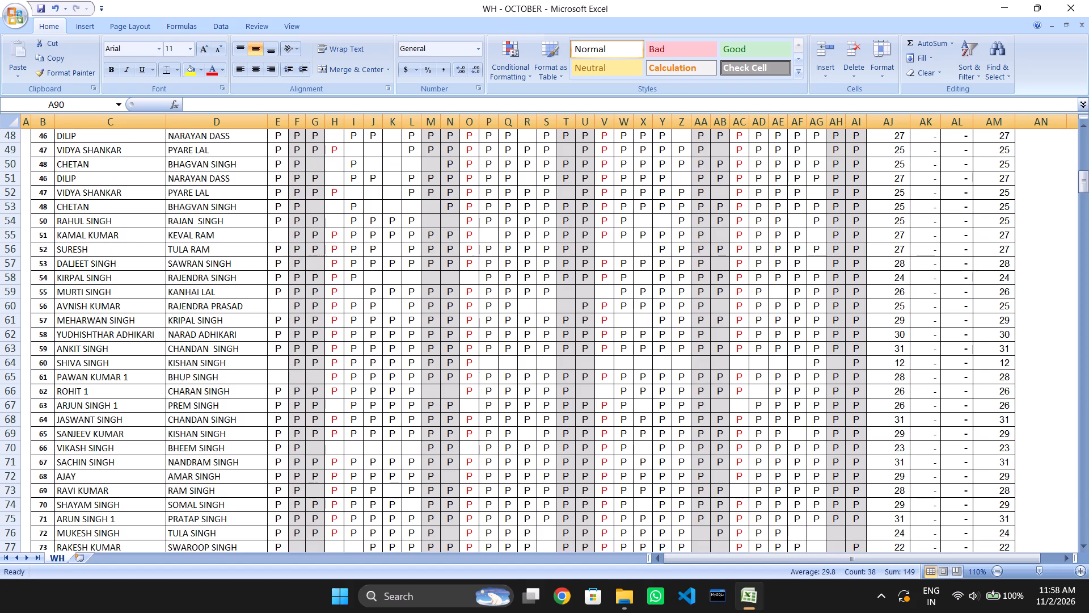
{"action": "left_click", "coordinate": [91, 389]}
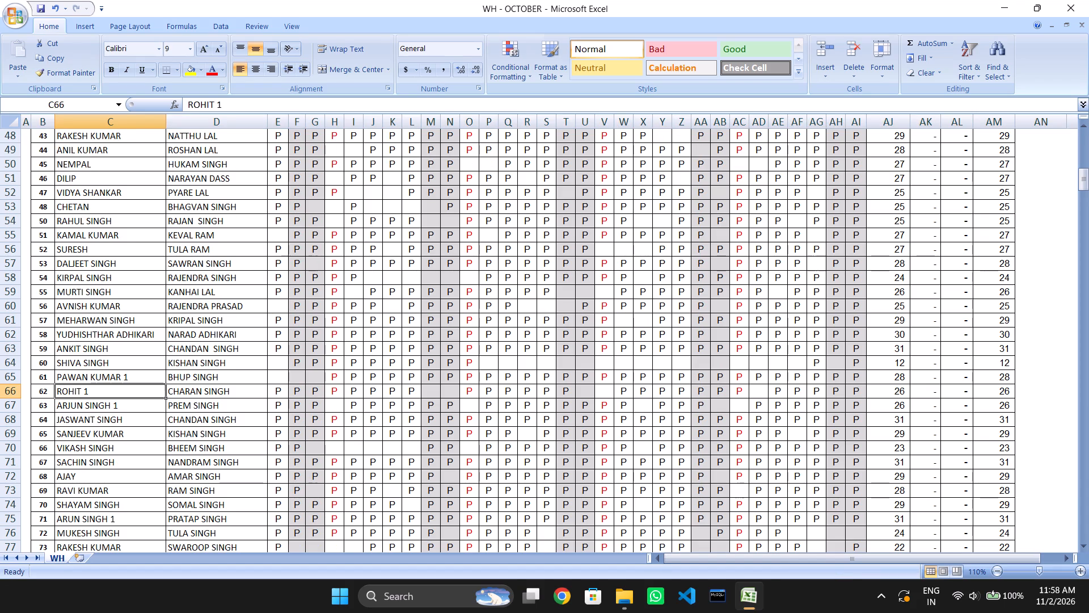
{"action": "key", "text": "Up"}
{"action": "key", "text": "Up"}
{"action": "key", "text": "Up"}
{"action": "key", "text": "Up"}
{"action": "key", "text": "Up"}
{"action": "key", "text": "Up"}
{"action": "key", "text": "Up"}
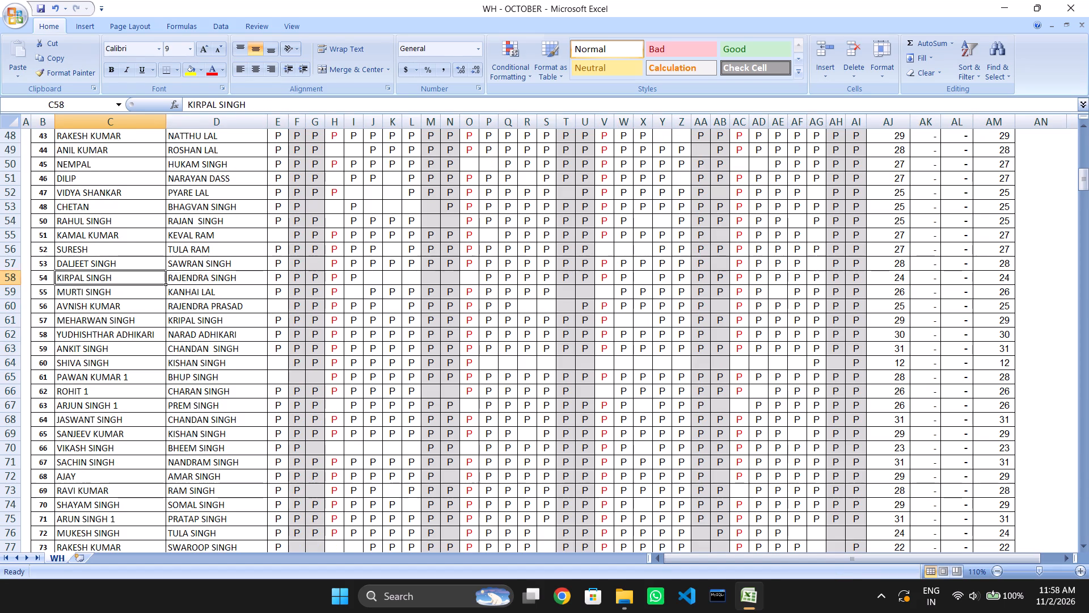
{"action": "key", "text": "Up"}
{"action": "key", "text": "Up"}
{"action": "key", "text": "Up"}
{"action": "key", "text": "Up"}
{"action": "key", "text": "Up"}
{"action": "key", "text": "Up"}
{"action": "key", "text": "Up"}
{"action": "key", "text": "Up"}
{"action": "key", "text": "Up"}
{"action": "key", "text": "Up"}
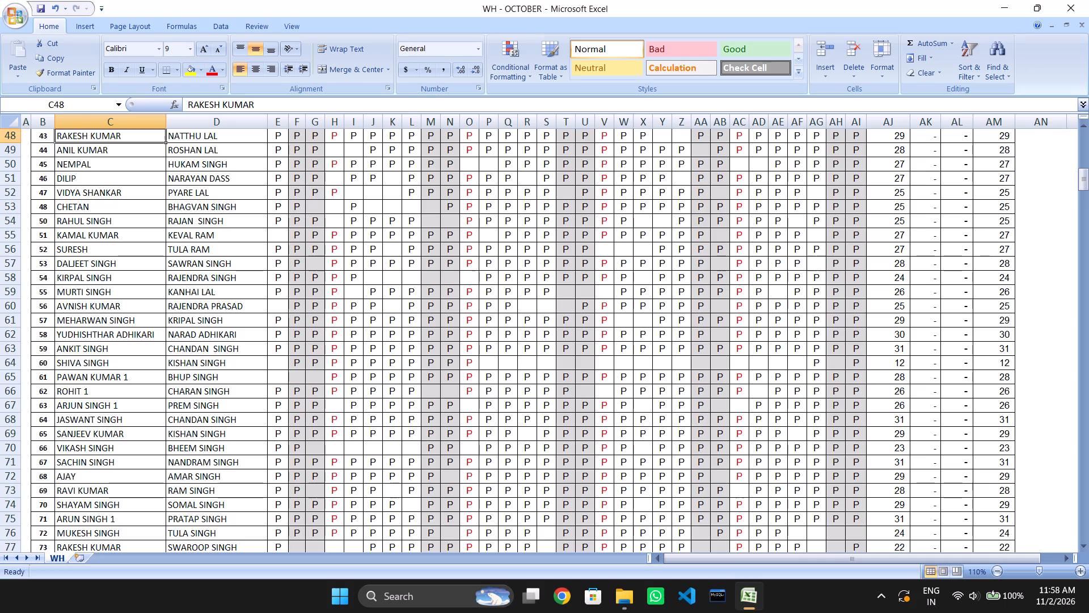
{"action": "key", "text": "Up"}
{"action": "key", "text": "Up"}
{"action": "key", "text": "Up"}
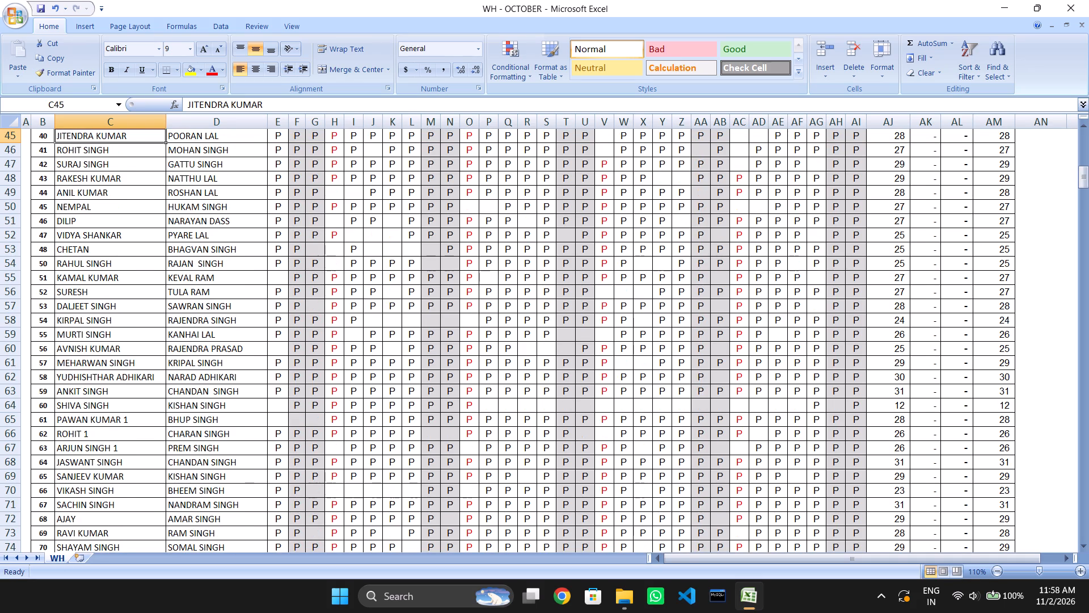
{"action": "key", "text": "Up"}
{"action": "key", "text": "Up"}
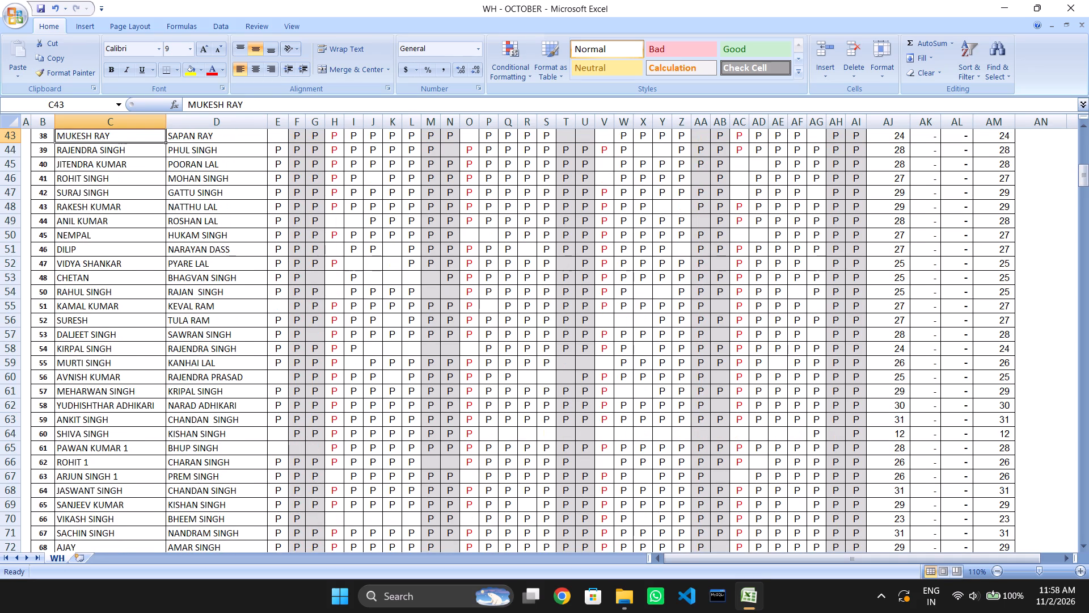
{"action": "key", "text": "Up"}
{"action": "key", "text": "Up"}
{"action": "key", "text": "Up"}
{"action": "key", "text": "Up"}
{"action": "key", "text": "Up"}
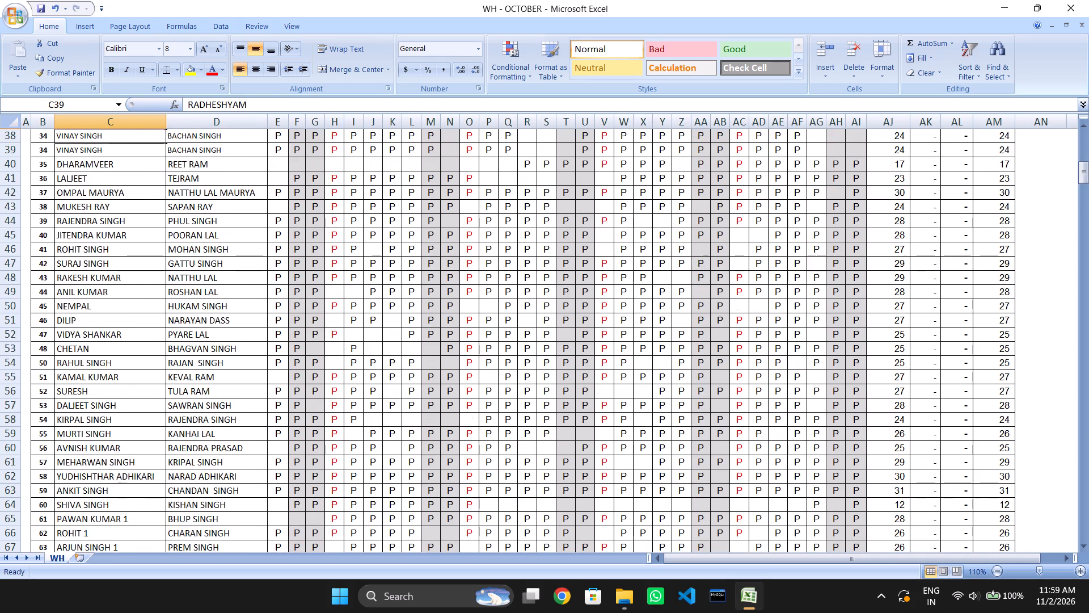
{"action": "key", "text": "Up"}
{"action": "key", "text": "Up"}
{"action": "key", "text": "Up"}
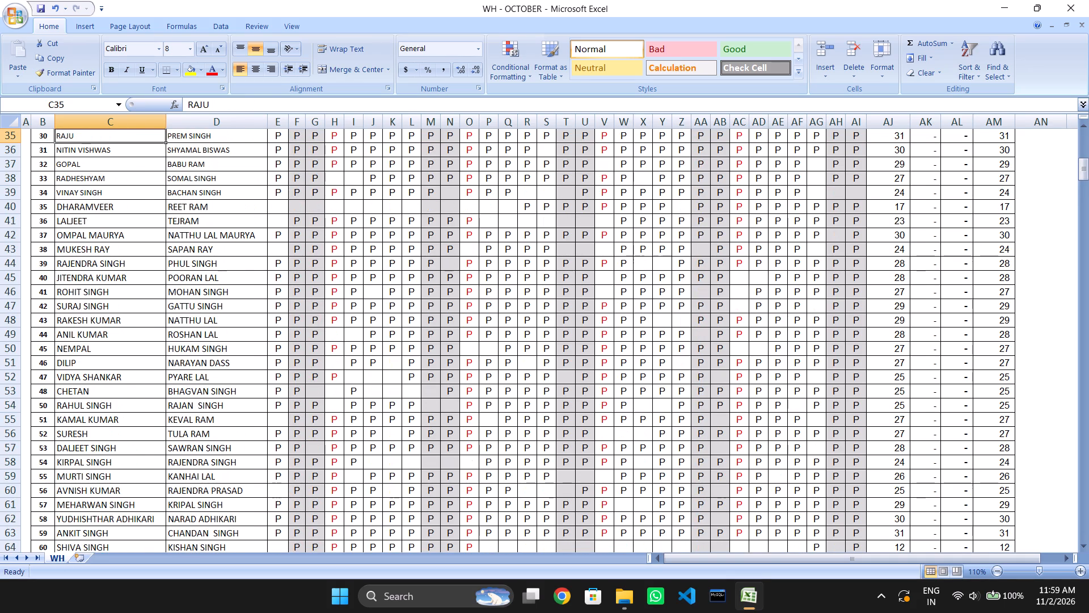
{"action": "key", "text": "Right"}
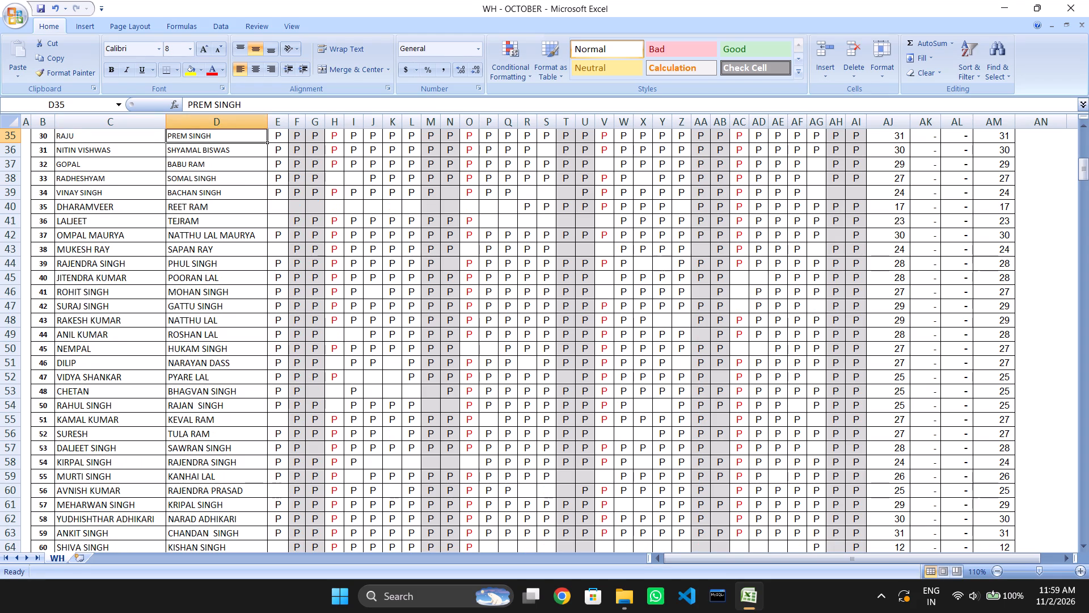
{"action": "key", "text": "Right"}
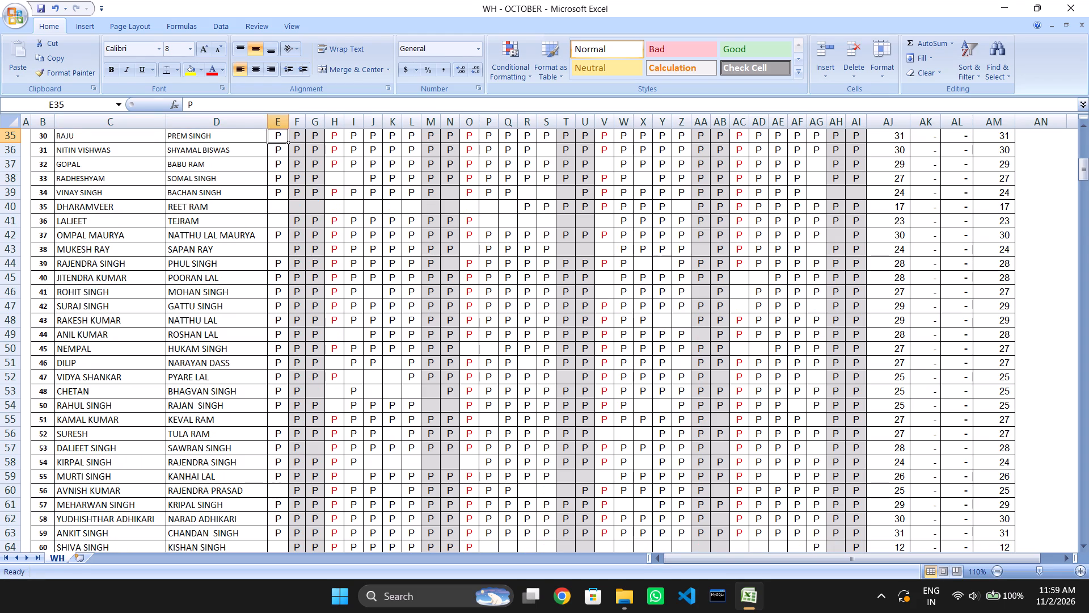
{"action": "key", "text": "Right"}
{"action": "key", "text": "Right"}
{"action": "key", "text": "Right"}
{"action": "key", "text": "Right"}
{"action": "key", "text": "Right"}
{"action": "key", "text": "Right"}
{"action": "key", "text": "Right"}
{"action": "key", "text": "Right"}
{"action": "key", "text": "Right"}
{"action": "key", "text": "Right"}
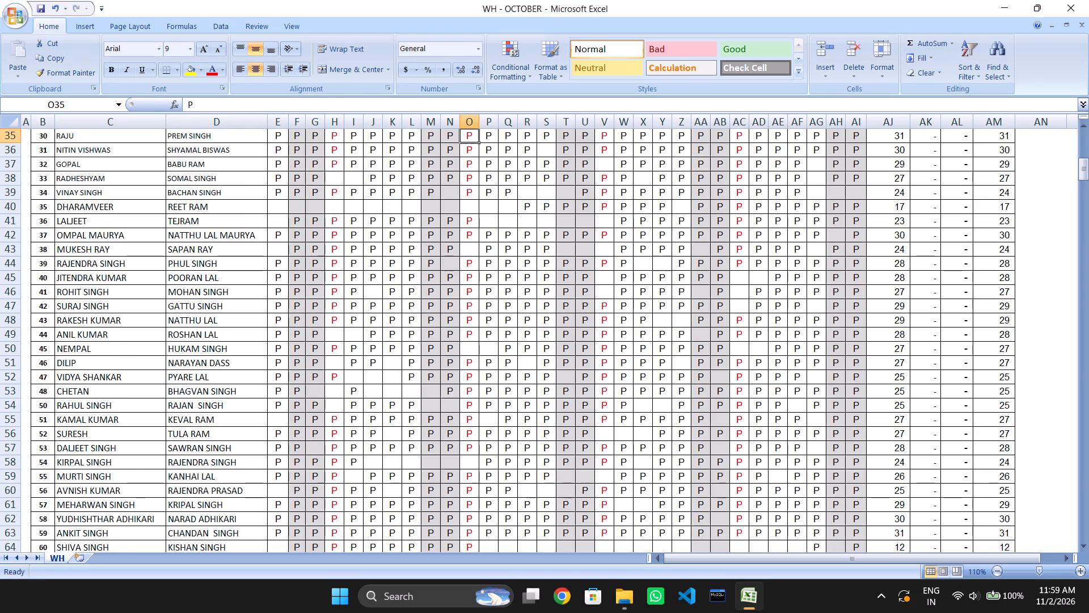
{"action": "key", "text": "Right"}
{"action": "key", "text": "Right"}
{"action": "key", "text": "Right"}
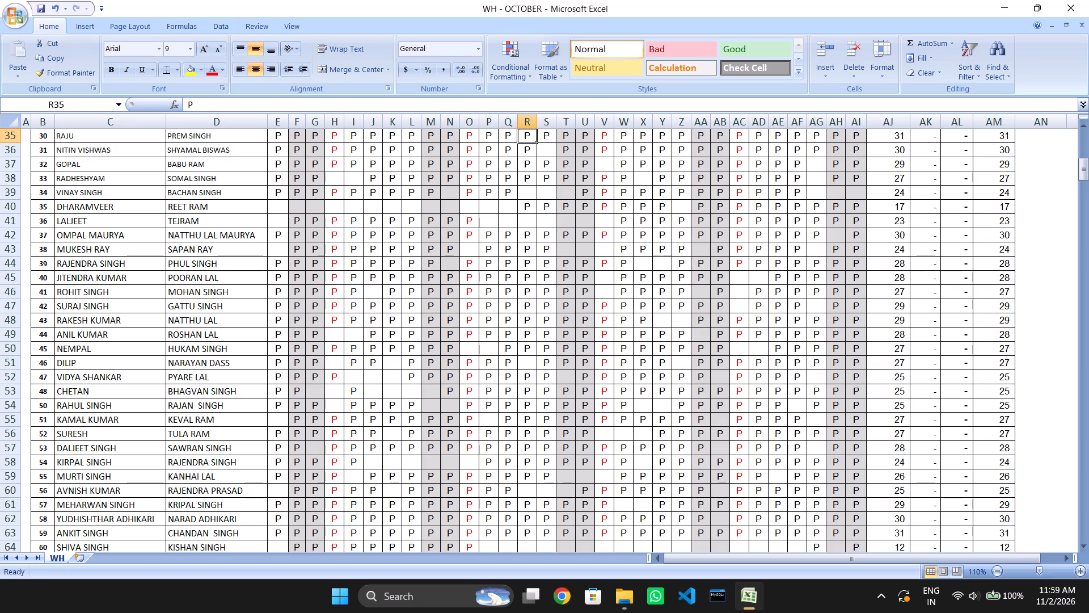
{"action": "key", "text": "BackSpace"}
Clear the P mark on 20 October for the employee with ID 30.
{"action": "key", "text": "Right"}
{"action": "key", "text": "Right"}
{"action": "key", "text": "Right"}
{"action": "key", "text": "Right"}
{"action": "key", "text": "Right"}
{"action": "key", "text": "Right"}
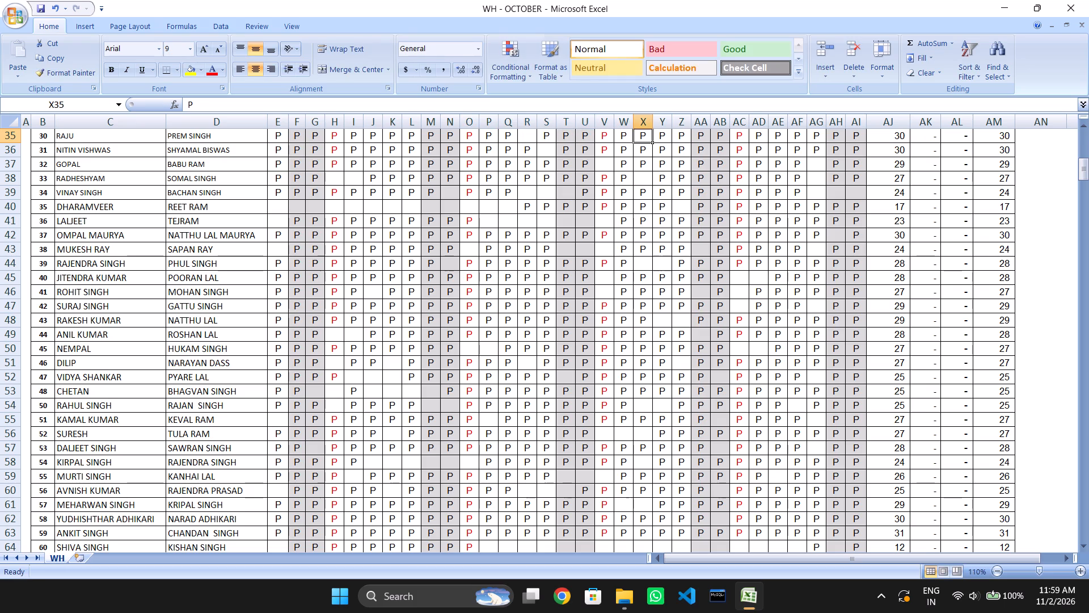
{"action": "key", "text": "BackSpace"}
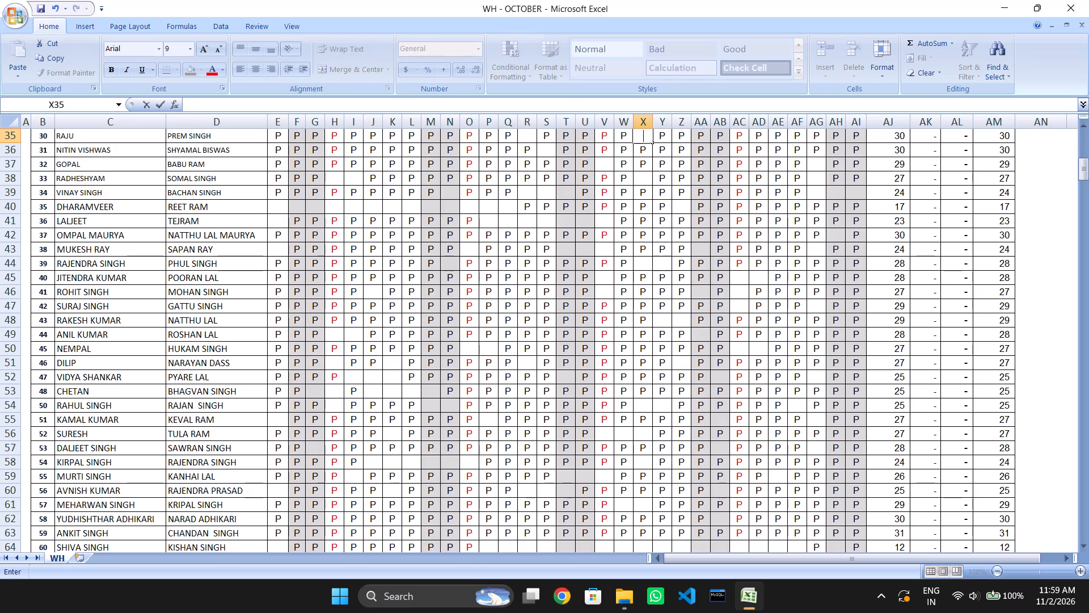
{"action": "key", "text": "Right"}
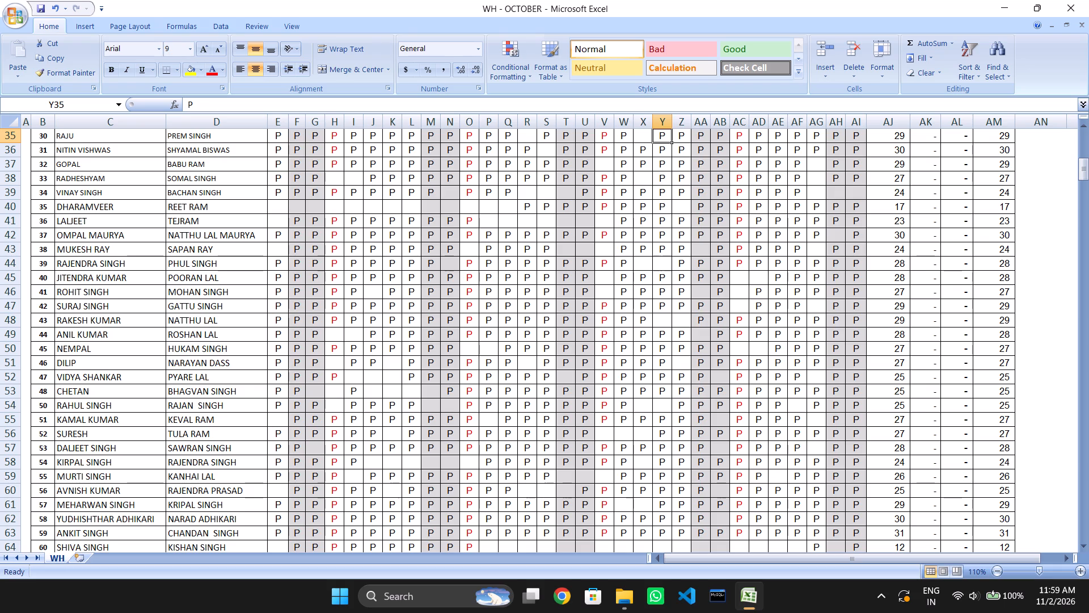
Save the WH - OCTOBER workbook.
{"action": "left_click", "coordinate": [41, 5]}
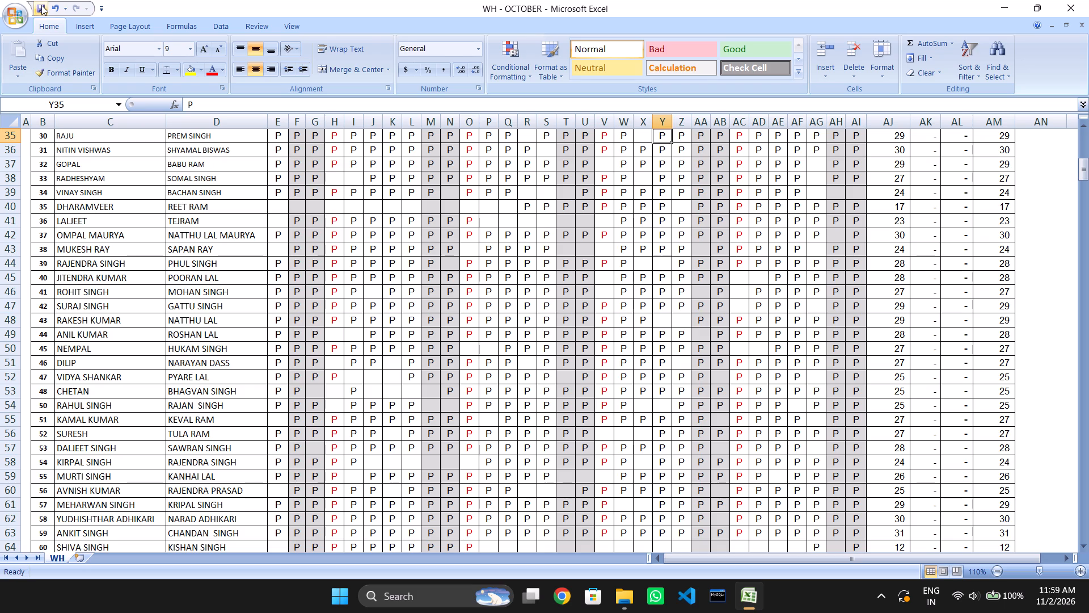
{"action": "left_click", "coordinate": [41, 5]}
{"action": "key", "text": "Down"}
{"action": "key", "text": "Down"}
{"action": "key", "text": "Down"}
{"action": "key", "text": "Down"}
{"action": "key", "text": "Down"}
{"action": "key", "text": "Down"}
{"action": "key", "text": "Down"}
{"action": "key", "text": "Down"}
{"action": "key", "text": "Down"}
{"action": "key", "text": "Down"}
{"action": "key", "text": "Down"}
{"action": "key", "text": "Down"}
{"action": "key", "text": "Down"}
{"action": "key", "text": "Down"}
{"action": "key", "text": "Down"}
{"action": "key", "text": "Down"}
{"action": "key", "text": "Down"}
{"action": "key", "text": "Down"}
{"action": "key", "text": "Down"}
{"action": "key", "text": "Down"}
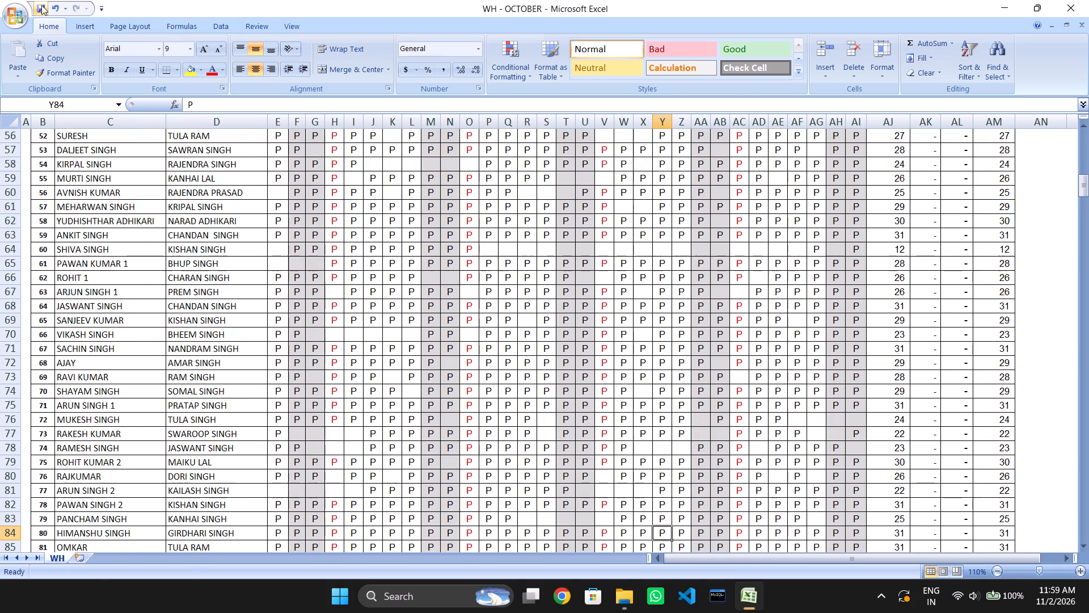
{"action": "key", "text": "Down"}
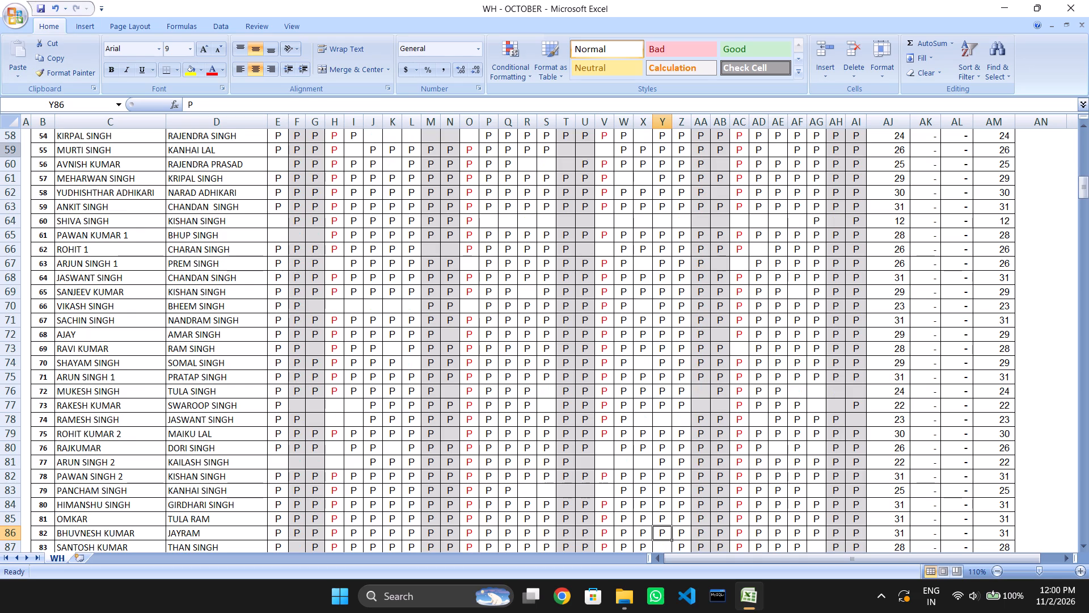
{"action": "left_click", "coordinate": [280, 531]}
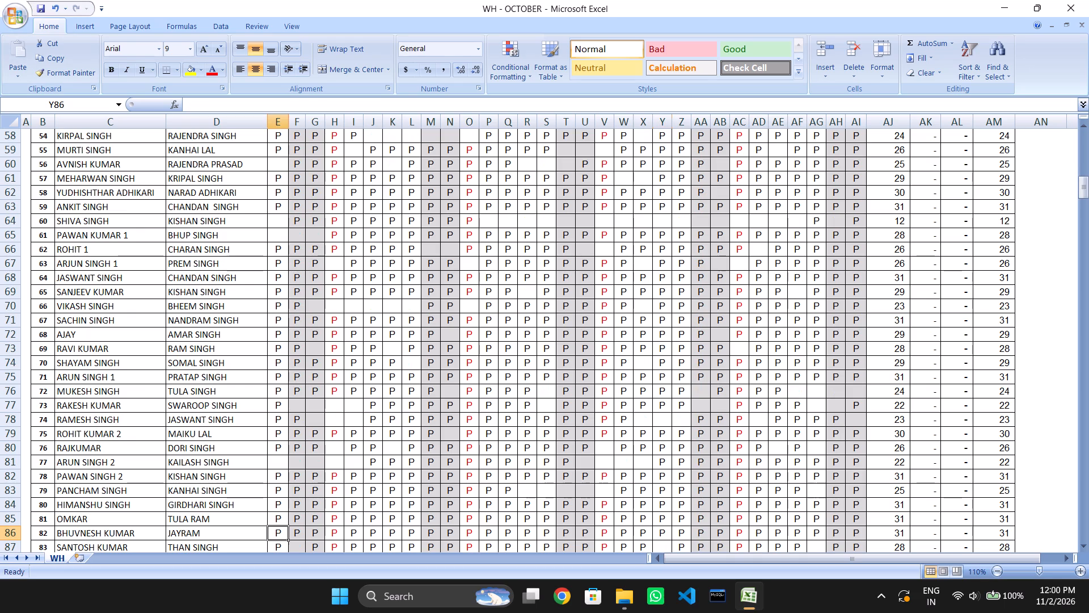
{"action": "key", "text": "BackSpace"}
{"action": "key", "text": "Right"}
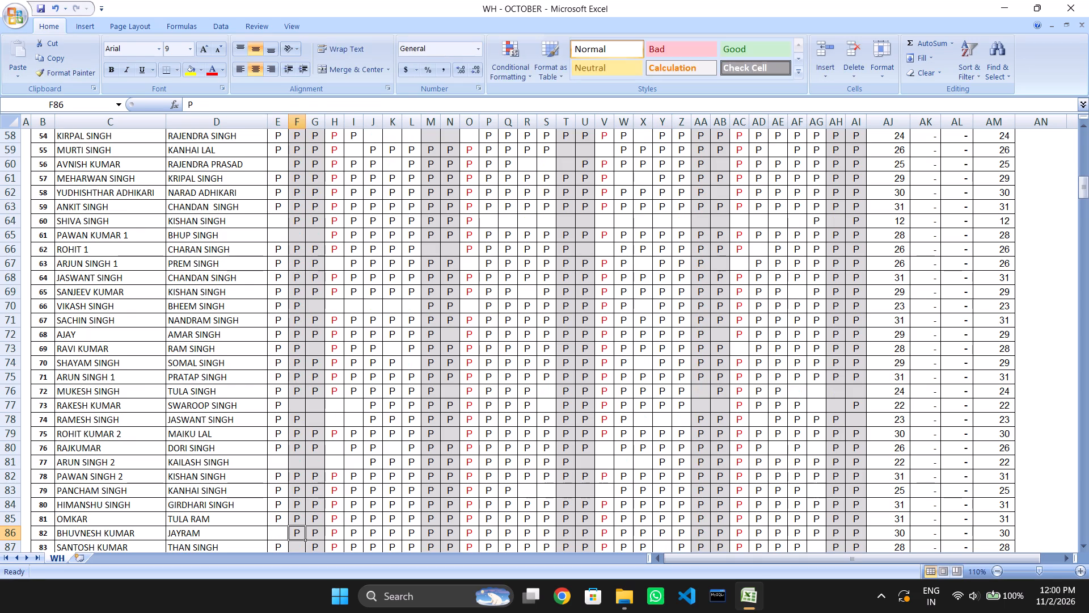
{"action": "key", "text": "BackSpace"}
{"action": "key", "text": "Right"}
{"action": "key", "text": "BackSpace"}
{"action": "key", "text": "Right"}
{"action": "key", "text": "BackSpace"}
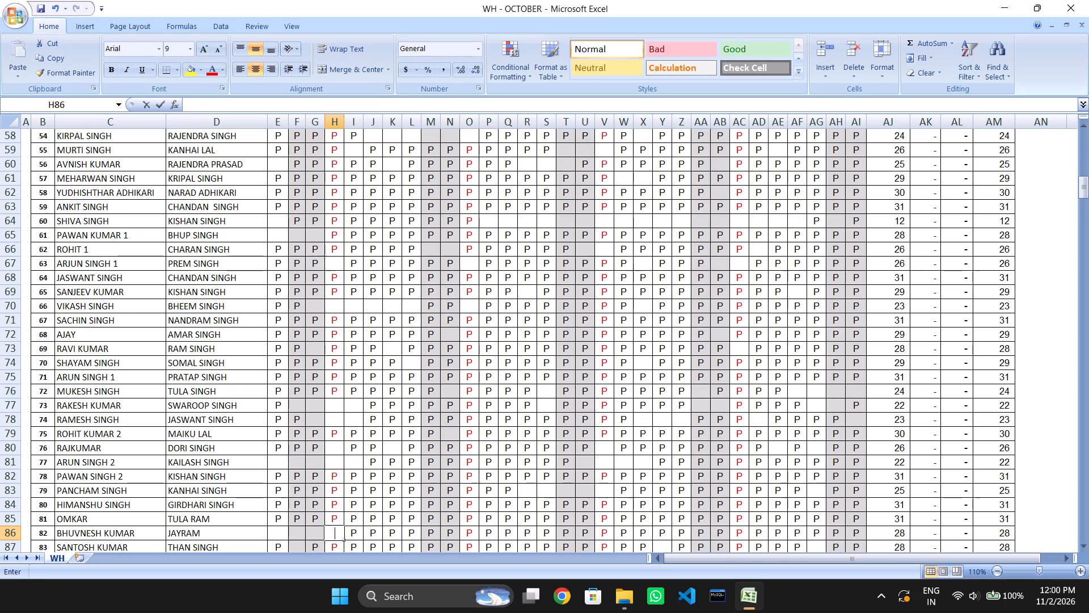
{"action": "key", "text": "Right"}
{"action": "key", "text": "BackSpace"}
{"action": "key", "text": "Right"}
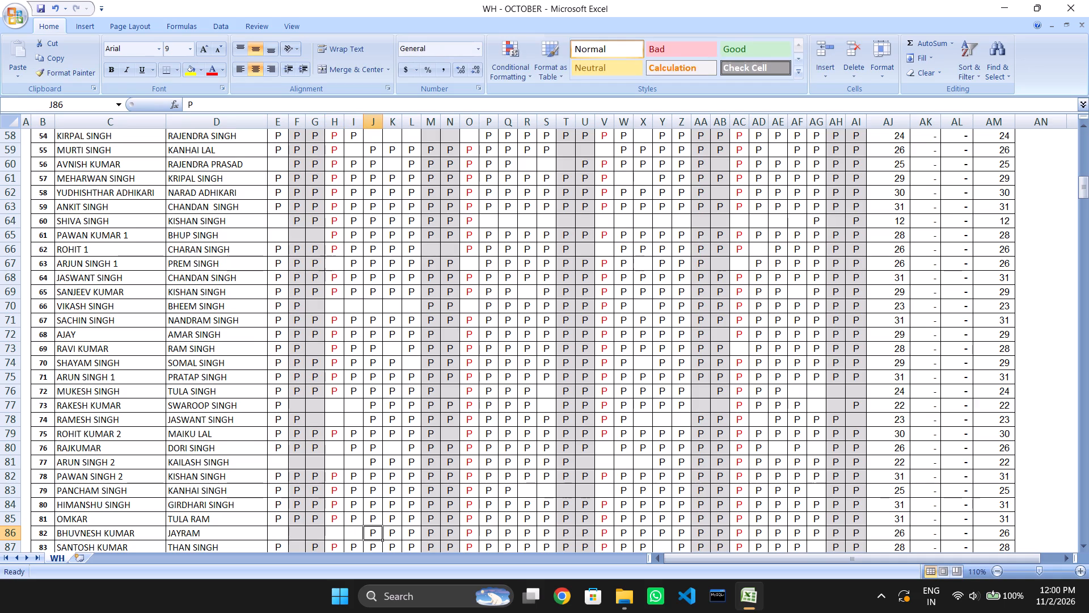
{"action": "key", "text": "Right"}
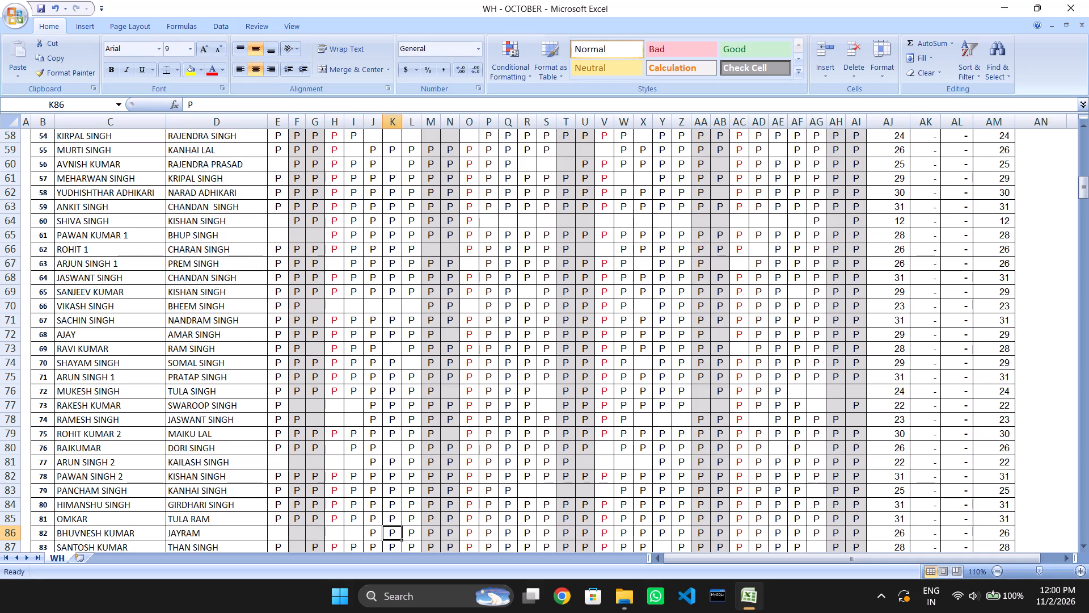
{"action": "key", "text": "Right"}
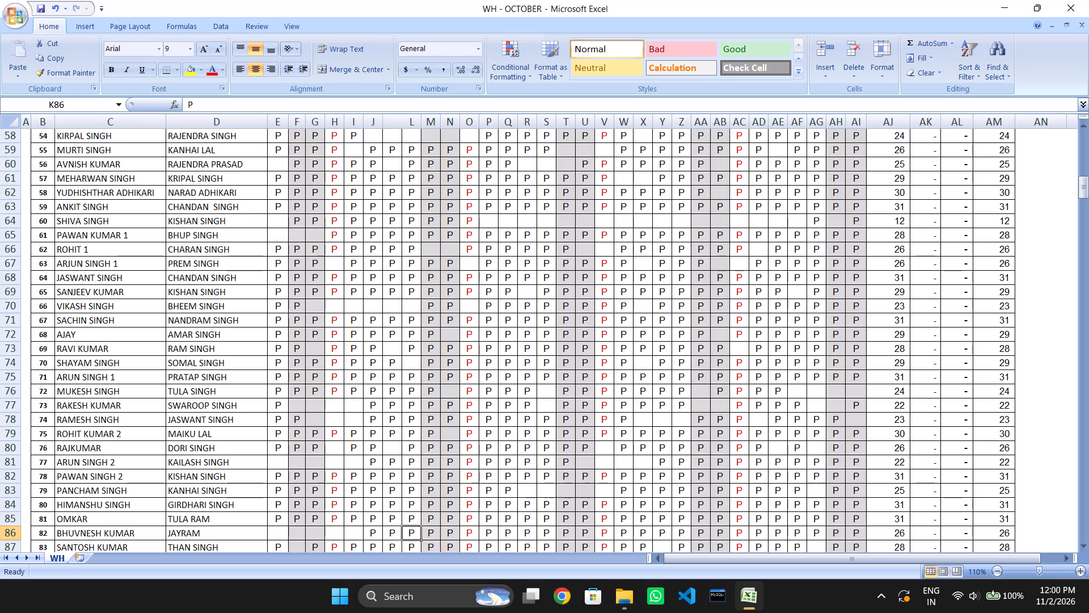
{"action": "key", "text": "Right"}
{"action": "key", "text": "Right"}
{"action": "key", "text": "Right"}
{"action": "key", "text": "Right"}
{"action": "key", "text": "Right"}
{"action": "key", "text": "Right"}
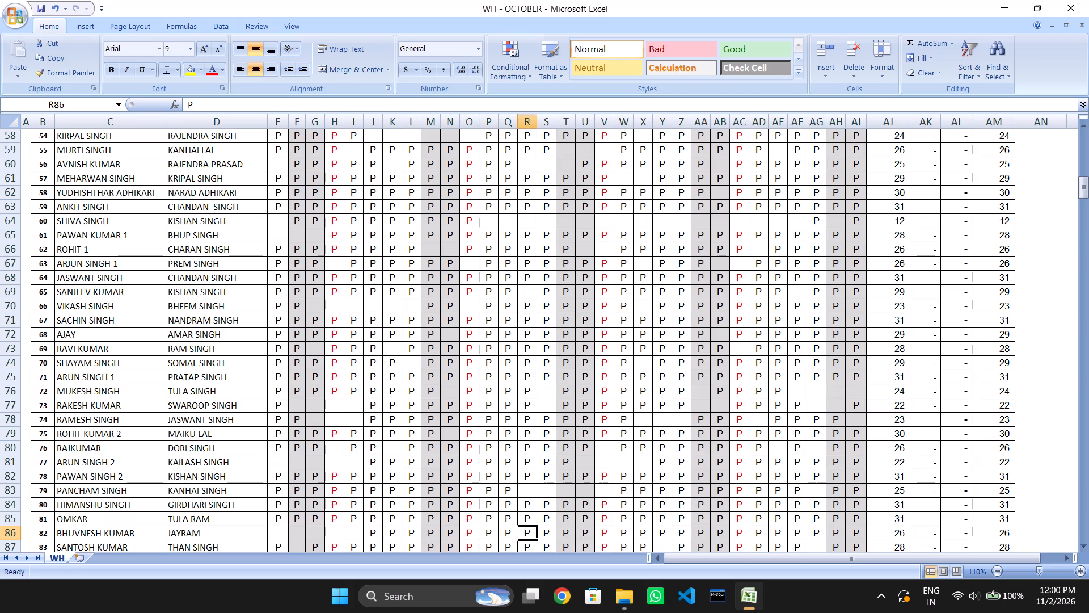
{"action": "key", "text": "Right"}
{"action": "key", "text": "Right"}
{"action": "key", "text": "Right"}
{"action": "key", "text": "Right"}
{"action": "key", "text": "Right"}
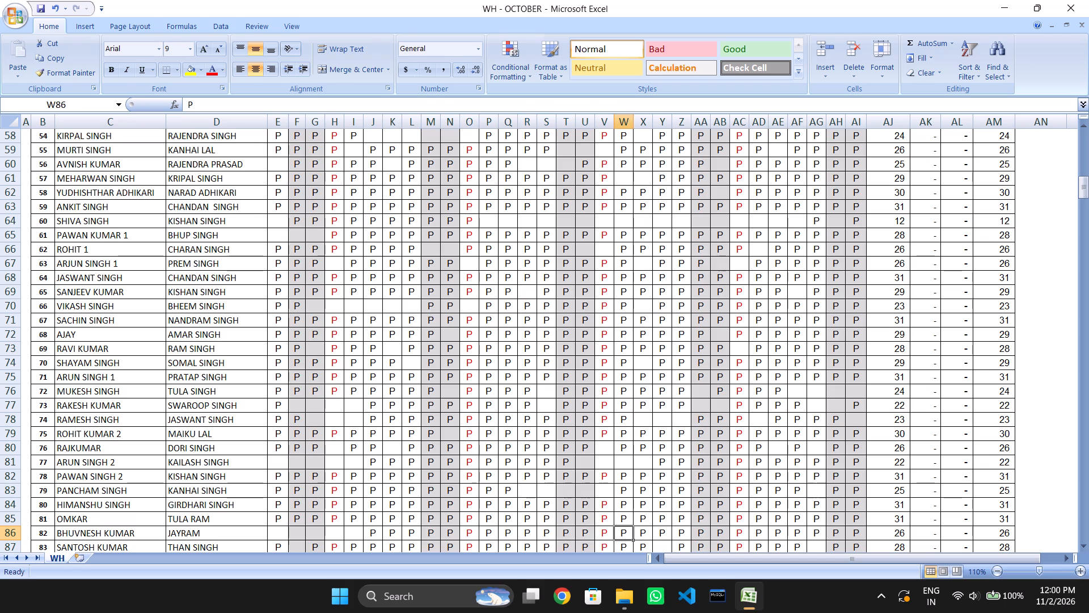
{"action": "key", "text": "Left"}
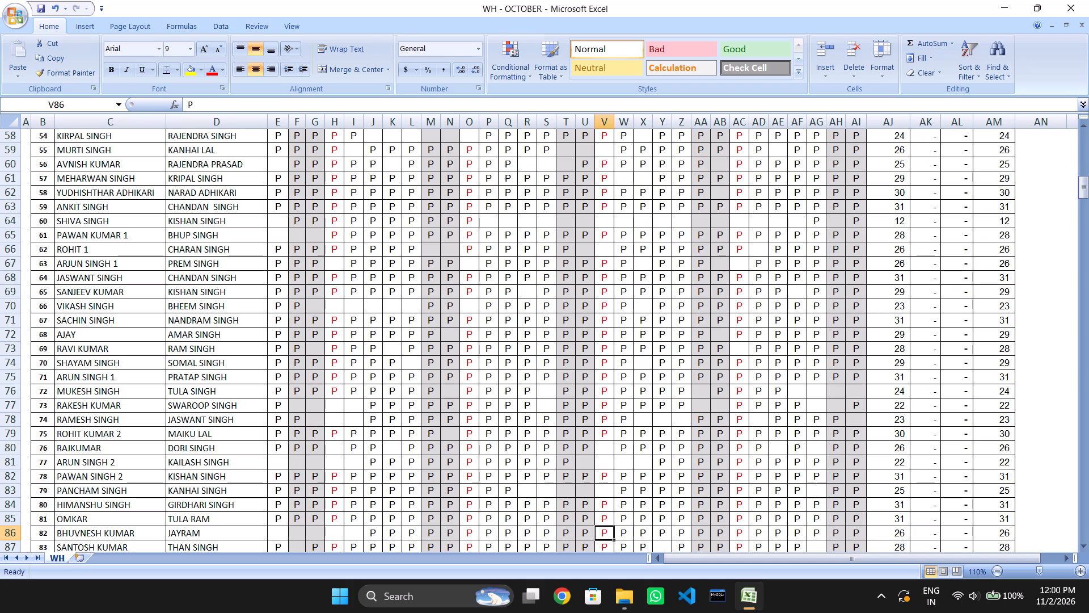
{"action": "key", "text": "Right"}
{"action": "key", "text": "BackSpace"}
{"action": "key", "text": "Right"}
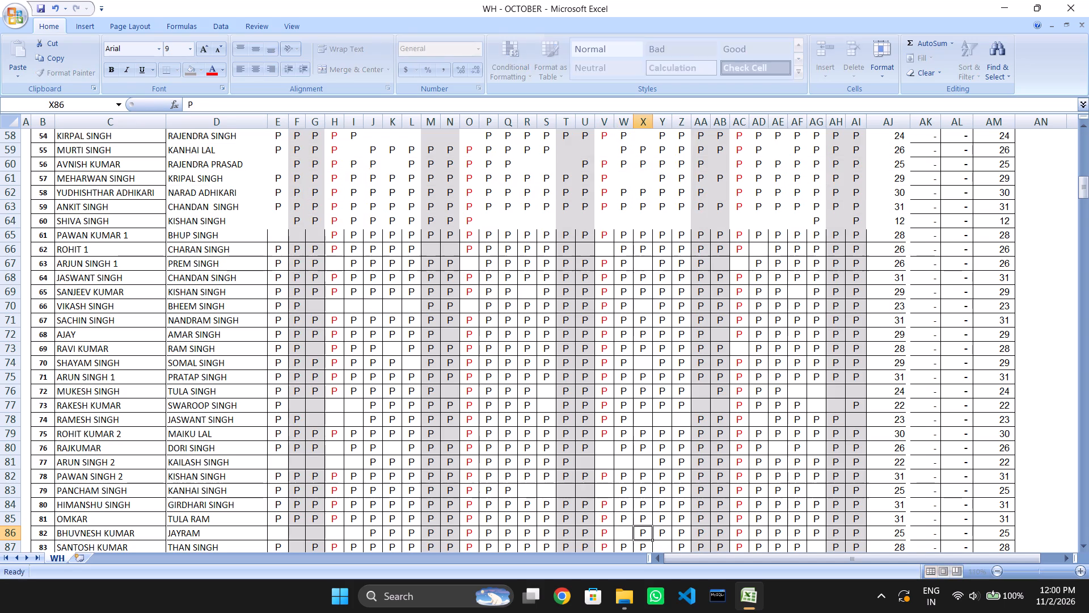
{"action": "key", "text": "BackSpace"}
{"action": "key", "text": "Right"}
{"action": "key", "text": "BackSpace"}
{"action": "key", "text": "Right"}
{"action": "key", "text": "BackSpace"}
{"action": "key", "text": "Right"}
{"action": "key", "text": "BackSpace"}
{"action": "key", "text": "Right"}
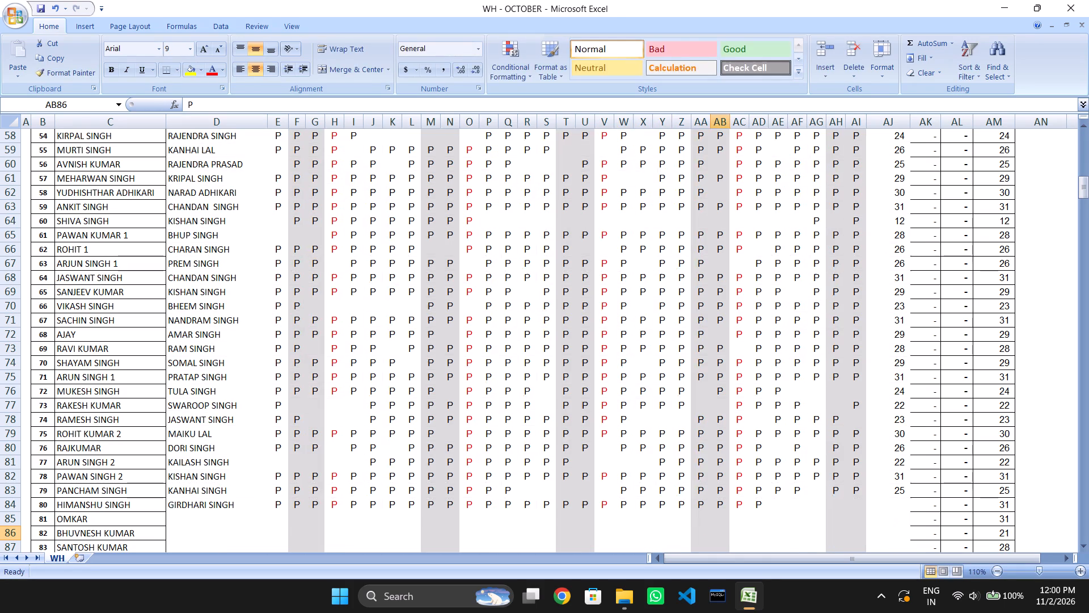
{"action": "key", "text": "BackSpace"}
{"action": "key", "text": "Right"}
{"action": "key", "text": "BackSpace"}
{"action": "key", "text": "Right"}
{"action": "key", "text": "BackSpace"}
{"action": "key", "text": "Right"}
{"action": "key", "text": "BackSpace"}
{"action": "key", "text": "Right"}
{"action": "key", "text": "BackSpace"}
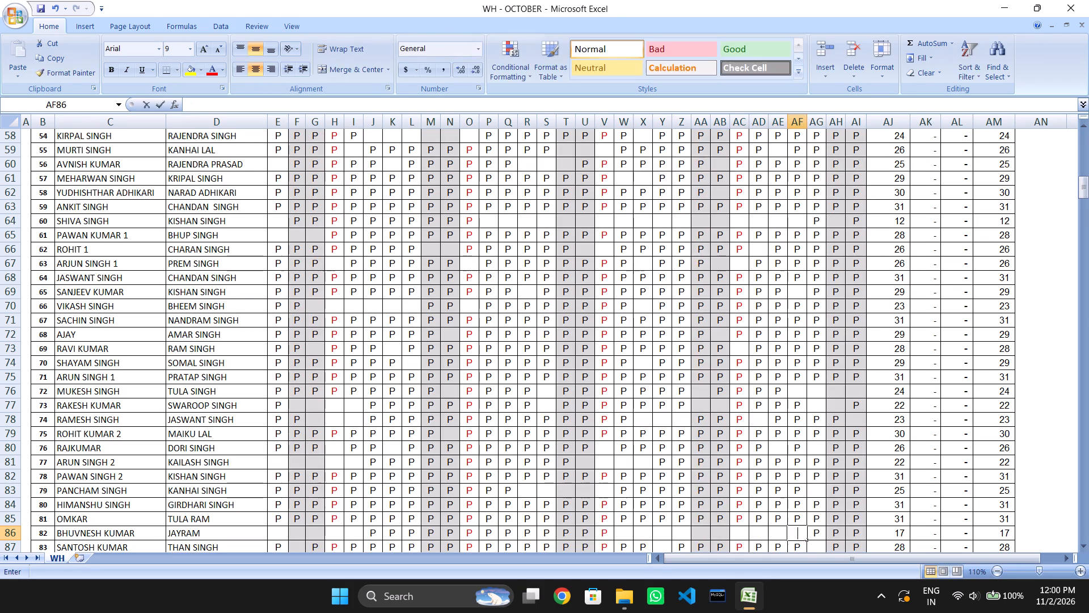
{"action": "key", "text": "Right"}
{"action": "key", "text": "BackSpace"}
{"action": "key", "text": "Right"}
{"action": "key", "text": "BackSpace"}
{"action": "key", "text": "Right"}
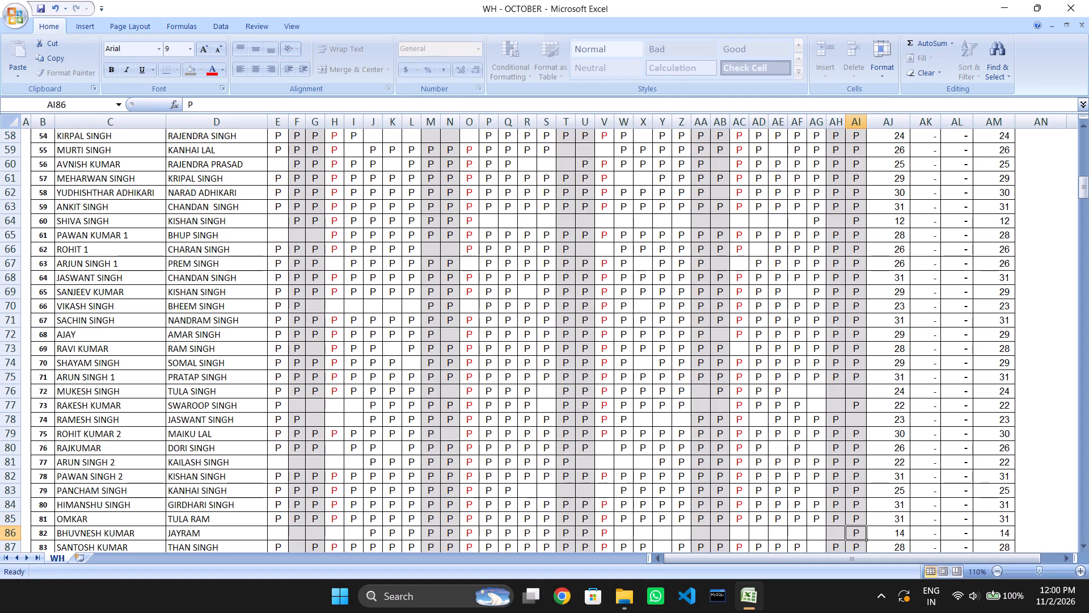
{"action": "key", "text": "BackSpace"}
{"action": "key", "text": "Left"}
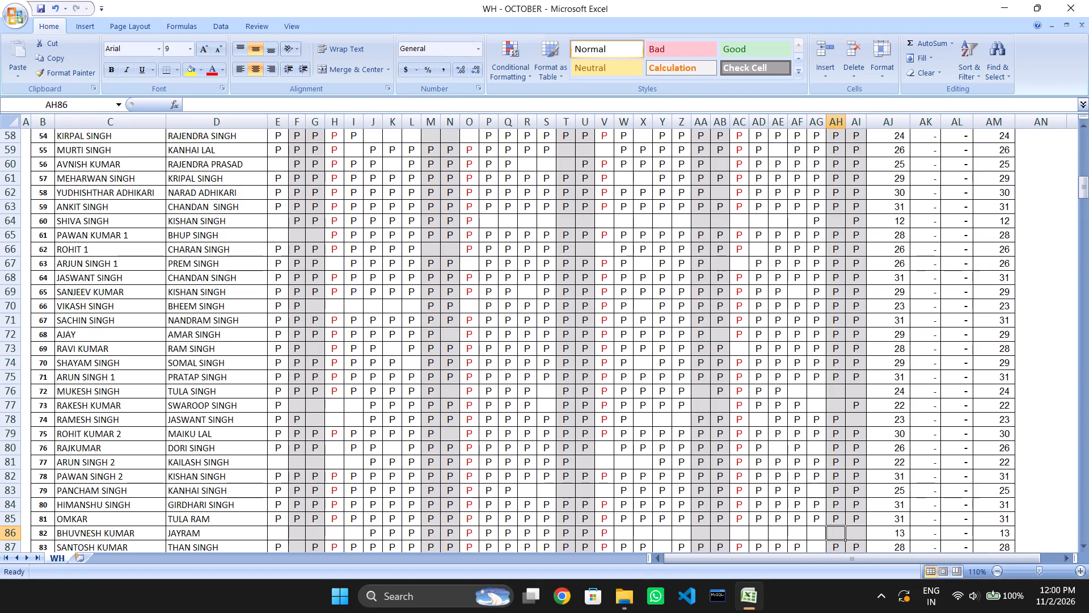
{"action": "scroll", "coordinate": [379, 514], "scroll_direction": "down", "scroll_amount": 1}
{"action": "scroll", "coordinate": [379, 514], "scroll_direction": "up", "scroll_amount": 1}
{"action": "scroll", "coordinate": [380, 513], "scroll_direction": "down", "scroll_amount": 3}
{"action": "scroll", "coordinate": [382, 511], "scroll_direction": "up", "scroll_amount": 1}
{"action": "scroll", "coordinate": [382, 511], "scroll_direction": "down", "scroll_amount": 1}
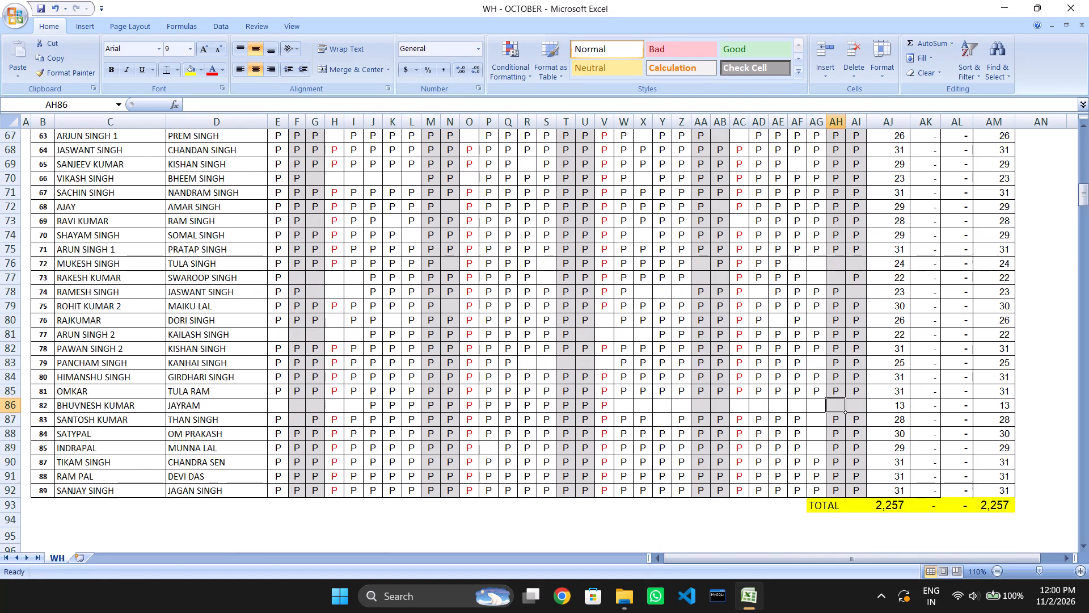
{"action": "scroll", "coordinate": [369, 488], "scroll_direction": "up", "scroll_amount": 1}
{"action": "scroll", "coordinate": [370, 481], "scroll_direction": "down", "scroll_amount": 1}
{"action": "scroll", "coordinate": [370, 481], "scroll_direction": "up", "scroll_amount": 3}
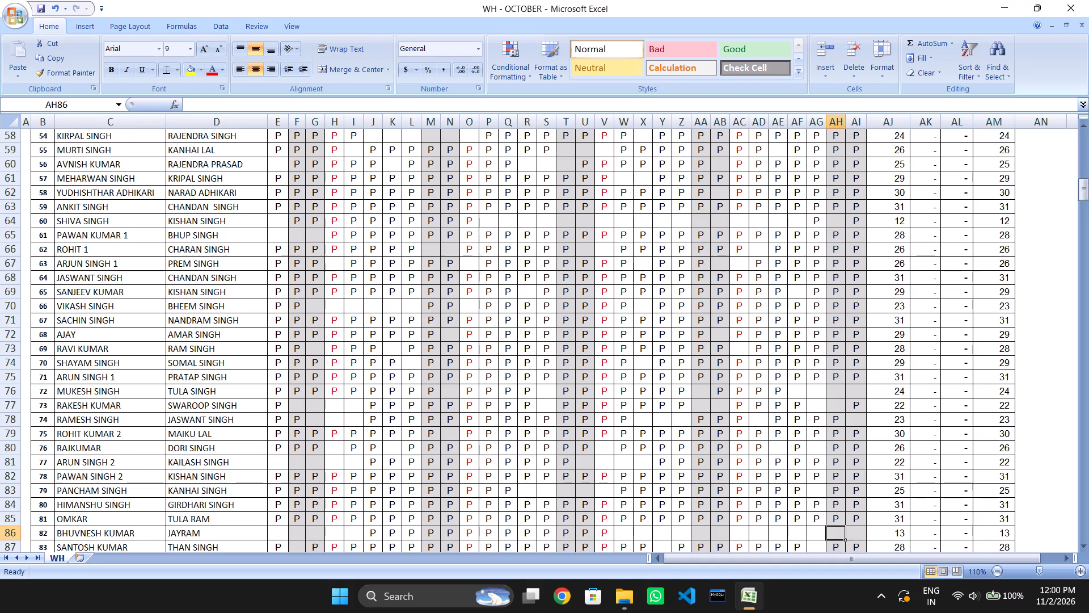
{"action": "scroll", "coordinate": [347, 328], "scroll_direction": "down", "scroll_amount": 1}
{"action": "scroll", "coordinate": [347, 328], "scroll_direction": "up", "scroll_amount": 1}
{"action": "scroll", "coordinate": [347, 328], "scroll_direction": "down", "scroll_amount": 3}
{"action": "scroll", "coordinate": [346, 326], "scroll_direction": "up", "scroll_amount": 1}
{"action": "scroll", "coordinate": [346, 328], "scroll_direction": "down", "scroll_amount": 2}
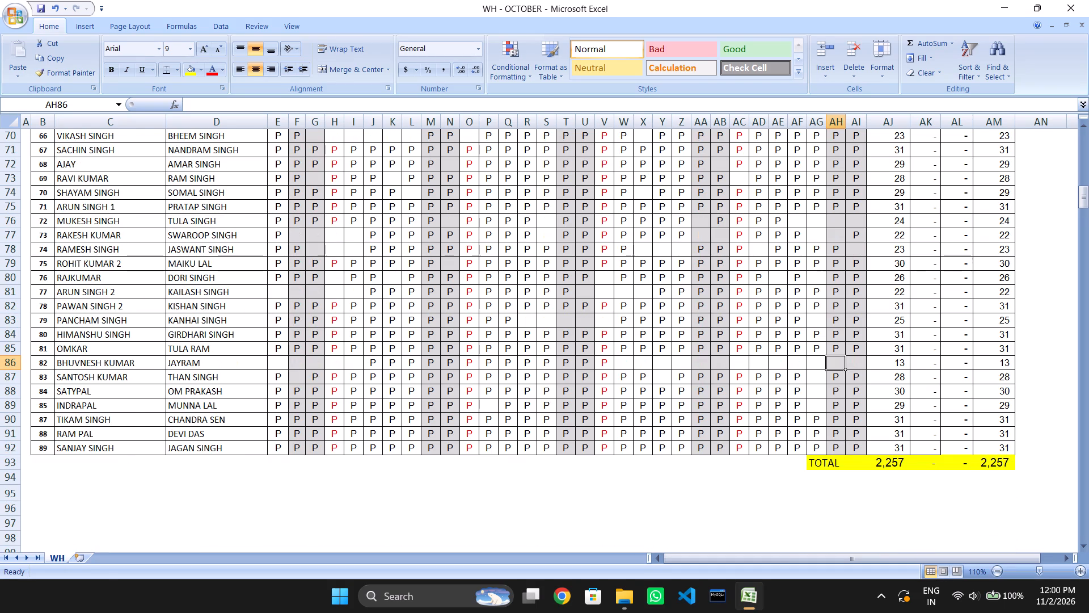
{"action": "left_click", "coordinate": [9, 448]}
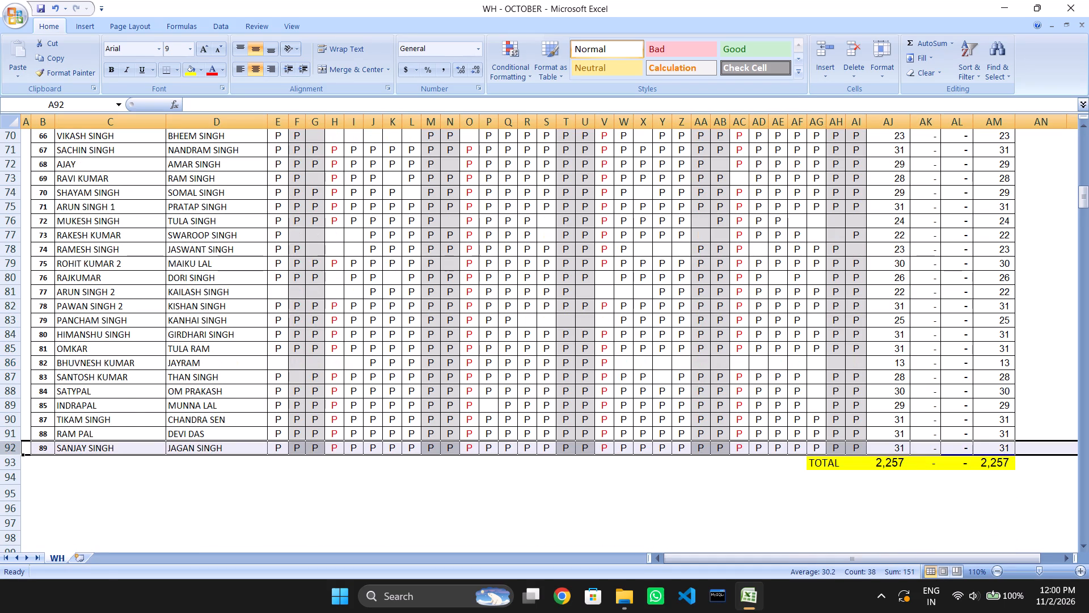
{"action": "right_click", "coordinate": [9, 448]}
{"action": "left_click", "coordinate": [57, 346]}
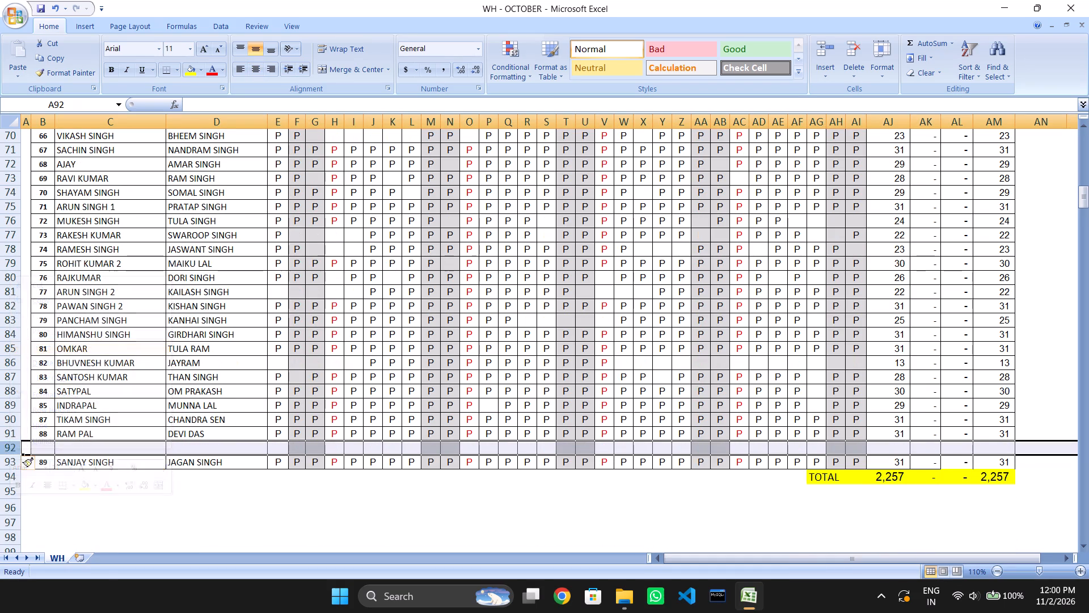
{"action": "right_click", "coordinate": [13, 448]}
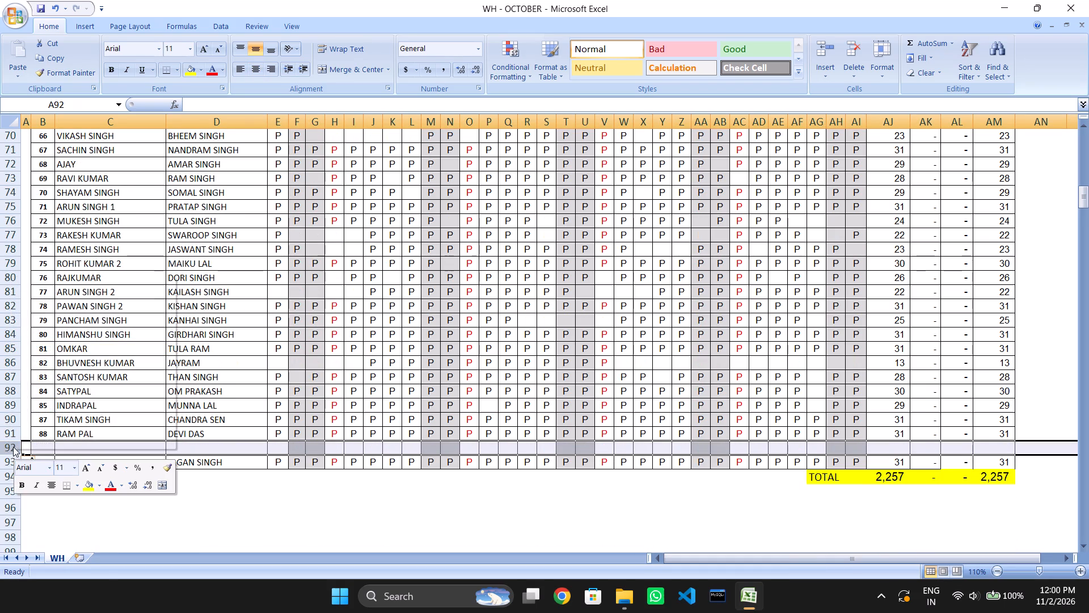
{"action": "left_click", "coordinate": [53, 347]}
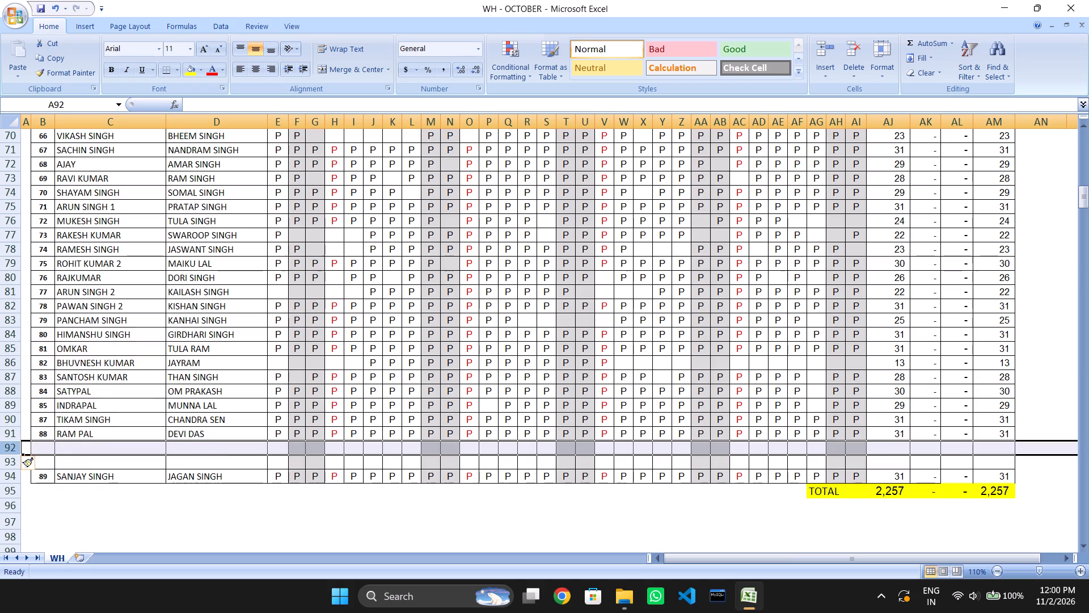
Enter the names of two additional employees in the name column of the blank rows between IDs 88 and 89.
{"action": "left_click", "coordinate": [117, 522]}
{"action": "left_click", "coordinate": [102, 445]}
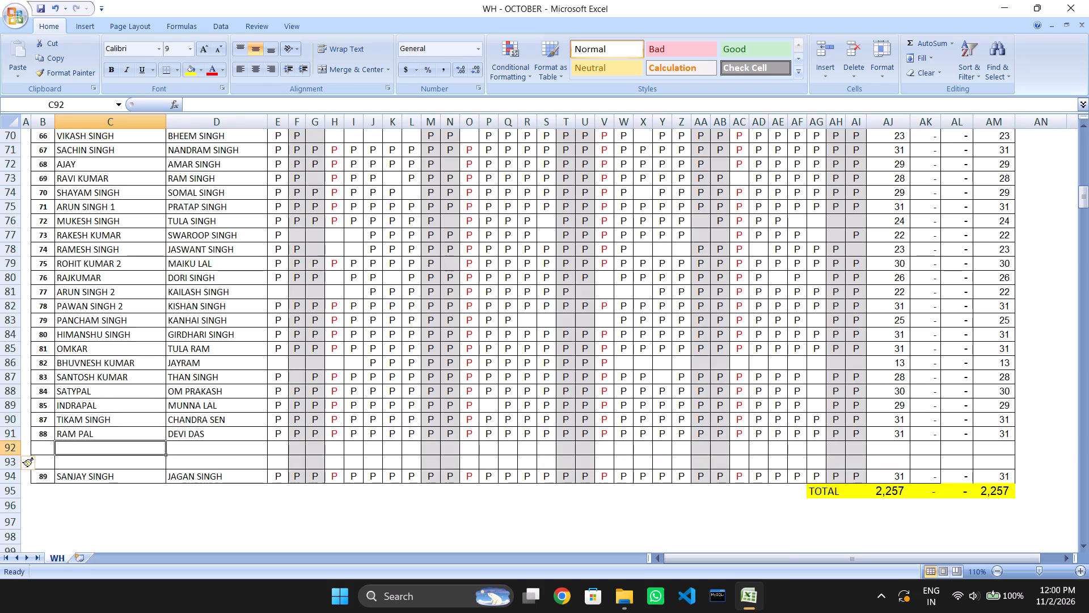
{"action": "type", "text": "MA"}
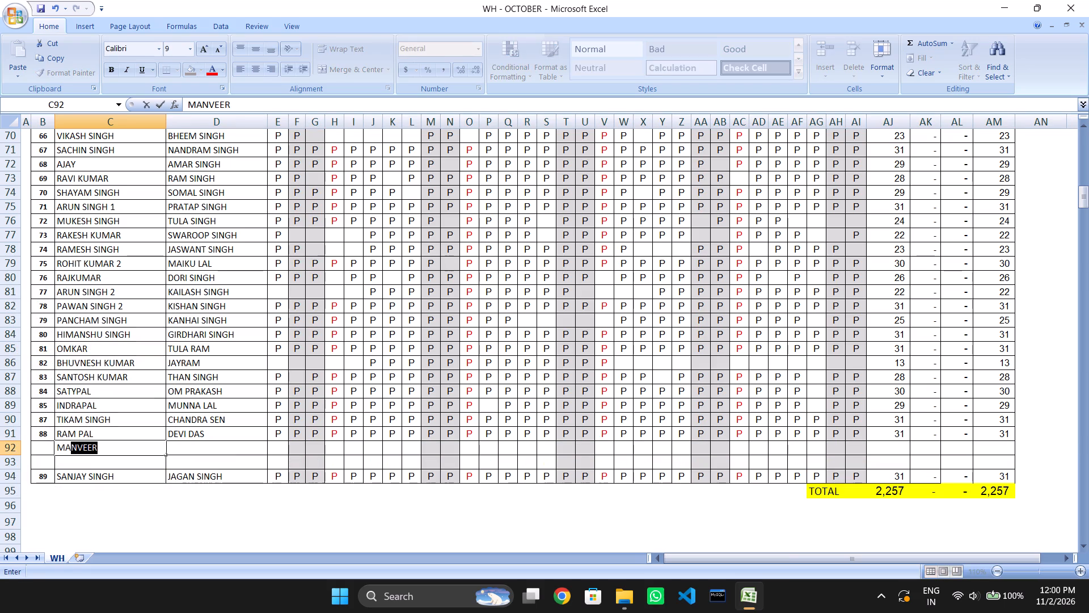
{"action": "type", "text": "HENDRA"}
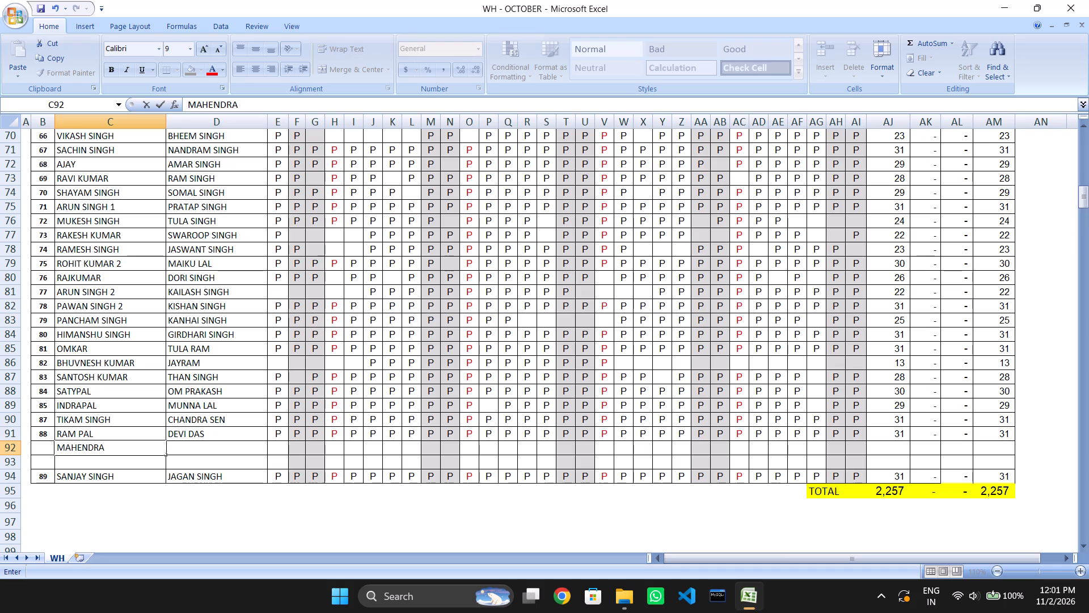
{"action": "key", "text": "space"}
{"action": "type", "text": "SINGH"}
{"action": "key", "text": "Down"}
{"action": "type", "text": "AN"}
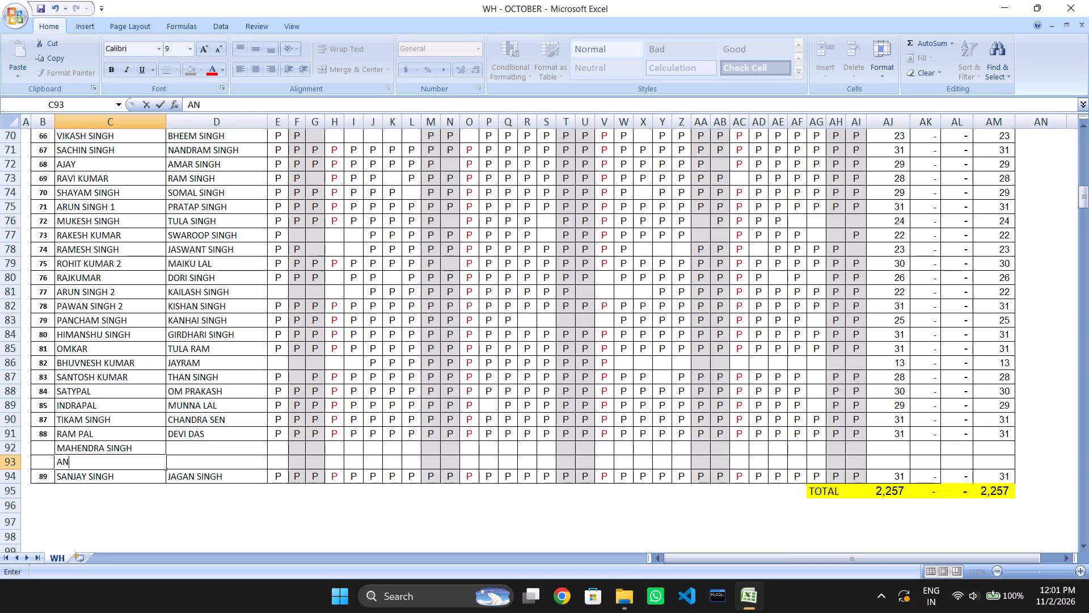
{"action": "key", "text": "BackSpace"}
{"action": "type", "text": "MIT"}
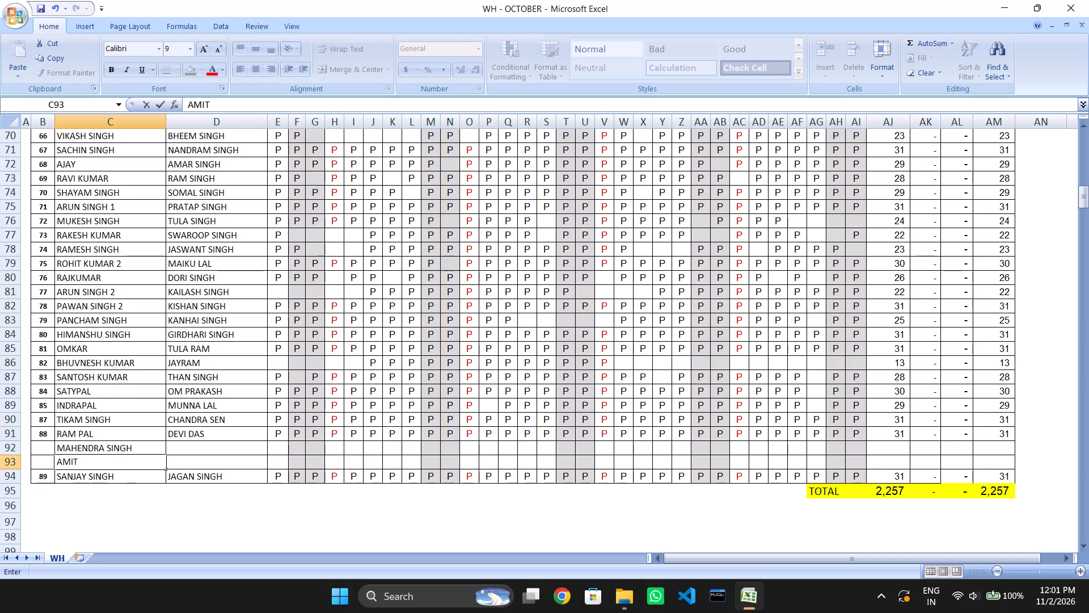
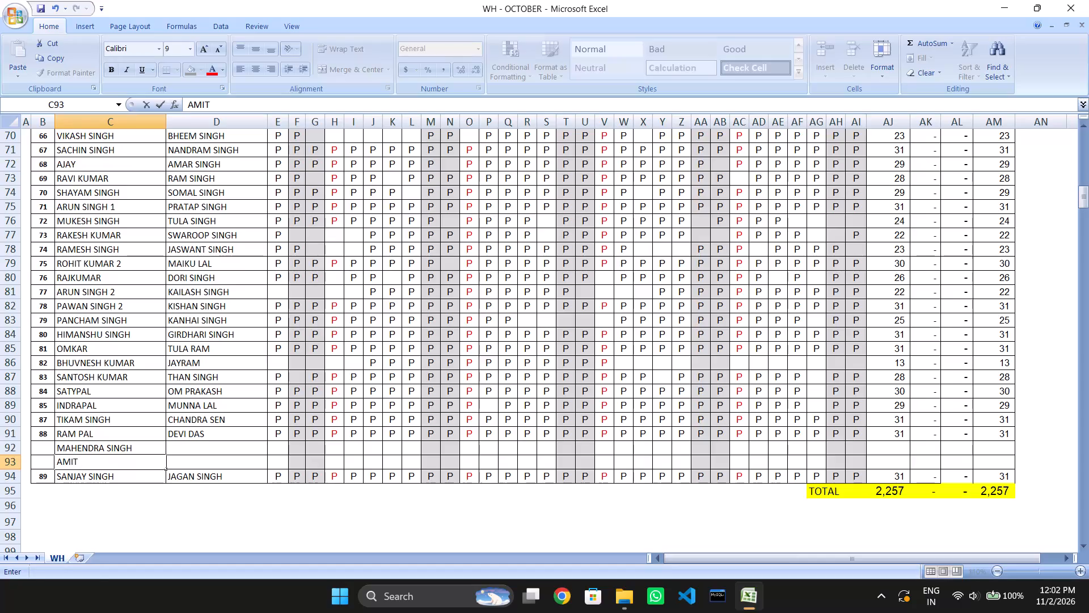
Complete the worker's name in C93 with the surname SINGH and fill in the accompanying name in D93.
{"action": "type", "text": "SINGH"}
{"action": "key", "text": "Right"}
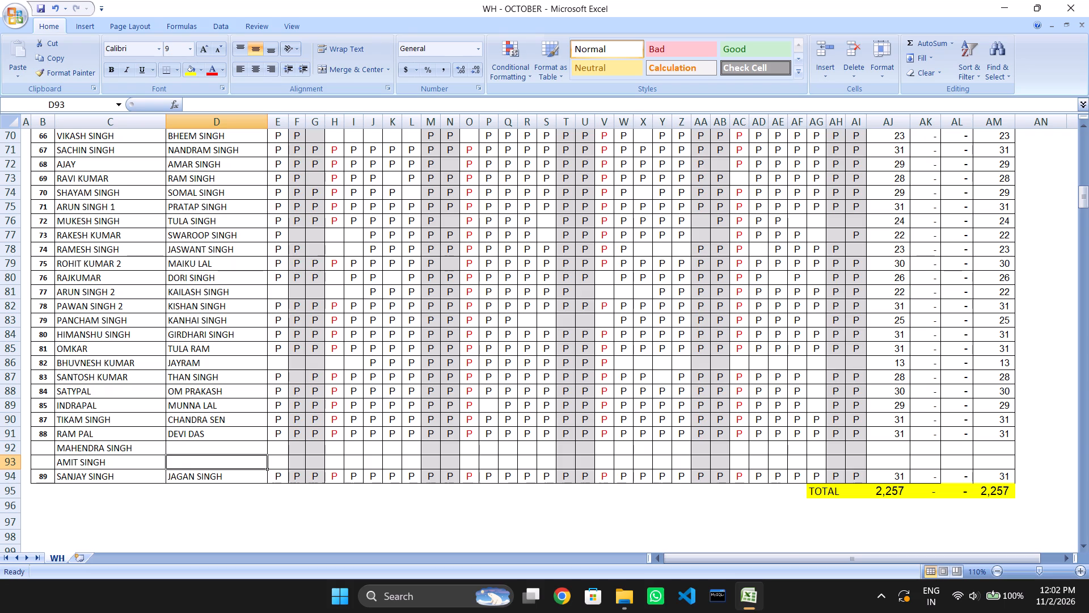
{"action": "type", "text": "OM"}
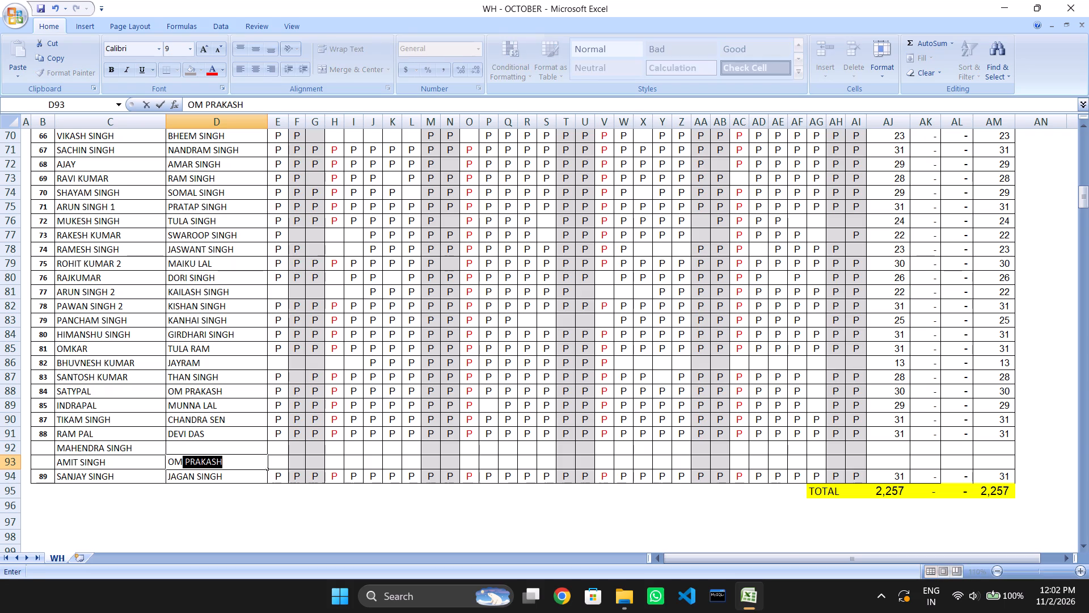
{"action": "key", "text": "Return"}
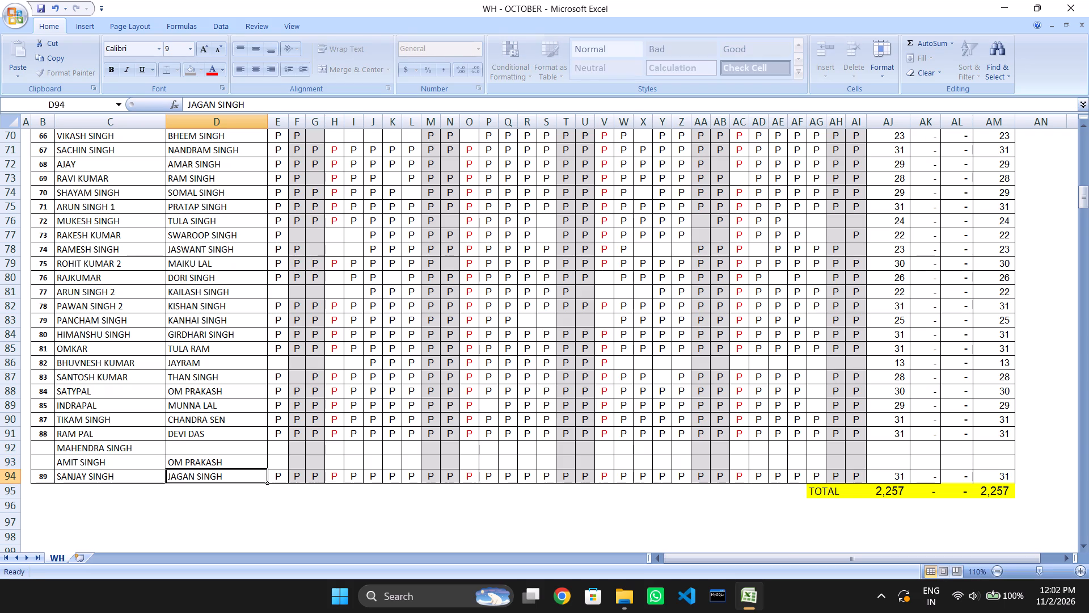
Fill in the accompanying name in D92 for the newly added worker in row 92.
{"action": "left_click", "coordinate": [193, 448]}
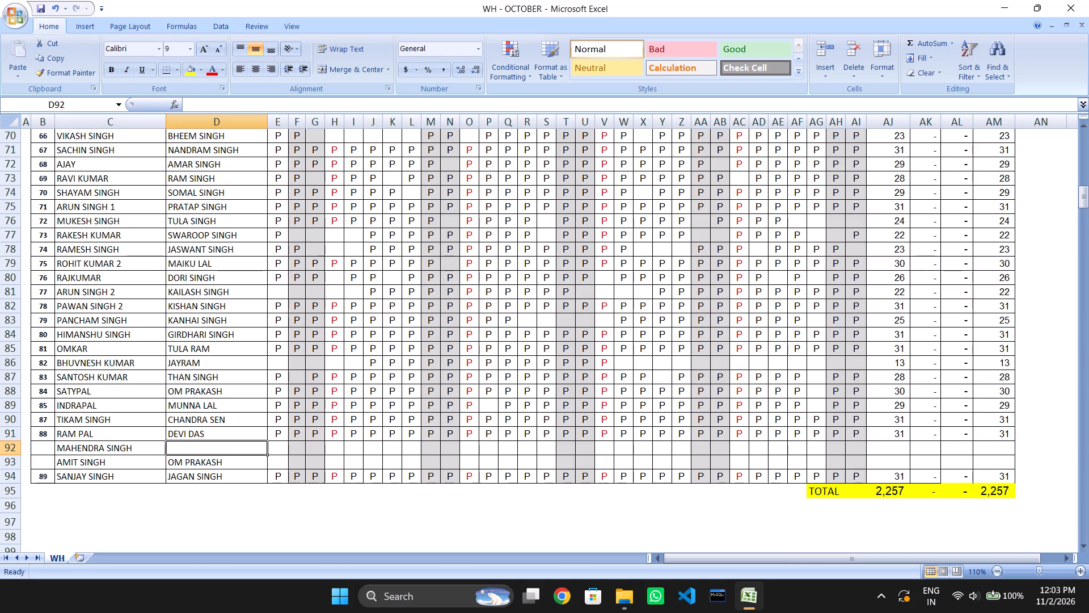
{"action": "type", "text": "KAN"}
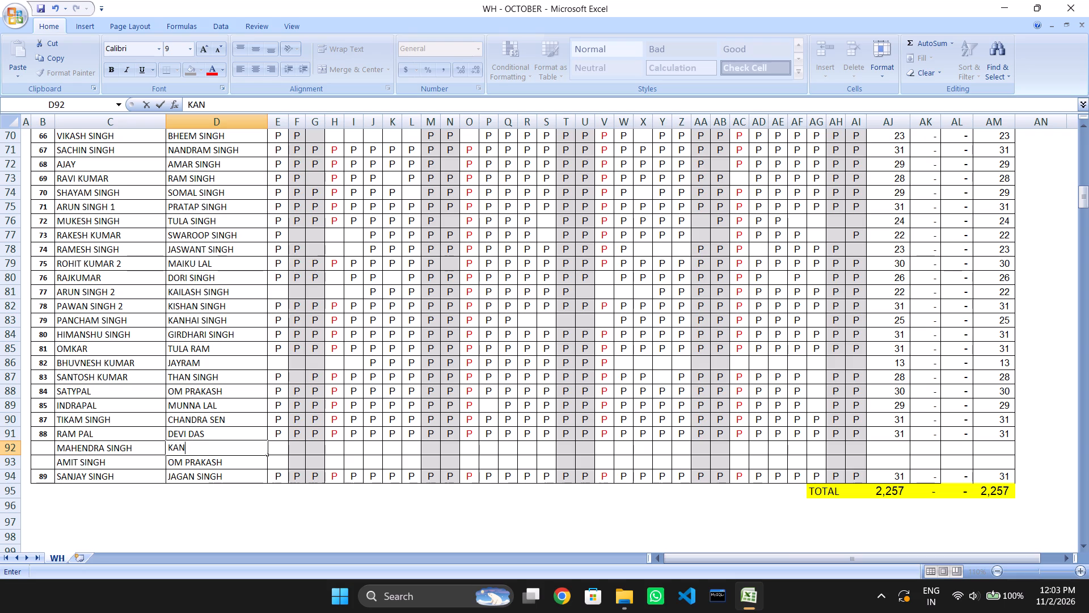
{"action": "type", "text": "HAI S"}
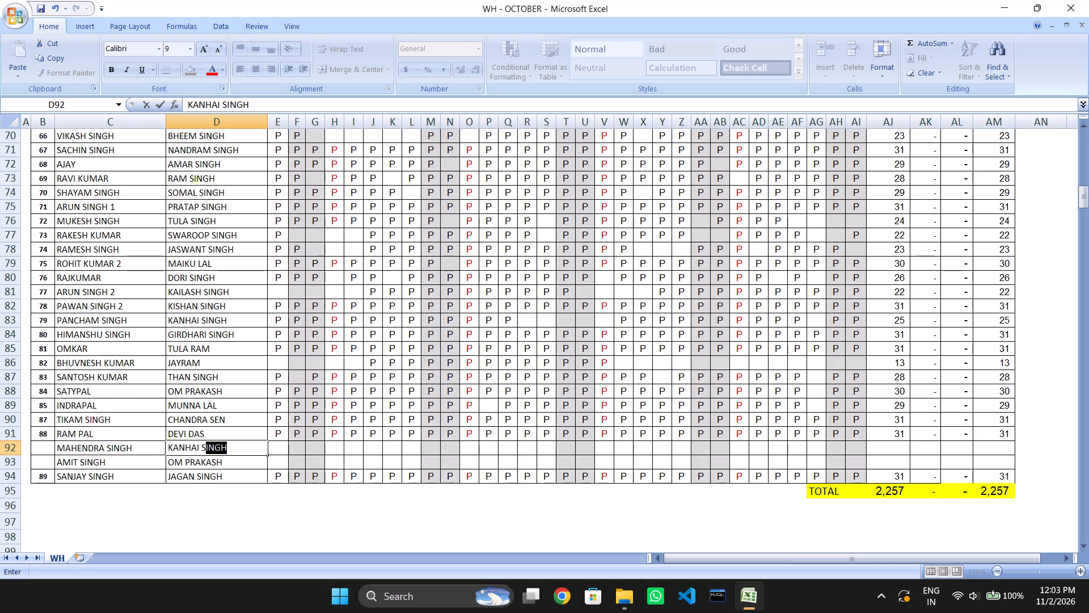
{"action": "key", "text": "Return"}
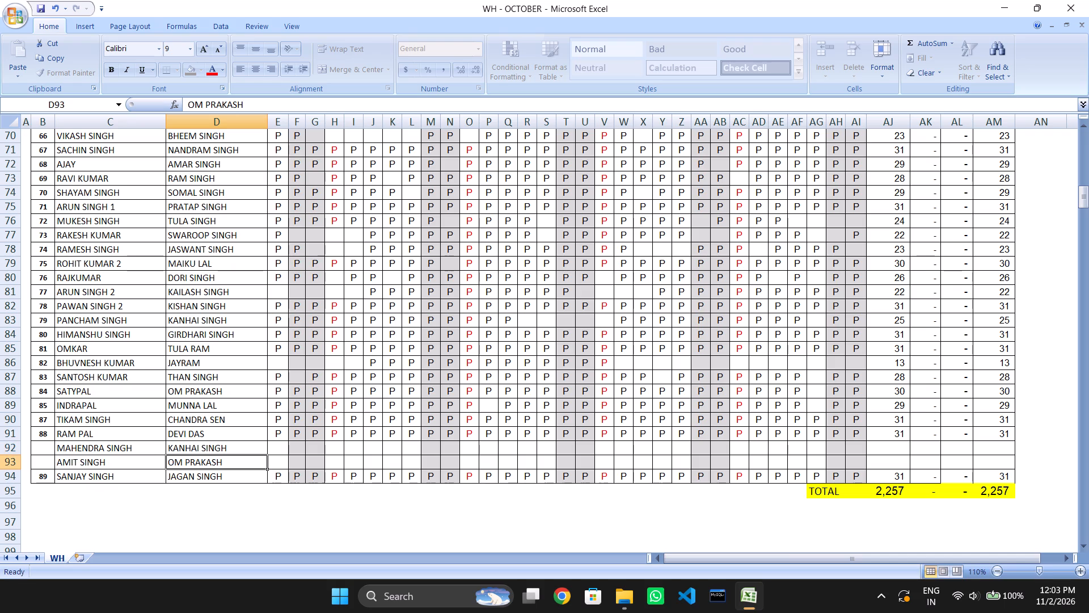
Delete the whole of row 94, the entry with serial number 89 just above the TOTAL row.
{"action": "left_click", "coordinate": [279, 444]}
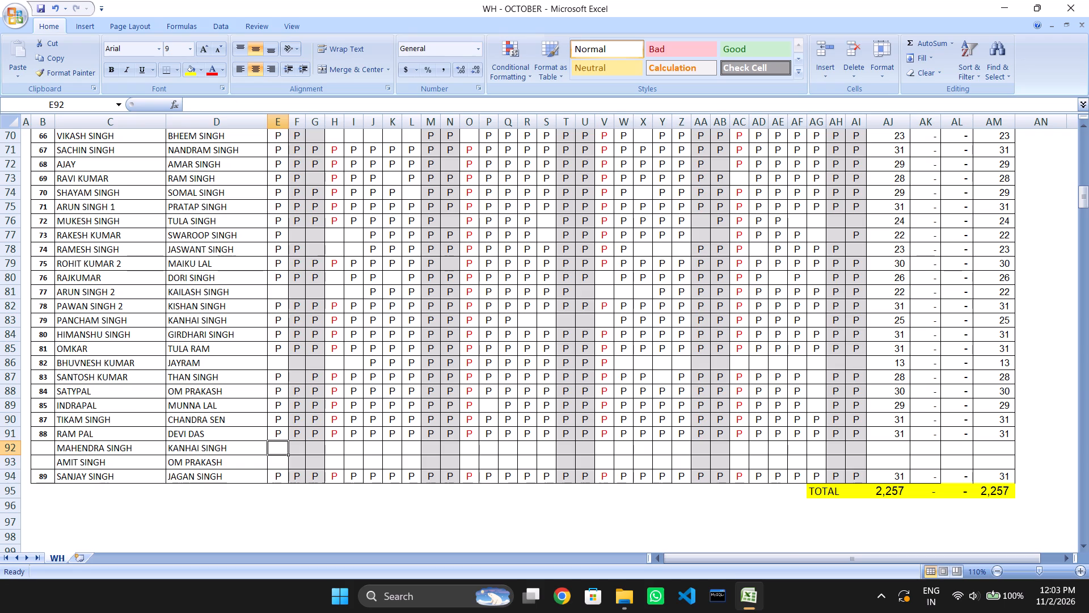
{"action": "left_click", "coordinate": [9, 477]}
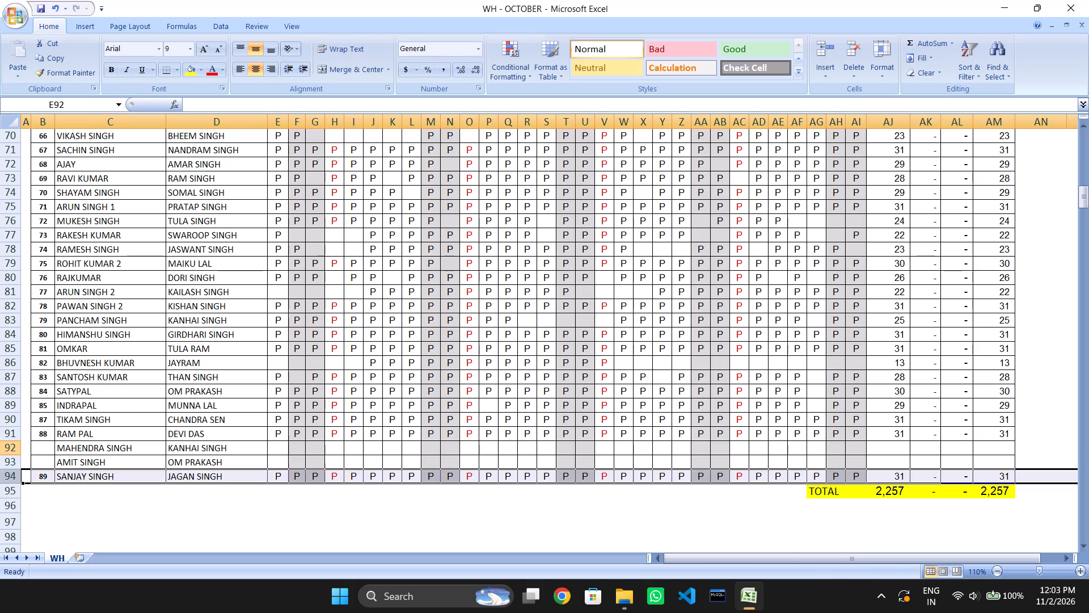
{"action": "right_click", "coordinate": [11, 477]}
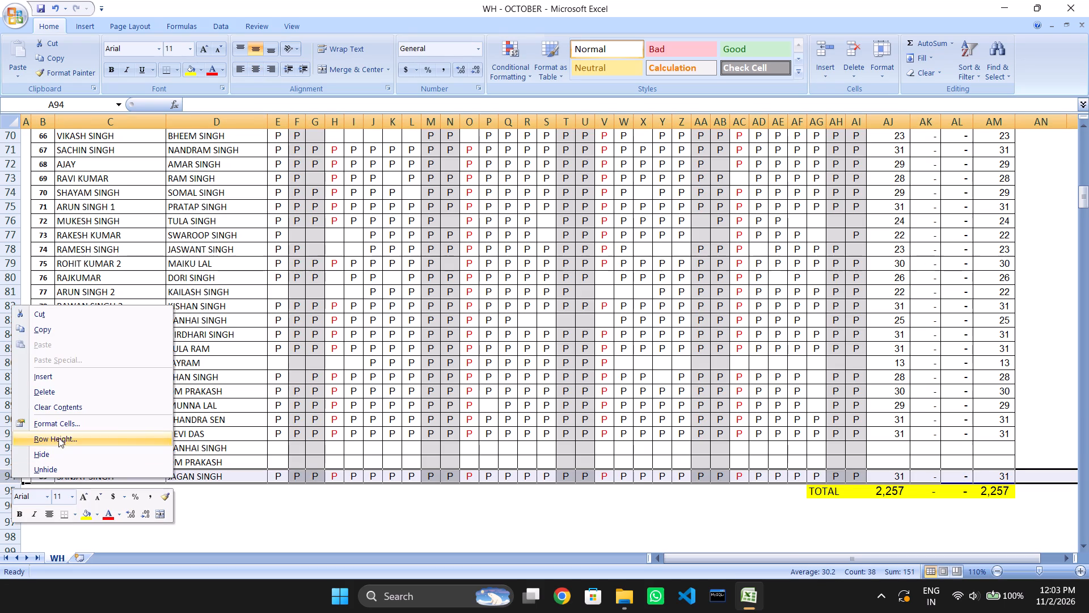
{"action": "left_click", "coordinate": [61, 392]}
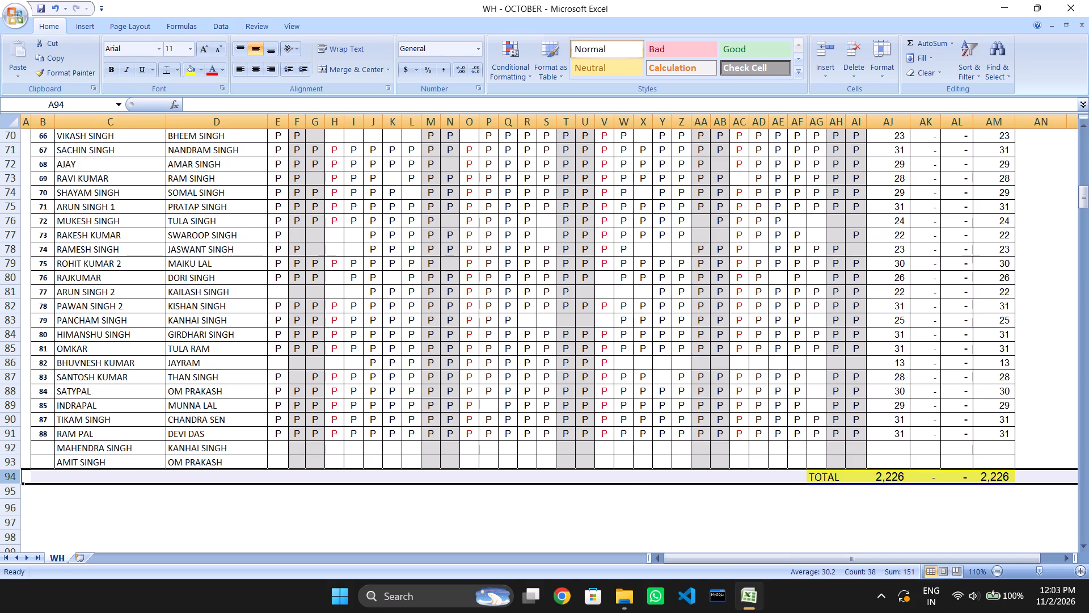
{"action": "left_click", "coordinate": [171, 529]}
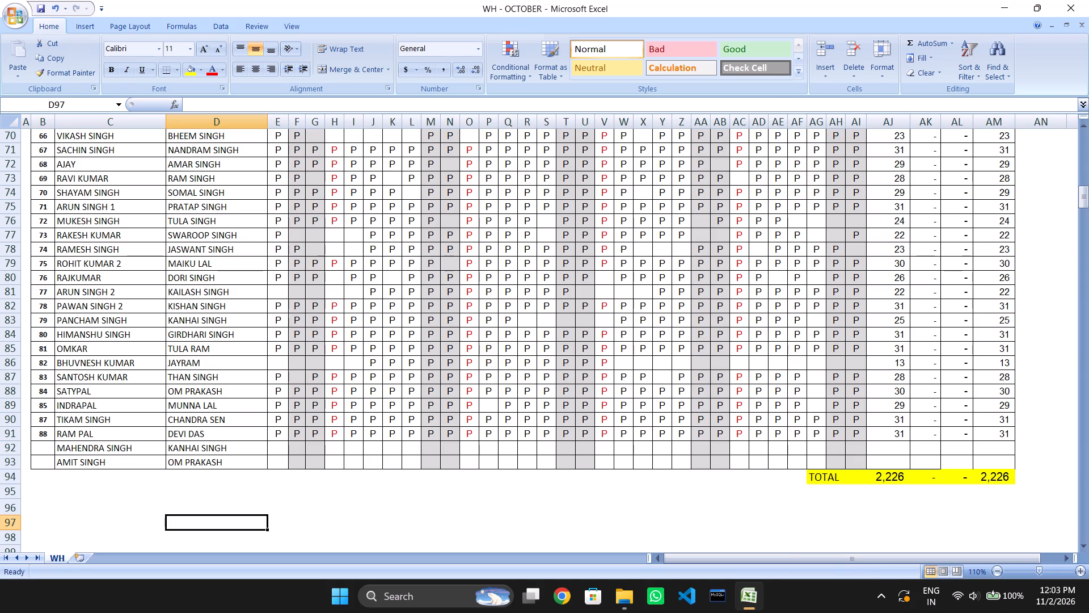
Review the existing entries in column D from row 91 up to about row 52 and back down to row 93.
{"action": "left_click", "coordinate": [281, 447]}
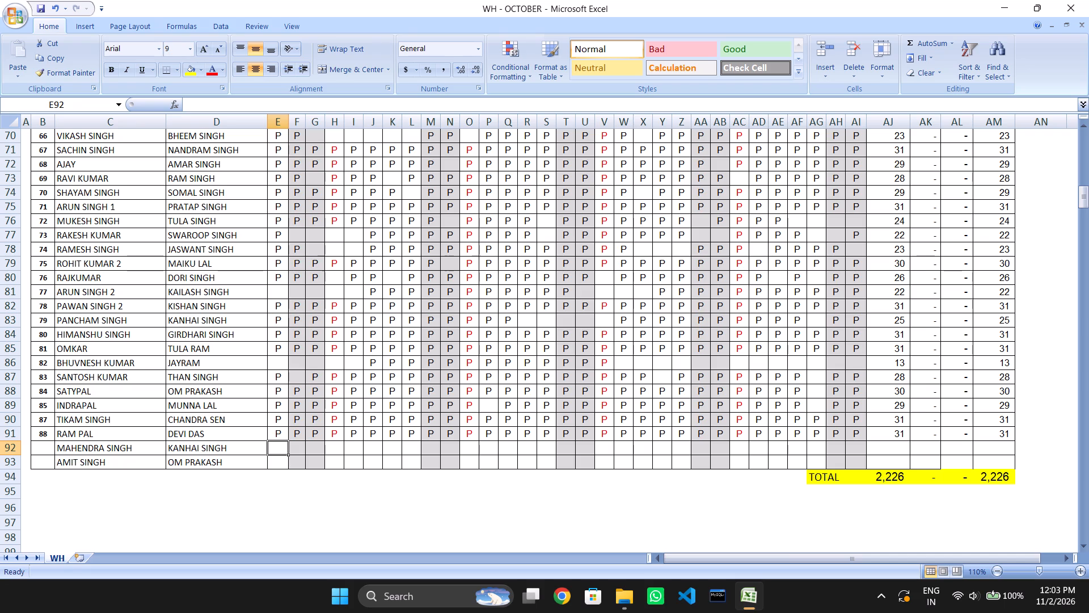
{"action": "key", "text": "Up"}
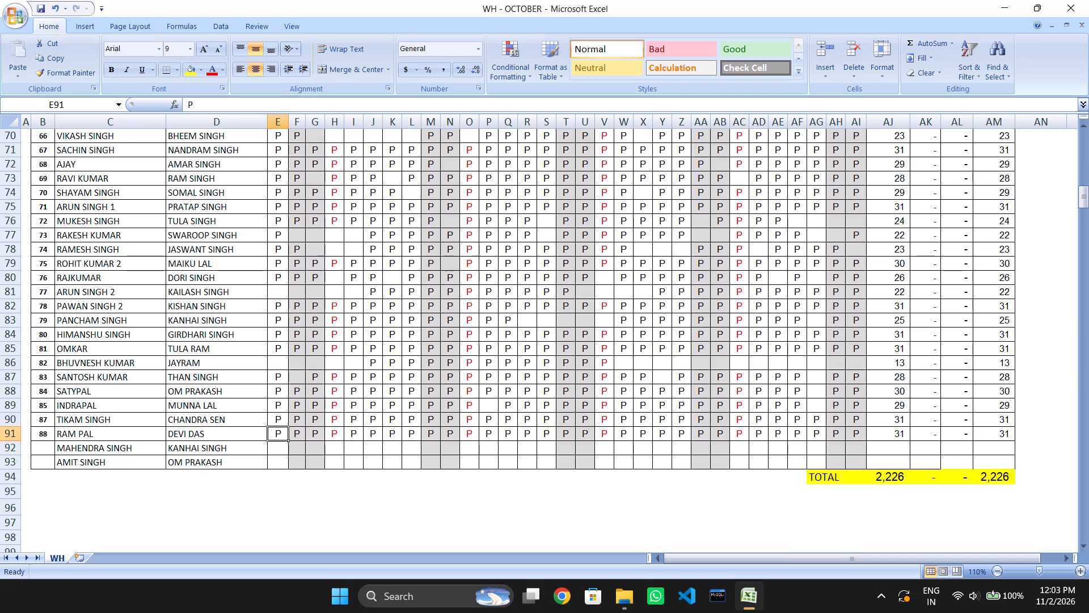
{"action": "key", "text": "Left"}
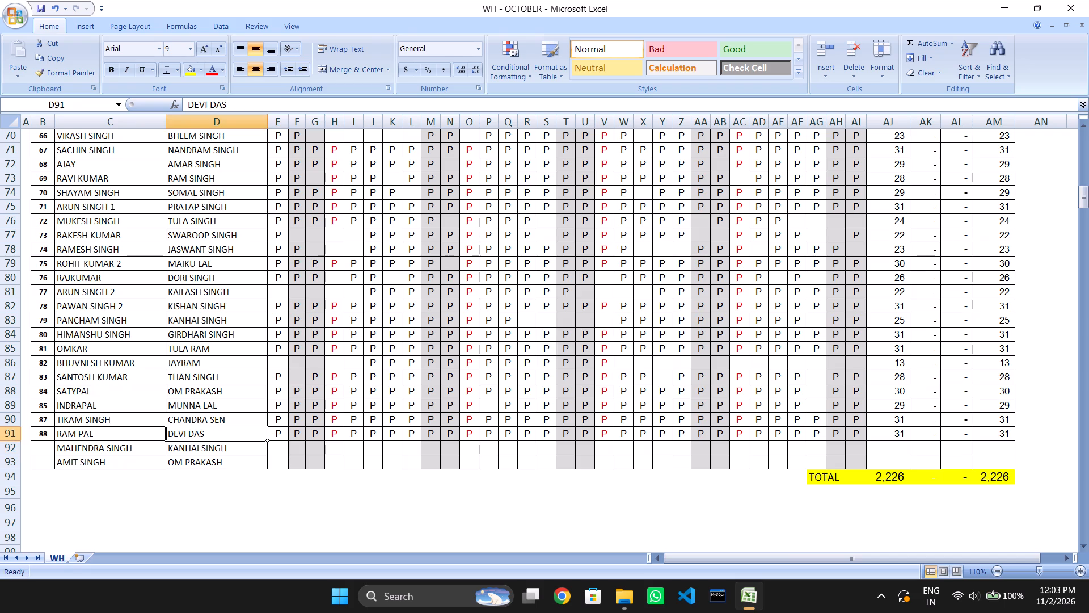
{"action": "key", "text": "Up"}
{"action": "key", "text": "Up"}
{"action": "key", "text": "Up"}
{"action": "key", "text": "Up"}
{"action": "key", "text": "Up"}
{"action": "key", "text": "Up"}
{"action": "key", "text": "Up"}
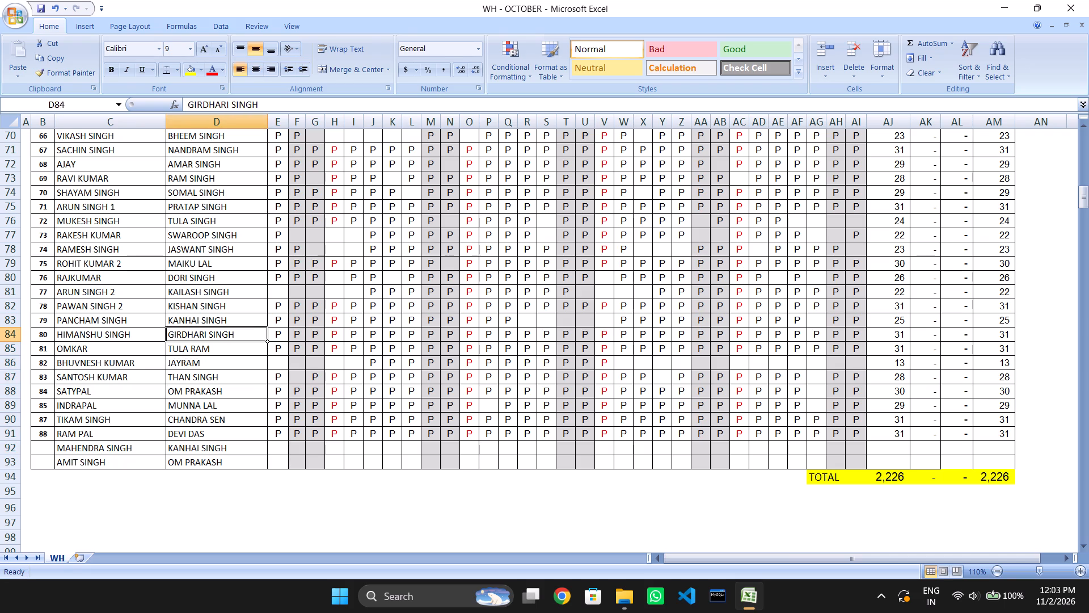
{"action": "key", "text": "Up"}
{"action": "key", "text": "Up"}
{"action": "key", "text": "Up"}
{"action": "key", "text": "Up"}
{"action": "key", "text": "Up"}
{"action": "key", "text": "Up"}
{"action": "key", "text": "Up"}
{"action": "key", "text": "Up"}
{"action": "key", "text": "Up"}
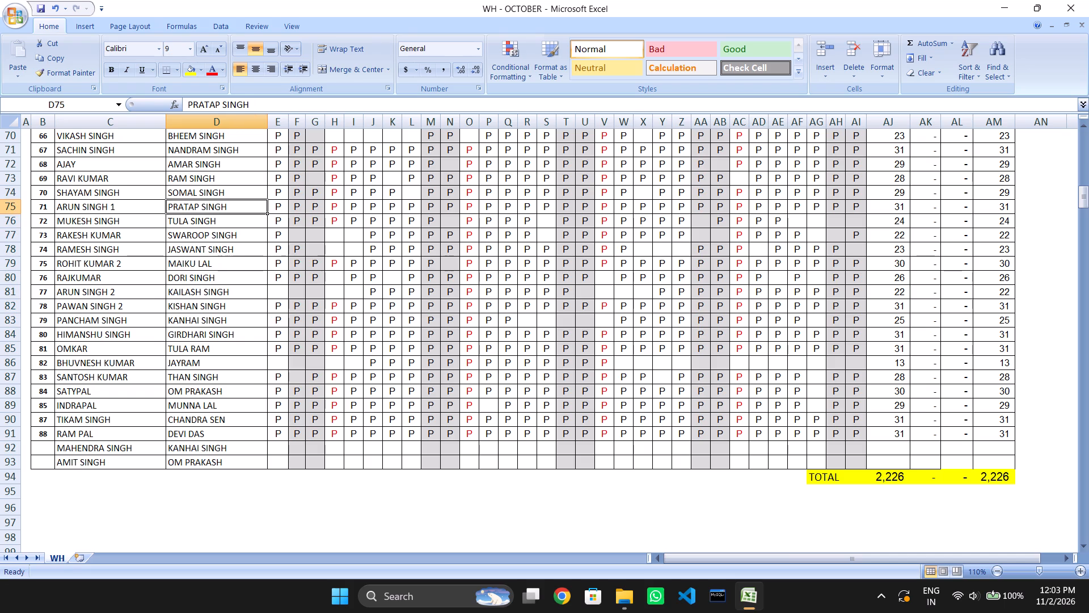
{"action": "key", "text": "Up"}
{"action": "key", "text": "Up"}
{"action": "key", "text": "Up"}
{"action": "key", "text": "Up"}
{"action": "key", "text": "Up"}
{"action": "key", "text": "Up"}
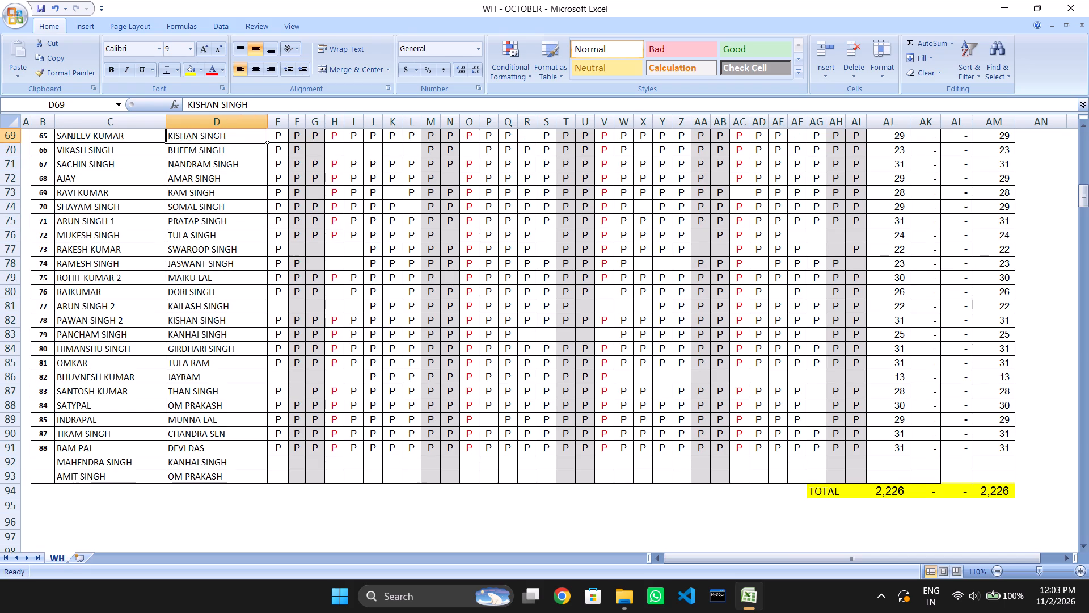
{"action": "key", "text": "Up"}
{"action": "key", "text": "Up"}
{"action": "key", "text": "Up"}
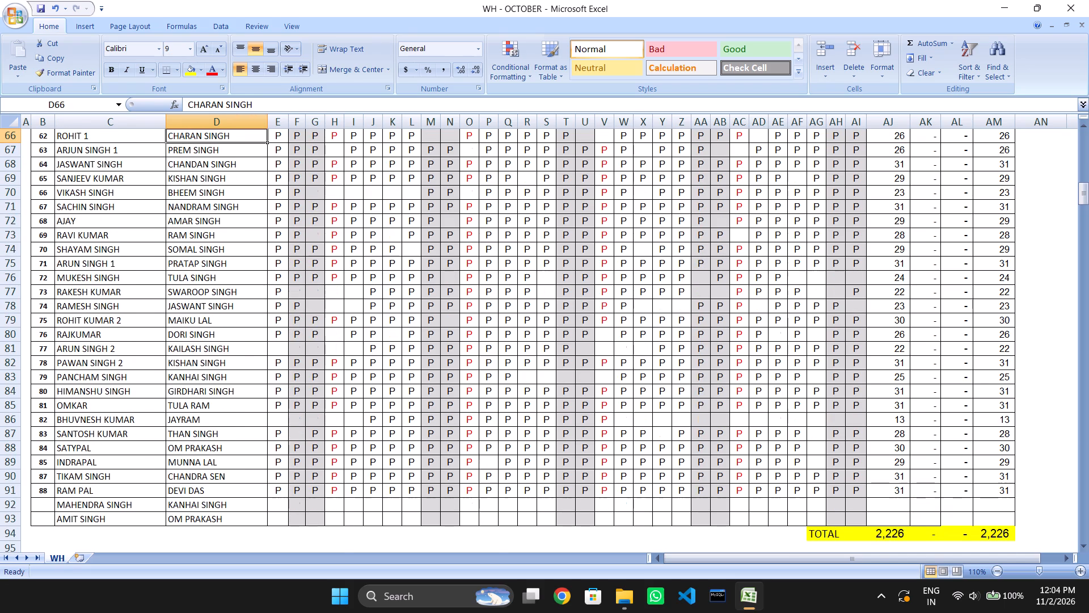
{"action": "key", "text": "Up"}
{"action": "key", "text": "Up"}
{"action": "key", "text": "Up"}
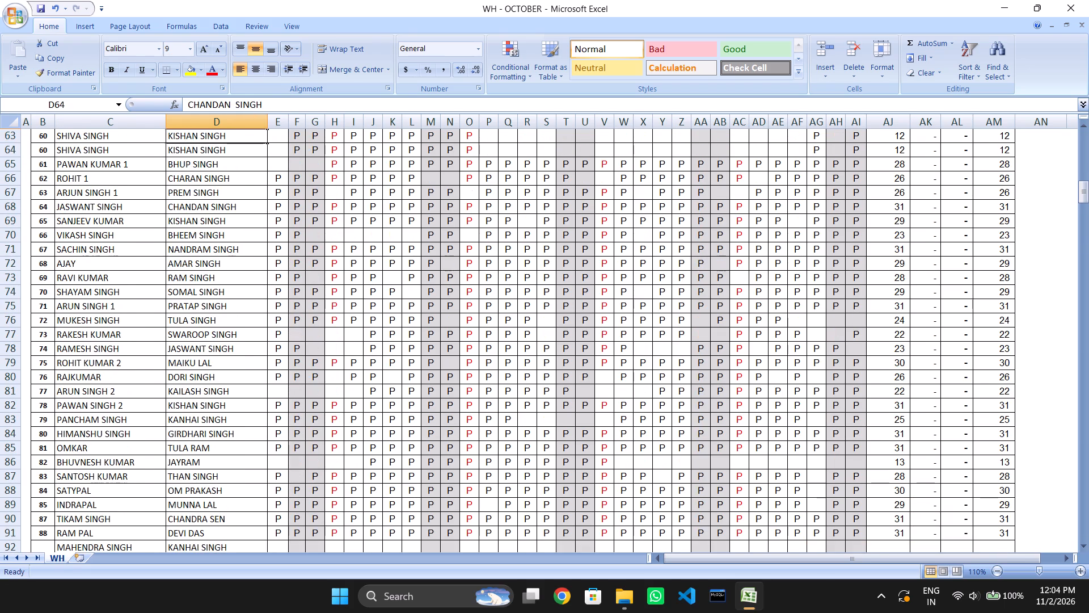
{"action": "key", "text": "Up"}
{"action": "key", "text": "Down"}
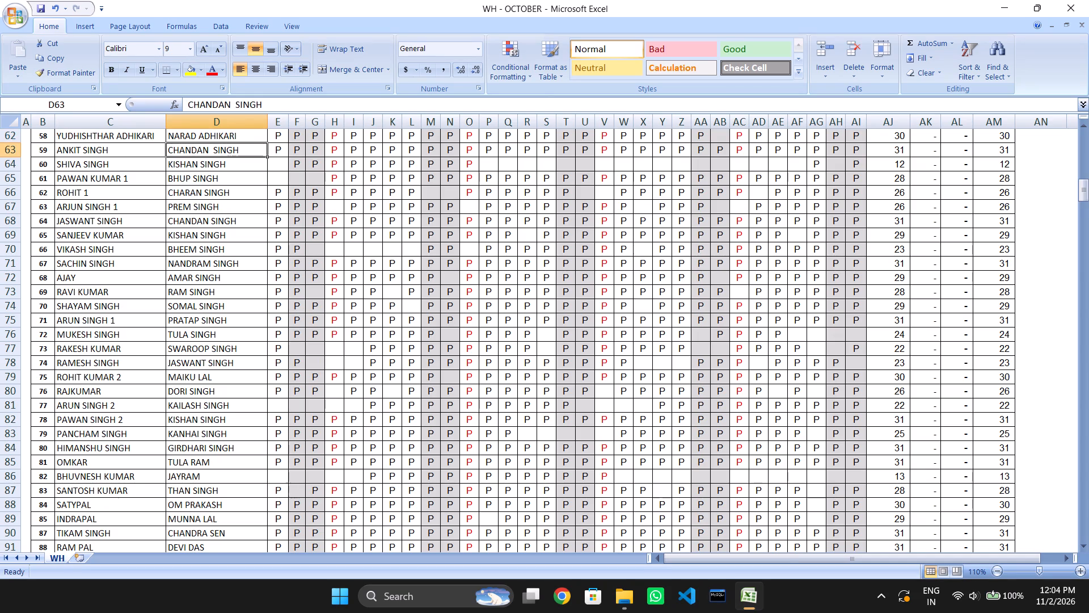
{"action": "key", "text": "Down"}
{"action": "key", "text": "Down"}
{"action": "key", "text": "Down"}
{"action": "key", "text": "Down"}
{"action": "key", "text": "Down"}
{"action": "key", "text": "Down"}
{"action": "key", "text": "Down"}
{"action": "key", "text": "Down"}
{"action": "key", "text": "Down"}
{"action": "key", "text": "Down"}
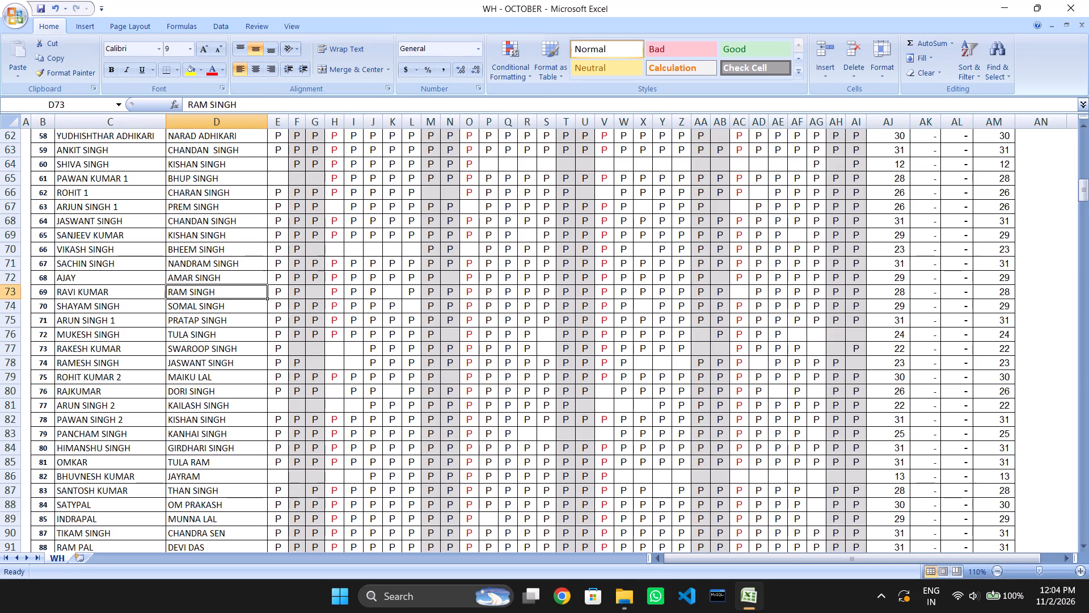
{"action": "key", "text": "Down"}
{"action": "key", "text": "Down"}
{"action": "key", "text": "Down"}
{"action": "key", "text": "Down"}
{"action": "key", "text": "Down"}
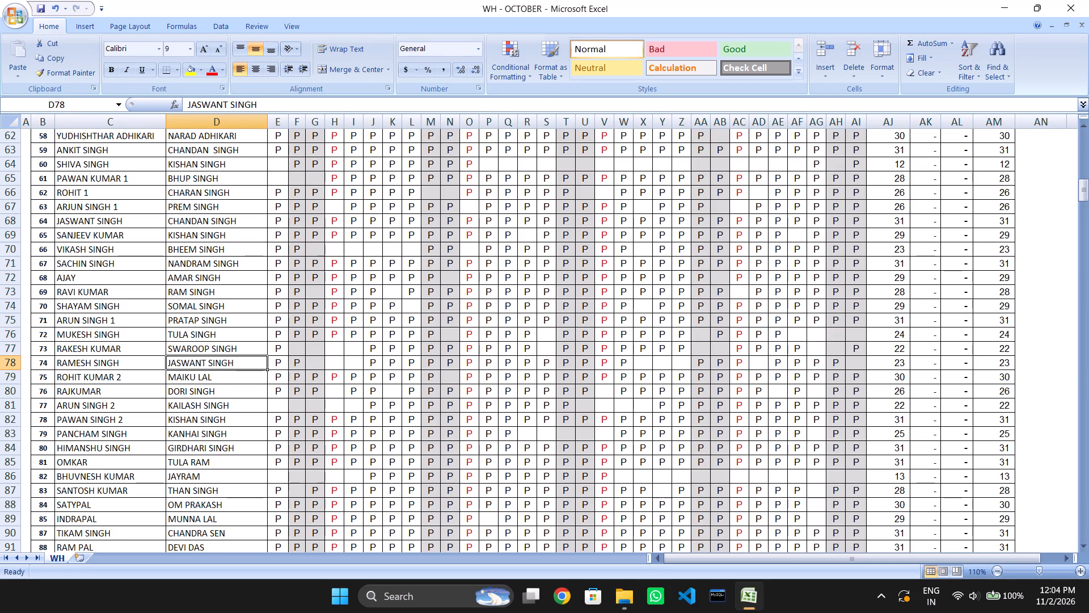
{"action": "key", "text": "Down"}
{"action": "key", "text": "Down"}
{"action": "key", "text": "Up"}
{"action": "key", "text": "Up"}
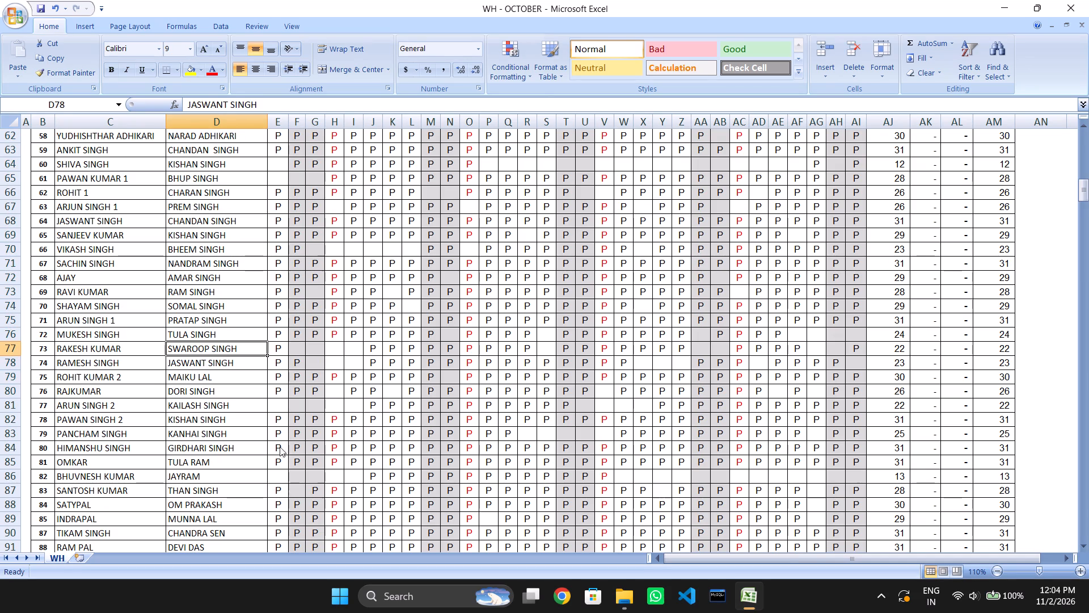
{"action": "key", "text": "Up"}
{"action": "key", "text": "Up"}
{"action": "key", "text": "Up"}
{"action": "key", "text": "Up"}
{"action": "key", "text": "Up"}
{"action": "key", "text": "Up"}
{"action": "key", "text": "Up"}
{"action": "key", "text": "Up"}
{"action": "key", "text": "Up"}
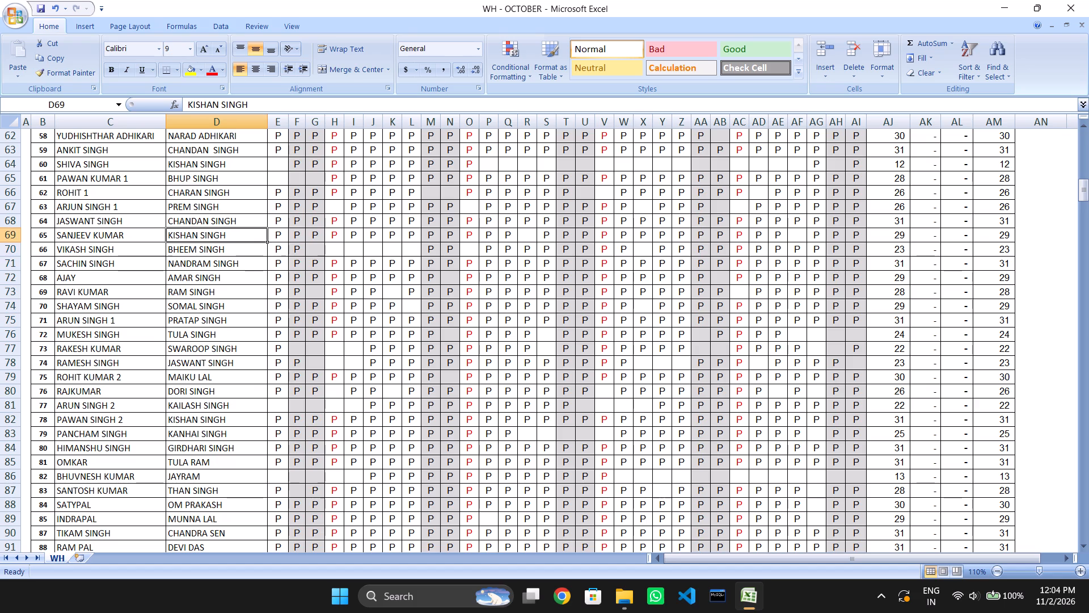
{"action": "key", "text": "Up"}
{"action": "key", "text": "Up"}
{"action": "key", "text": "Up"}
{"action": "key", "text": "Up"}
{"action": "key", "text": "Up"}
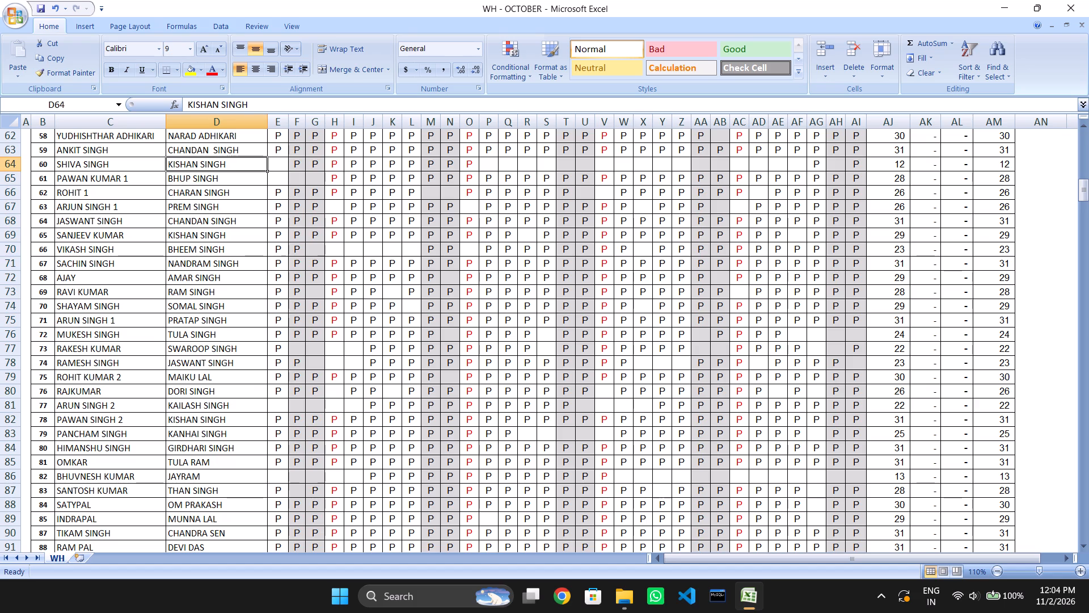
{"action": "key", "text": "Up"}
{"action": "key", "text": "Up"}
{"action": "key", "text": "Up"}
{"action": "key", "text": "Up"}
{"action": "key", "text": "Up"}
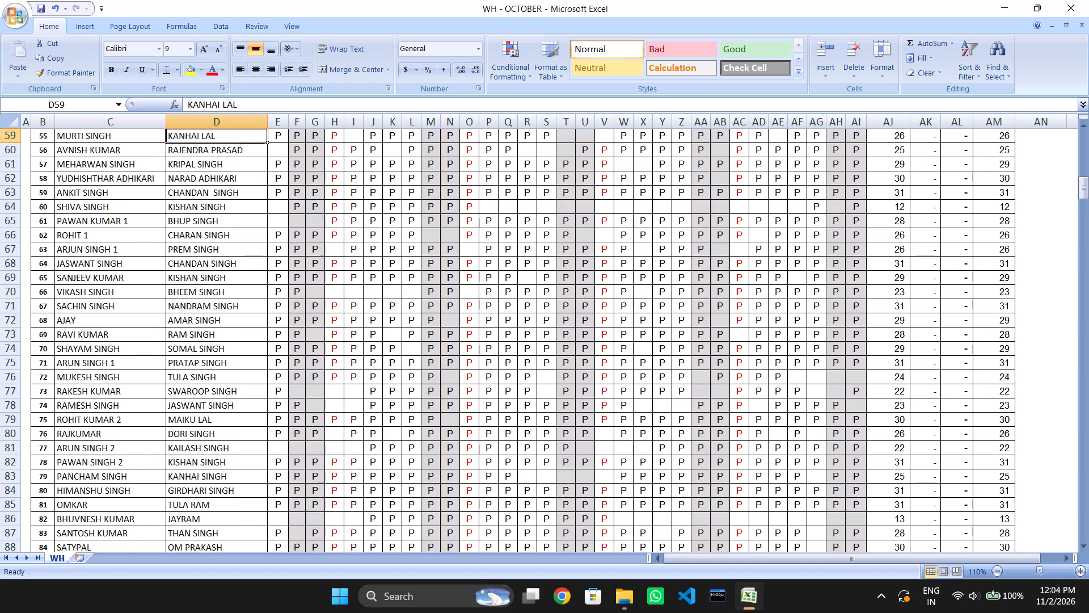
{"action": "key", "text": "Up"}
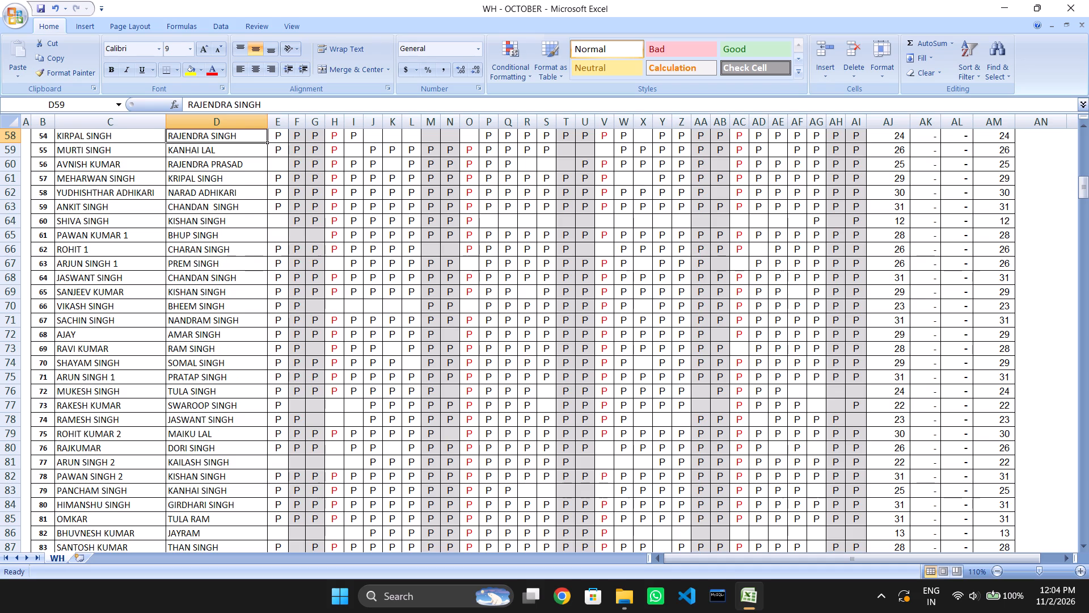
{"action": "key", "text": "Up"}
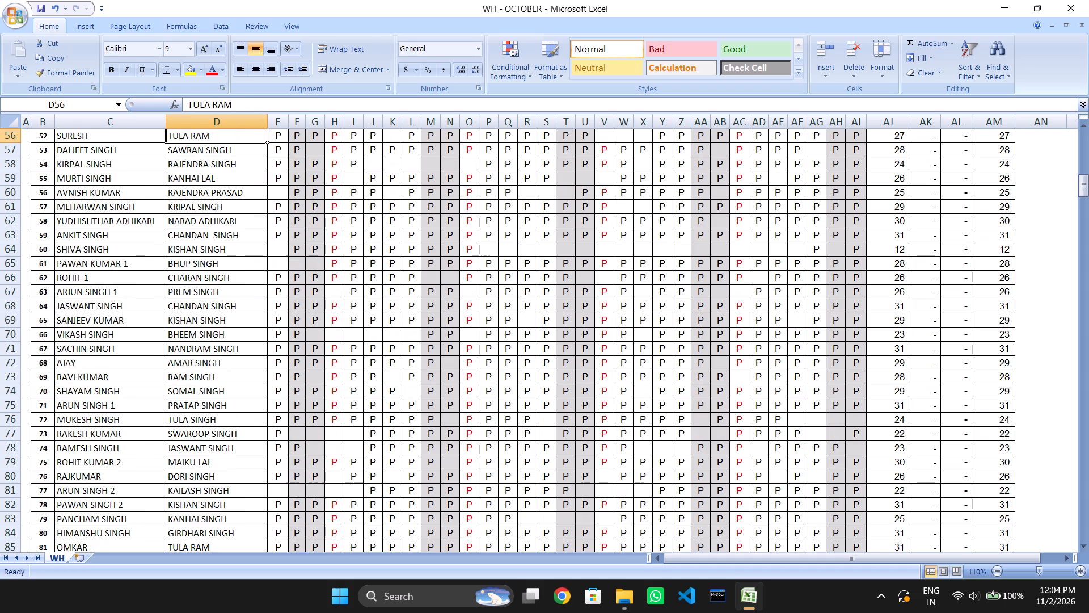
{"action": "key", "text": "Up"}
{"action": "key", "text": "Up"}
{"action": "key", "text": "Up"}
{"action": "key", "text": "Up"}
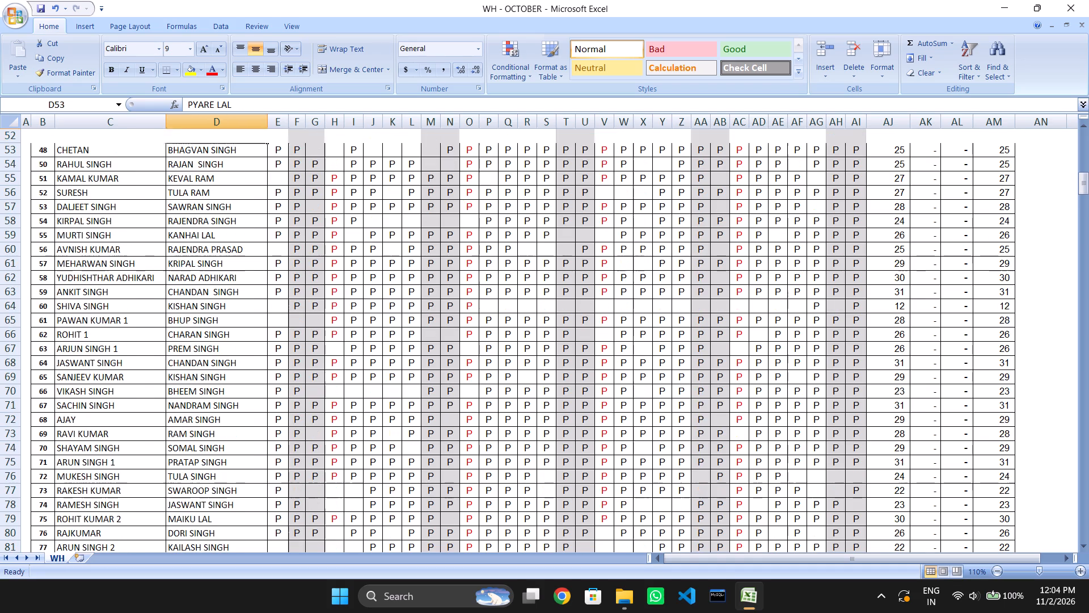
{"action": "key", "text": "Up"}
{"action": "key", "text": "Down"}
{"action": "key", "text": "Down"}
{"action": "key", "text": "Down"}
{"action": "key", "text": "Down"}
{"action": "key", "text": "Down"}
{"action": "key", "text": "Down"}
{"action": "key", "text": "Down"}
{"action": "key", "text": "Down"}
{"action": "key", "text": "Down"}
{"action": "key", "text": "Down"}
{"action": "key", "text": "Down"}
{"action": "key", "text": "Down"}
{"action": "key", "text": "Down"}
{"action": "key", "text": "Down"}
{"action": "key", "text": "Down"}
{"action": "key", "text": "Down"}
{"action": "key", "text": "Down"}
{"action": "key", "text": "Down"}
{"action": "key", "text": "Down"}
{"action": "key", "text": "Down"}
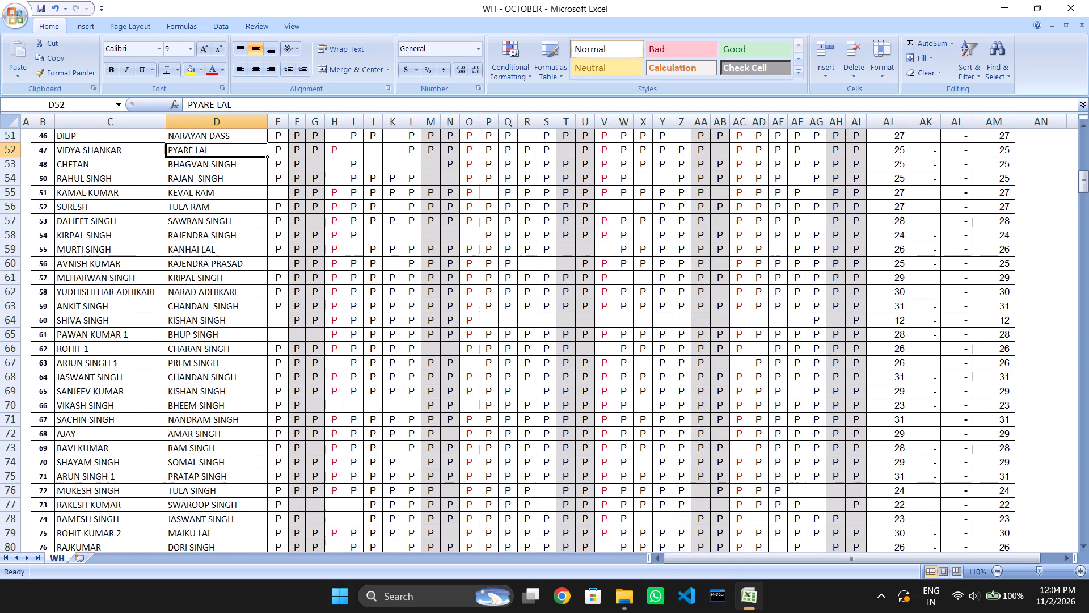
{"action": "key", "text": "Down"}
{"action": "key", "text": "Down"}
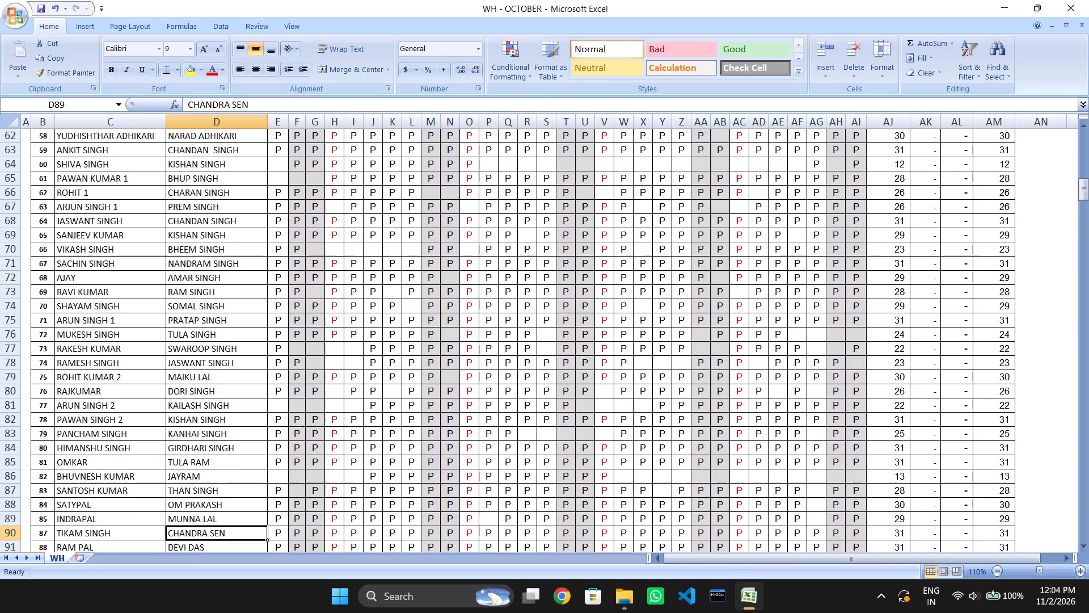
{"action": "key", "text": "Down"}
{"action": "key", "text": "Down"}
{"action": "key", "text": "Down"}
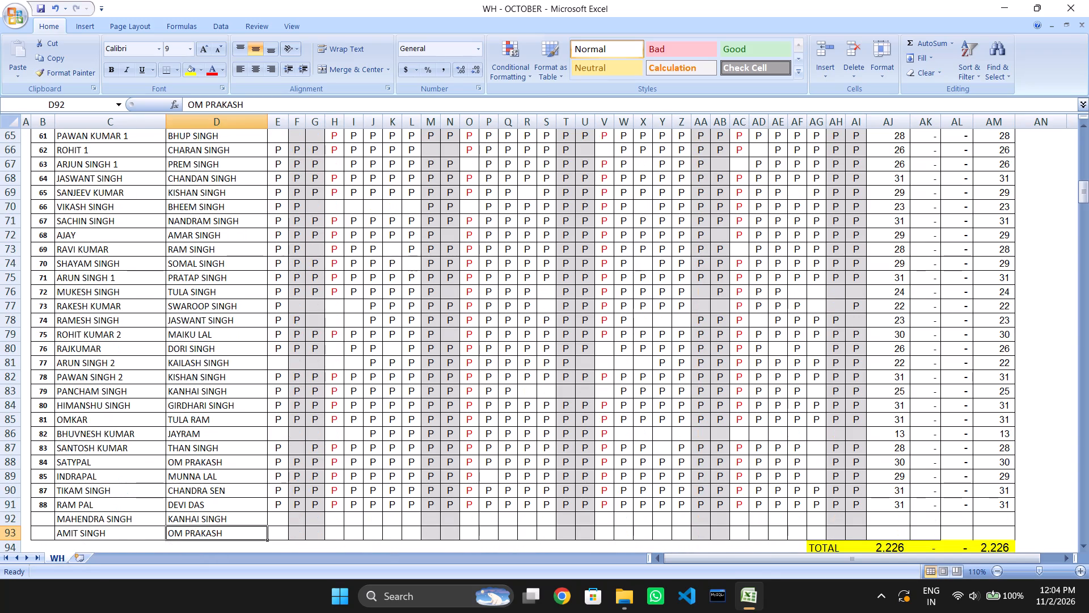
Mark the worker in row 92 present with P for days 13 to 17, cells Q92 through U92.
{"action": "left_click", "coordinate": [246, 519]}
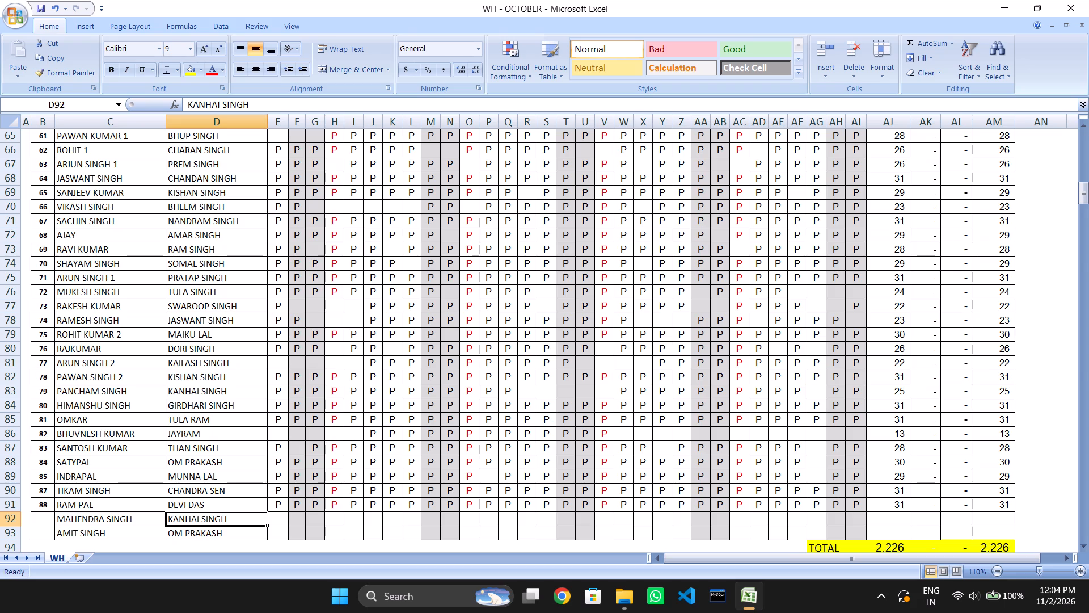
{"action": "left_click", "coordinate": [508, 513]}
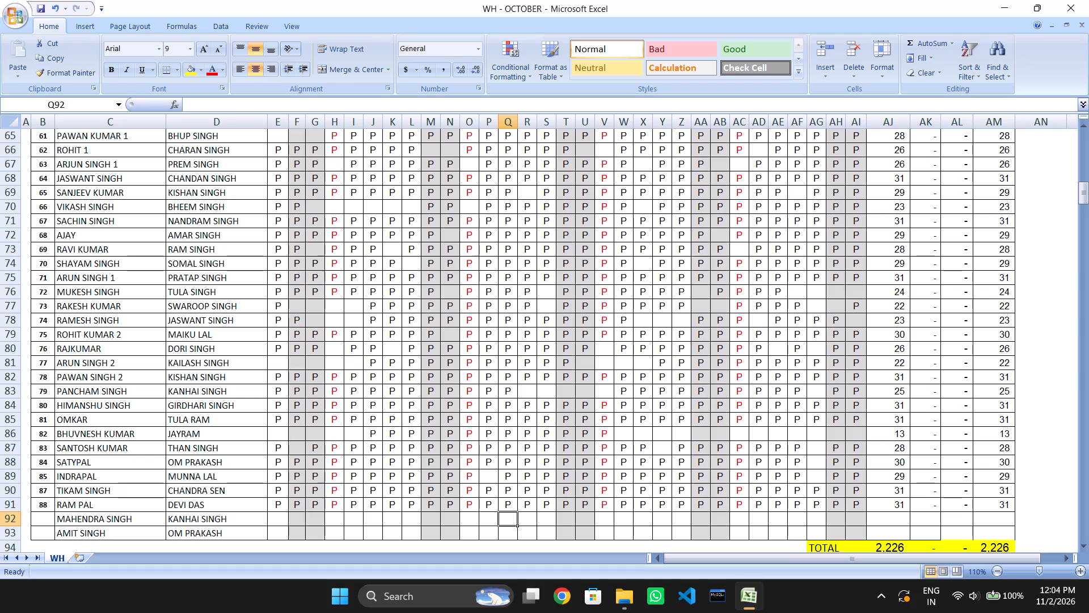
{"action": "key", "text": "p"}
{"action": "key", "text": "Right"}
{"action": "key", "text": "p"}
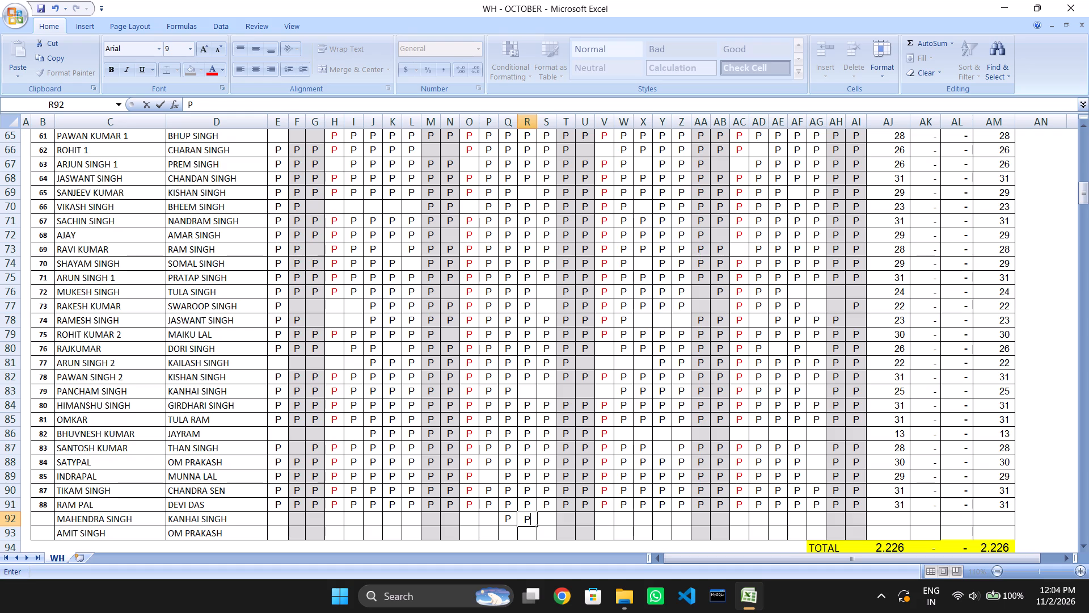
{"action": "key", "text": "Right"}
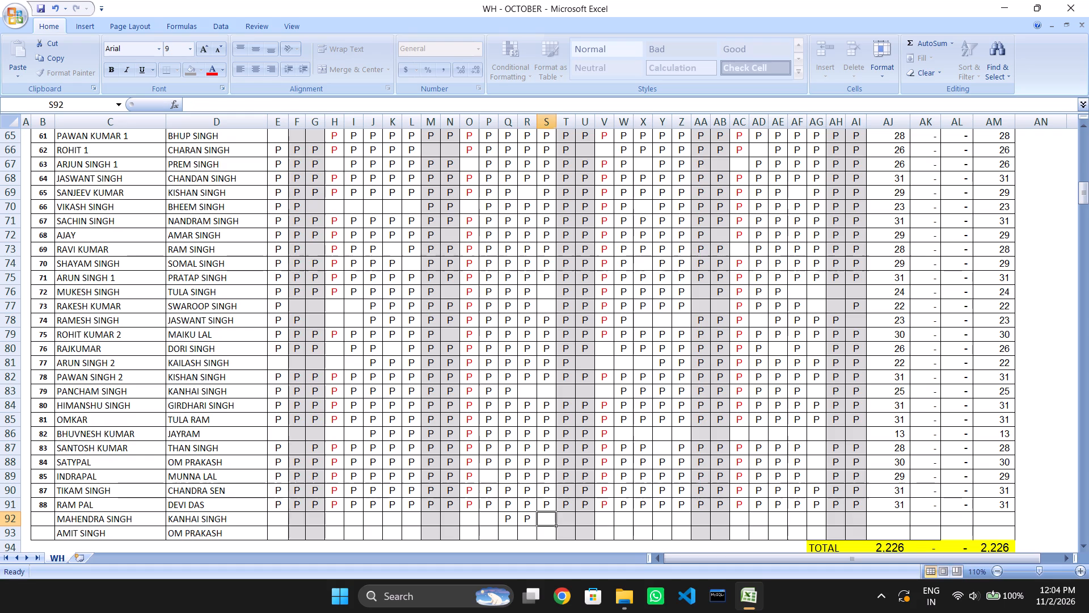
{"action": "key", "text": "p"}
{"action": "key", "text": "Right"}
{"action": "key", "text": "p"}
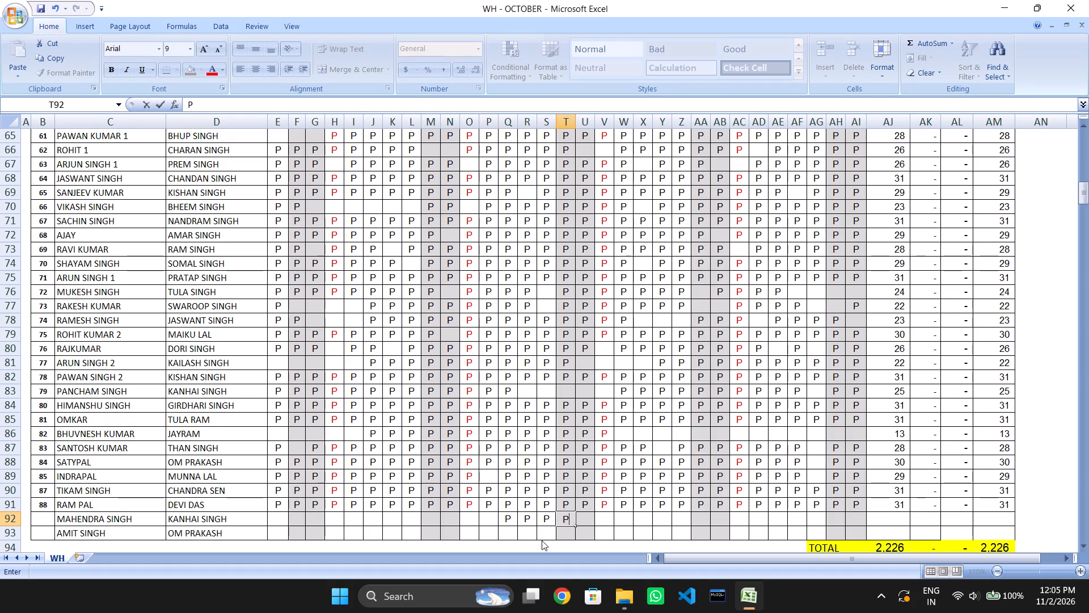
{"action": "key", "text": "Right"}
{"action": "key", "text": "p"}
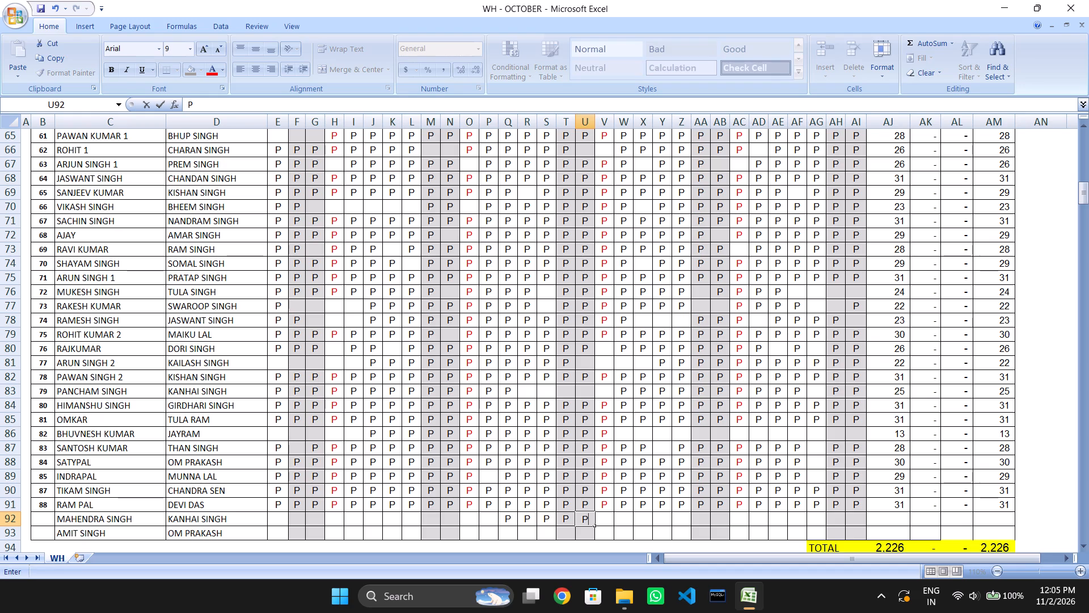
Mark the worker in row 93 present with P for days 13 to 17, cells Q93 through U93.
{"action": "key", "text": "Down"}
{"action": "key", "text": "Left"}
{"action": "key", "text": "Left"}
{"action": "key", "text": "Left"}
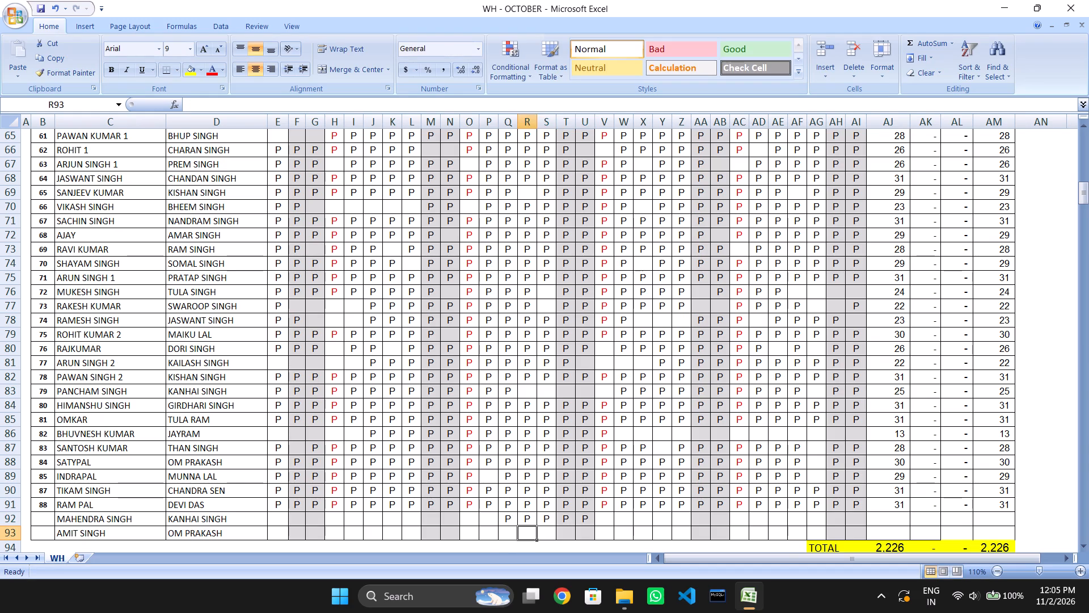
{"action": "key", "text": "Left"}
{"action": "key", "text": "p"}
{"action": "key", "text": "Right"}
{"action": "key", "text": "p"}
{"action": "key", "text": "Right"}
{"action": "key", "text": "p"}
{"action": "key", "text": "Right"}
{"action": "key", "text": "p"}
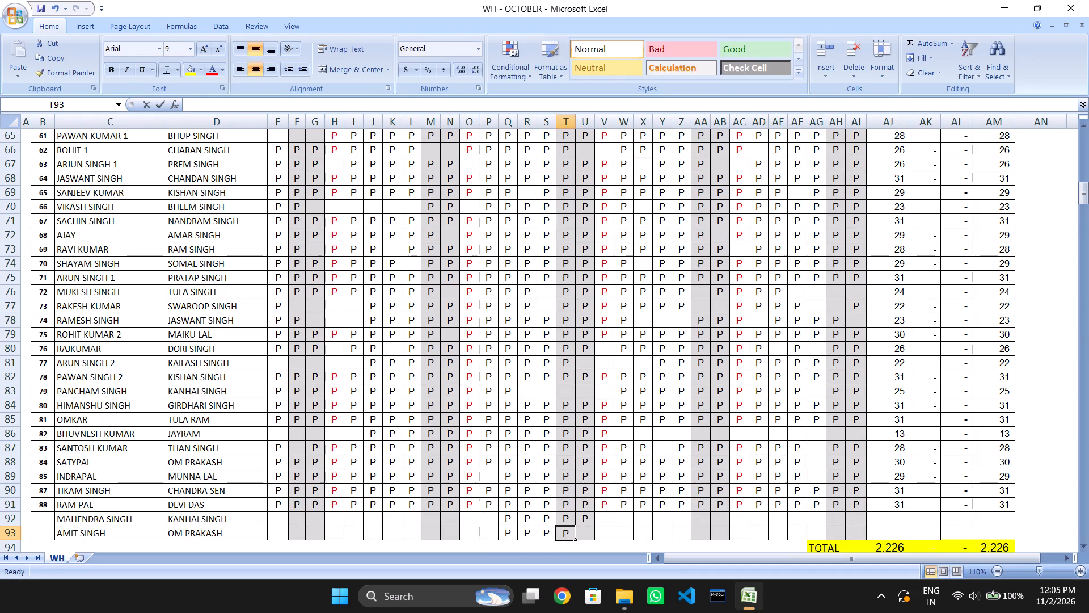
{"action": "key", "text": "Right"}
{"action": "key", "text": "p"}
{"action": "key", "text": "Right"}
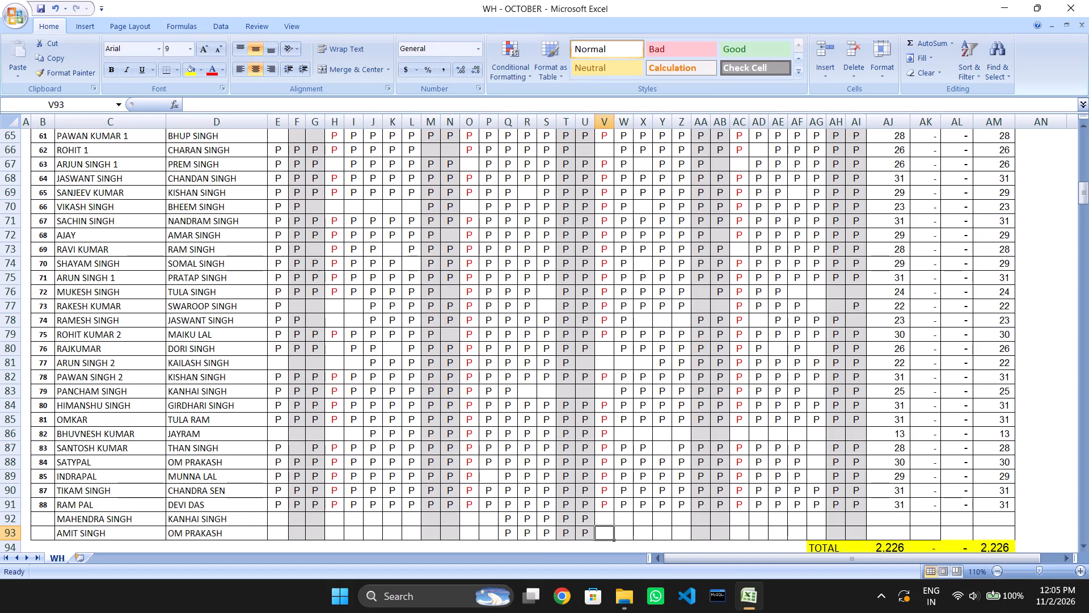
Continue row 93's attendance by entering P for days 18 to 22, cells V93 through Z93.
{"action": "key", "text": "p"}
{"action": "key", "text": "Right"}
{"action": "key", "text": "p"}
{"action": "key", "text": "Right"}
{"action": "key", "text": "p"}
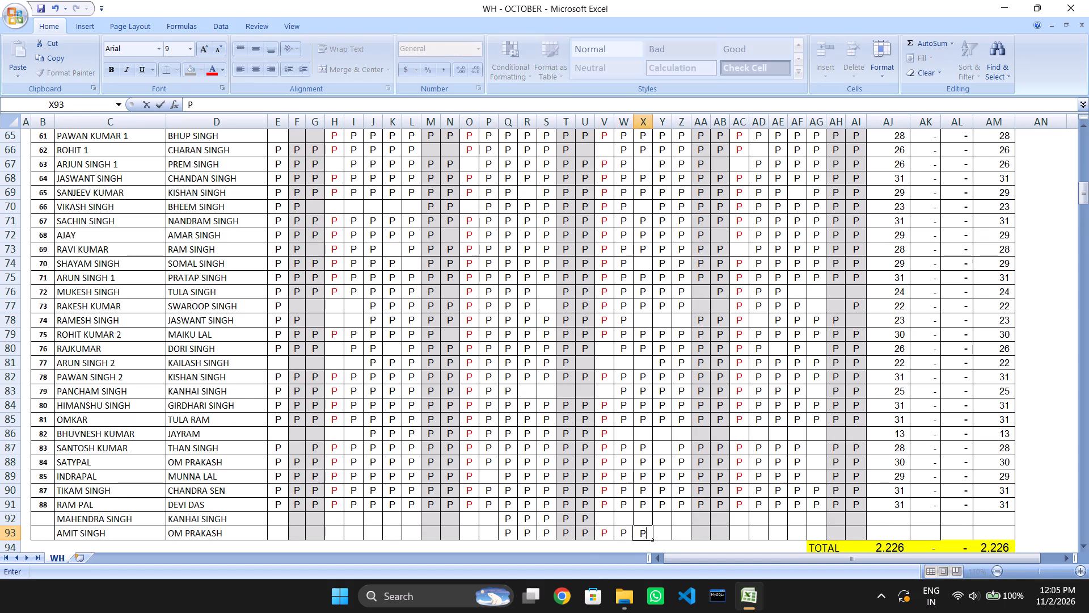
{"action": "key", "text": "Right"}
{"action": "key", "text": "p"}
{"action": "key", "text": "Right"}
{"action": "key", "text": "Right"}
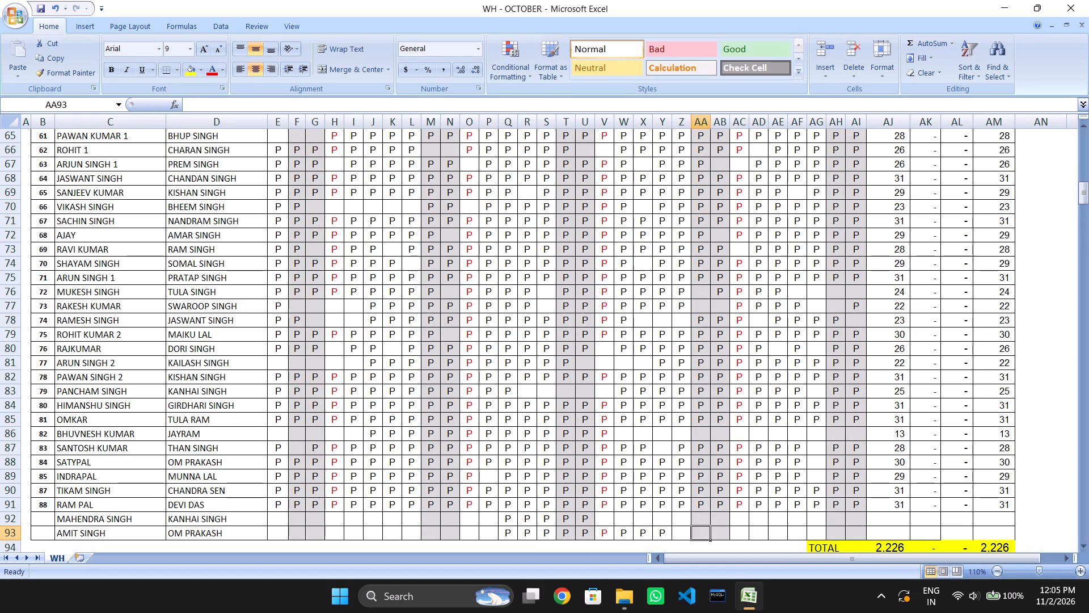
{"action": "key", "text": "Left"}
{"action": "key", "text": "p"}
{"action": "key", "text": "Right"}
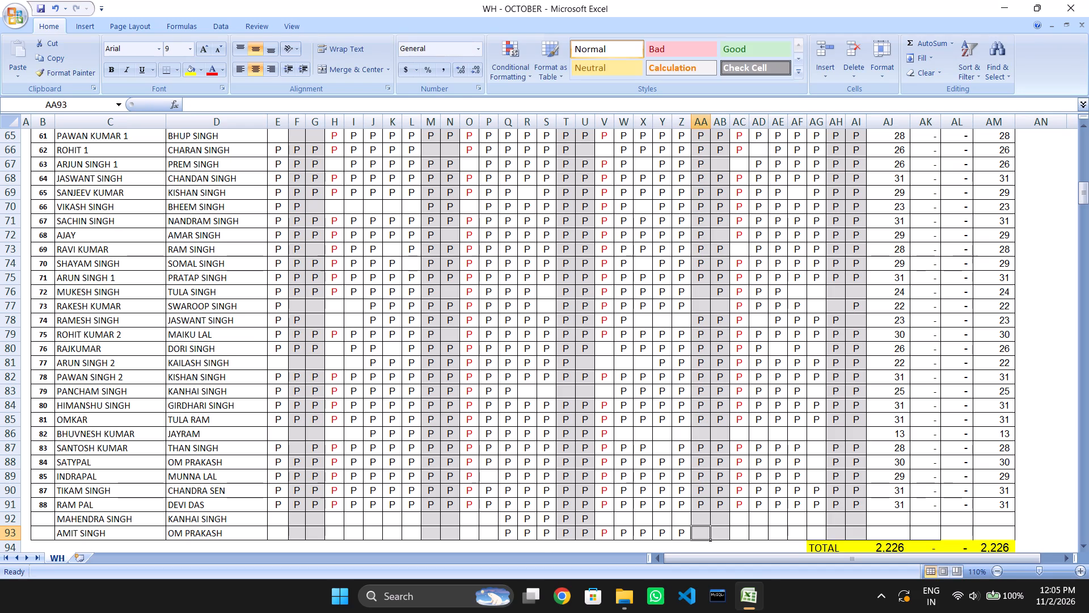
Clear the P from X93, the day 20 attendance cell in row 93.
{"action": "key", "text": "Left"}
{"action": "key", "text": "Left"}
{"action": "key", "text": "Left"}
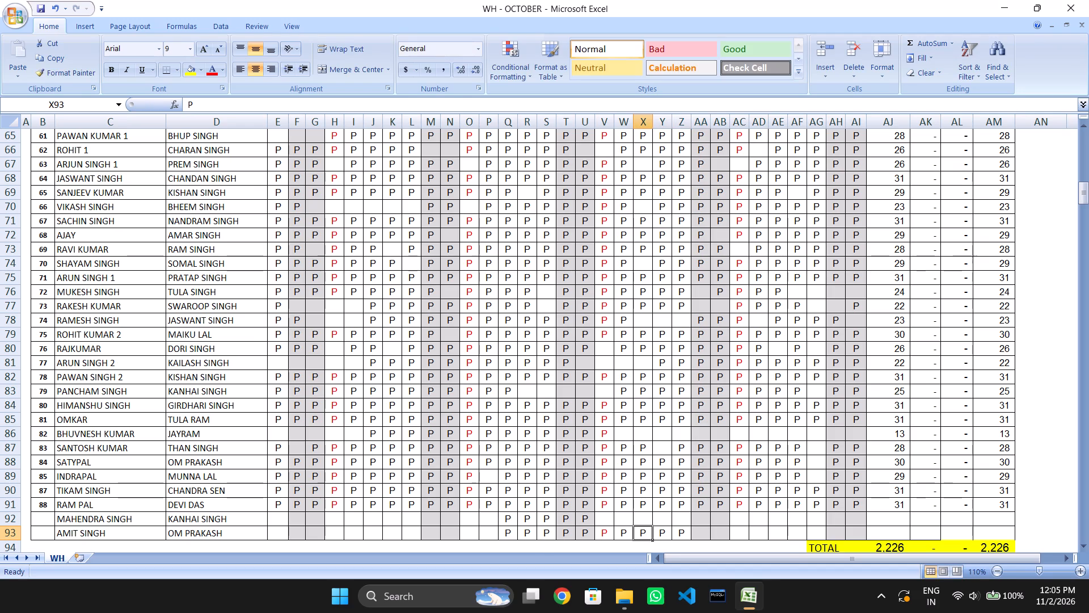
{"action": "key", "text": "BackSpace"}
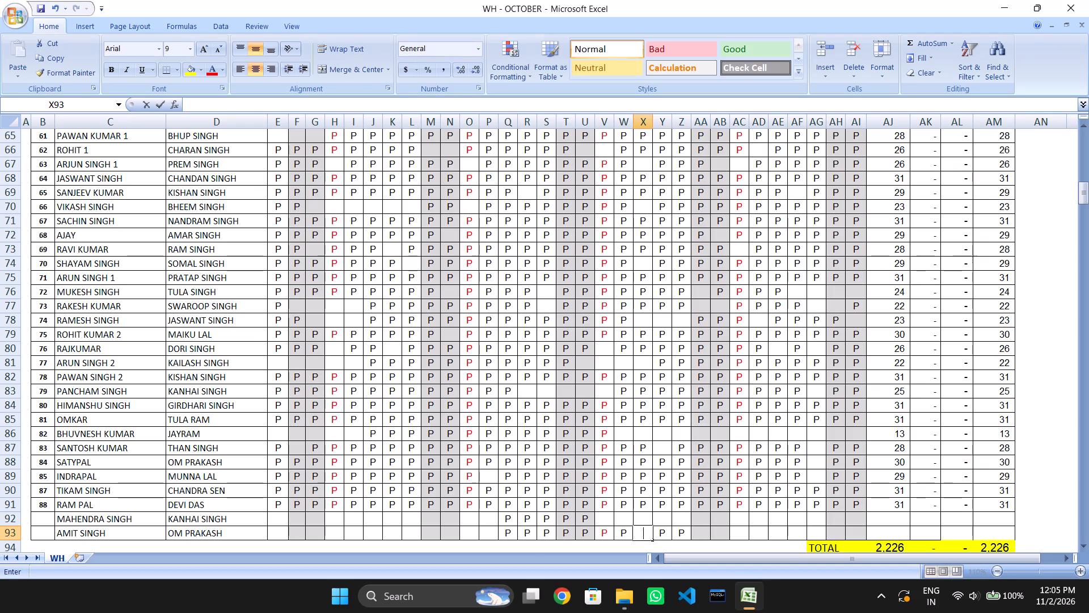
{"action": "key", "text": "Right"}
Enter P in row 93 for days 23, 25 to 28, 30 and 31, leaving AB93 and AG93 blank.
{"action": "key", "text": "Right"}
{"action": "key", "text": "Right"}
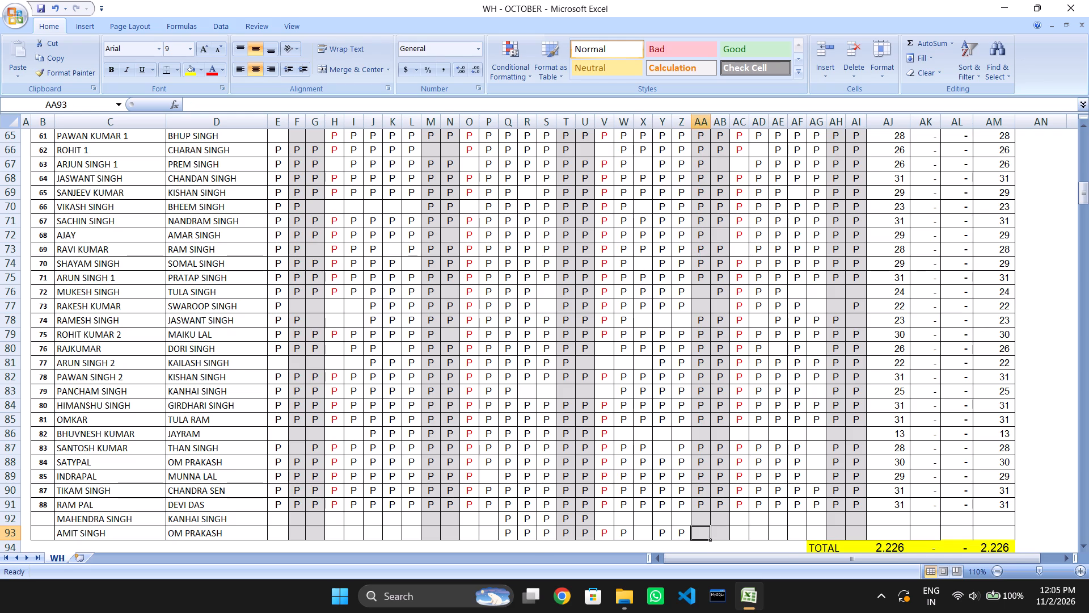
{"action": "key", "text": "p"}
{"action": "key", "text": "Right"}
{"action": "key", "text": "Right"}
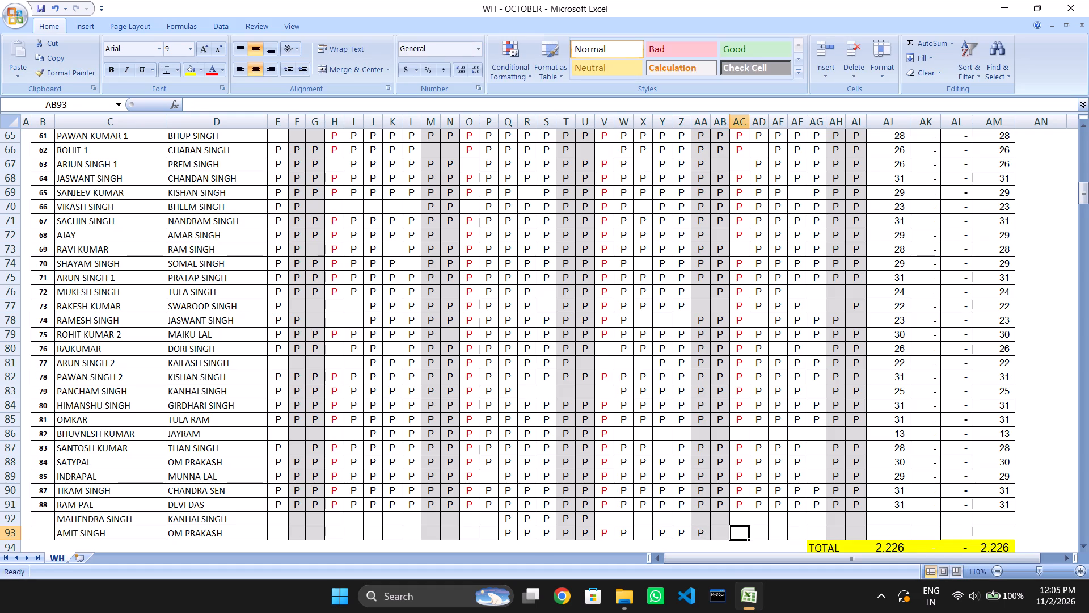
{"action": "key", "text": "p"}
{"action": "key", "text": "Right"}
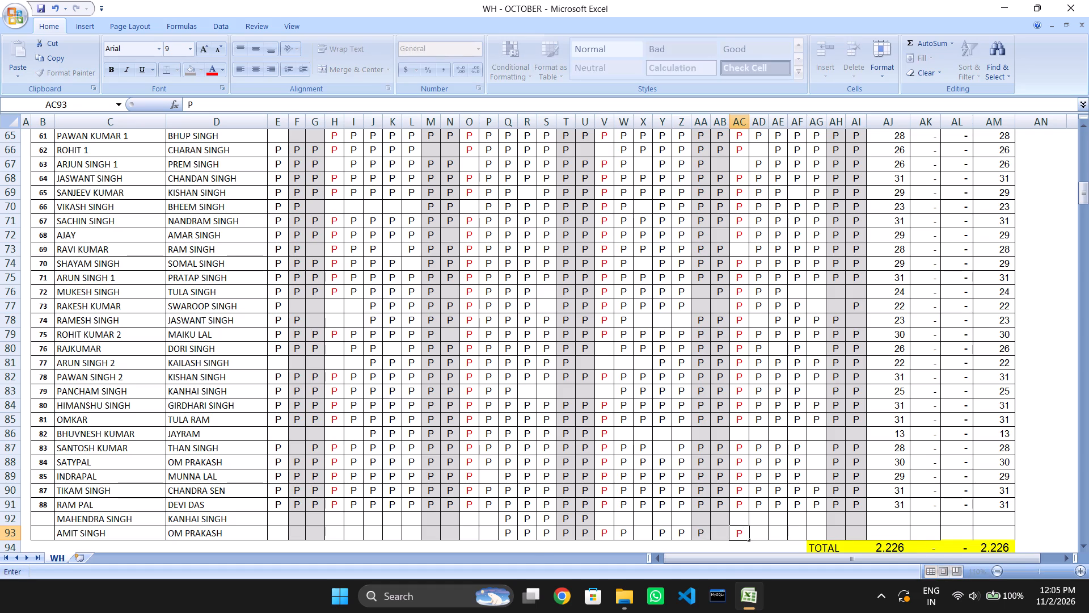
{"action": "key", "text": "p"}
{"action": "key", "text": "Right"}
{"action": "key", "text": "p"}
{"action": "key", "text": "Right"}
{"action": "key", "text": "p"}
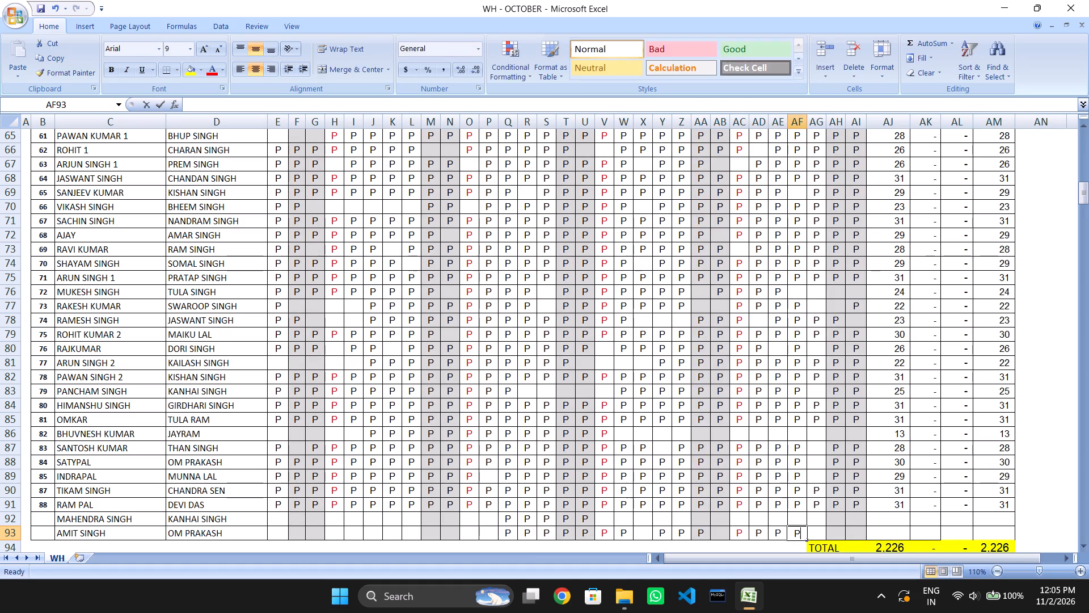
{"action": "key", "text": "Right"}
{"action": "key", "text": "Right"}
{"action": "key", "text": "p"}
{"action": "key", "text": "Right"}
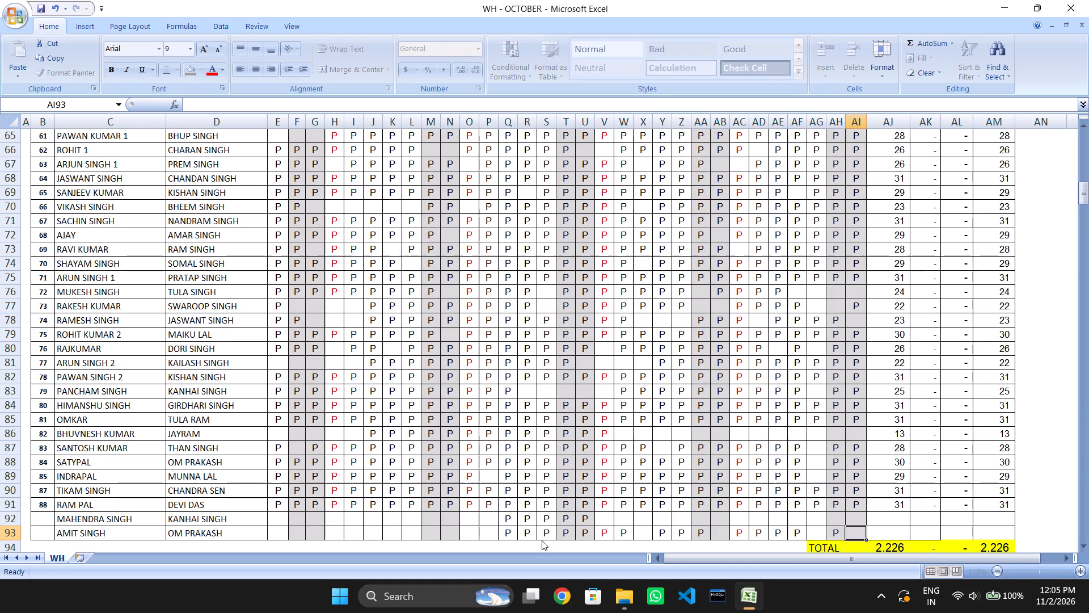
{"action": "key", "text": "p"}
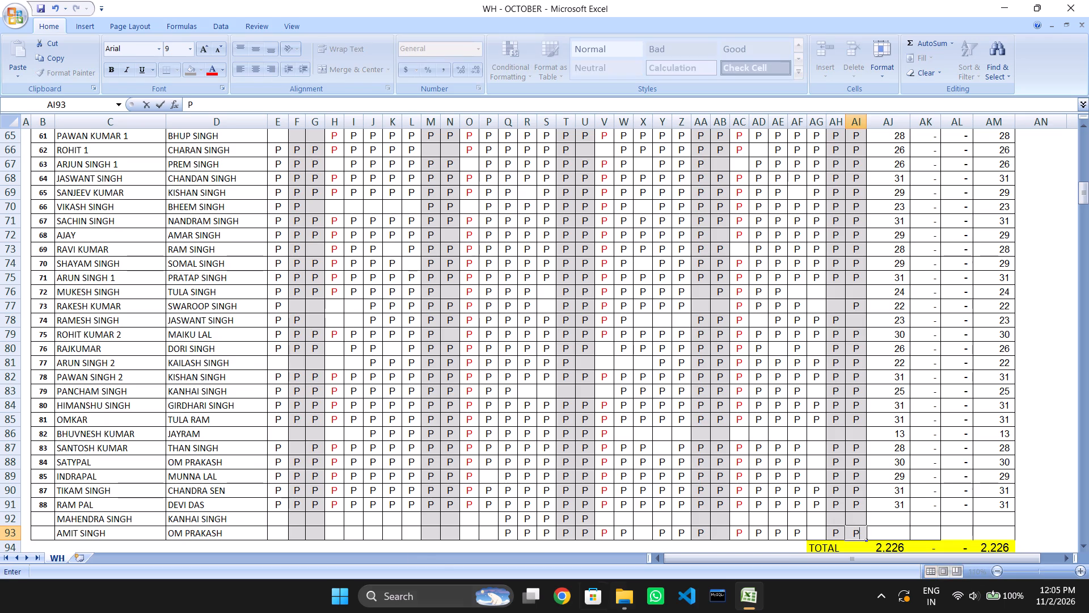
Fill the P, H, S and Total formulas in AJ91 through AM91 down to rows 92 and 93.
{"action": "left_click", "coordinate": [899, 523]}
{"action": "left_click", "coordinate": [896, 503]}
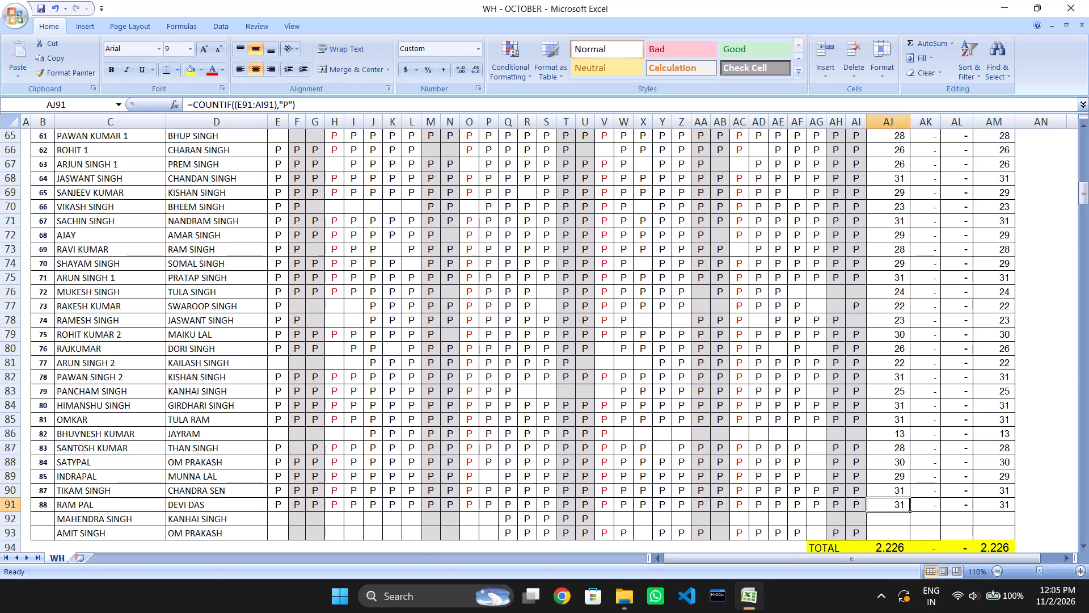
{"action": "left_click_drag", "start_coordinate": [909, 511], "coordinate": [909, 536]}
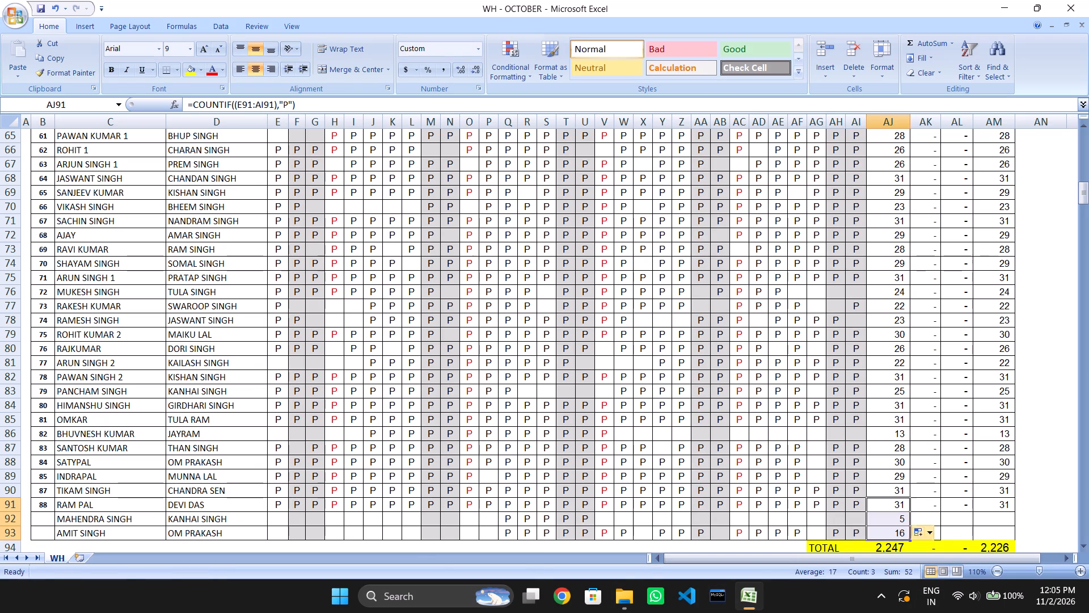
{"action": "left_click", "coordinate": [1001, 505]}
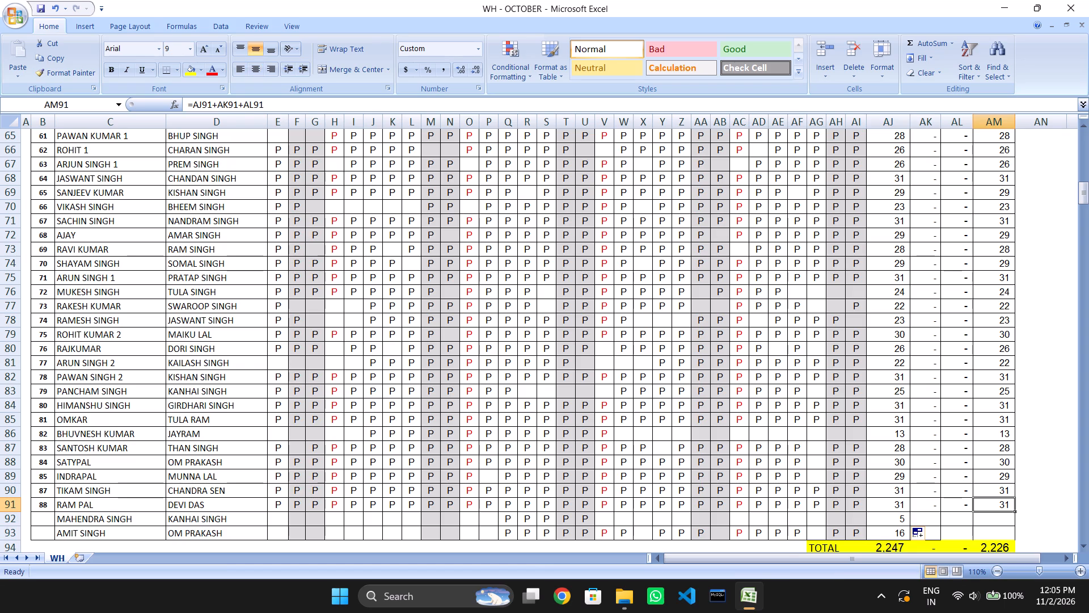
{"action": "left_click_drag", "start_coordinate": [1015, 511], "coordinate": [1010, 536]}
{"action": "left_click", "coordinate": [924, 506]}
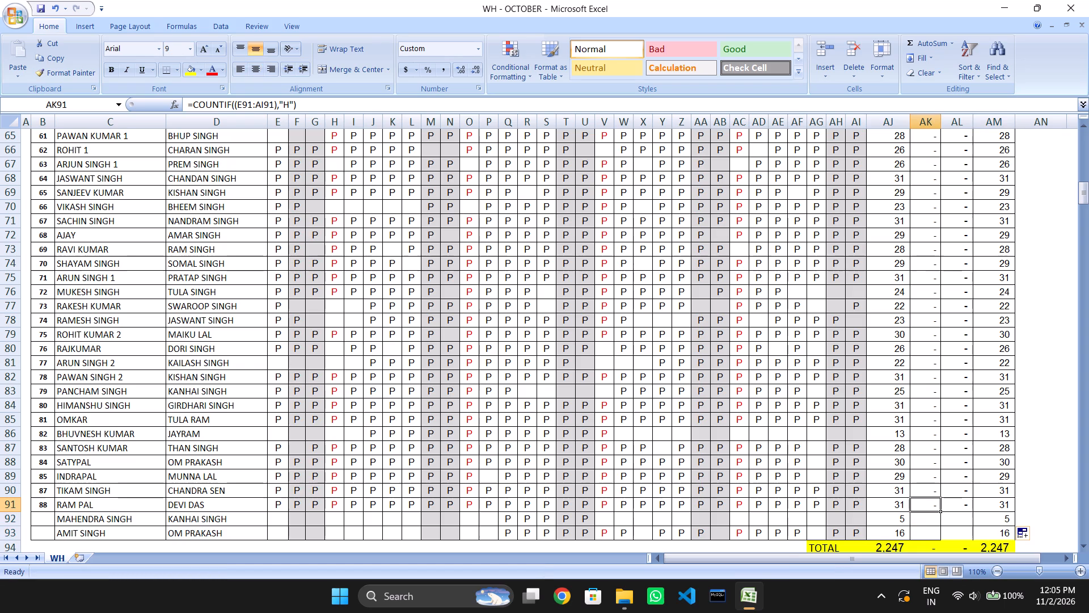
{"action": "left_click_drag", "start_coordinate": [942, 510], "coordinate": [937, 538]}
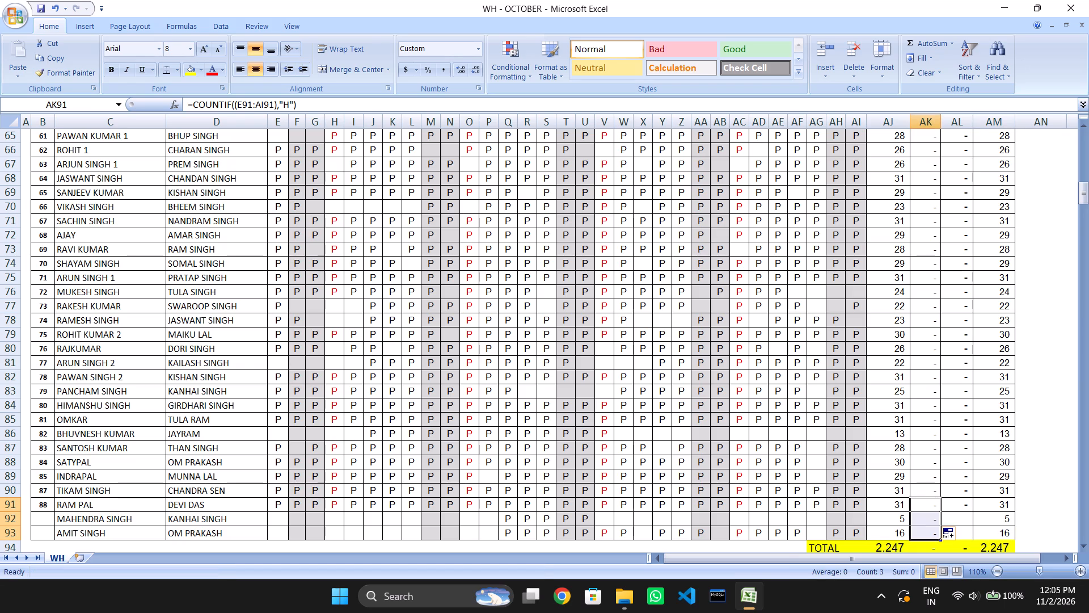
{"action": "left_click", "coordinate": [958, 502]}
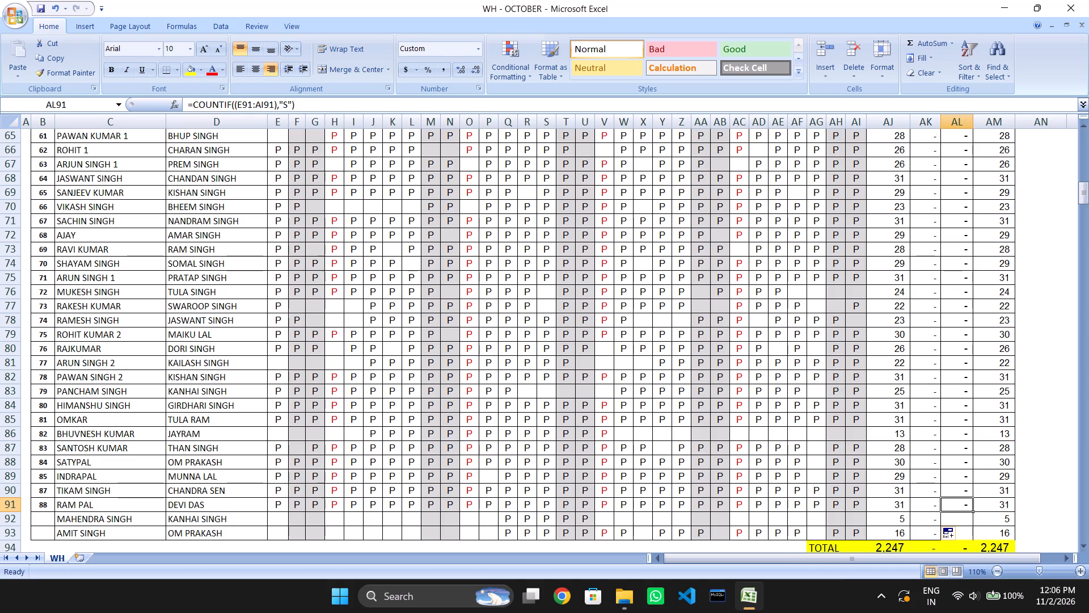
{"action": "left_click_drag", "start_coordinate": [972, 510], "coordinate": [973, 540]}
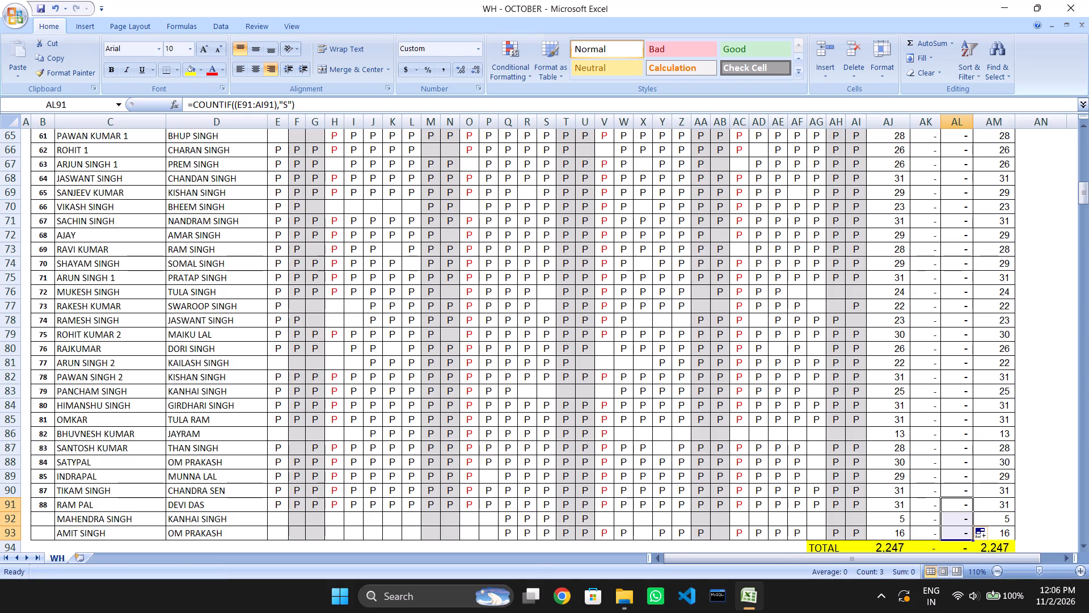
Add filters to the header row 8 containing ID, Employee Name, Father's Name and the attendance columns.
{"action": "scroll", "coordinate": [913, 422], "scroll_direction": "up", "scroll_amount": 2}
{"action": "scroll", "coordinate": [913, 422], "scroll_direction": "down", "scroll_amount": 1}
{"action": "scroll", "coordinate": [913, 422], "scroll_direction": "up", "scroll_amount": 1}
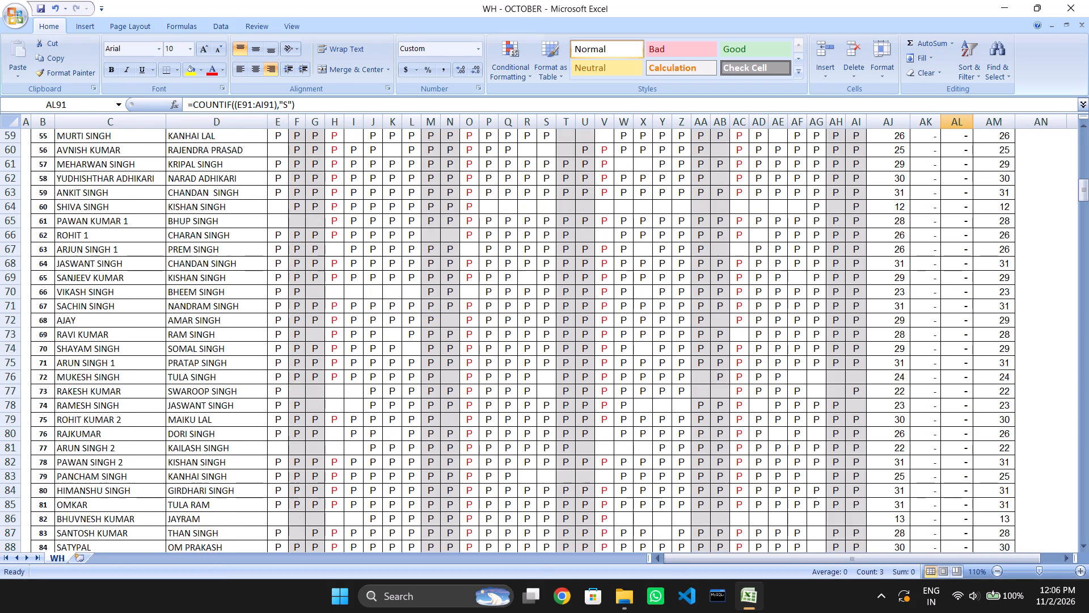
{"action": "scroll", "coordinate": [913, 422], "scroll_direction": "up", "scroll_amount": 2}
{"action": "scroll", "coordinate": [913, 421], "scroll_direction": "down", "scroll_amount": 1}
{"action": "scroll", "coordinate": [913, 420], "scroll_direction": "up", "scroll_amount": 11}
{"action": "scroll", "coordinate": [909, 420], "scroll_direction": "down", "scroll_amount": 1}
{"action": "scroll", "coordinate": [908, 418], "scroll_direction": "up", "scroll_amount": 5}
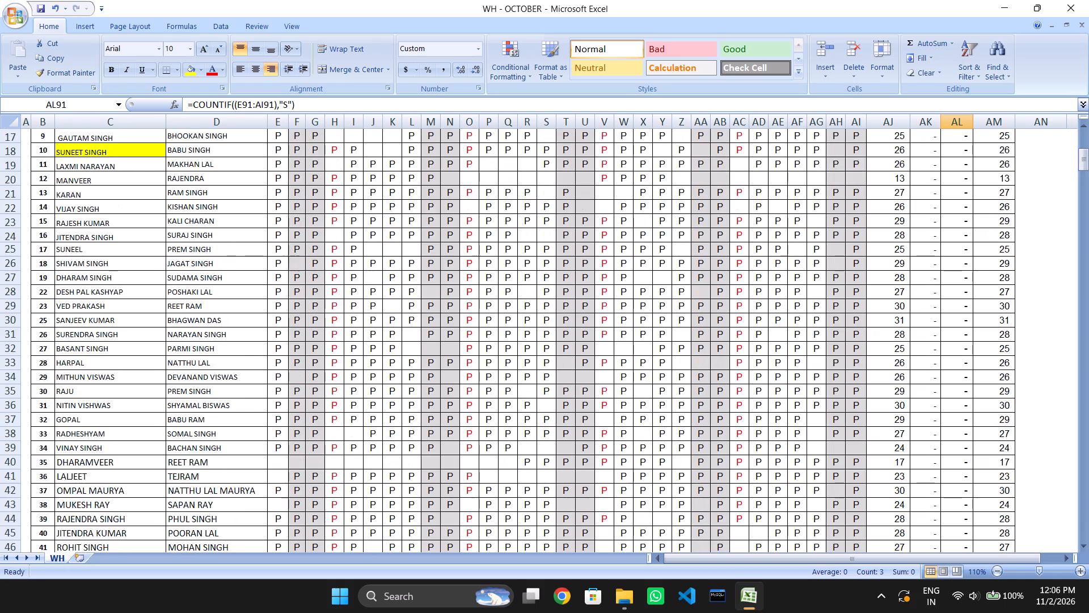
{"action": "scroll", "coordinate": [907, 415], "scroll_direction": "up", "scroll_amount": 4}
{"action": "scroll", "coordinate": [907, 416], "scroll_direction": "down", "scroll_amount": 1}
{"action": "scroll", "coordinate": [907, 417], "scroll_direction": "up", "scroll_amount": 1}
{"action": "scroll", "coordinate": [907, 417], "scroll_direction": "down", "scroll_amount": 1}
{"action": "scroll", "coordinate": [907, 417], "scroll_direction": "up", "scroll_amount": 1}
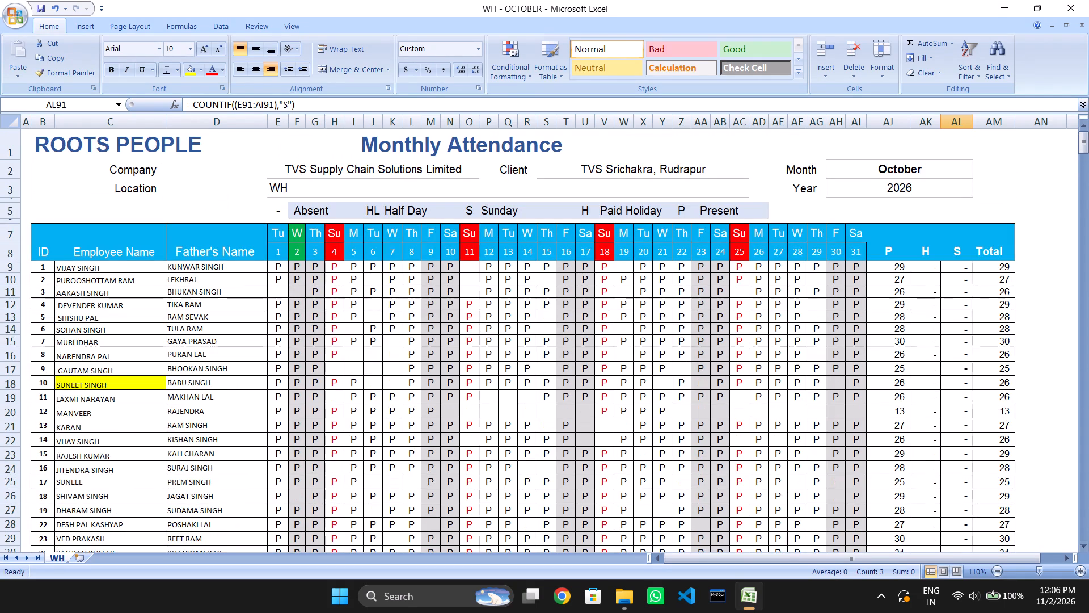
{"action": "left_click", "coordinate": [11, 253]}
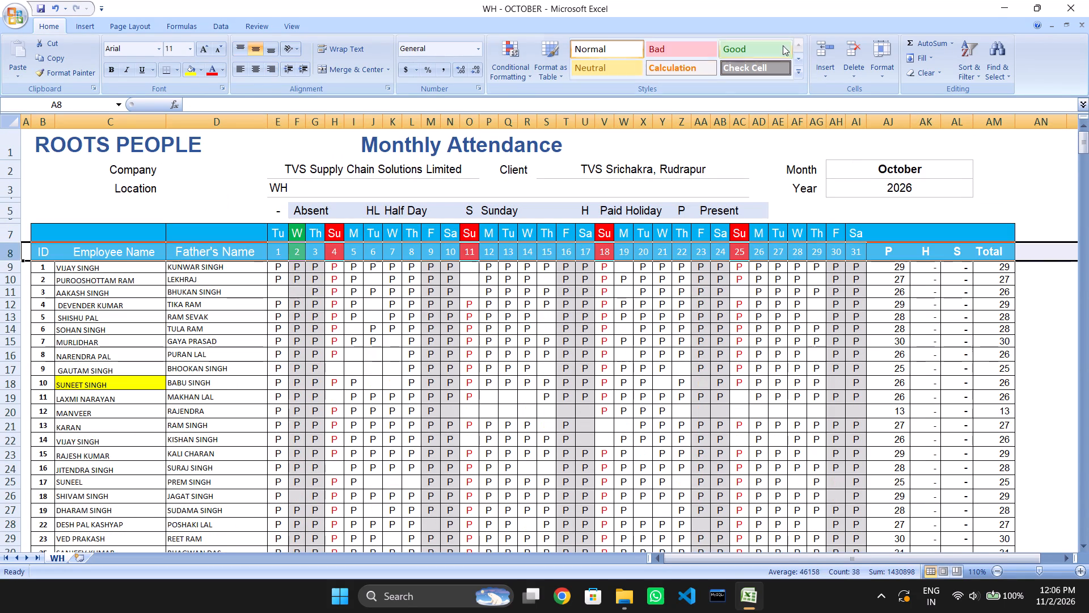
{"action": "left_click", "coordinate": [966, 64]}
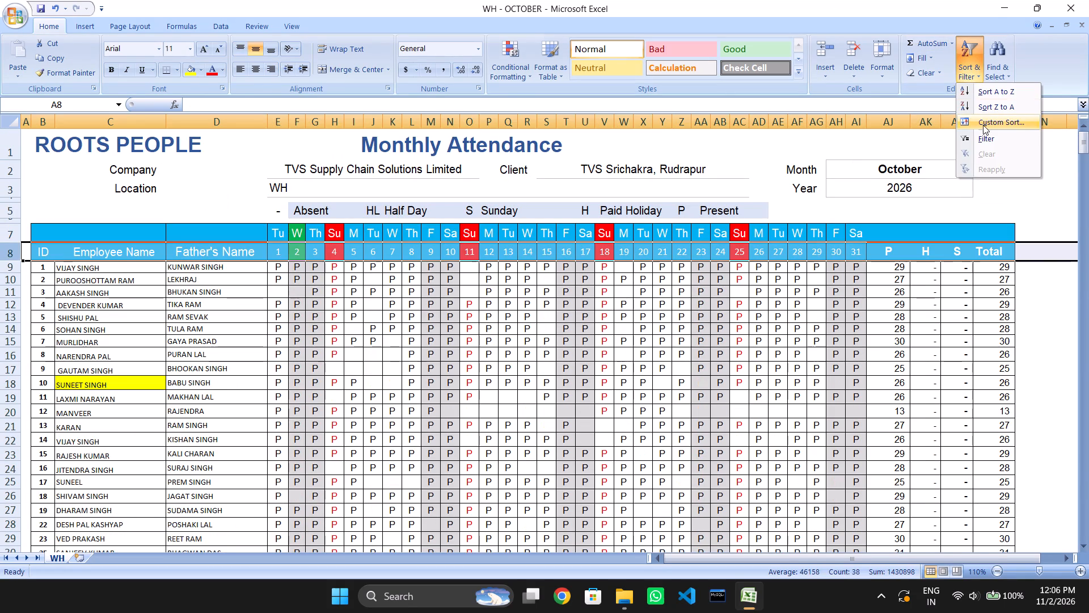
{"action": "left_click", "coordinate": [986, 136]}
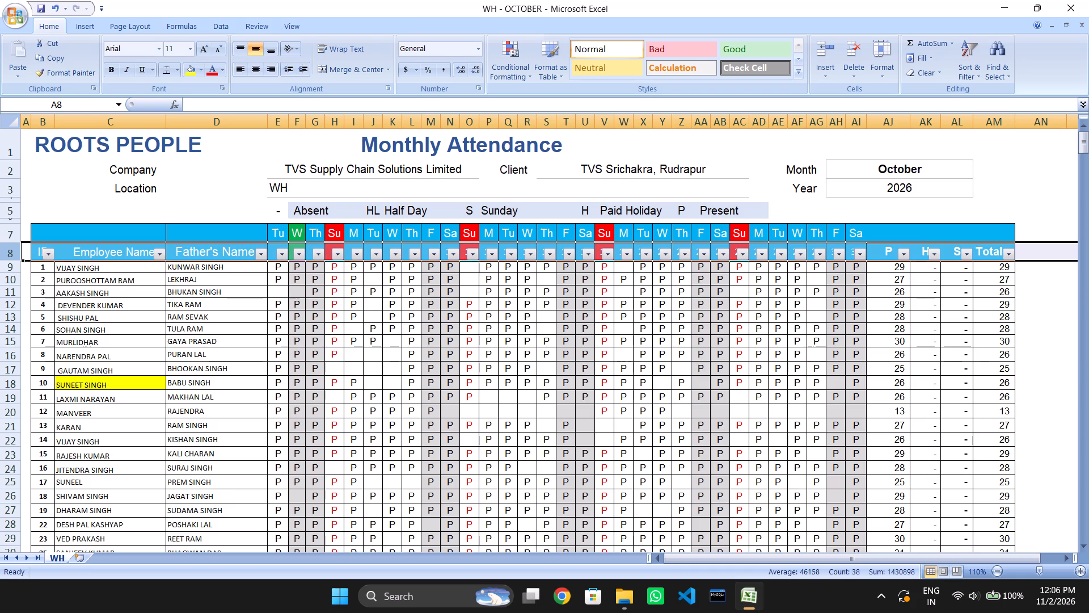
Filter the P total column to show only the workers with 30 and 31 days present.
{"action": "left_click", "coordinate": [902, 255]}
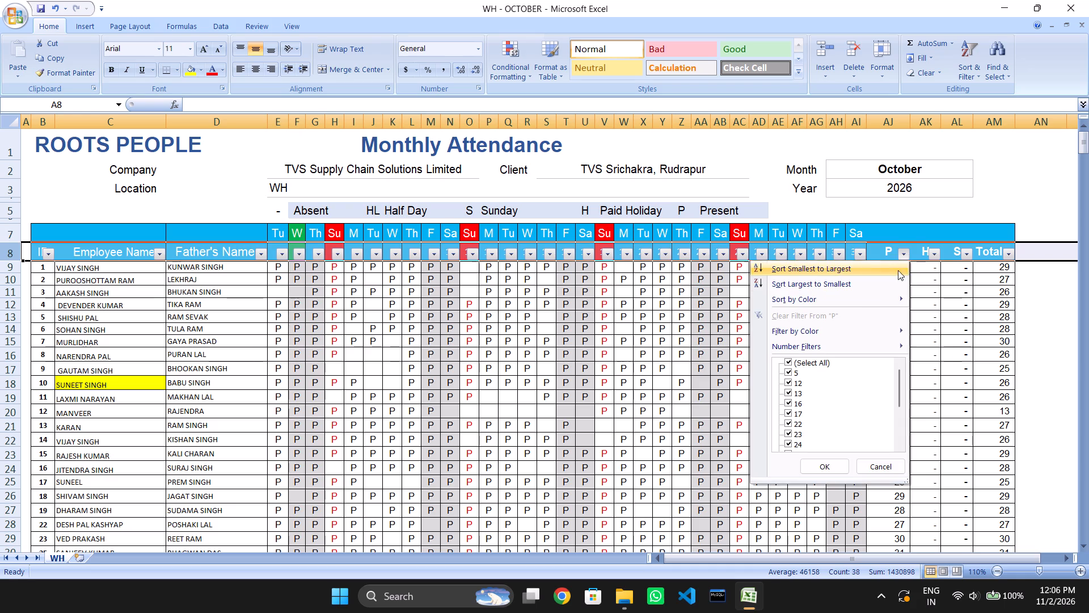
{"action": "scroll", "coordinate": [806, 363], "scroll_direction": "down", "scroll_amount": 3}
{"action": "scroll", "coordinate": [806, 363], "scroll_direction": "up", "scroll_amount": 1}
{"action": "scroll", "coordinate": [806, 363], "scroll_direction": "down", "scroll_amount": 1}
{"action": "scroll", "coordinate": [806, 363], "scroll_direction": "up", "scroll_amount": 2}
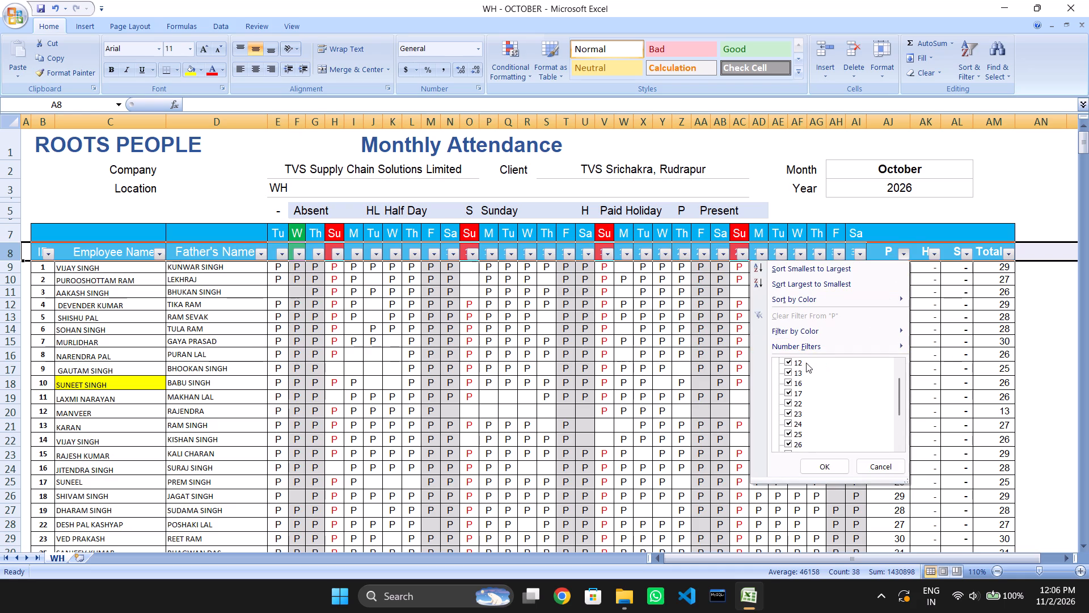
{"action": "scroll", "coordinate": [806, 363], "scroll_direction": "up", "scroll_amount": 3}
{"action": "left_click", "coordinate": [808, 361]}
{"action": "scroll", "coordinate": [808, 361], "scroll_direction": "down", "scroll_amount": 6}
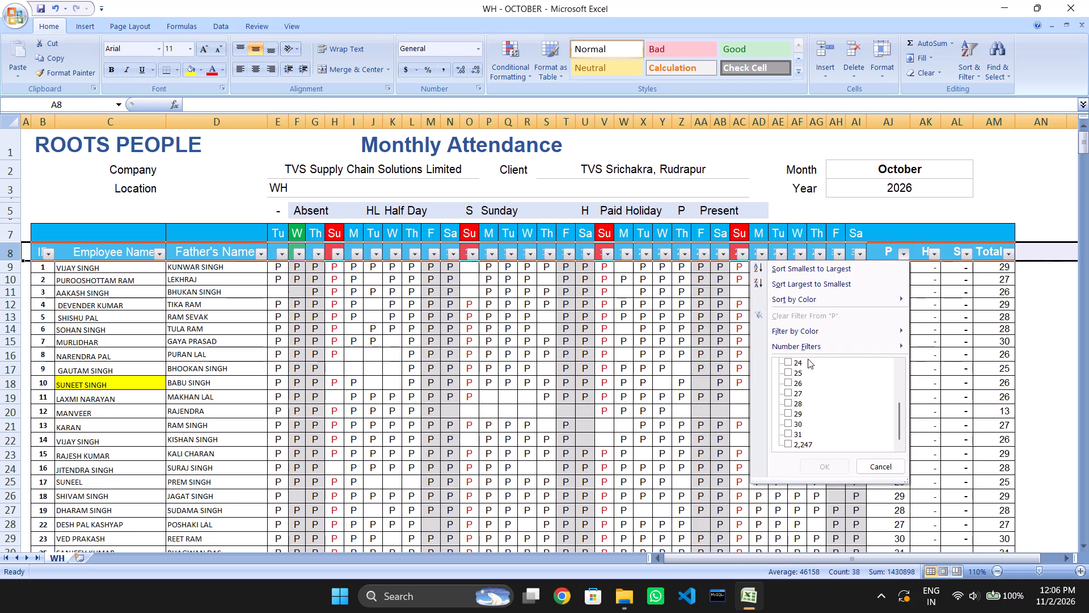
{"action": "scroll", "coordinate": [808, 359], "scroll_direction": "down", "scroll_amount": 7}
{"action": "scroll", "coordinate": [808, 359], "scroll_direction": "up", "scroll_amount": 1}
{"action": "scroll", "coordinate": [819, 410], "scroll_direction": "down", "scroll_amount": 7}
{"action": "scroll", "coordinate": [820, 405], "scroll_direction": "up", "scroll_amount": 1}
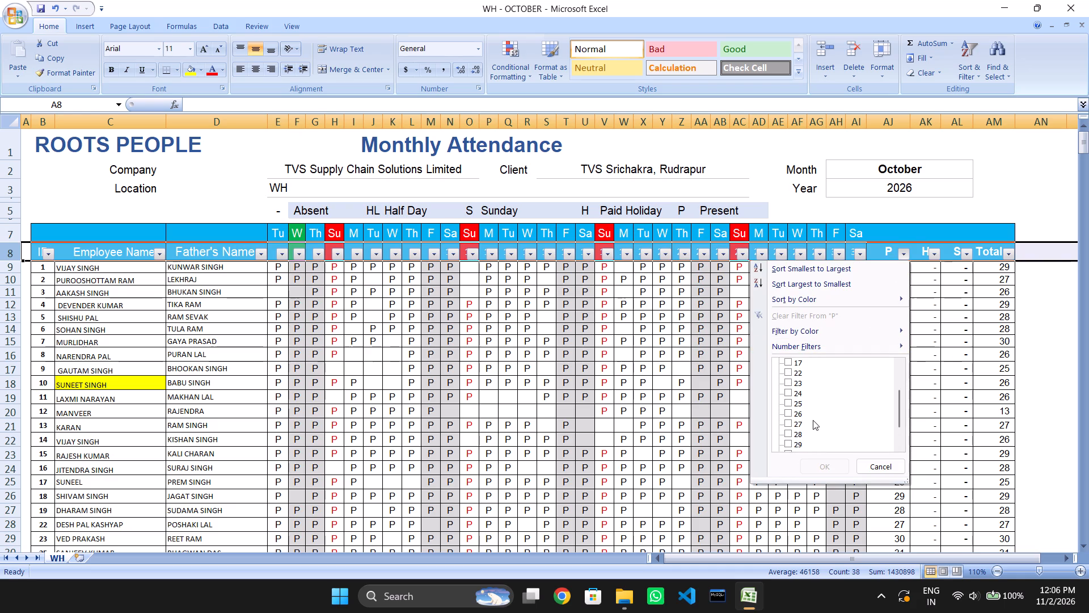
{"action": "scroll", "coordinate": [813, 420], "scroll_direction": "down", "scroll_amount": 2}
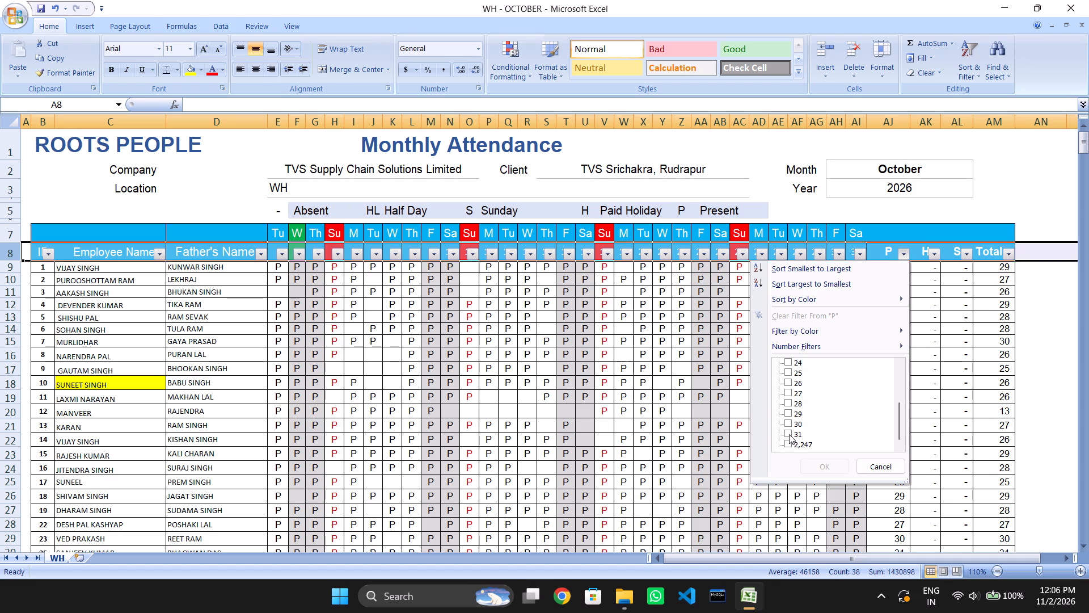
{"action": "left_click", "coordinate": [789, 434]}
{"action": "left_click", "coordinate": [787, 425]}
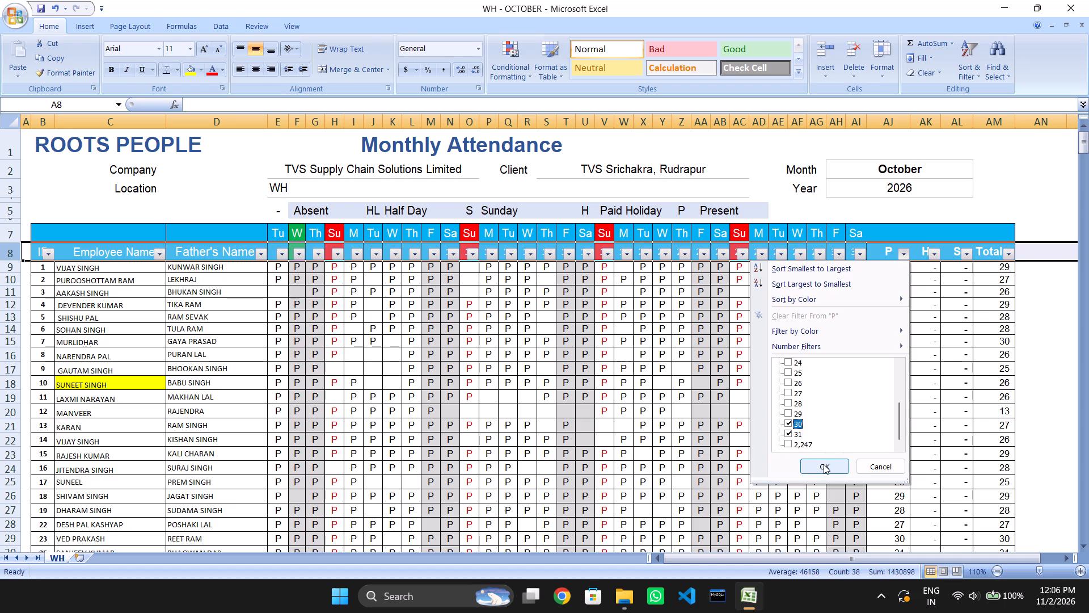
{"action": "left_click", "coordinate": [824, 464]}
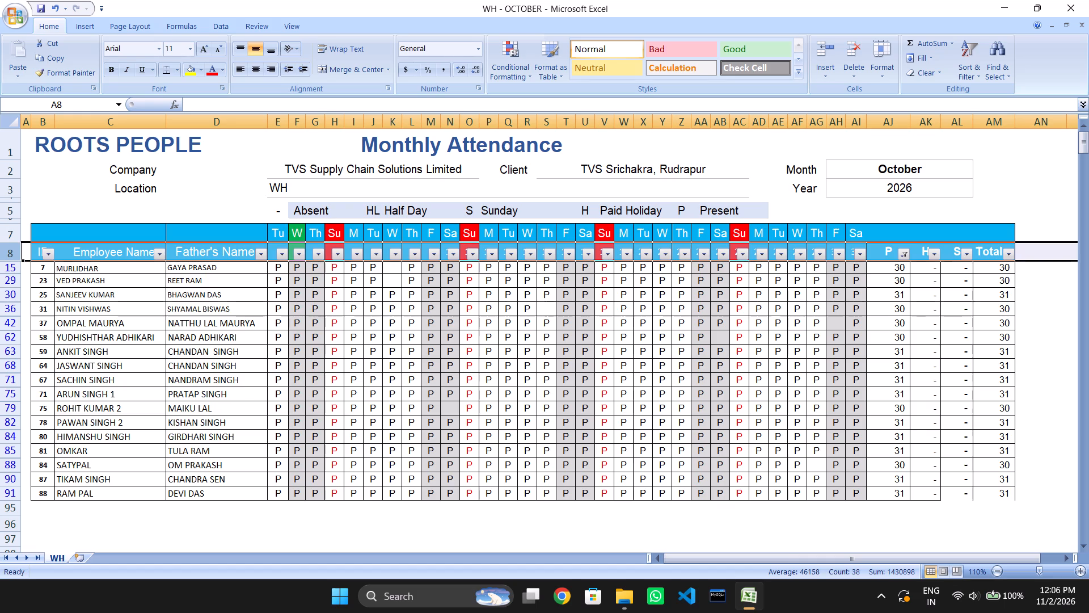
Clear the P from K30, the day 7 attendance cell of the worker with ID 25.
{"action": "left_click", "coordinate": [279, 296]}
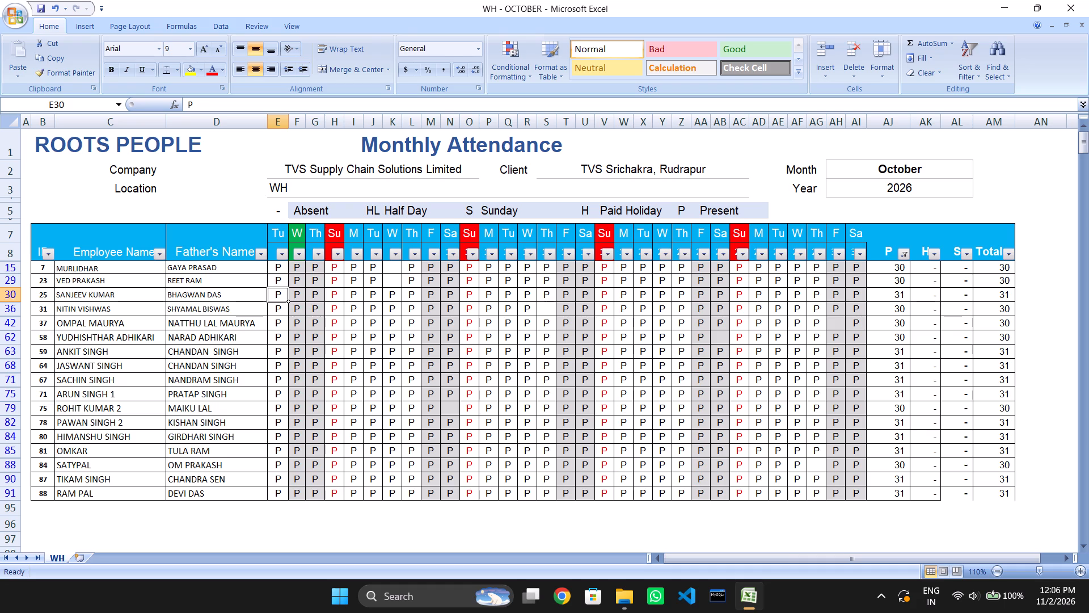
{"action": "key", "text": "Right"}
{"action": "key", "text": "Right"}
{"action": "key", "text": "Right"}
{"action": "key", "text": "Right"}
{"action": "key", "text": "Right"}
{"action": "key", "text": "Right"}
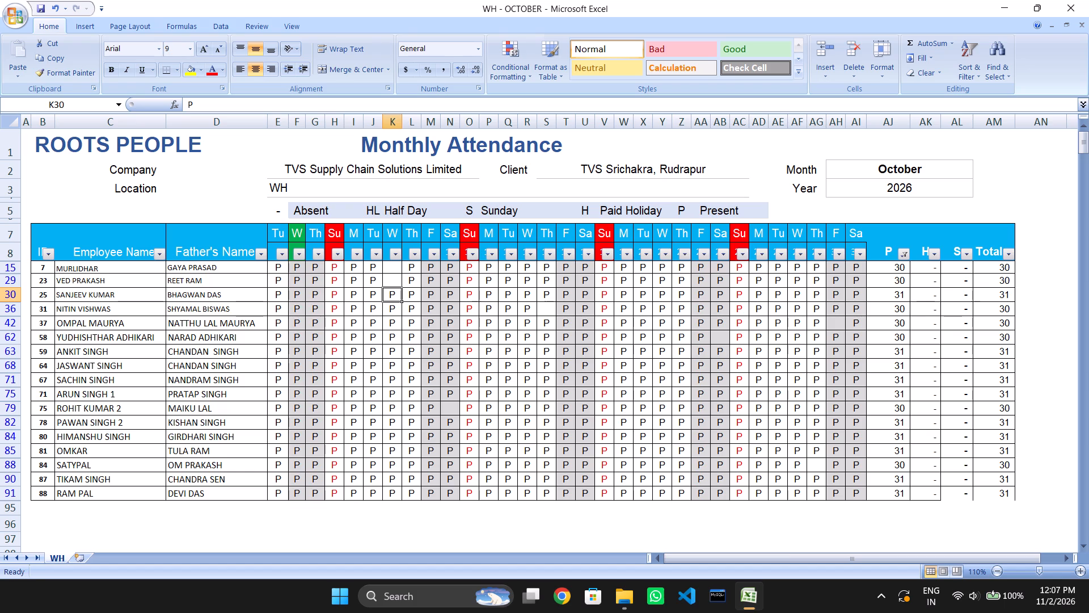
{"action": "key", "text": "BackSpace"}
{"action": "key", "text": "Right"}
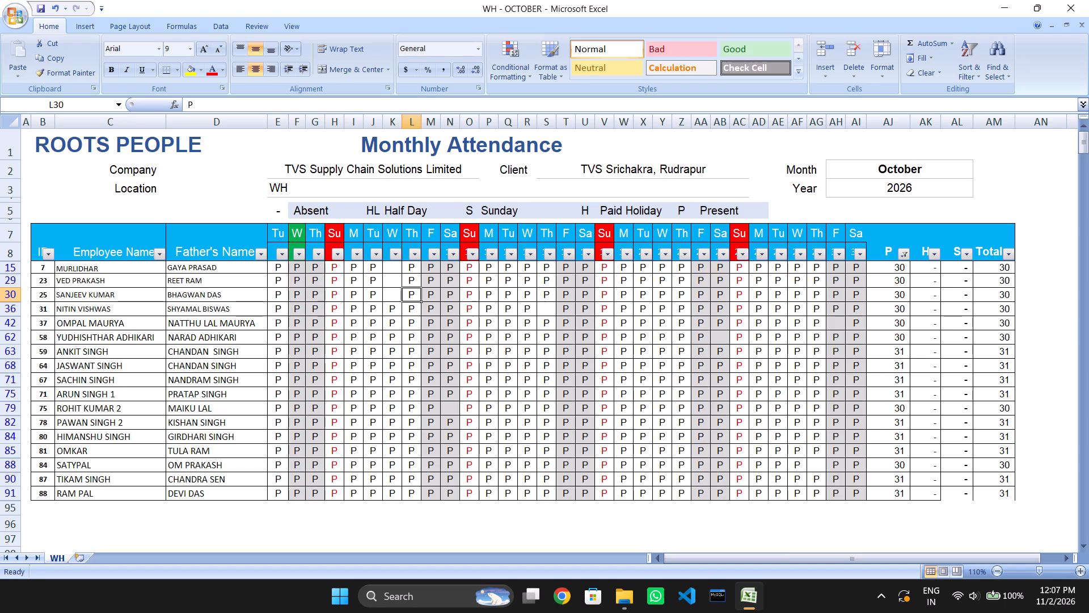
Clear the P from AG30, the day 29 attendance cell of the worker with ID 25.
{"action": "key", "text": "Right"}
{"action": "key", "text": "Right"}
{"action": "key", "text": "Right"}
{"action": "key", "text": "Right"}
{"action": "key", "text": "Right"}
{"action": "key", "text": "Right"}
{"action": "key", "text": "Right"}
{"action": "key", "text": "Right"}
{"action": "key", "text": "Right"}
{"action": "key", "text": "Right"}
{"action": "key", "text": "Right"}
{"action": "key", "text": "Right"}
{"action": "key", "text": "Right"}
{"action": "key", "text": "Right"}
{"action": "key", "text": "Right"}
{"action": "key", "text": "Right"}
{"action": "key", "text": "Right"}
{"action": "key", "text": "Right"}
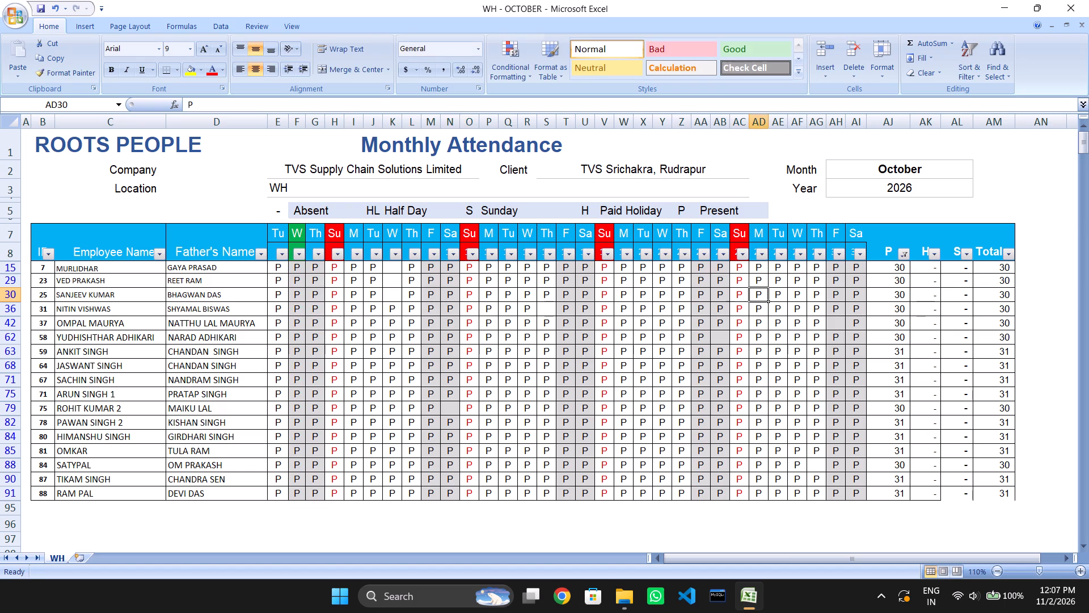
{"action": "key", "text": "Right"}
{"action": "key", "text": "Right"}
{"action": "key", "text": "Right"}
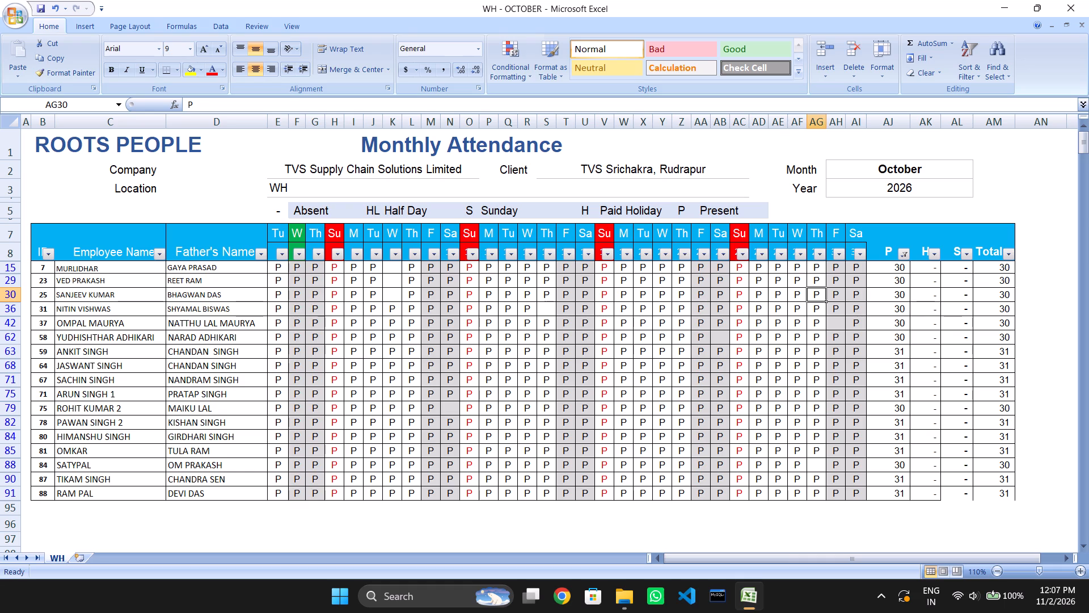
{"action": "key", "text": "BackSpace"}
{"action": "key", "text": "Right"}
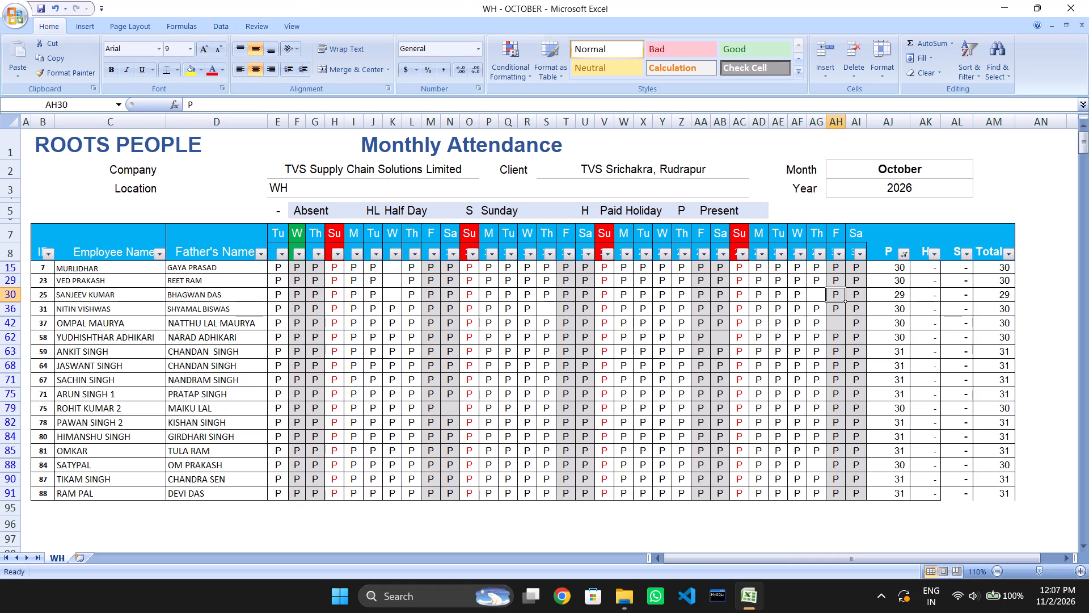
Save the attendance workbook.
{"action": "left_click", "coordinate": [39, 9]}
Delete the entire rows of the workers with IDs 59, 64 and 67 from the filtered list.
{"action": "left_click", "coordinate": [10, 354]}
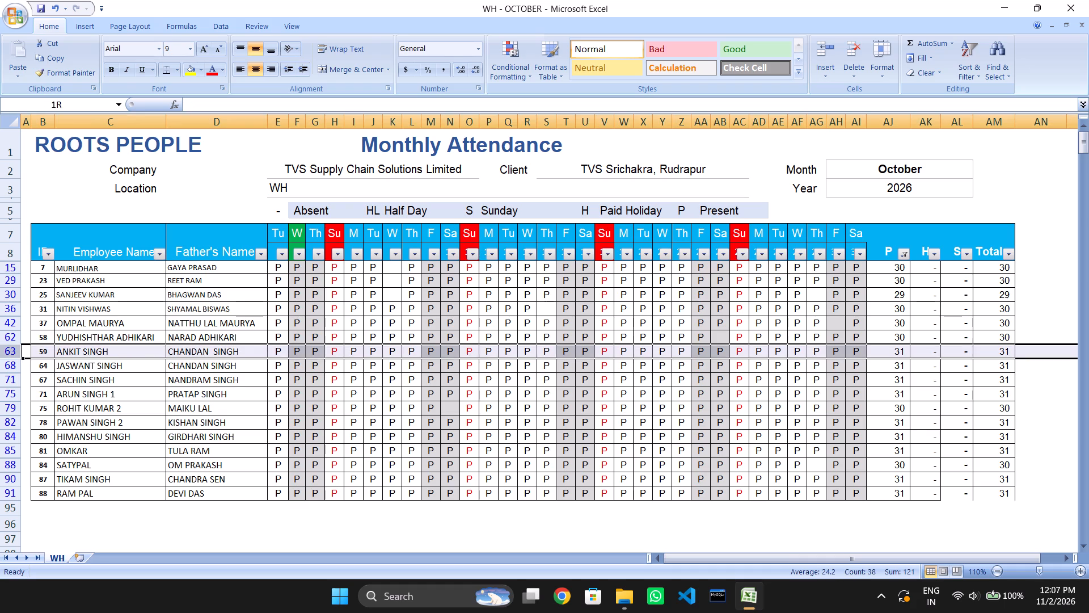
{"action": "right_click", "coordinate": [10, 354]}
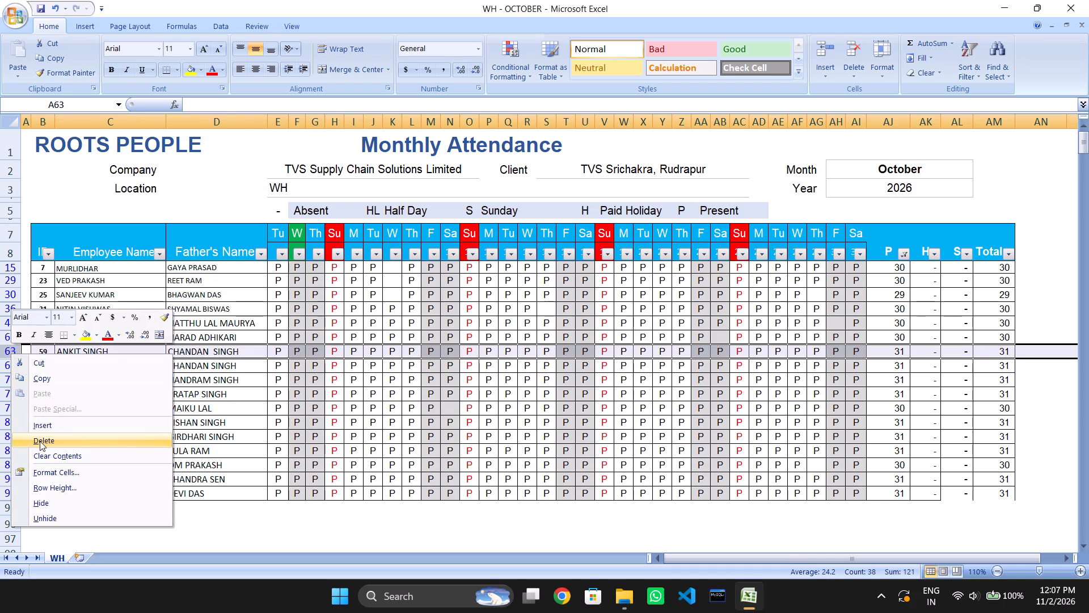
{"action": "left_click", "coordinate": [40, 443]}
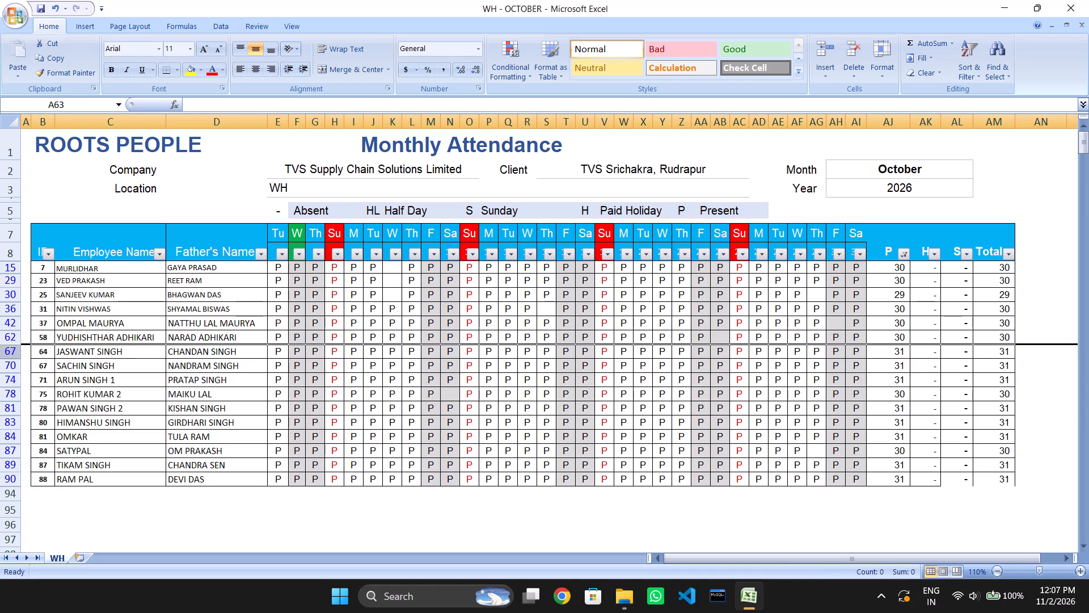
{"action": "right_click", "coordinate": [9, 354]}
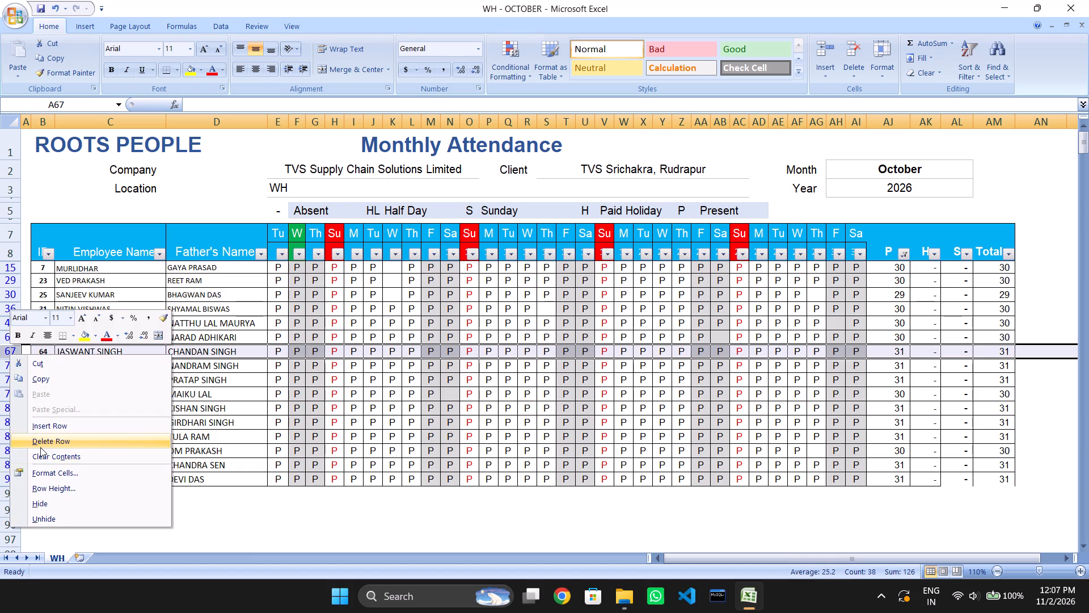
{"action": "left_click", "coordinate": [41, 442]}
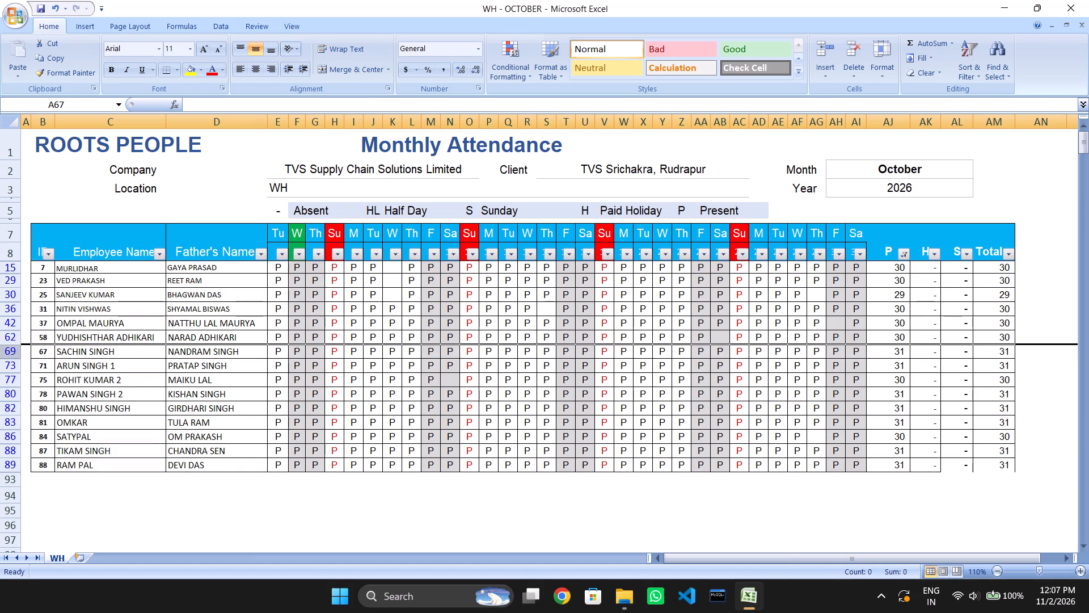
{"action": "left_click", "coordinate": [14, 351]}
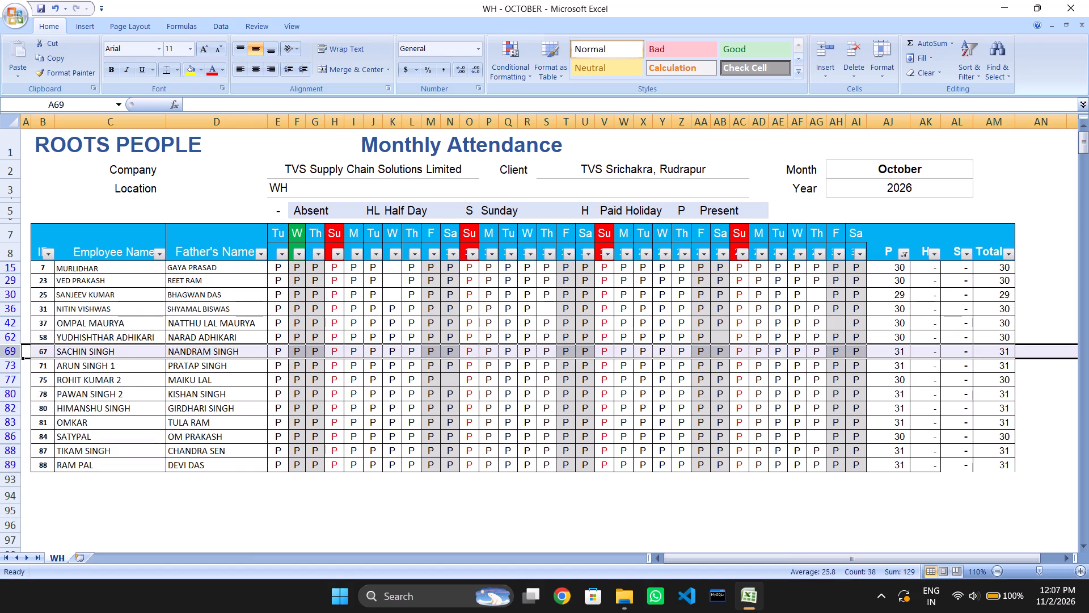
{"action": "right_click", "coordinate": [15, 350]}
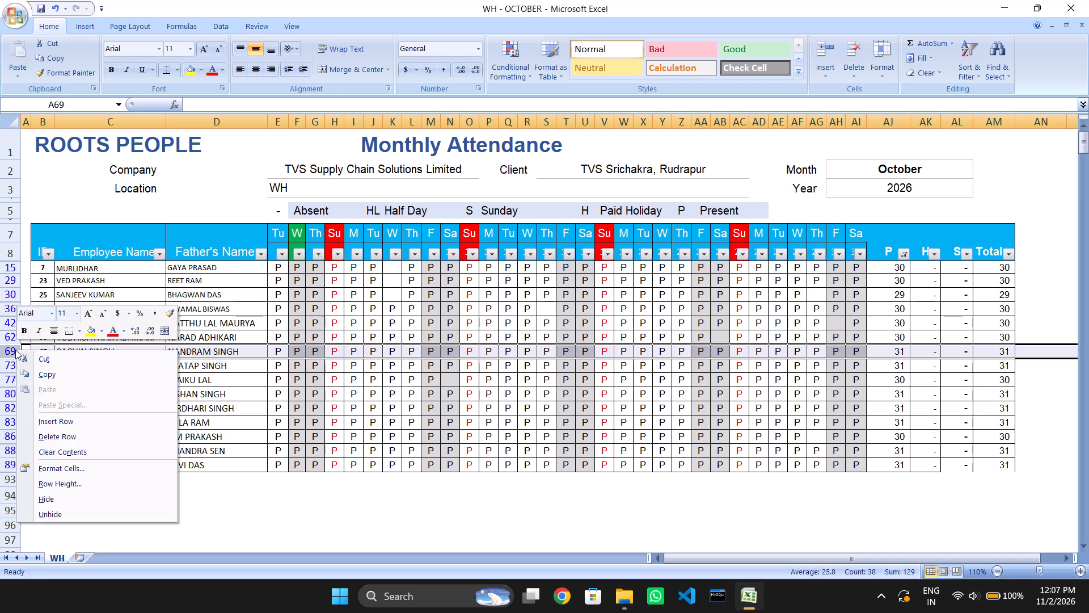
{"action": "left_click", "coordinate": [56, 437]}
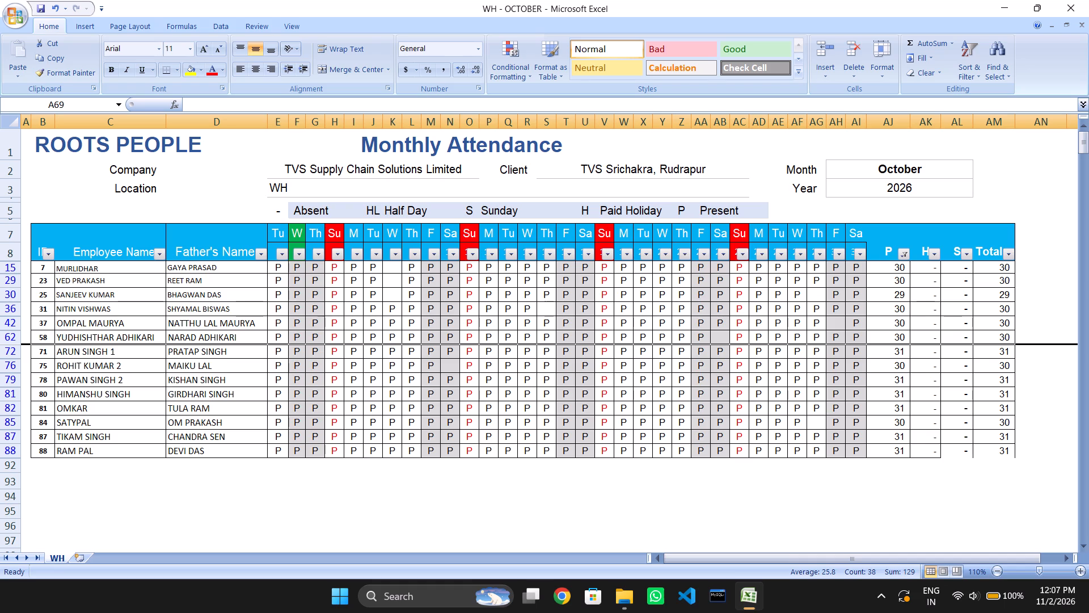
Narrow the P total column filter to 31 only by excluding 30.
{"action": "left_click", "coordinate": [904, 252]}
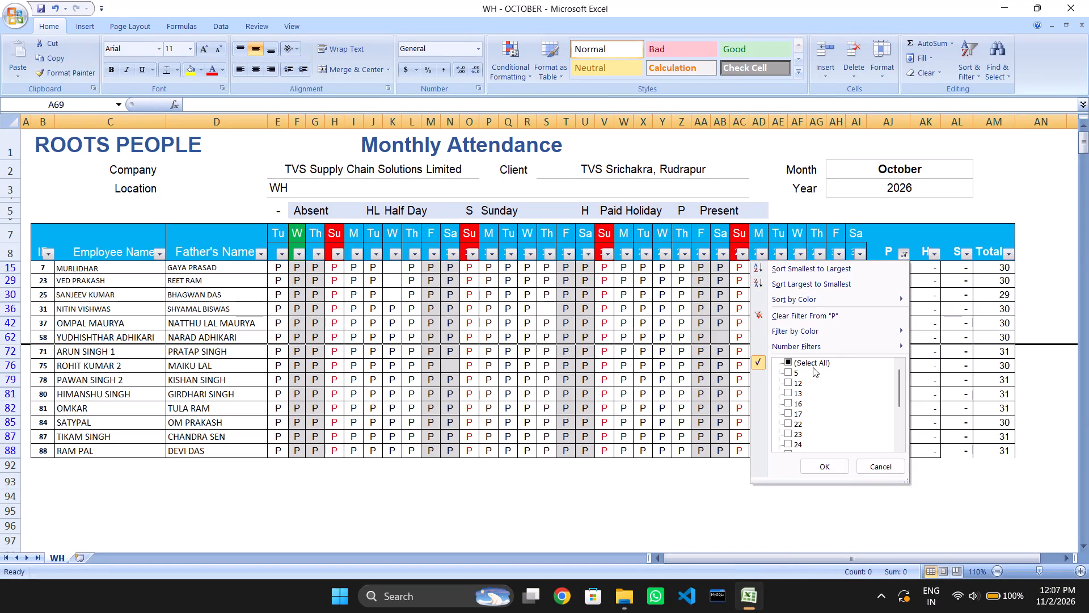
{"action": "scroll", "coordinate": [814, 368], "scroll_direction": "down", "scroll_amount": 9}
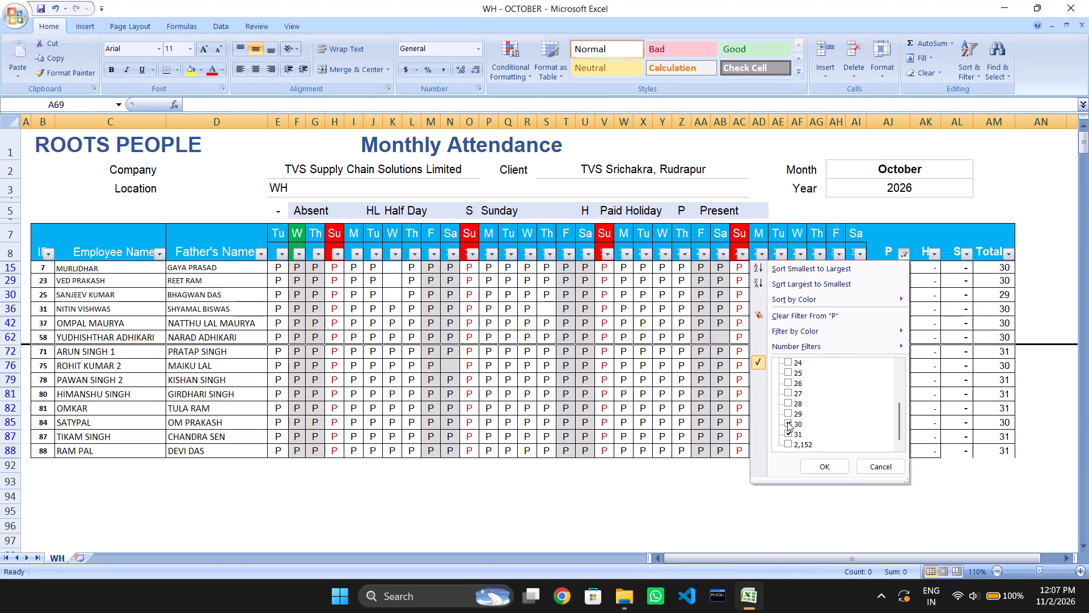
{"action": "left_click", "coordinate": [787, 422]}
{"action": "left_click", "coordinate": [812, 463]}
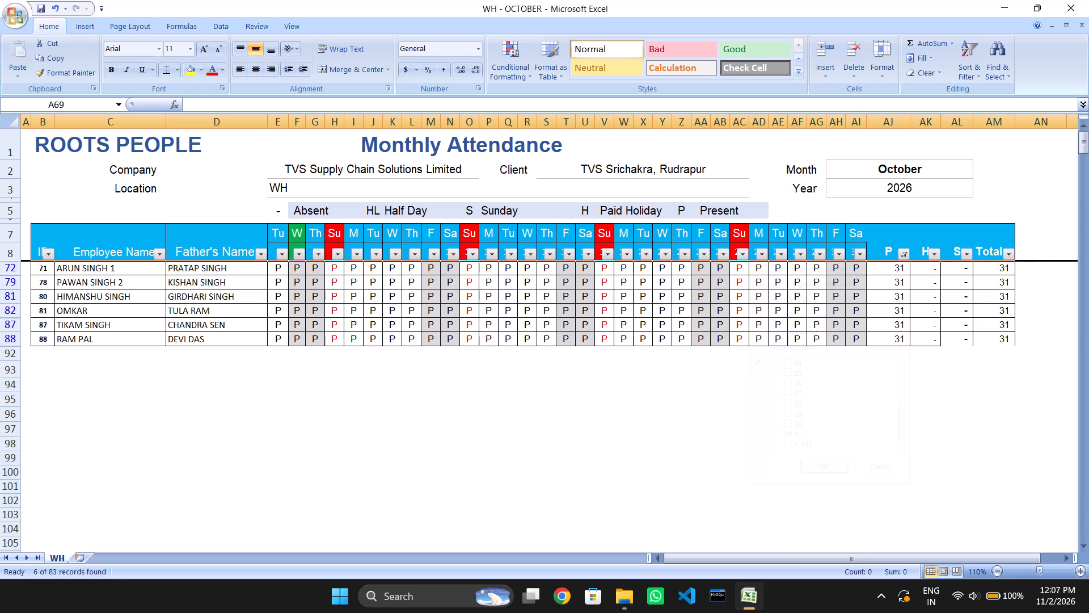
Delete the entire rows of the workers with IDs 78, 80, 81, 87 and 88 from the filtered list.
{"action": "right_click", "coordinate": [14, 282]}
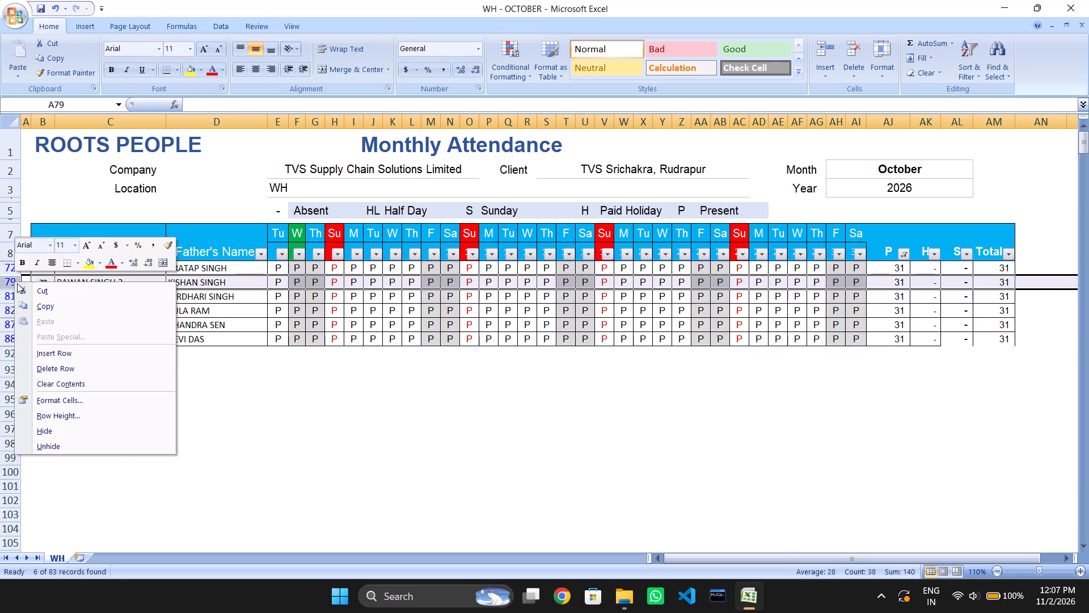
{"action": "left_click", "coordinate": [54, 365]}
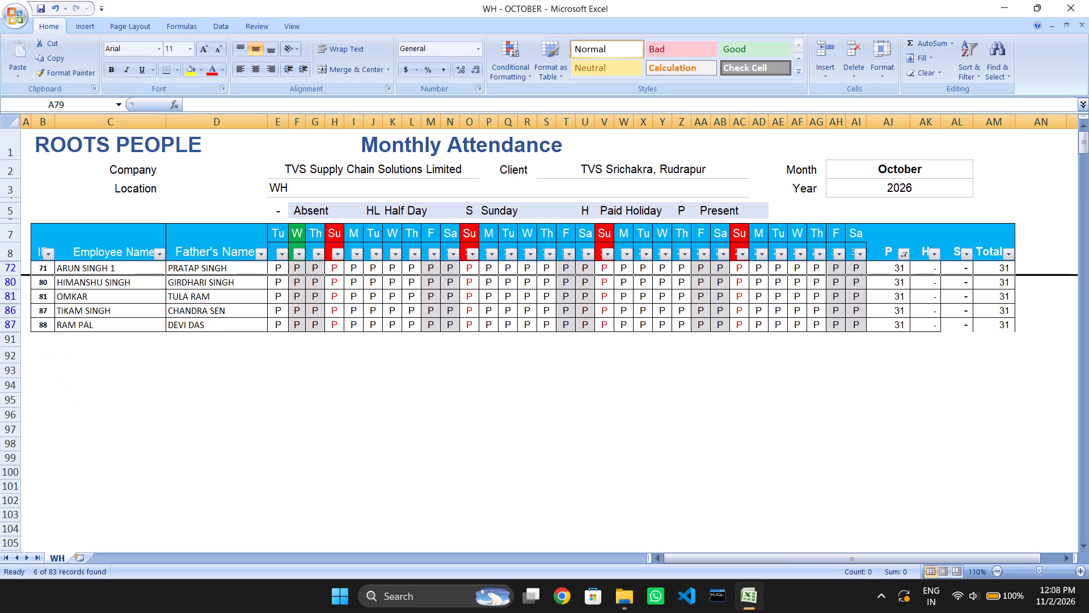
{"action": "right_click", "coordinate": [12, 284]}
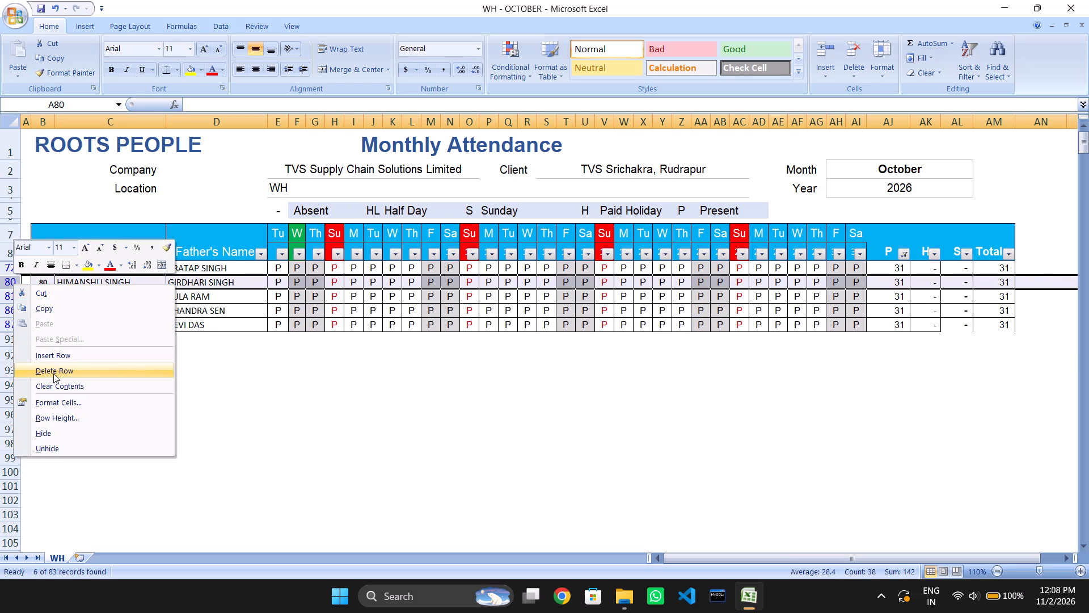
{"action": "left_click", "coordinate": [53, 372]}
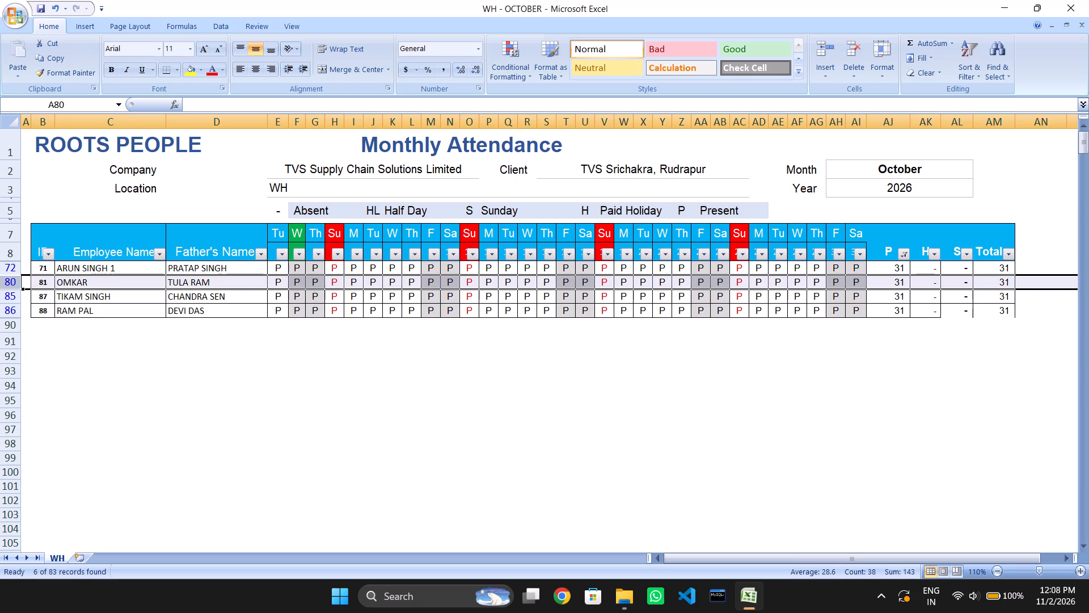
{"action": "right_click", "coordinate": [10, 284]}
{"action": "left_click", "coordinate": [44, 370]}
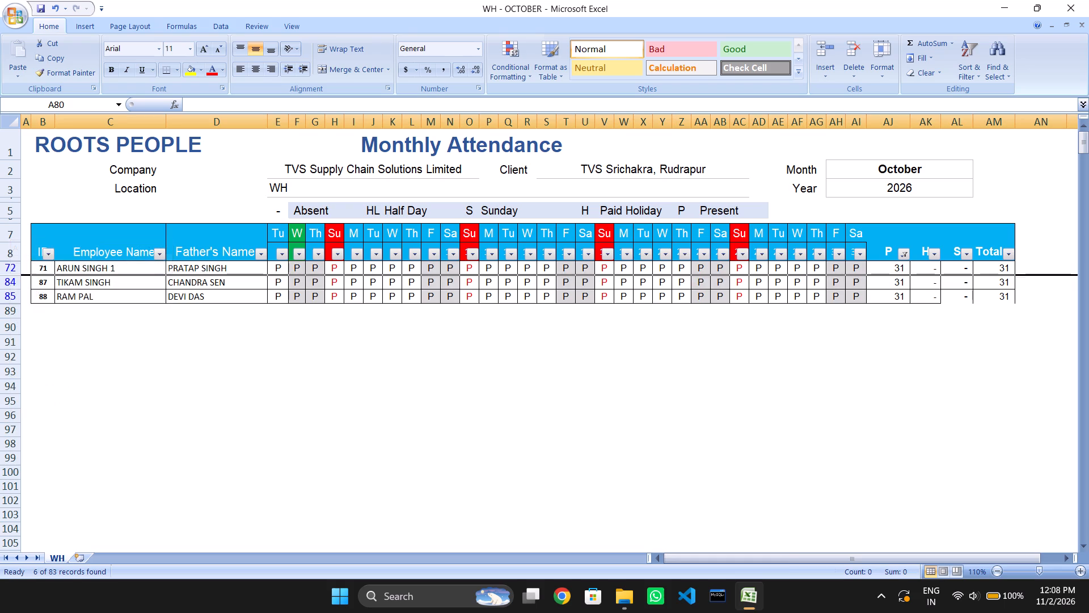
{"action": "right_click", "coordinate": [10, 283]}
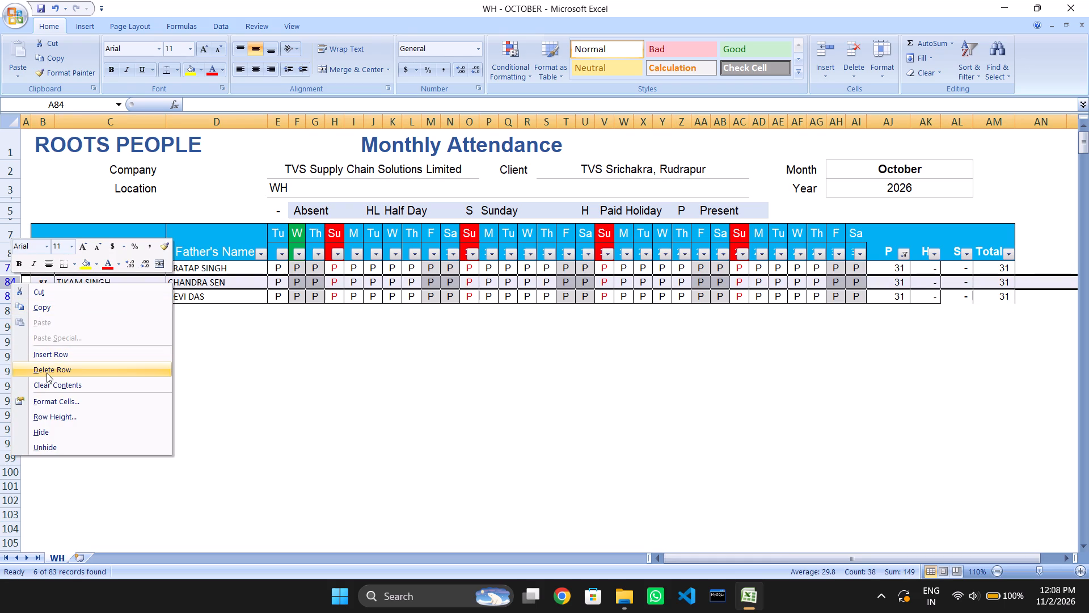
{"action": "left_click", "coordinate": [45, 371]}
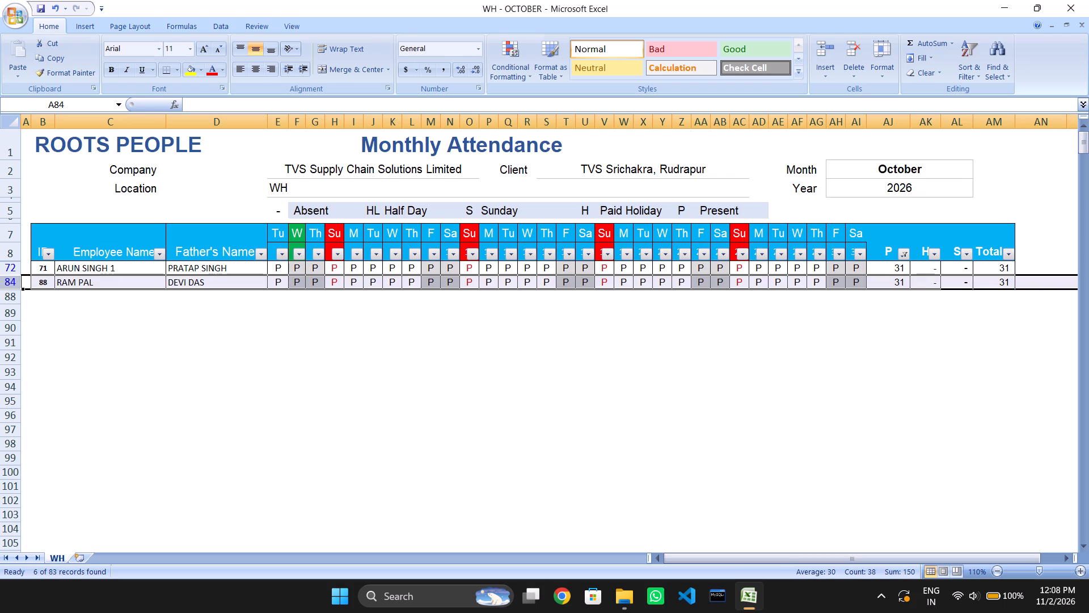
{"action": "right_click", "coordinate": [15, 282]}
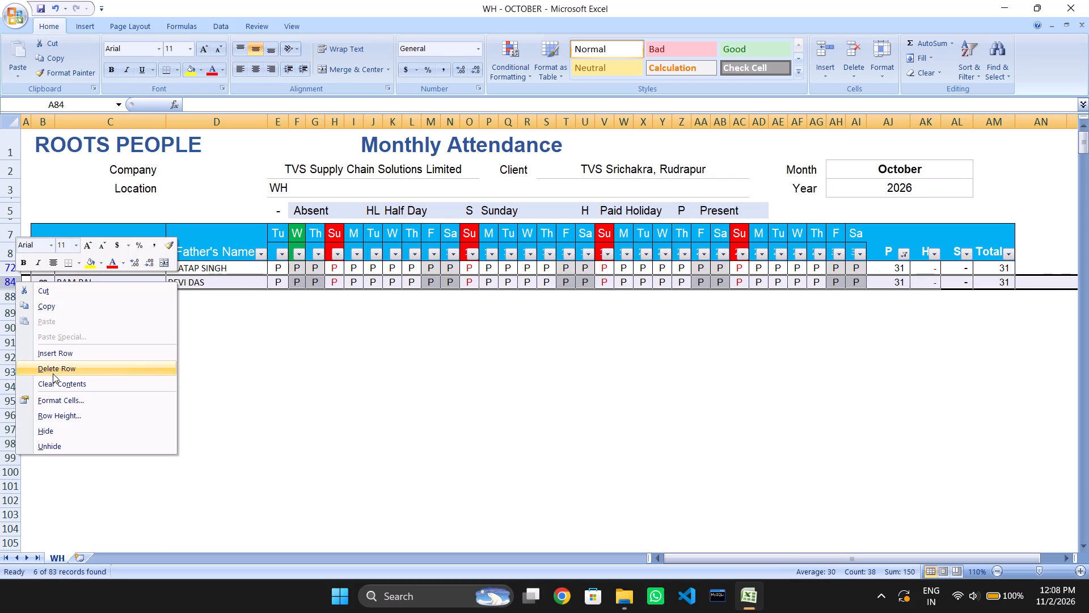
{"action": "left_click", "coordinate": [52, 368]}
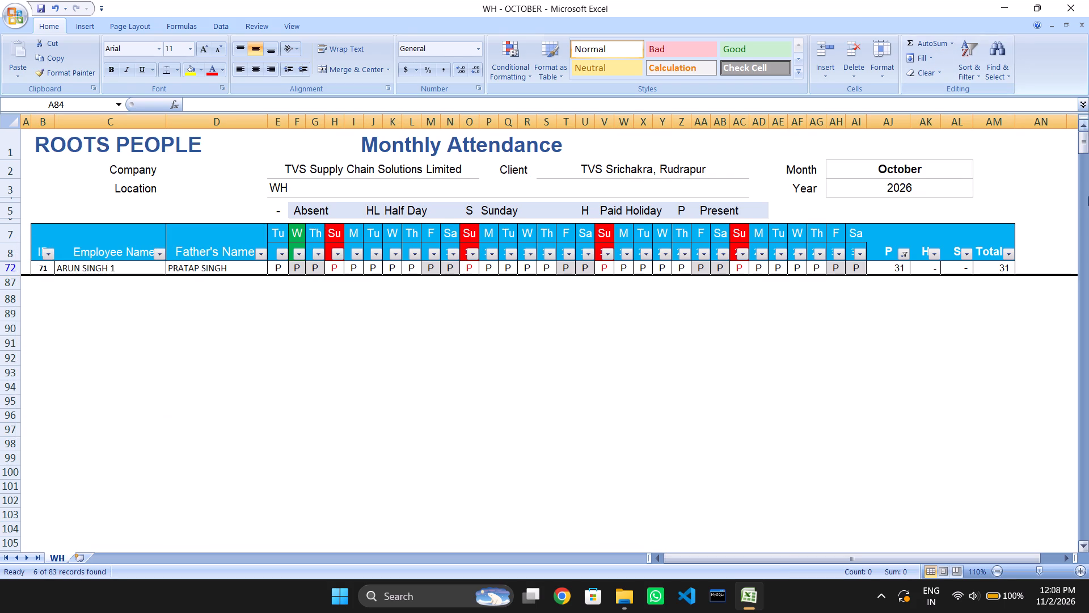
Show all workers again by reselecting every value in the P total column filter.
{"action": "left_click", "coordinate": [905, 254]}
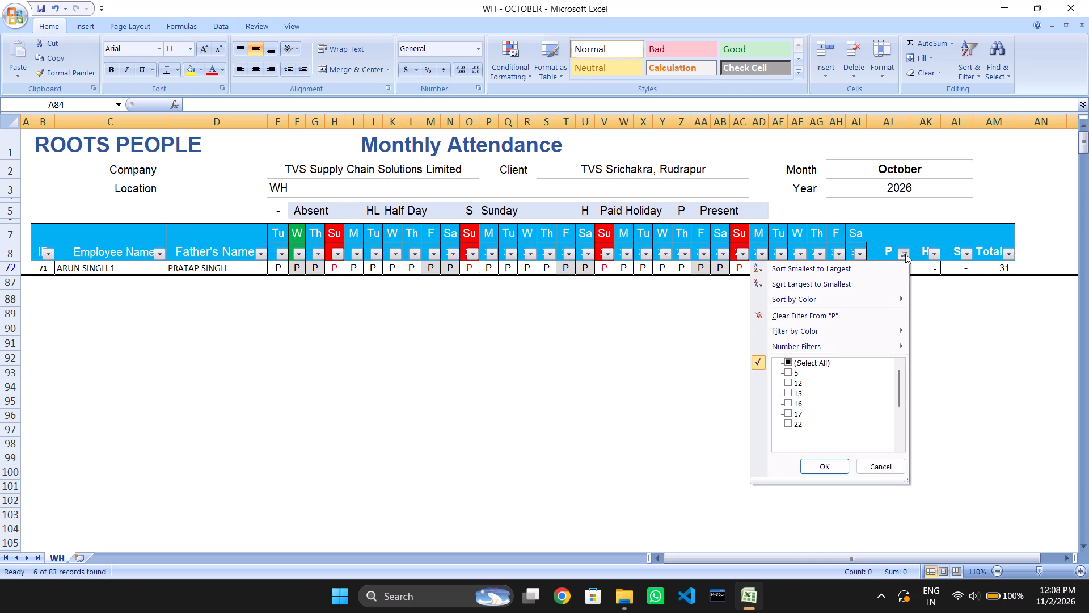
{"action": "left_click", "coordinate": [805, 363]}
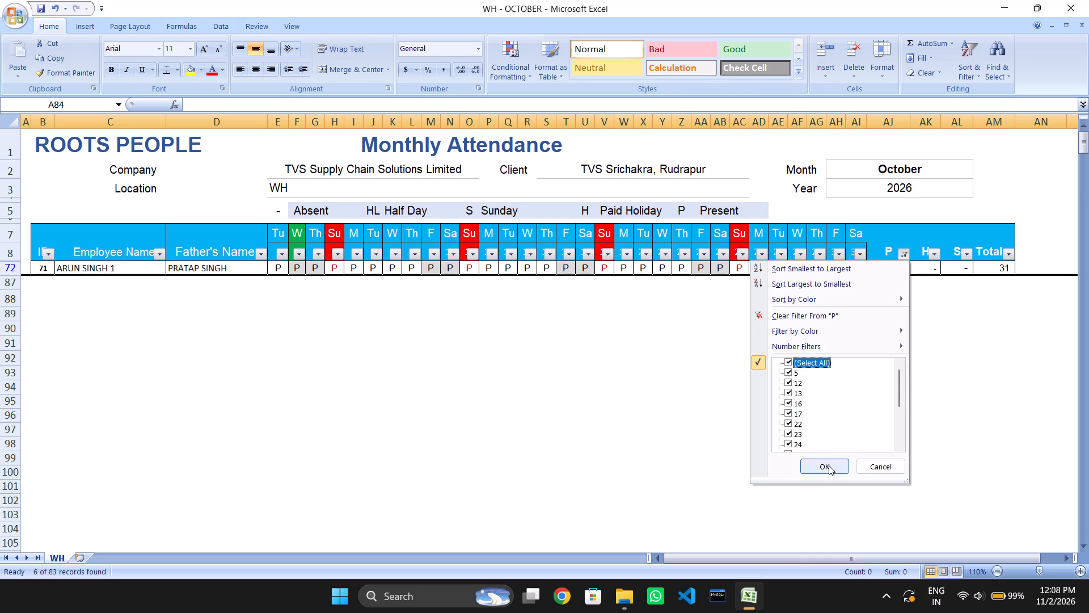
{"action": "left_click", "coordinate": [829, 465]}
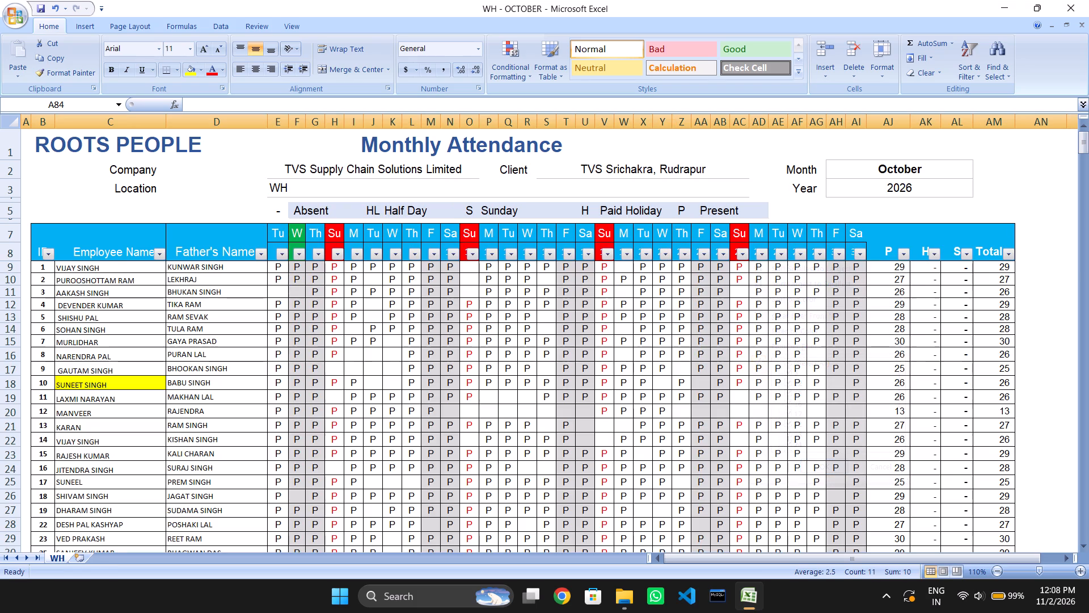
Go down the full worker list and delete the entire row of the worker with ID 63.
{"action": "left_click", "coordinate": [73, 418]}
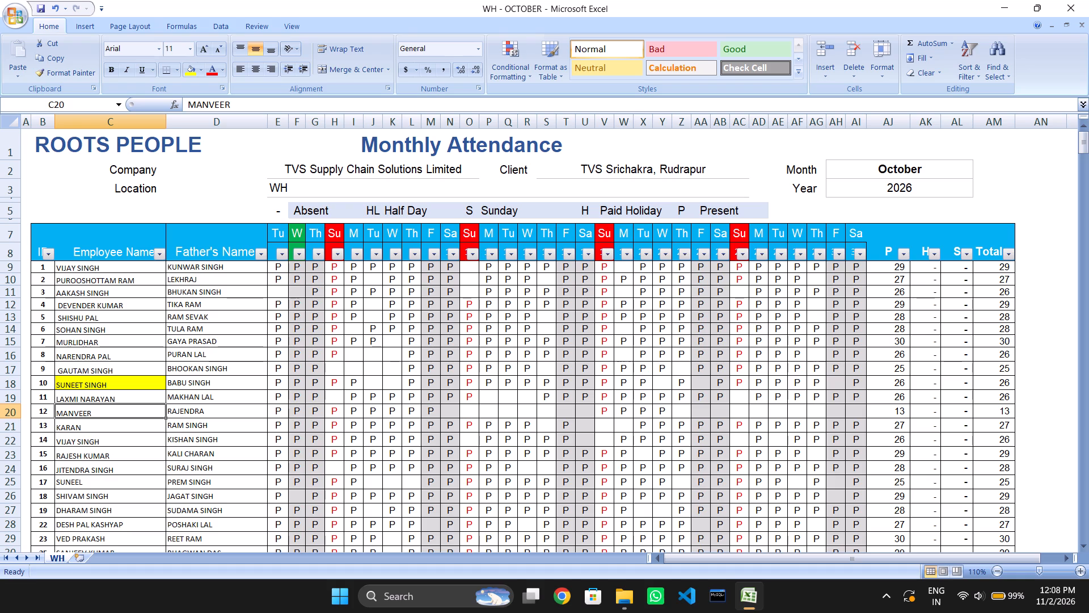
{"action": "key", "text": "Down"}
{"action": "key", "text": "Down"}
{"action": "key", "text": "Down"}
{"action": "key", "text": "Down"}
{"action": "key", "text": "Down"}
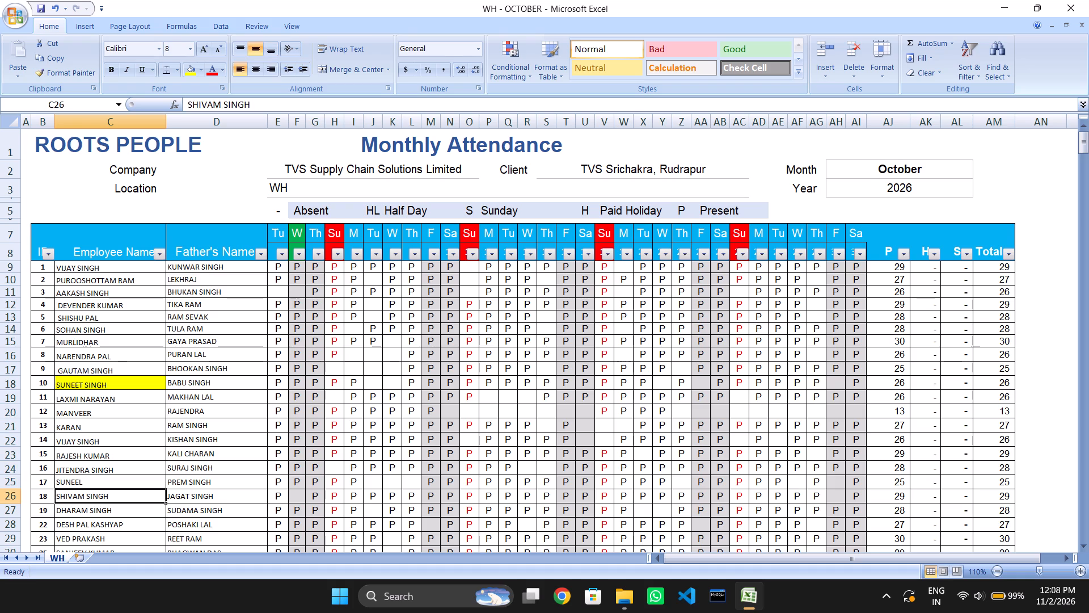
{"action": "key", "text": "Down"}
{"action": "key", "text": "Down"}
{"action": "key", "text": "Down"}
{"action": "key", "text": "Down"}
{"action": "key", "text": "Down"}
{"action": "key", "text": "Down"}
{"action": "key", "text": "Down"}
{"action": "key", "text": "Down"}
{"action": "key", "text": "Down"}
{"action": "key", "text": "Down"}
{"action": "key", "text": "Down"}
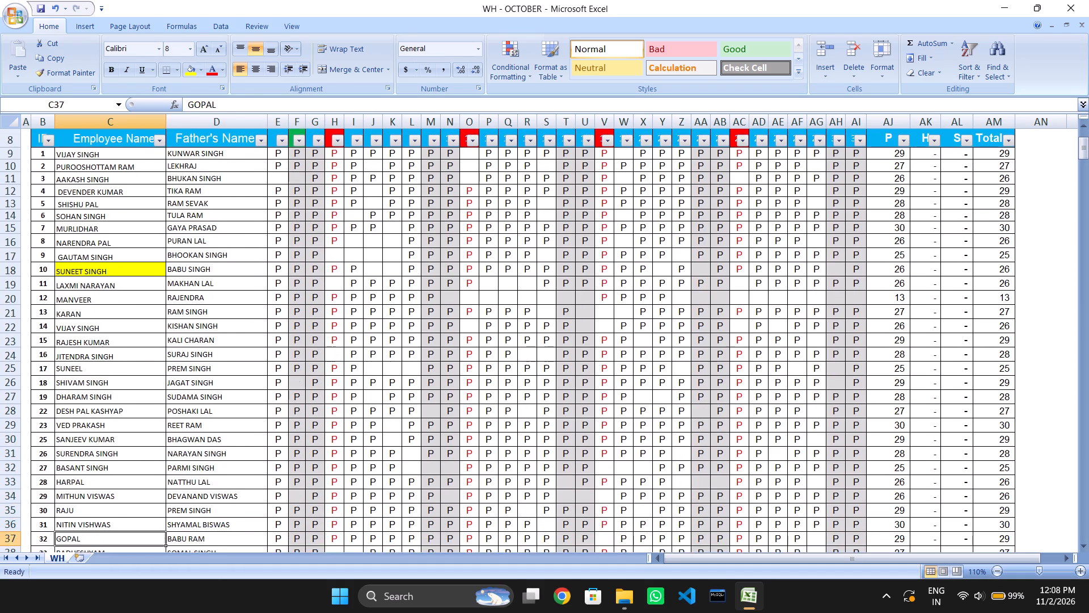
{"action": "key", "text": "Down"}
{"action": "key", "text": "Down"}
{"action": "key", "text": "Down"}
{"action": "key", "text": "Down"}
{"action": "key", "text": "Down"}
{"action": "key", "text": "Down"}
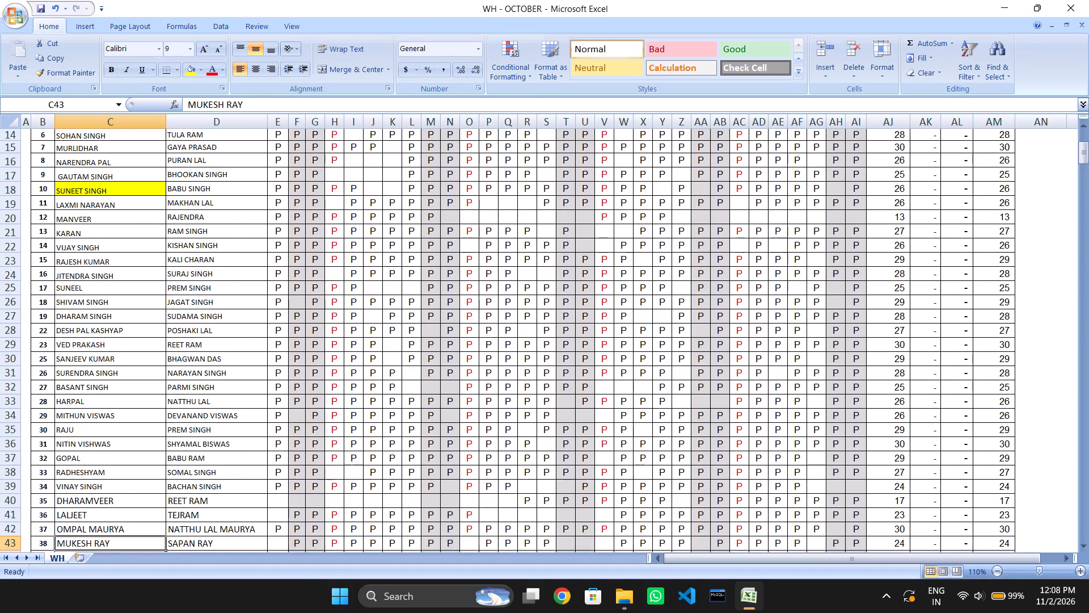
{"action": "key", "text": "Down"}
{"action": "key", "text": "Down"}
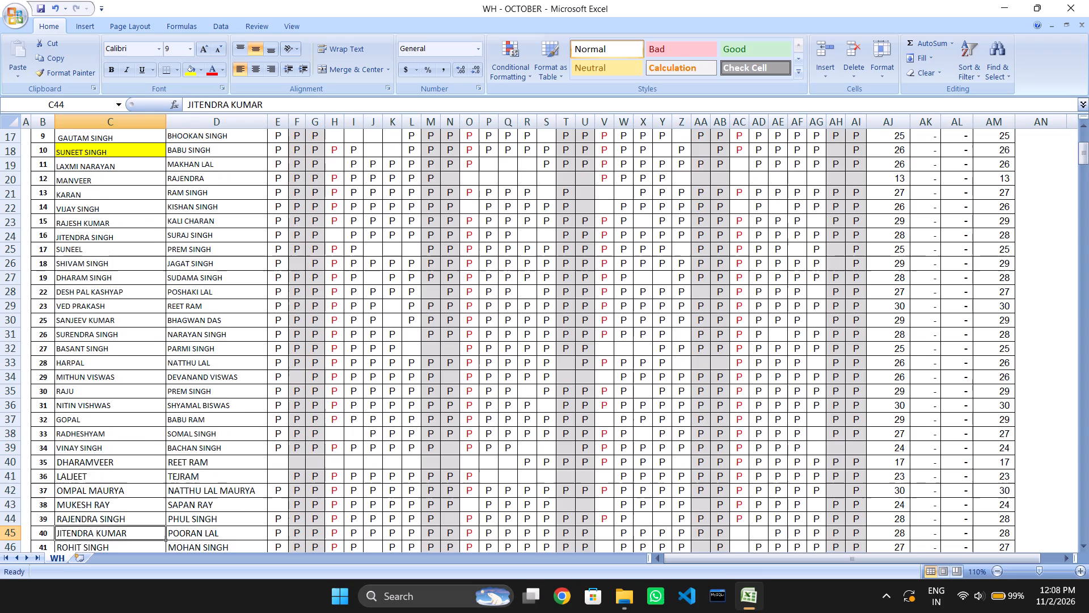
{"action": "key", "text": "Down"}
{"action": "key", "text": "Down"}
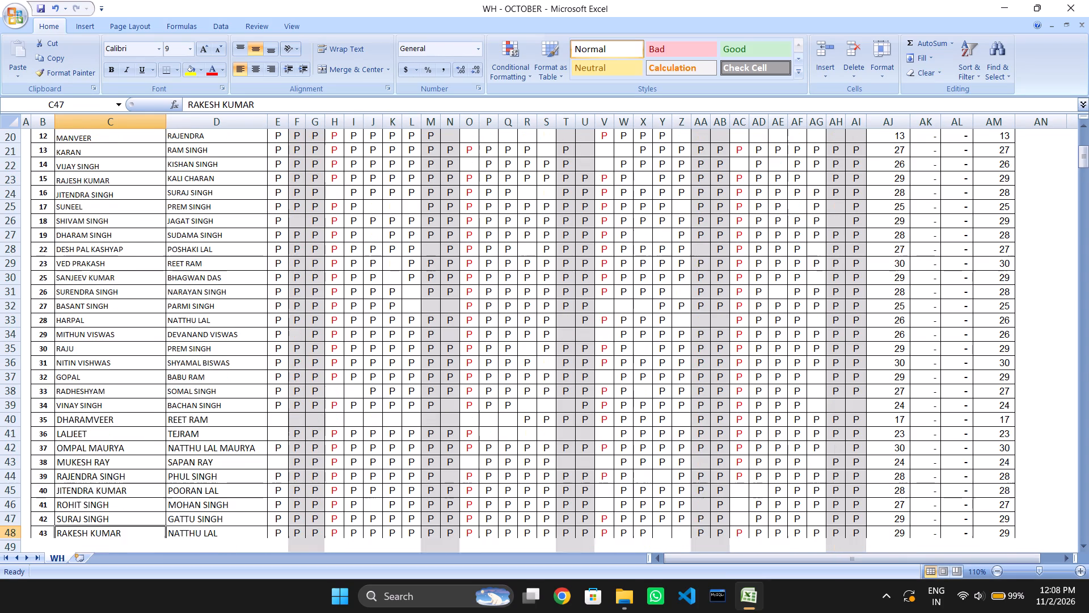
{"action": "key", "text": "Down"}
{"action": "key", "text": "Down"}
{"action": "key", "text": "Down"}
{"action": "key", "text": "Down"}
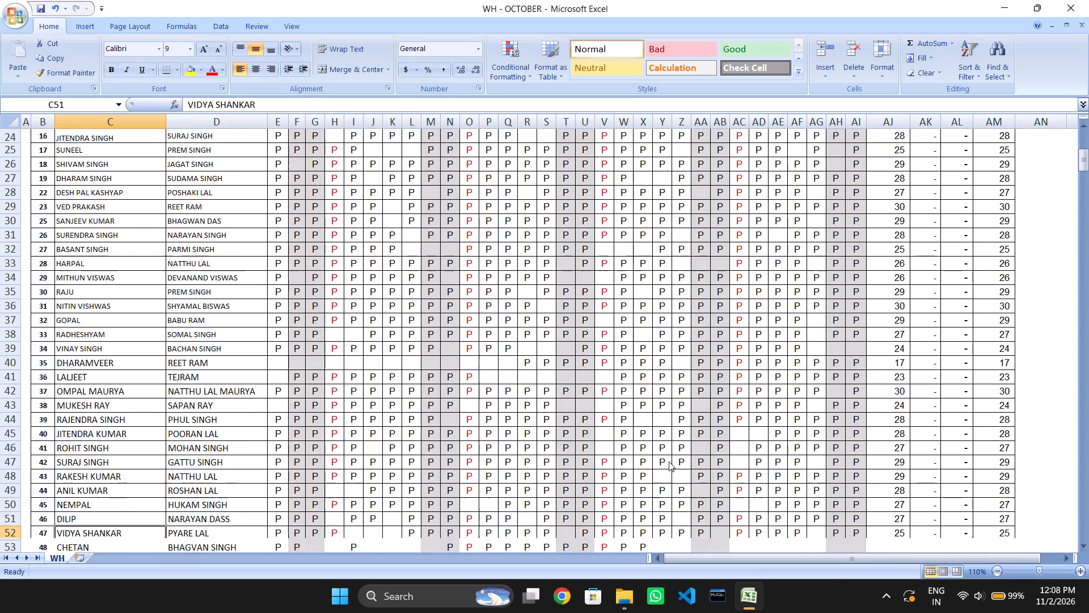
{"action": "key", "text": "Down"}
{"action": "key", "text": "Down"}
{"action": "key", "text": "Down"}
{"action": "key", "text": "Down"}
{"action": "key", "text": "Down"}
{"action": "key", "text": "Down"}
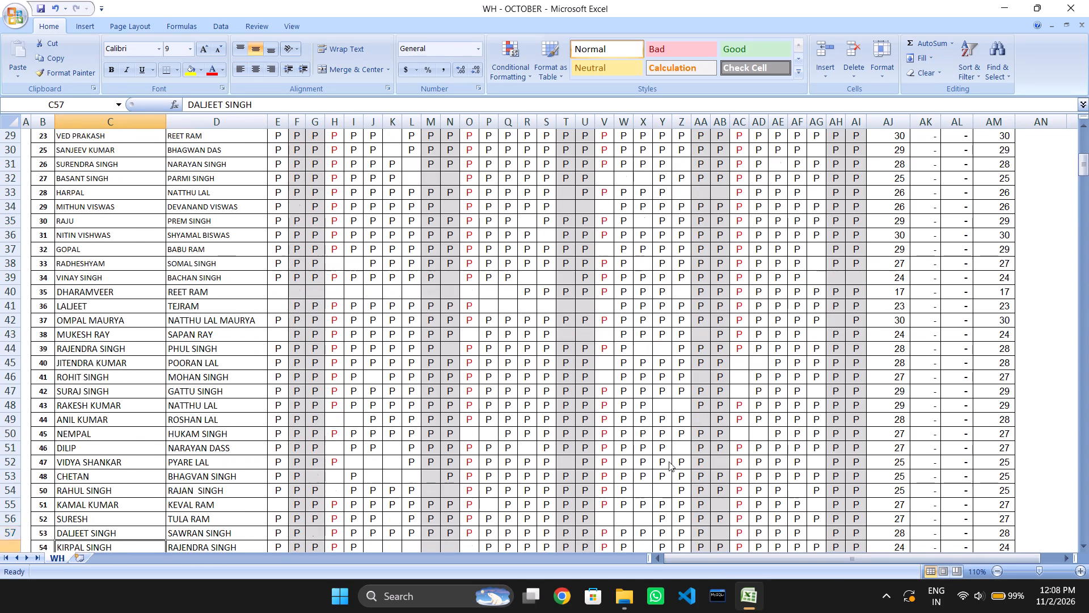
{"action": "key", "text": "Down"}
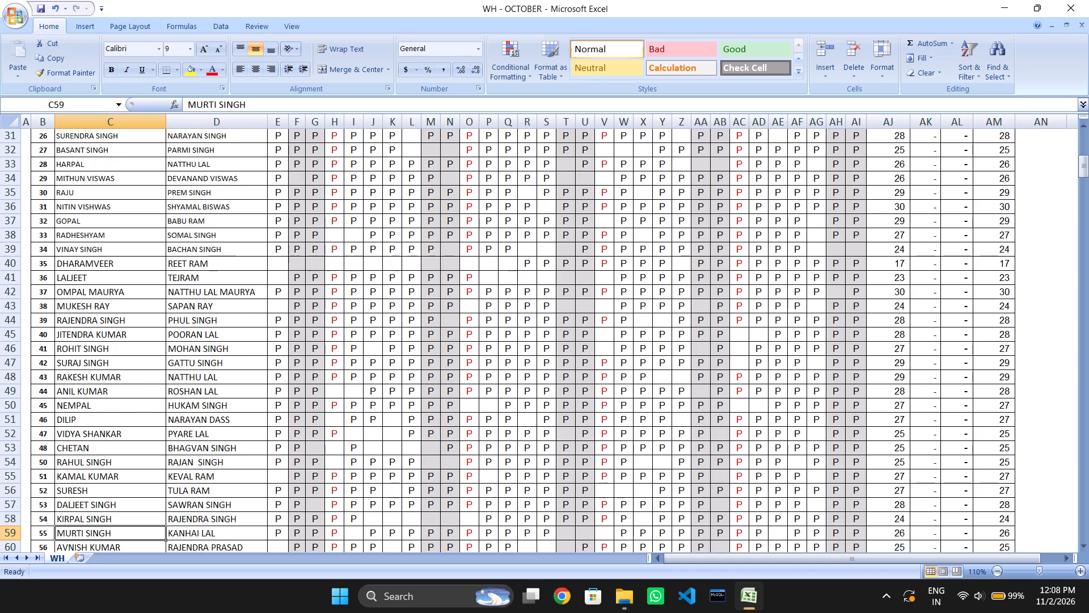
{"action": "key", "text": "Down"}
{"action": "key", "text": "Down"}
{"action": "key", "text": "Down"}
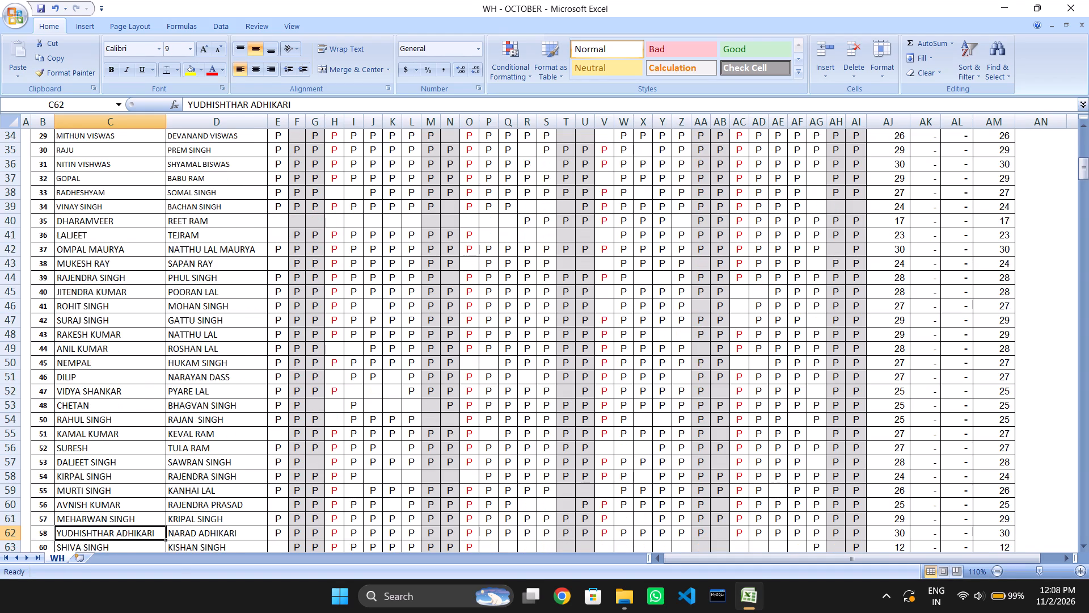
{"action": "key", "text": "Down"}
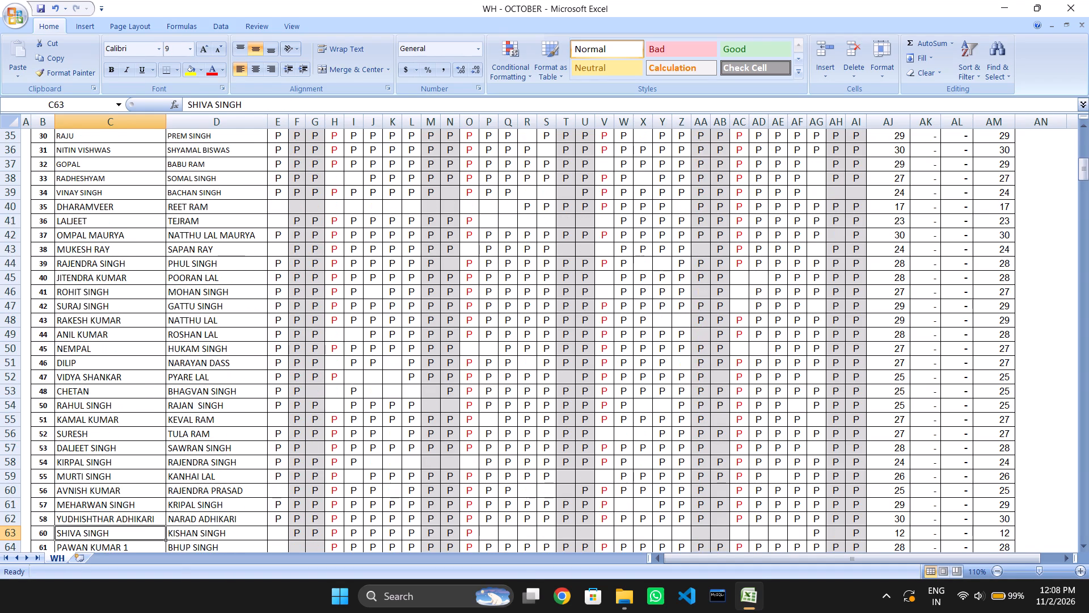
{"action": "key", "text": "Down"}
{"action": "key", "text": "Down"}
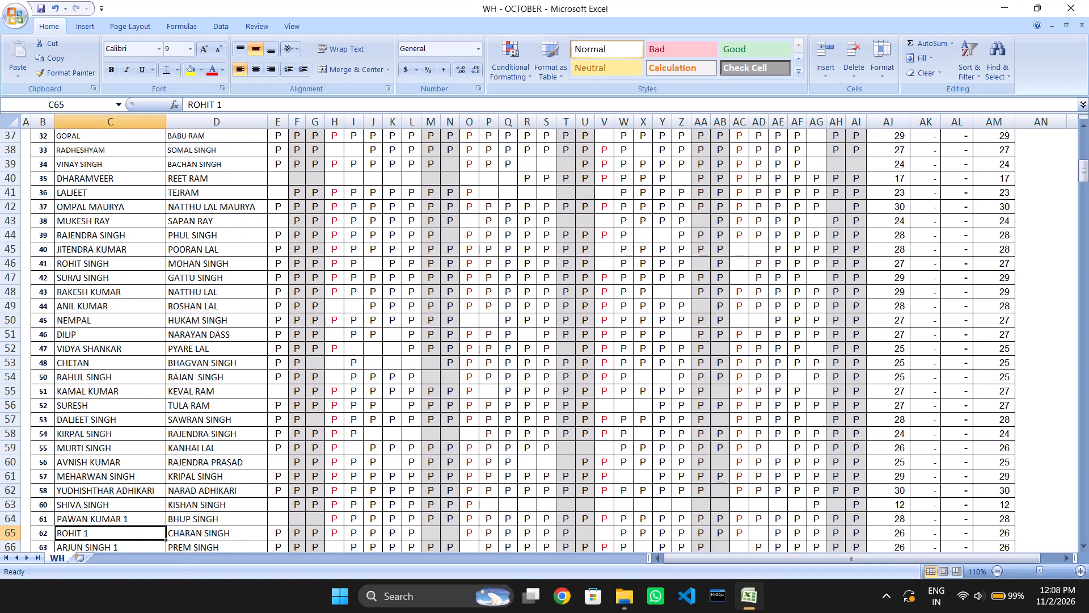
{"action": "key", "text": "Down"}
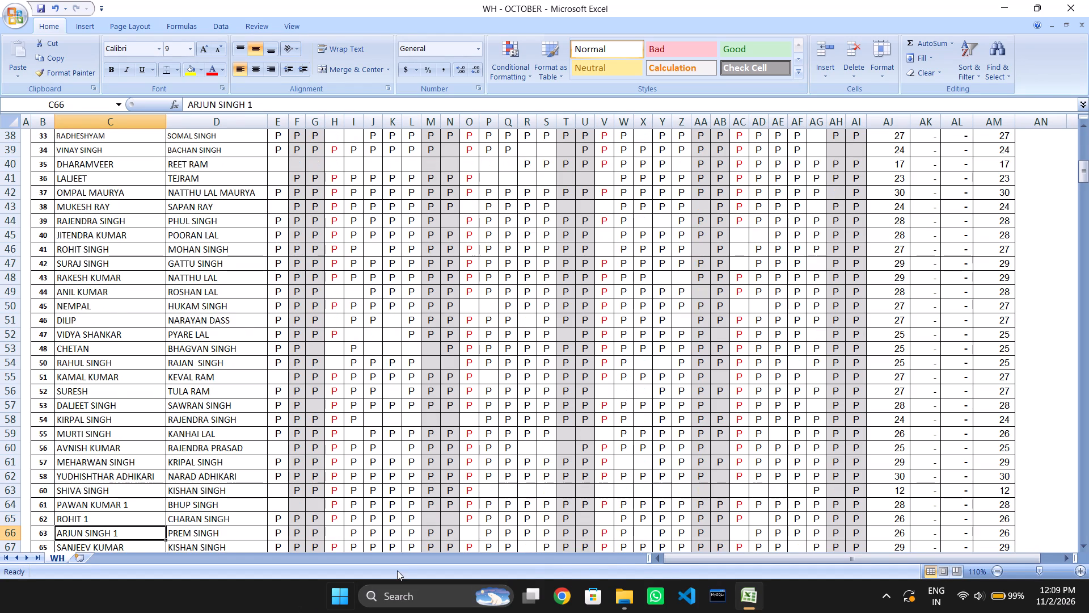
{"action": "right_click", "coordinate": [11, 535]}
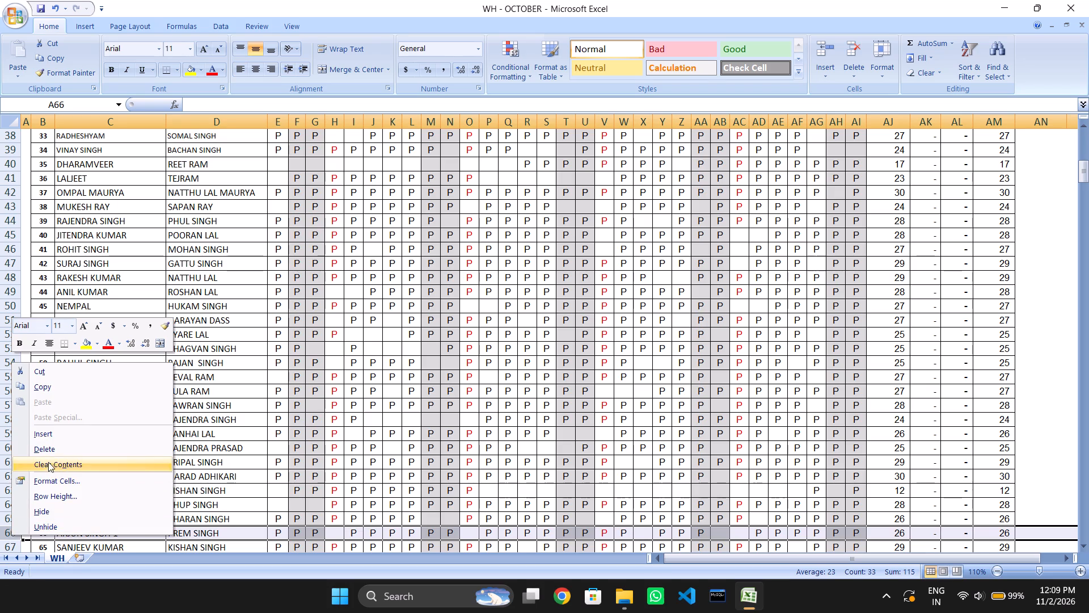
{"action": "left_click", "coordinate": [55, 450]}
{"action": "scroll", "coordinate": [215, 511], "scroll_direction": "up", "scroll_amount": 1}
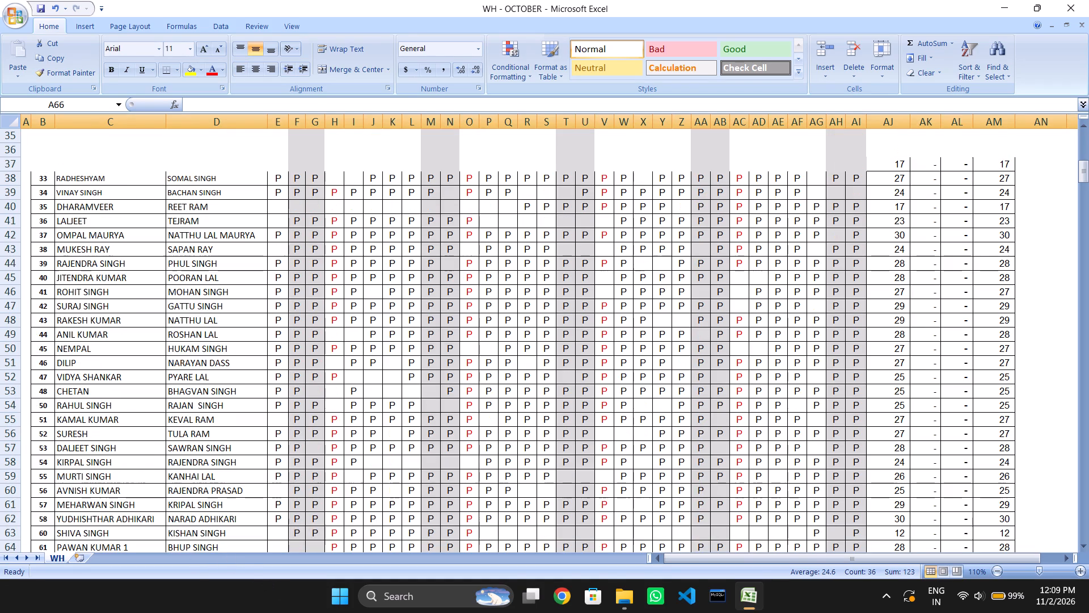
{"action": "scroll", "coordinate": [153, 523], "scroll_direction": "down", "scroll_amount": 1}
{"action": "scroll", "coordinate": [154, 523], "scroll_direction": "up", "scroll_amount": 1}
{"action": "scroll", "coordinate": [161, 524], "scroll_direction": "down", "scroll_amount": 1}
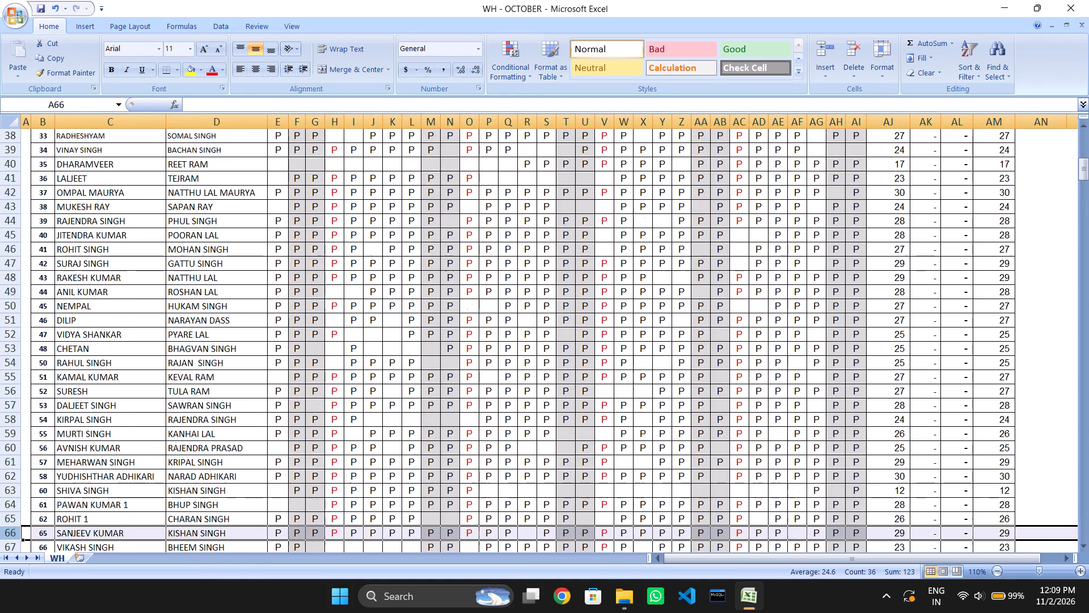
{"action": "scroll", "coordinate": [164, 522], "scroll_direction": "down", "scroll_amount": 2}
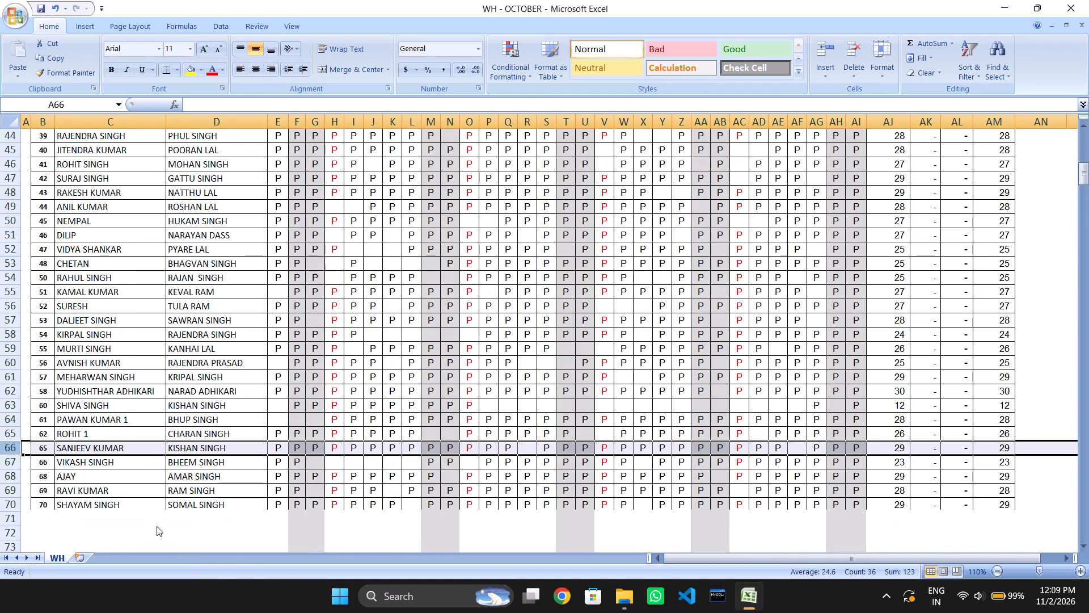
{"action": "left_click", "coordinate": [108, 520]}
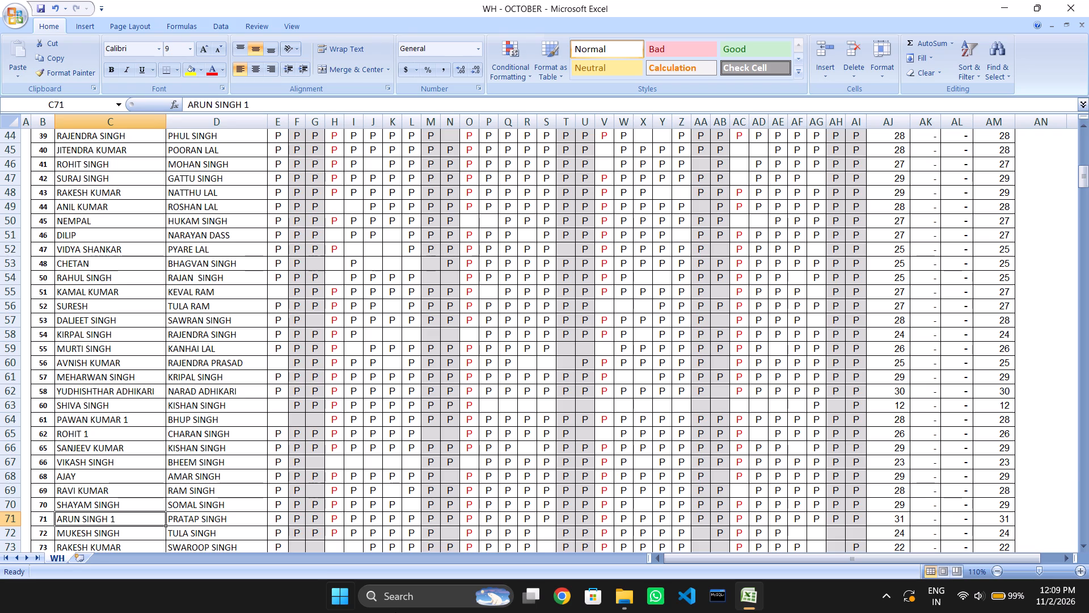
{"action": "key", "text": "Right"}
{"action": "key", "text": "Right"}
{"action": "key", "text": "Right"}
{"action": "key", "text": "Right"}
{"action": "key", "text": "Right"}
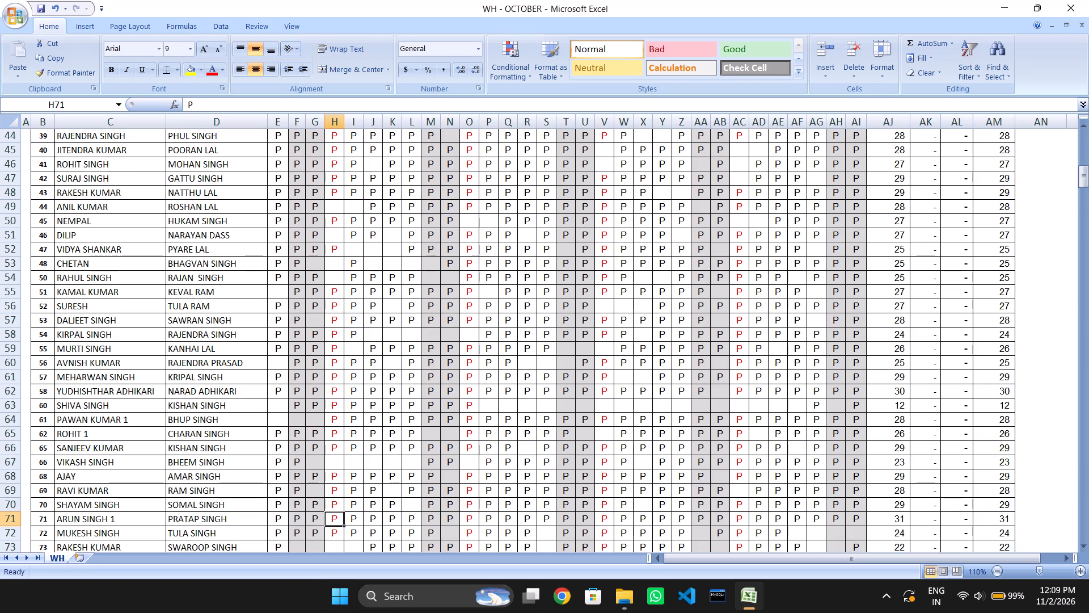
{"action": "key", "text": "BackSpace"}
{"action": "key", "text": "Right"}
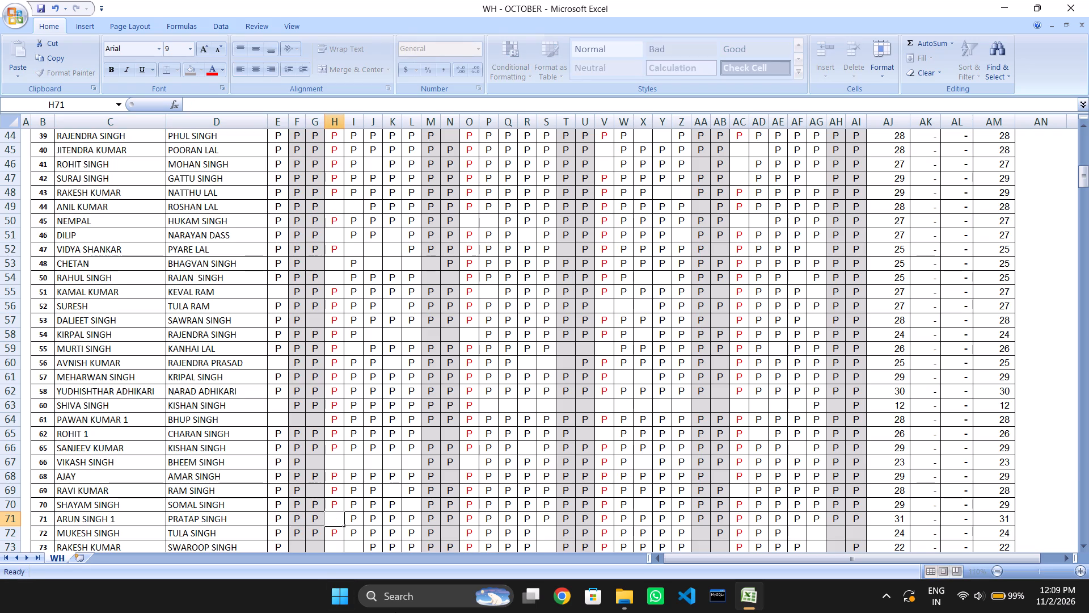
{"action": "key", "text": "Right"}
{"action": "key", "text": "Right"}
{"action": "key", "text": "Right"}
{"action": "key", "text": "Right"}
{"action": "key", "text": "Right"}
{"action": "key", "text": "Right"}
{"action": "key", "text": "BackSpace"}
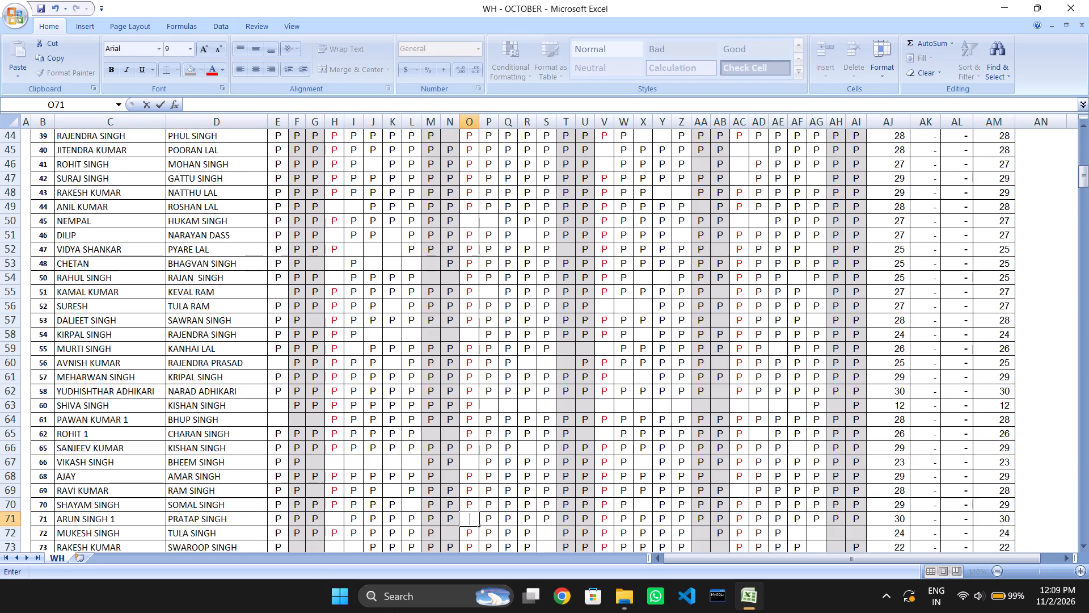
{"action": "key", "text": "Right"}
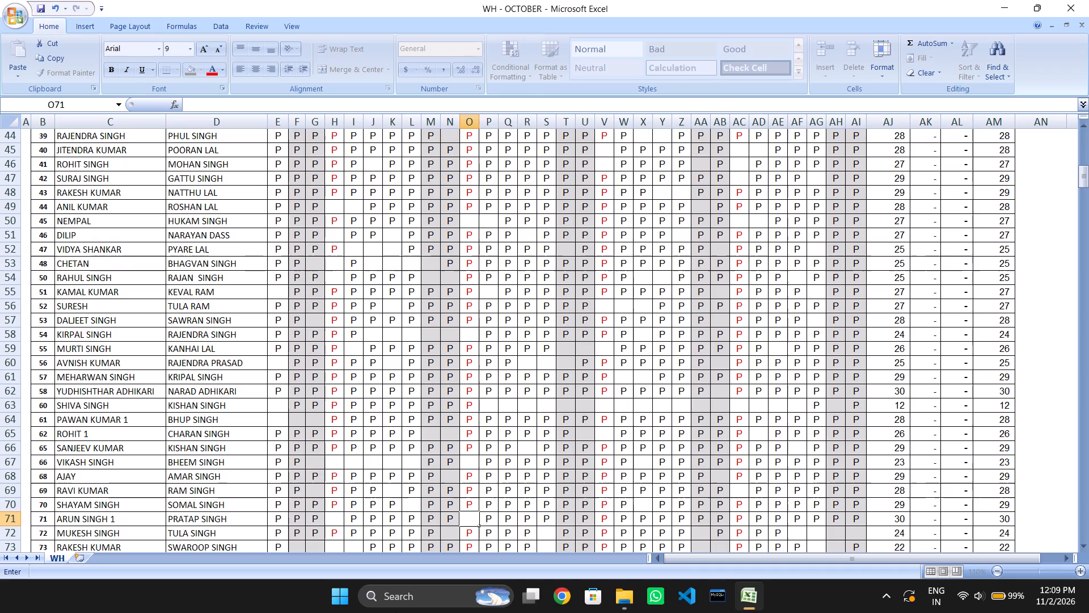
Clear the P attendance marks in columns X, AB and AC for the worker with ID 71.
{"action": "key", "text": "Right"}
{"action": "key", "text": "Right"}
{"action": "key", "text": "Right"}
{"action": "key", "text": "Right"}
{"action": "key", "text": "Right"}
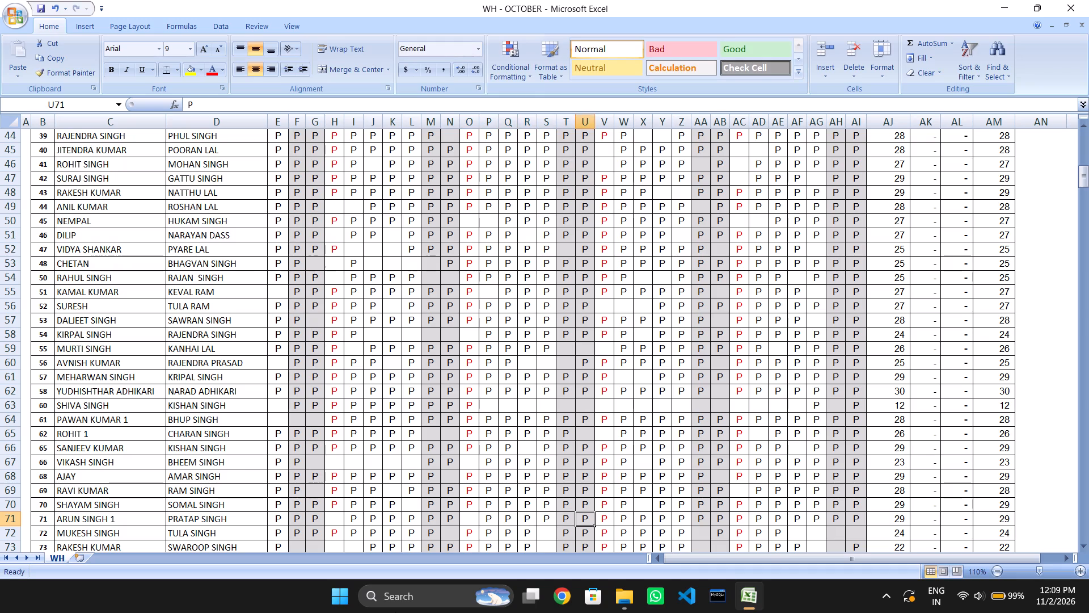
{"action": "key", "text": "Right"}
{"action": "key", "text": "Right"}
{"action": "key", "text": "Right"}
{"action": "key", "text": "BackSpace"}
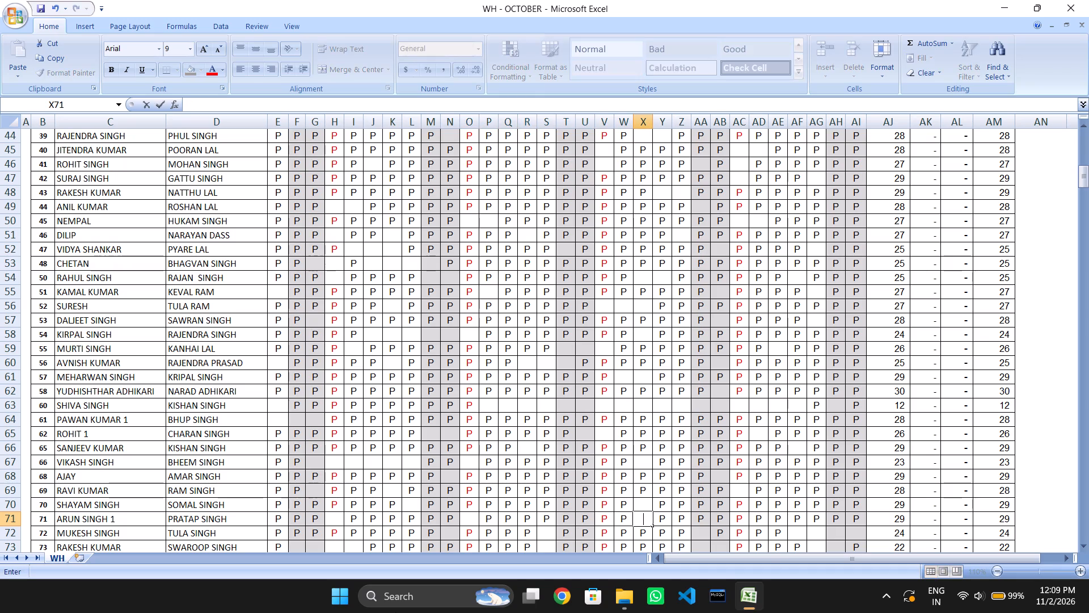
{"action": "key", "text": "Right"}
{"action": "key", "text": "Right"}
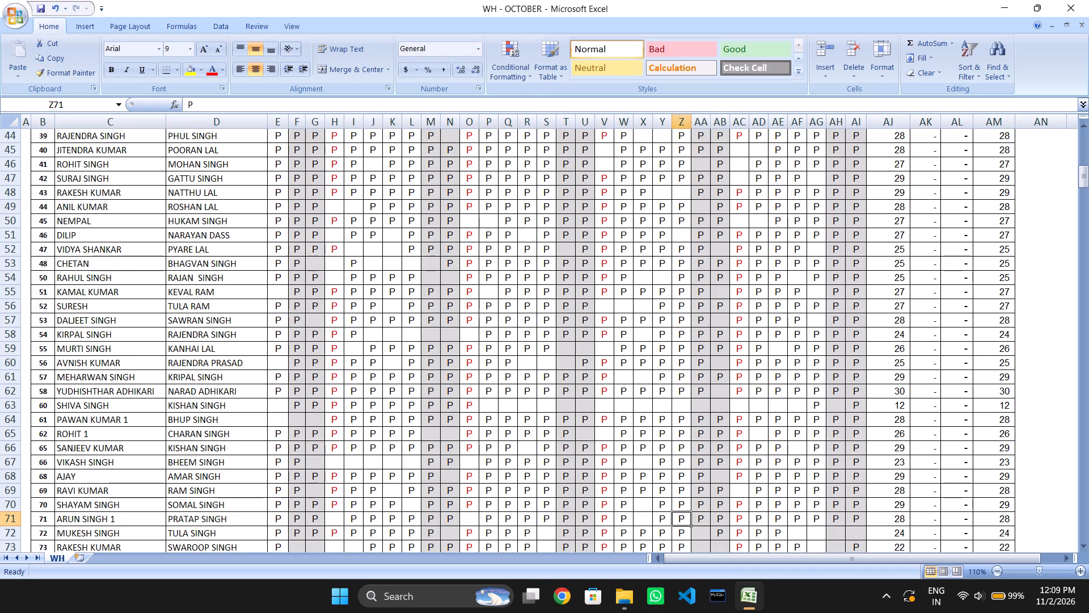
{"action": "key", "text": "Right"}
{"action": "key", "text": "Right"}
{"action": "key", "text": "BackSpace"}
{"action": "key", "text": "Right"}
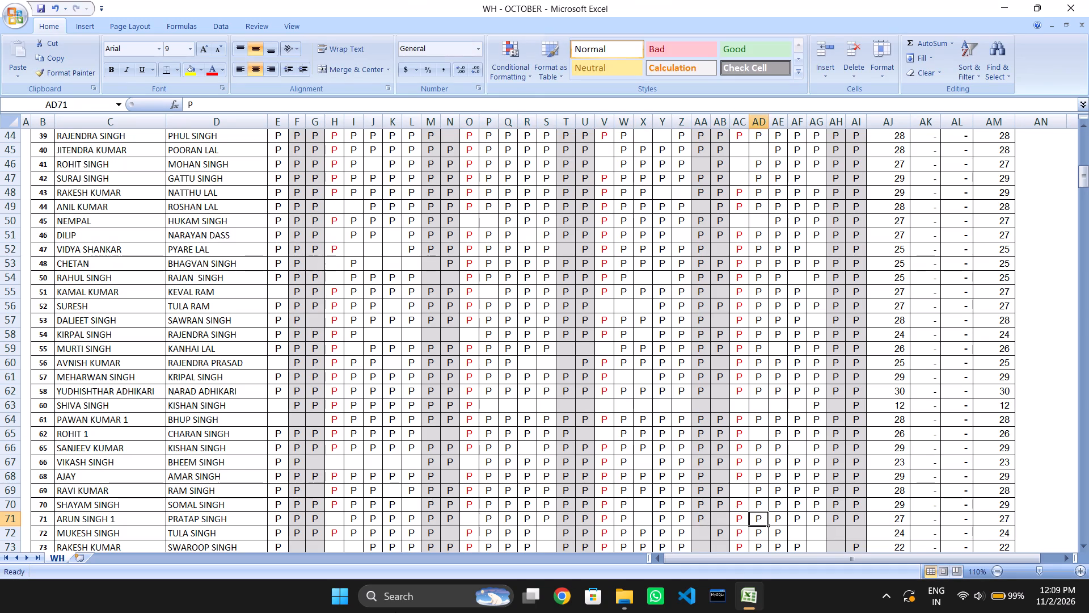
{"action": "key", "text": "Right"}
{"action": "key", "text": "Right"}
{"action": "key", "text": "Left"}
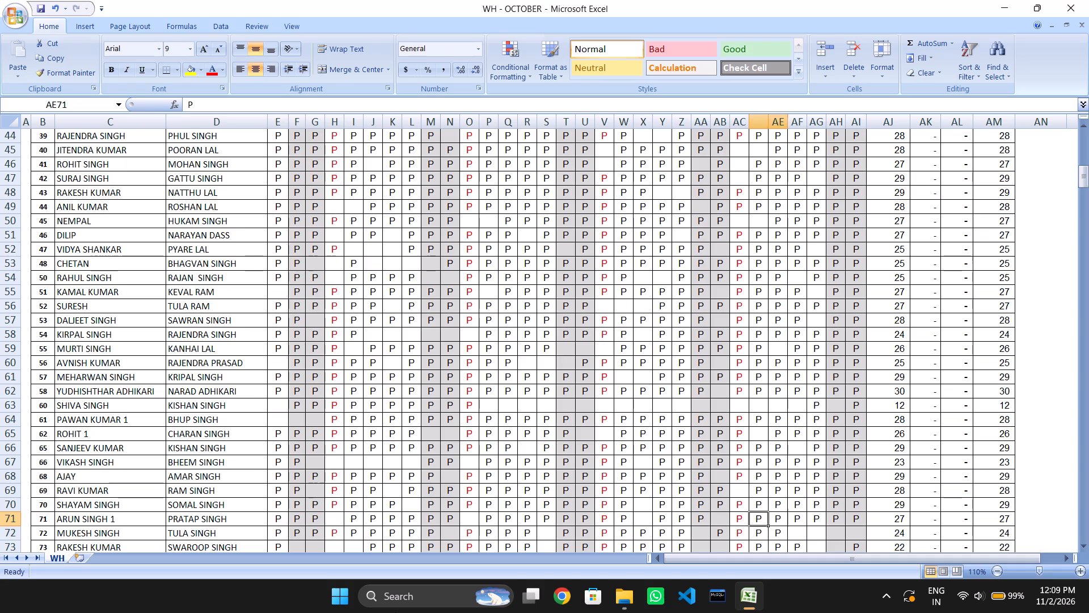
{"action": "key", "text": "Left"}
{"action": "key", "text": "BackSpace"}
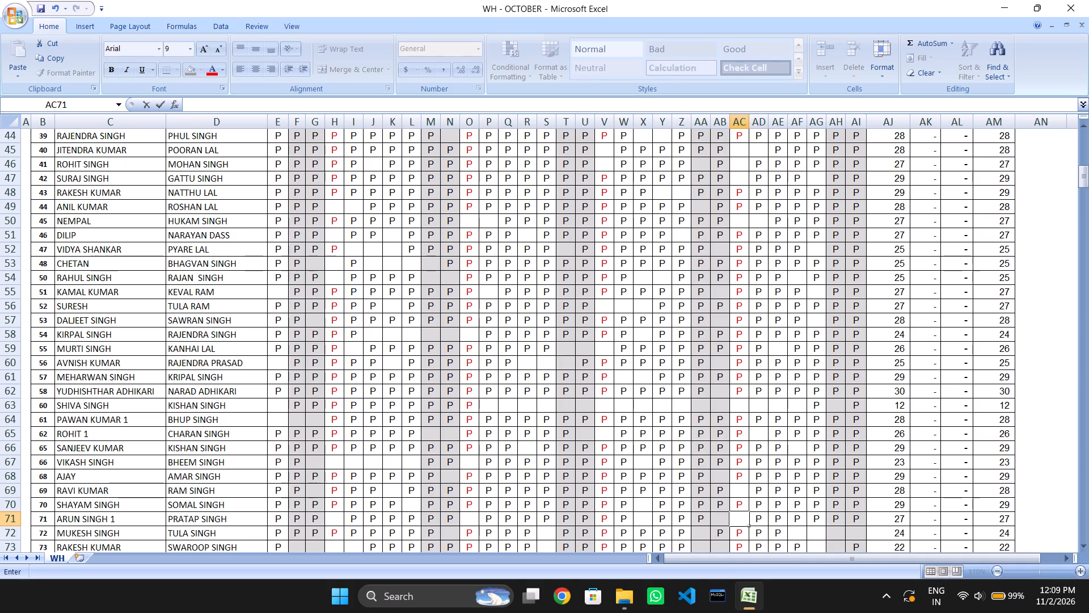
{"action": "key", "text": "Right"}
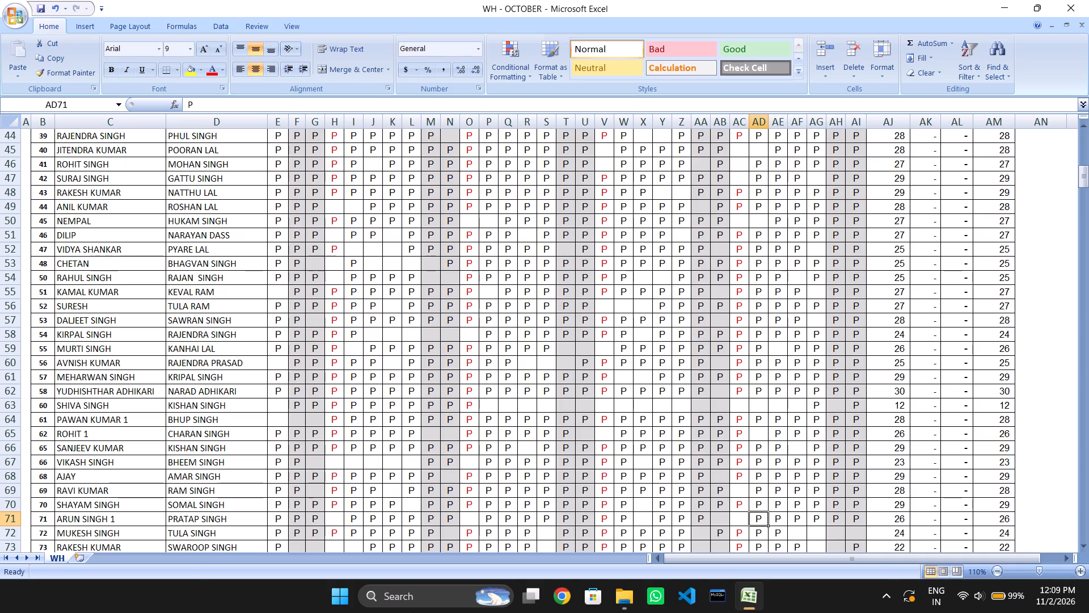
Save the attendance workbook and close it.
{"action": "left_click", "coordinate": [40, 8]}
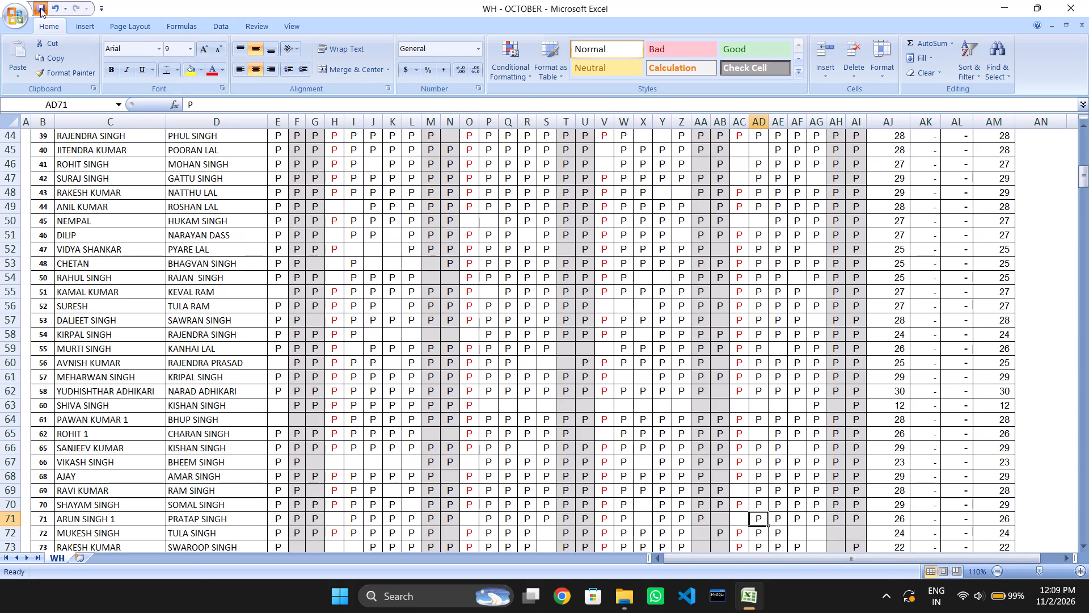
{"action": "left_click", "coordinate": [40, 8]}
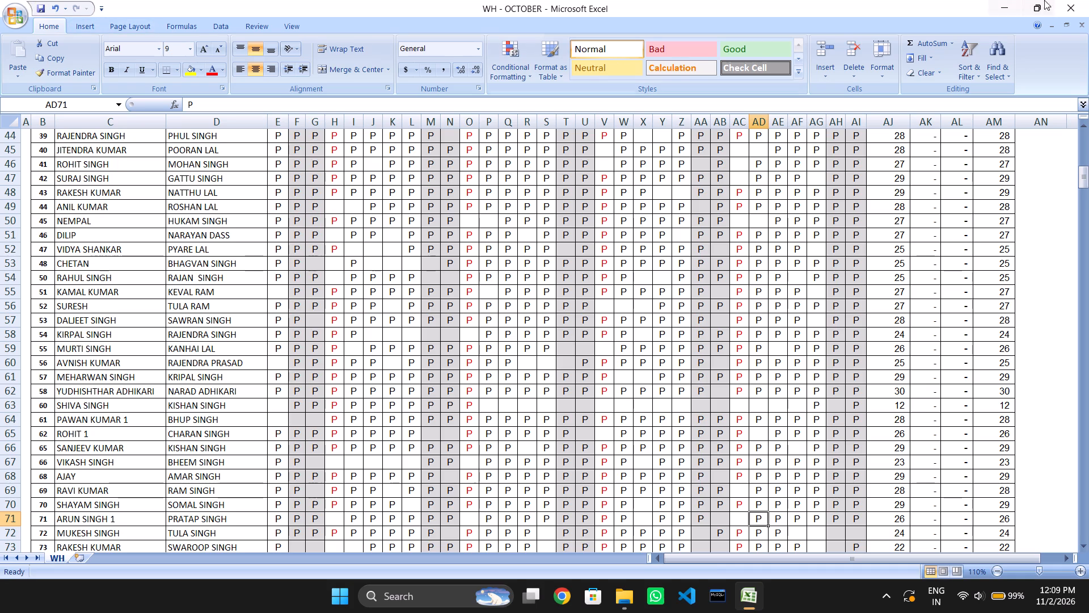
{"action": "left_click", "coordinate": [1070, 9]}
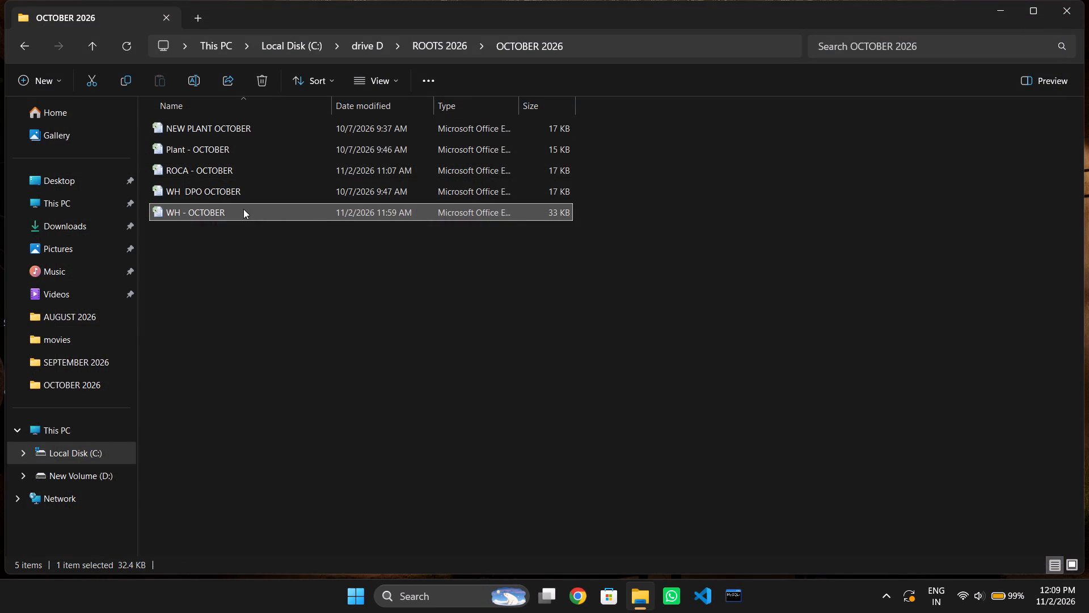
Reopen the WH - OCTOBER workbook from the OCTOBER 2026 folder.
{"action": "double_click", "coordinate": [243, 209]}
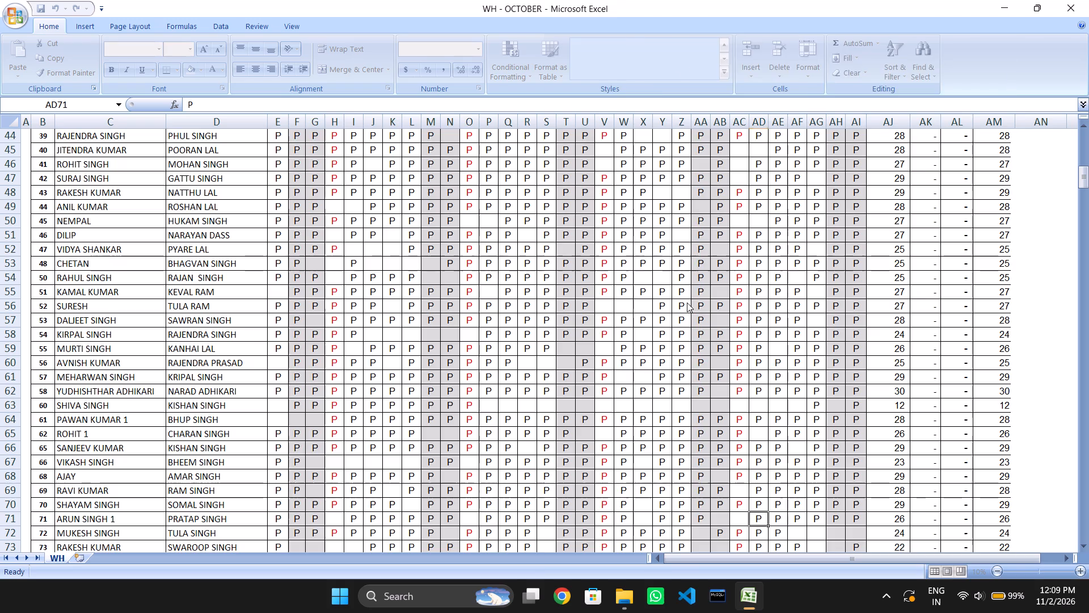
Filter the P total column to show only the workers with 30 days present.
{"action": "scroll", "coordinate": [809, 266], "scroll_direction": "up", "scroll_amount": 5}
{"action": "scroll", "coordinate": [811, 268], "scroll_direction": "down", "scroll_amount": 1}
{"action": "scroll", "coordinate": [811, 268], "scroll_direction": "up", "scroll_amount": 8}
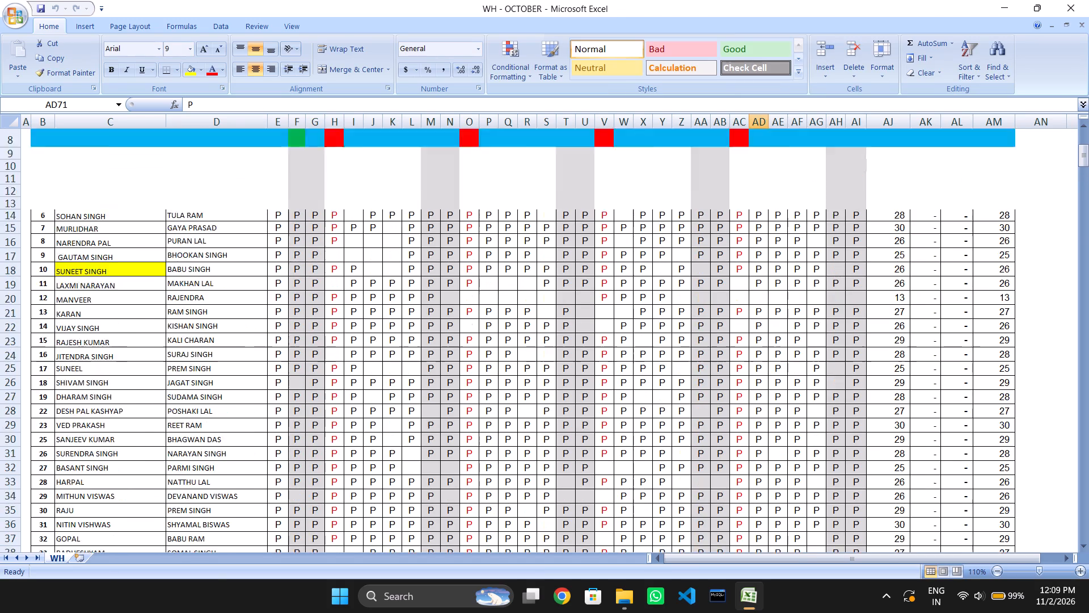
{"action": "scroll", "coordinate": [808, 266], "scroll_direction": "up", "scroll_amount": 2}
{"action": "left_click", "coordinate": [903, 224]}
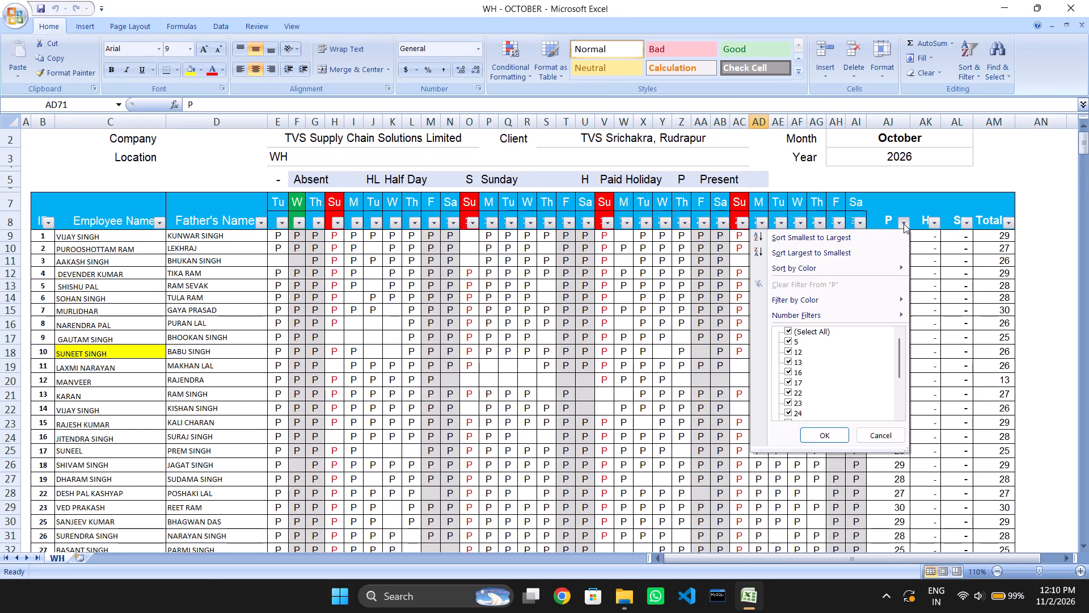
{"action": "left_click", "coordinate": [794, 330]}
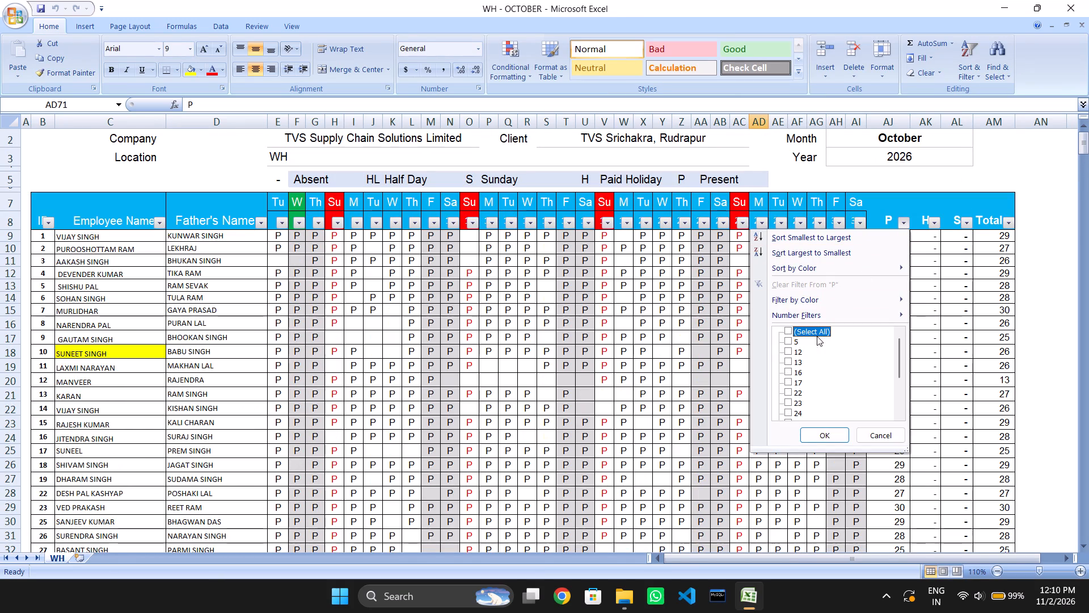
{"action": "scroll", "coordinate": [819, 365], "scroll_direction": "down", "scroll_amount": 9}
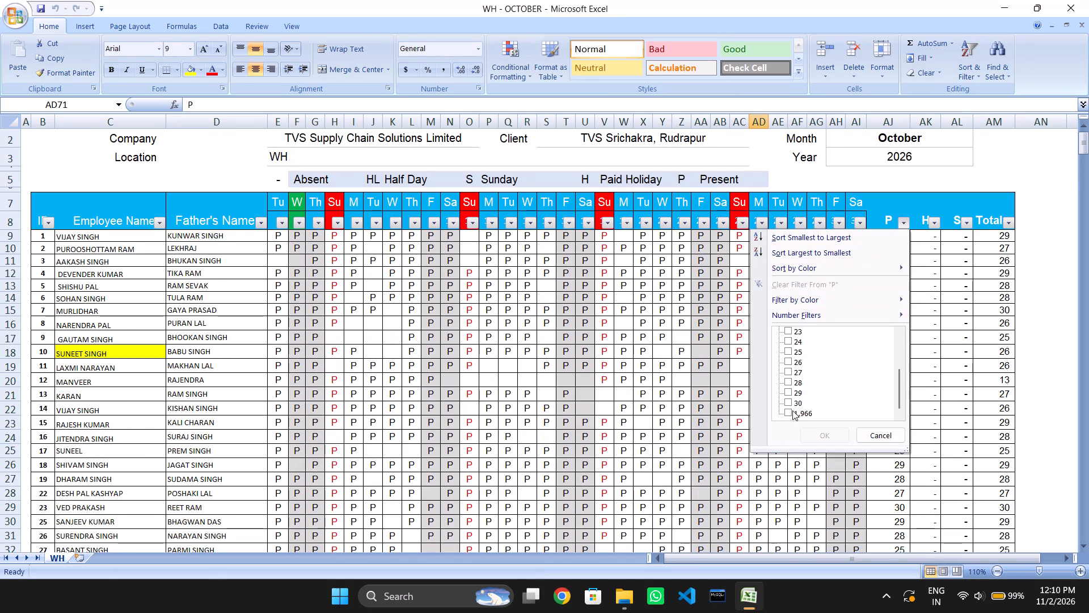
{"action": "left_click", "coordinate": [787, 403]}
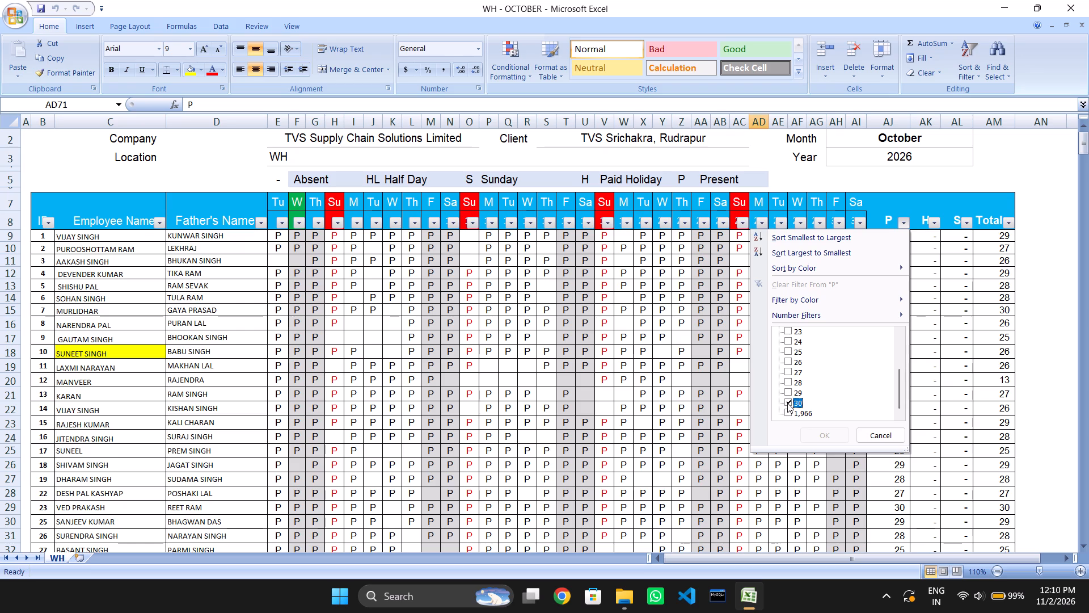
{"action": "left_click", "coordinate": [829, 439]}
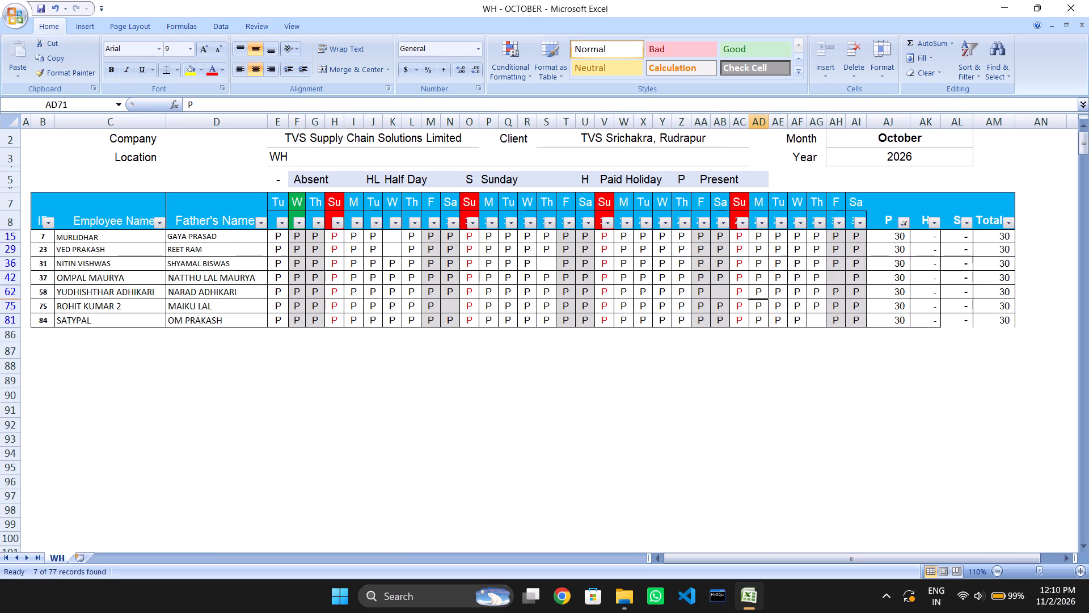
Change the P total column filter to show only the workers with 5 days present.
{"action": "left_click", "coordinate": [906, 220]}
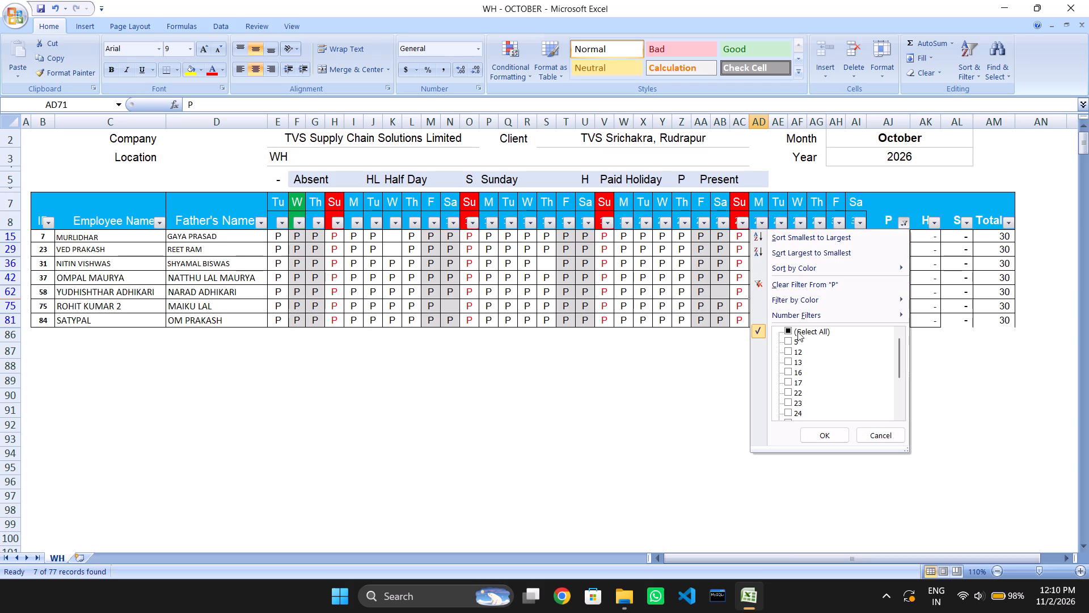
{"action": "double_click", "coordinate": [797, 331]}
{"action": "left_click", "coordinate": [800, 330]}
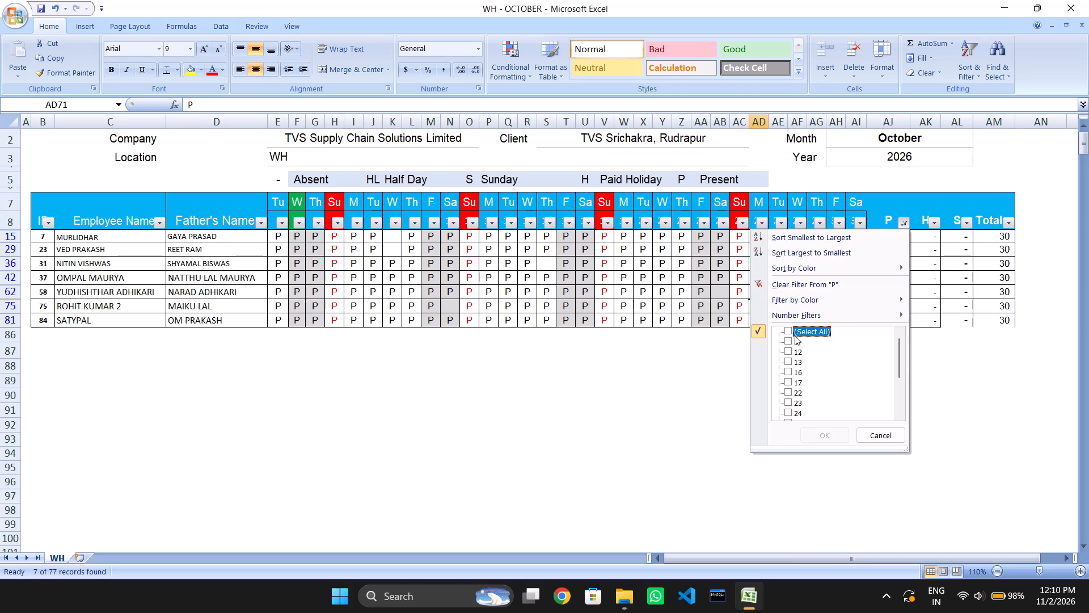
{"action": "left_click", "coordinate": [788, 339]}
{"action": "left_click", "coordinate": [821, 438]}
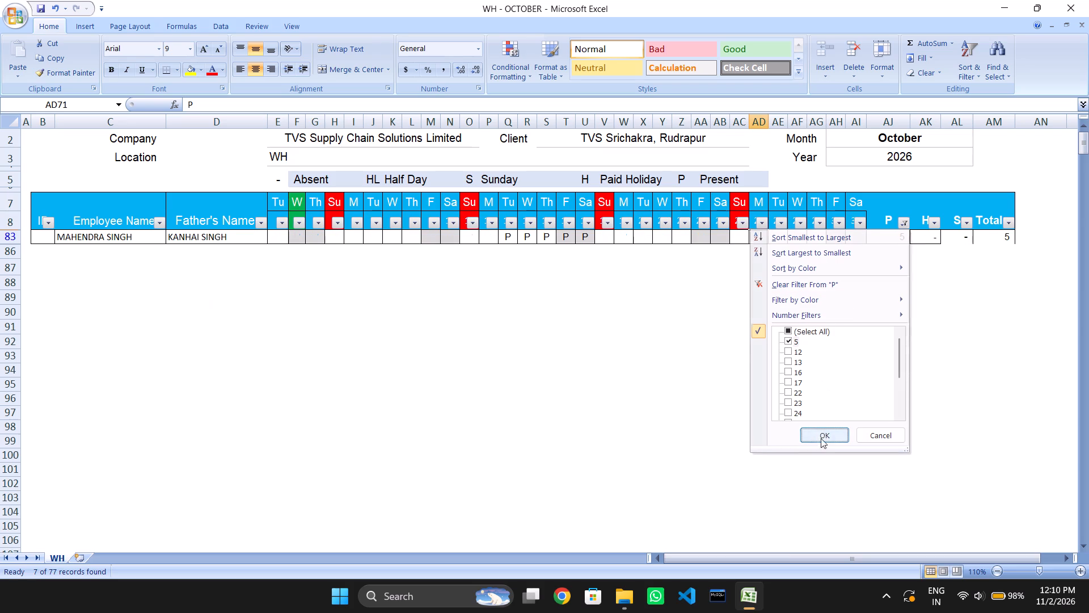
Reselect all values in the P total column filter to bring back the full worker list.
{"action": "left_click", "coordinate": [904, 219]}
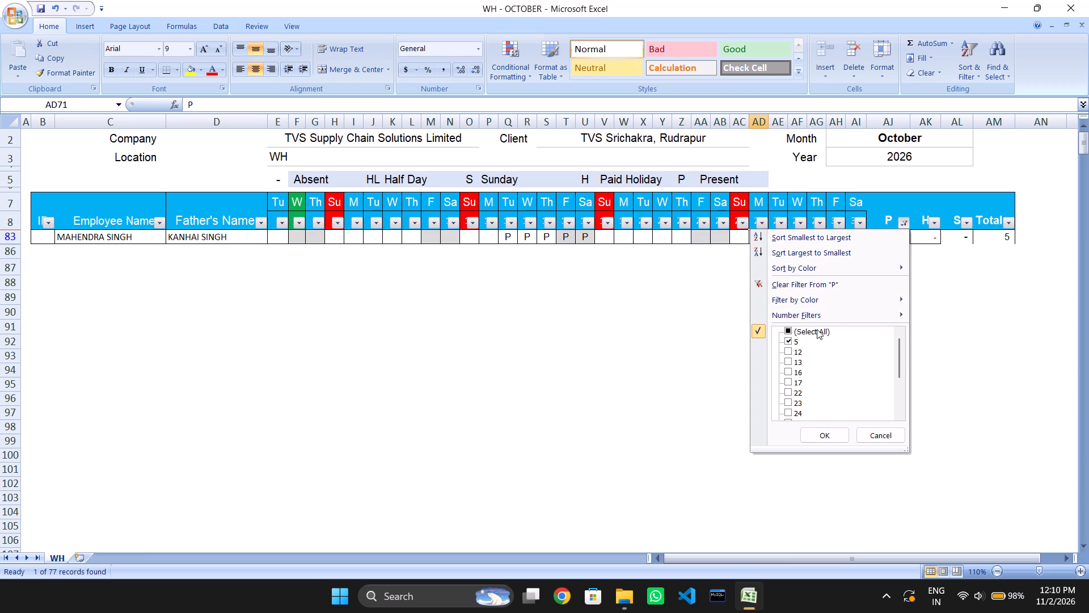
{"action": "left_click", "coordinate": [817, 329]}
{"action": "scroll", "coordinate": [807, 366], "scroll_direction": "down", "scroll_amount": 4}
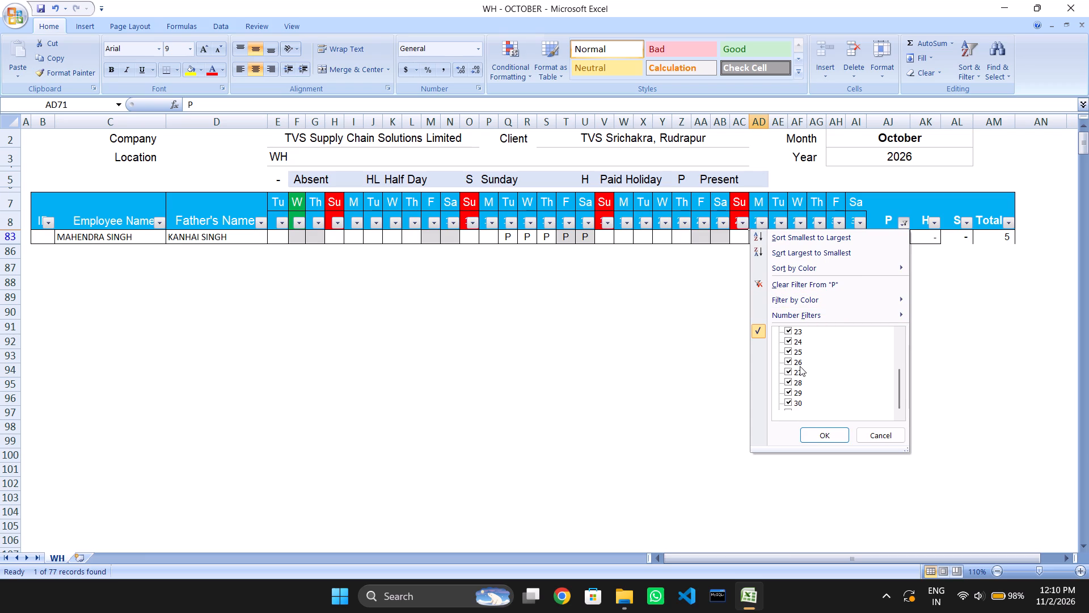
{"action": "scroll", "coordinate": [800, 366], "scroll_direction": "down", "scroll_amount": 2}
{"action": "scroll", "coordinate": [801, 366], "scroll_direction": "up", "scroll_amount": 2}
{"action": "scroll", "coordinate": [801, 366], "scroll_direction": "down", "scroll_amount": 1}
{"action": "scroll", "coordinate": [801, 366], "scroll_direction": "up", "scroll_amount": 1}
{"action": "scroll", "coordinate": [803, 366], "scroll_direction": "down", "scroll_amount": 8}
{"action": "scroll", "coordinate": [811, 363], "scroll_direction": "up", "scroll_amount": 6}
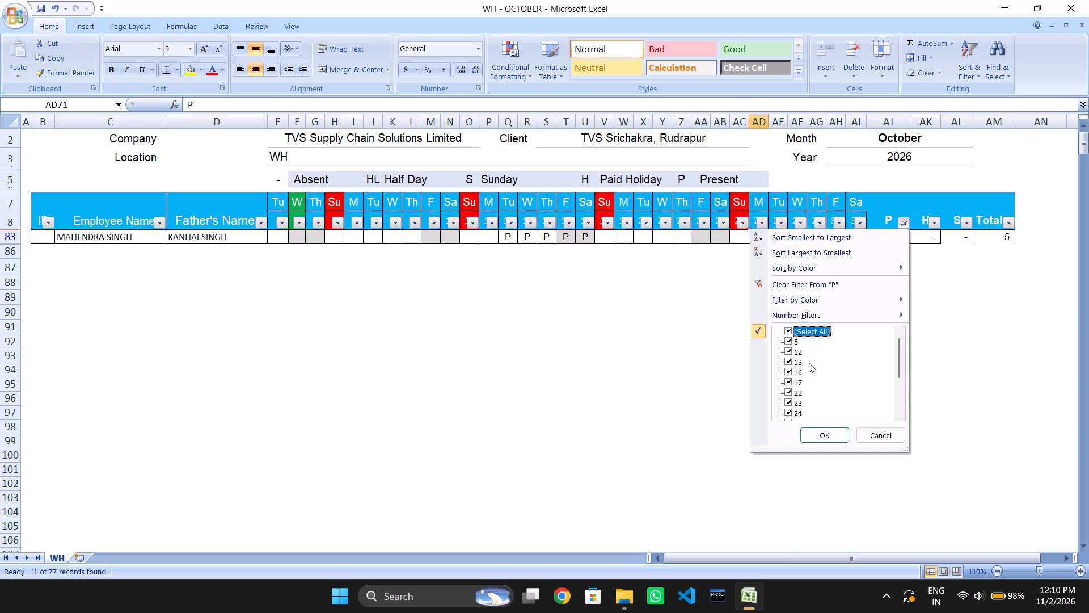
{"action": "left_click", "coordinate": [826, 436]}
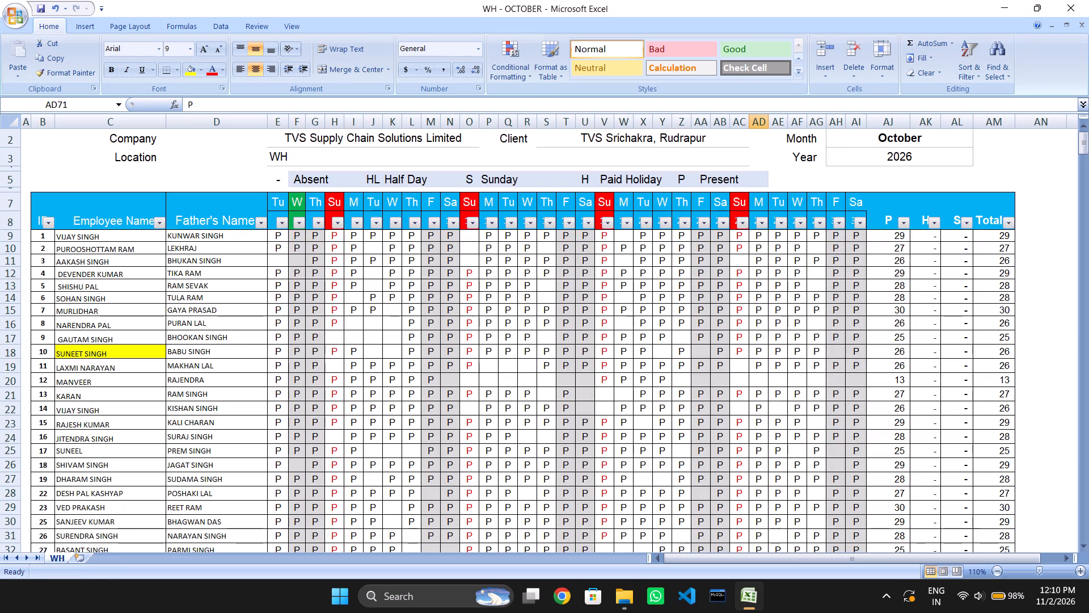
Renumber the ID column consecutively from 1 to 76 by filling the series from B9 down to the last worker row, 84.
{"action": "left_click", "coordinate": [92, 352]}
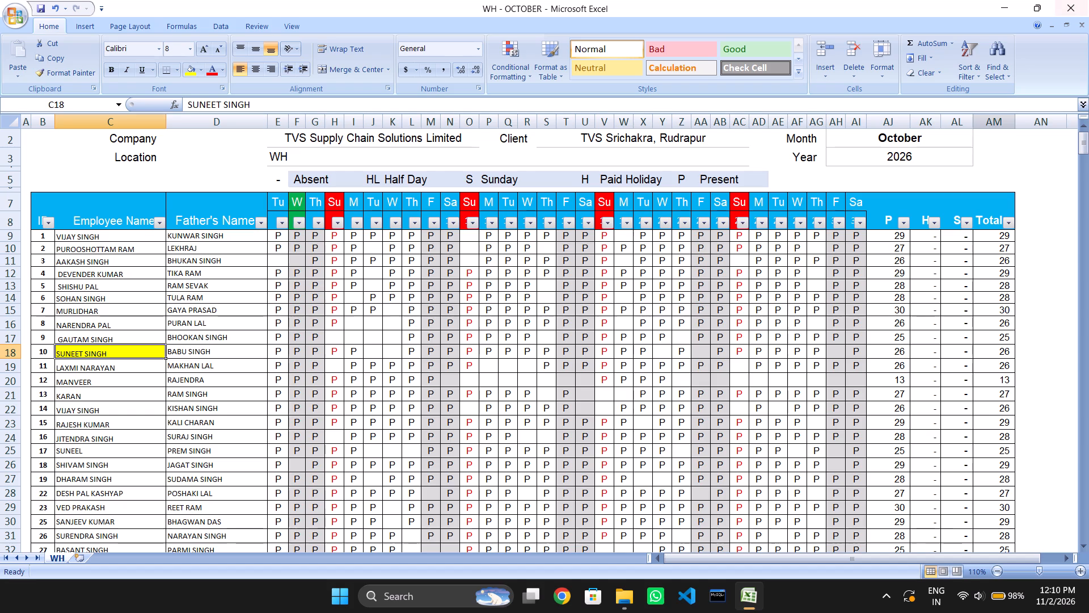
{"action": "left_click_drag", "start_coordinate": [39, 236], "coordinate": [40, 249]}
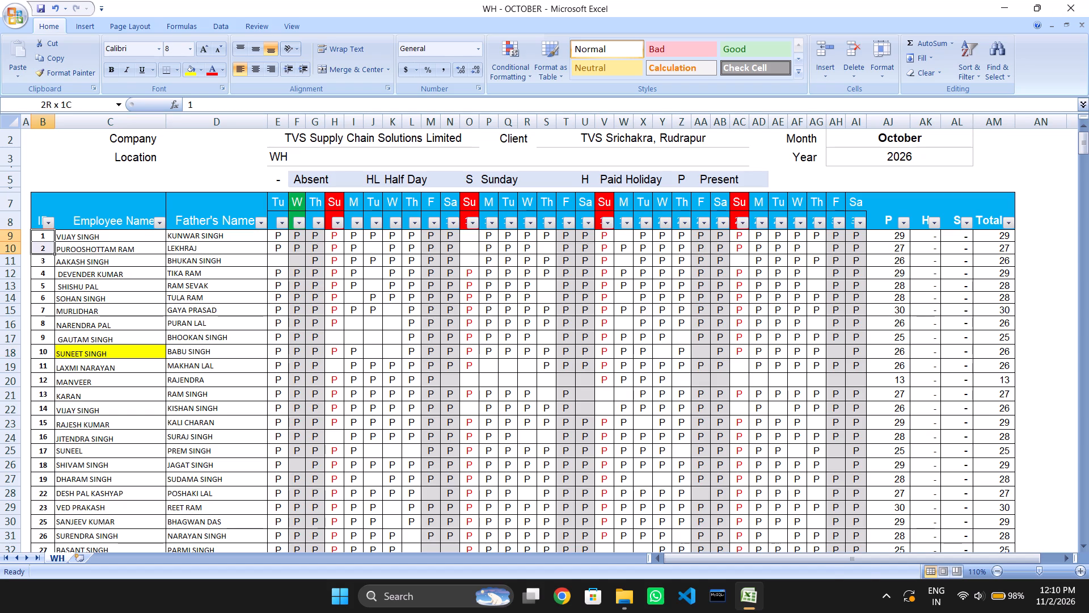
{"action": "left_click_drag", "start_coordinate": [40, 249], "coordinate": [40, 257]}
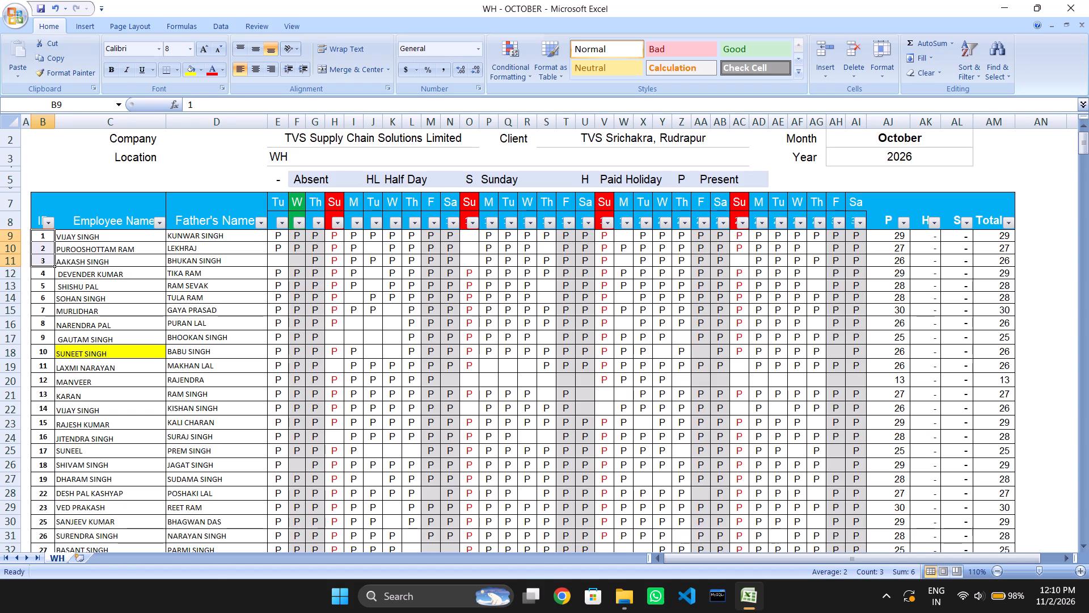
{"action": "left_click_drag", "start_coordinate": [54, 266], "coordinate": [52, 285]}
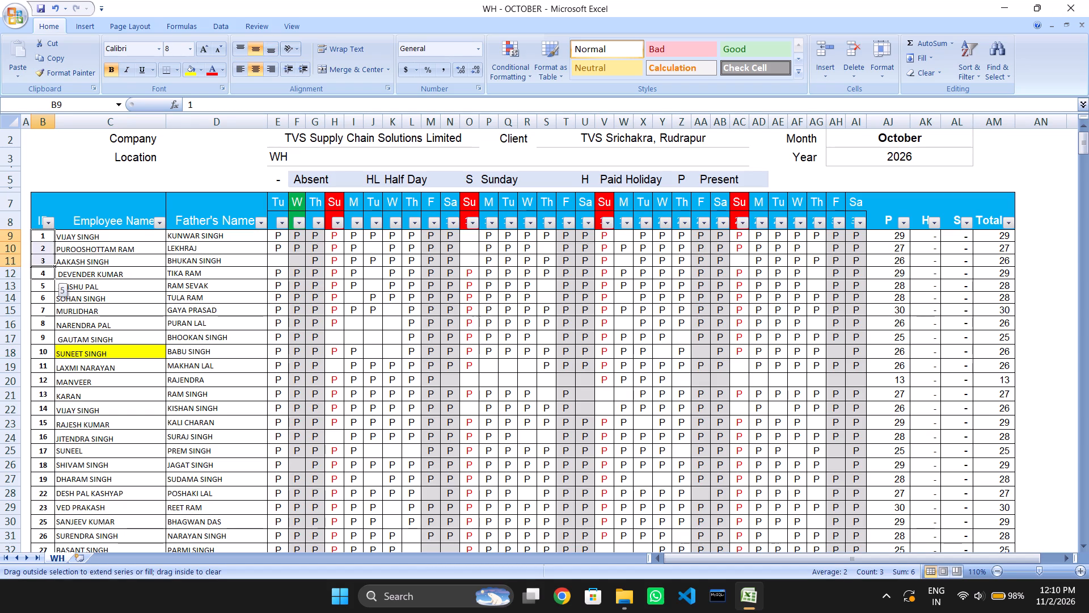
{"action": "left_click_drag", "start_coordinate": [52, 285], "coordinate": [49, 314]}
{"action": "right_click", "coordinate": [49, 314]}
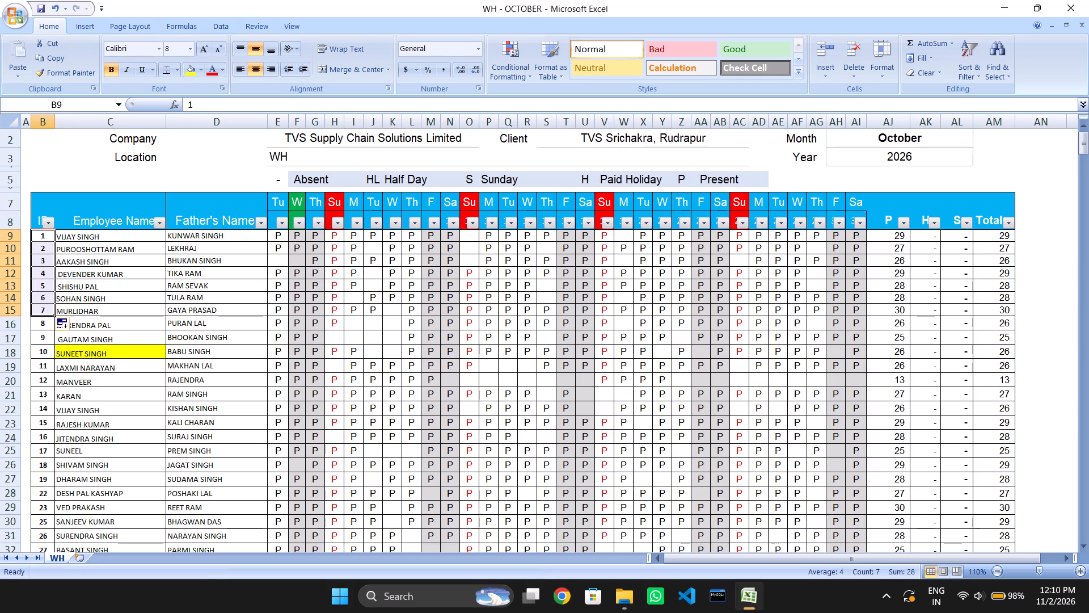
{"action": "left_click_drag", "start_coordinate": [49, 314], "coordinate": [52, 304]}
{"action": "left_click_drag", "start_coordinate": [56, 316], "coordinate": [53, 348]}
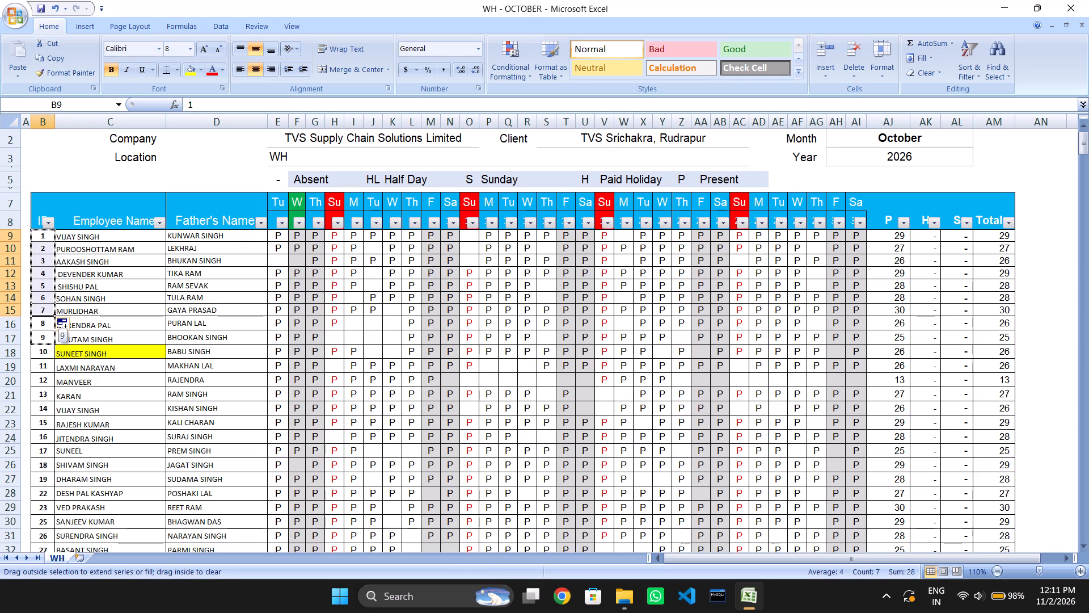
{"action": "left_click_drag", "start_coordinate": [53, 348], "coordinate": [31, 569]}
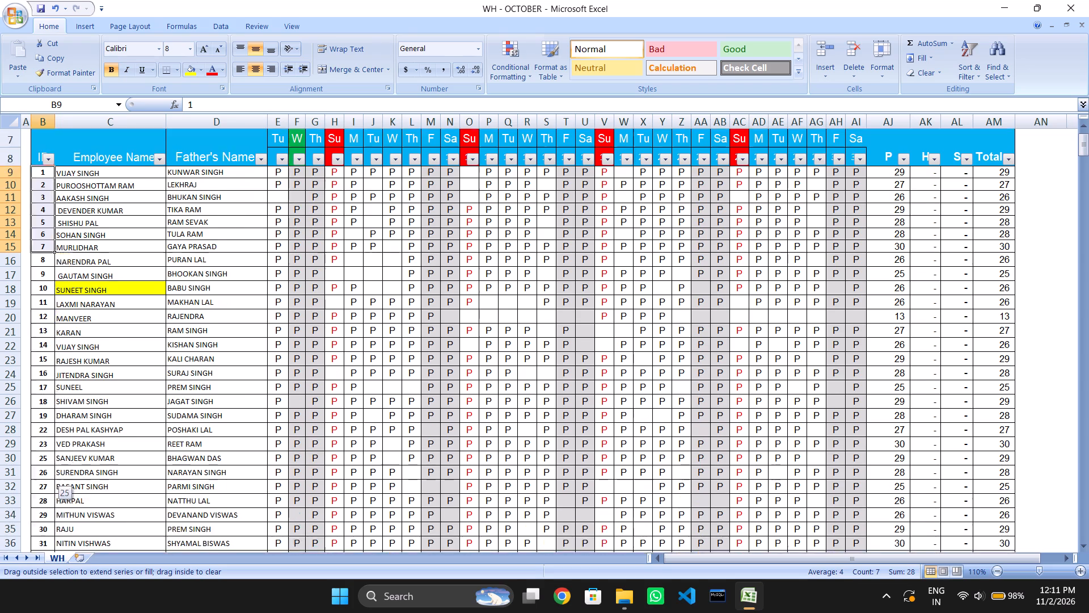
{"action": "left_click_drag", "start_coordinate": [31, 569], "coordinate": [31, 573]}
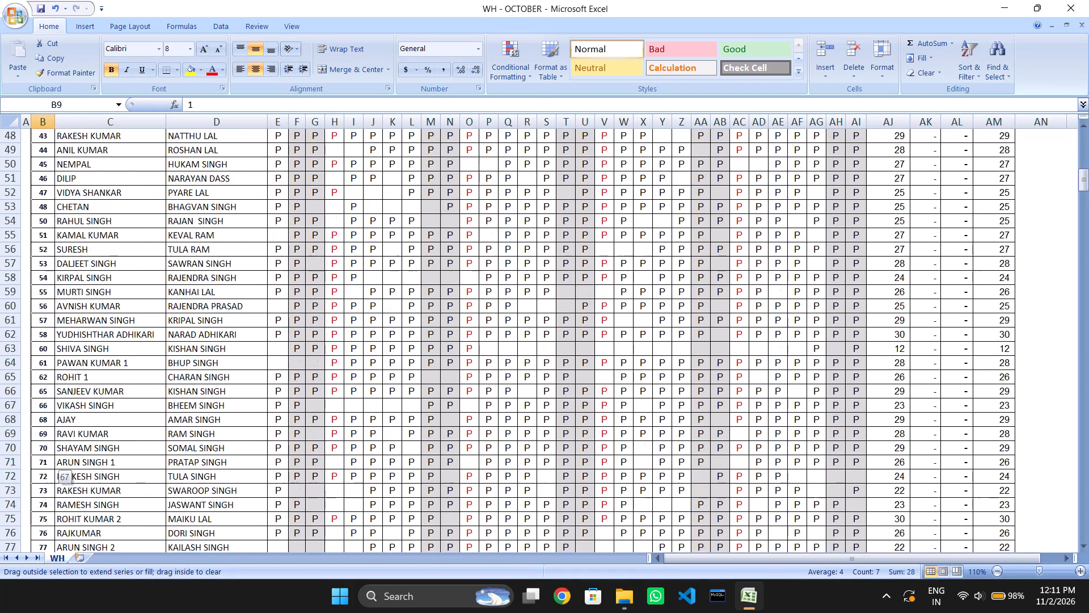
{"action": "left_click_drag", "start_coordinate": [31, 573], "coordinate": [44, 510]}
{"action": "left_click", "coordinate": [170, 523]}
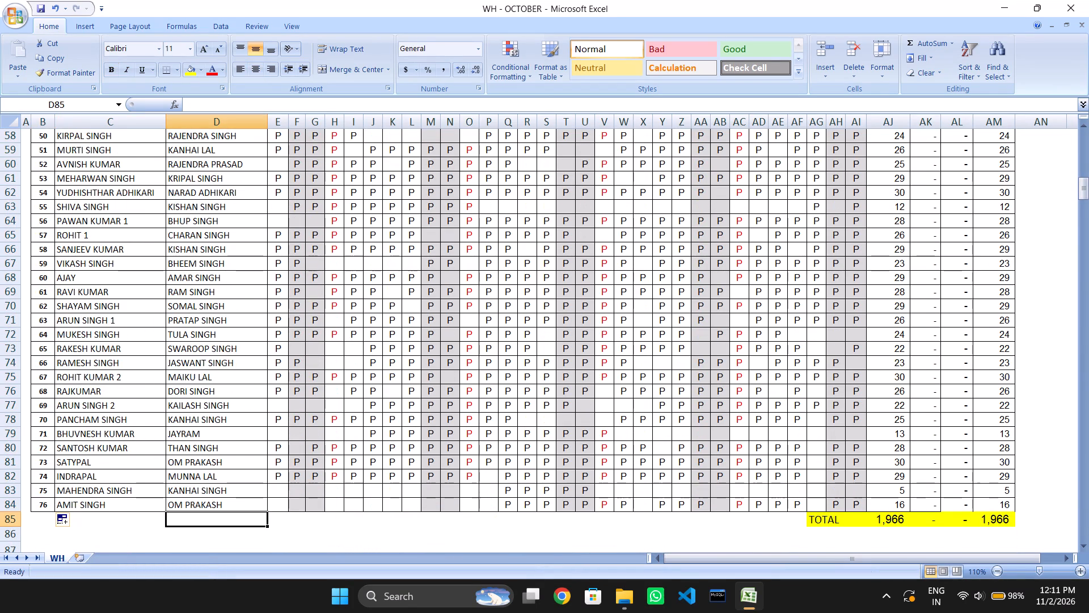
Check the renumbered ID sequence through the lower part of the worker list down to the TOTAL row.
{"action": "scroll", "coordinate": [184, 319], "scroll_direction": "up", "scroll_amount": 2}
{"action": "scroll", "coordinate": [185, 319], "scroll_direction": "down", "scroll_amount": 1}
{"action": "scroll", "coordinate": [187, 321], "scroll_direction": "up", "scroll_amount": 4}
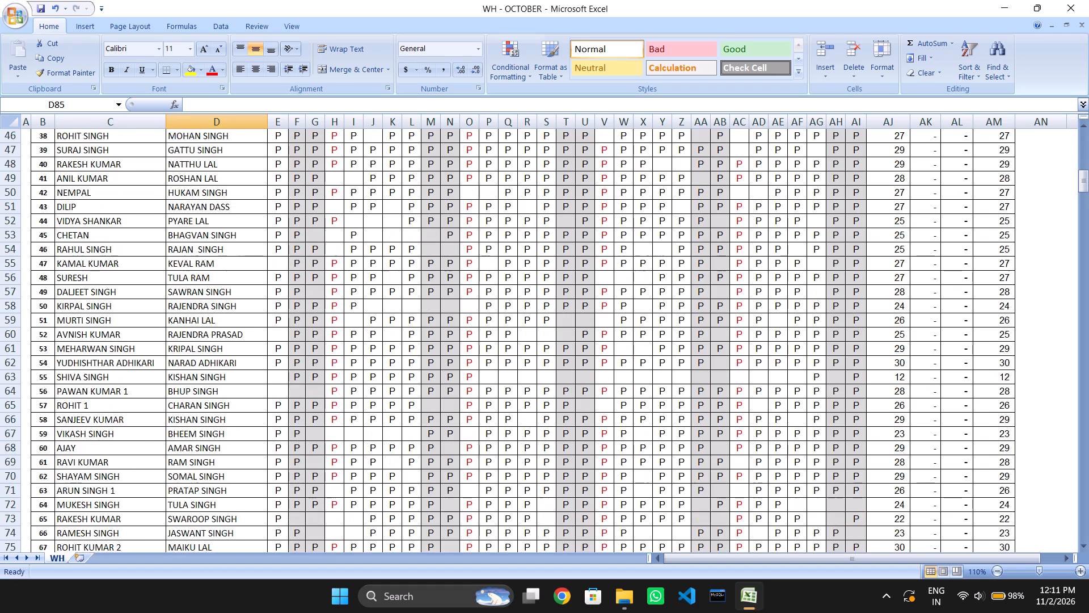
{"action": "scroll", "coordinate": [189, 322], "scroll_direction": "down", "scroll_amount": 6}
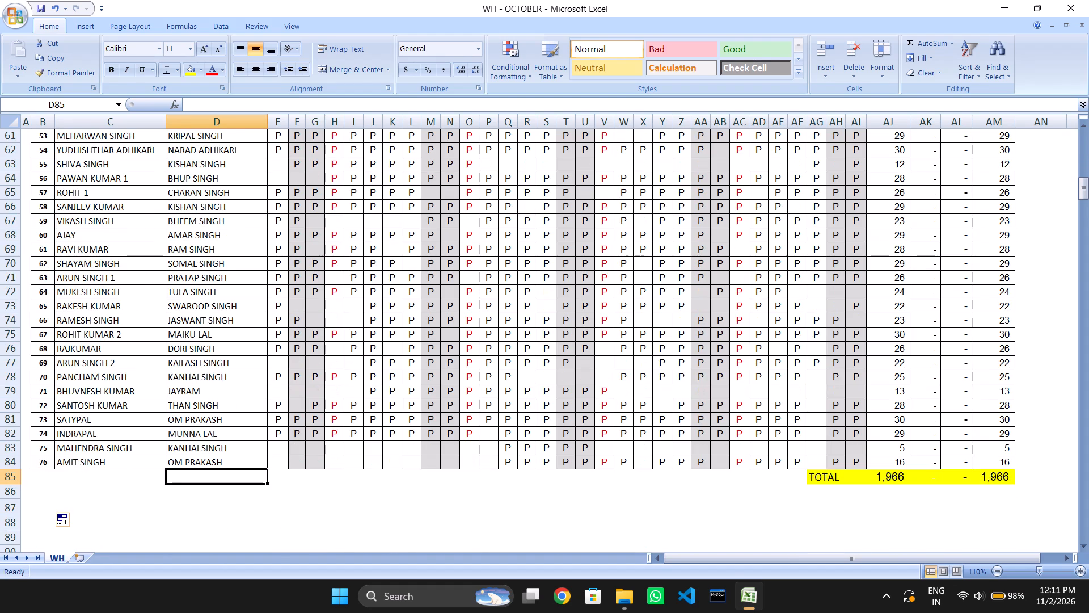
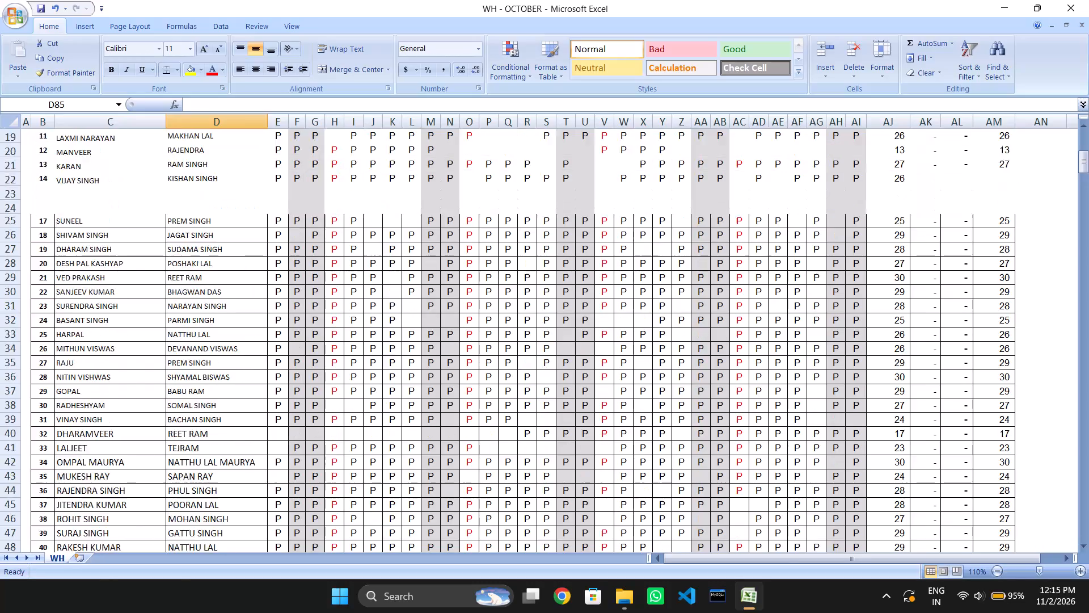
Review the employee names from the start of the worker list down to row 20.
{"action": "scroll", "coordinate": [210, 314], "scroll_direction": "up", "scroll_amount": 5}
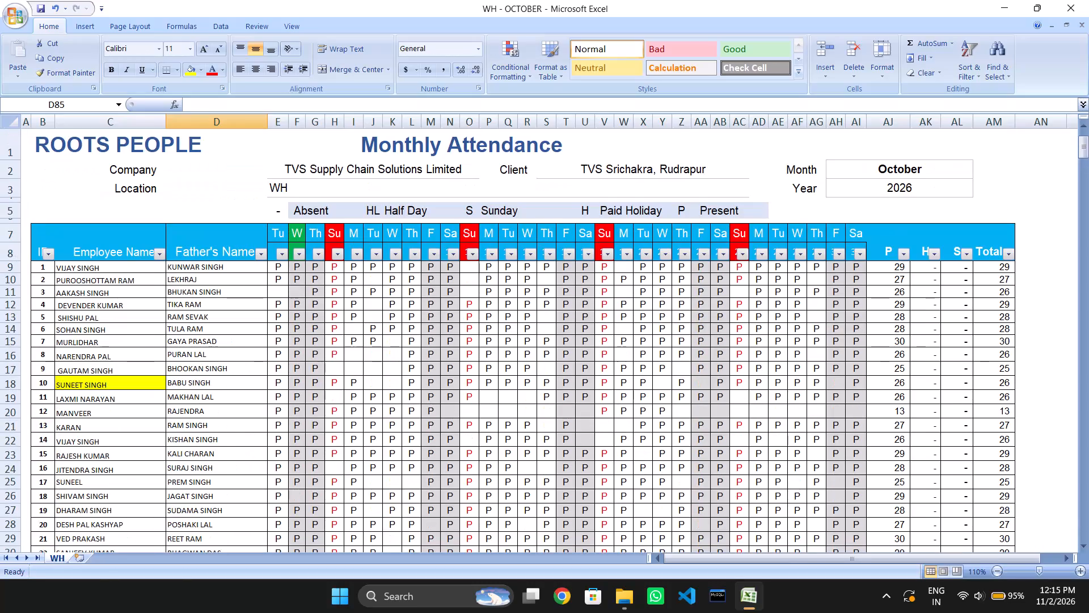
{"action": "left_click", "coordinate": [93, 280]}
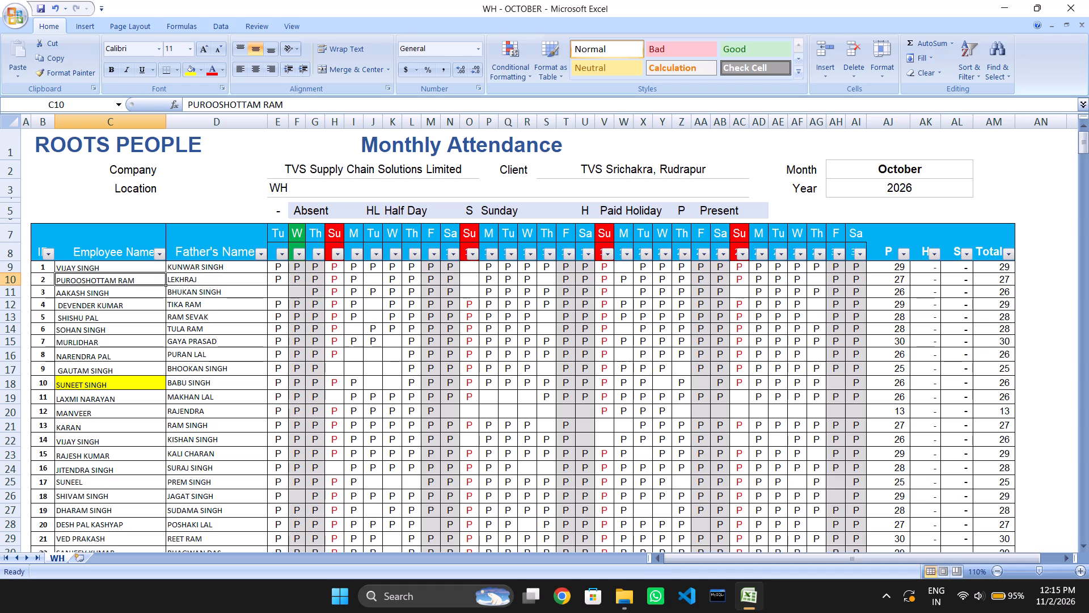
{"action": "key", "text": "Down"}
{"action": "key", "text": "Down"}
{"action": "key", "text": "Down"}
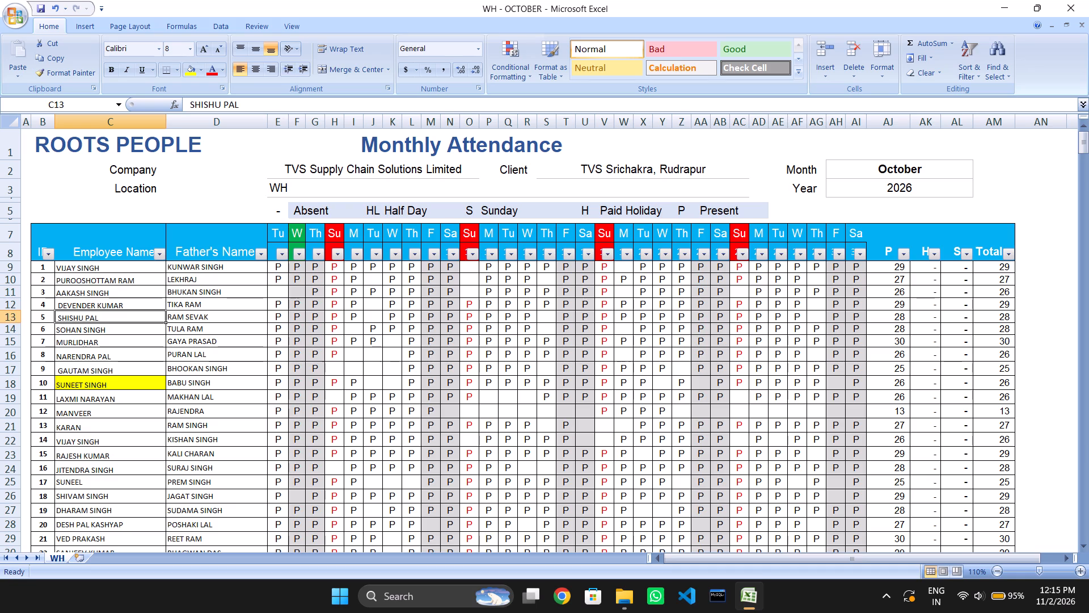
{"action": "key", "text": "Down"}
{"action": "key", "text": "Down"}
{"action": "key", "text": "Down"}
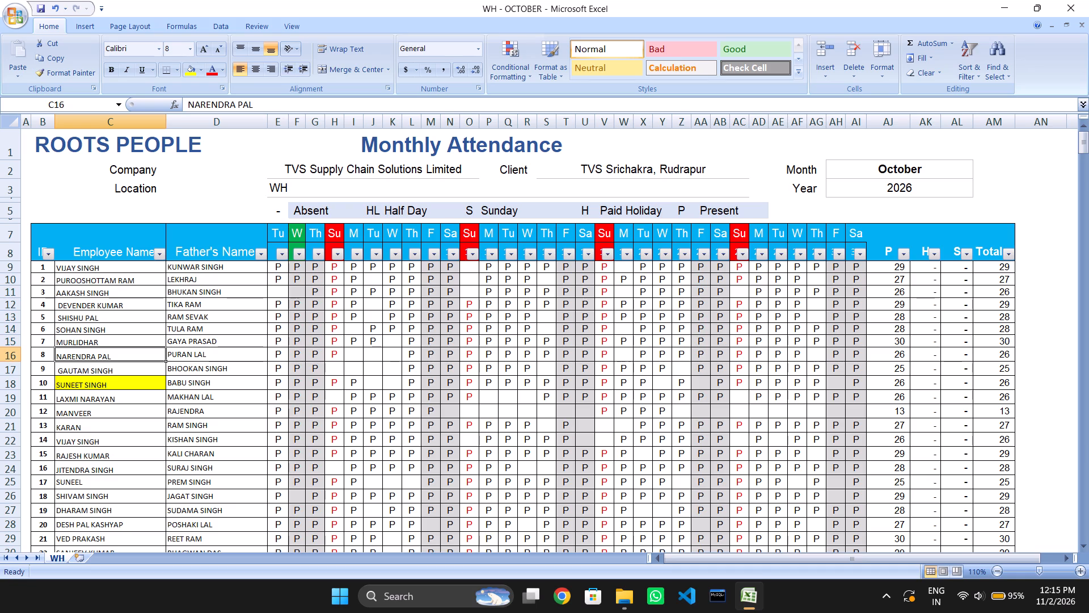
{"action": "key", "text": "Down"}
{"action": "key", "text": "Down"}
{"action": "key", "text": "Down"}
{"action": "key", "text": "Down"}
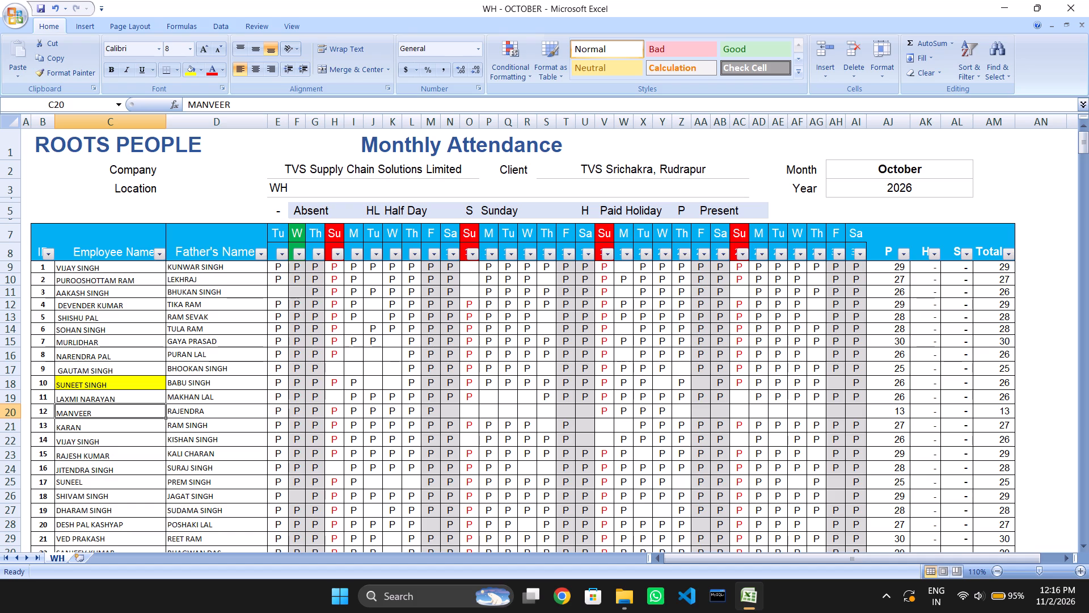
Check the daily attendance marks of the worker in row 20 across to the last day column, AI.
{"action": "left_click", "coordinate": [235, 411]}
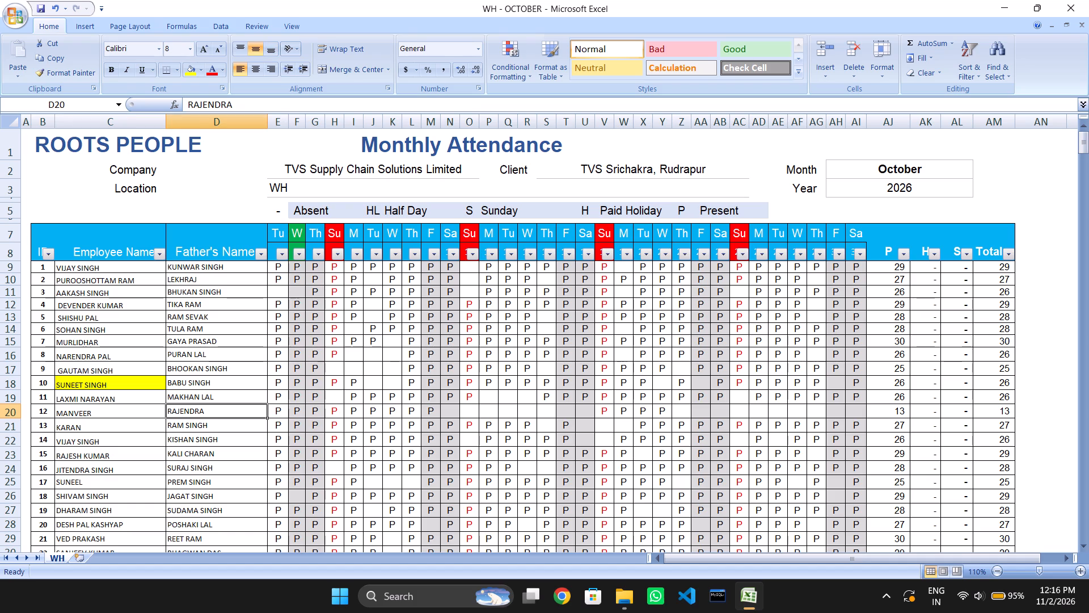
{"action": "key", "text": "Right"}
{"action": "key", "text": "Right"}
{"action": "key", "text": "Right"}
{"action": "key", "text": "Right"}
{"action": "key", "text": "Right"}
{"action": "key", "text": "Right"}
{"action": "key", "text": "Right"}
{"action": "key", "text": "Right"}
{"action": "key", "text": "Right"}
{"action": "key", "text": "Right"}
{"action": "key", "text": "Right"}
{"action": "key", "text": "Right"}
{"action": "key", "text": "Right"}
{"action": "key", "text": "Right"}
{"action": "key", "text": "Right"}
{"action": "key", "text": "Right"}
{"action": "key", "text": "Right"}
{"action": "key", "text": "Right"}
{"action": "key", "text": "Right"}
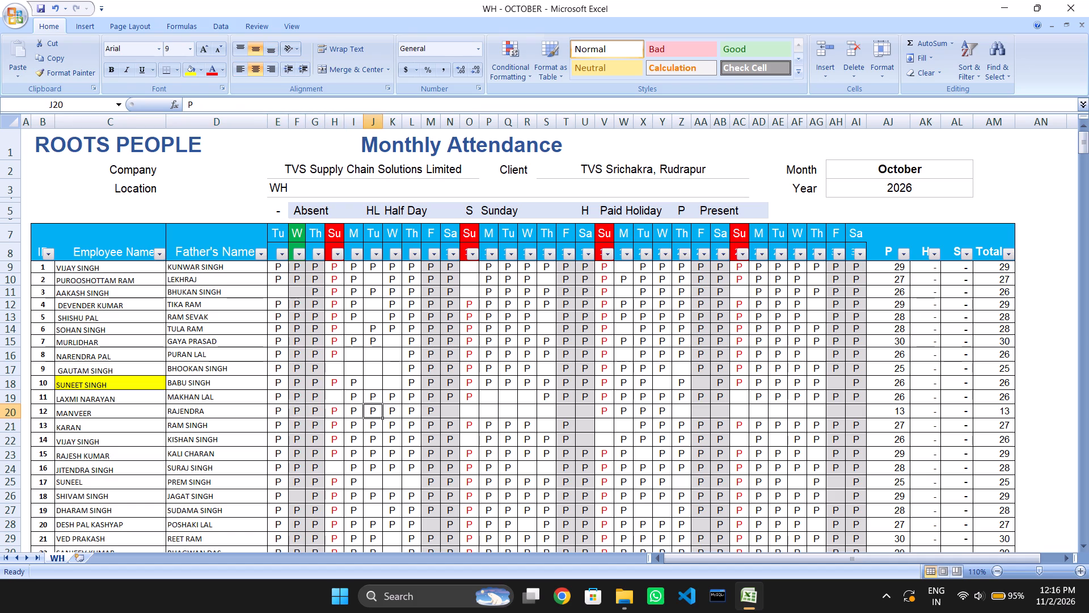
{"action": "key", "text": "Right"}
{"action": "key", "text": "Right"}
{"action": "key", "text": "Right"}
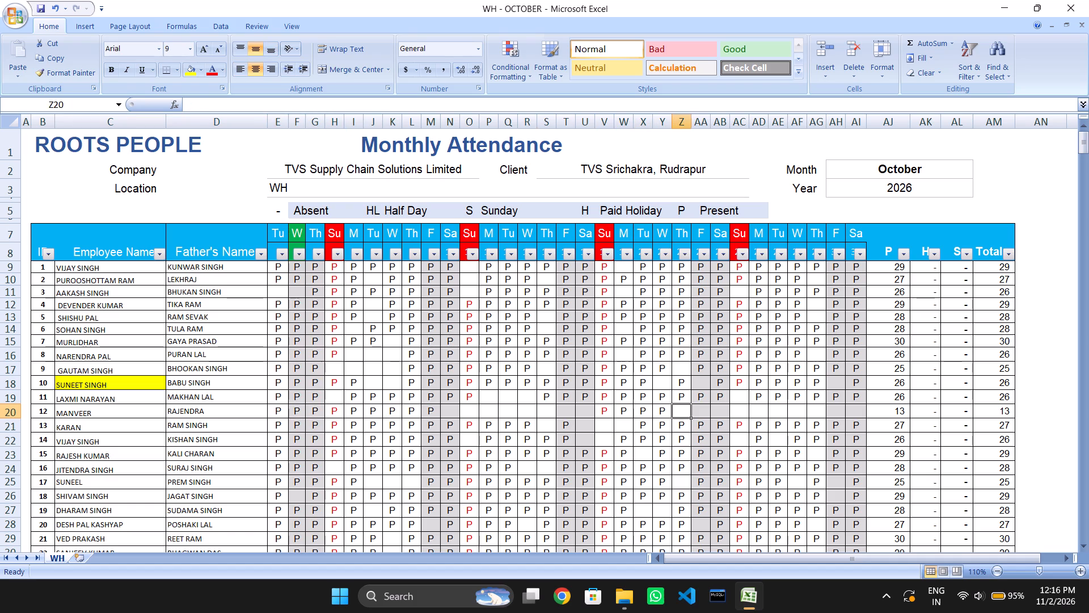
{"action": "key", "text": "Right"}
{"action": "key", "text": "Right"}
{"action": "key", "text": "Right"}
{"action": "key", "text": "Right"}
{"action": "key", "text": "Right"}
{"action": "key", "text": "Right"}
{"action": "key", "text": "Right"}
{"action": "key", "text": "Right"}
{"action": "key", "text": "Right"}
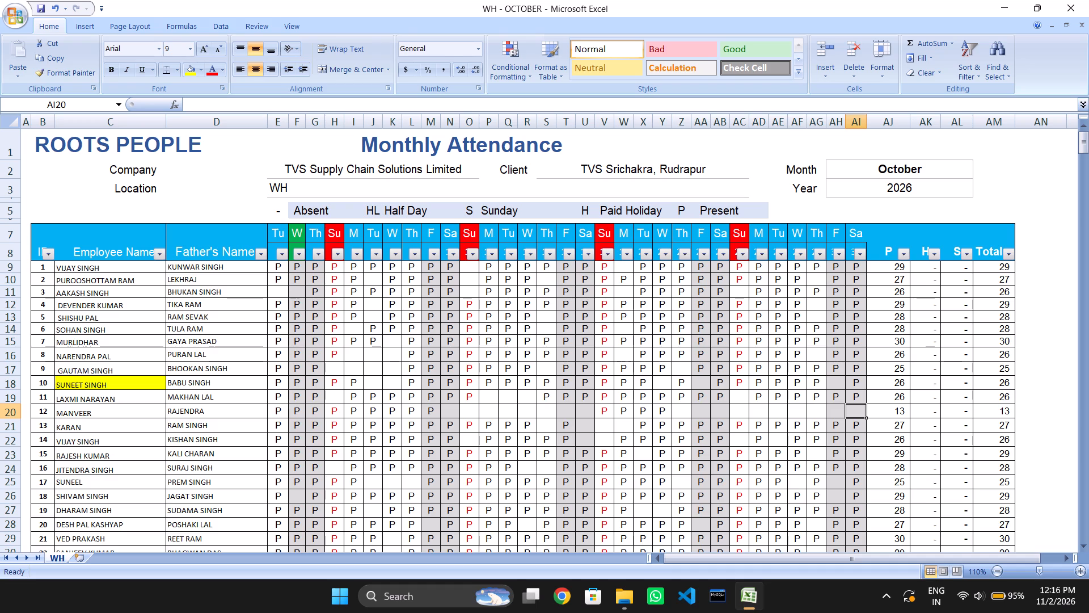
Check the attendance marks in the last day column, AI, from row 20 down to row 38.
{"action": "key", "text": "Down"}
{"action": "key", "text": "Down"}
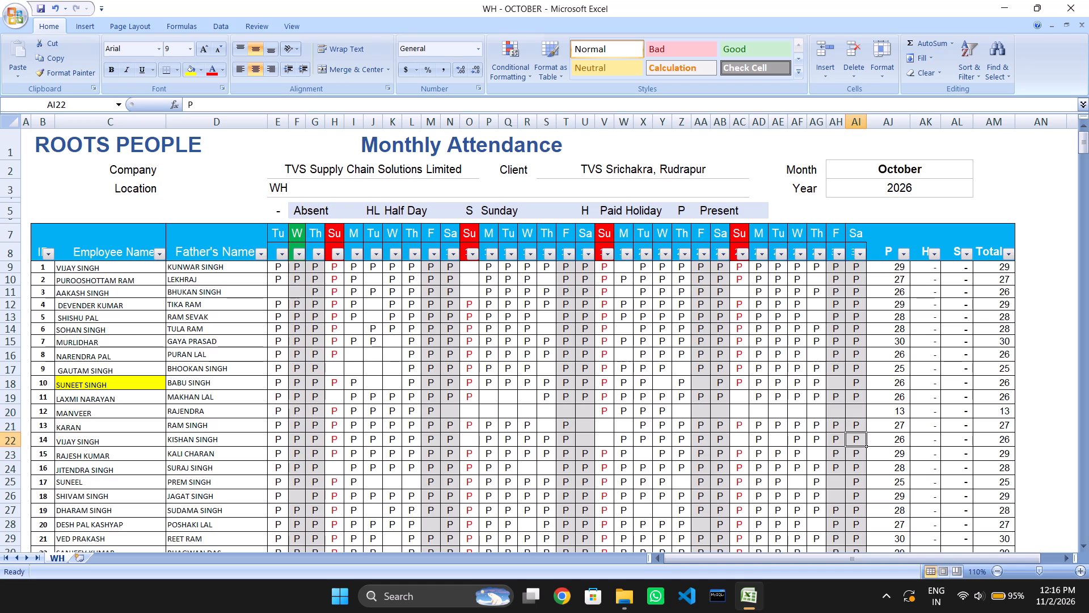
{"action": "key", "text": "Down"}
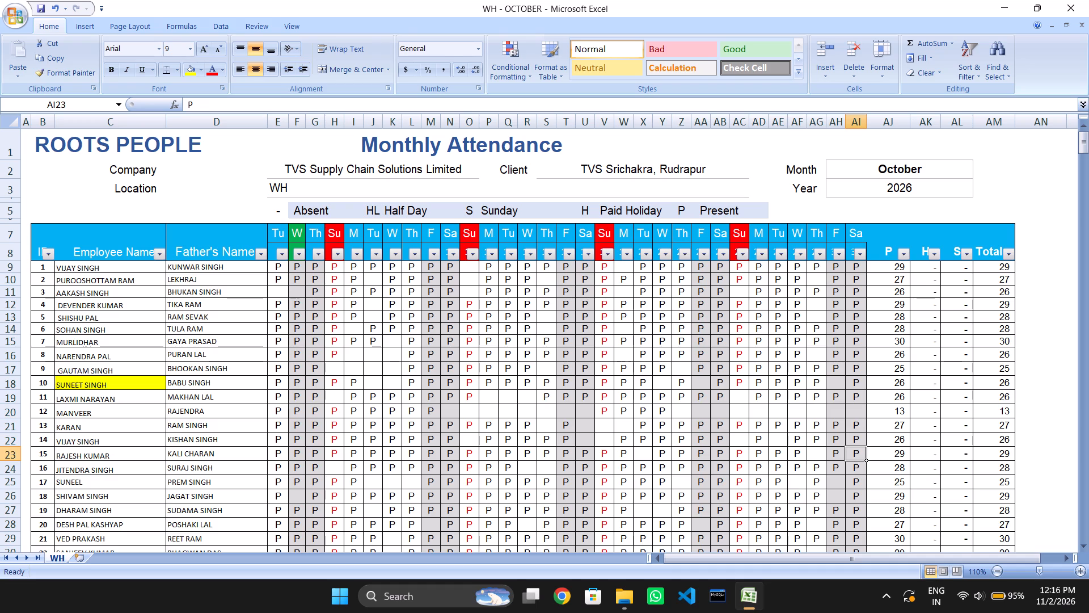
{"action": "key", "text": "Down"}
{"action": "key", "text": "Down"}
{"action": "key", "text": "Down"}
{"action": "key", "text": "Down"}
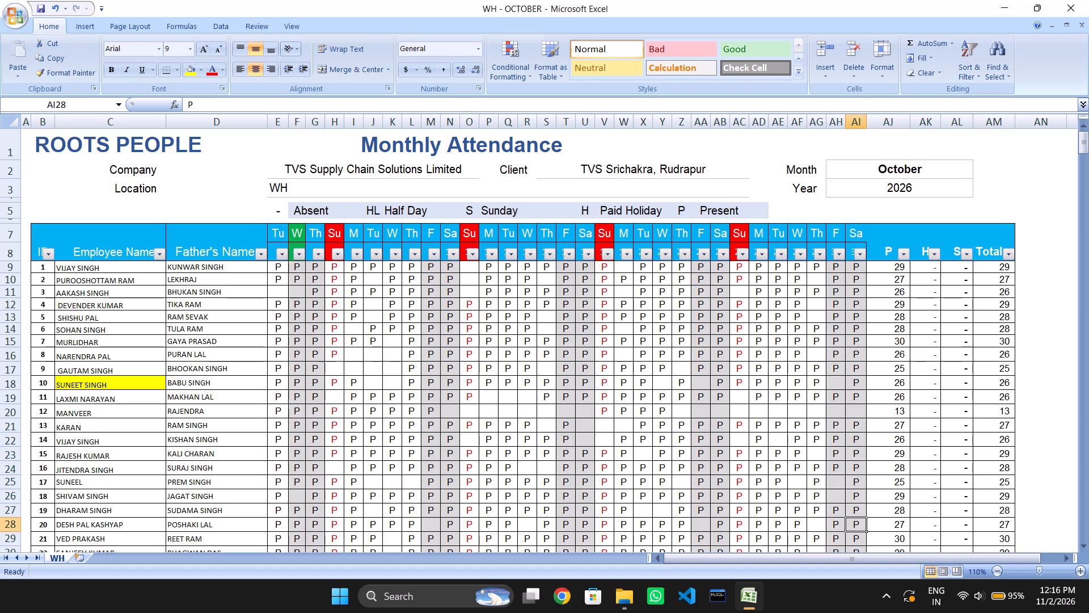
{"action": "key", "text": "Down"}
{"action": "key", "text": "Down"}
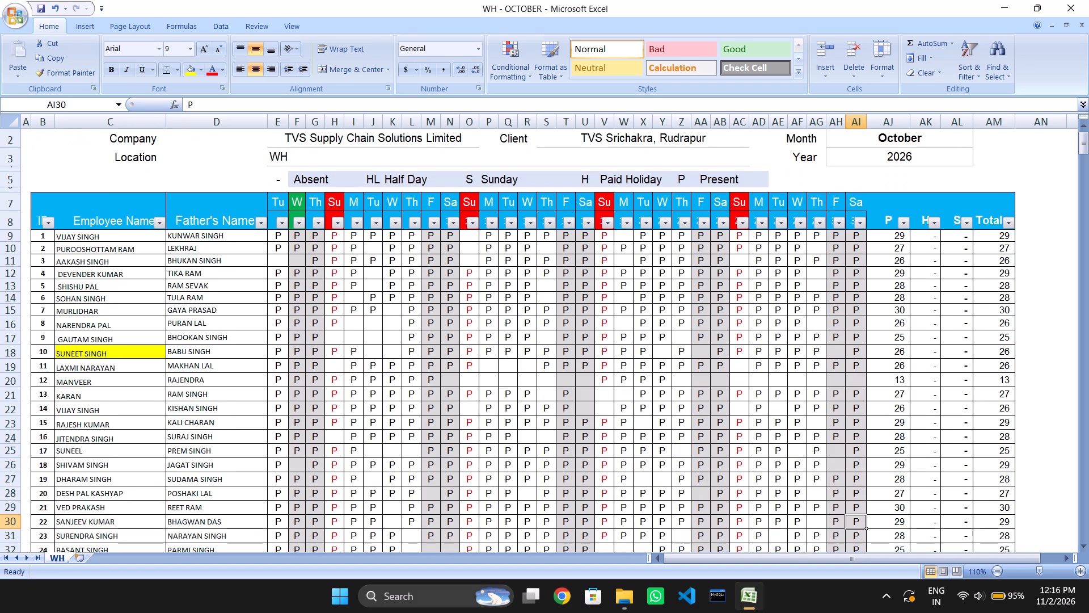
{"action": "key", "text": "Down"}
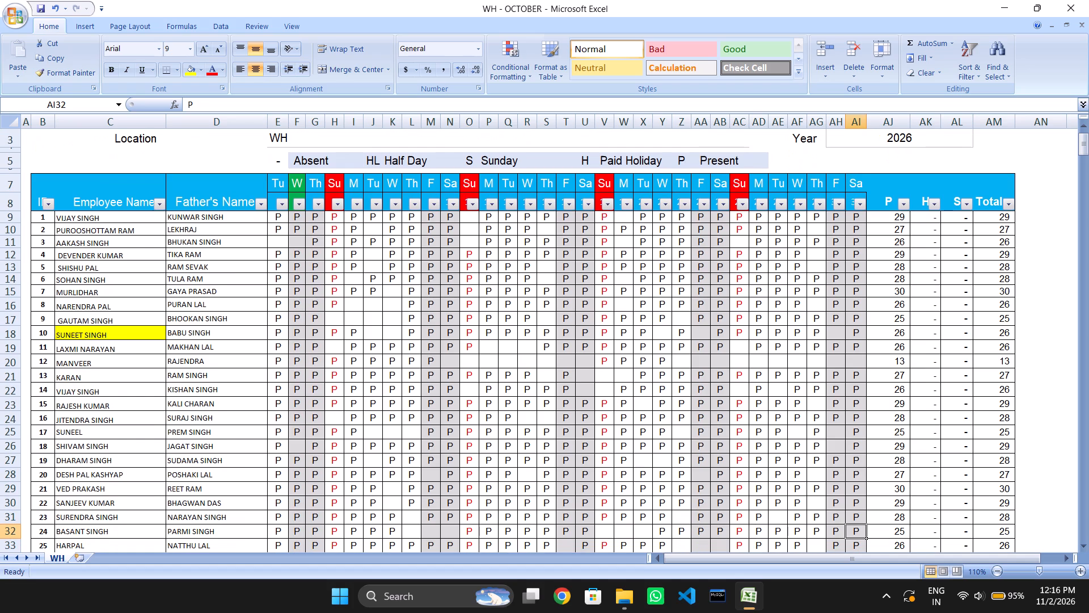
{"action": "key", "text": "Down"}
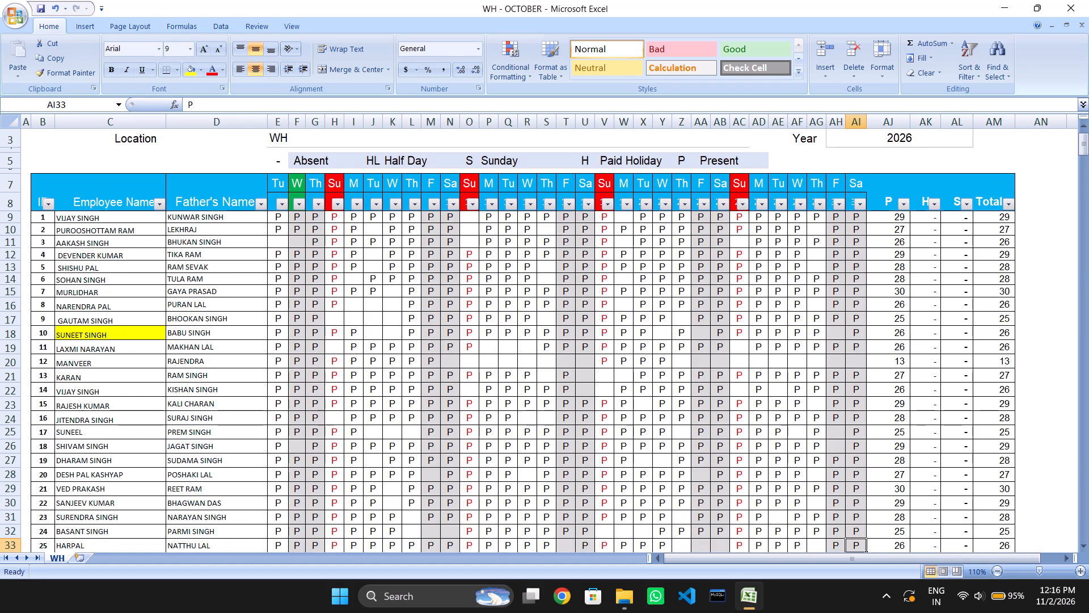
{"action": "key", "text": "Down"}
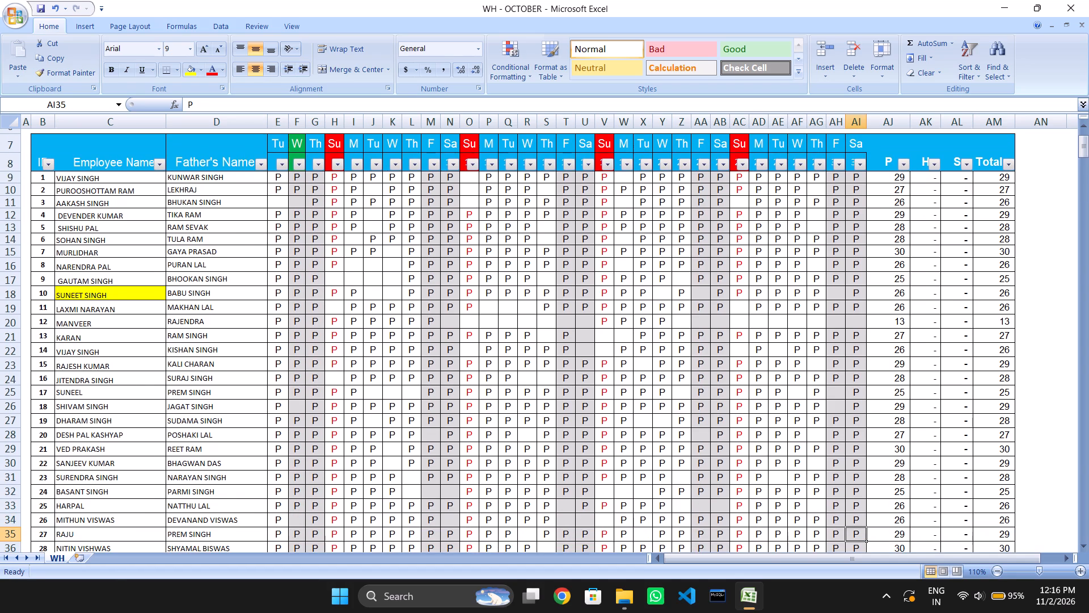
{"action": "key", "text": "Down"}
{"action": "key", "text": "Down"}
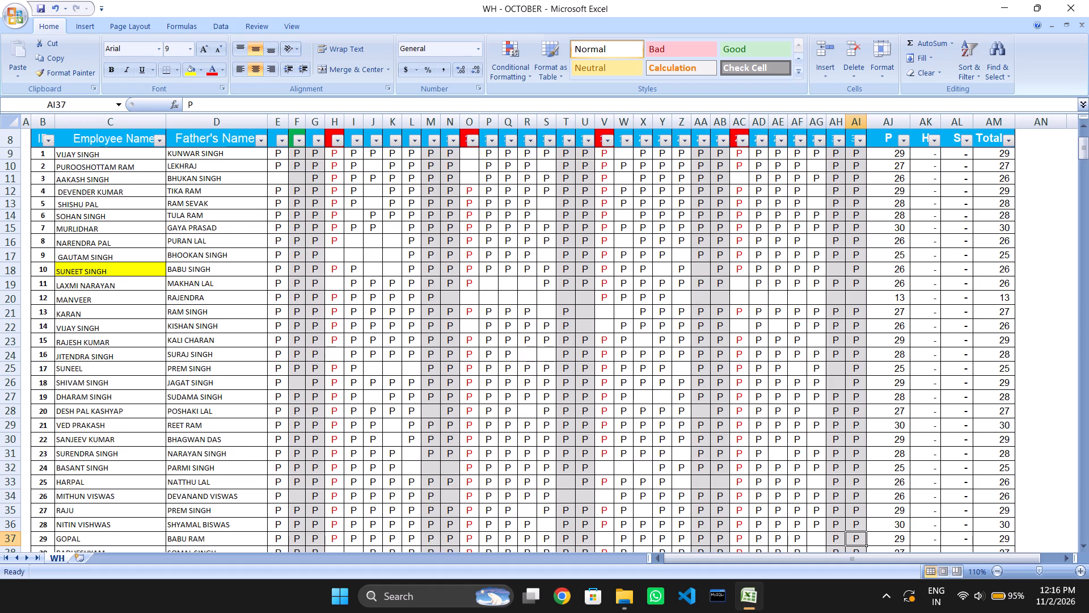
{"action": "key", "text": "Down"}
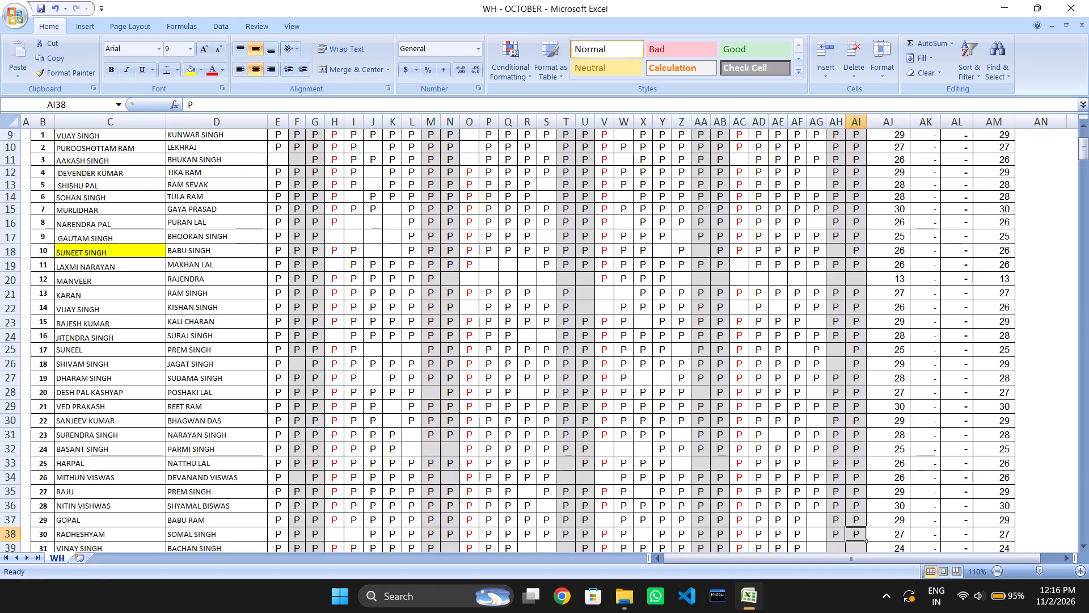
Recheck the last-day marks in column AI, going back to row 28 and down again to row 39.
{"action": "key", "text": "Up"}
{"action": "key", "text": "Up"}
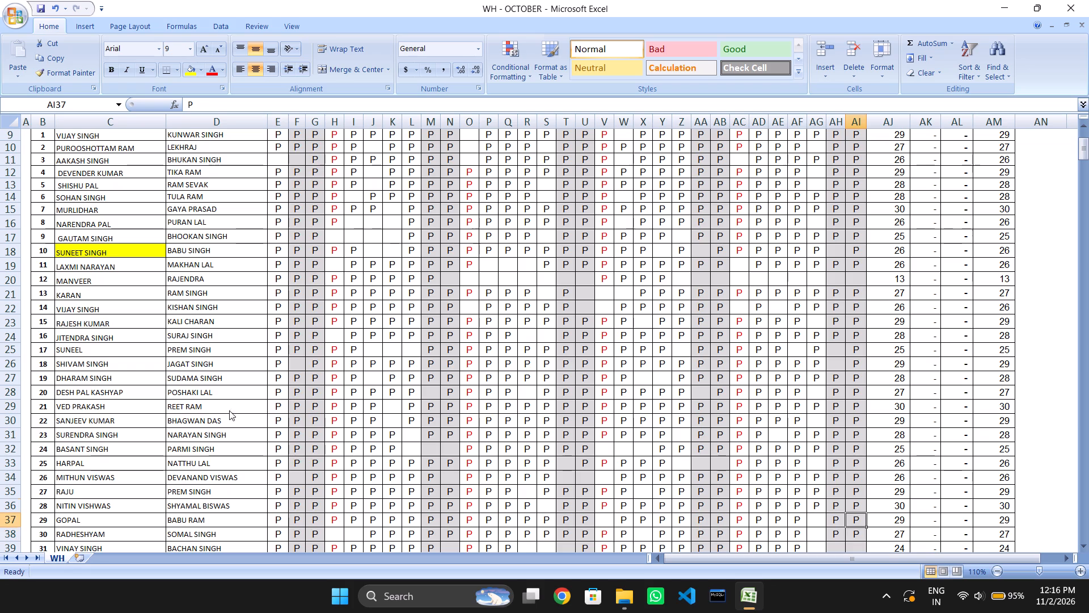
{"action": "key", "text": "Up"}
{"action": "key", "text": "Up"}
{"action": "key", "text": "Up"}
{"action": "key", "text": "Up"}
{"action": "key", "text": "Up"}
{"action": "key", "text": "Up"}
{"action": "key", "text": "Up"}
{"action": "key", "text": "Up"}
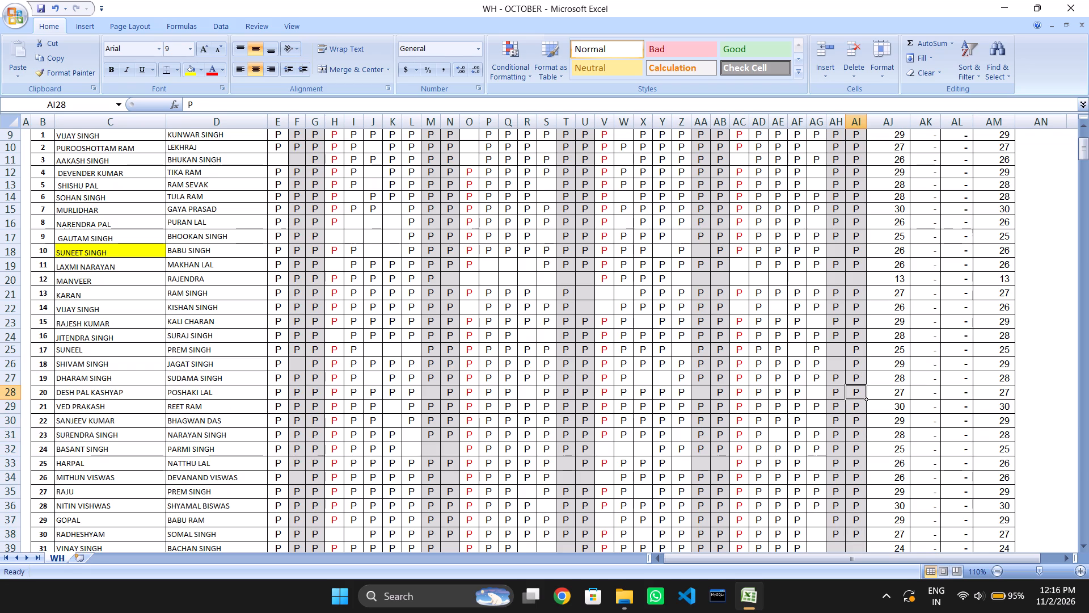
{"action": "key", "text": "Down"}
{"action": "key", "text": "Down"}
{"action": "key", "text": "Down"}
{"action": "key", "text": "Down"}
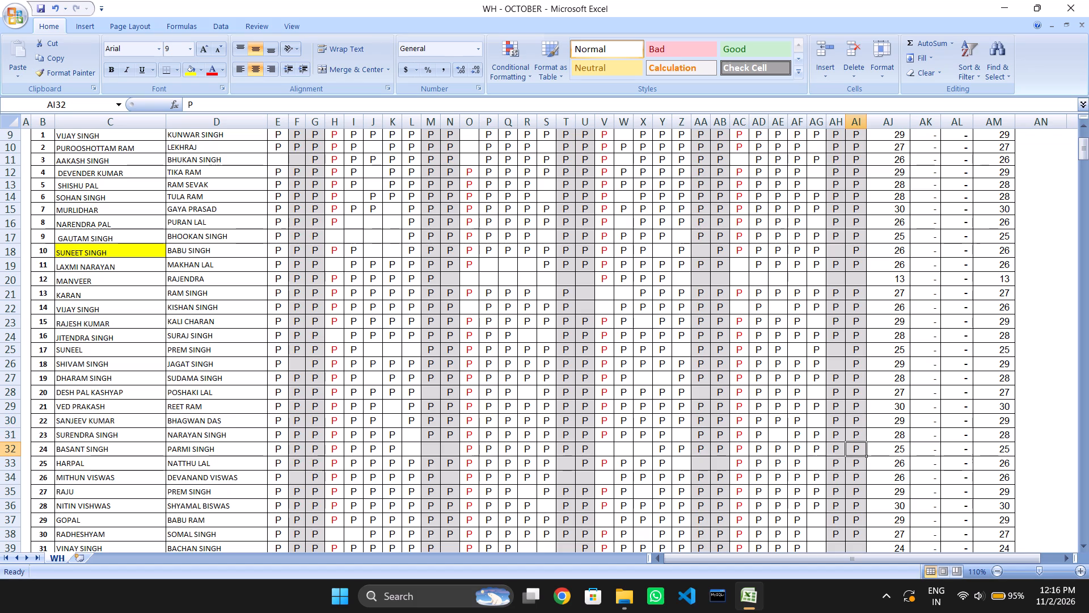
{"action": "key", "text": "Down"}
{"action": "key", "text": "Down"}
{"action": "key", "text": "Down"}
{"action": "key", "text": "Down"}
{"action": "key", "text": "Down"}
{"action": "key", "text": "Down"}
{"action": "key", "text": "Down"}
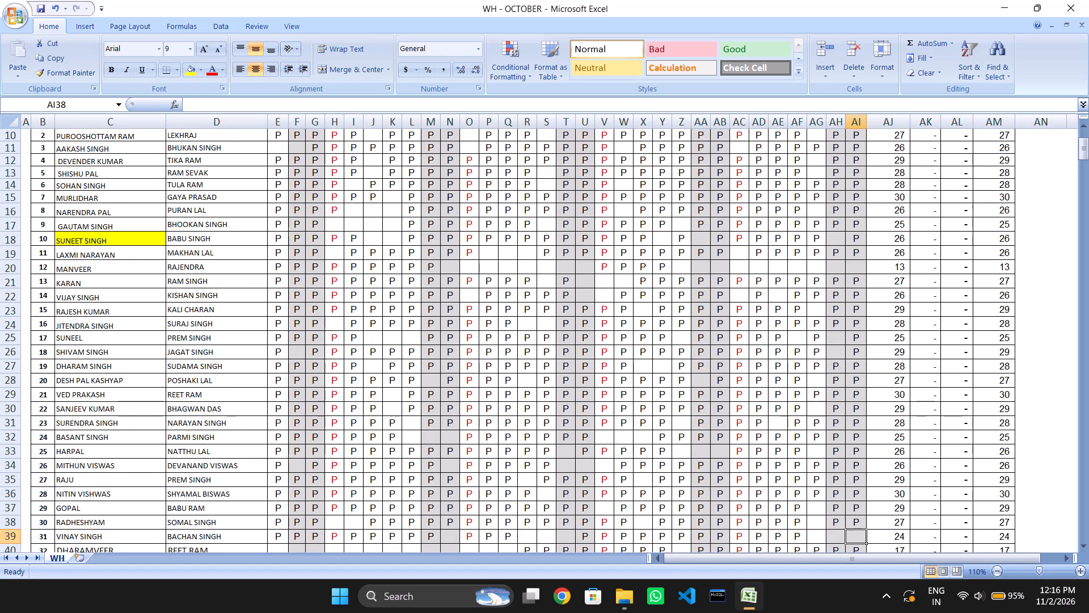
Clear the P mark on the last day, column AI, for the worker with ID 39 in row 47.
{"action": "key", "text": "Down"}
{"action": "key", "text": "Down"}
{"action": "key", "text": "Down"}
{"action": "key", "text": "Down"}
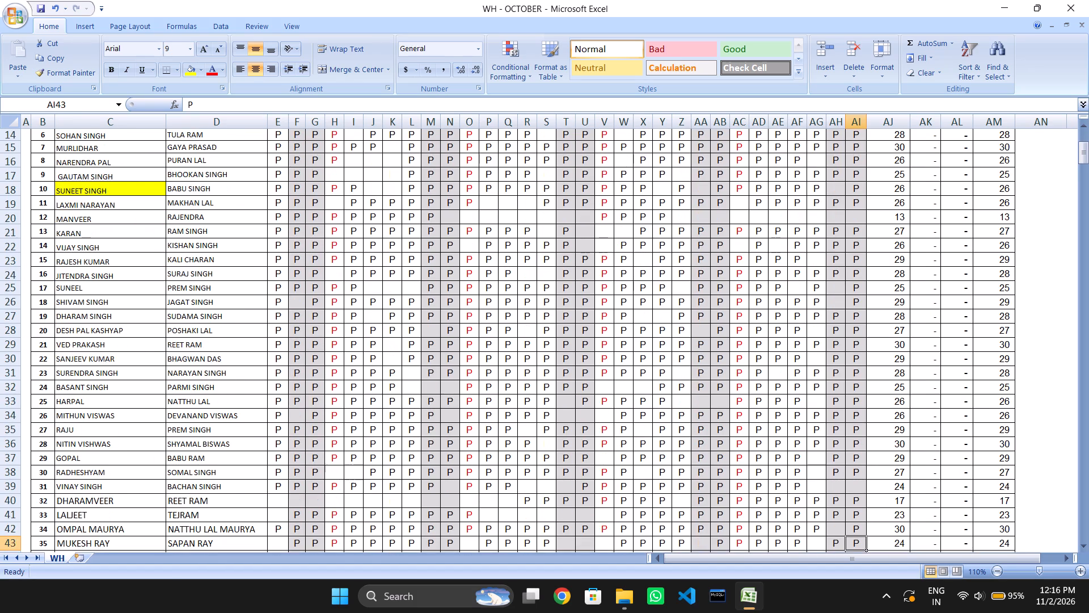
{"action": "key", "text": "Down"}
{"action": "key", "text": "Down"}
{"action": "key", "text": "Down"}
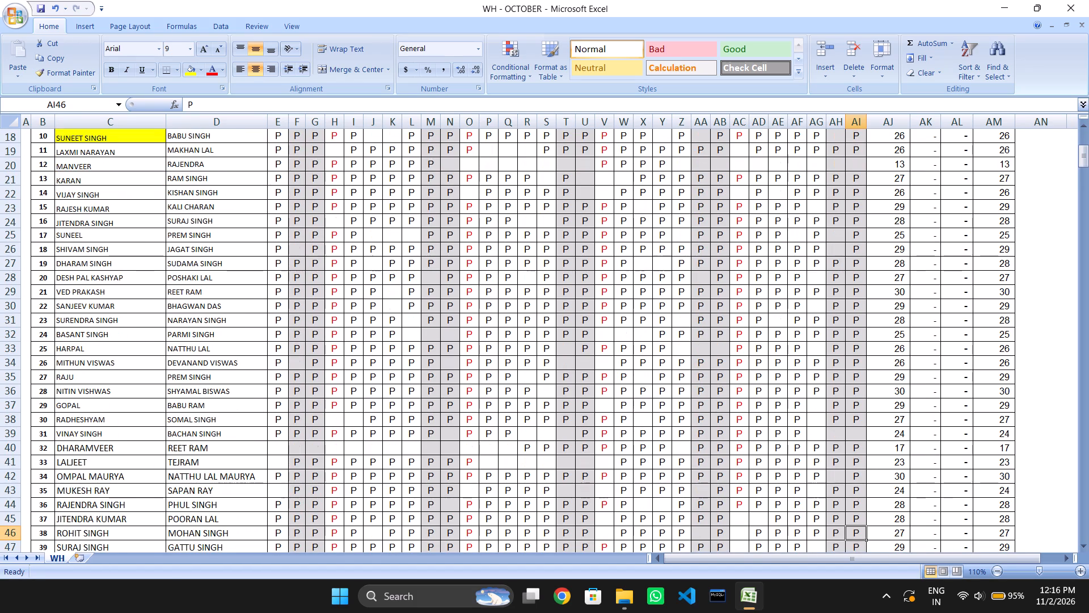
{"action": "key", "text": "Down"}
{"action": "key", "text": "BackSpace"}
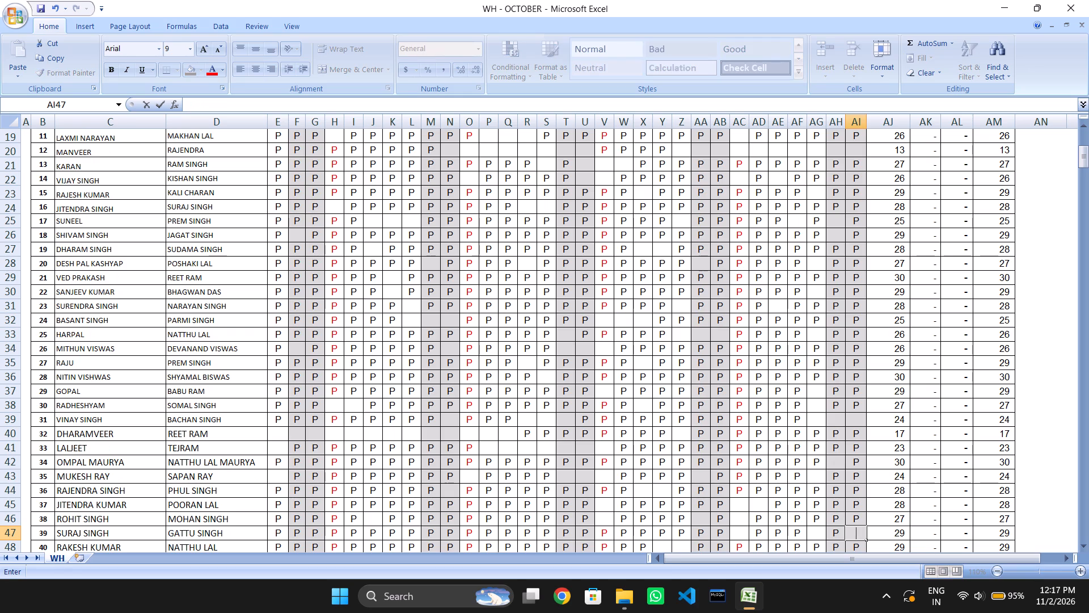
{"action": "key", "text": "Down"}
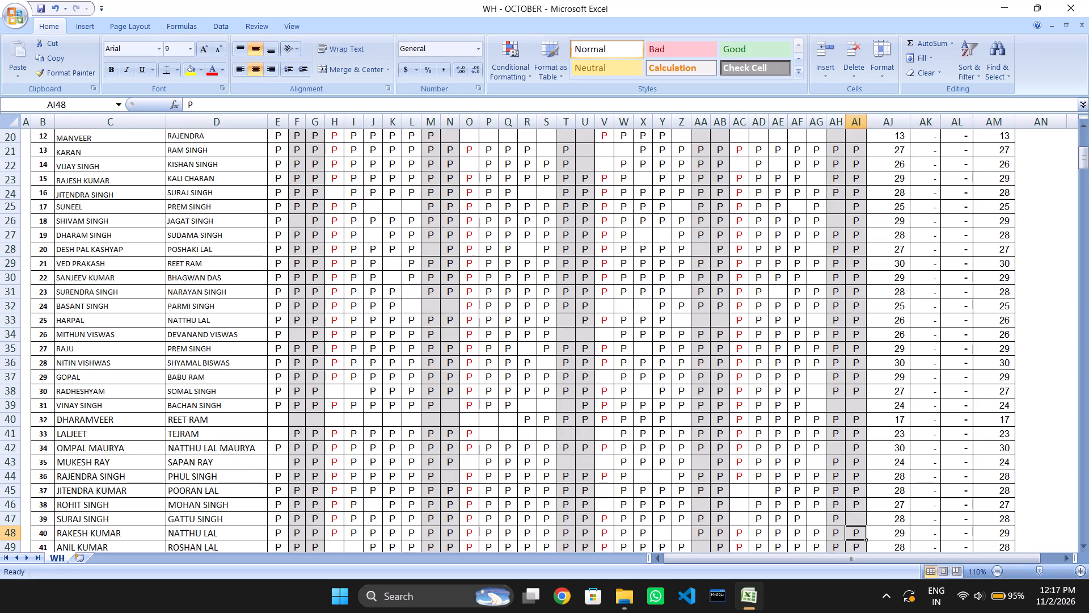
Clear the P mark on the last day, column AI, for the worker with ID 48 in row 56.
{"action": "key", "text": "Down"}
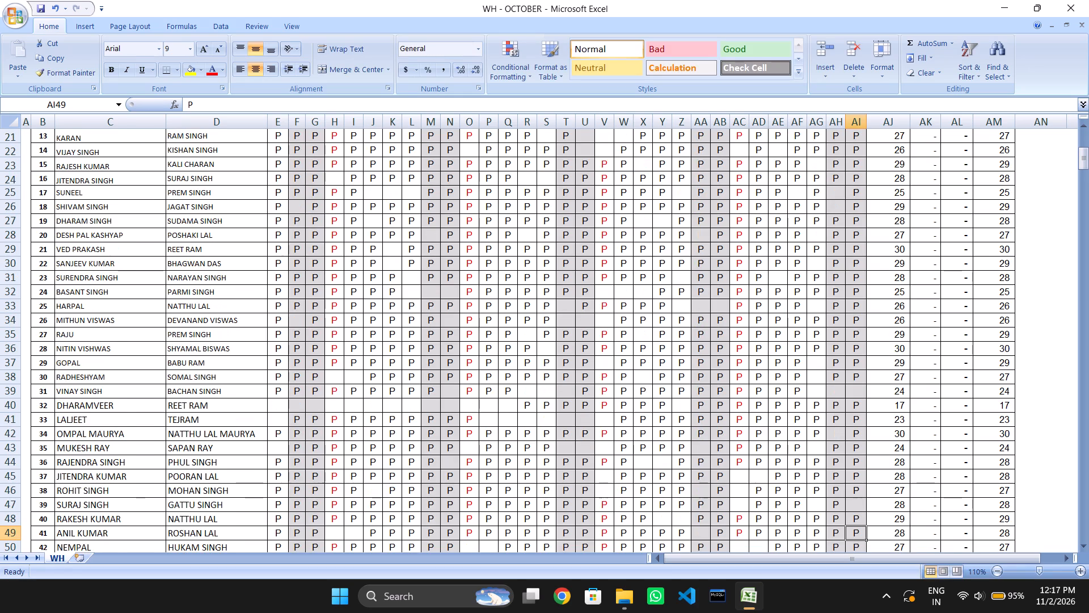
{"action": "key", "text": "Down"}
{"action": "key", "text": "Down"}
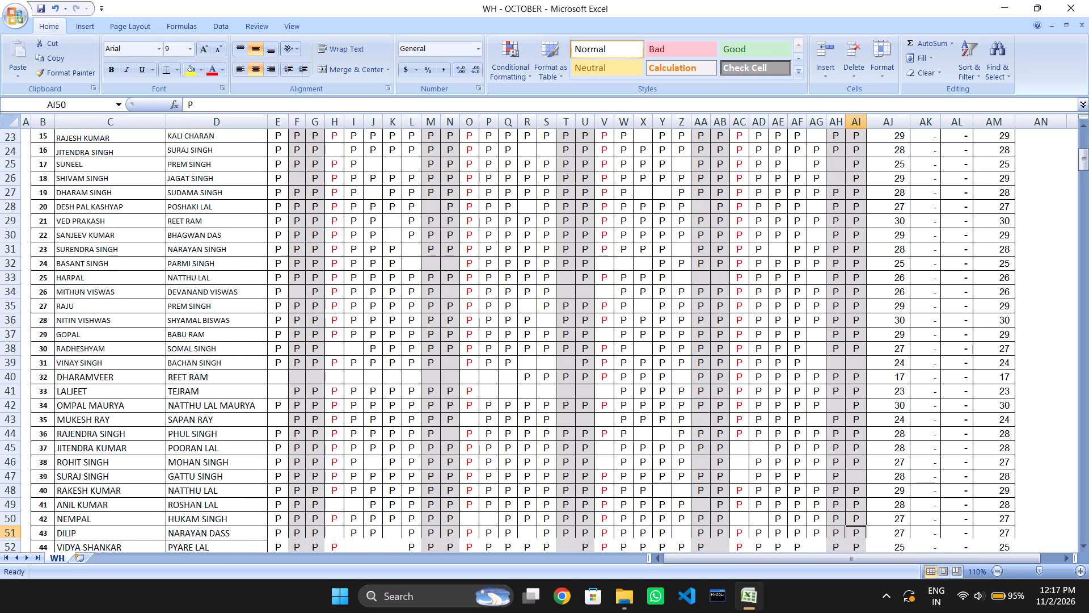
{"action": "key", "text": "Down"}
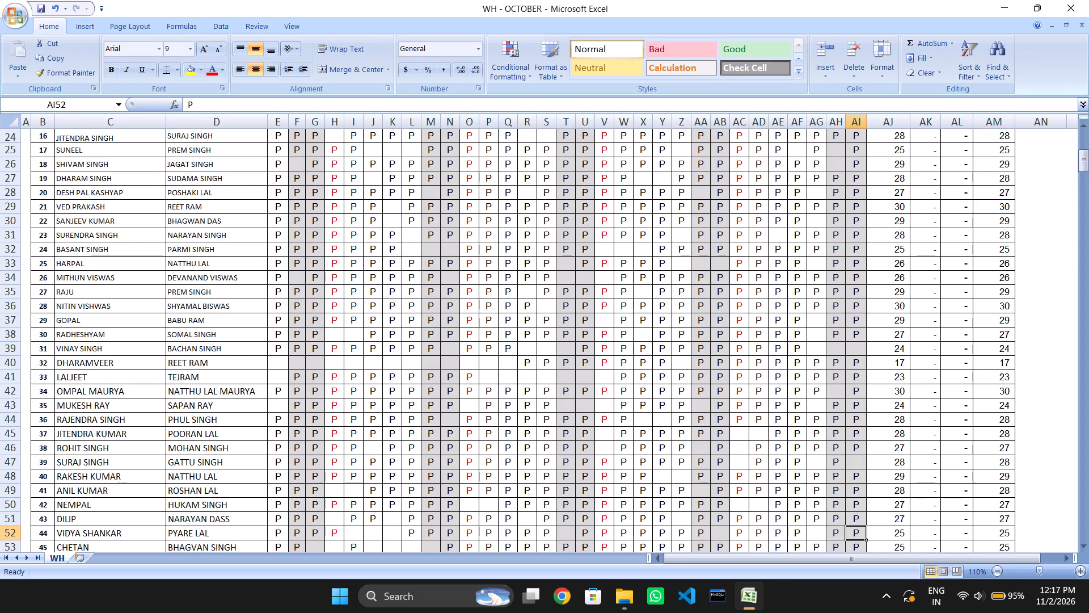
{"action": "key", "text": "Down"}
{"action": "key", "text": "Down"}
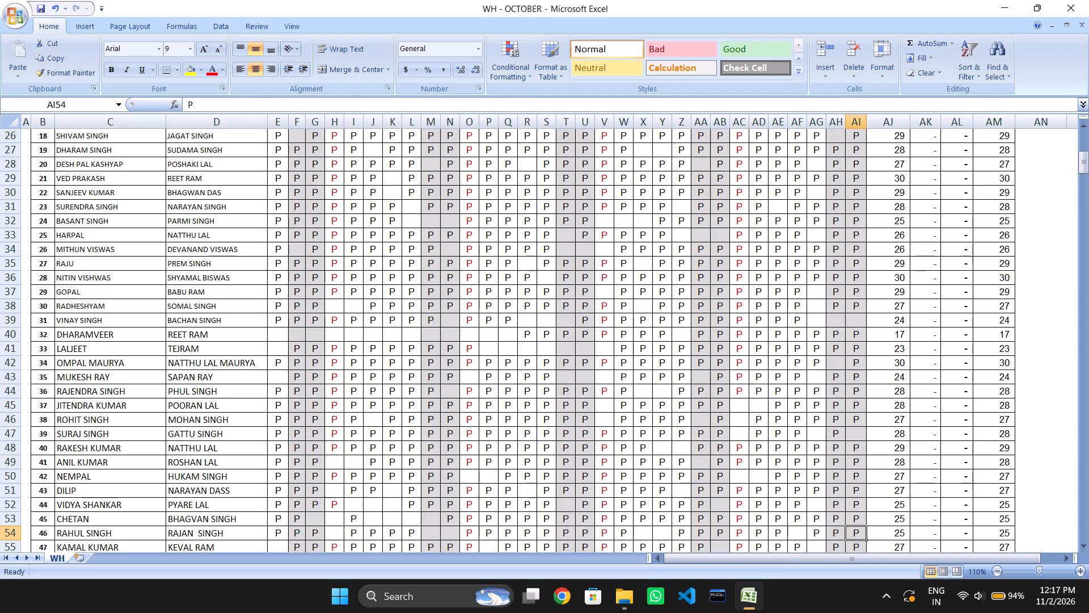
{"action": "key", "text": "Down"}
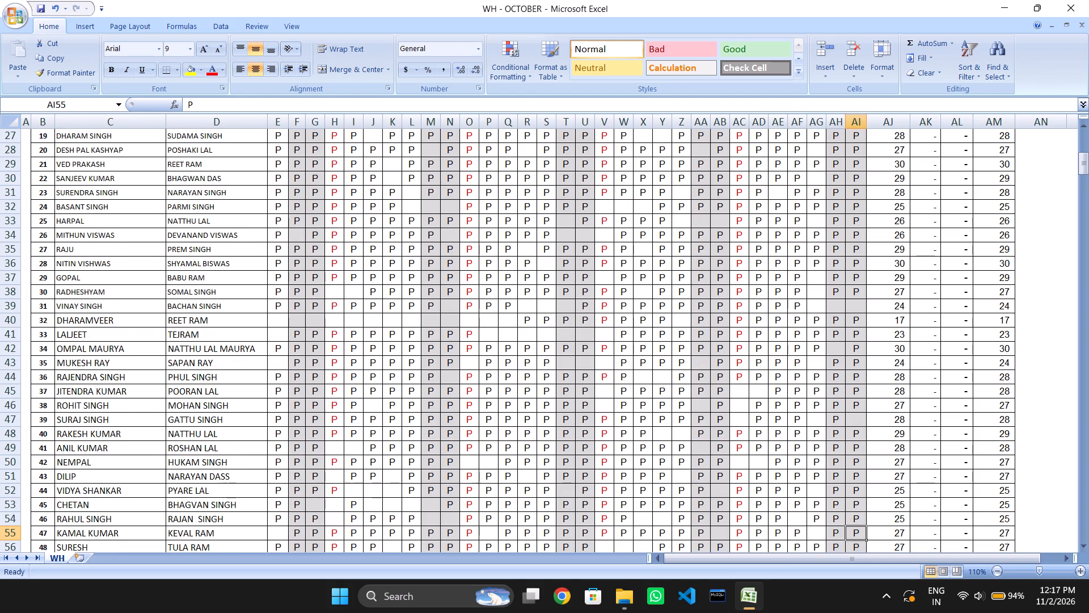
{"action": "key", "text": "Down"}
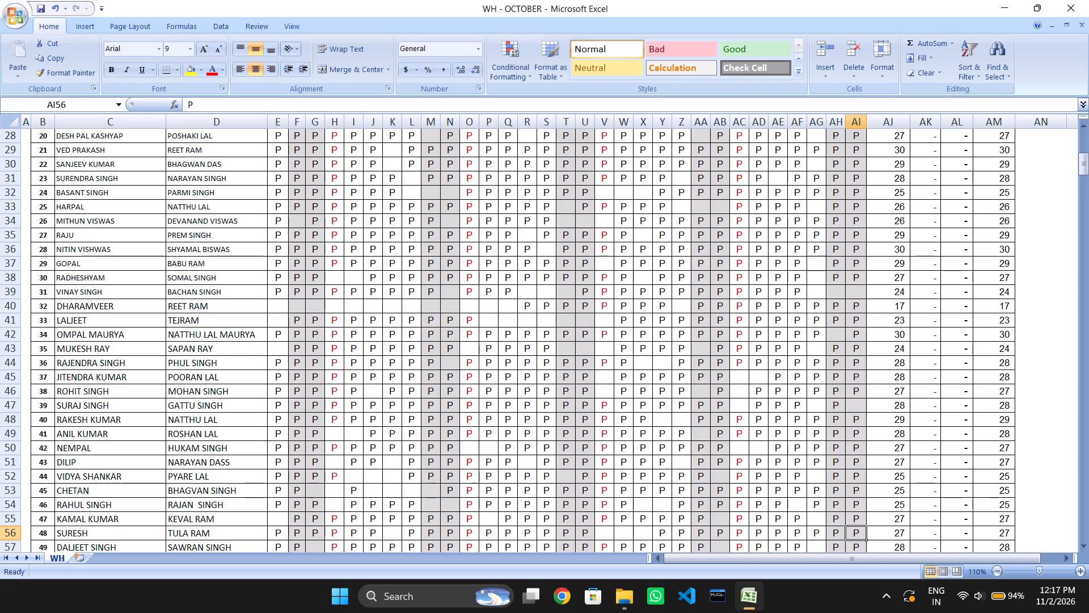
{"action": "key", "text": "BackSpace"}
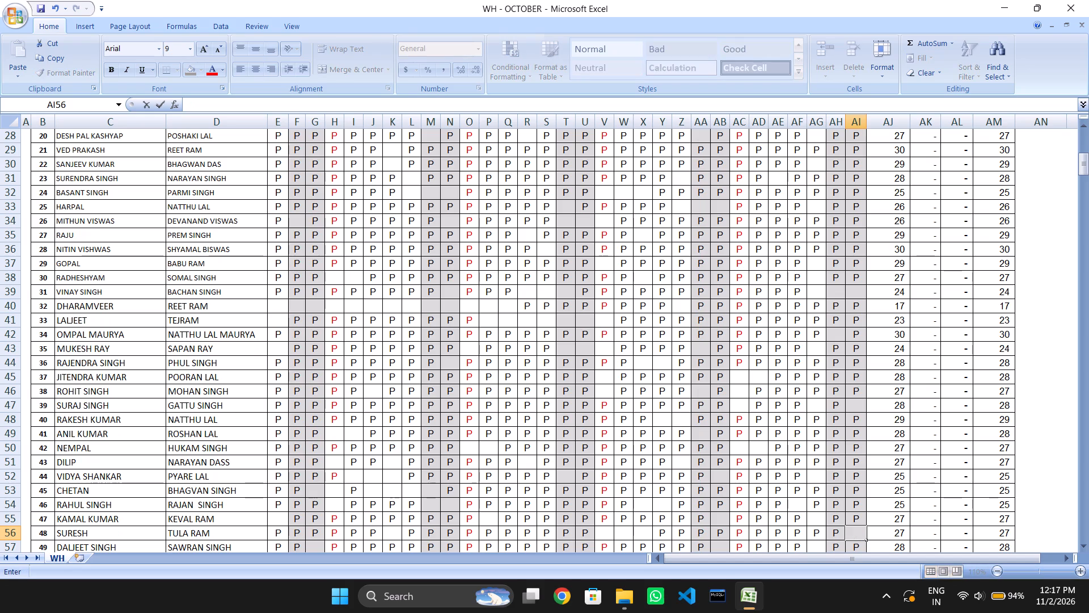
{"action": "key", "text": "Down"}
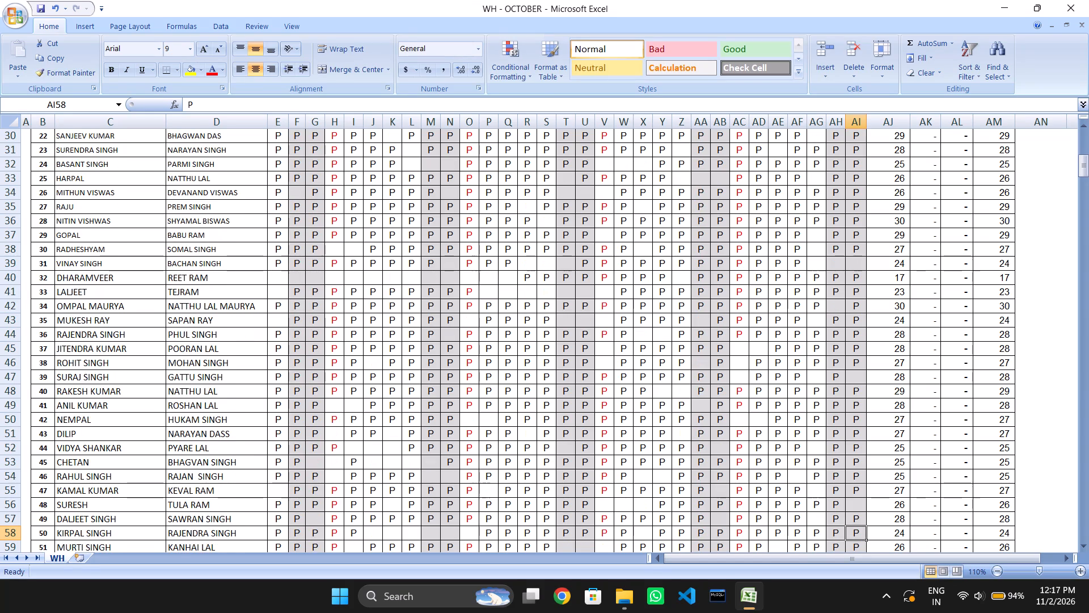
Trace the attendance marks of the worker with ID 57, row 65, across to the last day in column AI.
{"action": "key", "text": "Down"}
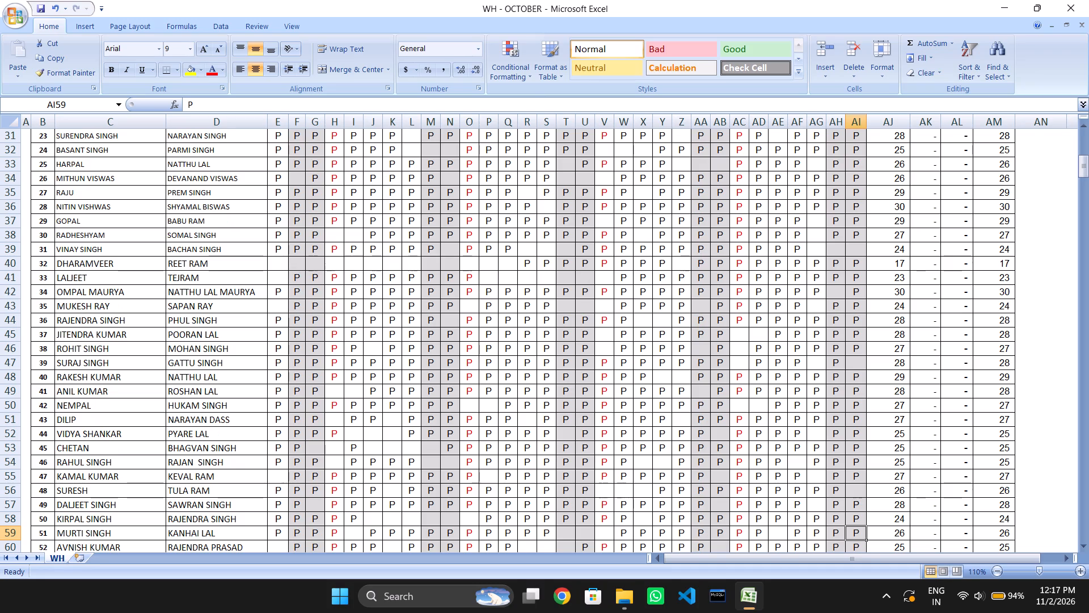
{"action": "scroll", "coordinate": [140, 345], "scroll_direction": "up", "scroll_amount": 2}
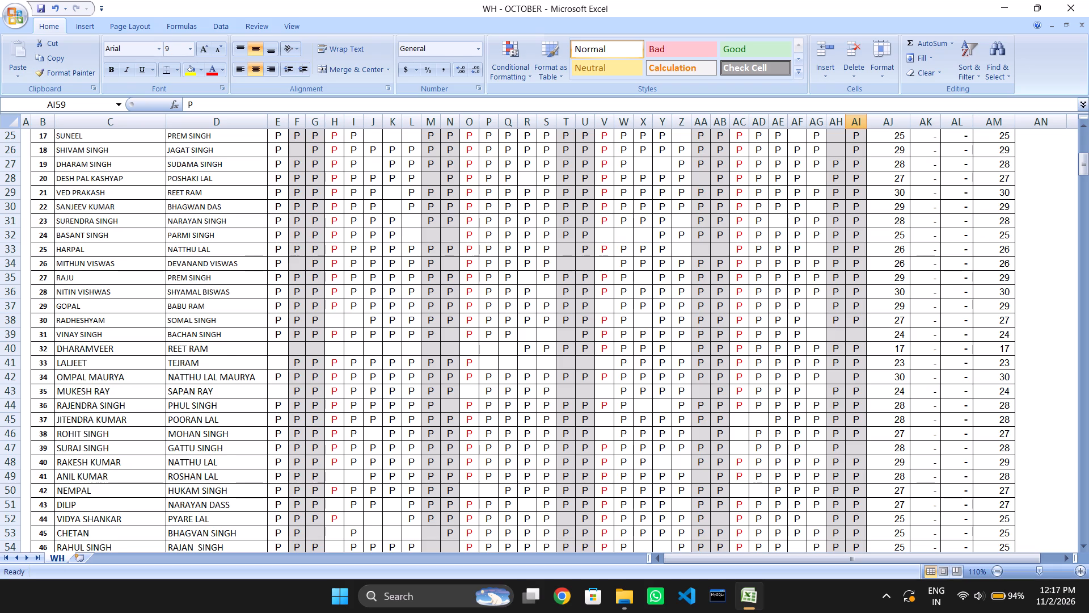
{"action": "scroll", "coordinate": [418, 425], "scroll_direction": "down", "scroll_amount": 5}
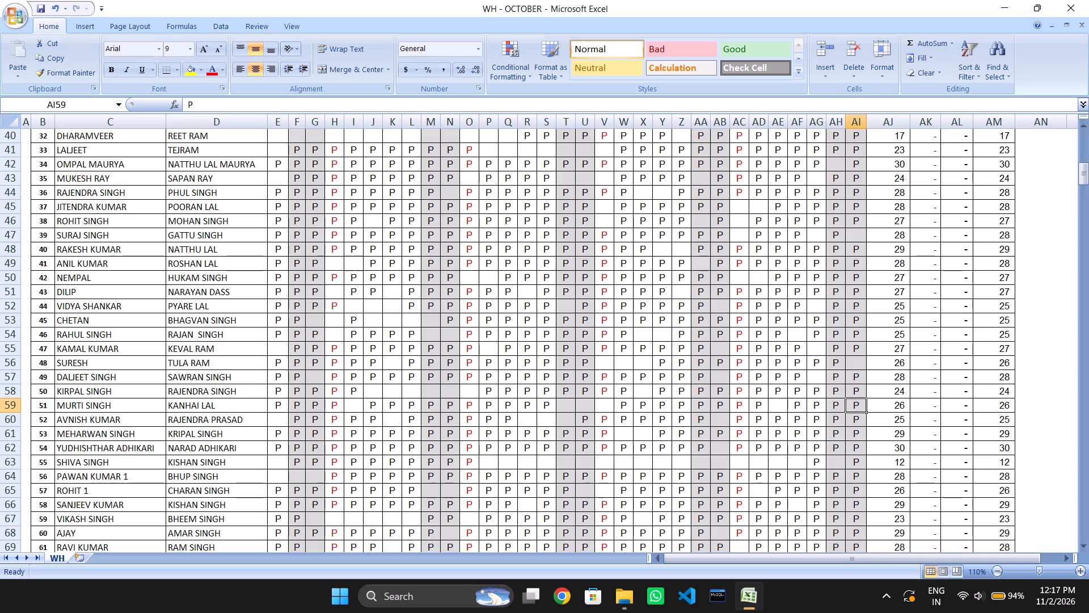
{"action": "left_click", "coordinate": [126, 494]}
{"action": "key", "text": "Right"}
{"action": "key", "text": "Right"}
{"action": "key", "text": "Right"}
{"action": "key", "text": "Right"}
{"action": "key", "text": "Right"}
{"action": "key", "text": "Right"}
{"action": "key", "text": "Right"}
{"action": "key", "text": "Right"}
{"action": "key", "text": "Right"}
{"action": "key", "text": "Right"}
{"action": "key", "text": "Right"}
{"action": "key", "text": "Right"}
{"action": "key", "text": "Right"}
{"action": "key", "text": "Right"}
{"action": "key", "text": "Right"}
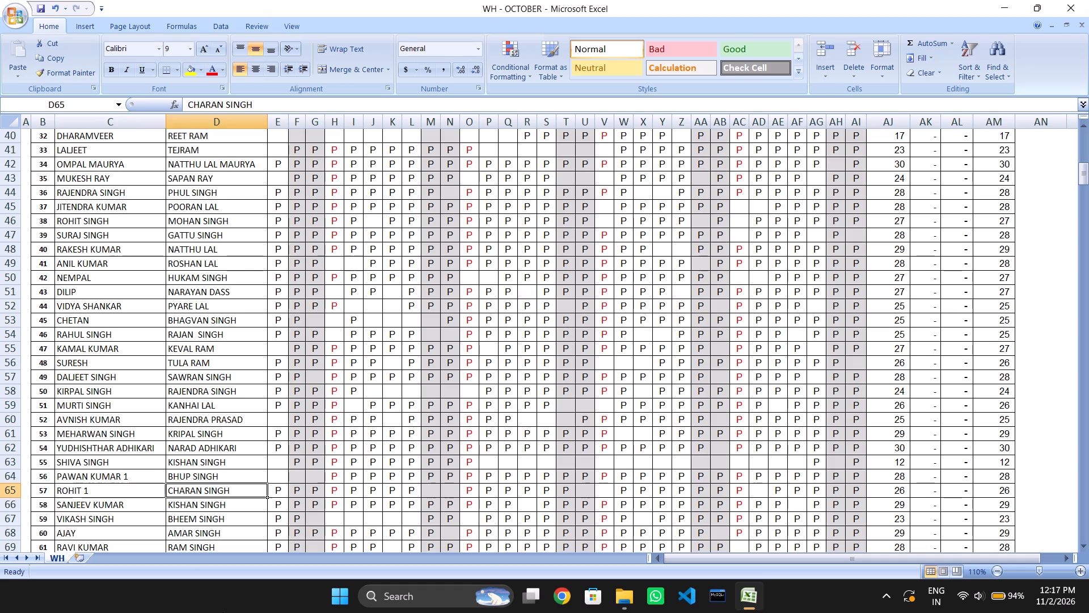
{"action": "key", "text": "Right"}
{"action": "key", "text": "Right"}
{"action": "key", "text": "Right"}
{"action": "key", "text": "Right"}
{"action": "key", "text": "Right"}
{"action": "key", "text": "Right"}
{"action": "key", "text": "Right"}
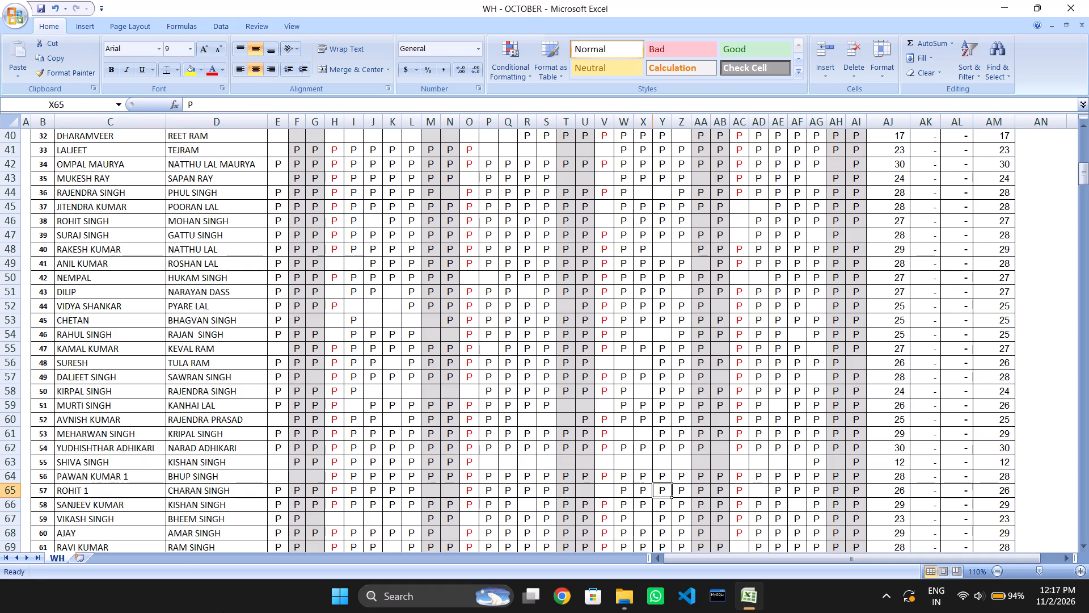
{"action": "key", "text": "Right"}
{"action": "key", "text": "Right"}
{"action": "key", "text": "Right"}
{"action": "key", "text": "Right"}
{"action": "key", "text": "Right"}
{"action": "key", "text": "Right"}
{"action": "key", "text": "Right"}
{"action": "key", "text": "Right"}
{"action": "key", "text": "Right"}
{"action": "key", "text": "Right"}
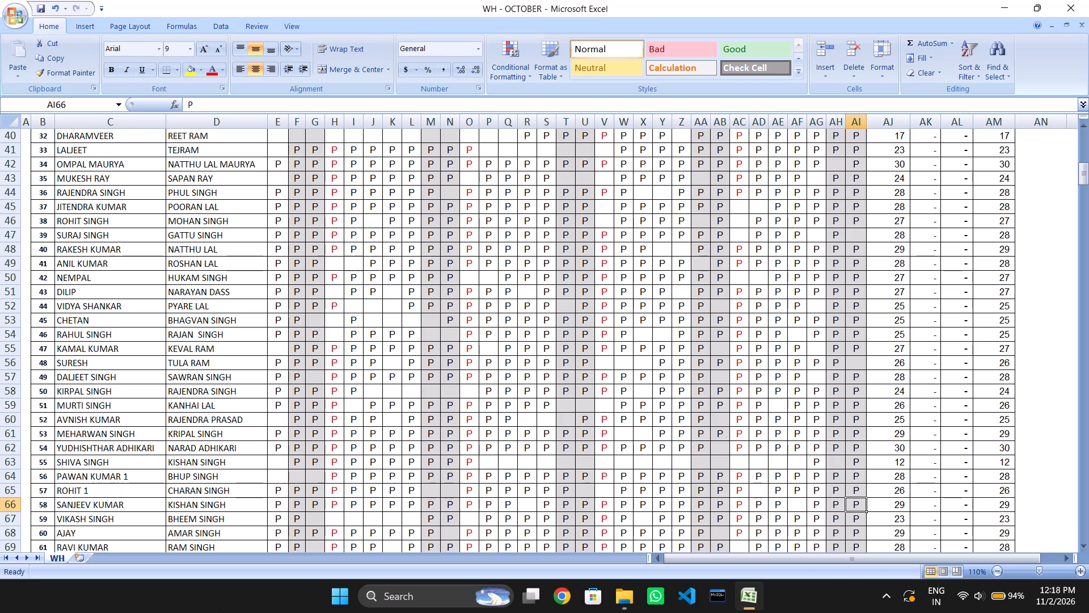
Clear the P mark on the last day, column AI, for the worker with ID 63 in row 71.
{"action": "key", "text": "Down"}
{"action": "key", "text": "Down"}
{"action": "key", "text": "Down"}
{"action": "key", "text": "Down"}
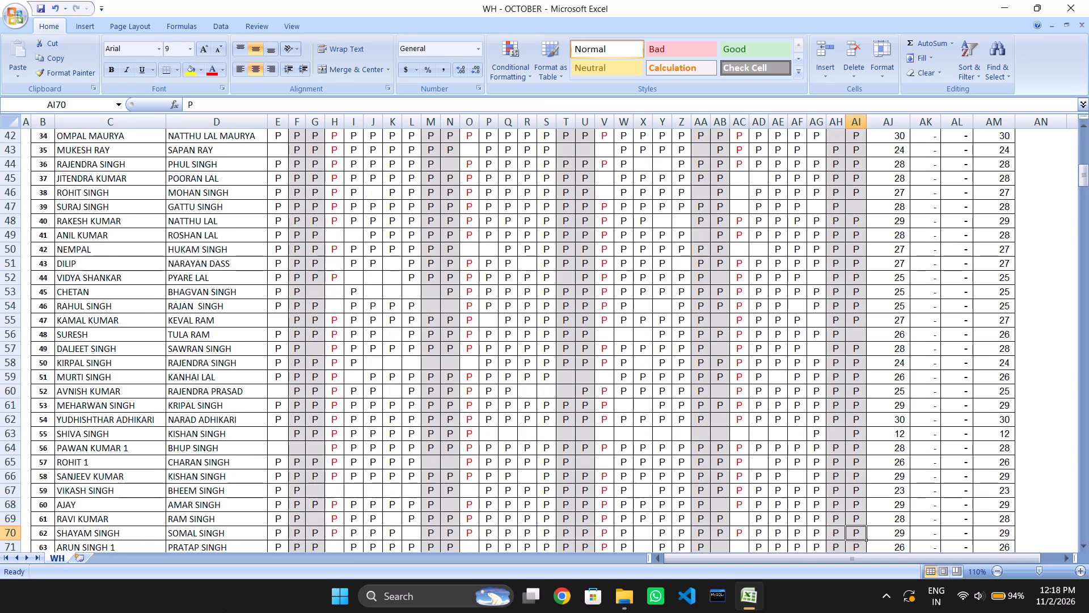
{"action": "key", "text": "Down"}
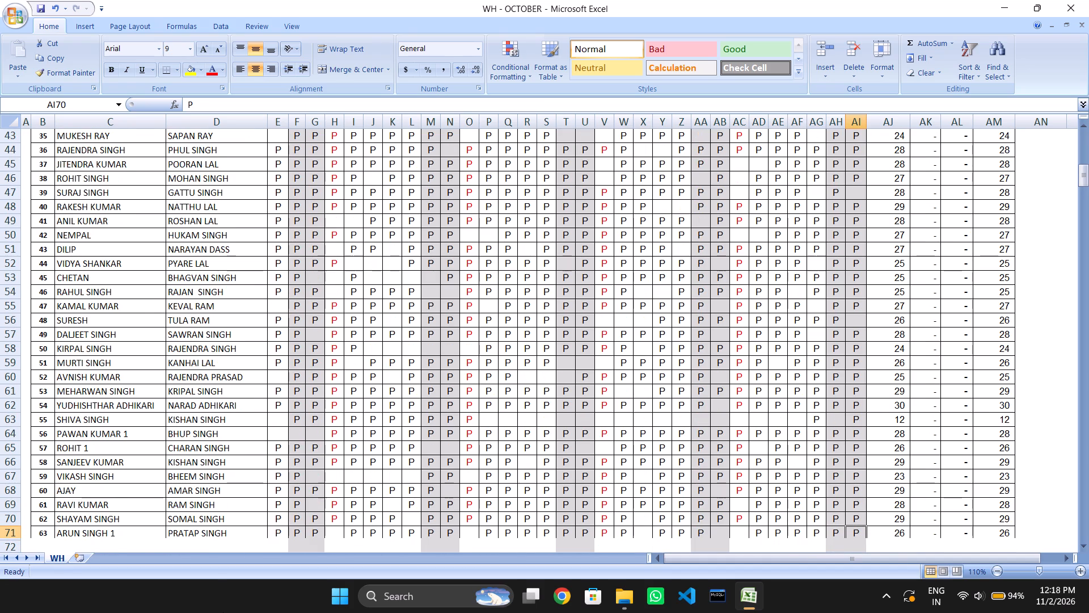
{"action": "key", "text": "BackSpace"}
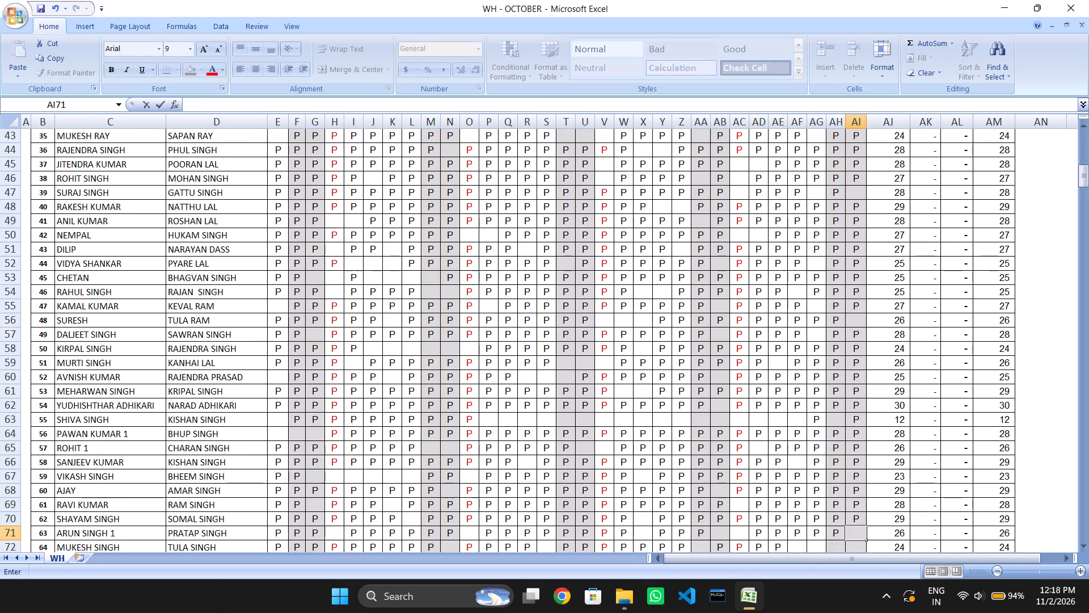
{"action": "key", "text": "Down"}
Clear the P mark on the last day, column AI, for the worker with ID 69 in row 77.
{"action": "key", "text": "Down"}
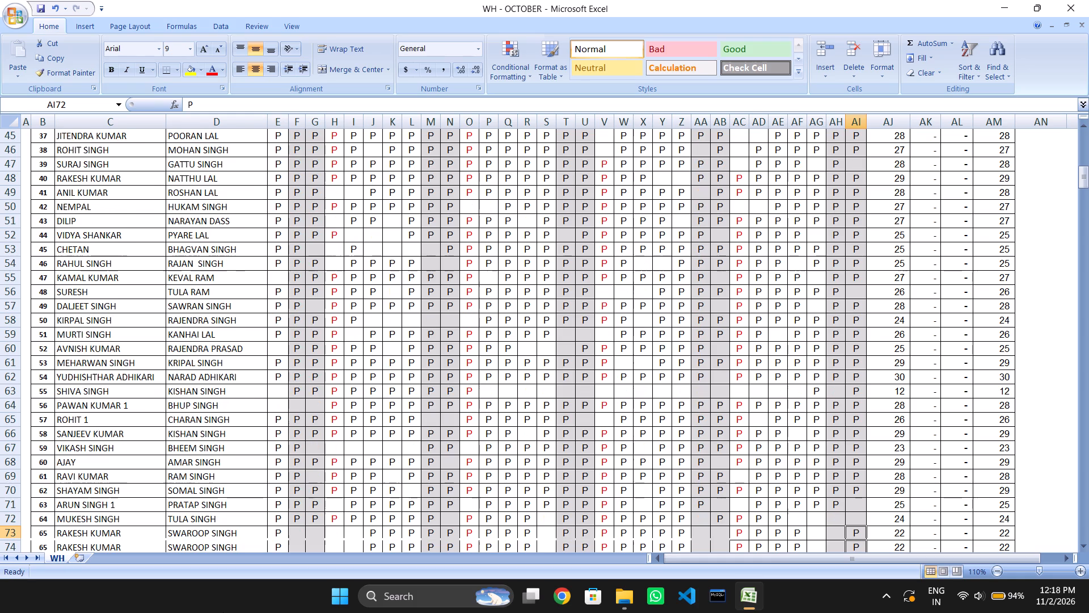
{"action": "key", "text": "Down"}
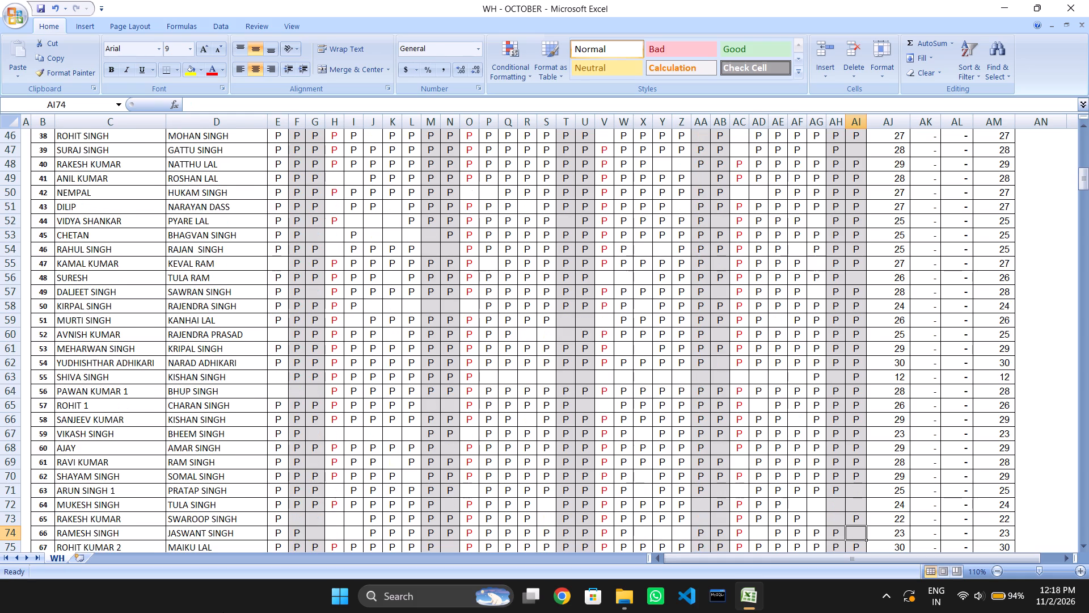
{"action": "key", "text": "Down"}
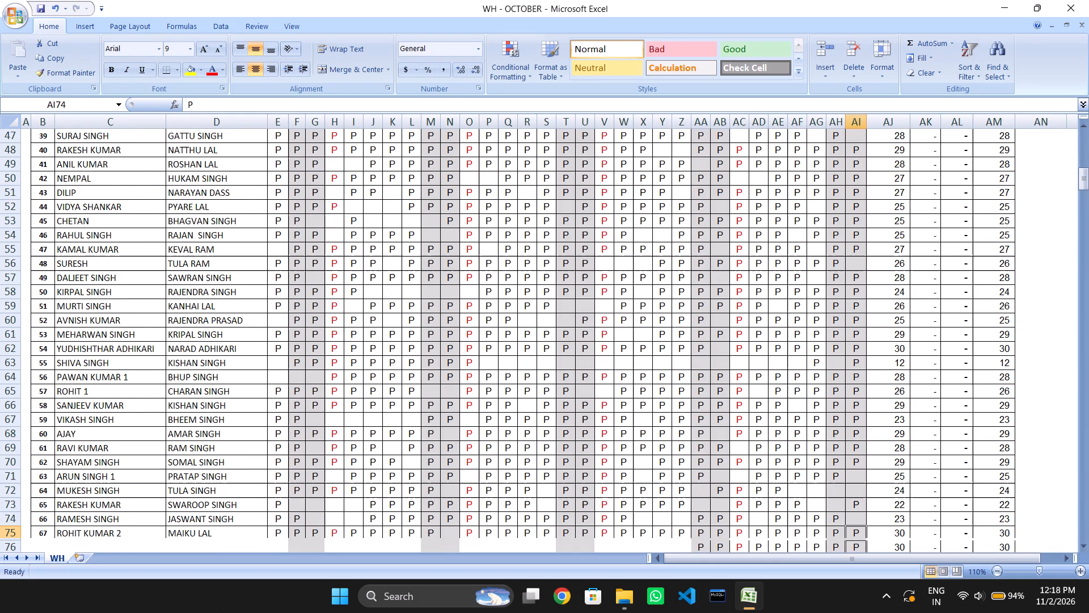
{"action": "key", "text": "Down"}
{"action": "key", "text": "Down"}
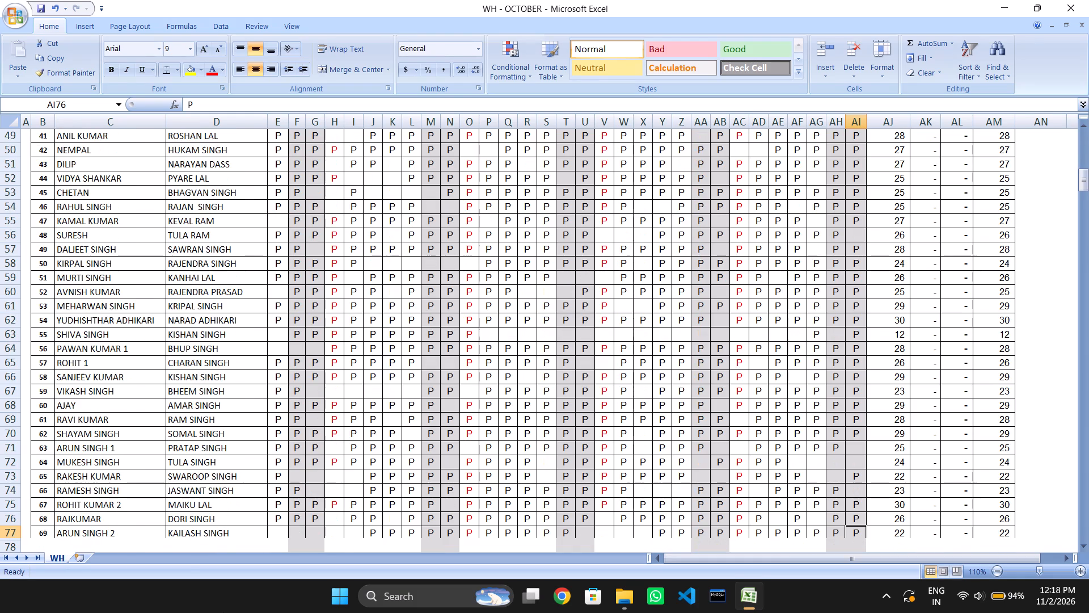
{"action": "key", "text": "BackSpace"}
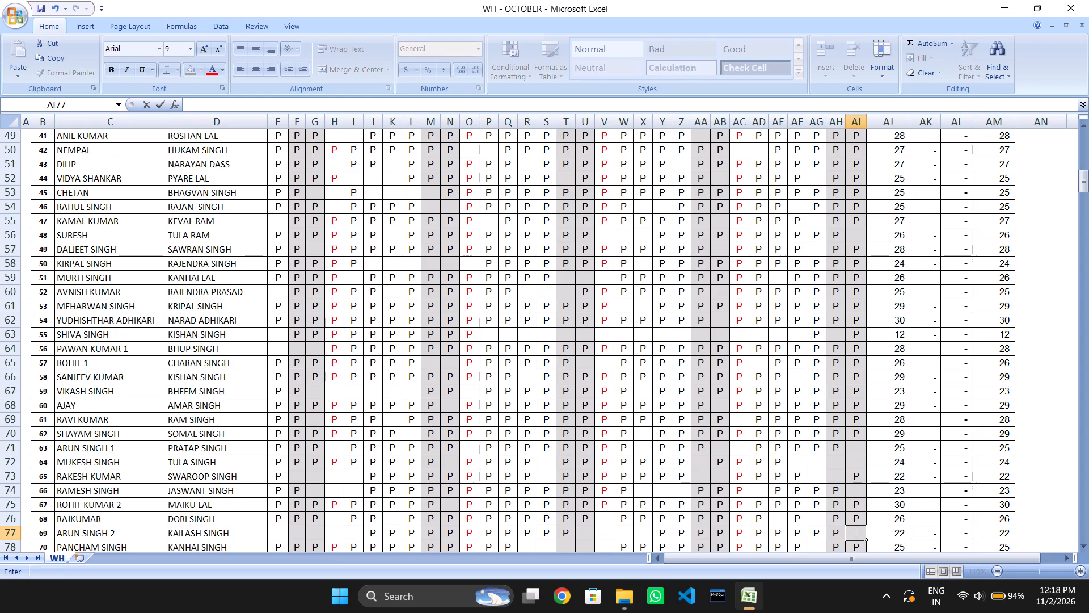
{"action": "key", "text": "Up"}
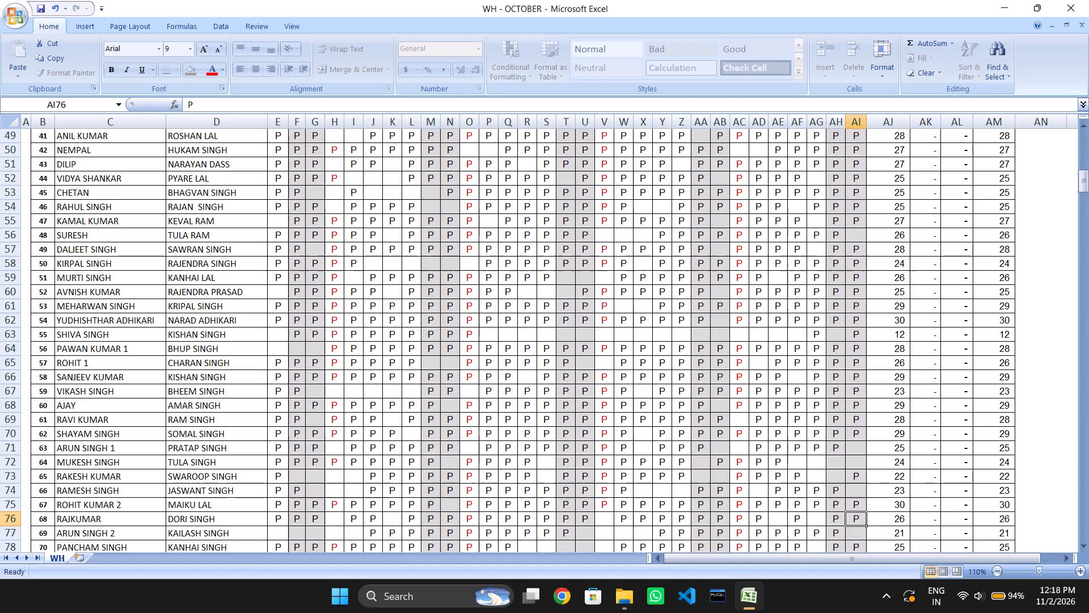
Recheck the last-day marks in column AI, going up to row 67 and back down to row 78.
{"action": "key", "text": "Up"}
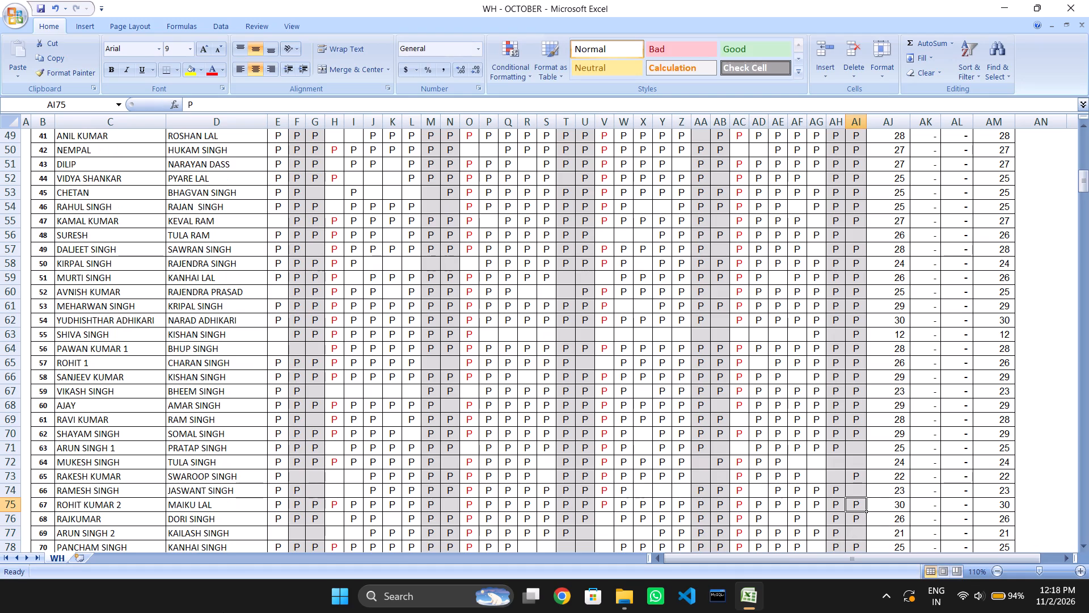
{"action": "key", "text": "Up"}
{"action": "key", "text": "Up"}
{"action": "key", "text": "Up"}
{"action": "key", "text": "Up"}
{"action": "key", "text": "Up"}
{"action": "key", "text": "Up"}
{"action": "key", "text": "Up"}
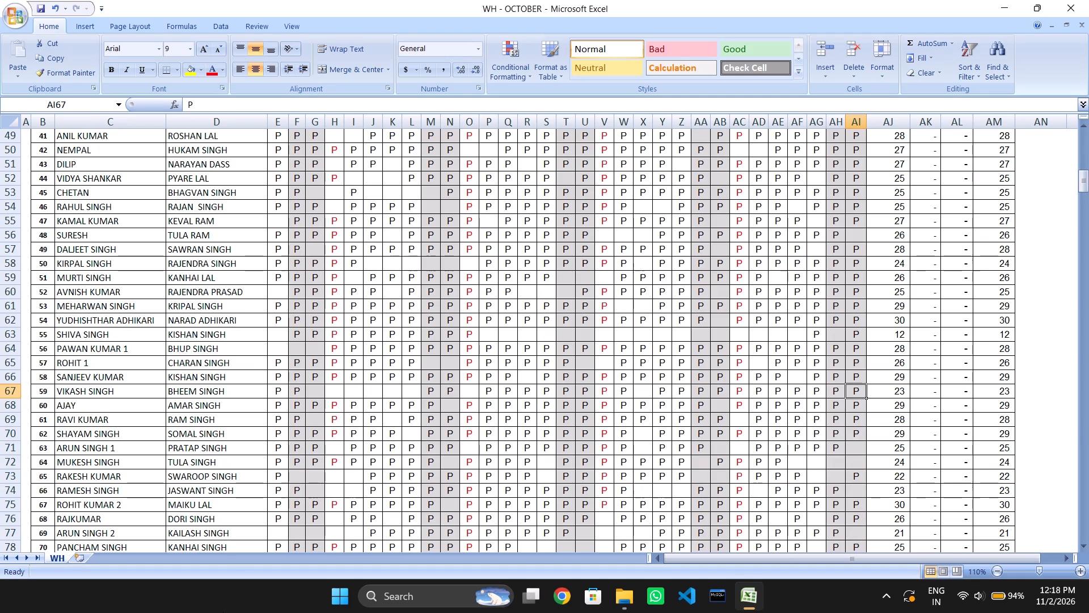
{"action": "key", "text": "Down"}
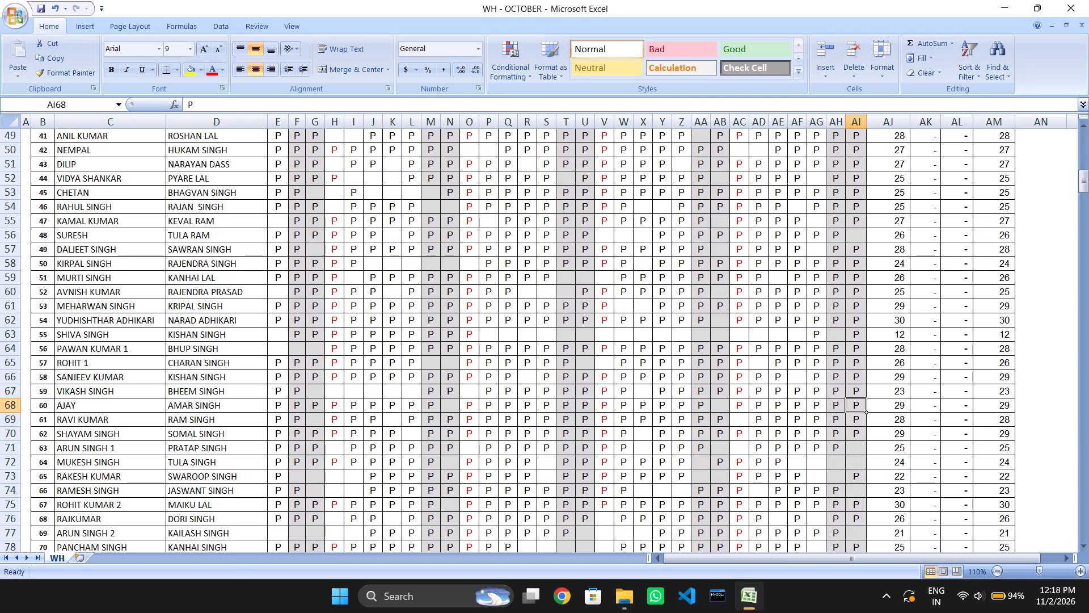
{"action": "key", "text": "Down"}
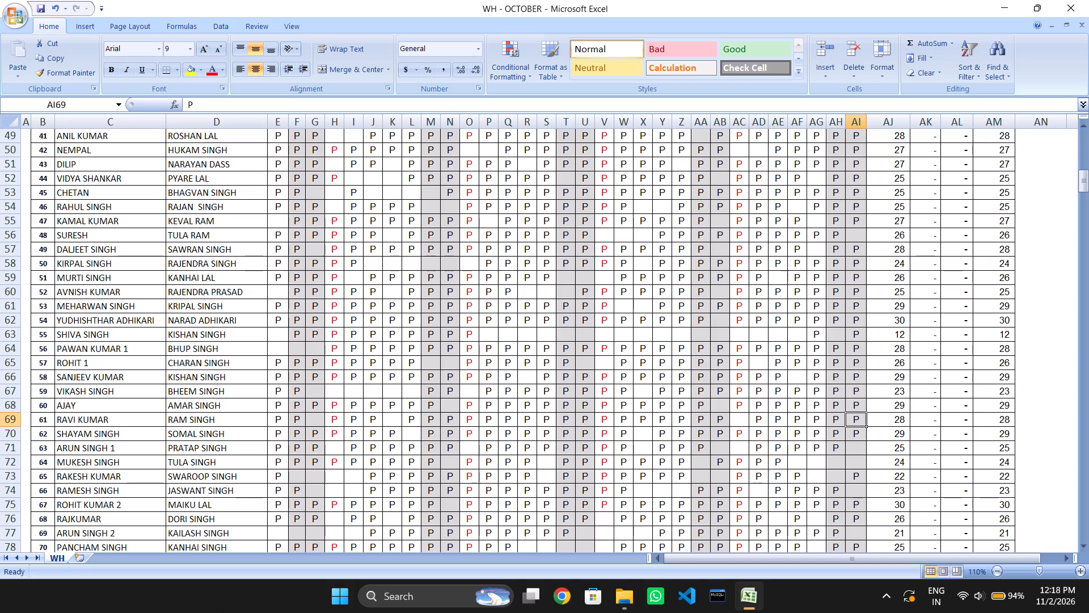
{"action": "key", "text": "Down"}
{"action": "key", "text": "Down"}
{"action": "key", "text": "Down"}
{"action": "key", "text": "Down"}
{"action": "key", "text": "Down"}
{"action": "key", "text": "Down"}
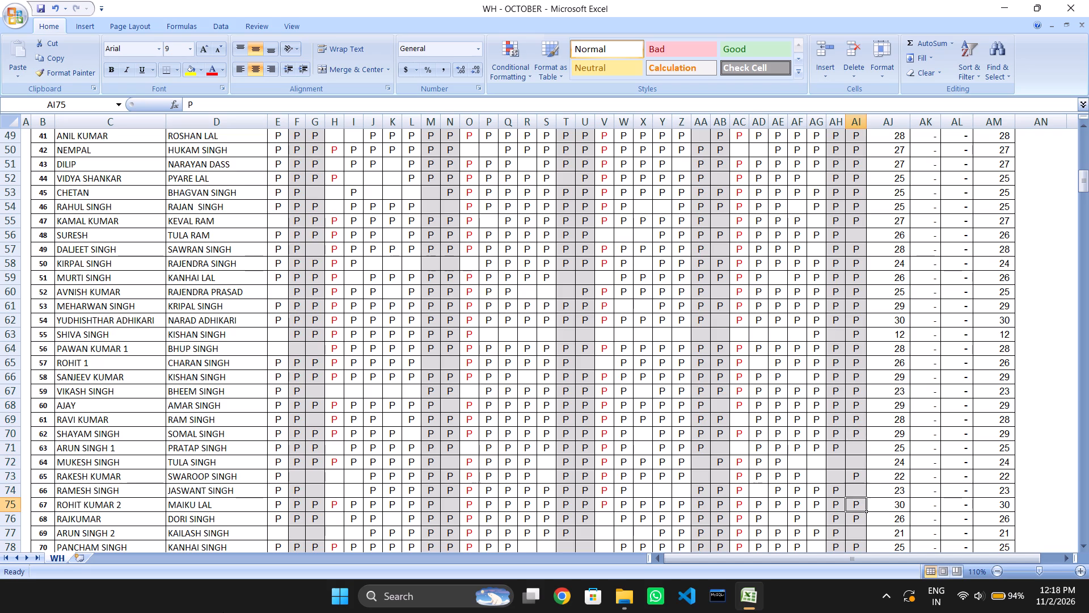
{"action": "key", "text": "Down"}
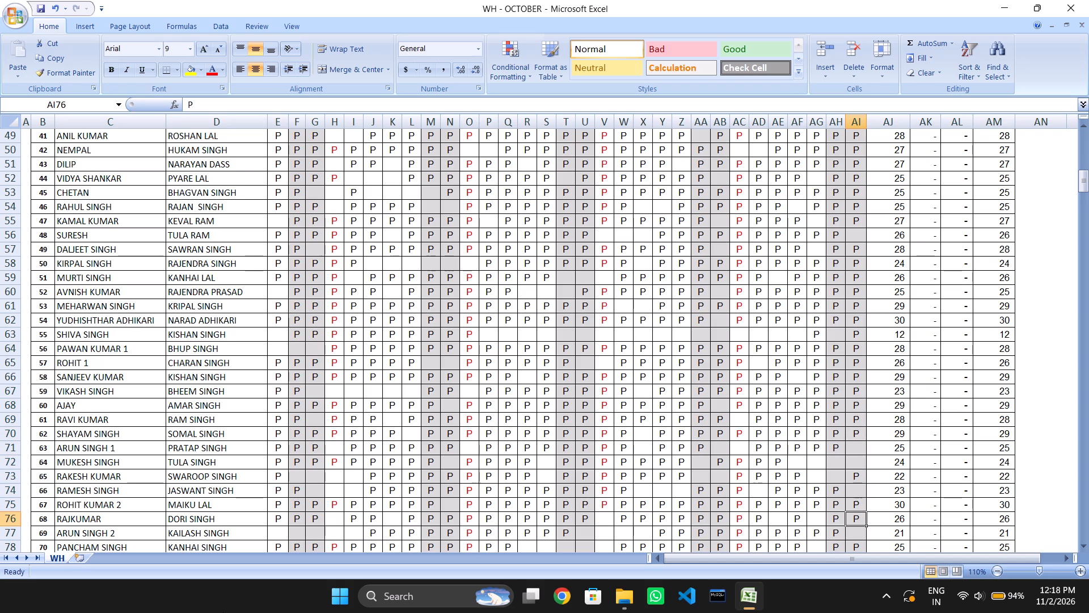
{"action": "key", "text": "Down"}
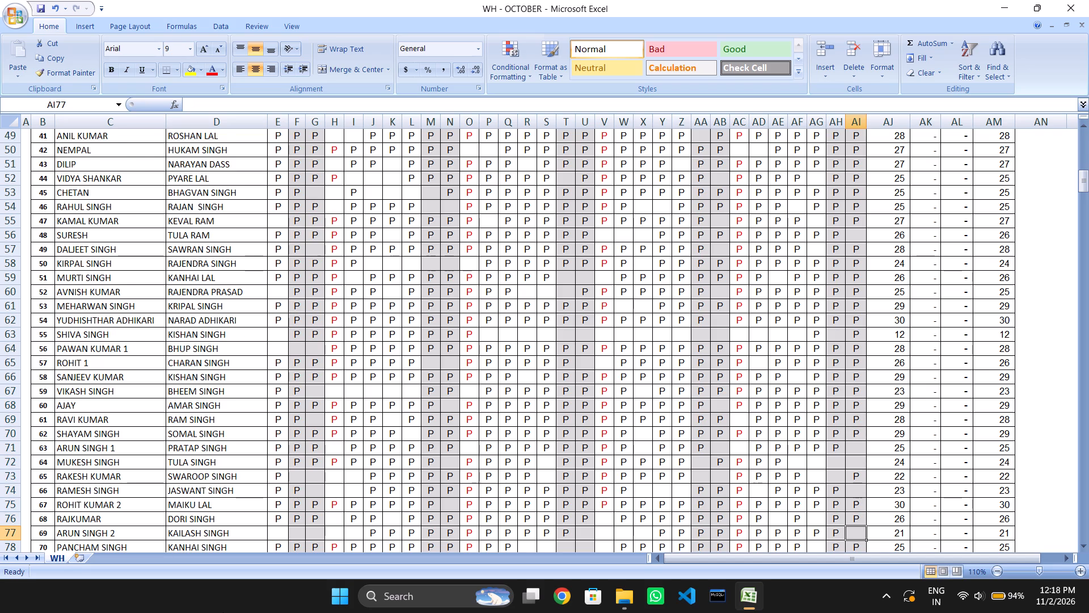
{"action": "key", "text": "Down"}
Recheck the last-day marks in column AI once more, going up to row 68 and down again to row 79.
{"action": "key", "text": "Up"}
{"action": "key", "text": "Up"}
{"action": "key", "text": "Up"}
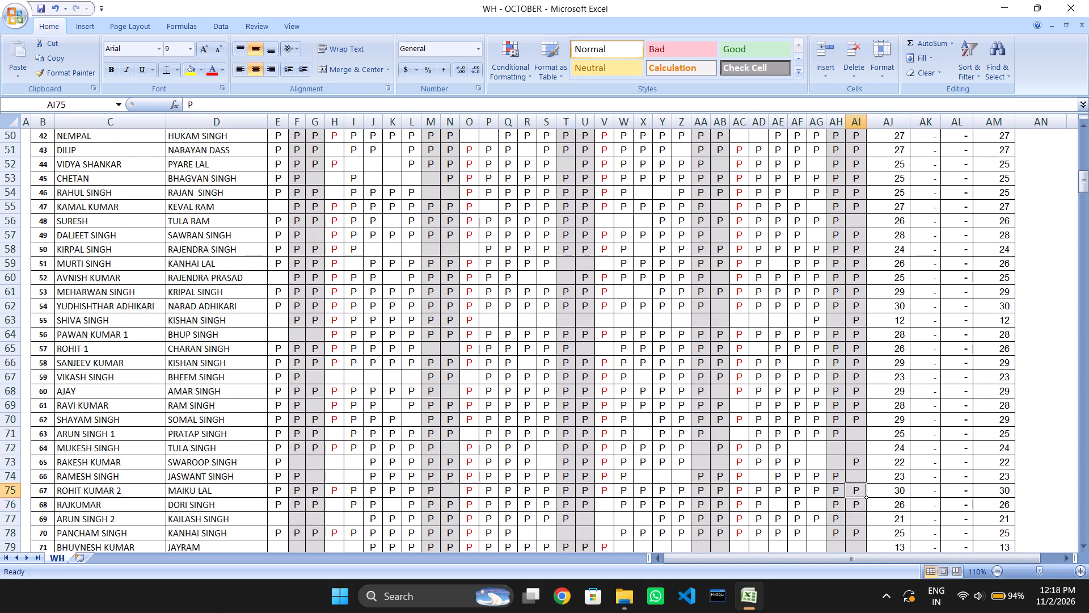
{"action": "key", "text": "Up"}
{"action": "key", "text": "Up"}
{"action": "key", "text": "Up"}
{"action": "key", "text": "Up"}
{"action": "key", "text": "Up"}
{"action": "key", "text": "Up"}
{"action": "key", "text": "Up"}
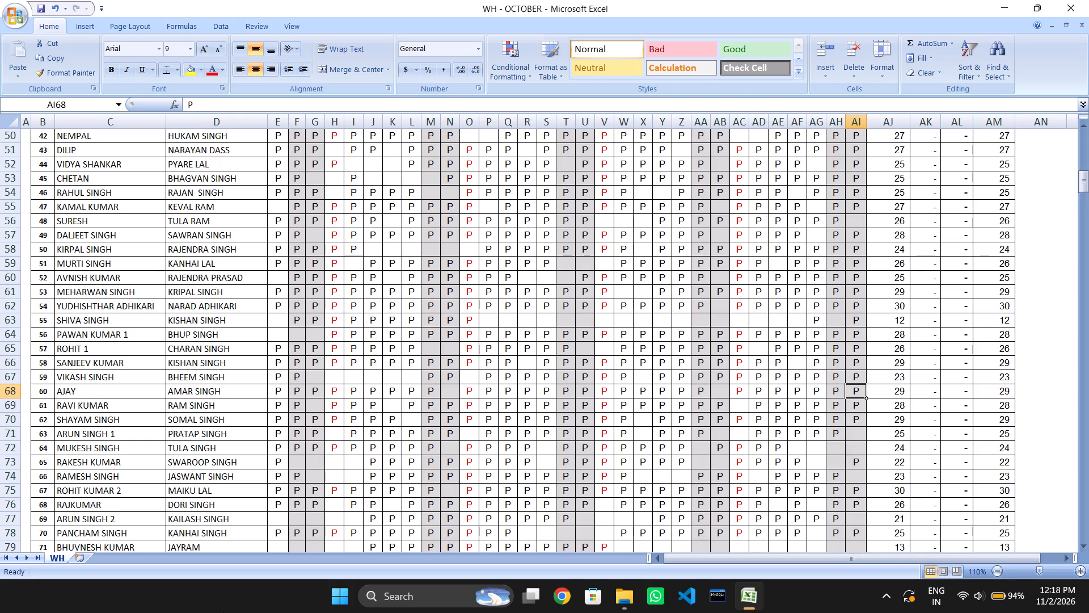
{"action": "key", "text": "Down"}
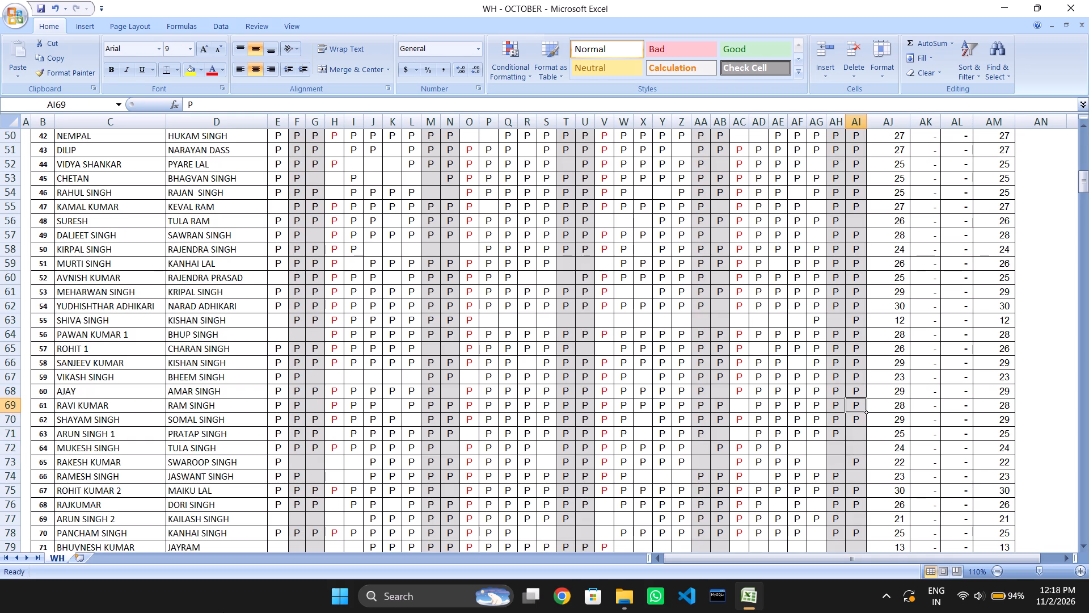
{"action": "key", "text": "Down"}
{"action": "key", "text": "Down"}
{"action": "key", "text": "Down"}
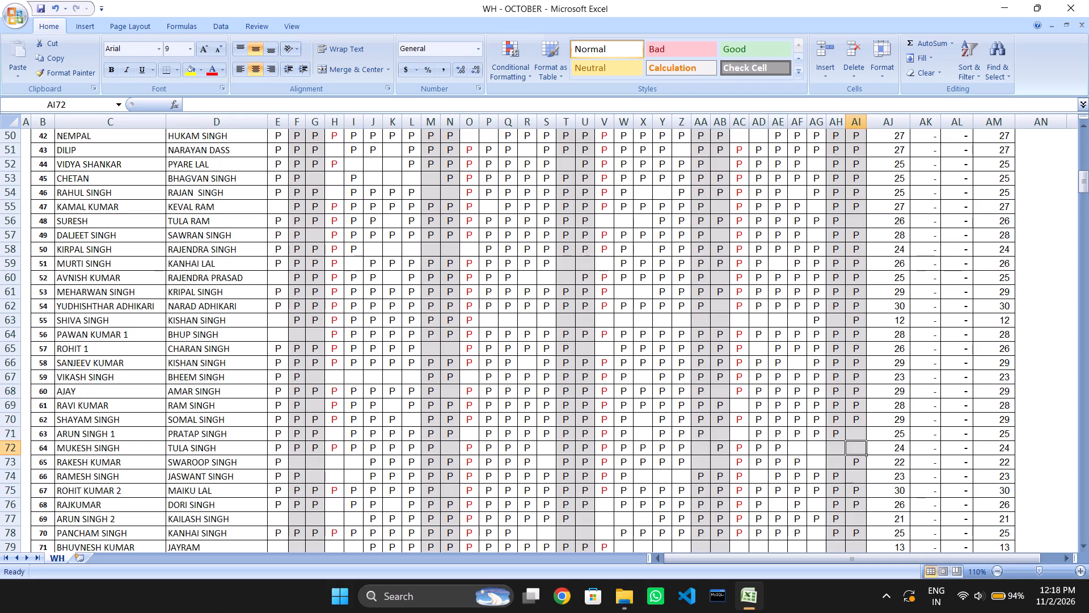
{"action": "key", "text": "Down"}
{"action": "key", "text": "Down"}
{"action": "key", "text": "Down"}
{"action": "key", "text": "Down"}
{"action": "key", "text": "Down"}
{"action": "key", "text": "Down"}
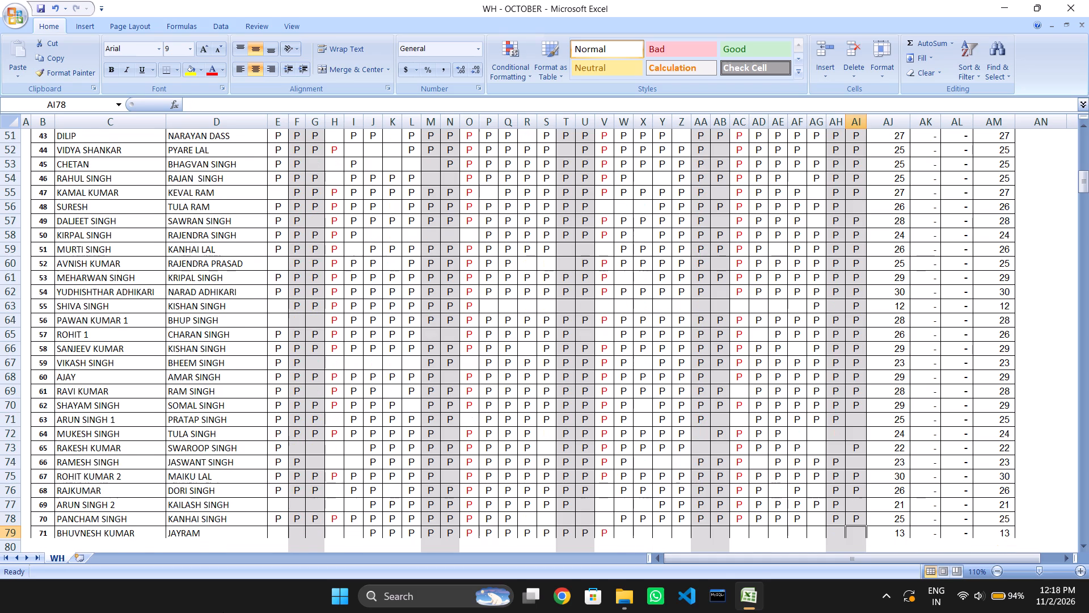
Clear the P mark on the last day, column AI, for the worker with ID 61 in row 69.
{"action": "key", "text": "Up"}
{"action": "key", "text": "Up"}
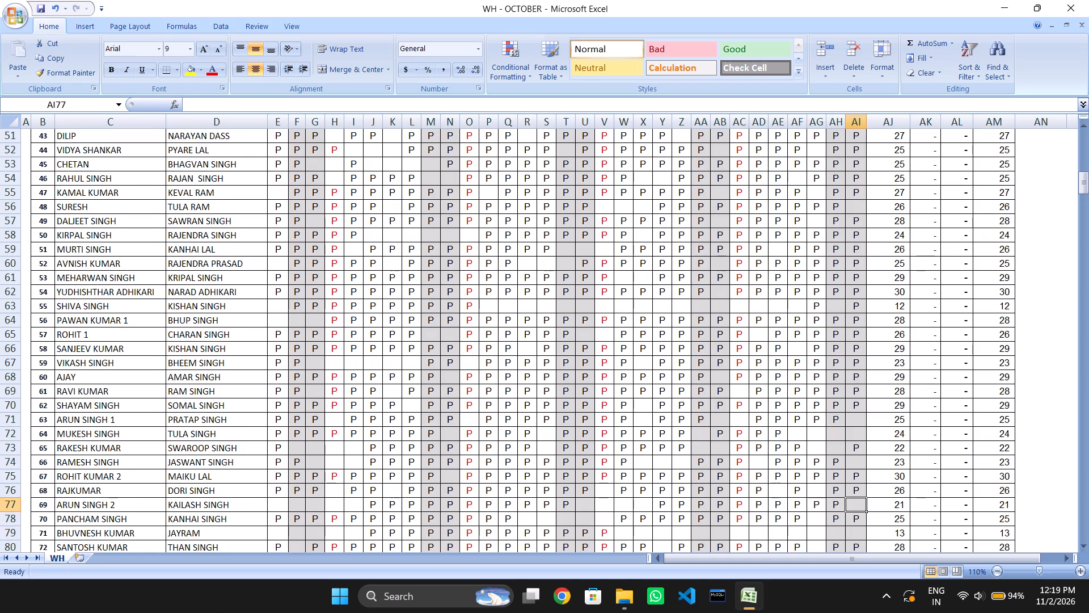
{"action": "key", "text": "Up"}
{"action": "key", "text": "Up"}
{"action": "key", "text": "Up"}
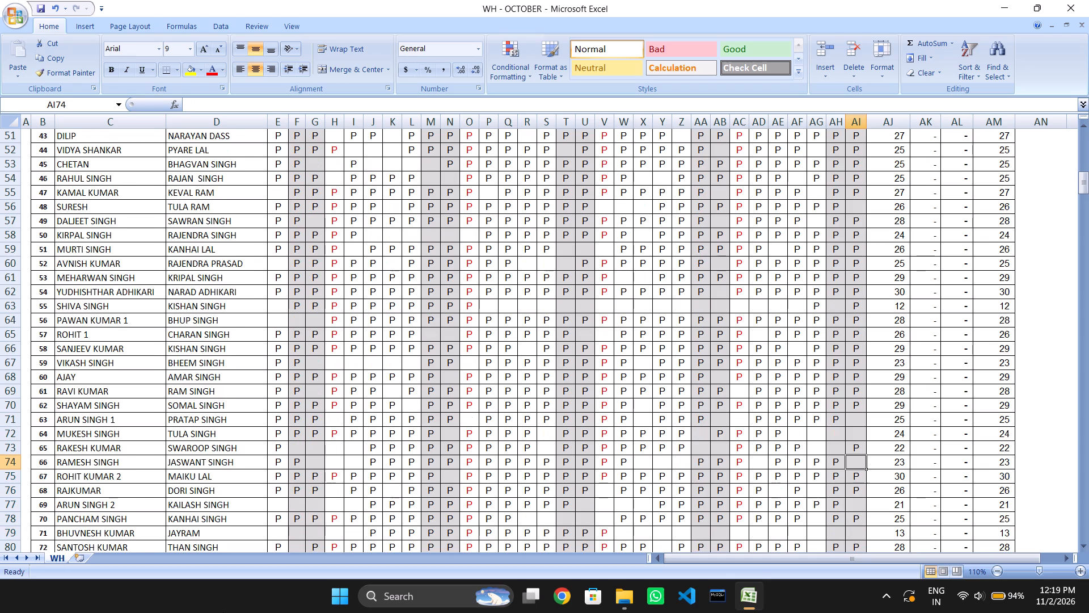
{"action": "key", "text": "Up"}
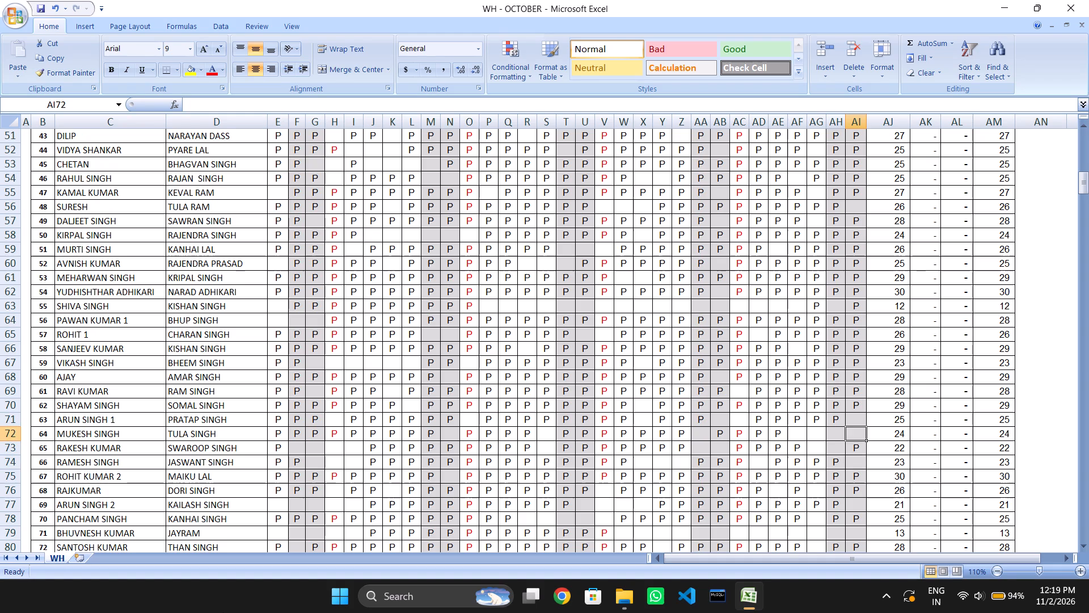
{"action": "key", "text": "Up"}
{"action": "key", "text": "Up"}
{"action": "key", "text": "Up"}
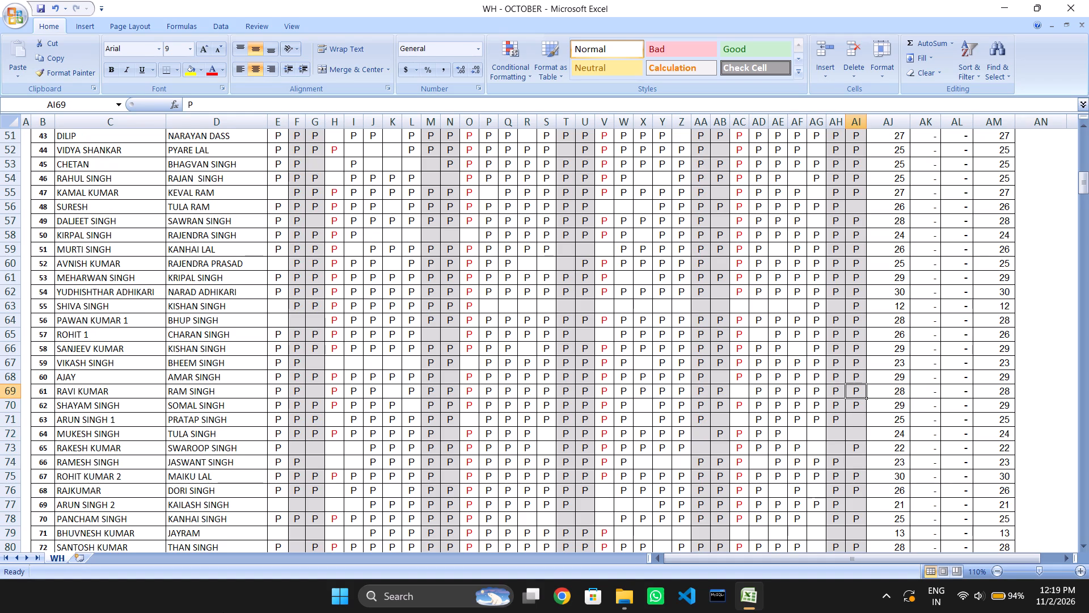
{"action": "key", "text": "BackSpace"}
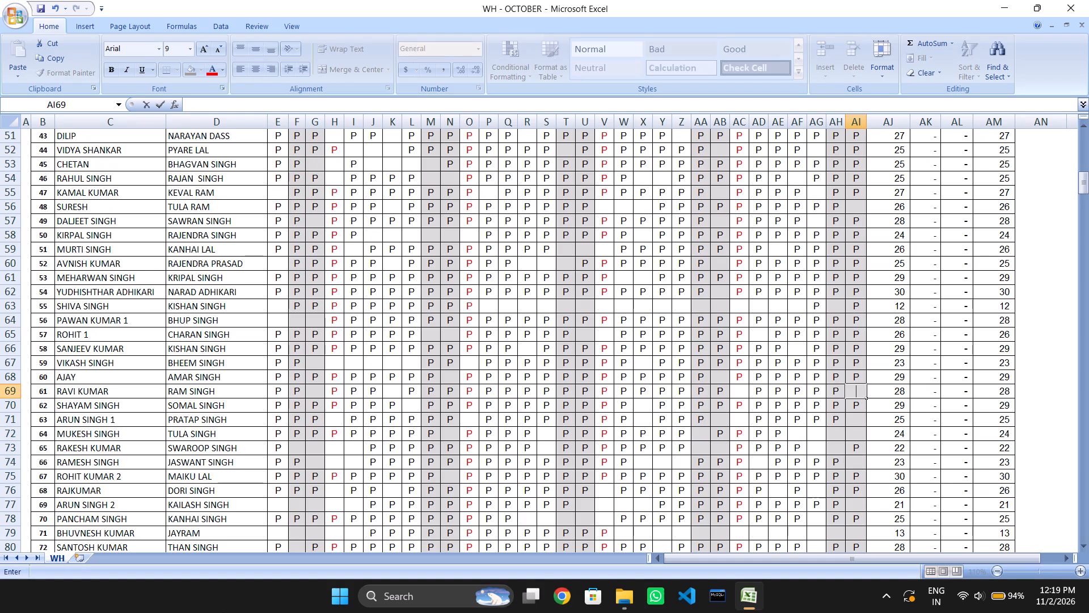
{"action": "key", "text": "Down"}
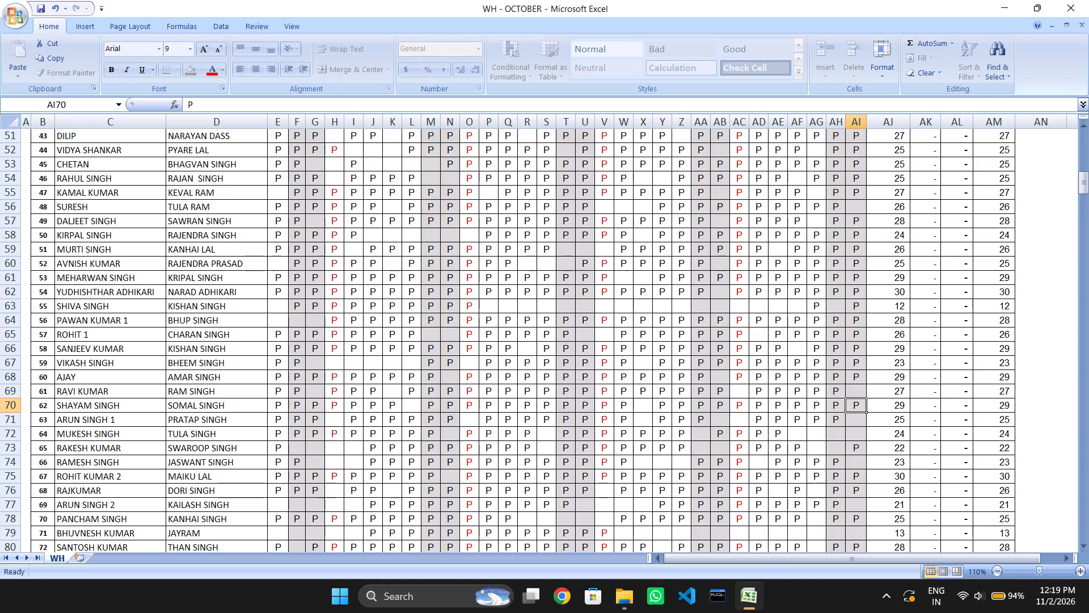
Check the remaining last-day marks in column AI from row 71 down to row 83, near the list's end.
{"action": "key", "text": "Down"}
{"action": "key", "text": "Down"}
{"action": "key", "text": "Down"}
{"action": "key", "text": "Down"}
{"action": "key", "text": "Down"}
{"action": "key", "text": "Down"}
{"action": "key", "text": "Down"}
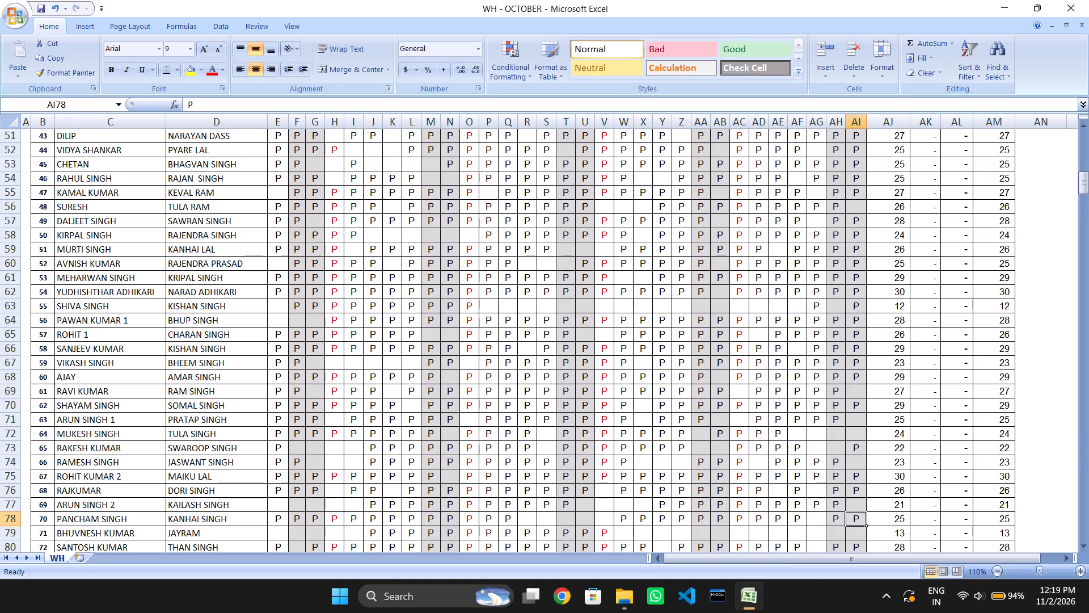
{"action": "key", "text": "Down"}
{"action": "key", "text": "Down"}
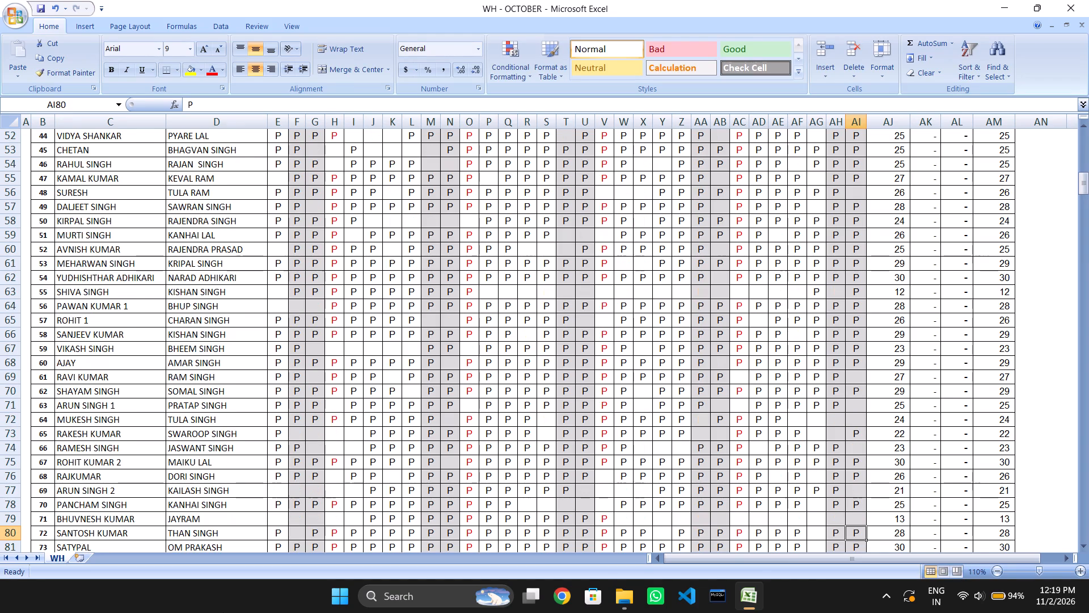
{"action": "key", "text": "Down"}
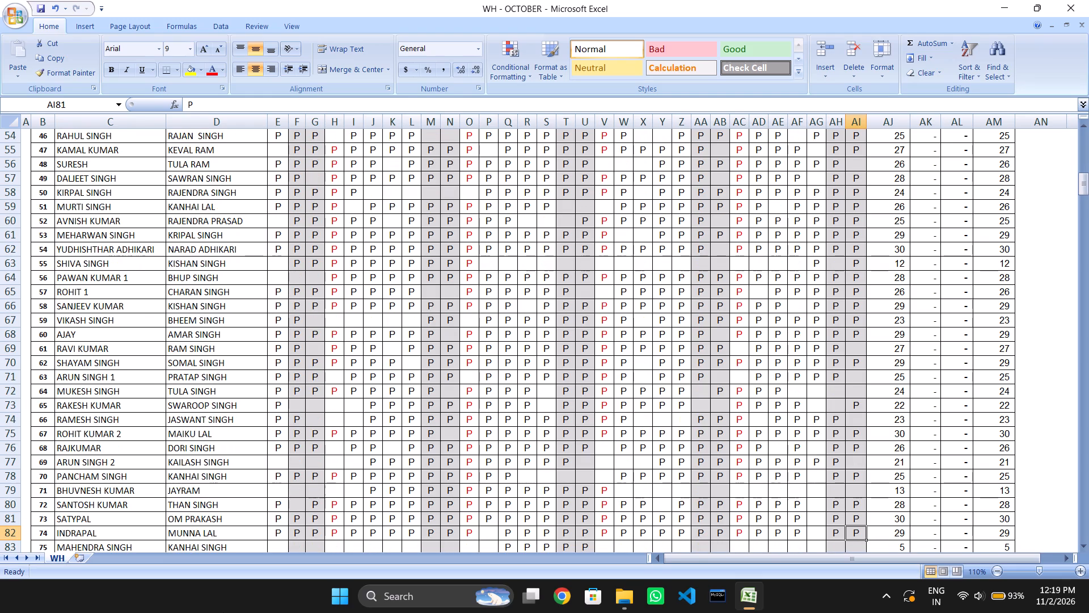
{"action": "key", "text": "Down"}
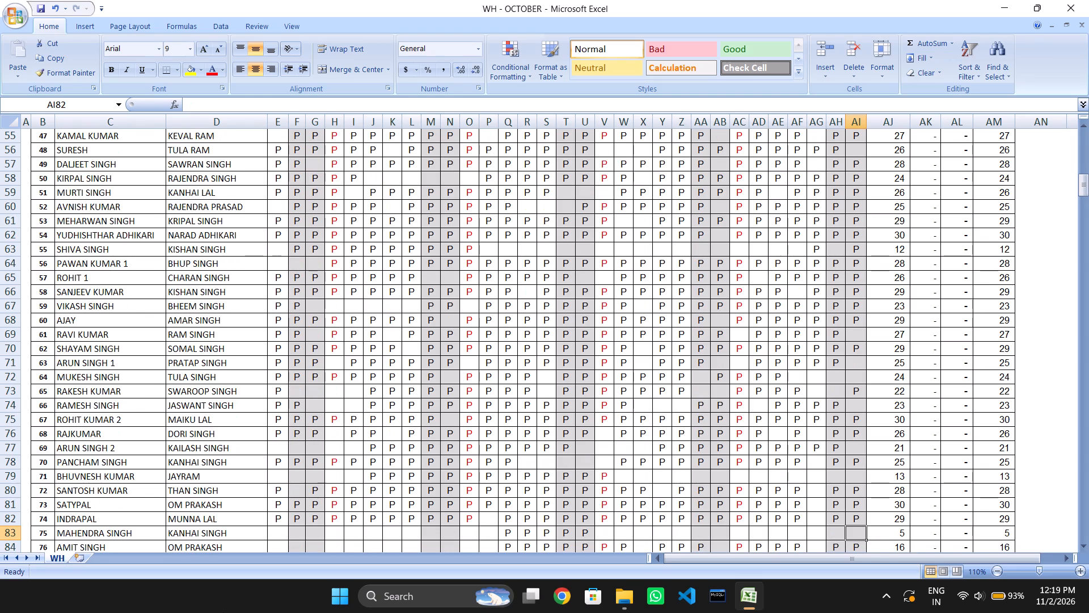
{"action": "key", "text": "Down"}
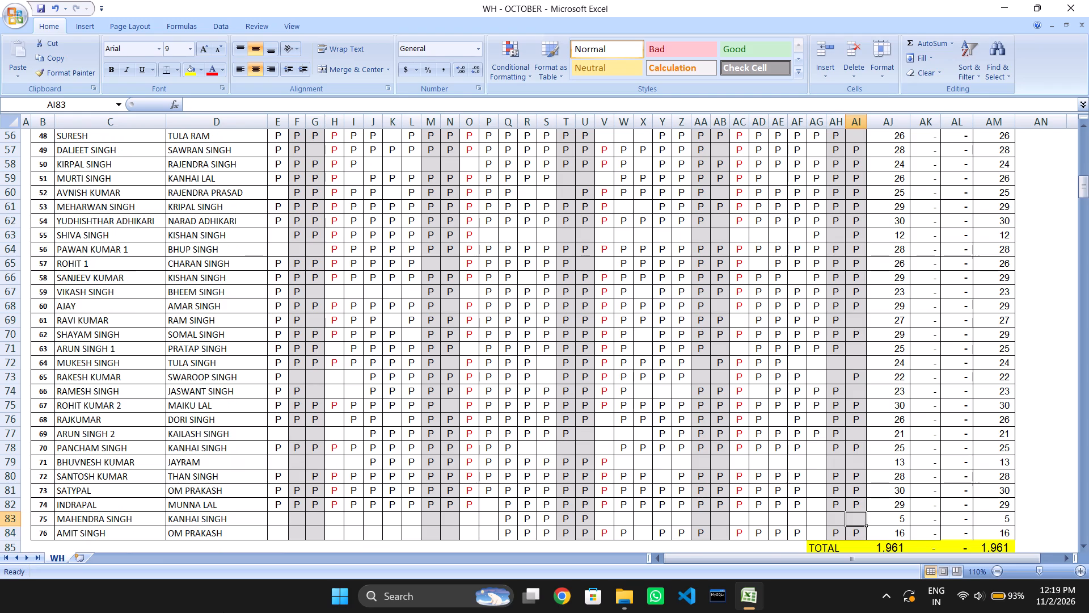
Review the last-day marks in column AI again, going upward from row 83 to row 35.
{"action": "key", "text": "Up"}
{"action": "key", "text": "Up"}
{"action": "key", "text": "Up"}
{"action": "key", "text": "Up"}
{"action": "key", "text": "Up"}
{"action": "key", "text": "Up"}
{"action": "key", "text": "Up"}
{"action": "key", "text": "Up"}
{"action": "key", "text": "Up"}
{"action": "key", "text": "Up"}
{"action": "key", "text": "Up"}
{"action": "key", "text": "Up"}
{"action": "key", "text": "Up"}
{"action": "key", "text": "Up"}
{"action": "key", "text": "Up"}
{"action": "key", "text": "Up"}
{"action": "key", "text": "Up"}
{"action": "key", "text": "Up"}
{"action": "key", "text": "Up"}
{"action": "key", "text": "Up"}
{"action": "key", "text": "Up"}
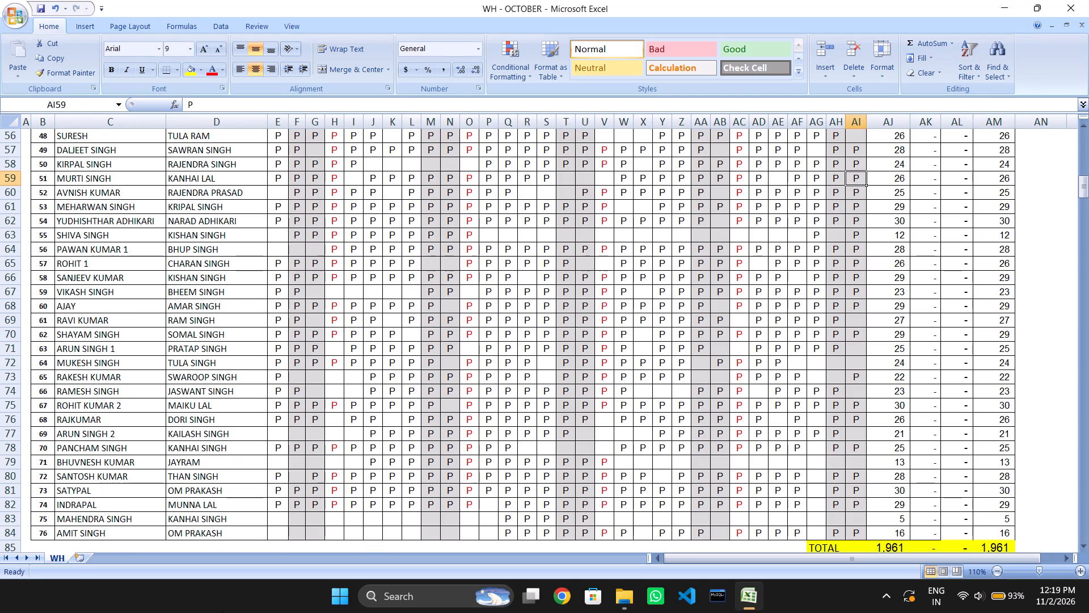
{"action": "key", "text": "Up"}
{"action": "key", "text": "Up"}
{"action": "key", "text": "Up"}
{"action": "key", "text": "Up"}
{"action": "key", "text": "Up"}
{"action": "key", "text": "Up"}
{"action": "key", "text": "Up"}
{"action": "key", "text": "Up"}
{"action": "key", "text": "Up"}
{"action": "key", "text": "Up"}
{"action": "key", "text": "Up"}
{"action": "key", "text": "Up"}
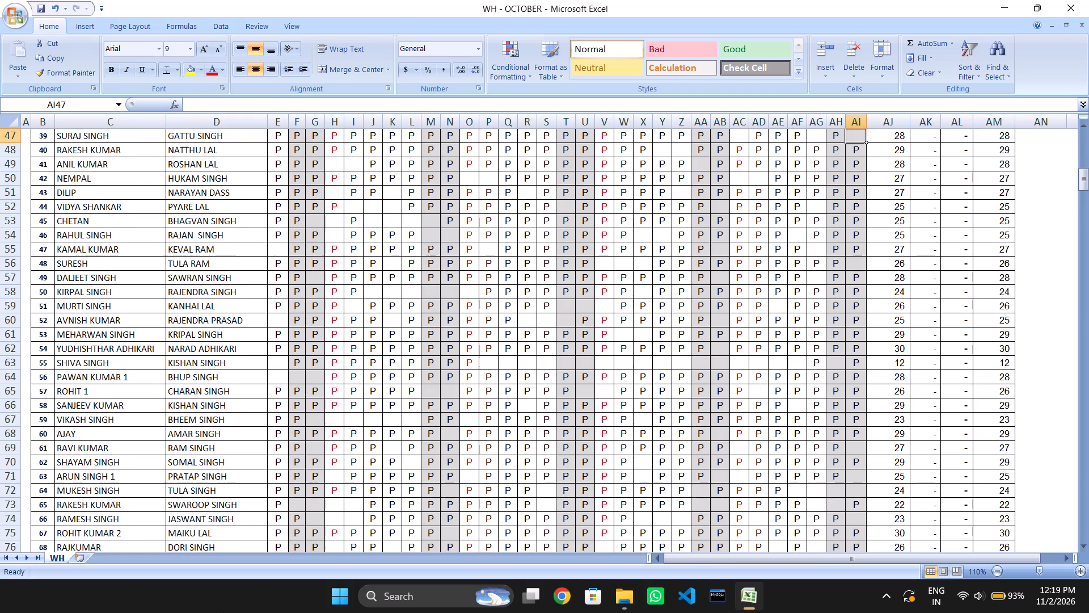
{"action": "key", "text": "Up"}
{"action": "key", "text": "Up"}
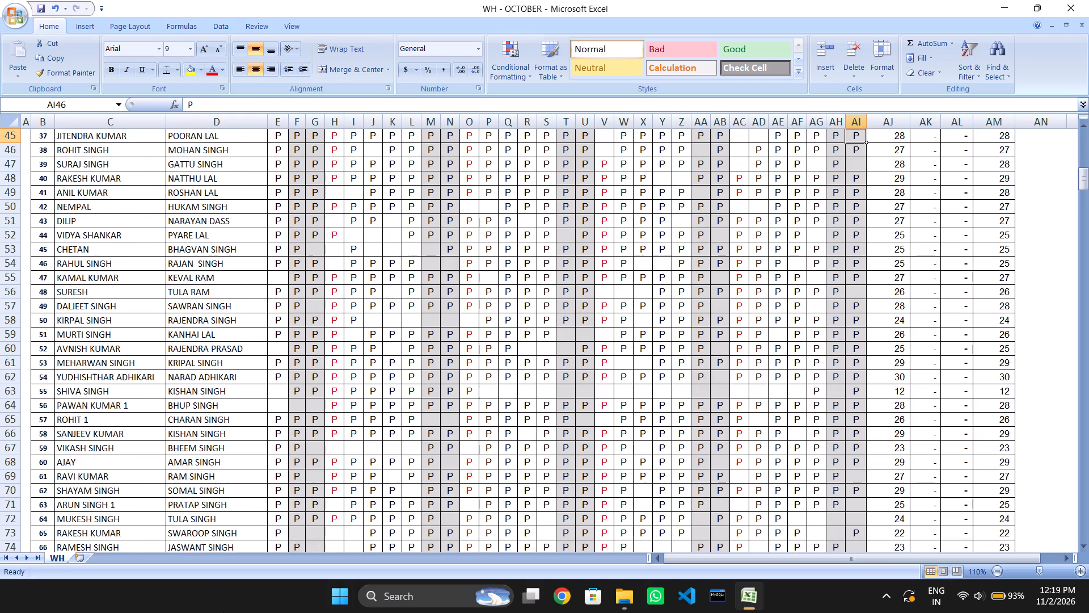
{"action": "key", "text": "Up"}
{"action": "key", "text": "Up"}
{"action": "key", "text": "Up"}
{"action": "key", "text": "Up"}
{"action": "key", "text": "Up"}
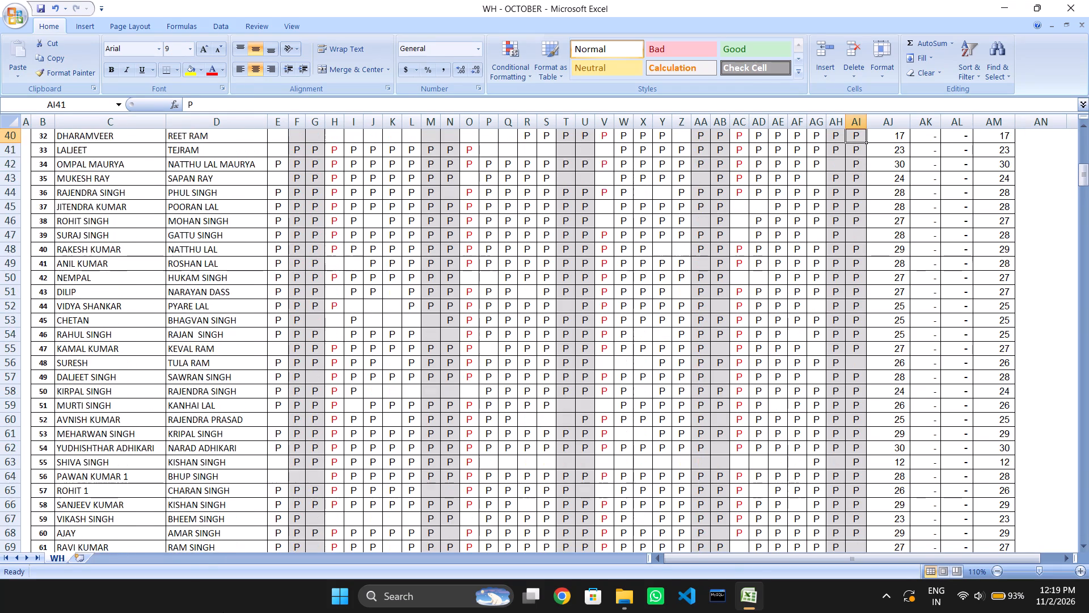
{"action": "key", "text": "Up"}
{"action": "key", "text": "Up"}
{"action": "key", "text": "Up"}
{"action": "key", "text": "Up"}
{"action": "key", "text": "Up"}
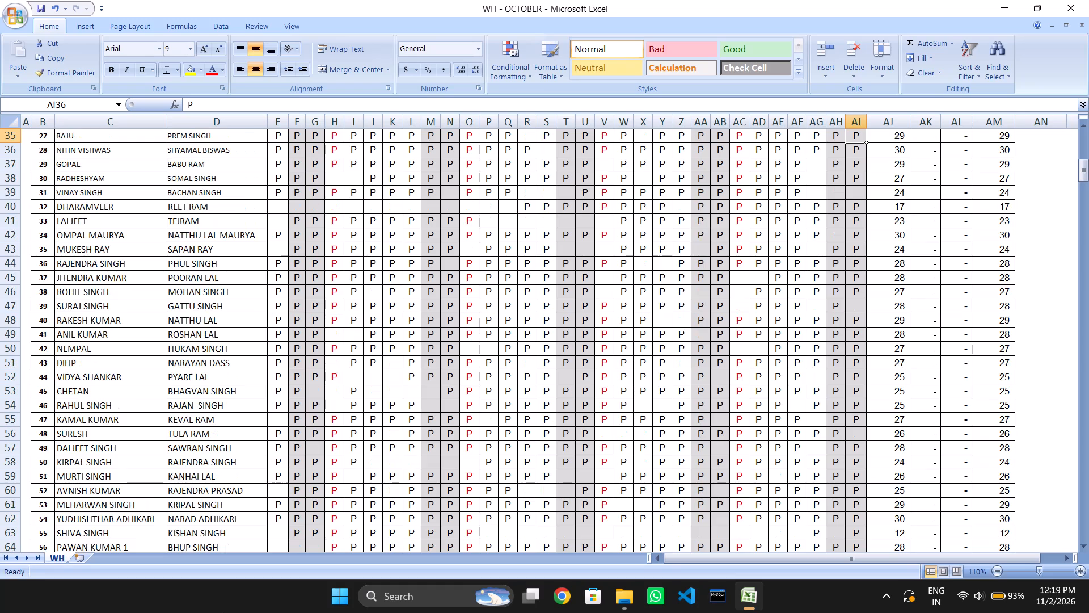
Save the October attendance workbook.
{"action": "left_click", "coordinate": [41, 7]}
{"action": "double_click", "coordinate": [41, 7]}
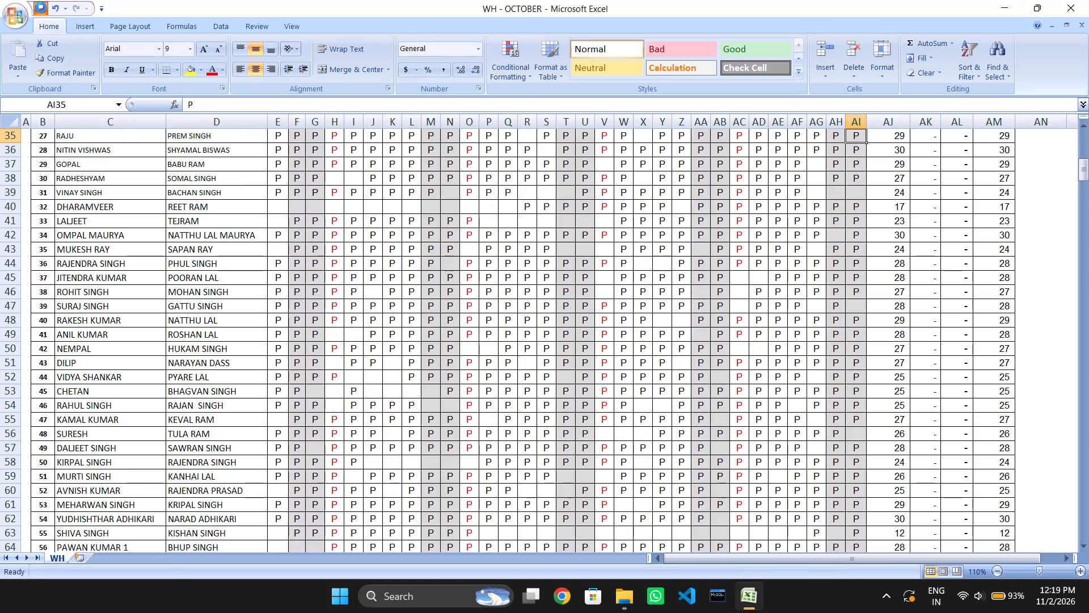
Examine the final worker rows and the TOTAL row at the end of the attendance list.
{"action": "scroll", "coordinate": [751, 410], "scroll_direction": "down", "scroll_amount": 9}
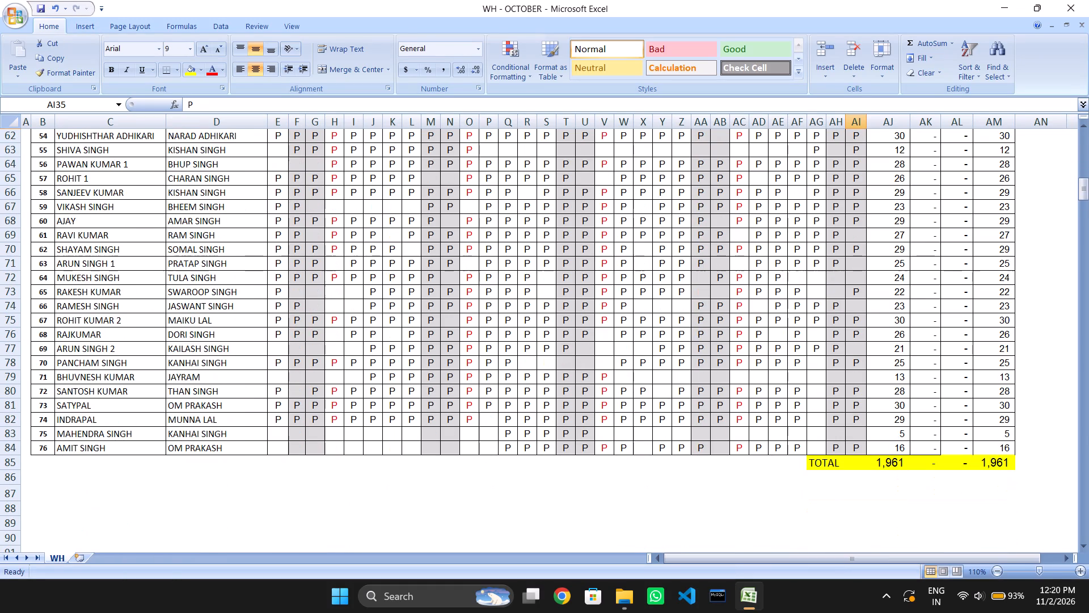
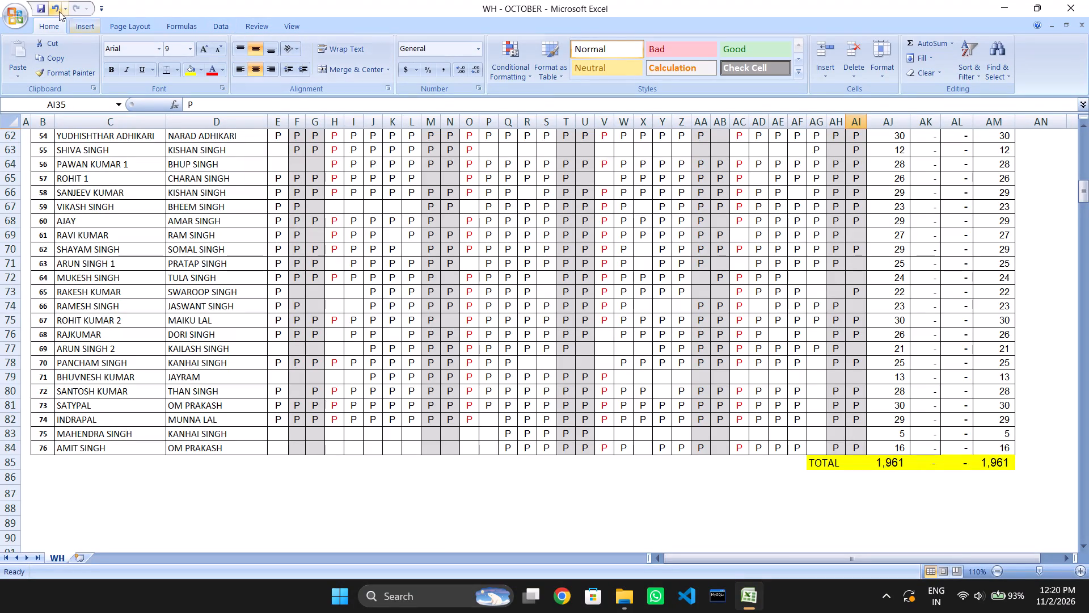
Save the October attendance workbook.
{"action": "left_click", "coordinate": [44, 6]}
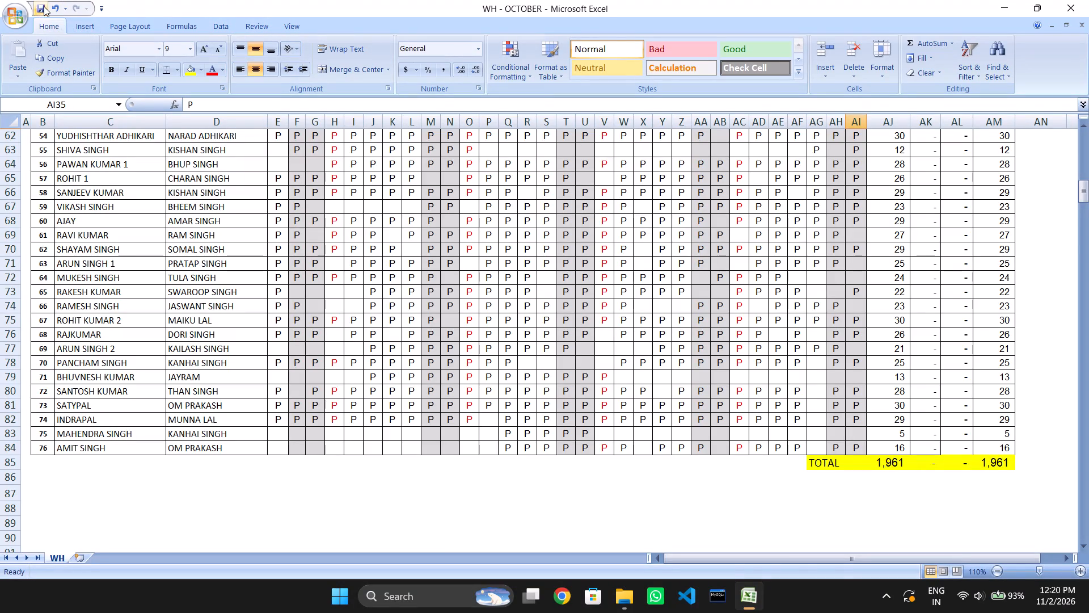
{"action": "left_click", "coordinate": [44, 6]}
{"action": "double_click", "coordinate": [44, 6]}
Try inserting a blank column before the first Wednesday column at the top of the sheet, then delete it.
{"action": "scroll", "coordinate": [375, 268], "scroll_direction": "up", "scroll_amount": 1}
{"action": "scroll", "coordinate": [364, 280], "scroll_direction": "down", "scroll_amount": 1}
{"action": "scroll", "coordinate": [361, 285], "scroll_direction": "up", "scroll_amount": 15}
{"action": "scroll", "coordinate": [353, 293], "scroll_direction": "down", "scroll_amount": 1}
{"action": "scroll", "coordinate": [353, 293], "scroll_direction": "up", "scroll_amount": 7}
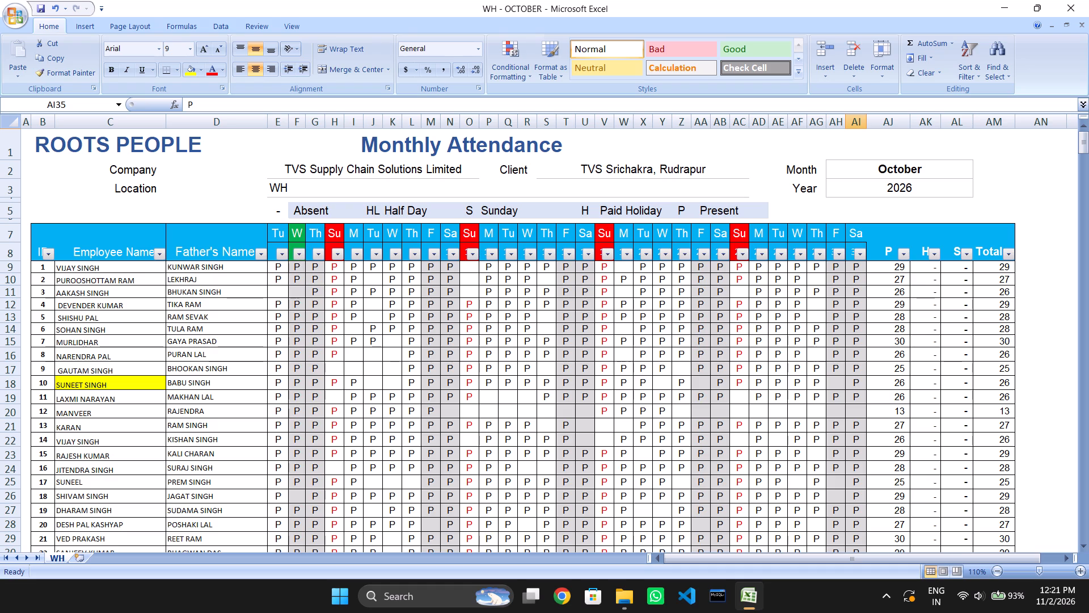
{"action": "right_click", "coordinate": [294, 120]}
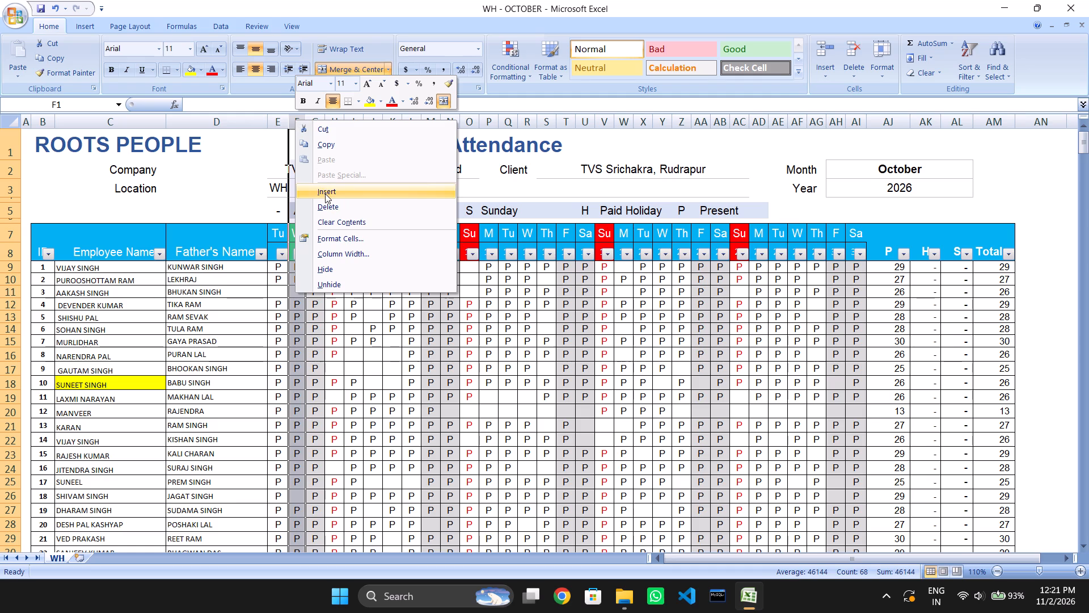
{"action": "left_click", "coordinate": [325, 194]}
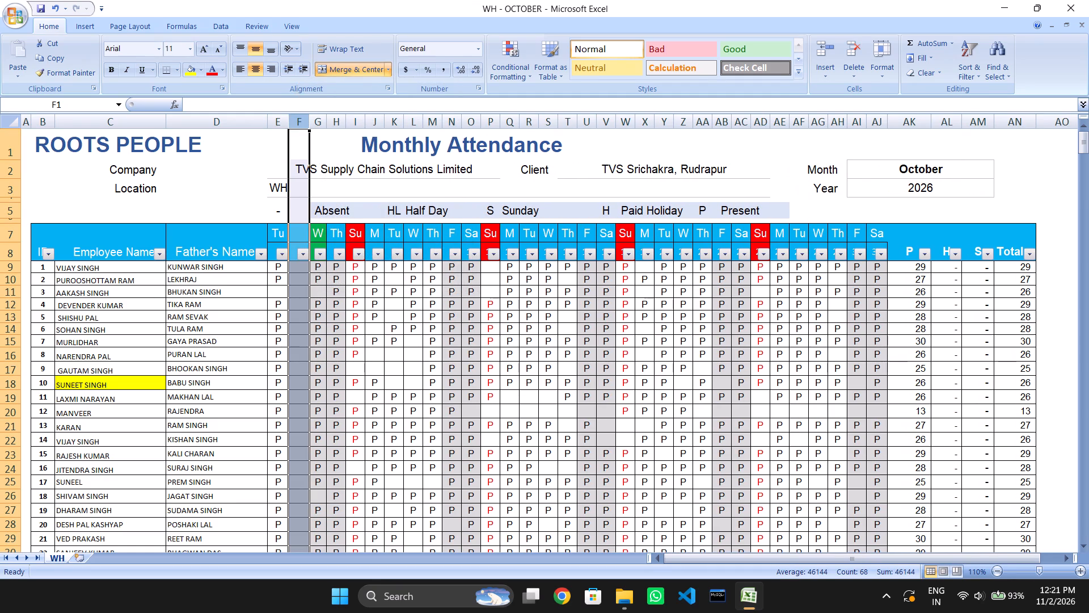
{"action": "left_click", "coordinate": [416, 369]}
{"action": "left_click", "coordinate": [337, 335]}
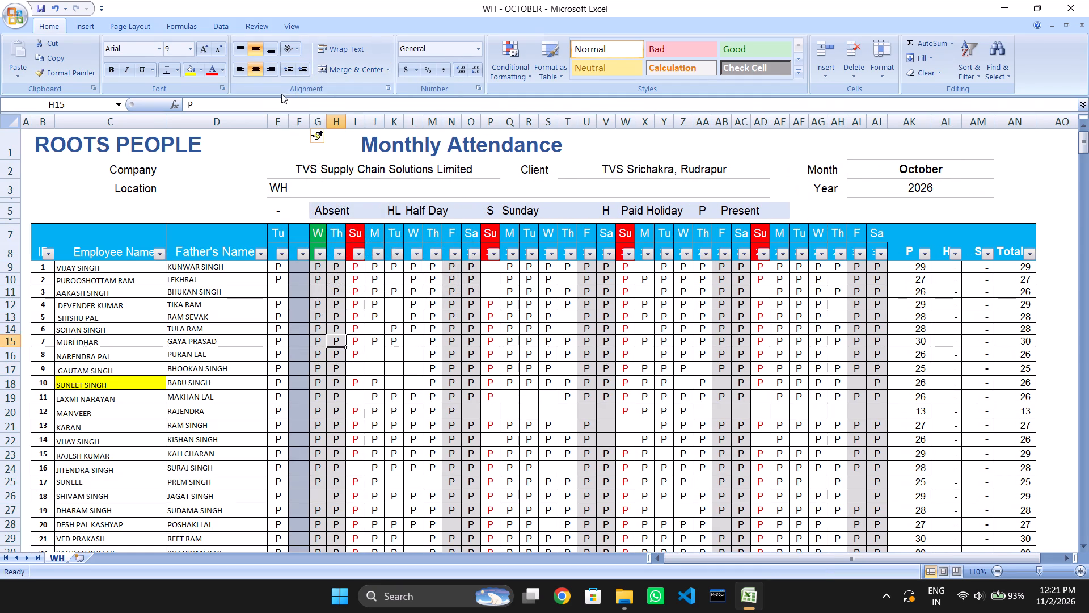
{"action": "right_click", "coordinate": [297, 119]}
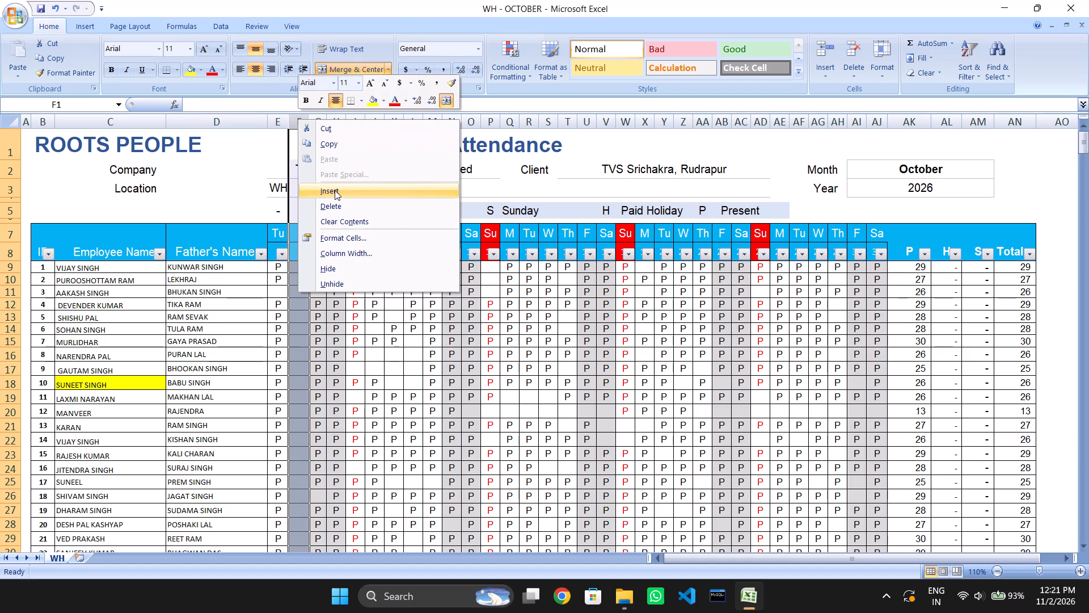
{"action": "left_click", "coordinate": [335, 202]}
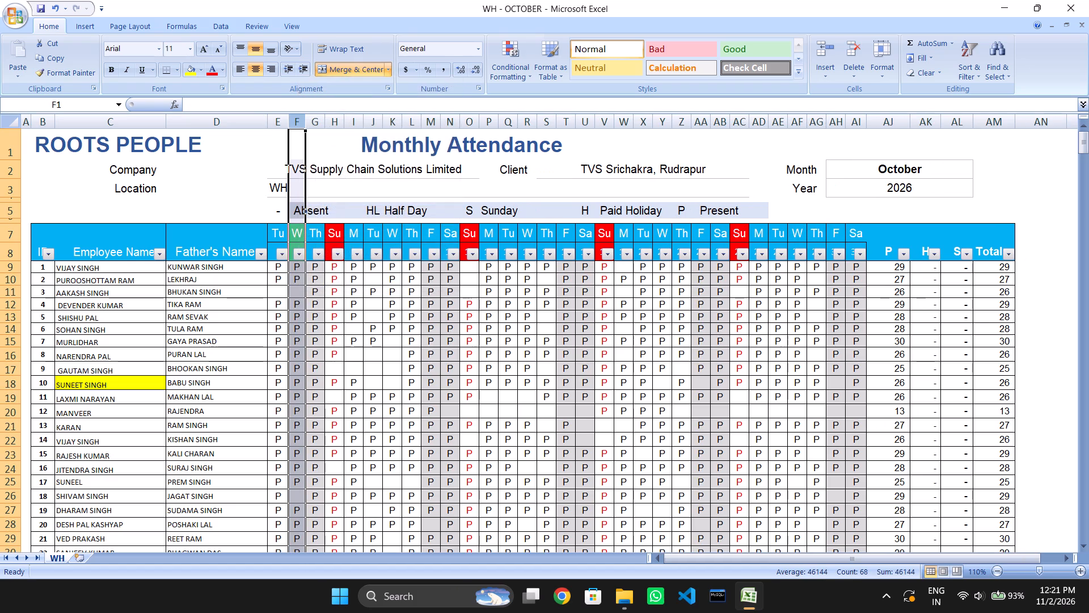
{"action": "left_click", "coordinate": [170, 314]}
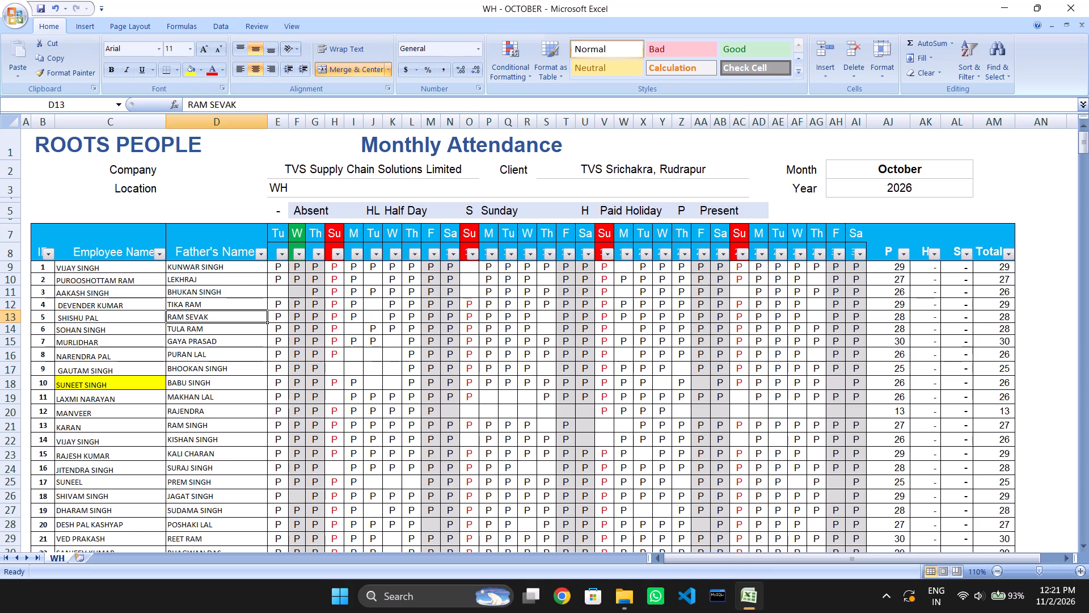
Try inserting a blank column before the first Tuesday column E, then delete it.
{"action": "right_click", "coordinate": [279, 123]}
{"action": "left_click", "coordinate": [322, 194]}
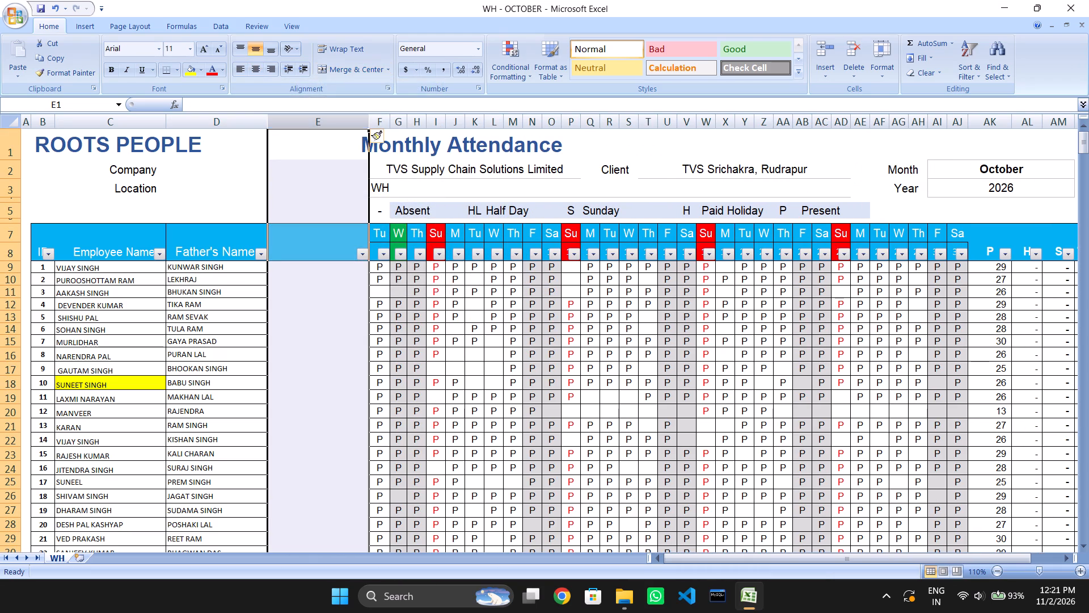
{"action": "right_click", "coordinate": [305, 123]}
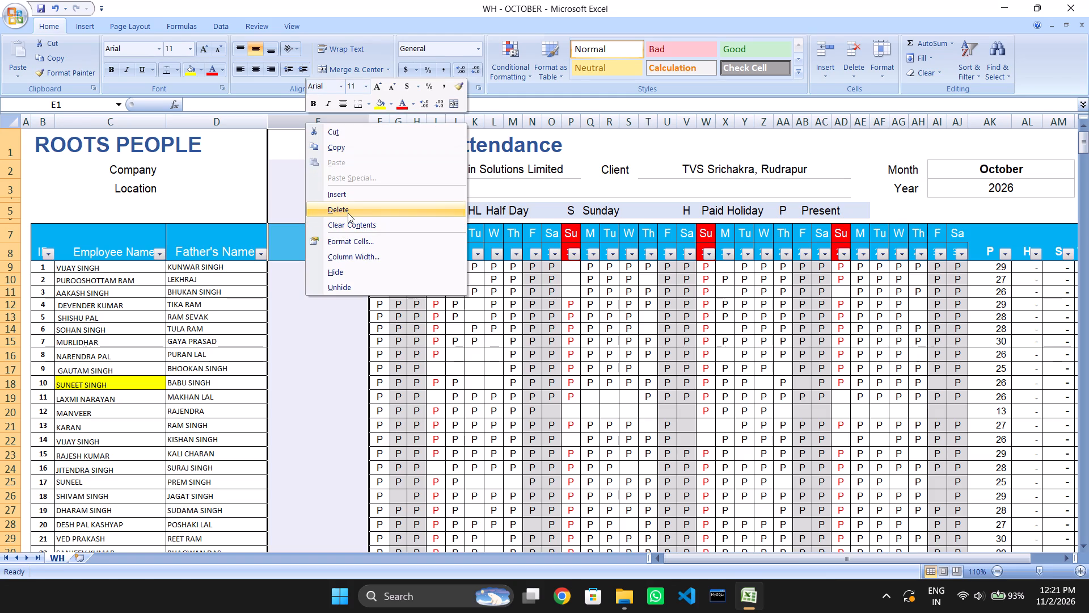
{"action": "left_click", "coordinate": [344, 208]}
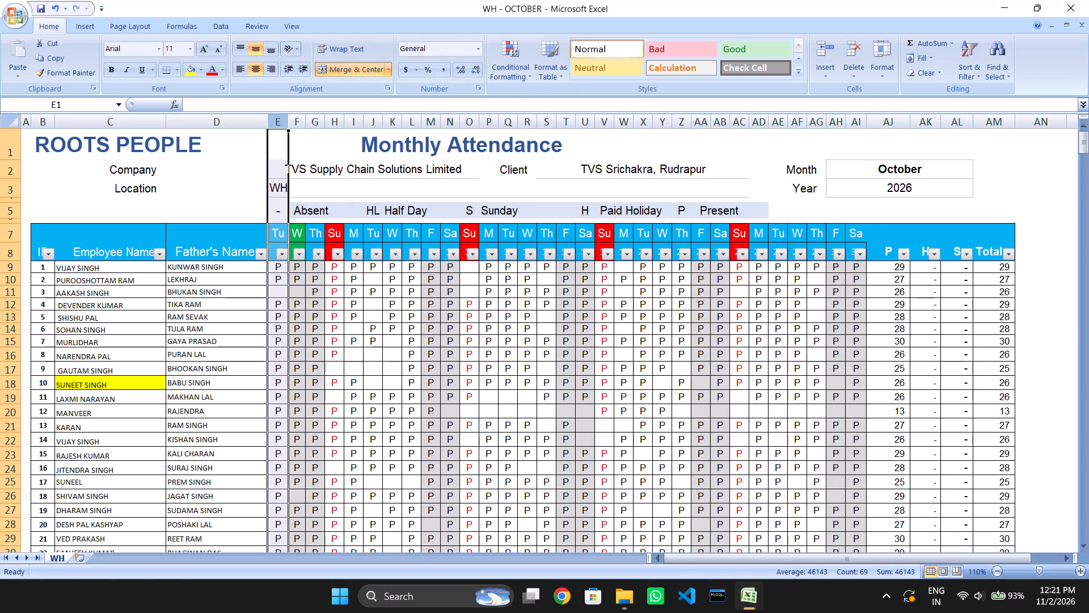
Insert a blank column F between the first Tuesday column and the green Wednesday column.
{"action": "right_click", "coordinate": [300, 122]}
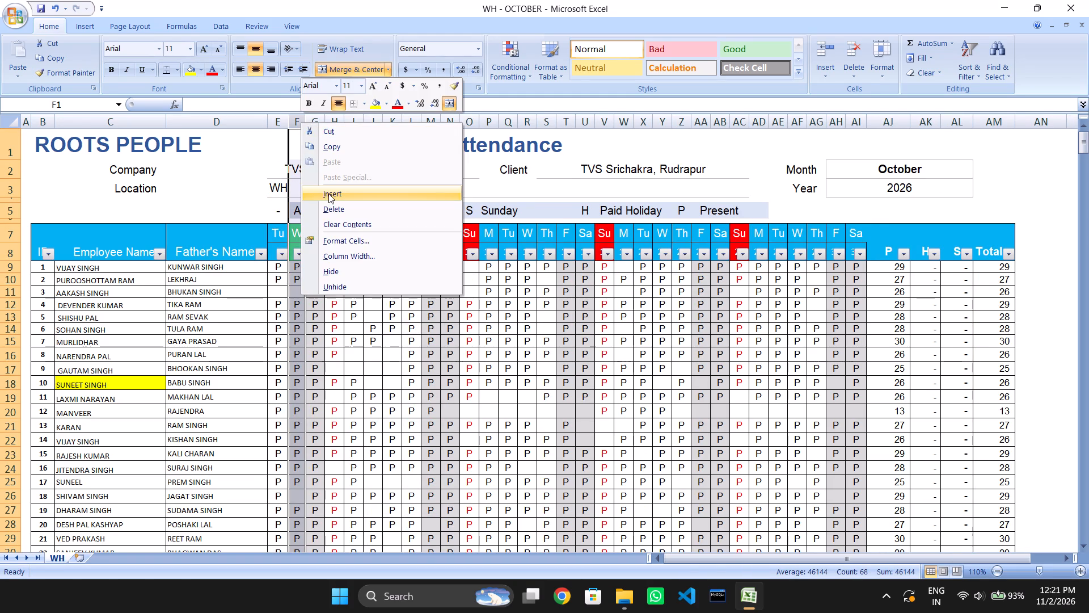
{"action": "left_click", "coordinate": [328, 194]}
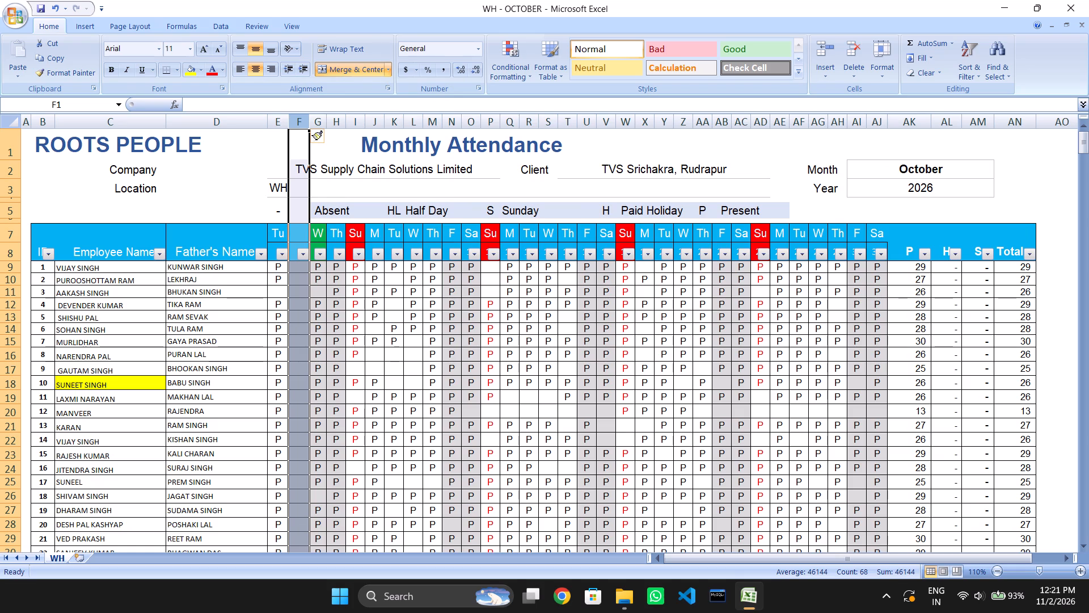
{"action": "left_click", "coordinate": [372, 350]}
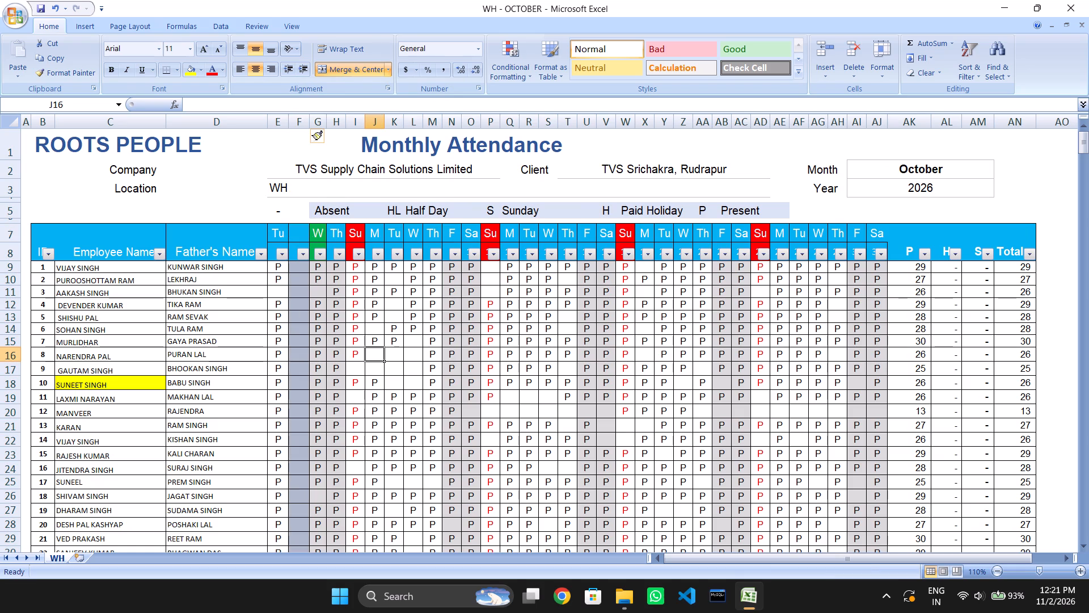
Mark H (Paid Holiday) in the new column F for rows 9, 10 and 12 to 15, skipping row 11.
{"action": "left_click", "coordinate": [294, 268]}
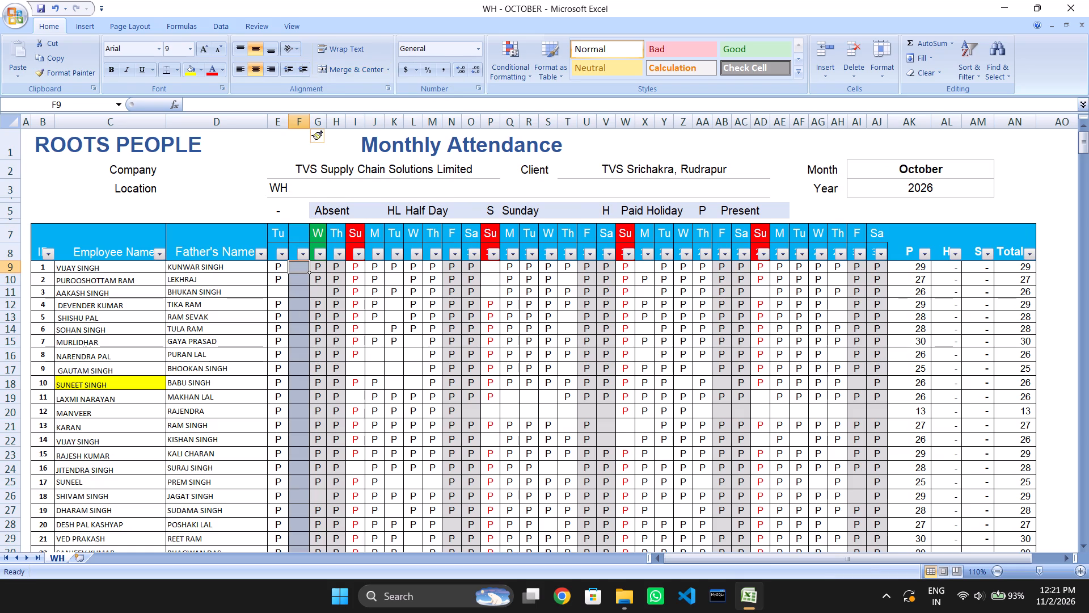
{"action": "key", "text": "h"}
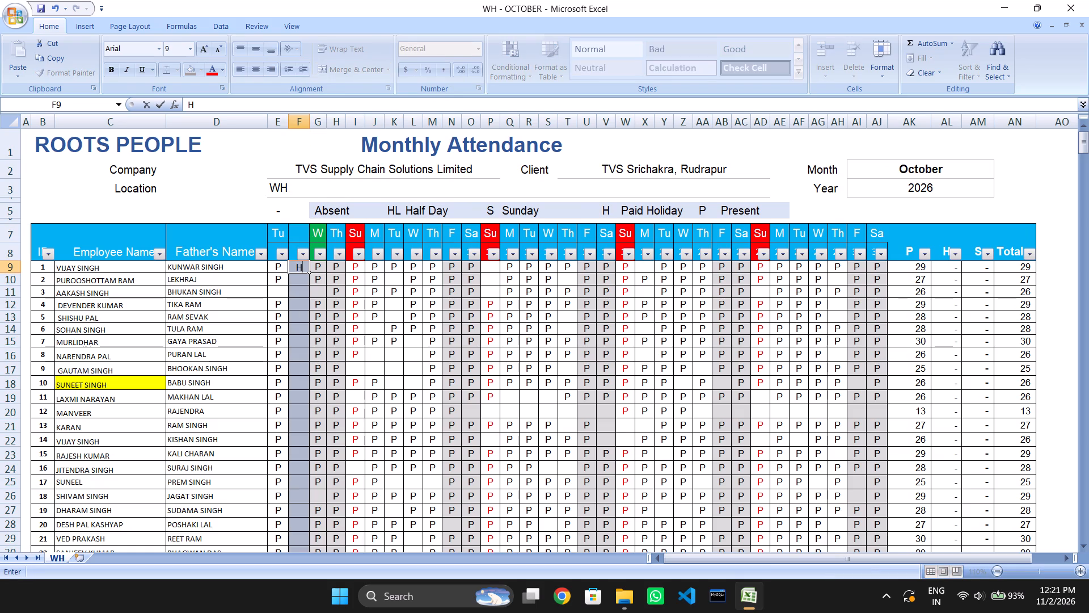
{"action": "key", "text": "Down"}
{"action": "key", "text": "h"}
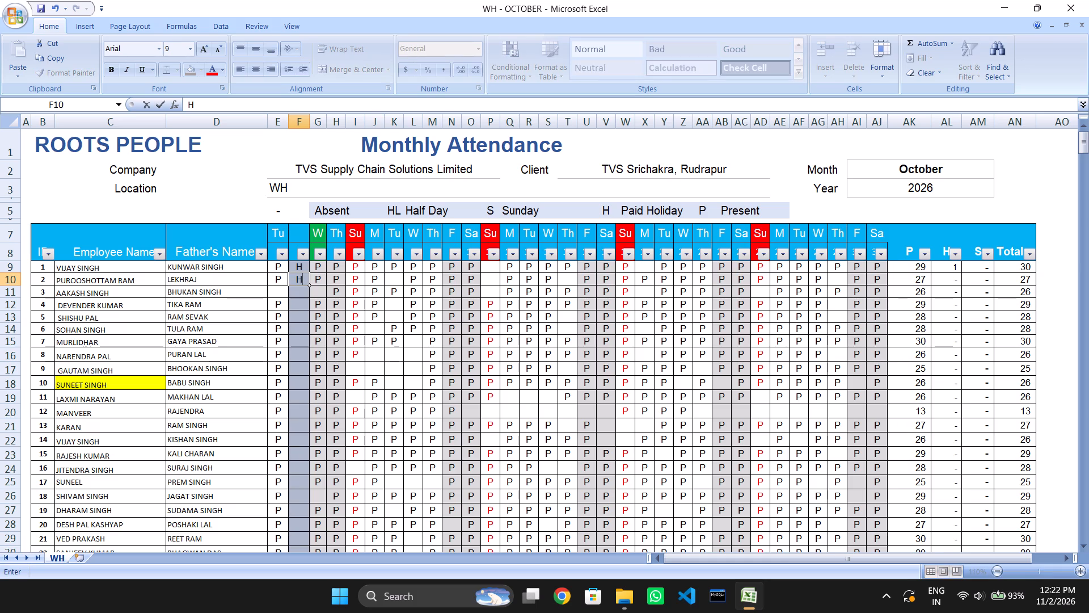
{"action": "key", "text": "Down"}
{"action": "key", "text": "Down"}
{"action": "key", "text": "h"}
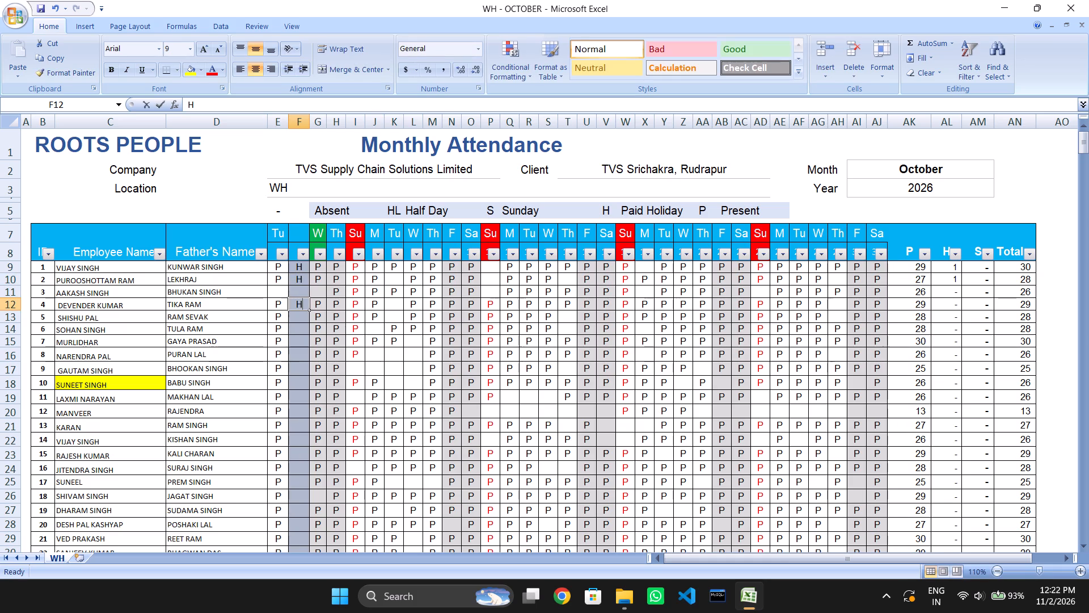
{"action": "key", "text": "Down"}
{"action": "key", "text": "h"}
{"action": "key", "text": "Down"}
{"action": "key", "text": "h"}
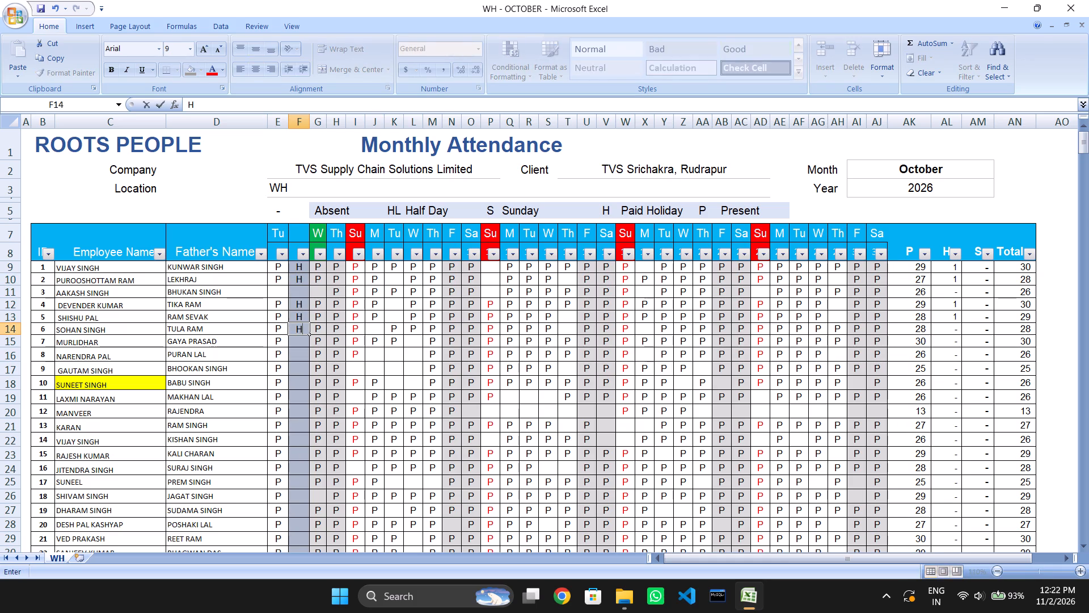
{"action": "key", "text": "Down"}
{"action": "key", "text": "h"}
{"action": "key", "text": "Down"}
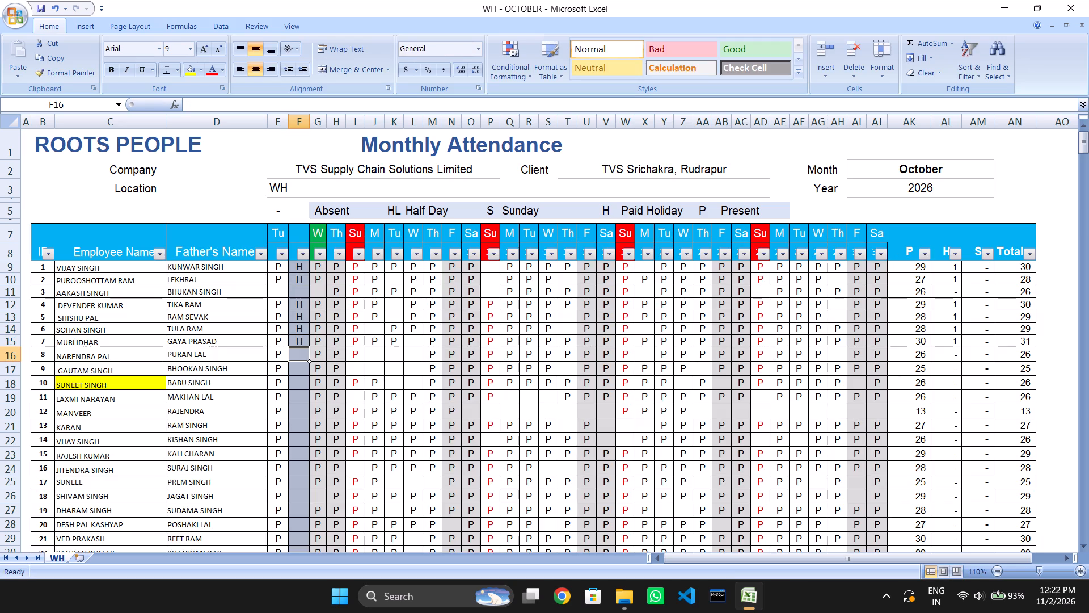
Mark H in column F for the workers in rows 16 to 22.
{"action": "key", "text": "h"}
{"action": "key", "text": "Down"}
{"action": "key", "text": "h"}
{"action": "key", "text": "Down"}
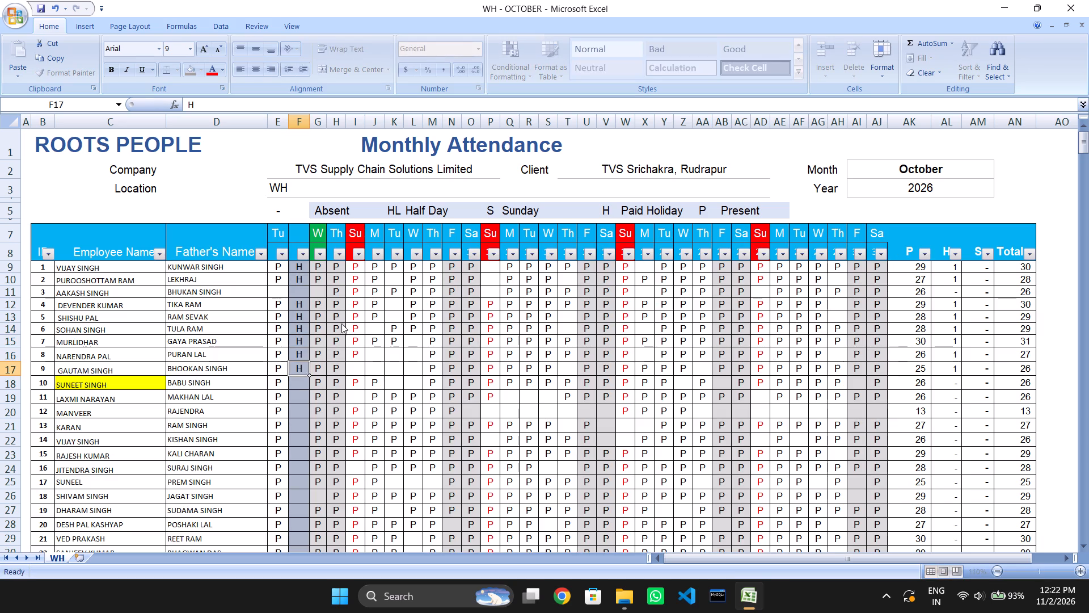
{"action": "key", "text": "h"}
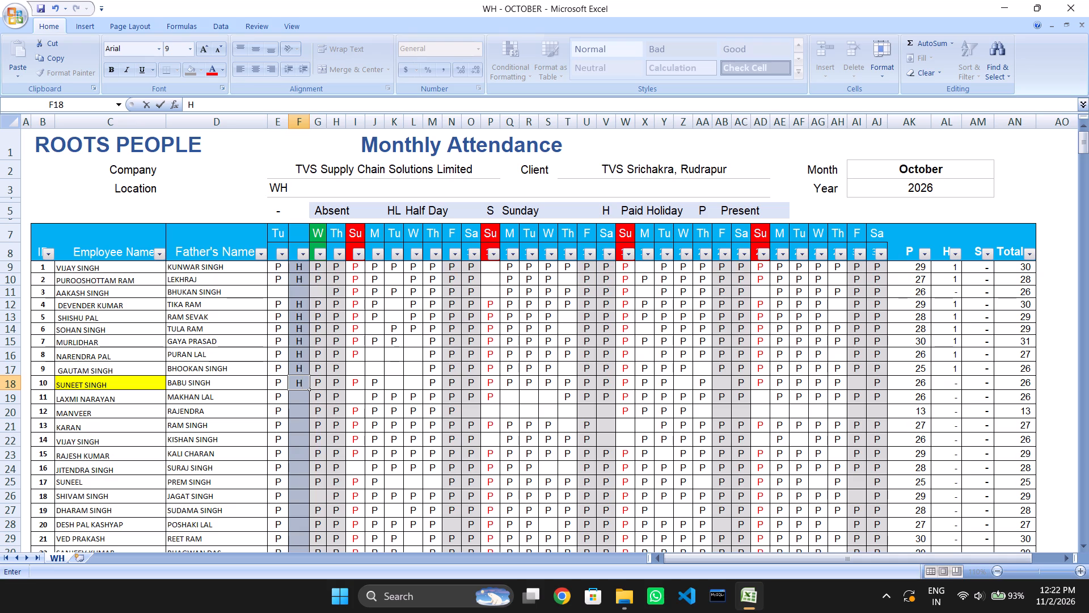
{"action": "key", "text": "Down"}
{"action": "key", "text": "h"}
{"action": "key", "text": "Down"}
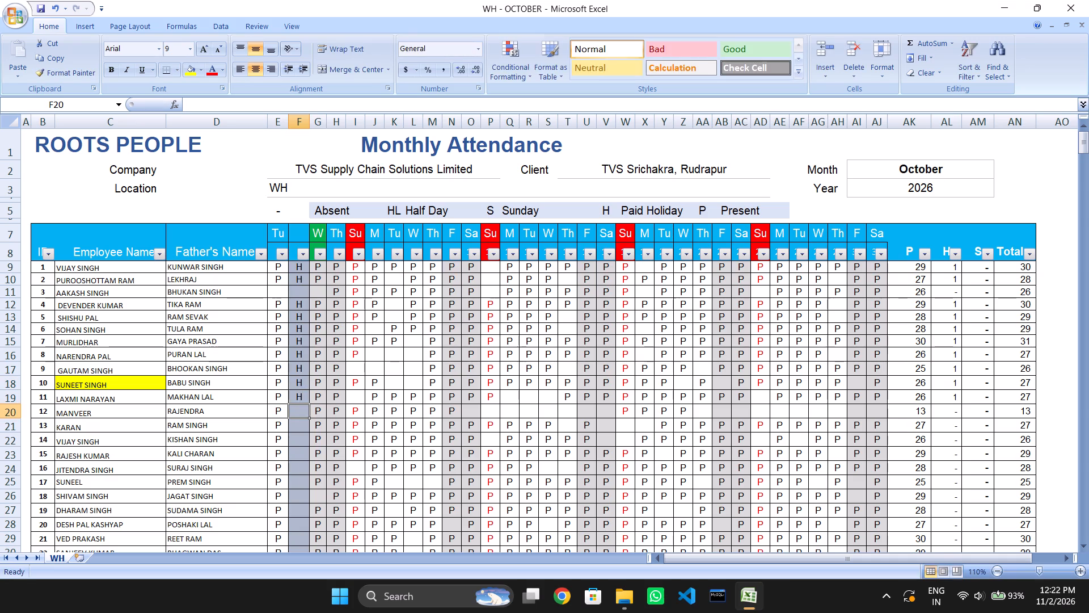
{"action": "key", "text": "h"}
{"action": "key", "text": "Down"}
{"action": "key", "text": "h"}
{"action": "key", "text": "Down"}
{"action": "key", "text": "h"}
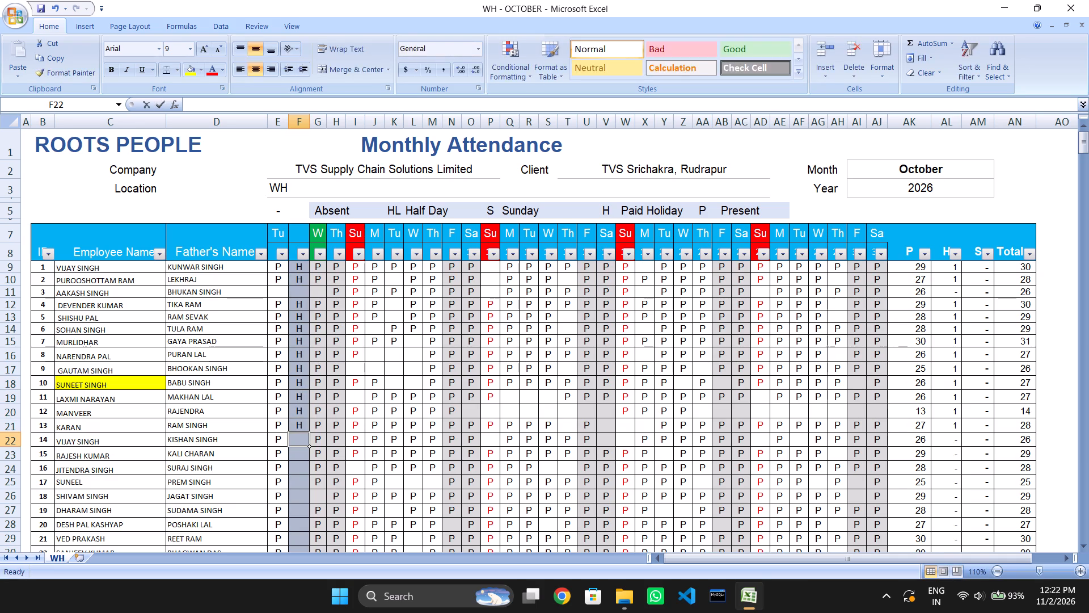
{"action": "key", "text": "Down"}
Mark H in column F for the workers in rows 23 to 26.
{"action": "key", "text": "h"}
{"action": "key", "text": "Down"}
{"action": "key", "text": "h"}
{"action": "key", "text": "Down"}
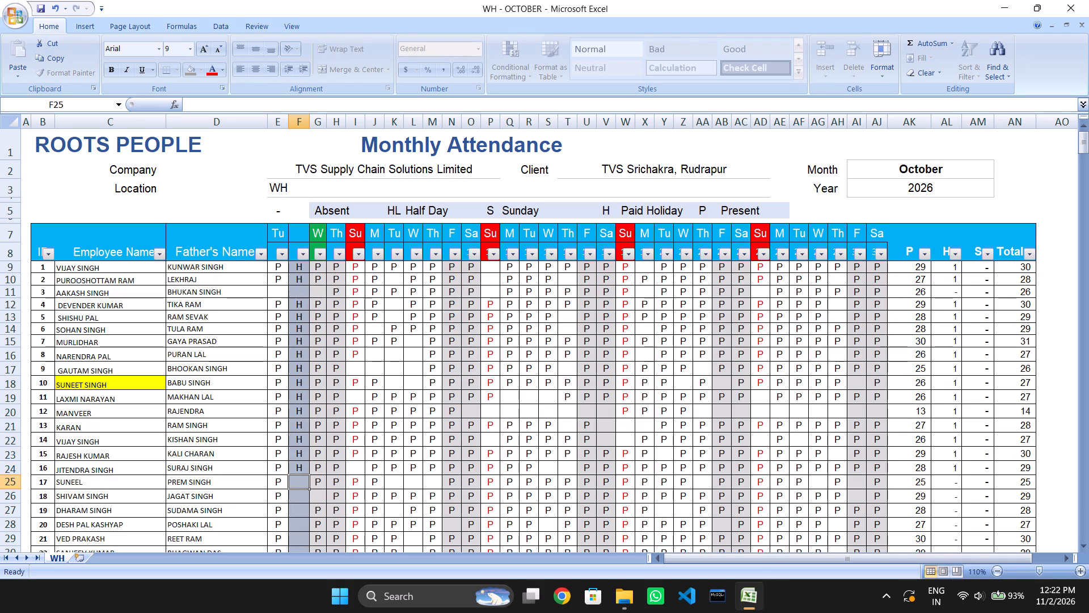
{"action": "key", "text": "h"}
{"action": "key", "text": "Down"}
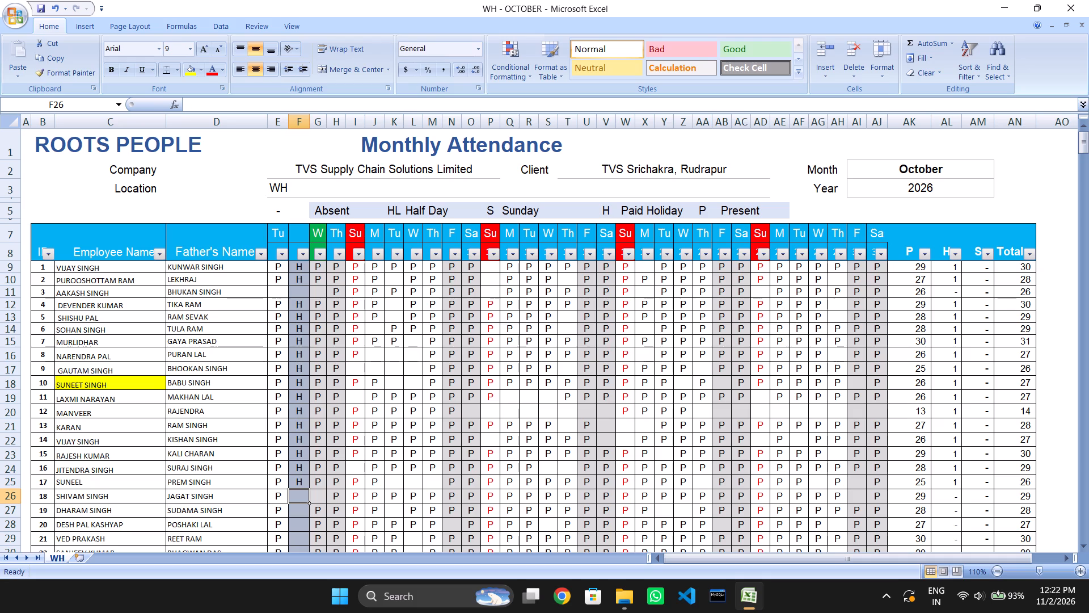
{"action": "key", "text": "Down"}
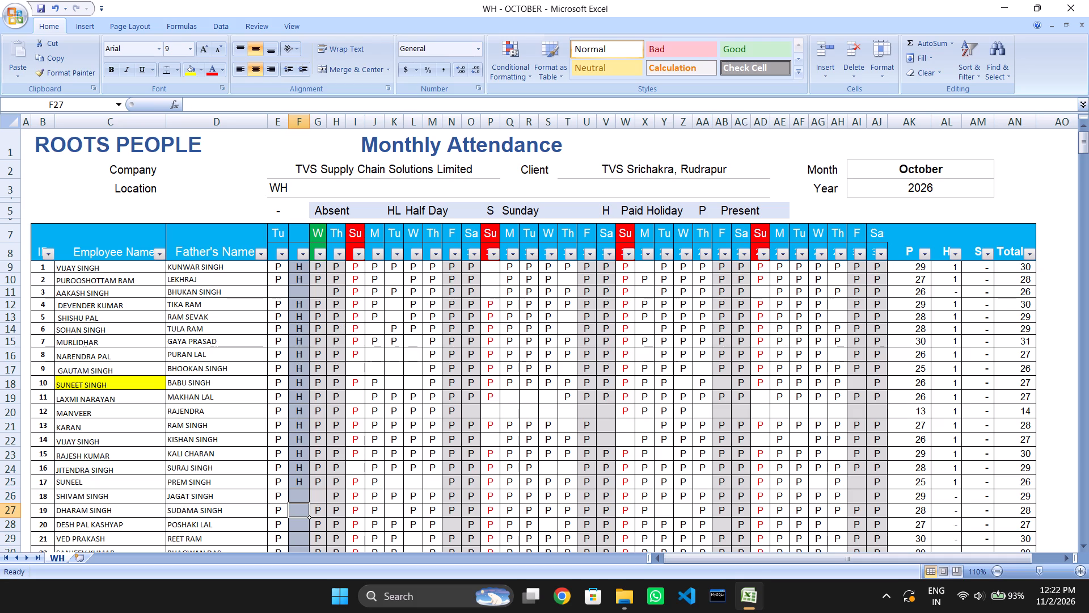
{"action": "key", "text": "Up"}
{"action": "key", "text": "h"}
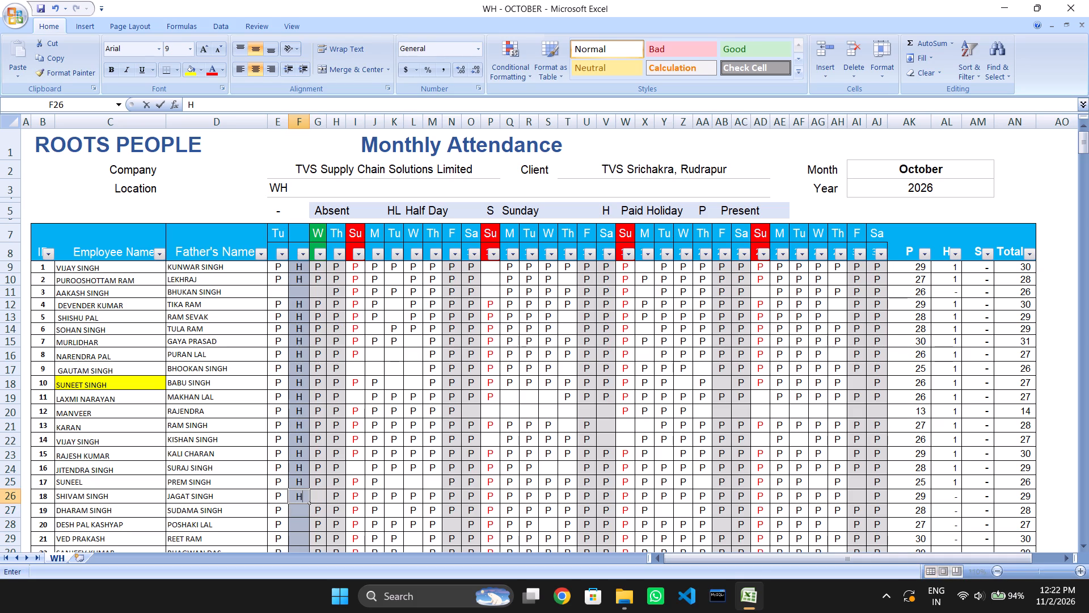
{"action": "key", "text": "Down"}
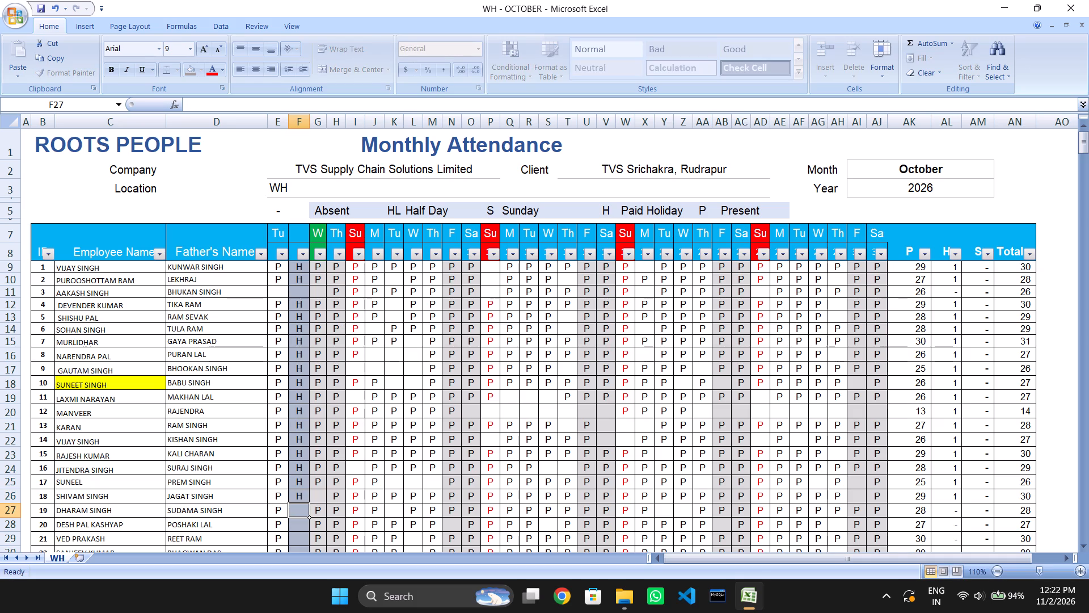
Mark H (Paid Holiday) in column F for the workers in rows 27 to 32.
{"action": "key", "text": "h"}
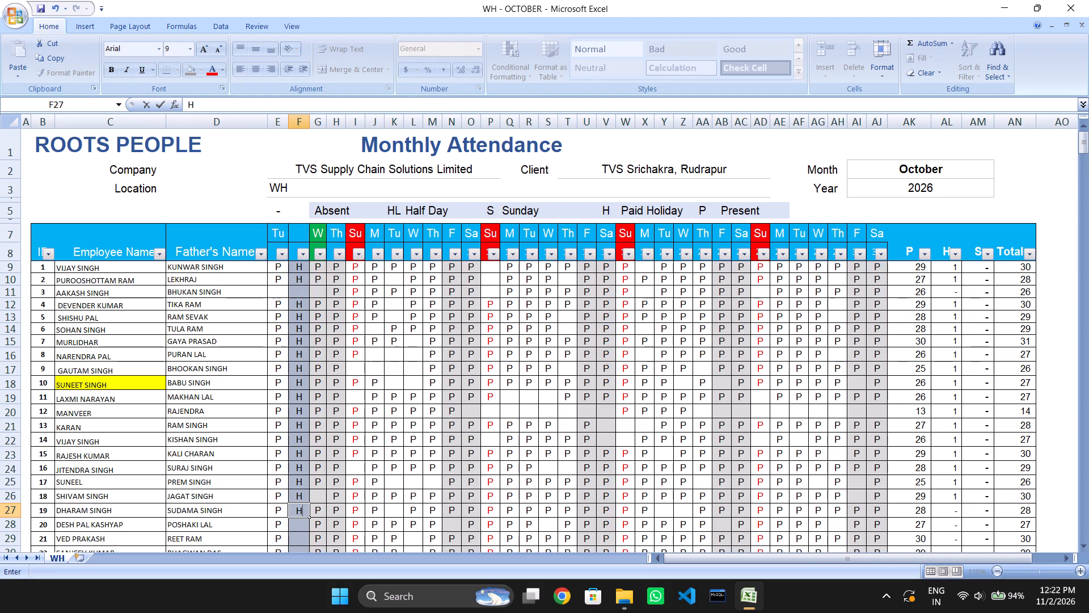
{"action": "key", "text": "h"}
{"action": "key", "text": "BackSpace"}
{"action": "key", "text": "Down"}
{"action": "key", "text": "h"}
{"action": "key", "text": "Down"}
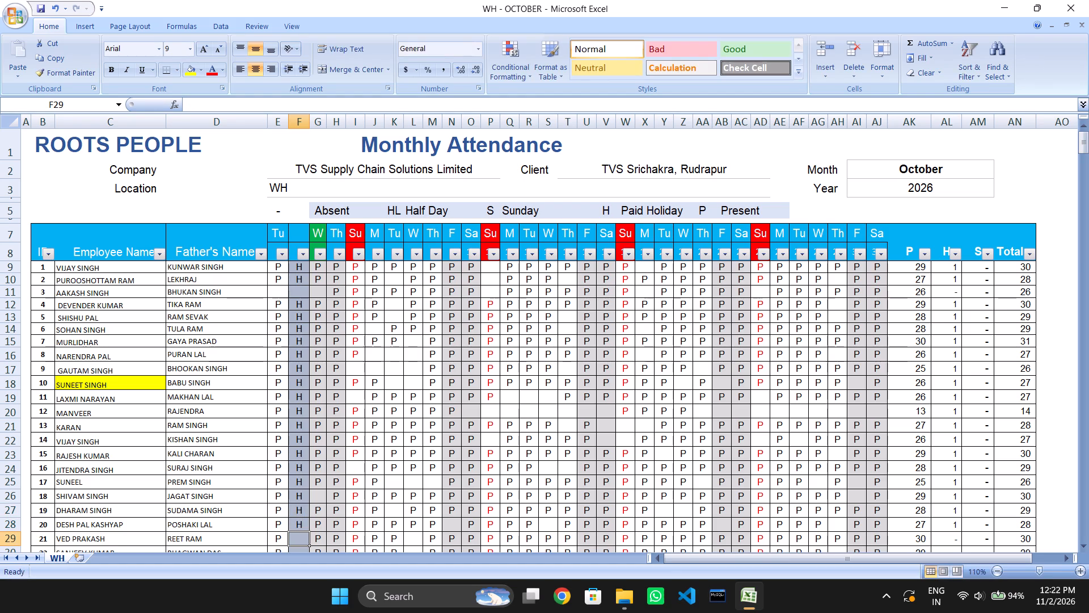
{"action": "key", "text": "h"}
{"action": "key", "text": "Down"}
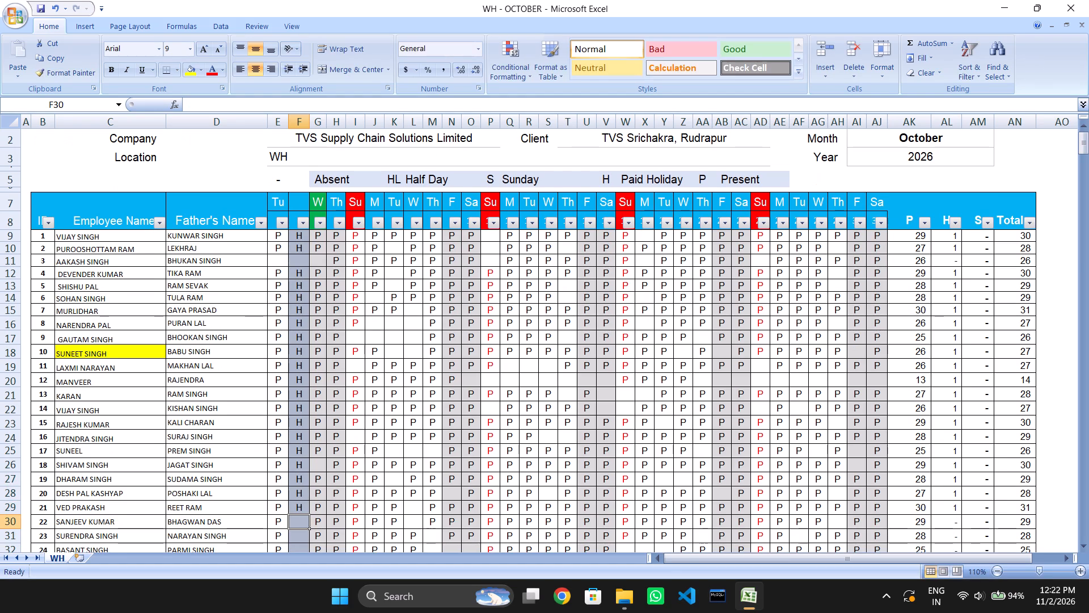
{"action": "key", "text": "h"}
{"action": "key", "text": "Down"}
{"action": "key", "text": "h"}
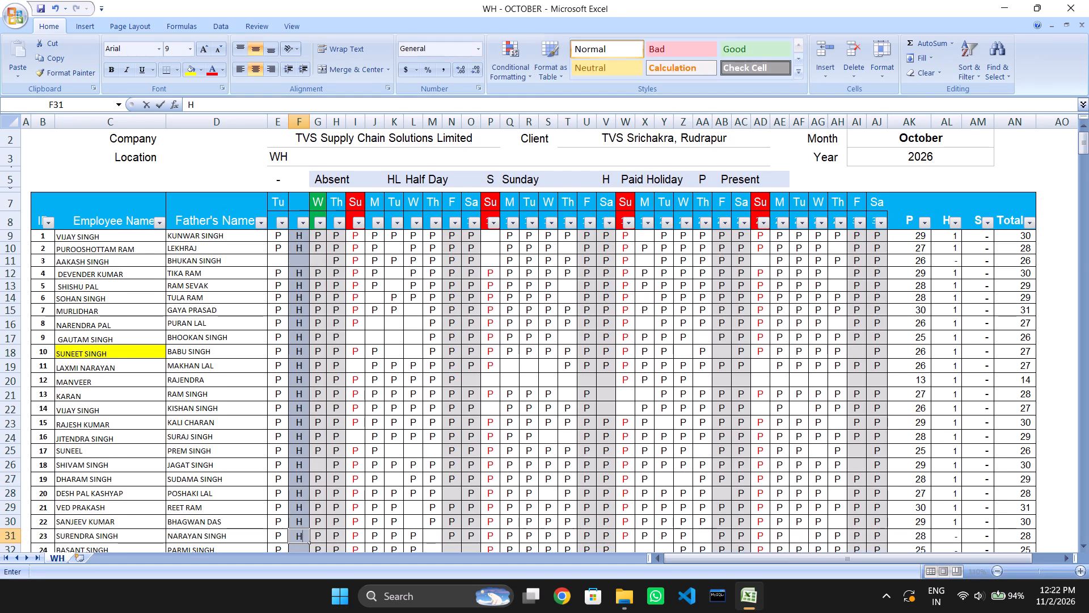
{"action": "key", "text": "Down"}
{"action": "key", "text": "h"}
{"action": "key", "text": "Down"}
Mark H in column F for the workers in rows 33 to 39.
{"action": "key", "text": "h"}
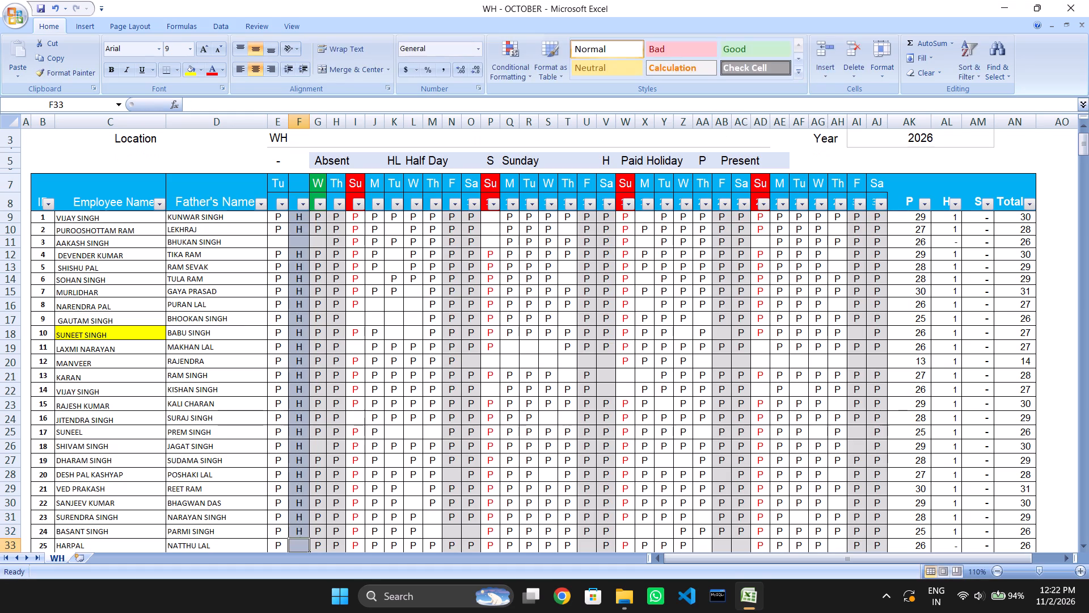
{"action": "key", "text": "Down"}
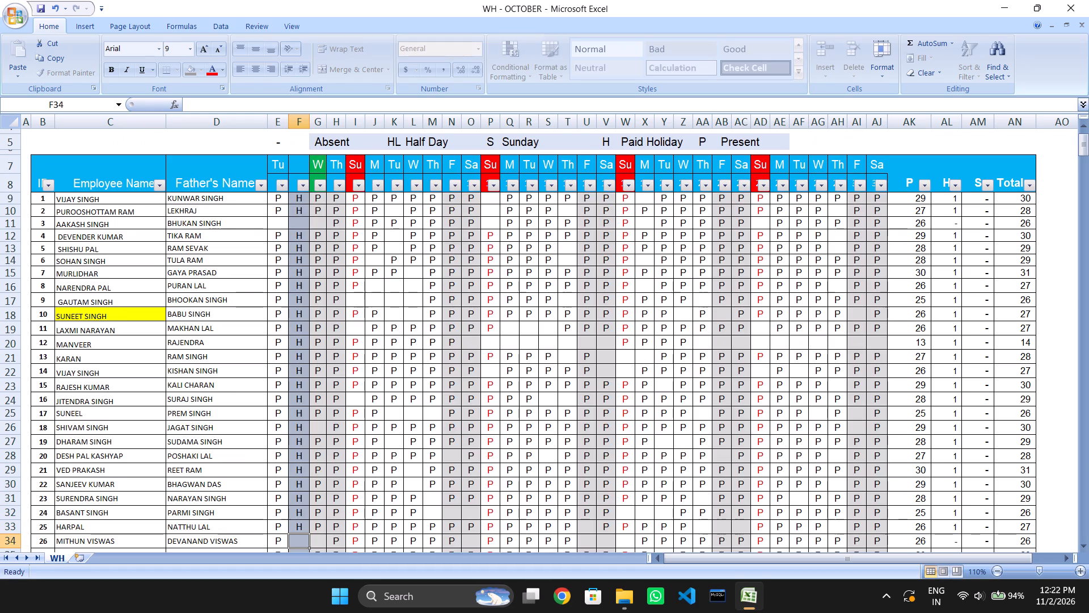
{"action": "key", "text": "h"}
{"action": "key", "text": "Down"}
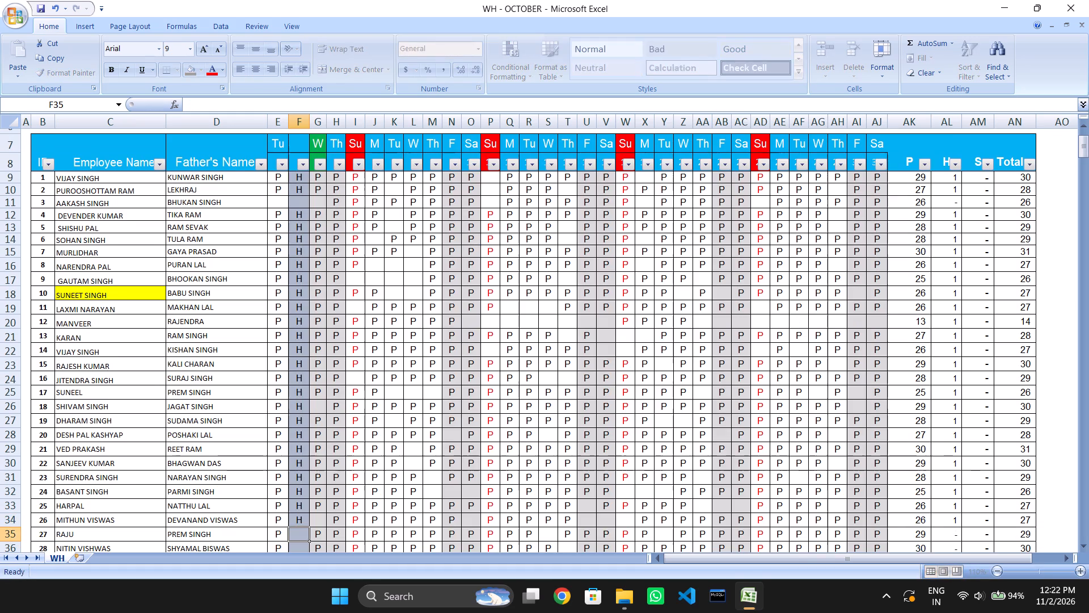
{"action": "key", "text": "h"}
{"action": "key", "text": "Down"}
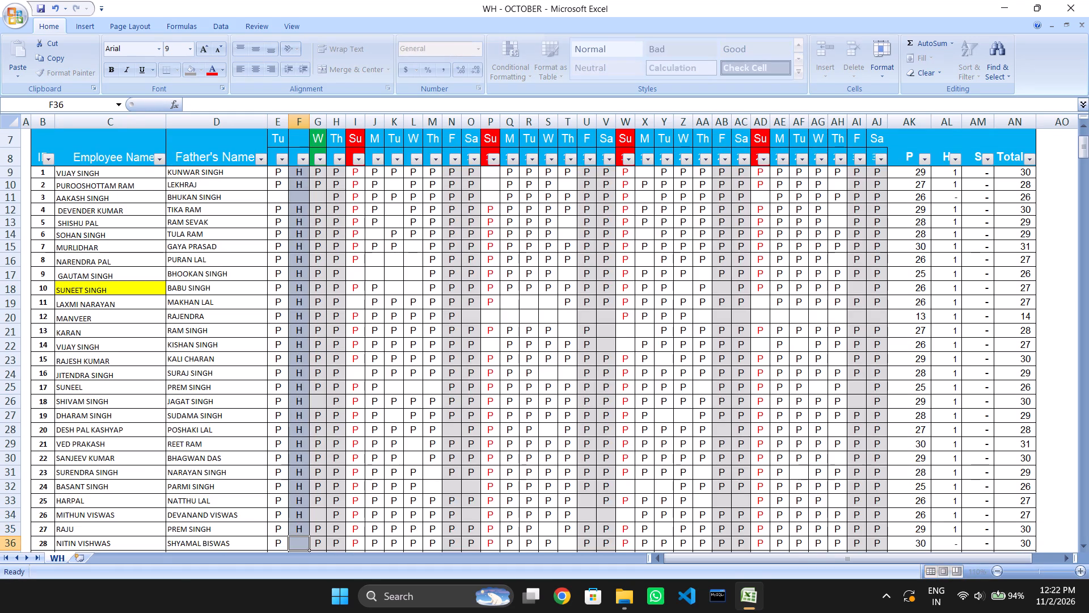
{"action": "key", "text": "h"}
{"action": "key", "text": "Down"}
{"action": "key", "text": "h"}
{"action": "key", "text": "Down"}
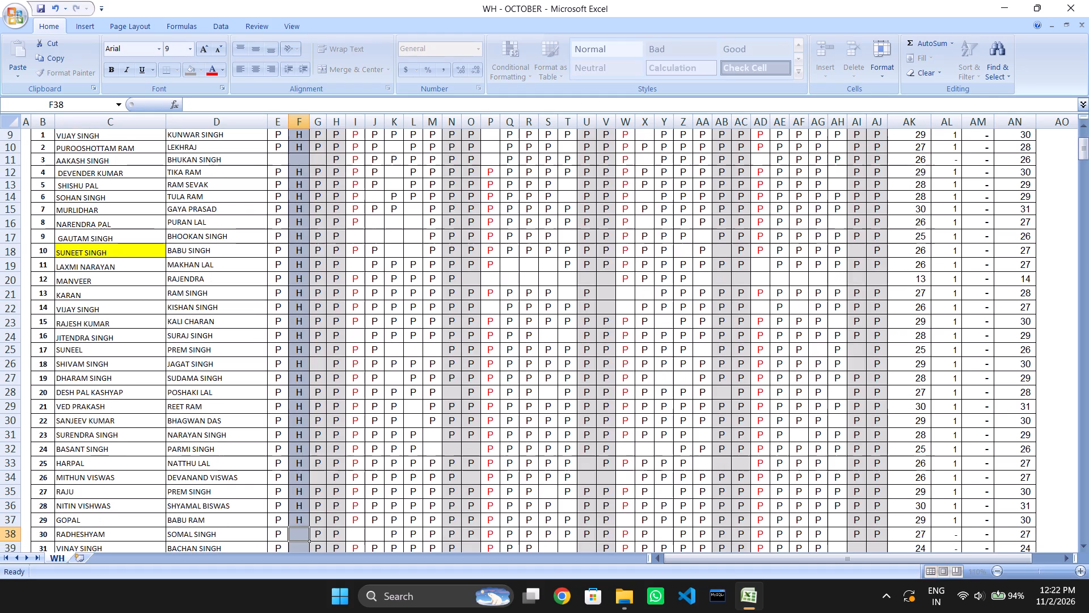
{"action": "key", "text": "h"}
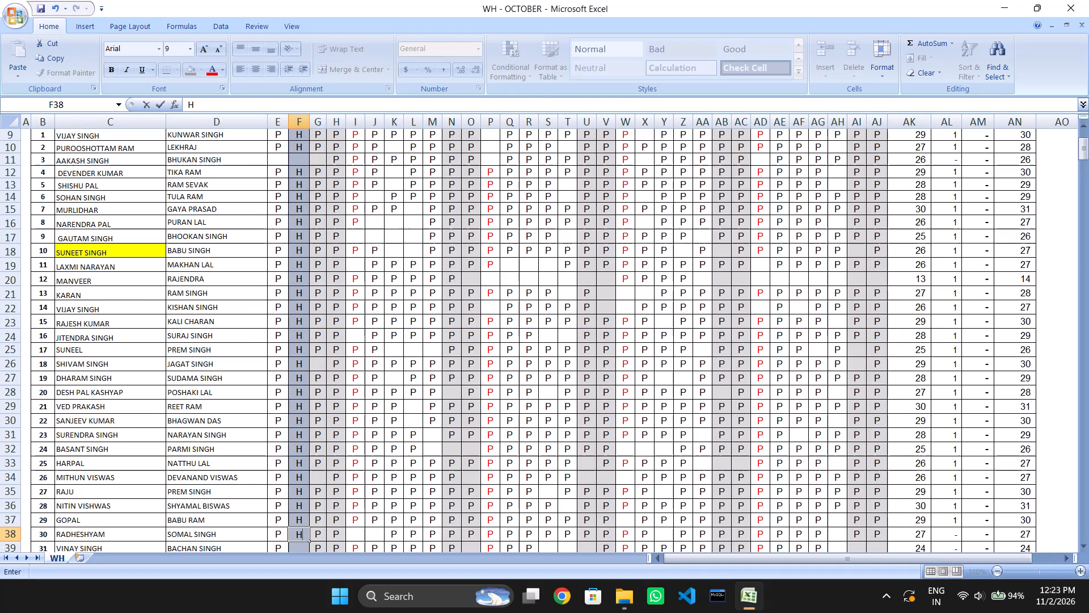
{"action": "key", "text": "Down"}
{"action": "key", "text": "h"}
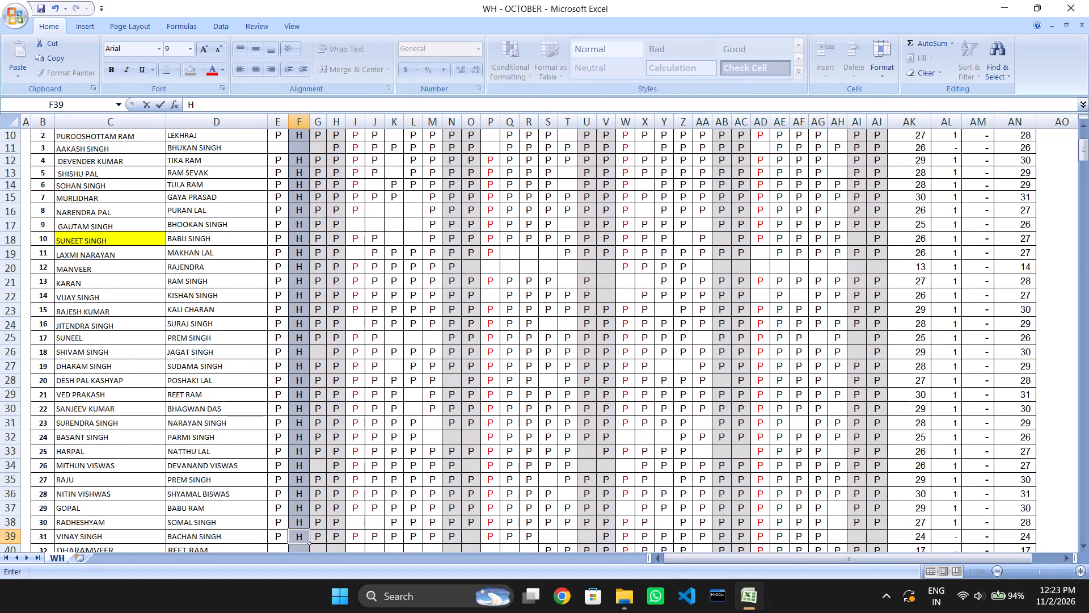
{"action": "key", "text": "Down"}
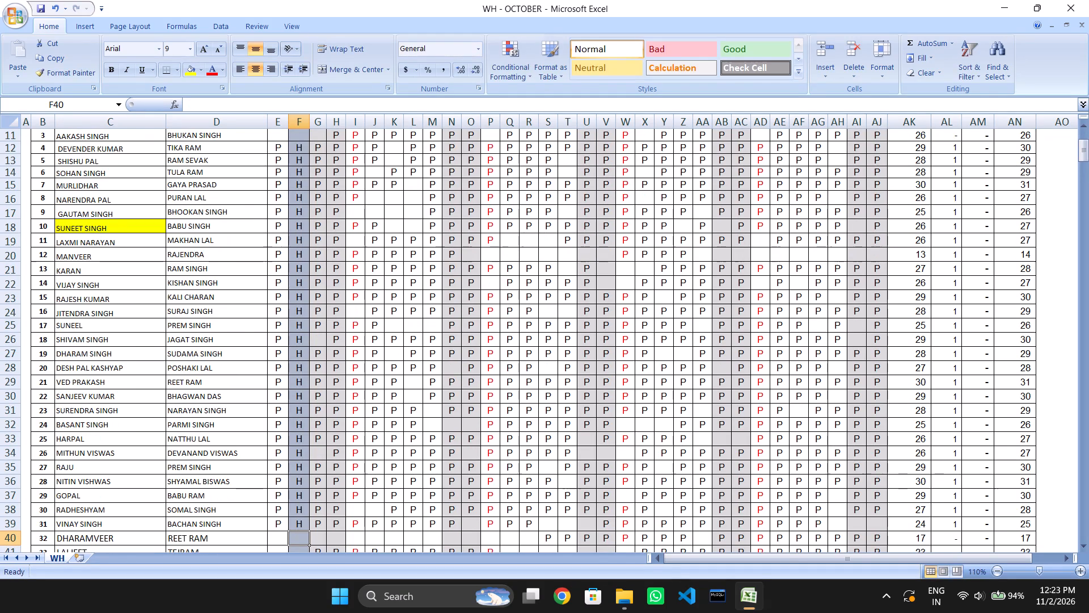
Mark H in column F for rows 42 and 44 to 47, leaving rows 40, 41 and 43 blank.
{"action": "key", "text": "Down"}
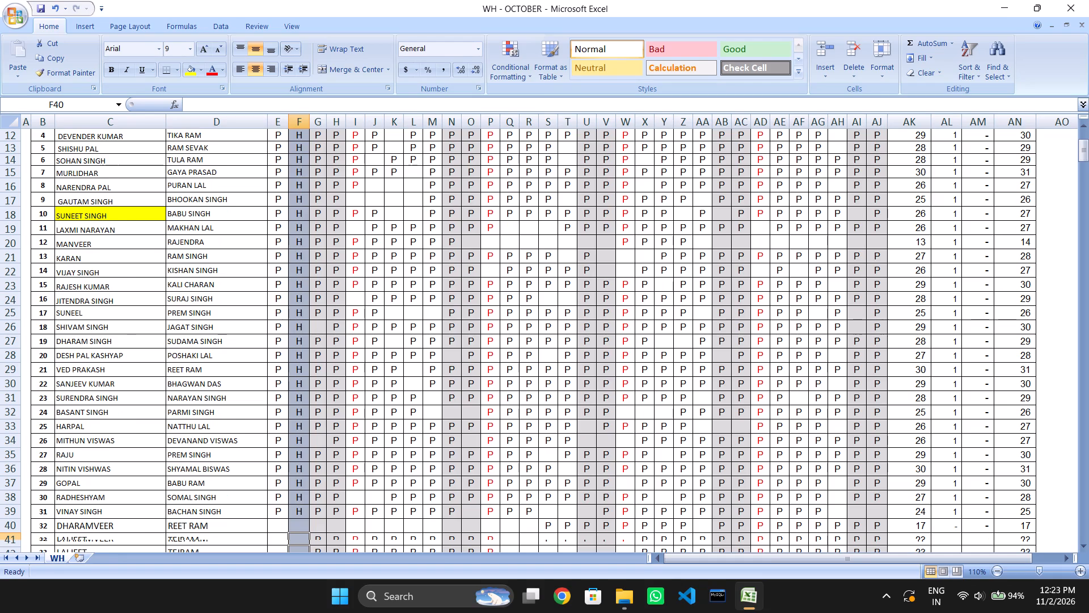
{"action": "key", "text": "Down"}
{"action": "key", "text": "h"}
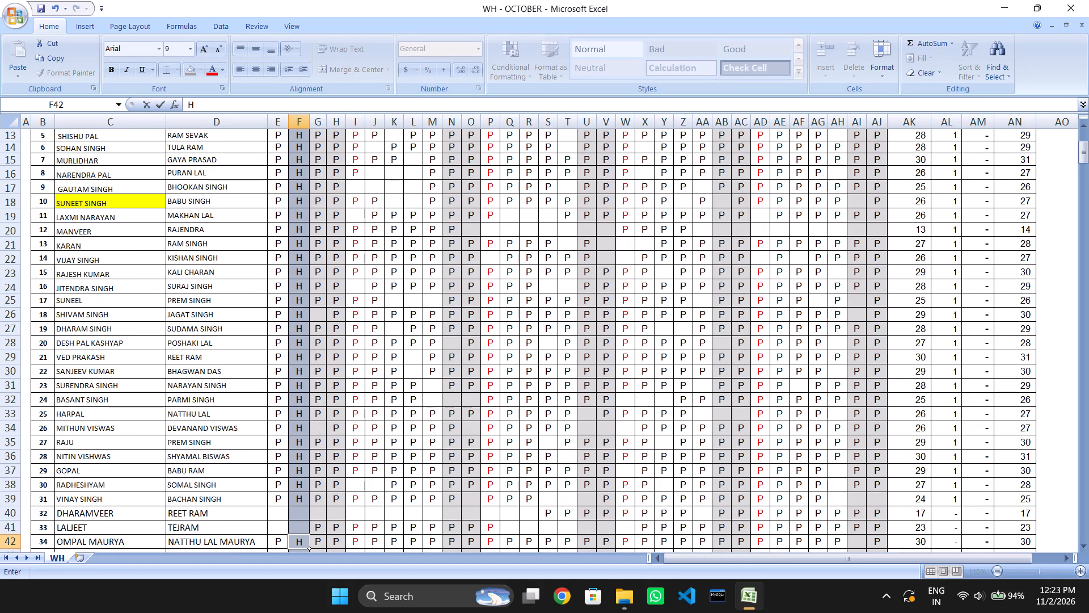
{"action": "key", "text": "Down"}
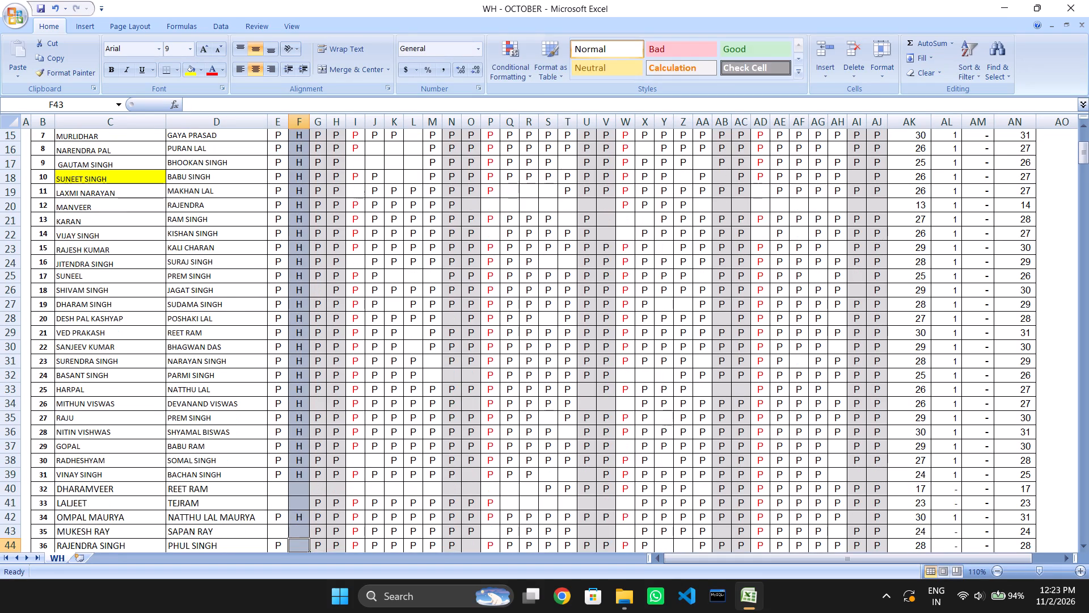
{"action": "key", "text": "h"}
{"action": "key", "text": "Down"}
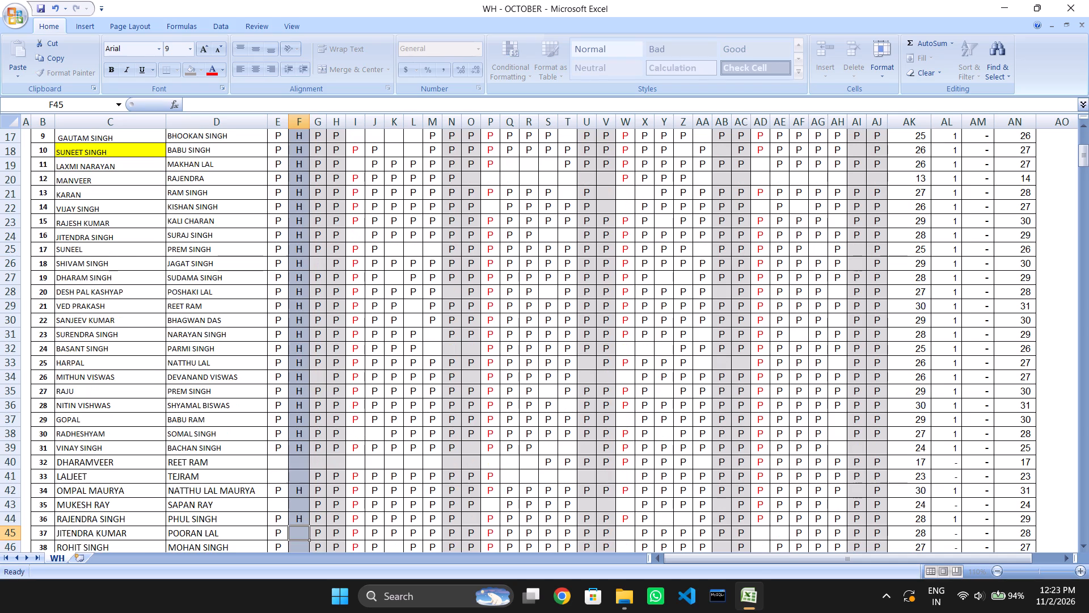
{"action": "key", "text": "h"}
{"action": "key", "text": "Down"}
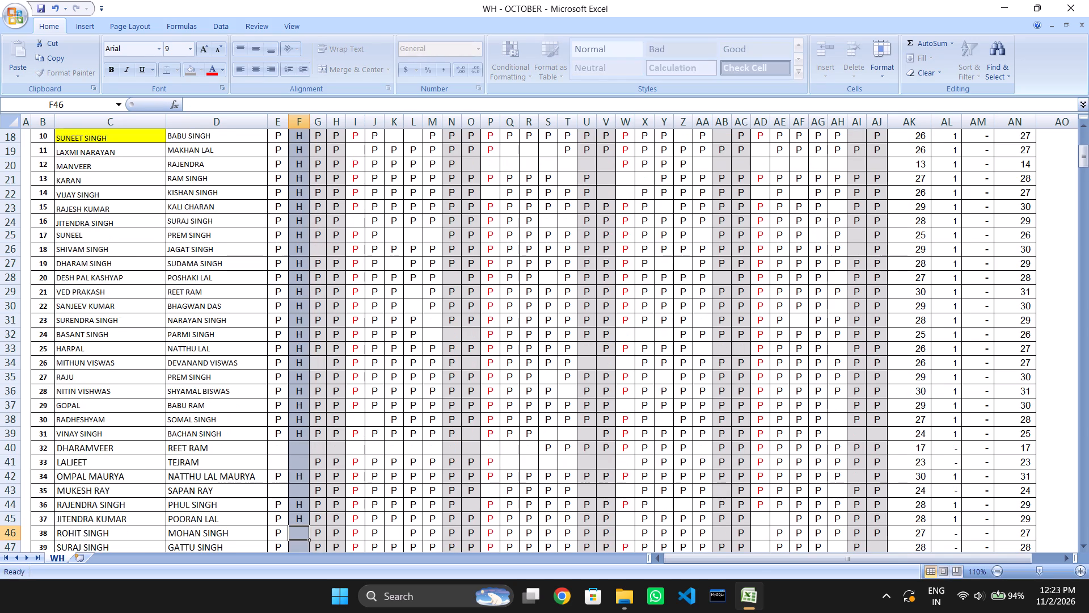
{"action": "key", "text": "h"}
{"action": "key", "text": "Down"}
{"action": "key", "text": "h"}
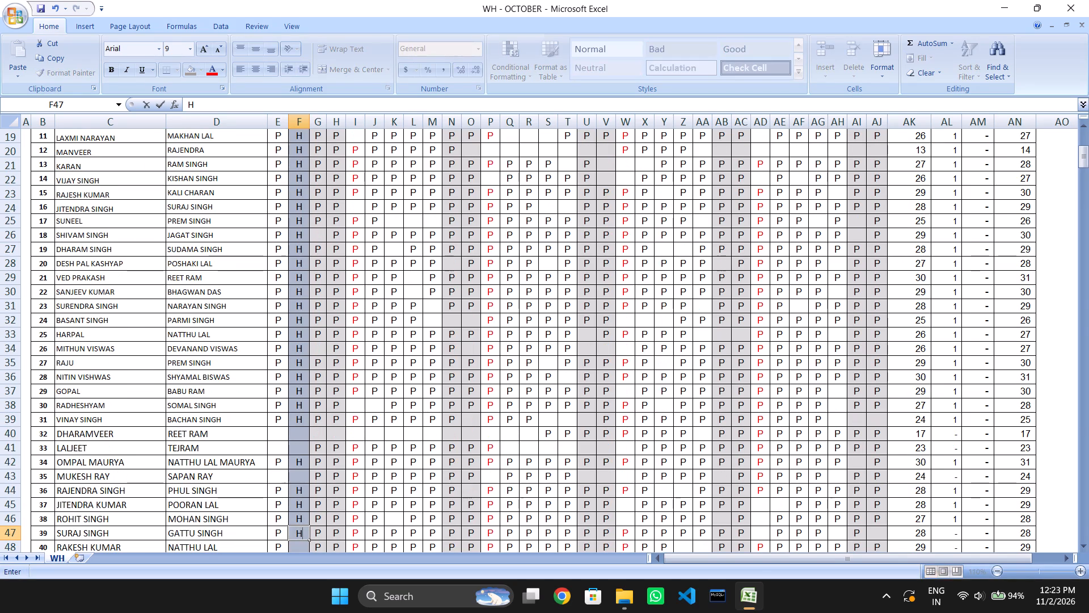
{"action": "key", "text": "Down"}
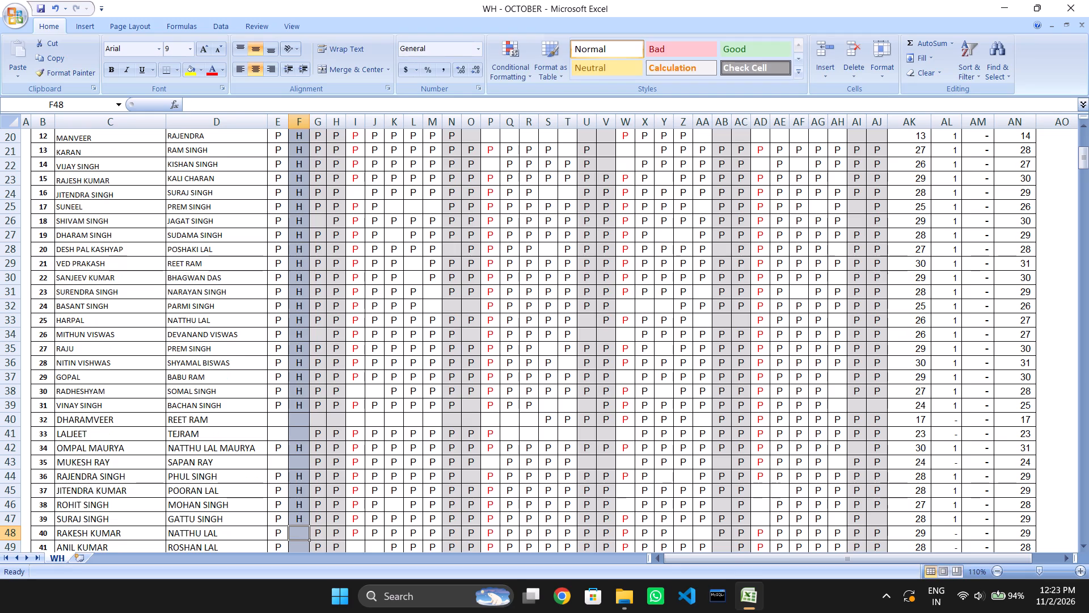
Mark H in column F for the workers in rows 48 to 52.
{"action": "key", "text": "h"}
{"action": "key", "text": "Down"}
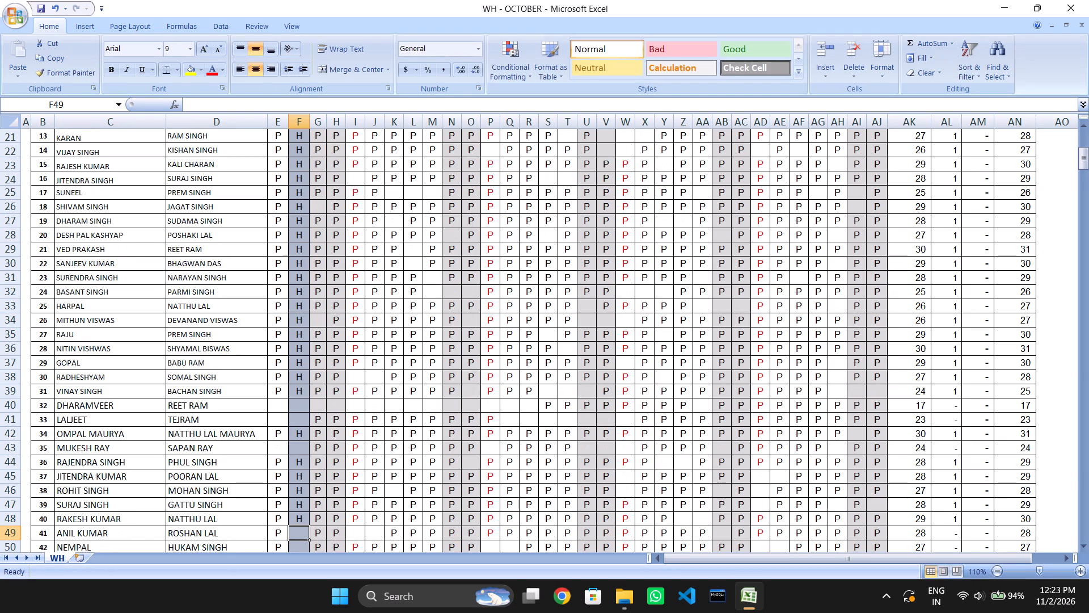
{"action": "key", "text": "h"}
{"action": "key", "text": "Down"}
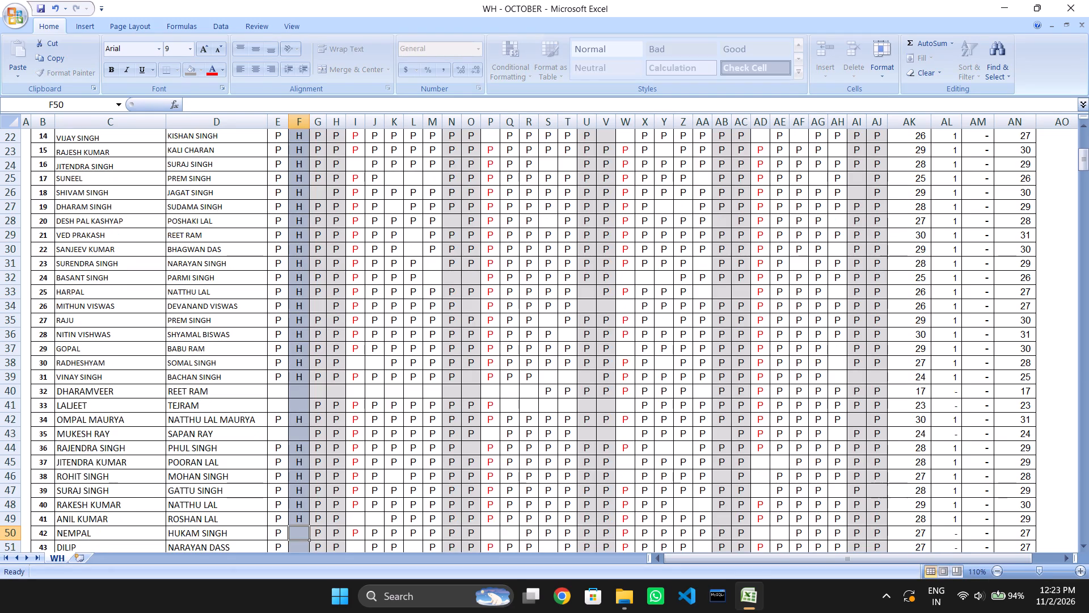
{"action": "key", "text": "h"}
{"action": "key", "text": "Down"}
{"action": "key", "text": "h"}
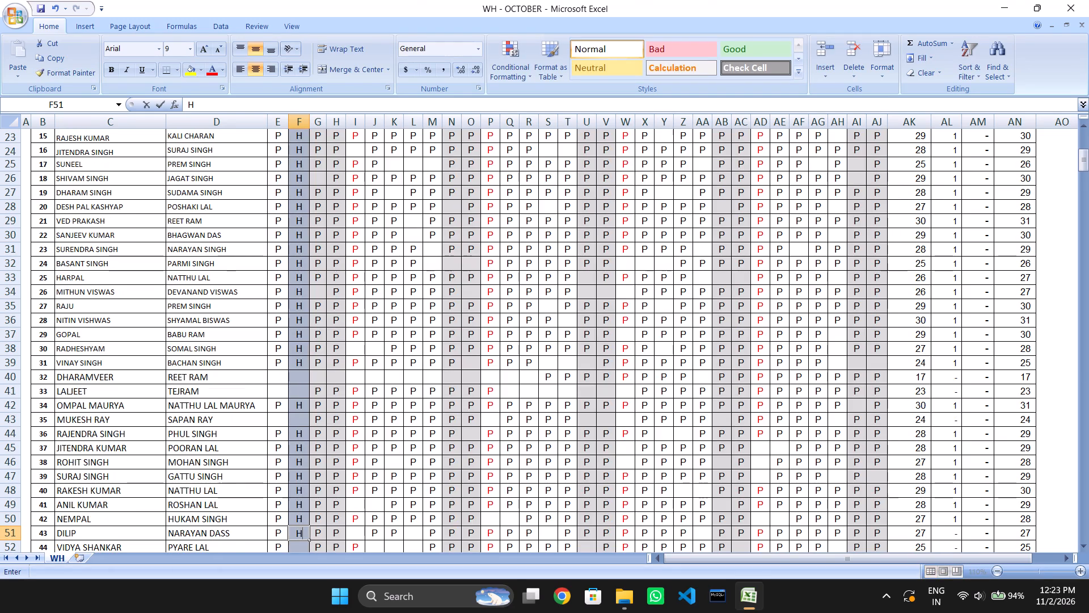
{"action": "key", "text": "Down"}
{"action": "key", "text": "h"}
{"action": "key", "text": "Down"}
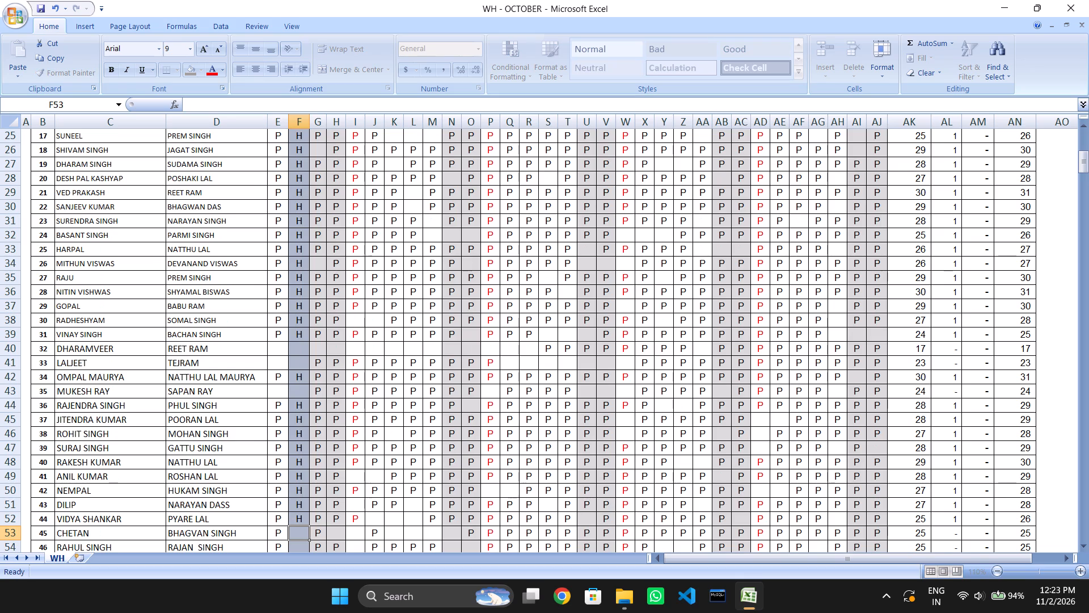
Mark H in column F for rows 54, 56, 58 and 59, leaving rows 53, 55 and 57 blank.
{"action": "key", "text": "h"}
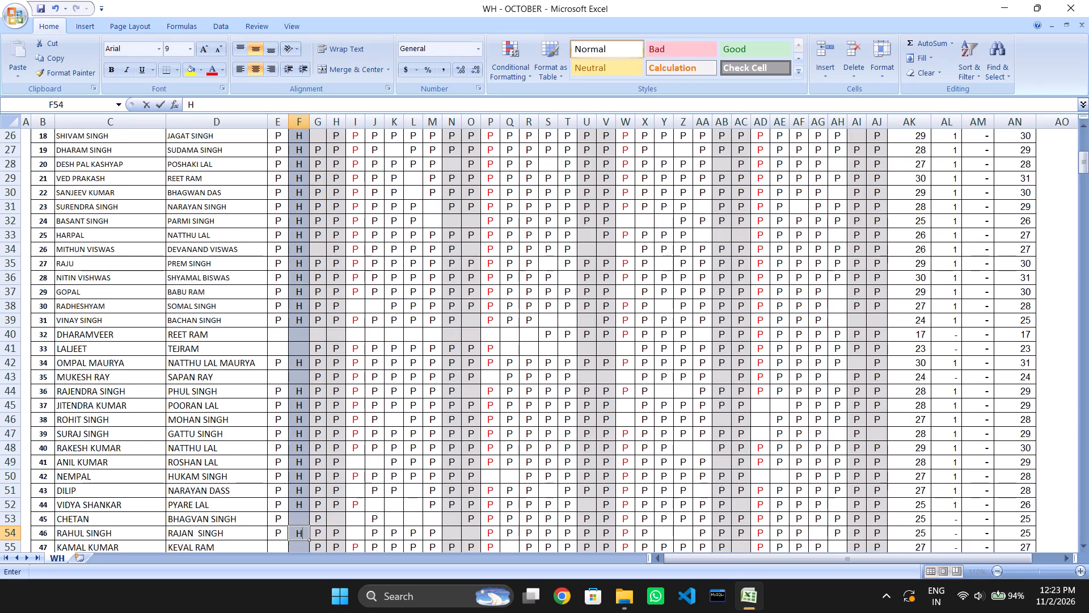
{"action": "key", "text": "Down"}
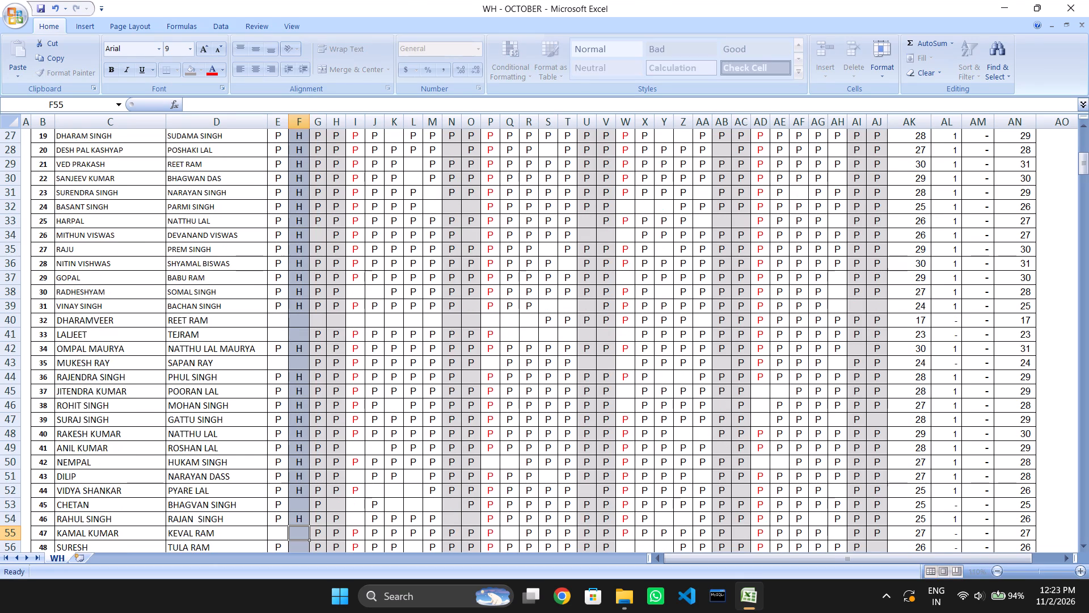
{"action": "key", "text": "Down"}
{"action": "key", "text": "h"}
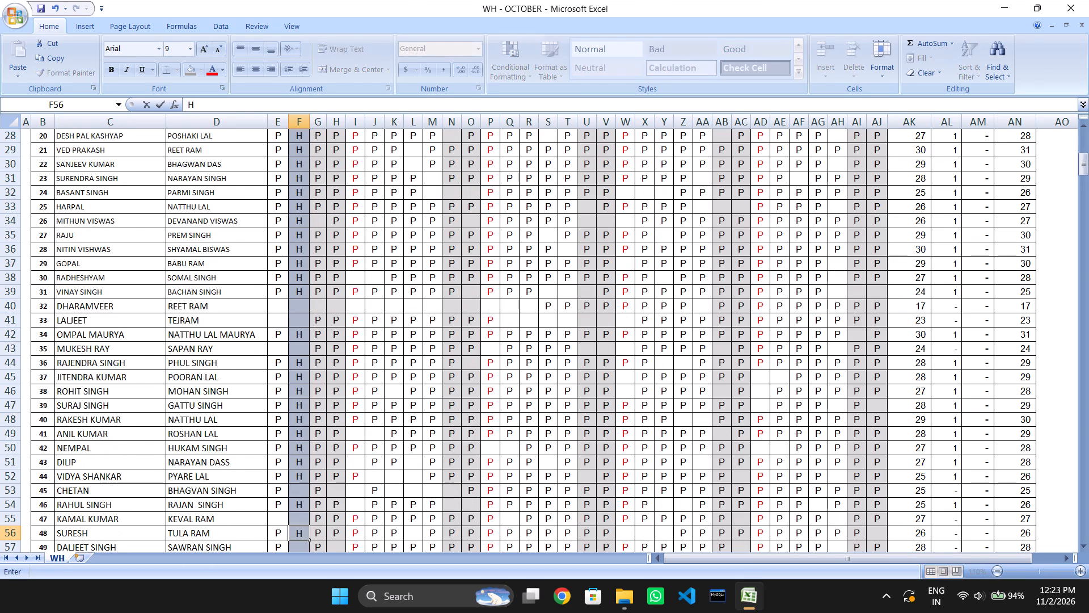
{"action": "key", "text": "Down"}
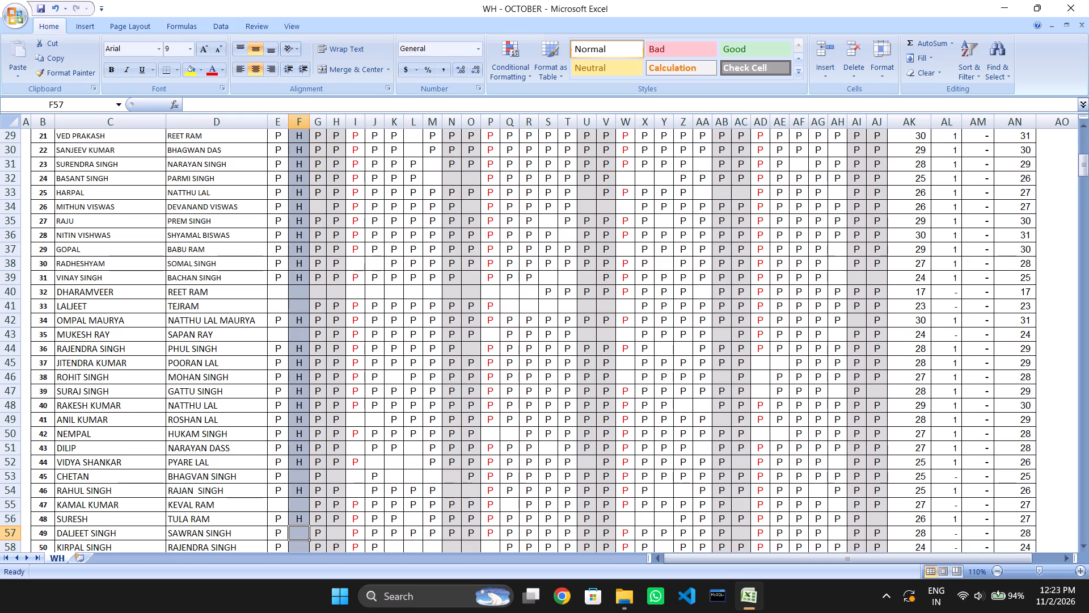
{"action": "key", "text": "h"}
{"action": "key", "text": "Down"}
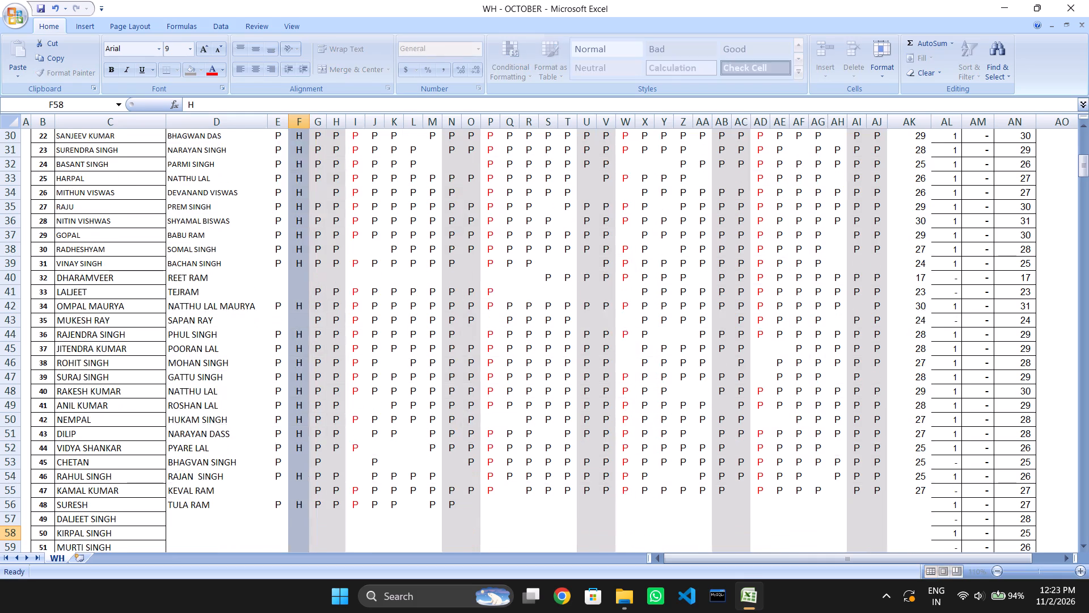
{"action": "key", "text": "h"}
{"action": "key", "text": "Down"}
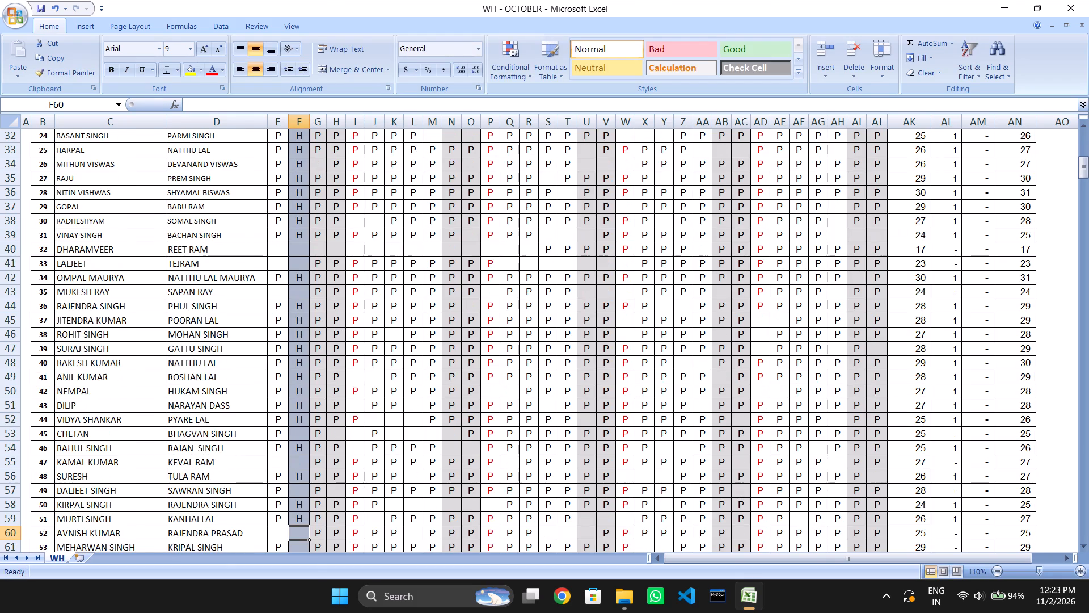
Mark H in column F for rows 61, 62, 65, 66 and 68, leaving rows 60, 63, 64 and 67 blank.
{"action": "key", "text": "Down"}
{"action": "key", "text": "h"}
{"action": "key", "text": "Down"}
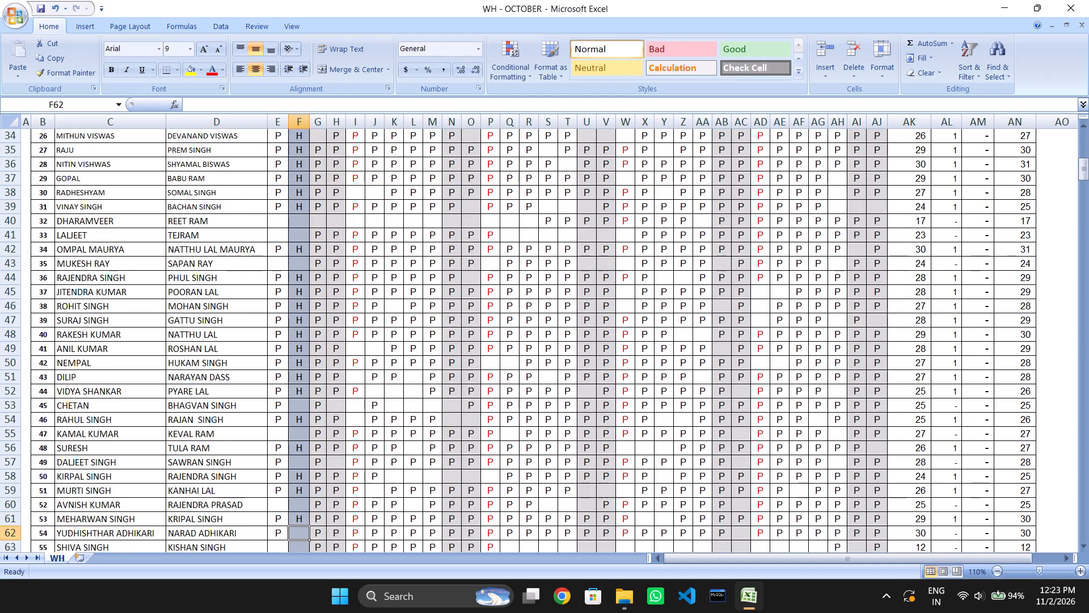
{"action": "key", "text": "h"}
{"action": "key", "text": "Down"}
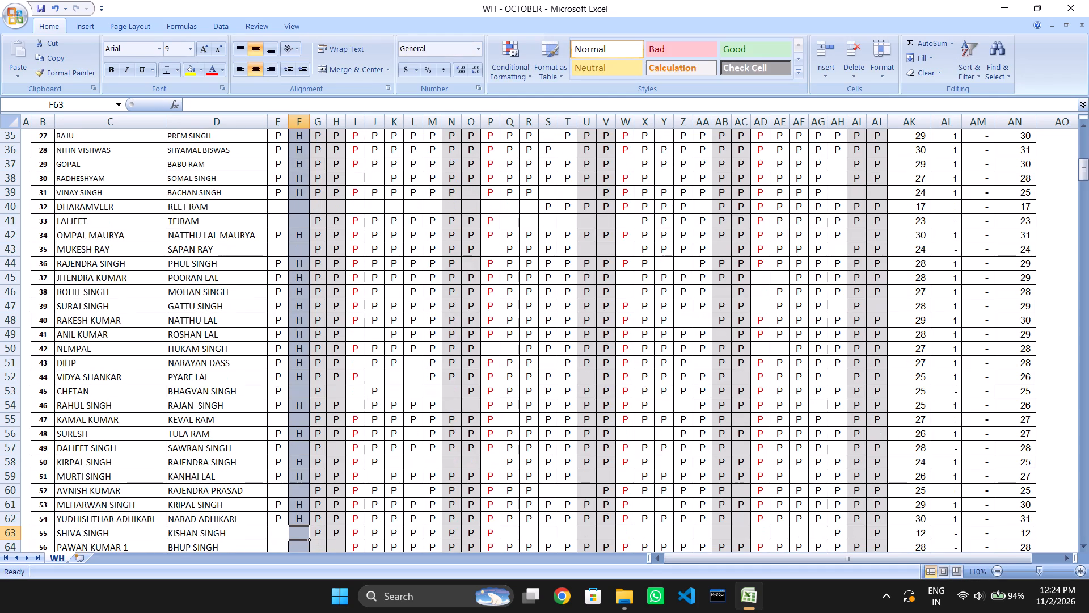
{"action": "key", "text": "Down"}
{"action": "key", "text": "h"}
{"action": "key", "text": "Down"}
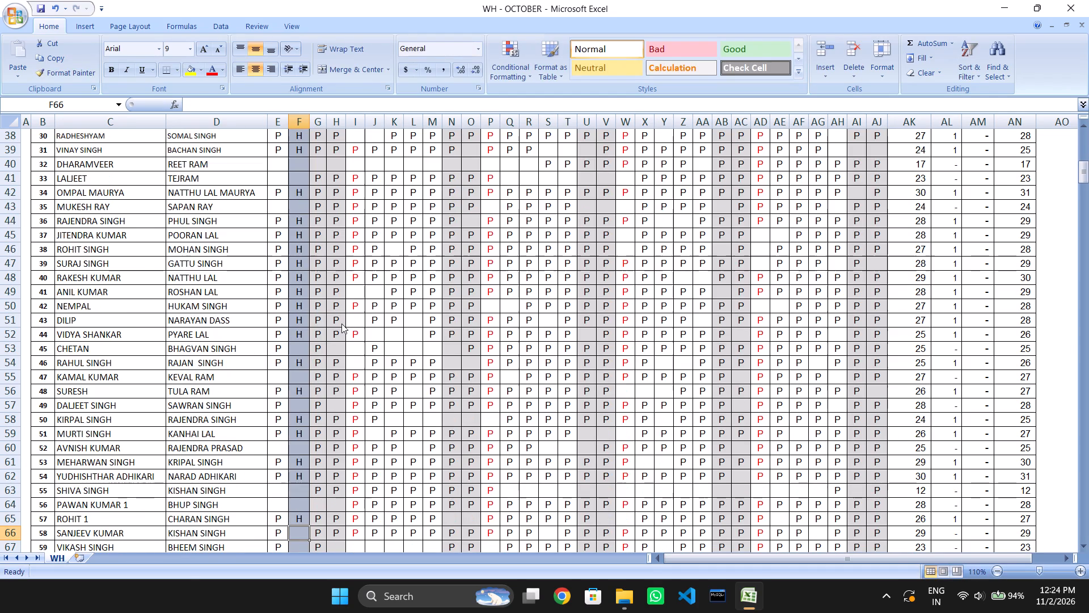
{"action": "key", "text": "h"}
{"action": "key", "text": "Down"}
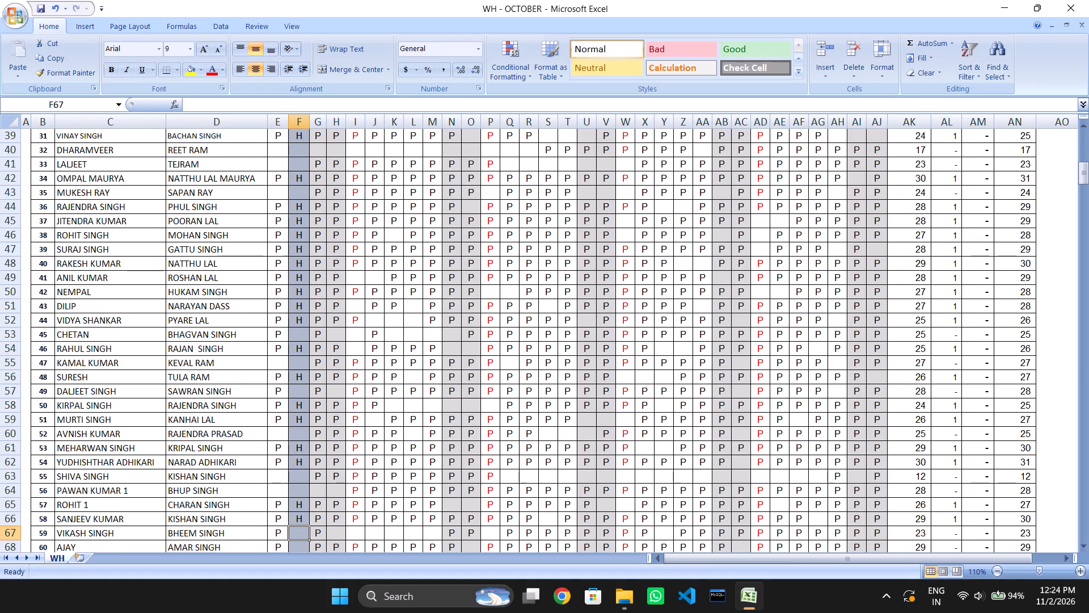
{"action": "key", "text": "h"}
{"action": "key", "text": "Down"}
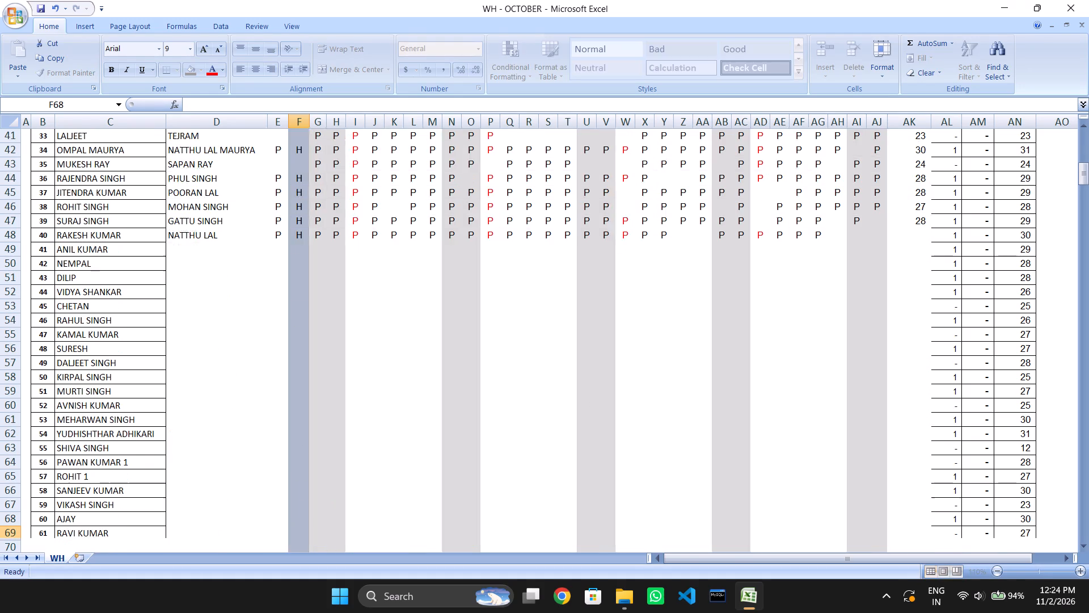
Mark H in column F for rows 70 to 72, leaving rows 69 and 73 blank.
{"action": "key", "text": "Down"}
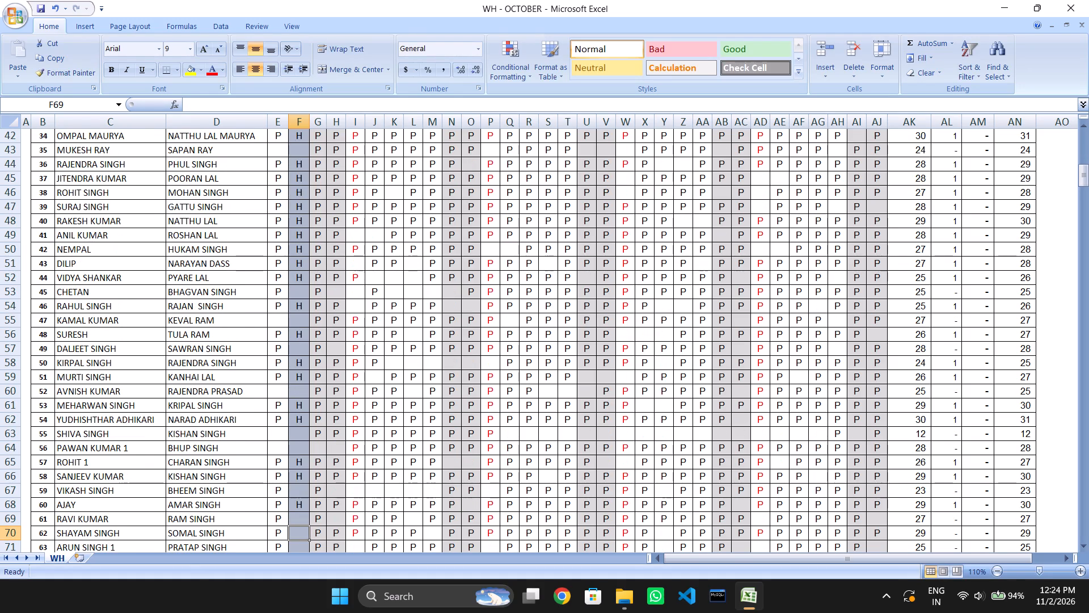
{"action": "key", "text": "h"}
{"action": "key", "text": "Down"}
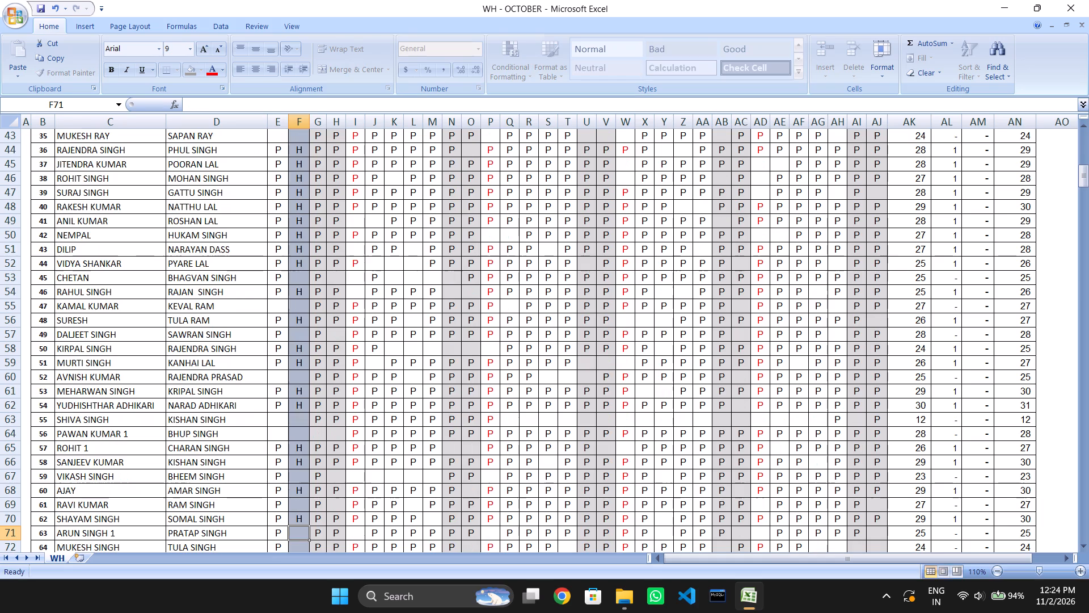
{"action": "key", "text": "h"}
{"action": "key", "text": "Down"}
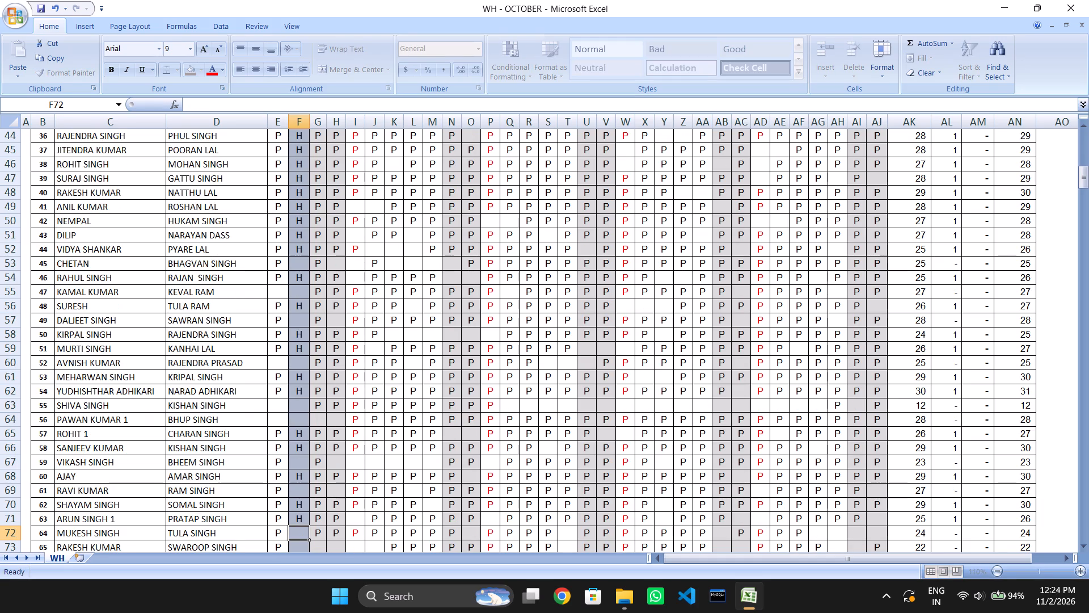
{"action": "key", "text": "h"}
{"action": "key", "text": "Down"}
{"action": "key", "text": "Down"}
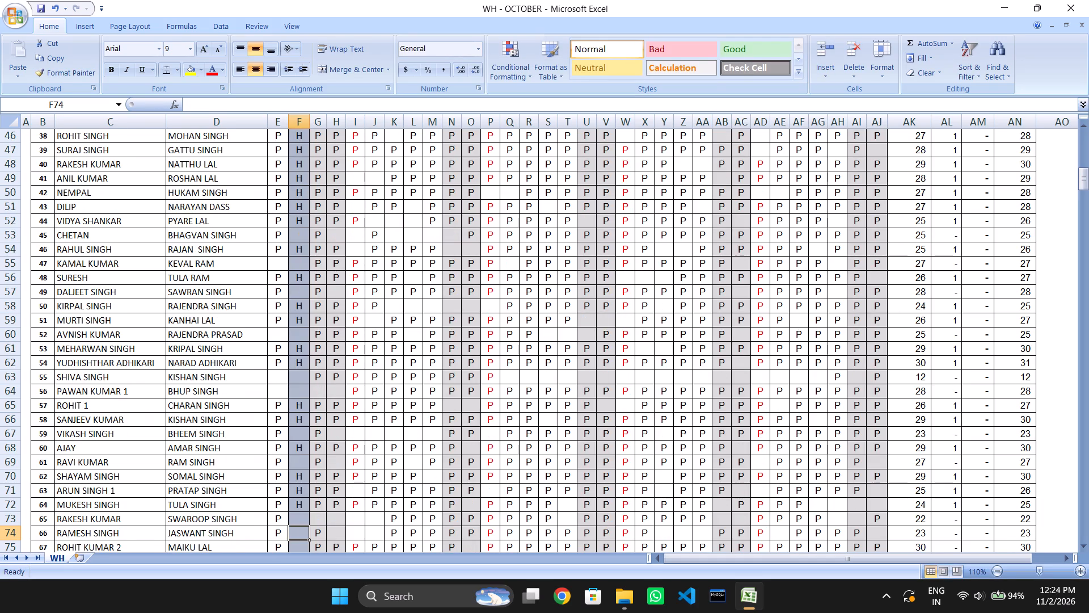
Mark H in column F for rows 75, 76 and 78, leaving rows 74 and 77 blank.
{"action": "key", "text": "Down"}
{"action": "key", "text": "h"}
{"action": "key", "text": "Down"}
{"action": "key", "text": "h"}
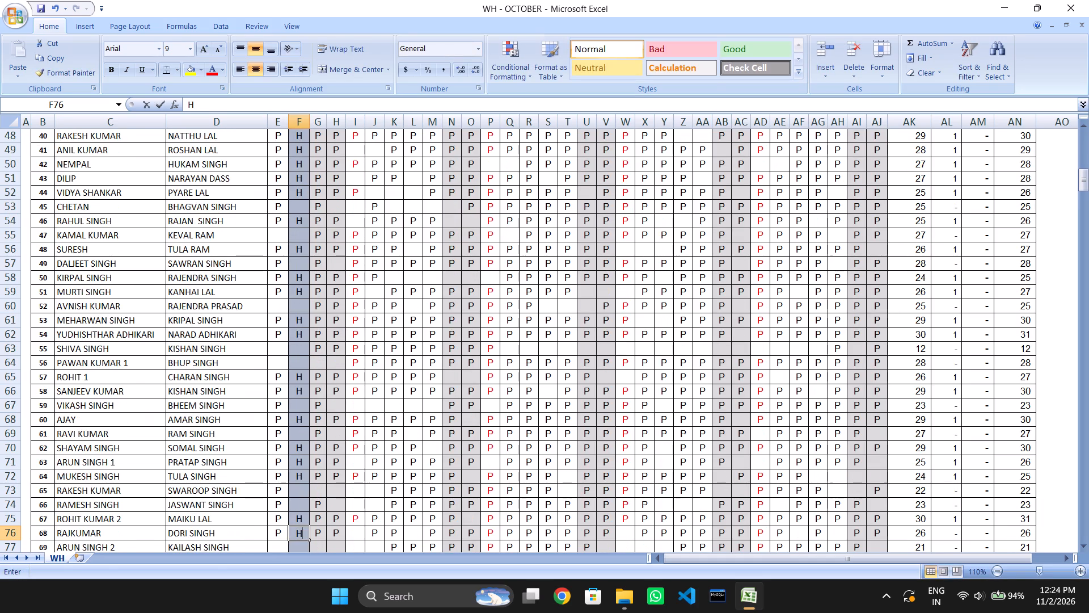
{"action": "key", "text": "Down"}
{"action": "key", "text": "Down"}
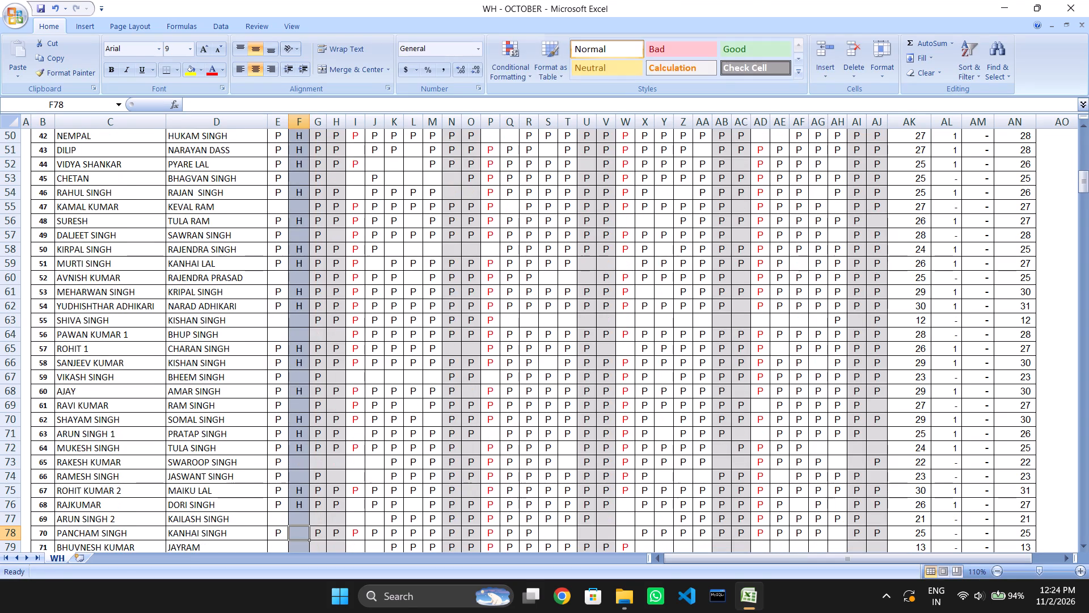
{"action": "key", "text": "h"}
{"action": "key", "text": "Down"}
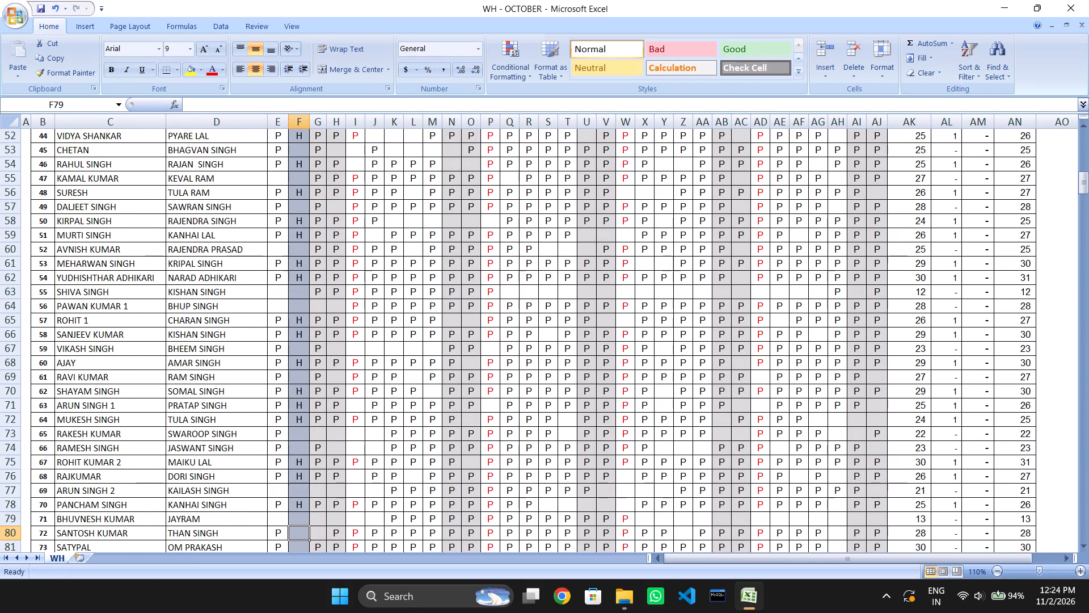
Mark H in column F for rows 80 to 82, leaving rows 79, 83 and 84 blank.
{"action": "key", "text": "h"}
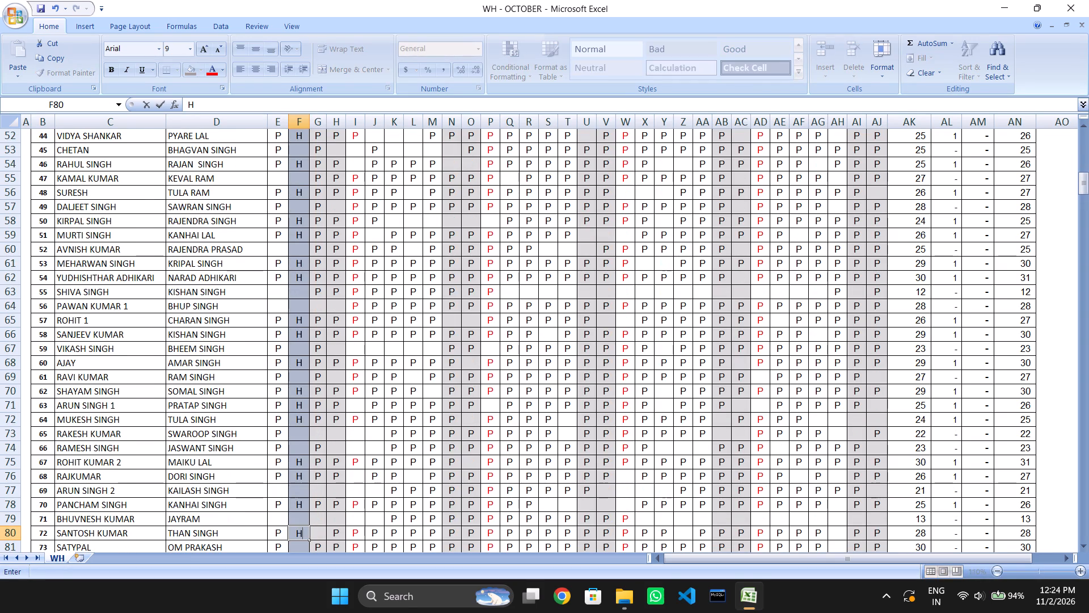
{"action": "key", "text": "Down"}
{"action": "key", "text": "h"}
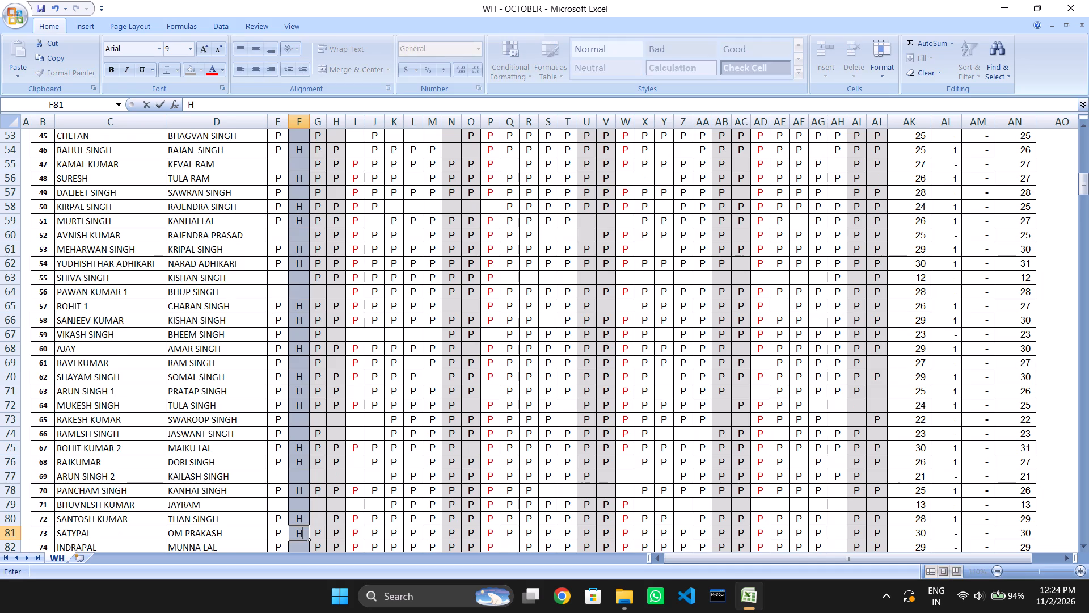
{"action": "key", "text": "Down"}
{"action": "key", "text": "h"}
{"action": "key", "text": "Down"}
{"action": "key", "text": "Down"}
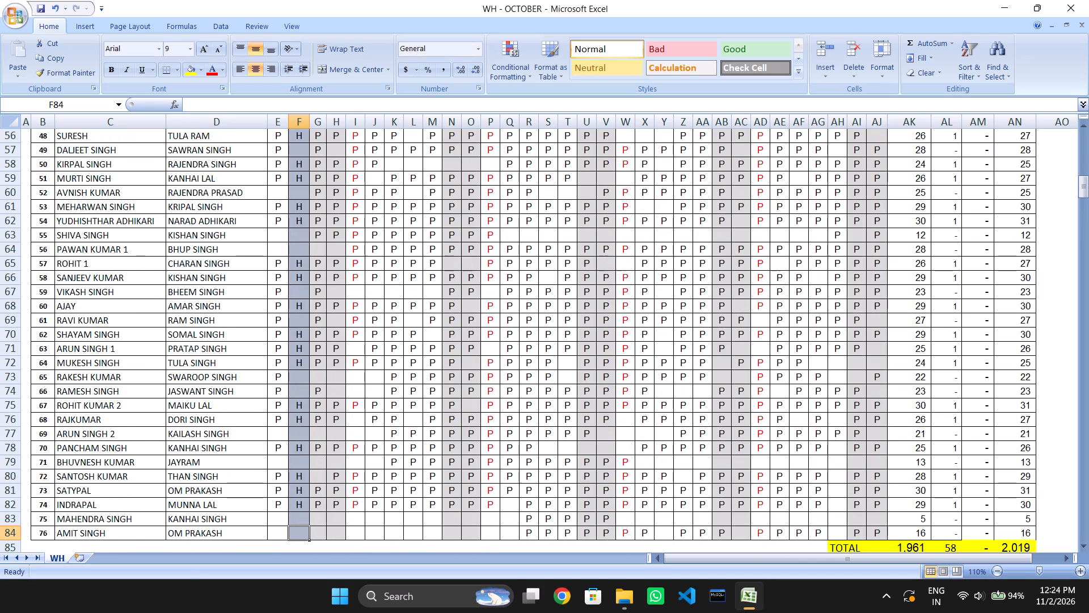
Look over the H marks in column F from the last worker row back up to the header.
{"action": "scroll", "coordinate": [409, 299], "scroll_direction": "down", "scroll_amount": 1}
{"action": "scroll", "coordinate": [410, 300], "scroll_direction": "up", "scroll_amount": 3}
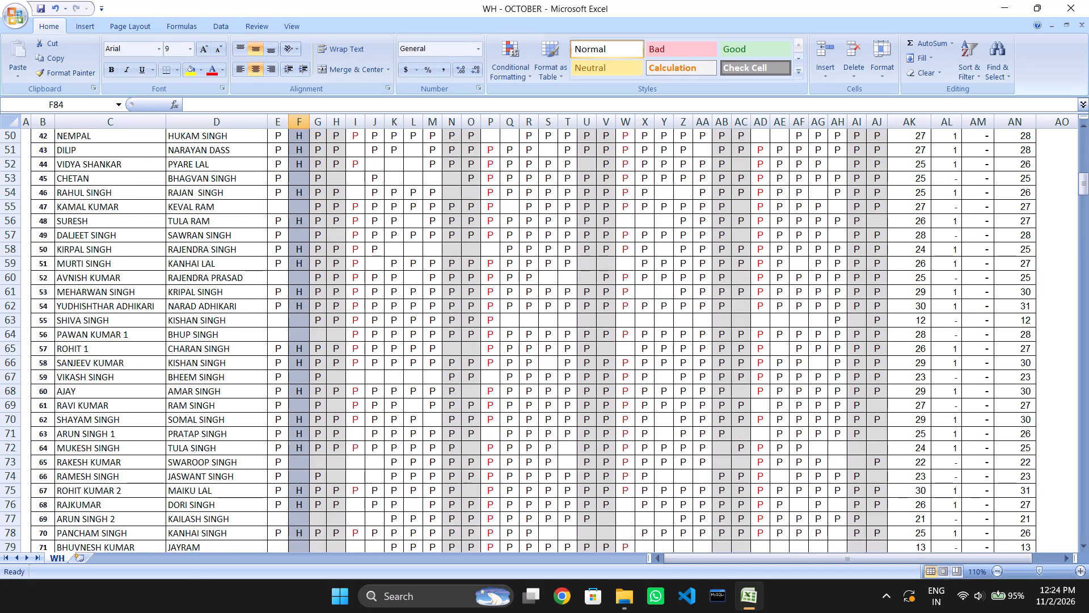
{"action": "scroll", "coordinate": [413, 307], "scroll_direction": "up", "scroll_amount": 10}
{"action": "scroll", "coordinate": [412, 310], "scroll_direction": "down", "scroll_amount": 1}
{"action": "scroll", "coordinate": [413, 310], "scroll_direction": "up", "scroll_amount": 3}
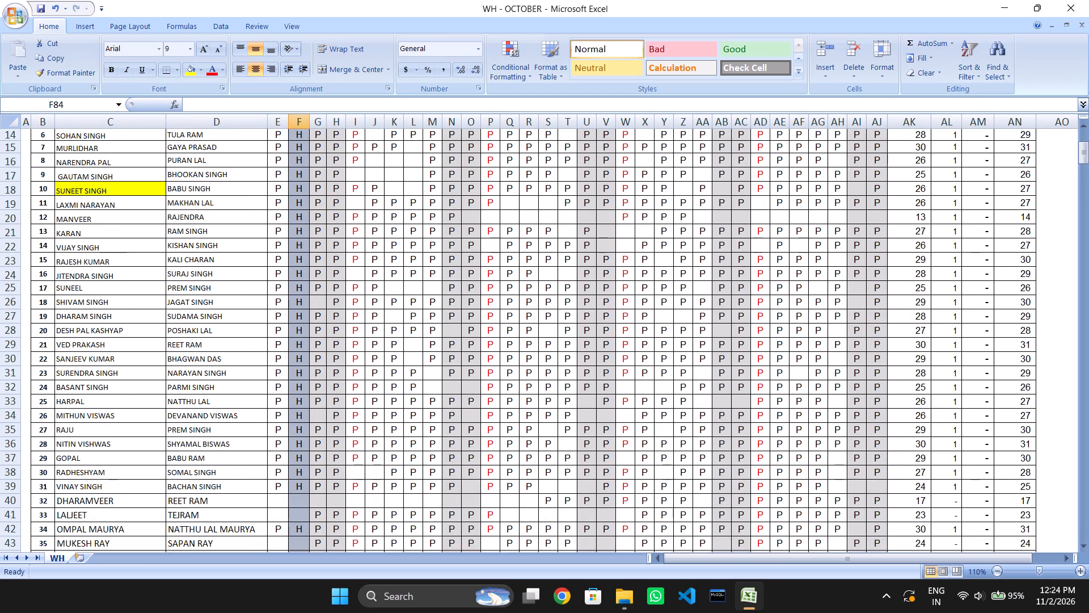
{"action": "scroll", "coordinate": [414, 313], "scroll_direction": "up", "scroll_amount": 2}
{"action": "scroll", "coordinate": [413, 313], "scroll_direction": "down", "scroll_amount": 1}
{"action": "scroll", "coordinate": [399, 285], "scroll_direction": "up", "scroll_amount": 1}
{"action": "scroll", "coordinate": [400, 285], "scroll_direction": "down", "scroll_amount": 1}
{"action": "scroll", "coordinate": [400, 285], "scroll_direction": "up", "scroll_amount": 3}
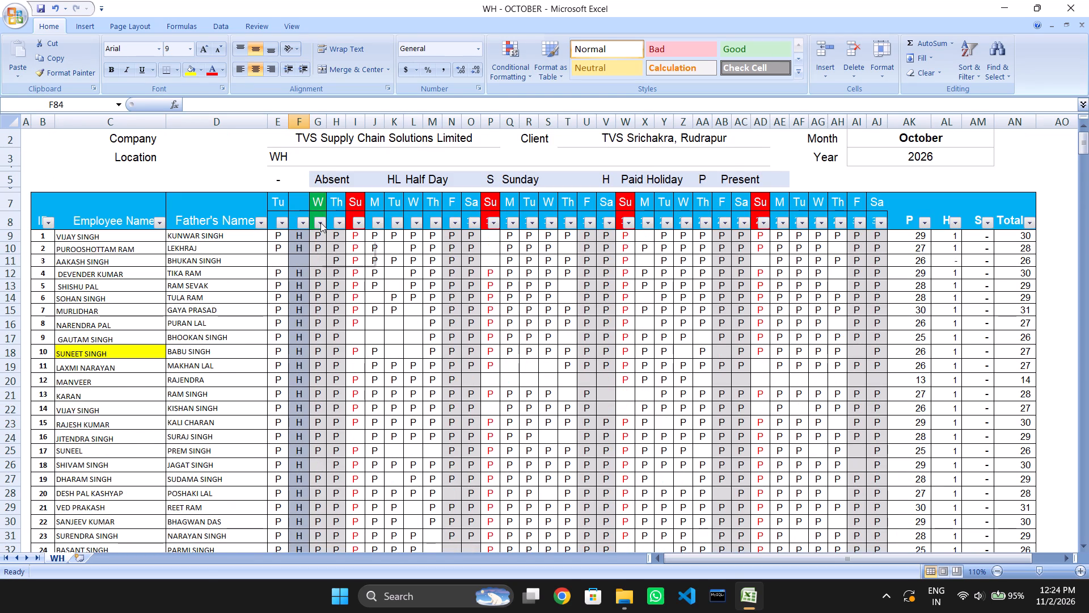
Filter the day 3 column (H) to blanks only and check those workers' paid-holiday cells.
{"action": "left_click", "coordinate": [338, 224]}
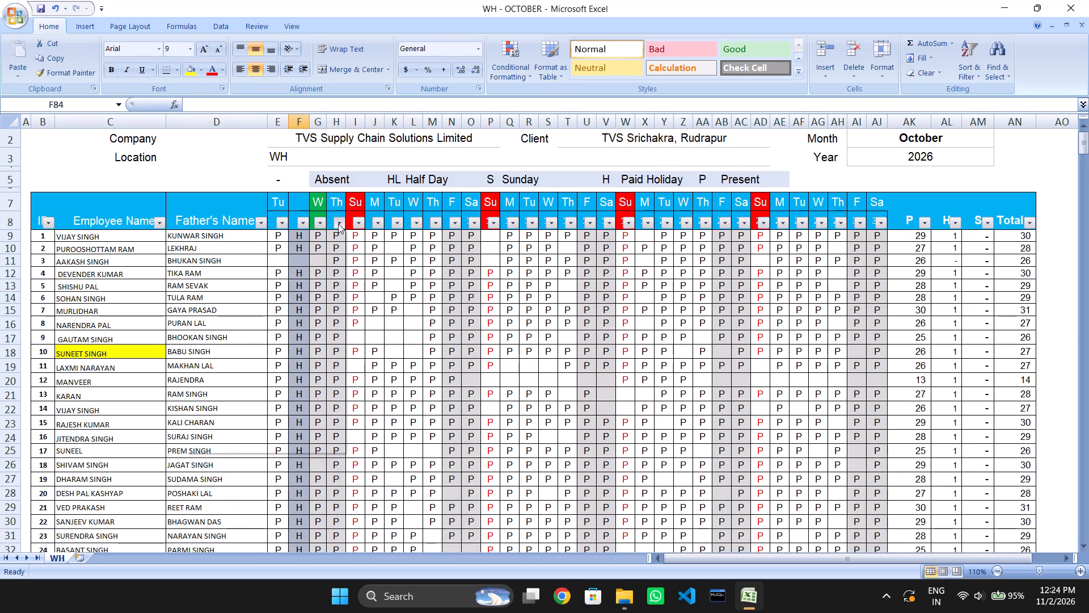
{"action": "left_click", "coordinate": [237, 326]}
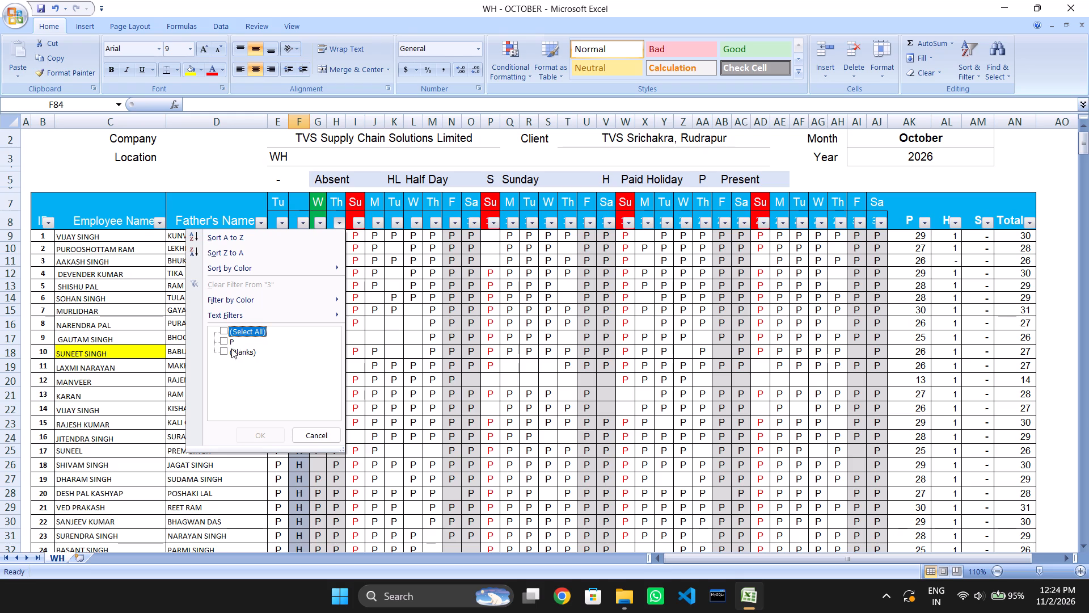
{"action": "left_click", "coordinate": [222, 351]}
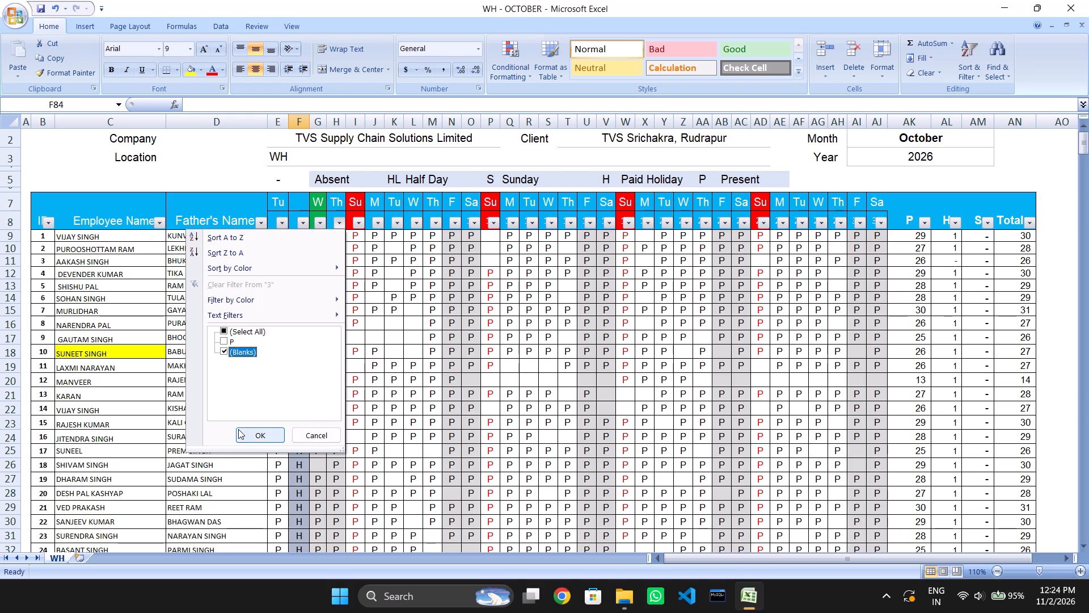
{"action": "left_click", "coordinate": [248, 432]}
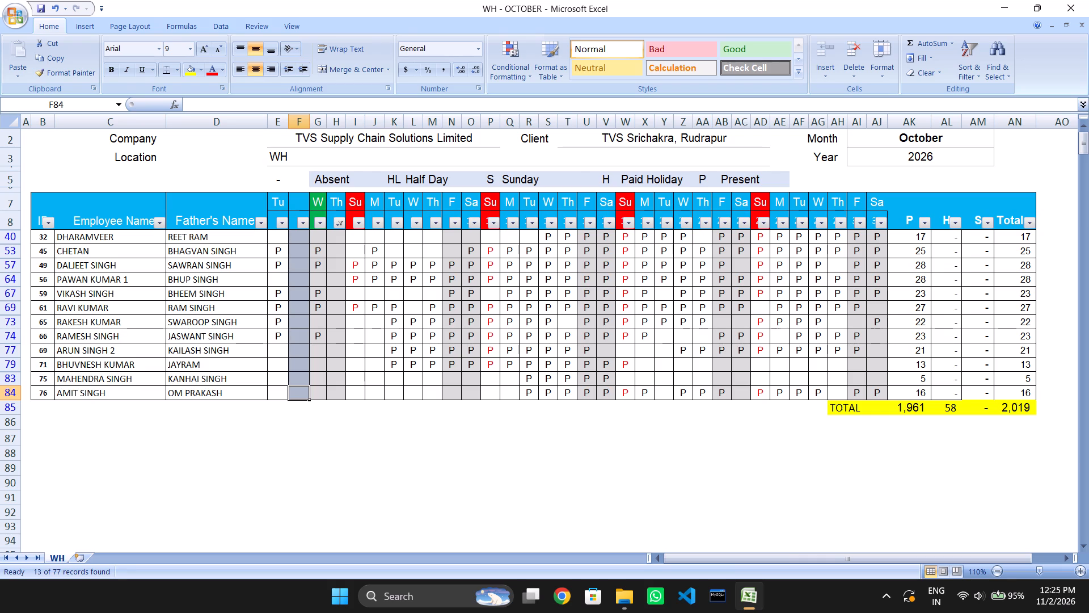
{"action": "left_click", "coordinate": [340, 222]}
{"action": "left_click", "coordinate": [361, 375]}
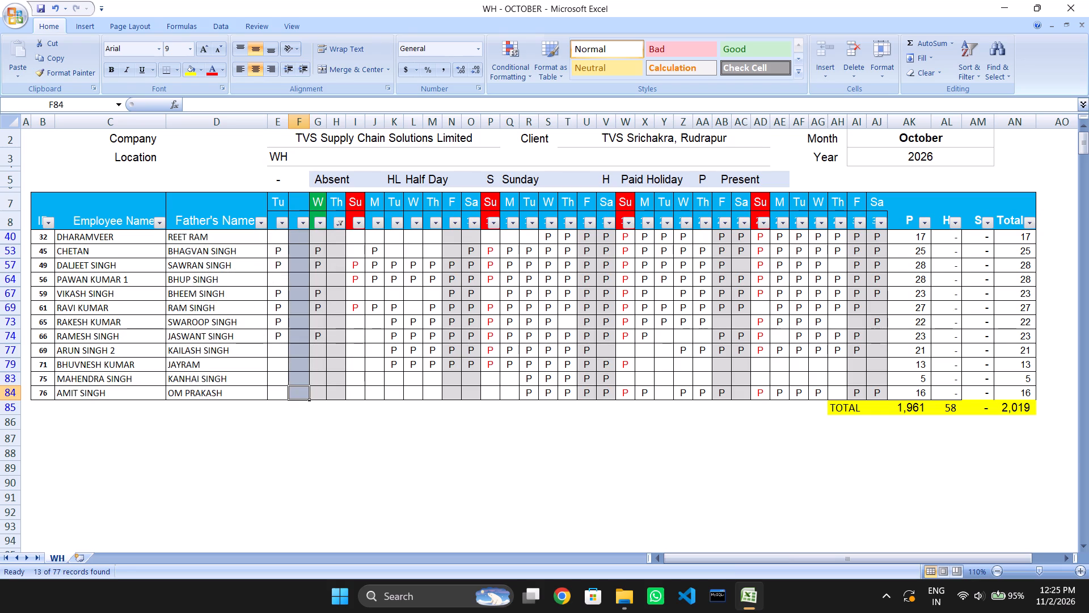
Filter the list to workers with P on day 3 (column H) but blank on day 1 (column E).
{"action": "left_click", "coordinate": [342, 222]}
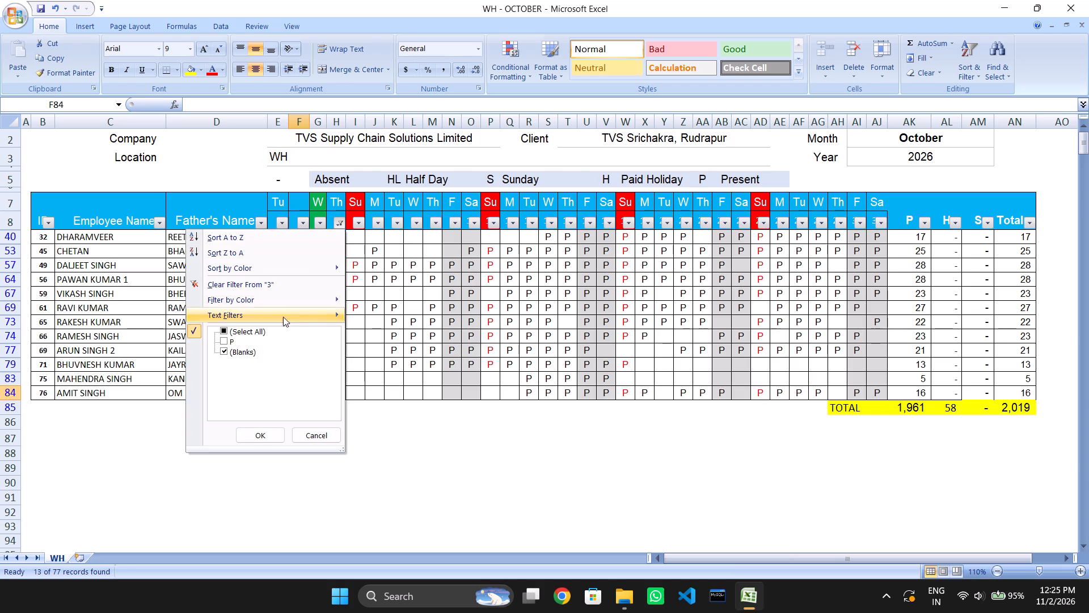
{"action": "left_click", "coordinate": [228, 350]}
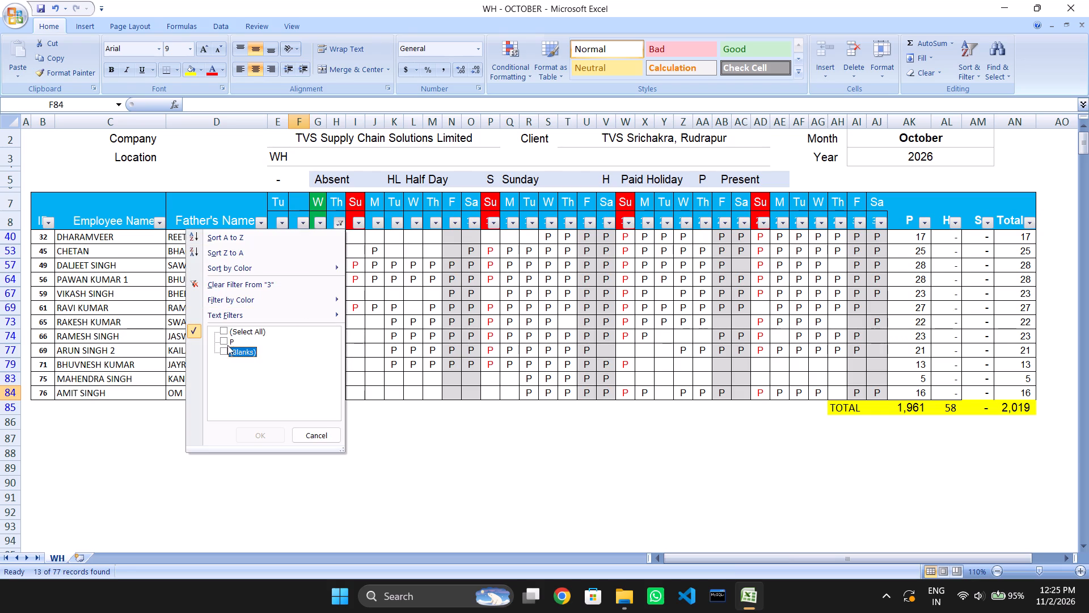
{"action": "left_click", "coordinate": [224, 342]}
{"action": "left_click", "coordinate": [257, 433]}
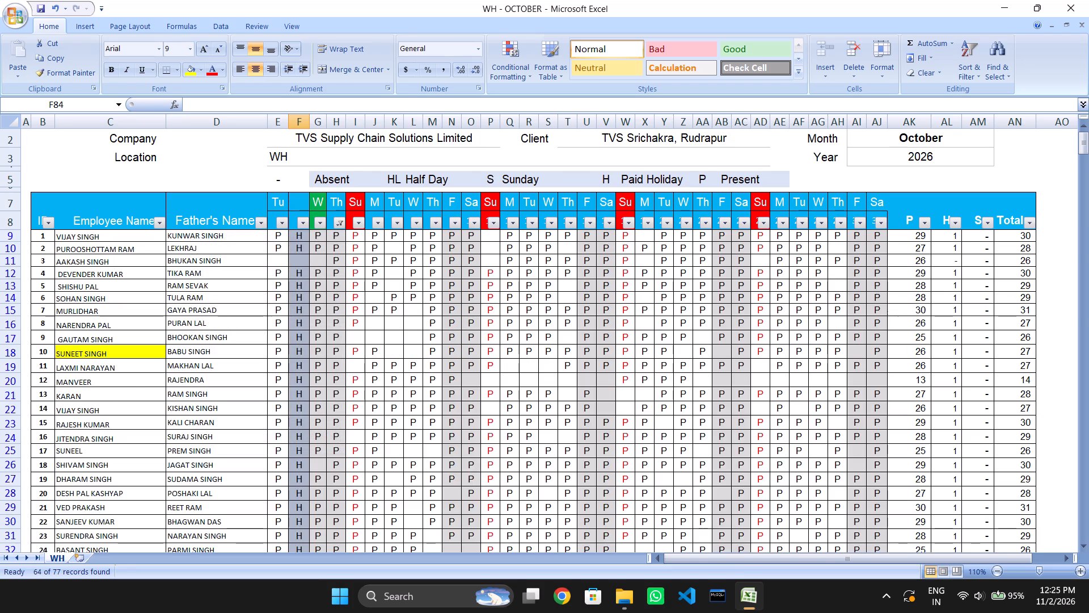
{"action": "left_click", "coordinate": [283, 219]}
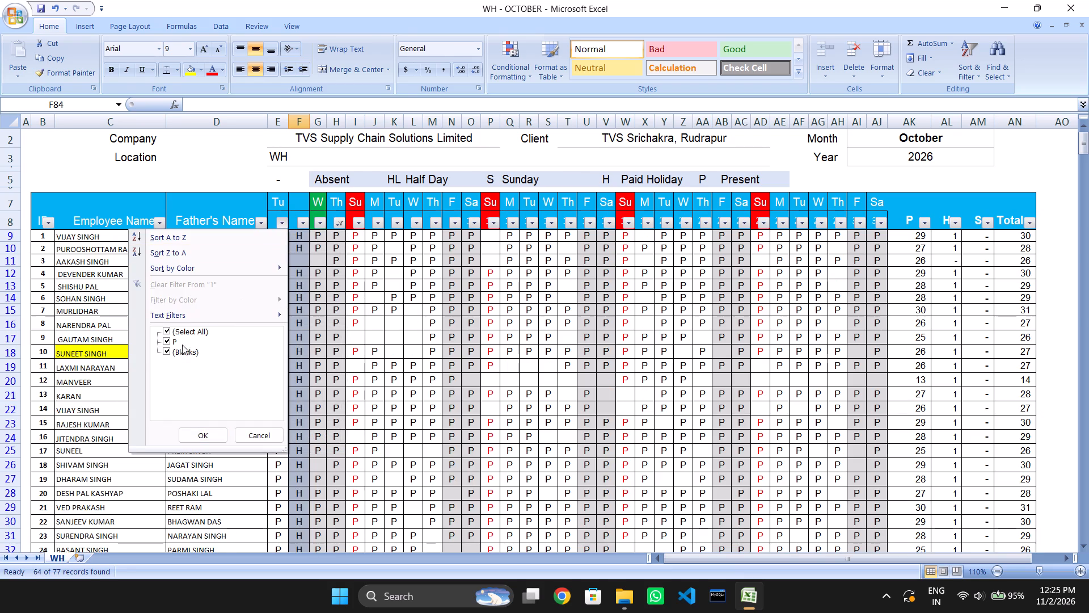
{"action": "left_click", "coordinate": [166, 350]}
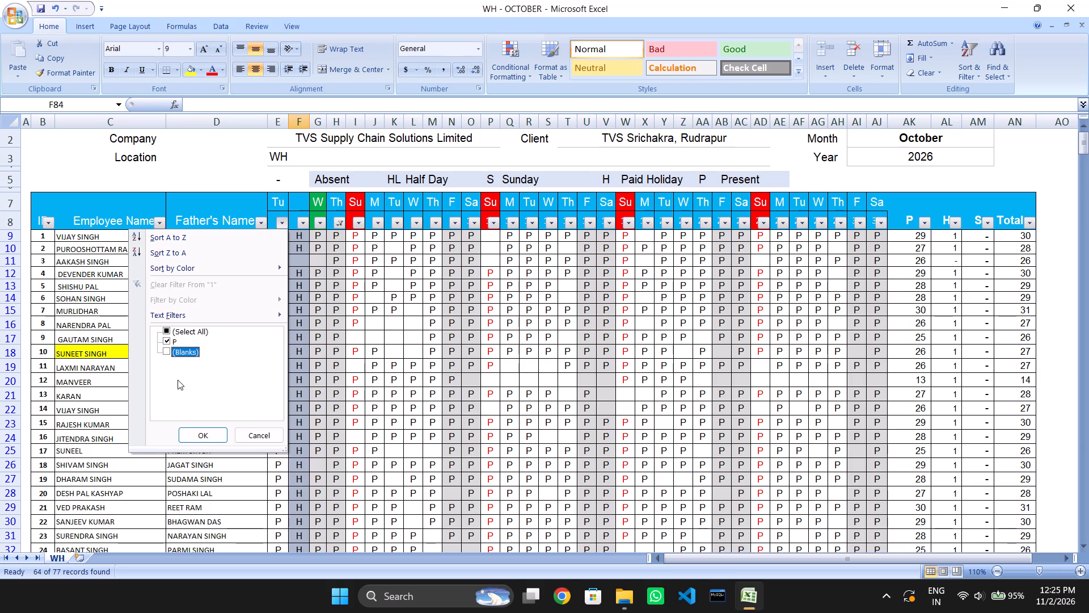
{"action": "left_click", "coordinate": [169, 339]}
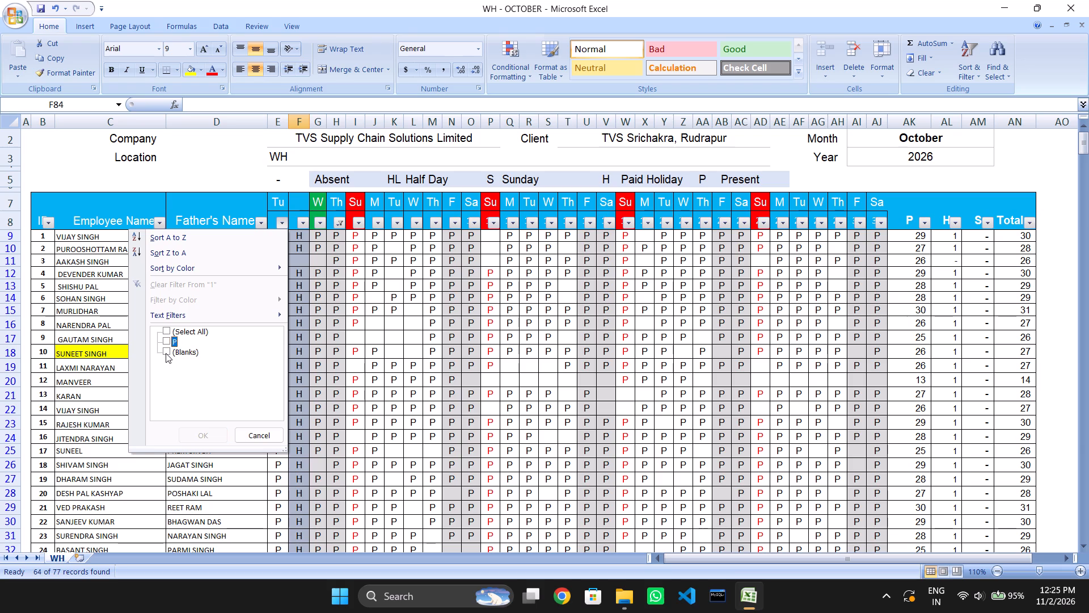
{"action": "left_click", "coordinate": [166, 353]}
{"action": "left_click", "coordinate": [199, 433]}
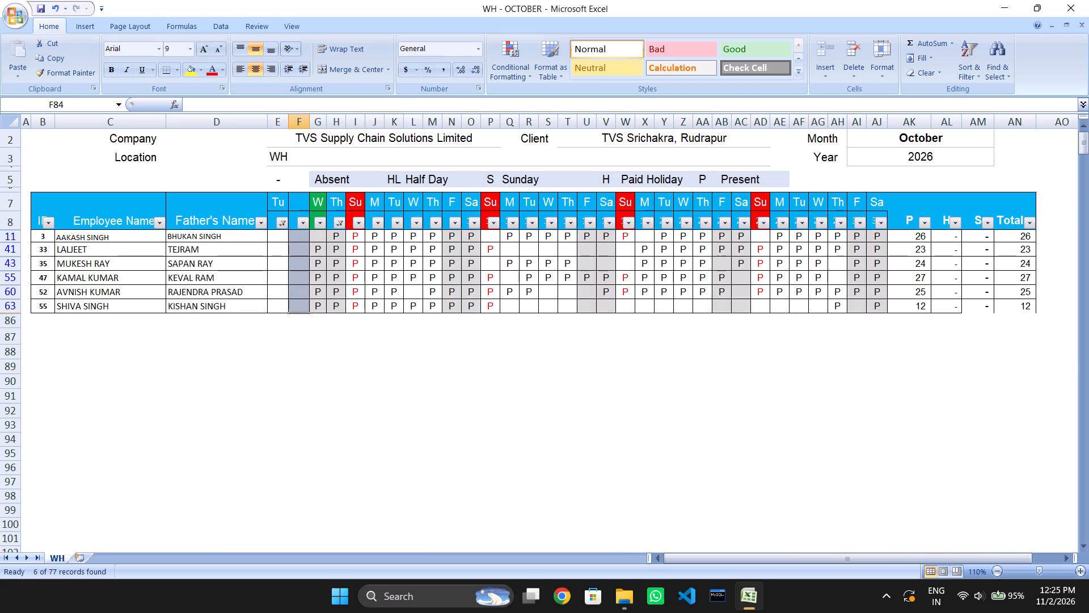
{"action": "left_click", "coordinate": [438, 401]}
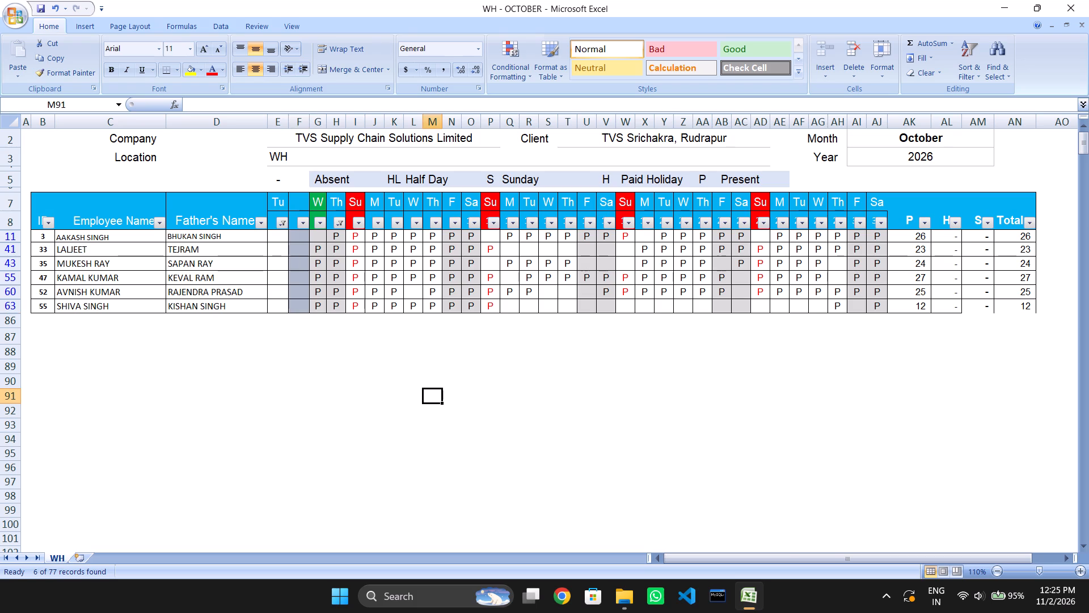
Show all values again in the day 1 column (E), keeping the day 3 filter on P.
{"action": "left_click", "coordinate": [280, 221]}
{"action": "left_click", "coordinate": [193, 329]}
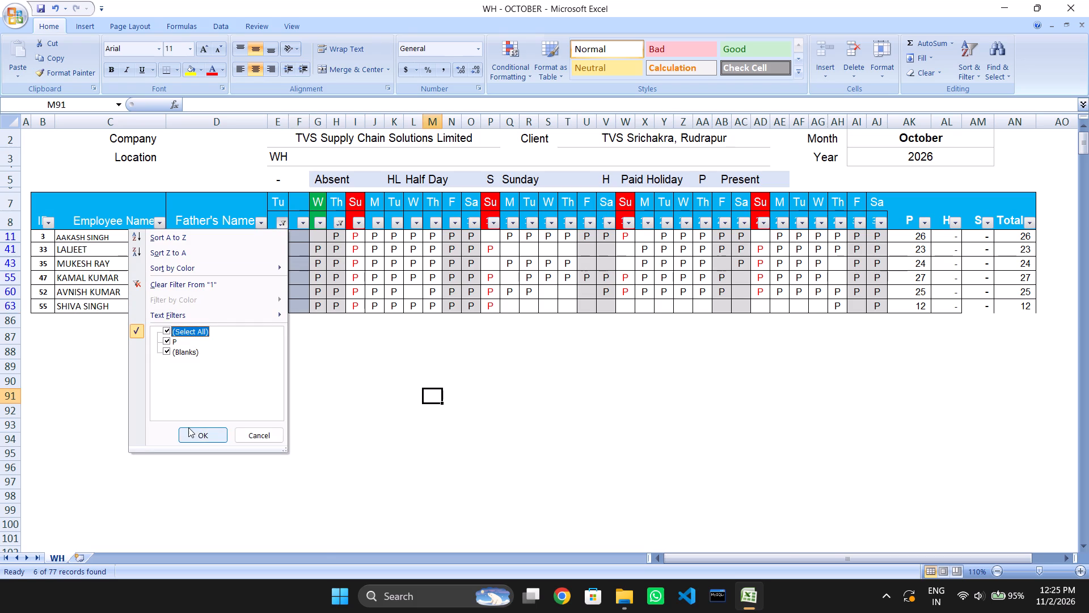
{"action": "left_click", "coordinate": [192, 435]}
Check the paid-holiday marks and totals down the list of workers filtered to P on day 3.
{"action": "scroll", "coordinate": [437, 421], "scroll_direction": "up", "scroll_amount": 2}
{"action": "scroll", "coordinate": [437, 420], "scroll_direction": "down", "scroll_amount": 1}
{"action": "scroll", "coordinate": [438, 420], "scroll_direction": "up", "scroll_amount": 1}
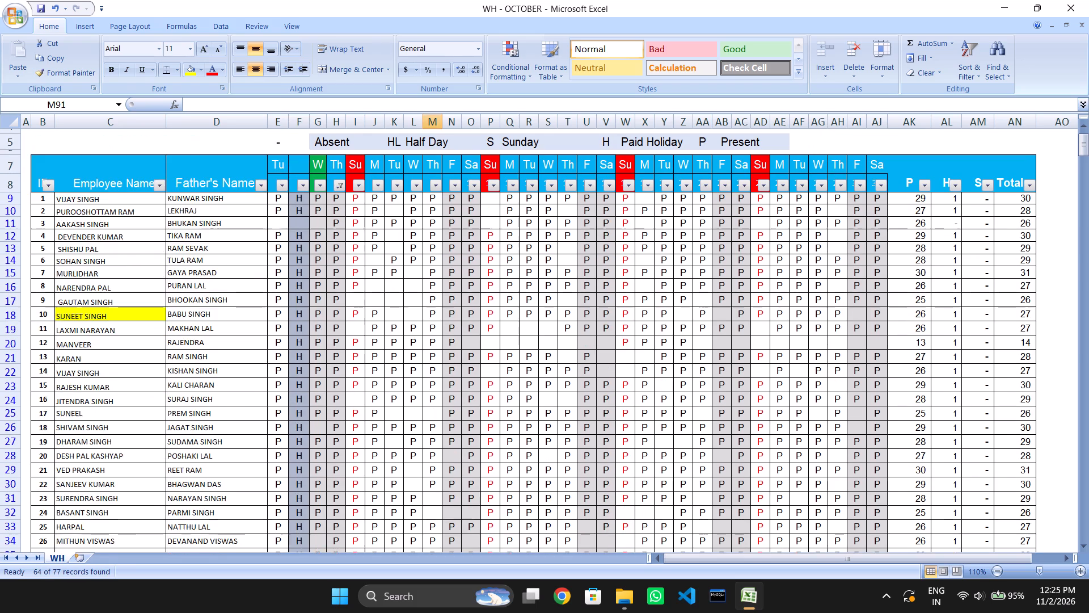
{"action": "scroll", "coordinate": [439, 420], "scroll_direction": "down", "scroll_amount": 1}
{"action": "scroll", "coordinate": [439, 420], "scroll_direction": "up", "scroll_amount": 1}
{"action": "scroll", "coordinate": [439, 420], "scroll_direction": "down", "scroll_amount": 17}
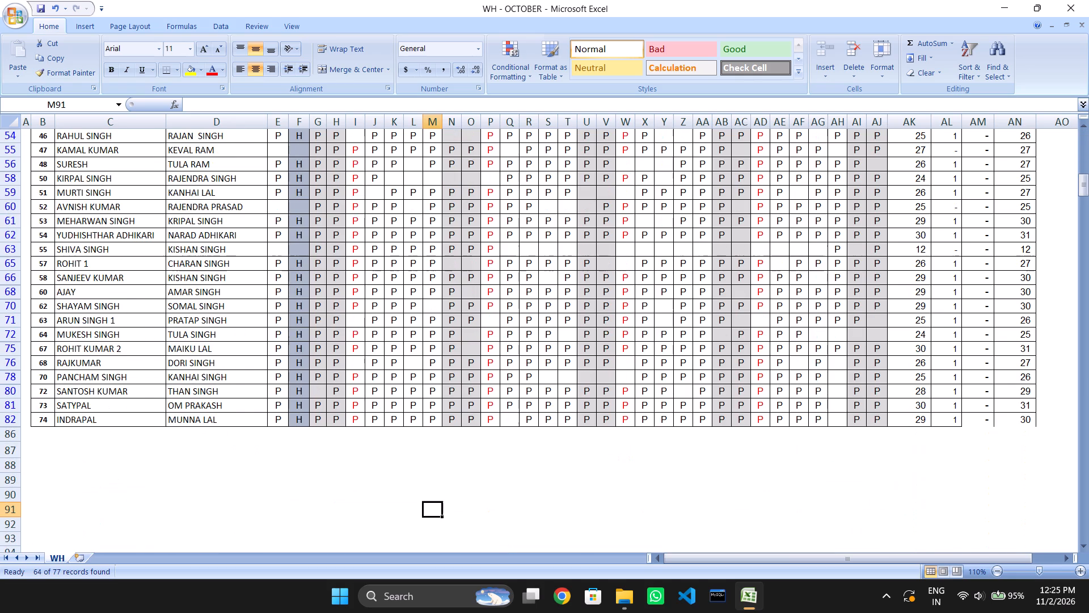
{"action": "scroll", "coordinate": [436, 419], "scroll_direction": "up", "scroll_amount": 1}
{"action": "scroll", "coordinate": [436, 419], "scroll_direction": "down", "scroll_amount": 1}
{"action": "scroll", "coordinate": [436, 419], "scroll_direction": "up", "scroll_amount": 17}
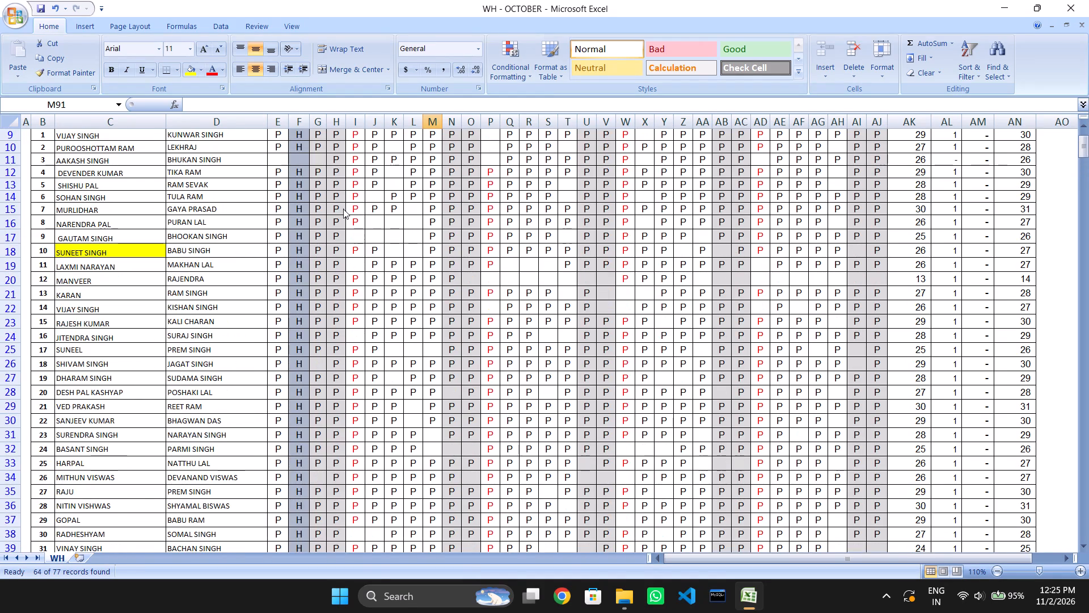
Show all values again in the day 3 column (H) so every worker is listed.
{"action": "left_click", "coordinate": [341, 201]}
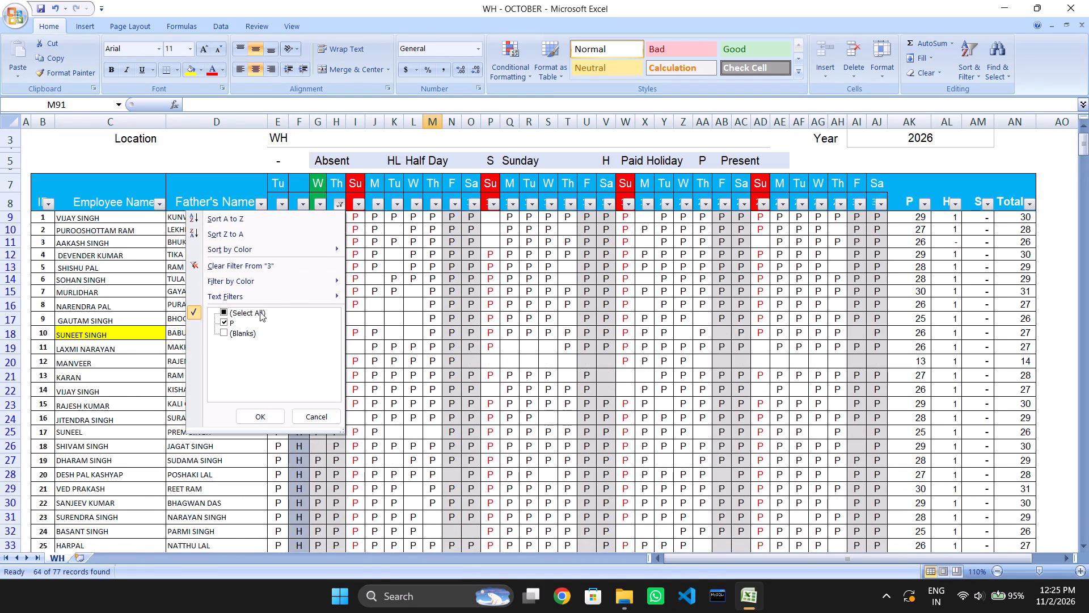
{"action": "left_click", "coordinate": [249, 310]}
{"action": "left_click", "coordinate": [250, 418]}
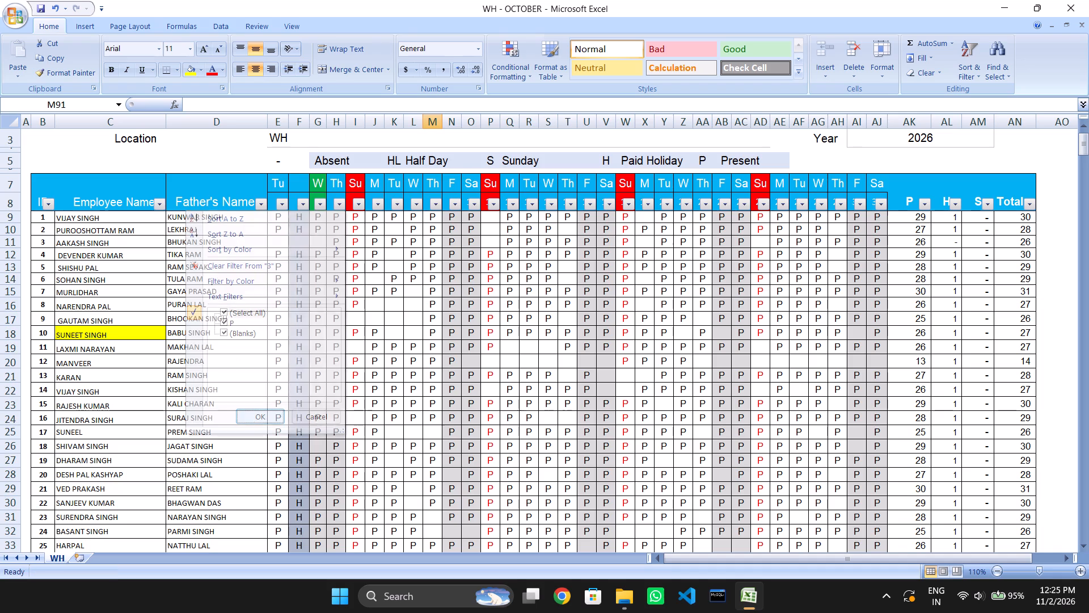
Review the column F holiday marks against the attendance marks and totals across the full worker list.
{"action": "scroll", "coordinate": [373, 334], "scroll_direction": "down", "scroll_amount": 5}
{"action": "scroll", "coordinate": [376, 351], "scroll_direction": "down", "scroll_amount": 17}
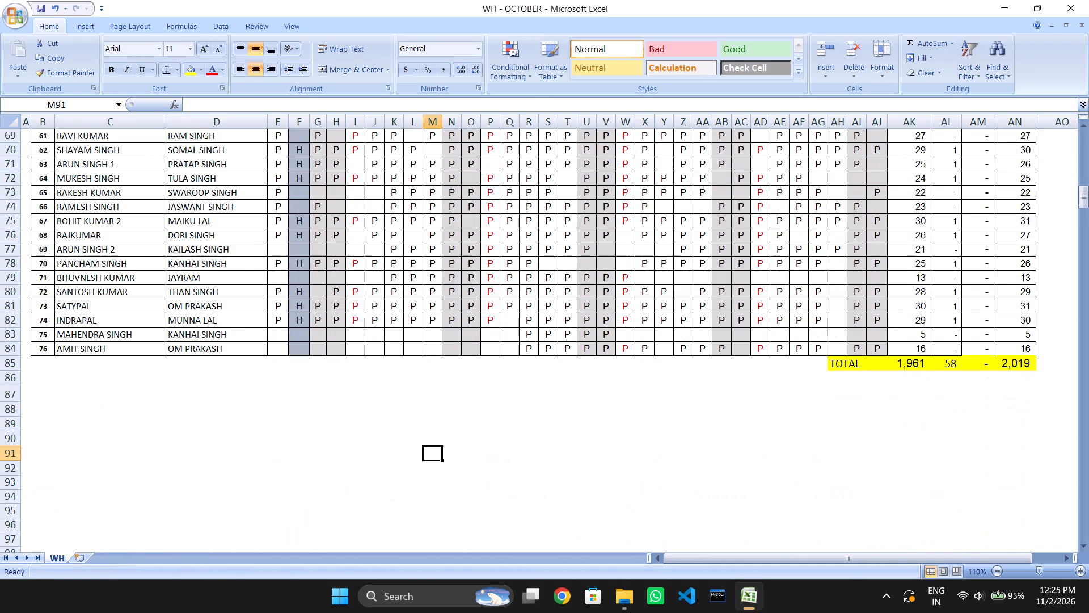
{"action": "scroll", "coordinate": [378, 359], "scroll_direction": "down", "scroll_amount": 1}
{"action": "scroll", "coordinate": [378, 359], "scroll_direction": "up", "scroll_amount": 3}
{"action": "scroll", "coordinate": [378, 359], "scroll_direction": "down", "scroll_amount": 1}
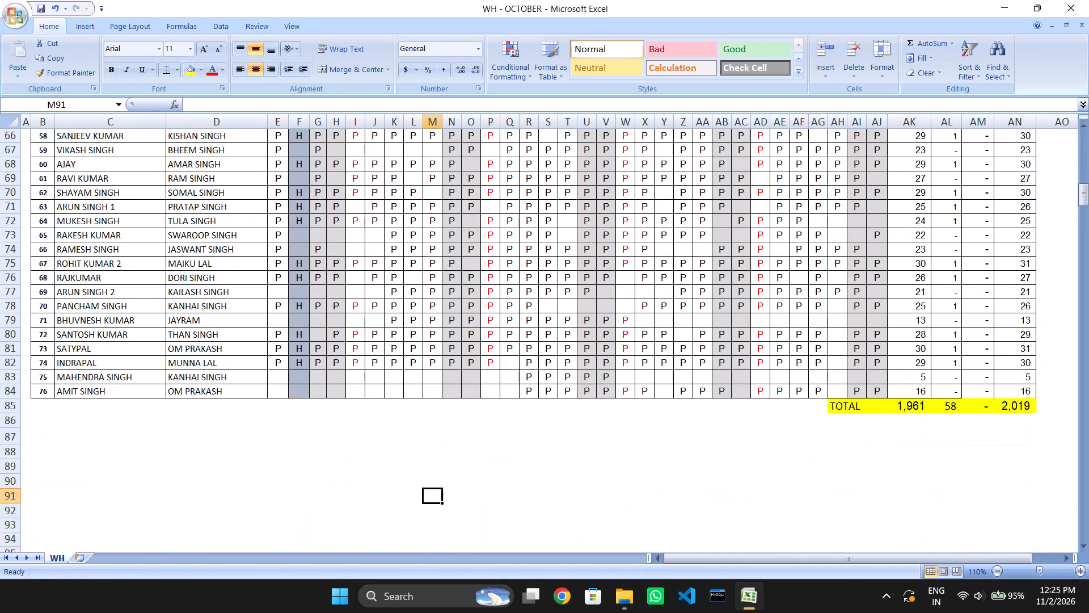
{"action": "scroll", "coordinate": [378, 359], "scroll_direction": "up", "scroll_amount": 1}
{"action": "scroll", "coordinate": [378, 359], "scroll_direction": "down", "scroll_amount": 1}
{"action": "scroll", "coordinate": [378, 359], "scroll_direction": "up", "scroll_amount": 3}
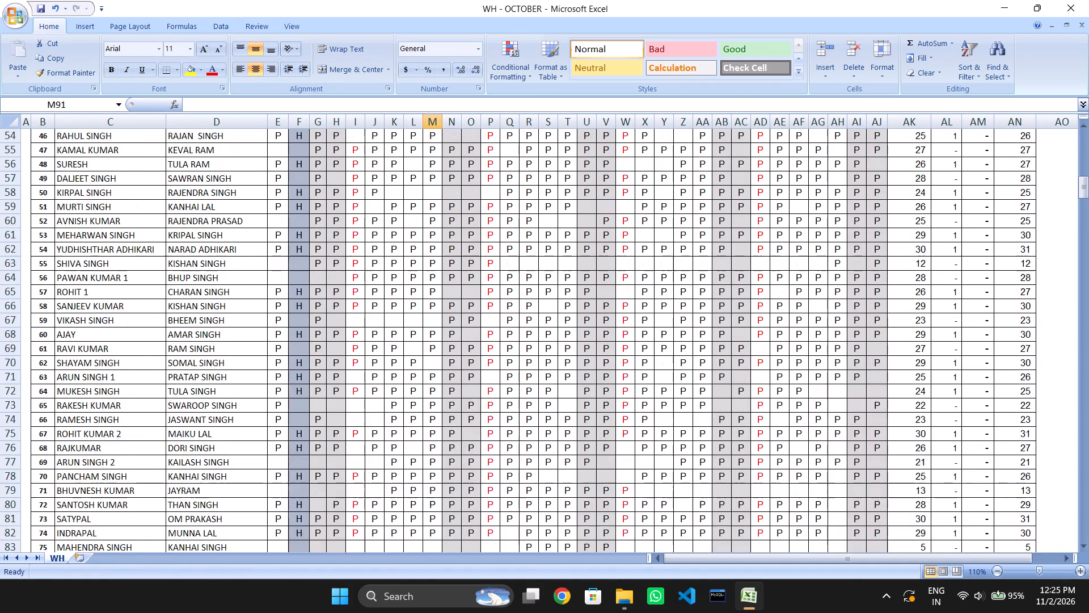
{"action": "scroll", "coordinate": [378, 359], "scroll_direction": "up", "scroll_amount": 6}
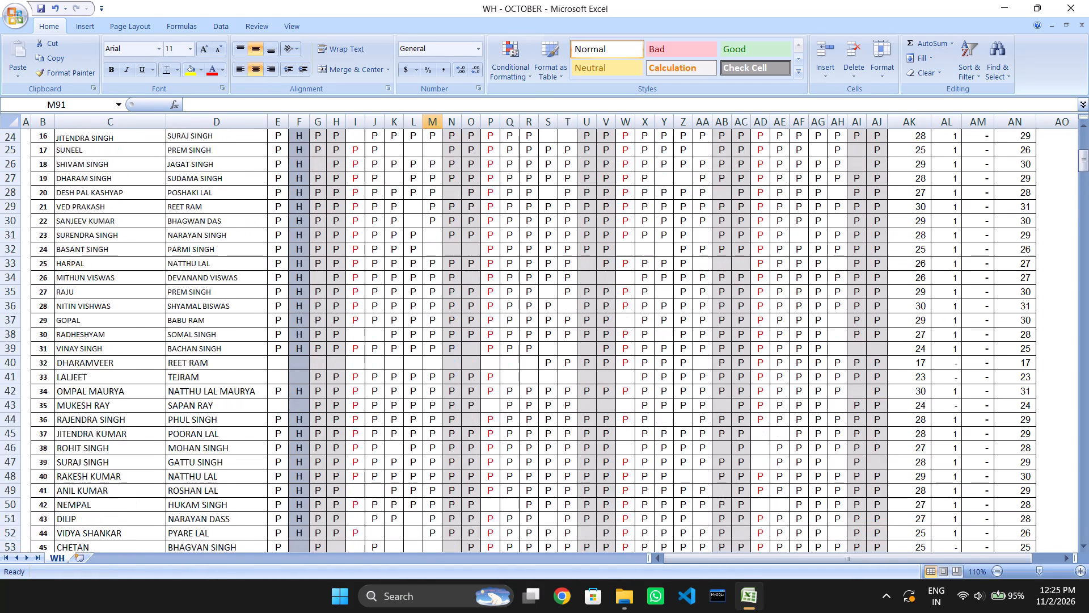
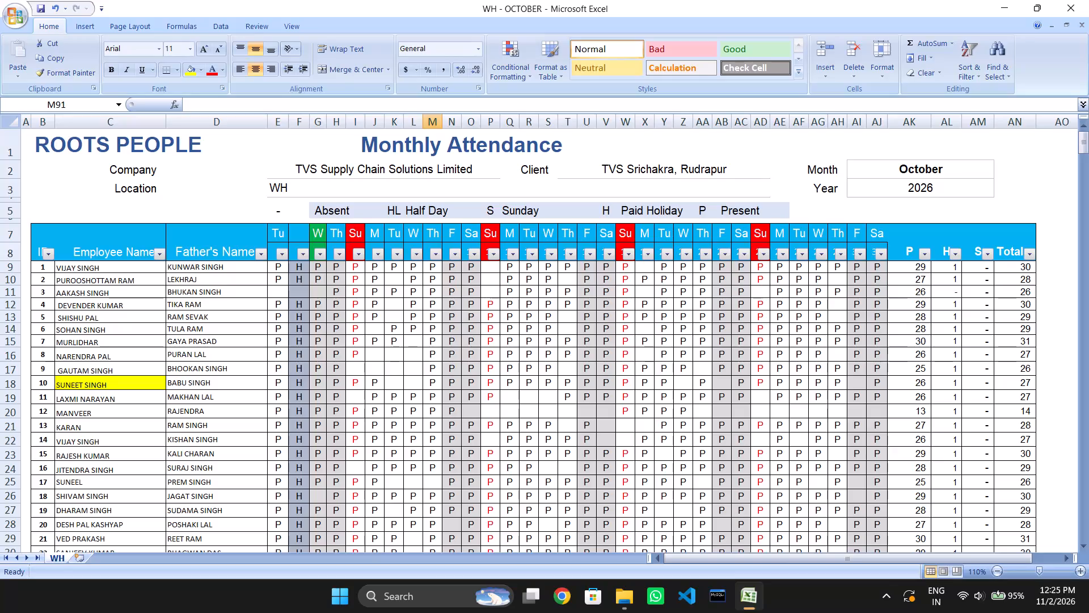
In the first Sunday column (I), replace P with S for the workers in rows 9 to 14.
{"action": "left_click", "coordinate": [351, 268]}
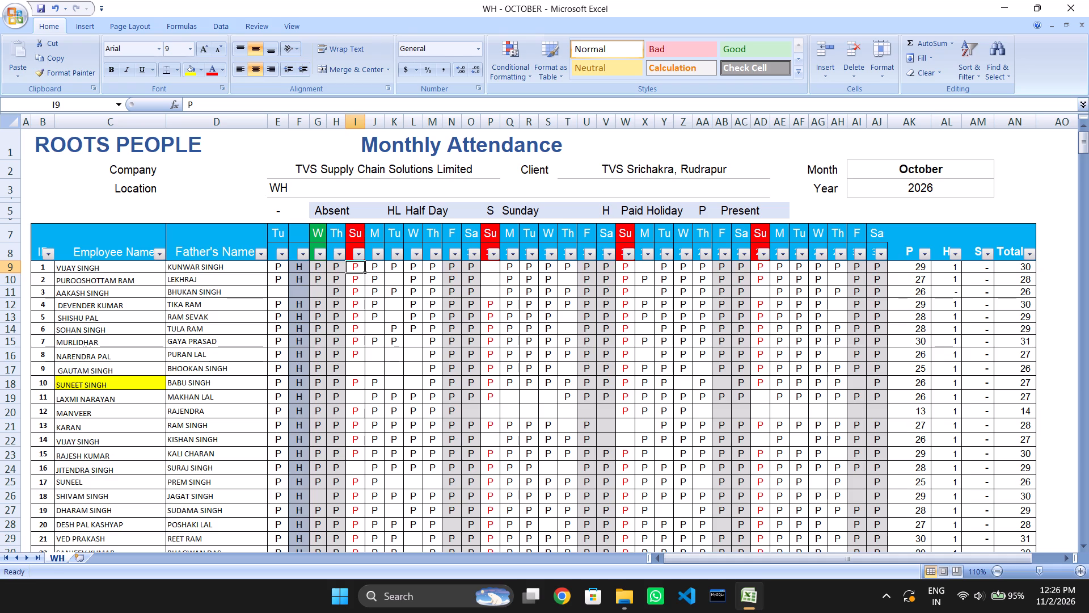
{"action": "key", "text": "s"}
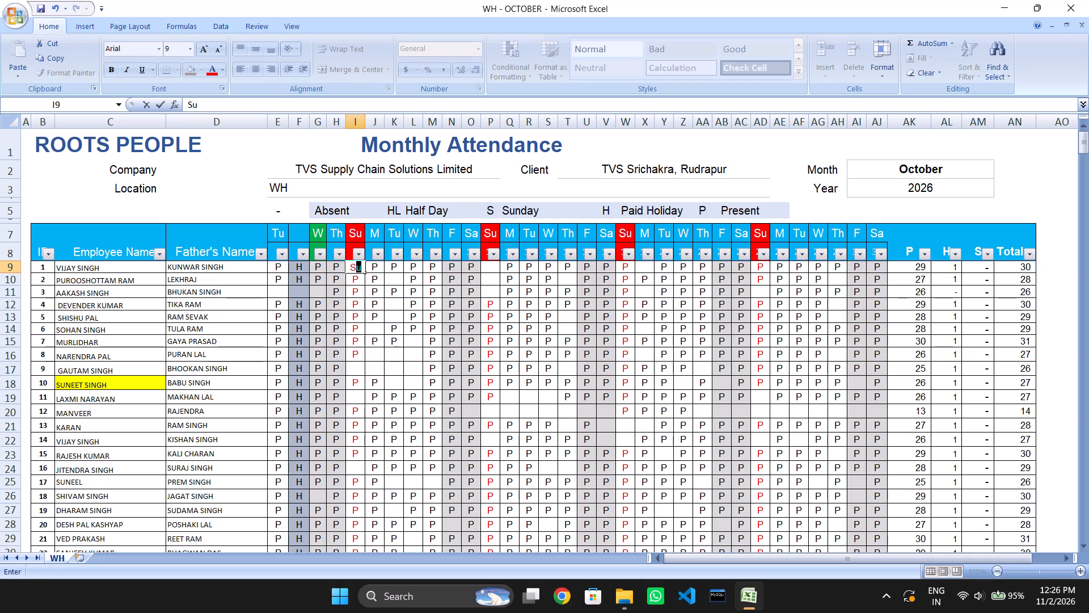
{"action": "key", "text": "BackSpace"}
{"action": "key", "text": "Down"}
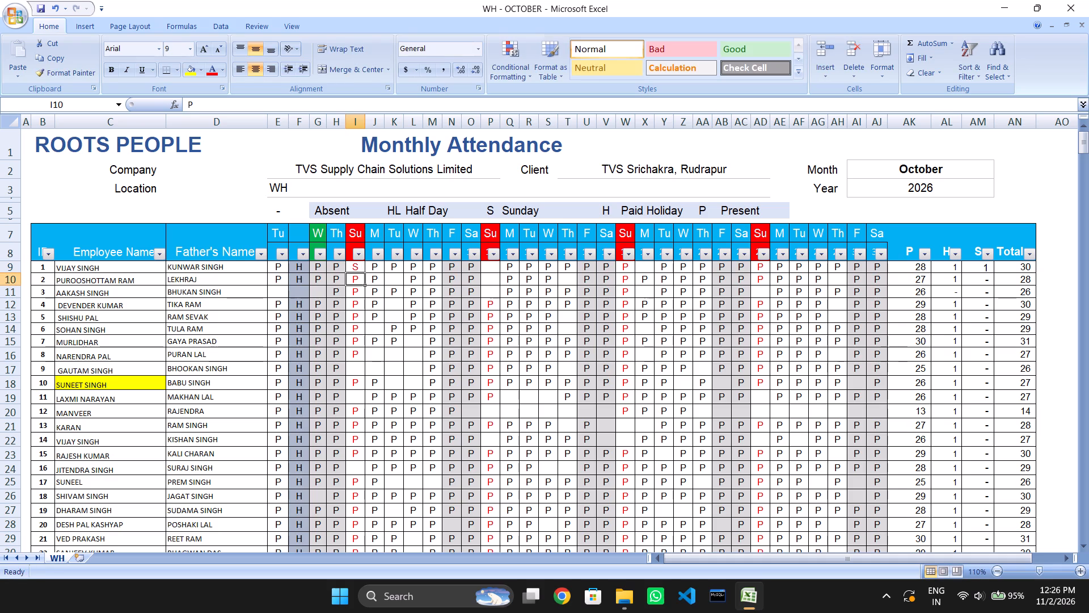
{"action": "key", "text": "s"}
{"action": "key", "text": "Down"}
{"action": "key", "text": "s"}
{"action": "key", "text": "Down"}
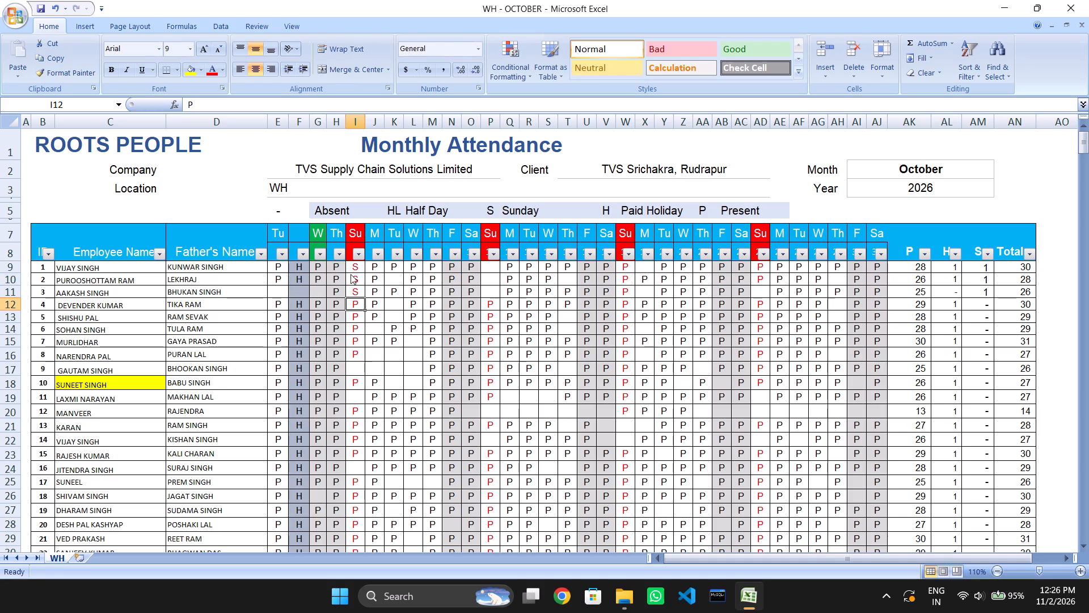
{"action": "key", "text": "s"}
{"action": "key", "text": "Down"}
{"action": "key", "text": "s"}
{"action": "key", "text": "Down"}
{"action": "key", "text": "s"}
{"action": "key", "text": "Down"}
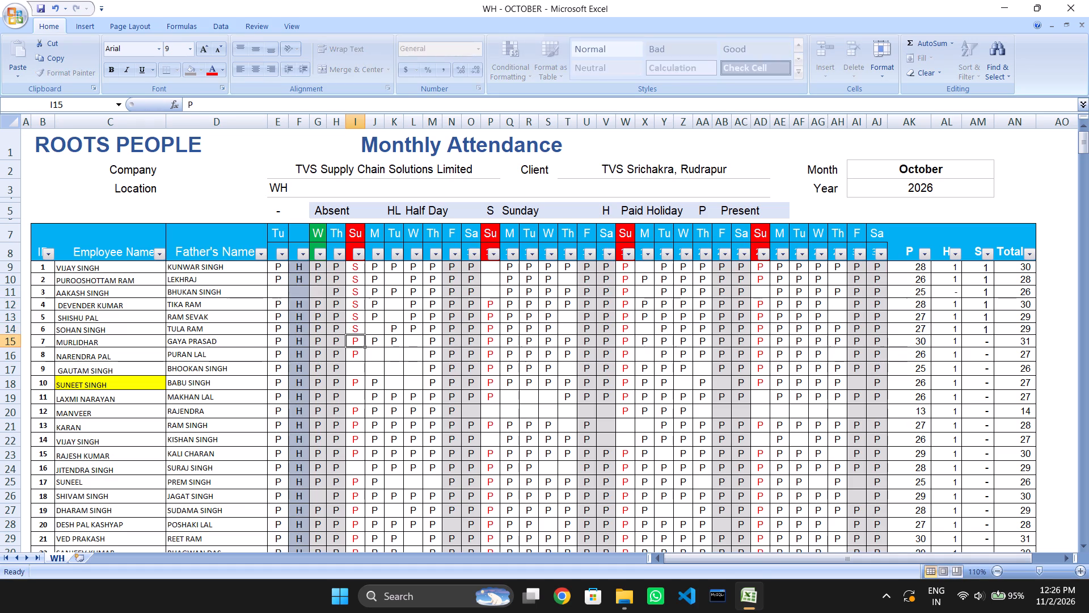
Replace P with S in column I for rows 15 to 22, leaving the blank cells in rows 17 and 19 empty.
{"action": "key", "text": "s"}
{"action": "key", "text": "Down"}
{"action": "key", "text": "s"}
{"action": "key", "text": "Down"}
{"action": "key", "text": "Down"}
{"action": "key", "text": "s"}
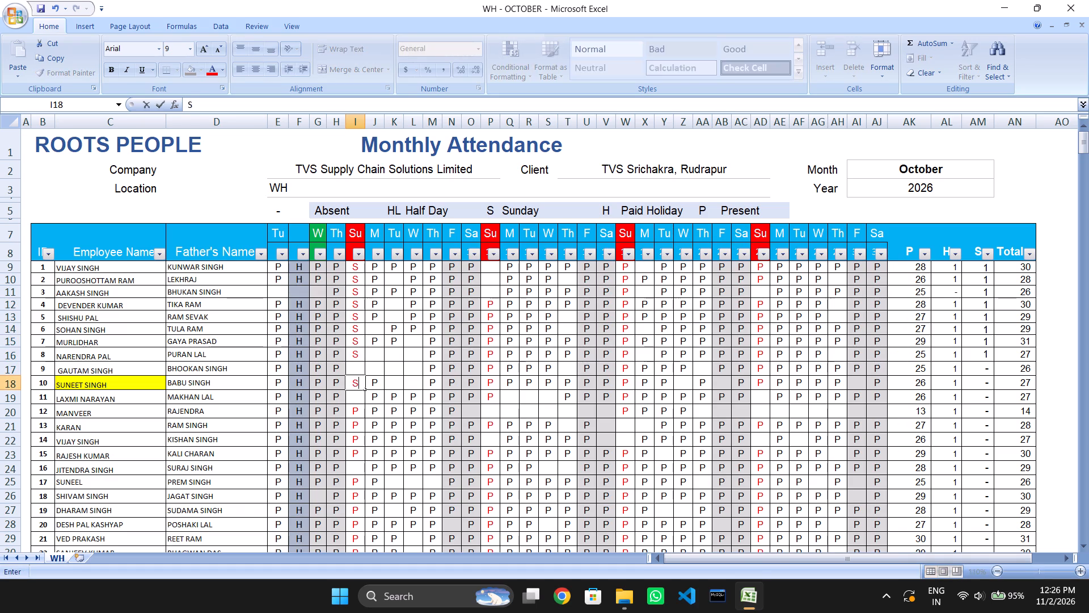
{"action": "key", "text": "Down"}
{"action": "key", "text": "Down"}
{"action": "key", "text": "s"}
{"action": "key", "text": "Down"}
{"action": "key", "text": "s"}
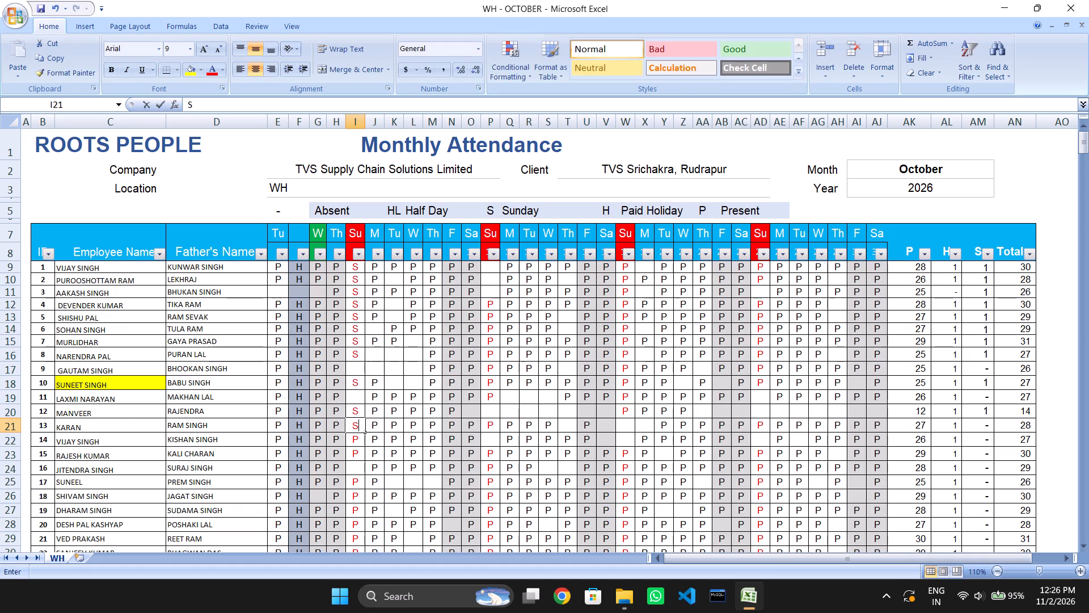
{"action": "key", "text": "Down"}
{"action": "key", "text": "s"}
{"action": "key", "text": "Down"}
Replace P with S in column I for rows 23 to 29, skipping the blank cell in row 24.
{"action": "key", "text": "s"}
{"action": "key", "text": "Down"}
{"action": "key", "text": "Down"}
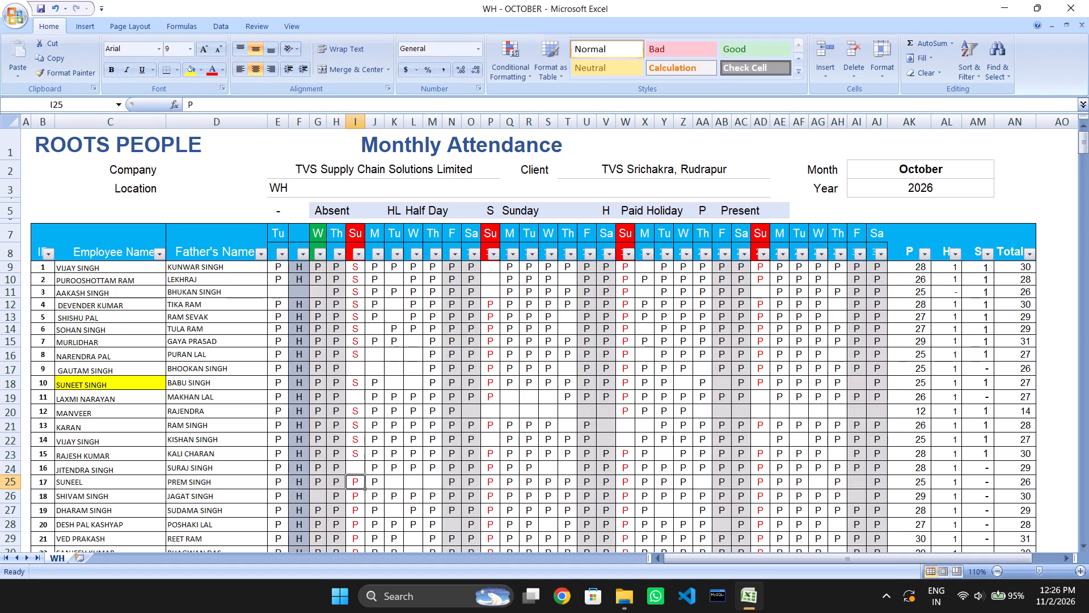
{"action": "key", "text": "s"}
{"action": "key", "text": "Down"}
{"action": "key", "text": "s"}
{"action": "key", "text": "Down"}
{"action": "key", "text": "s"}
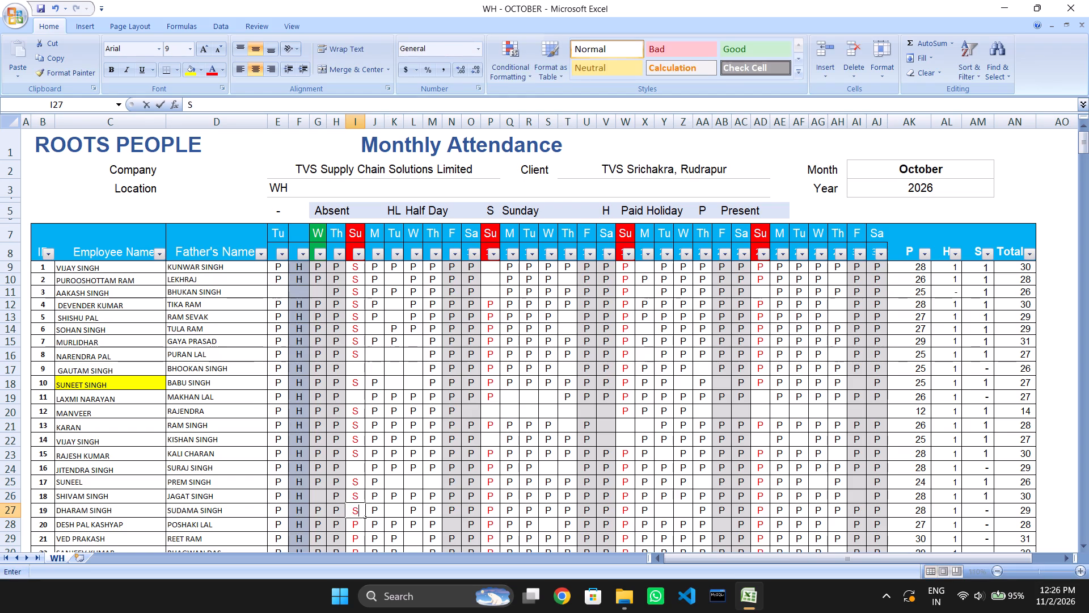
{"action": "key", "text": "Down"}
{"action": "key", "text": "s"}
{"action": "key", "text": "Down"}
{"action": "key", "text": "s"}
{"action": "key", "text": "Down"}
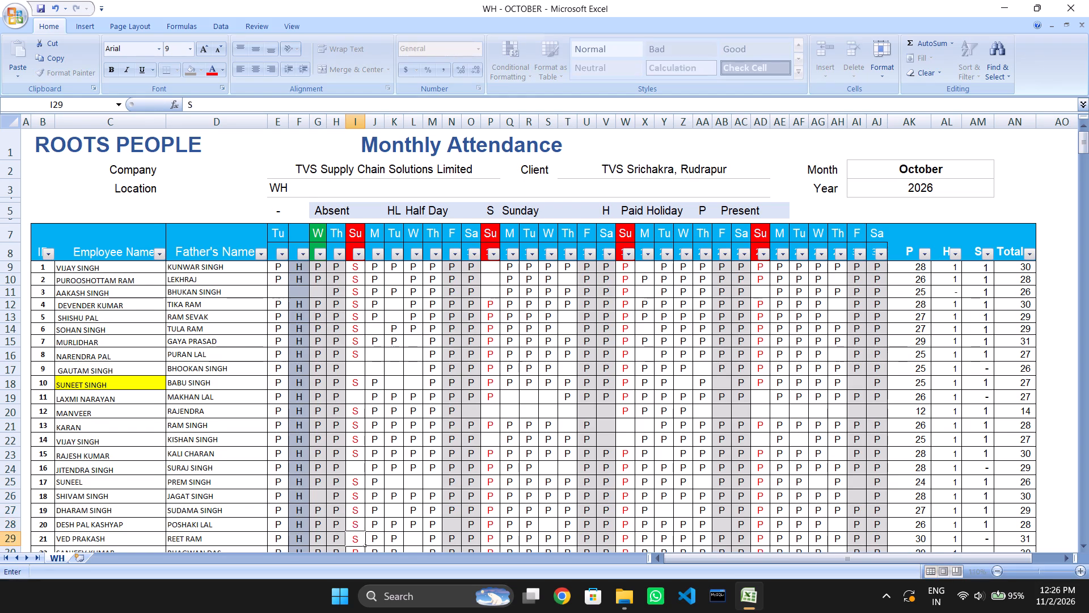
Change the first Sunday mark in column I from P to S for every worker in rows 30 to 36.
{"action": "key", "text": "s"}
{"action": "key", "text": "Down"}
{"action": "key", "text": "s"}
{"action": "key", "text": "Down"}
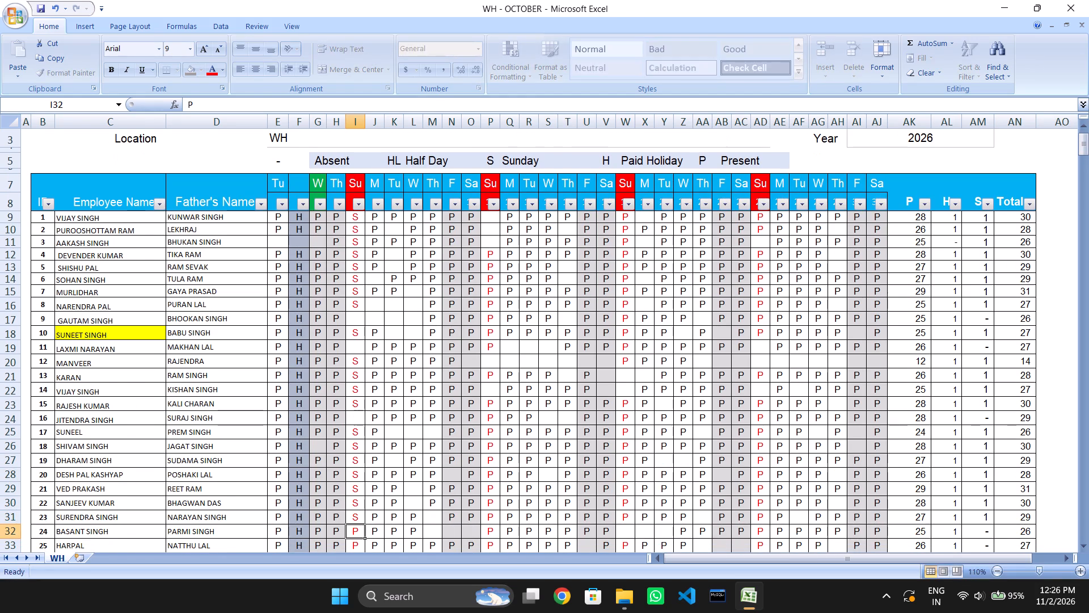
{"action": "key", "text": "s"}
{"action": "key", "text": "Down"}
{"action": "key", "text": "s"}
{"action": "key", "text": "Down"}
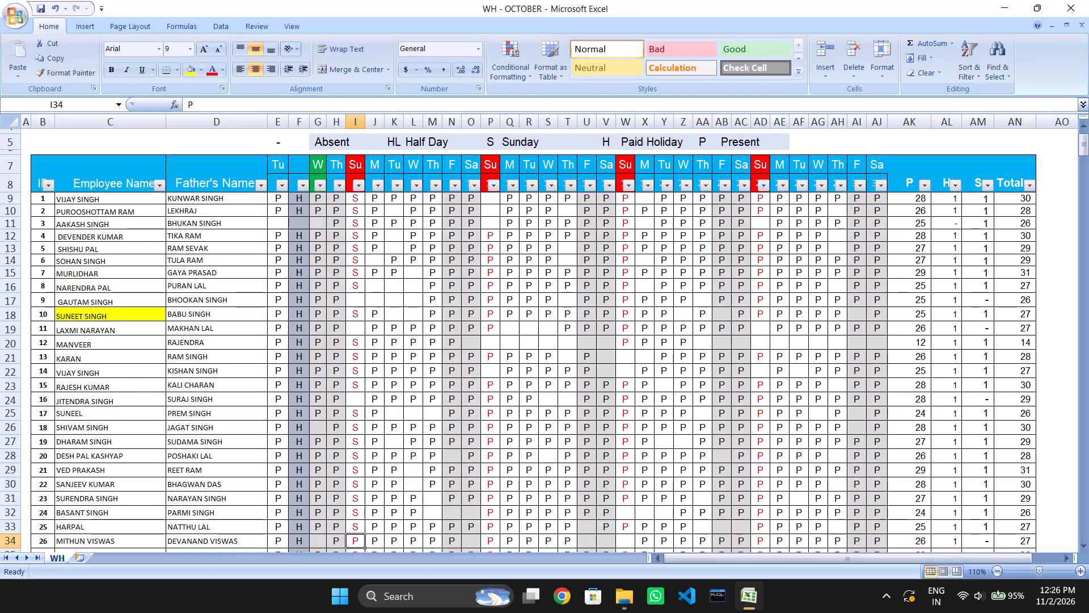
{"action": "key", "text": "s"}
{"action": "key", "text": "Down"}
{"action": "key", "text": "s"}
{"action": "key", "text": "Down"}
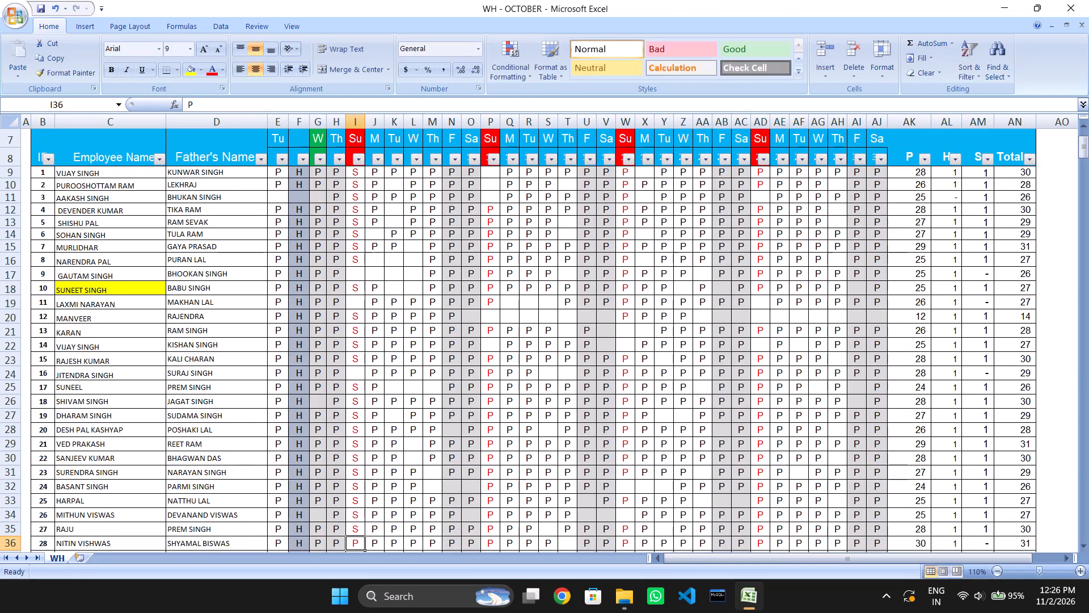
{"action": "key", "text": "s"}
{"action": "key", "text": "Down"}
Replace P with S in column I for rows 37 to 44, leaving the blank cells in rows 38 and 40 empty.
{"action": "key", "text": "s"}
{"action": "key", "text": "Down"}
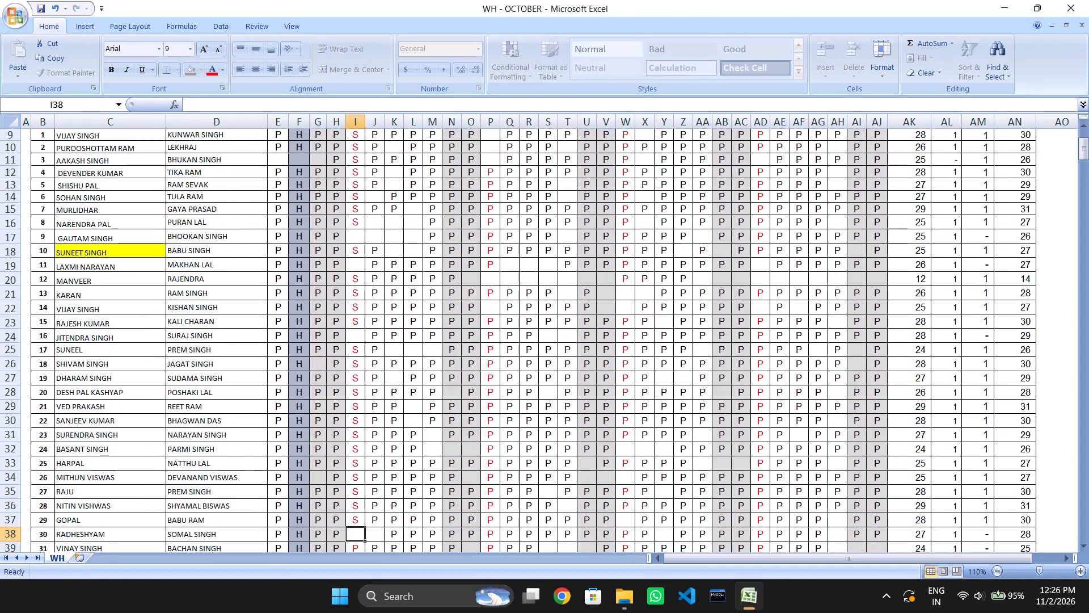
{"action": "key", "text": "Down"}
{"action": "key", "text": "s"}
{"action": "key", "text": "Down"}
{"action": "key", "text": "Down"}
{"action": "key", "text": "s"}
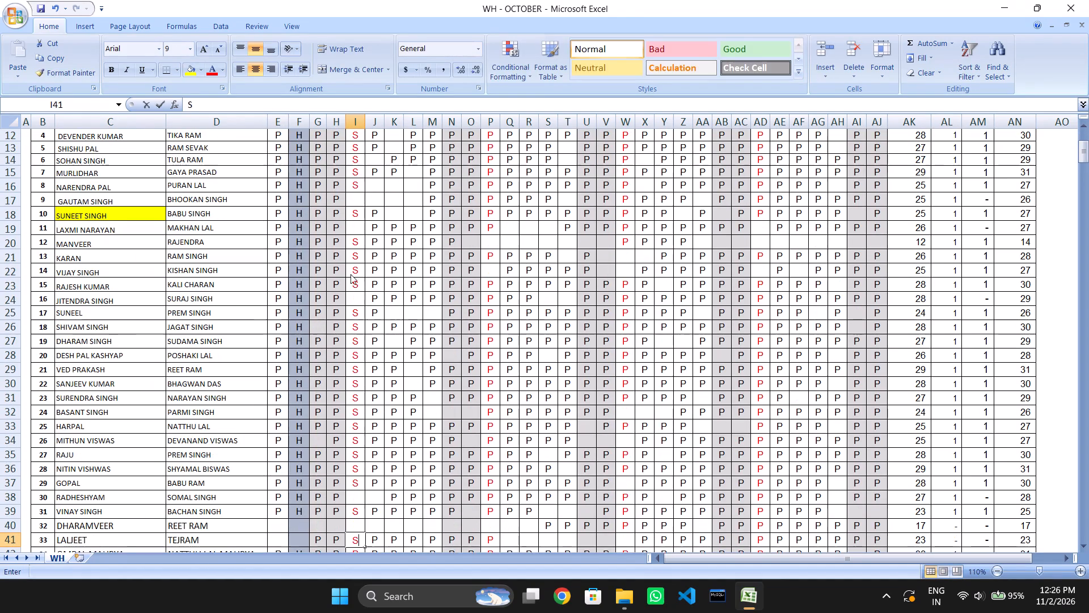
{"action": "key", "text": "Down"}
{"action": "key", "text": "s"}
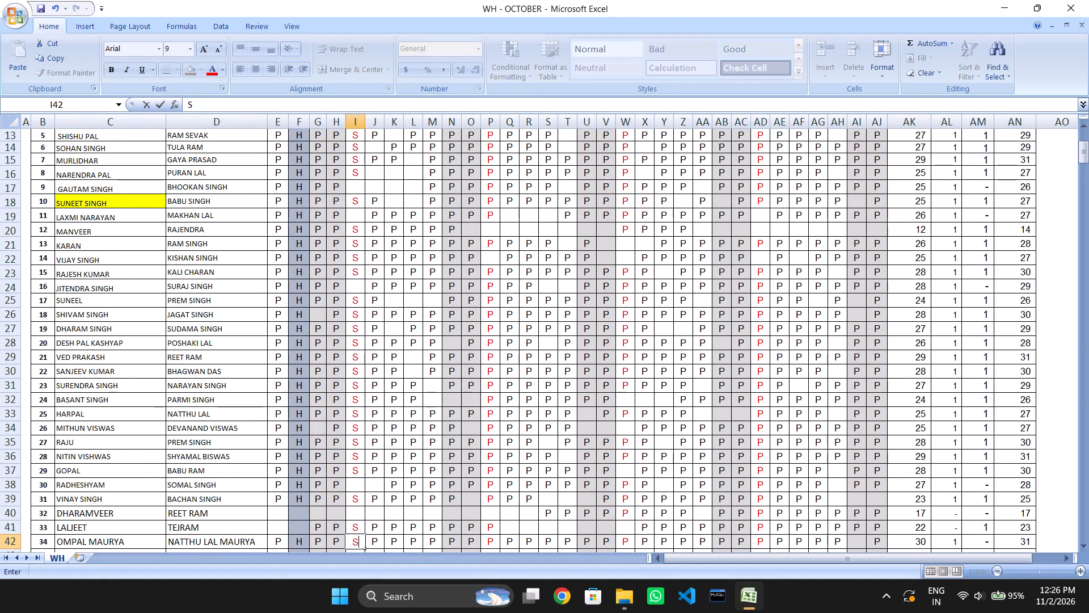
{"action": "key", "text": "Down"}
{"action": "key", "text": "s"}
{"action": "key", "text": "Down"}
{"action": "key", "text": "s"}
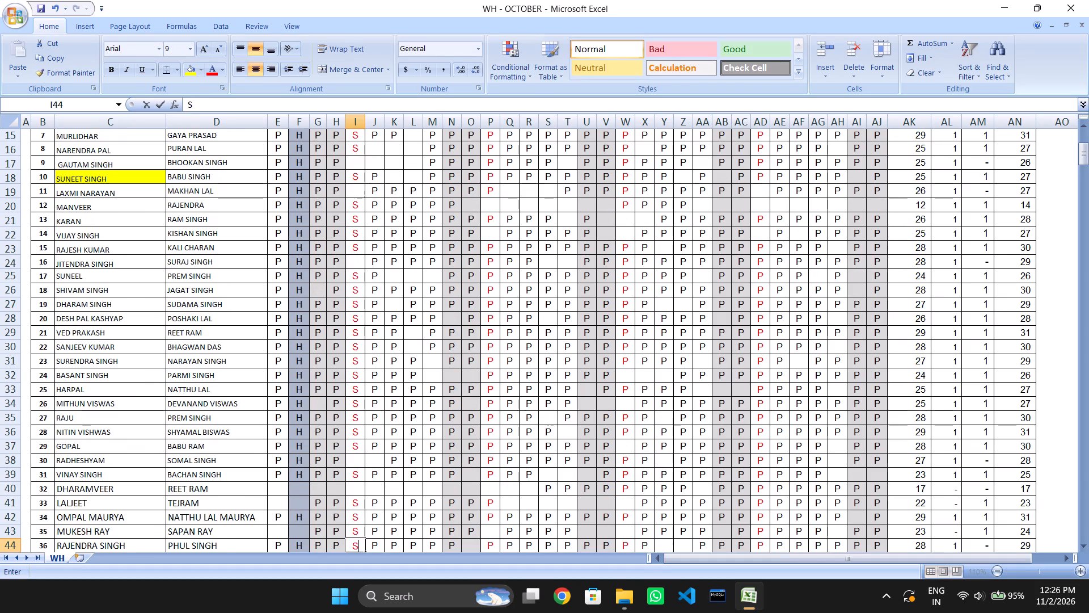
{"action": "key", "text": "Down"}
Replace P with S in column I for rows 45 to 50, skipping the blank cell in row 49.
{"action": "key", "text": "s"}
{"action": "key", "text": "Down"}
{"action": "key", "text": "s"}
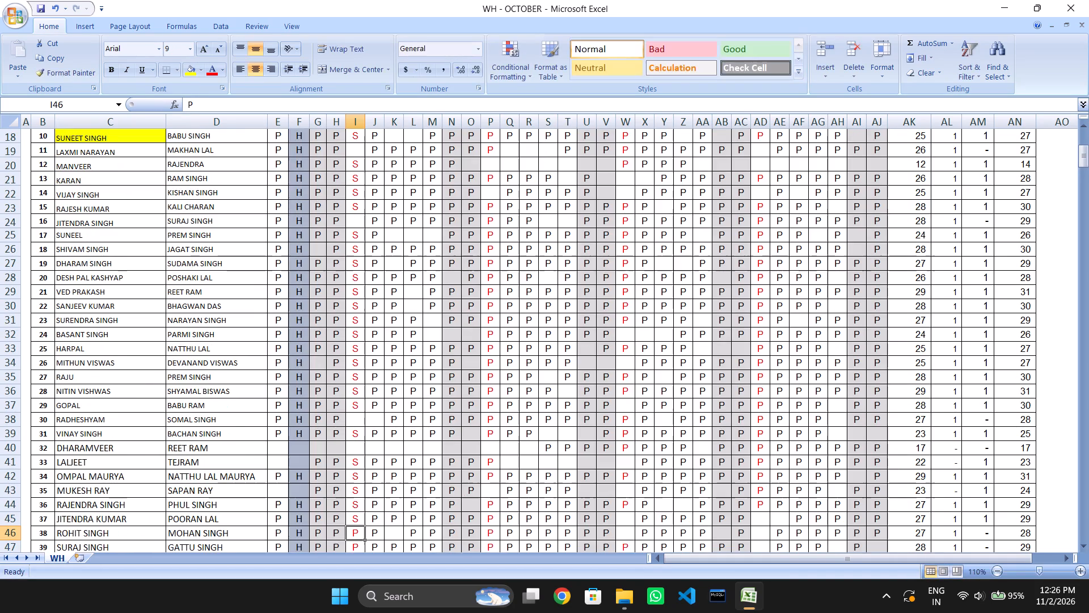
{"action": "key", "text": "Down"}
{"action": "key", "text": "s"}
{"action": "key", "text": "Down"}
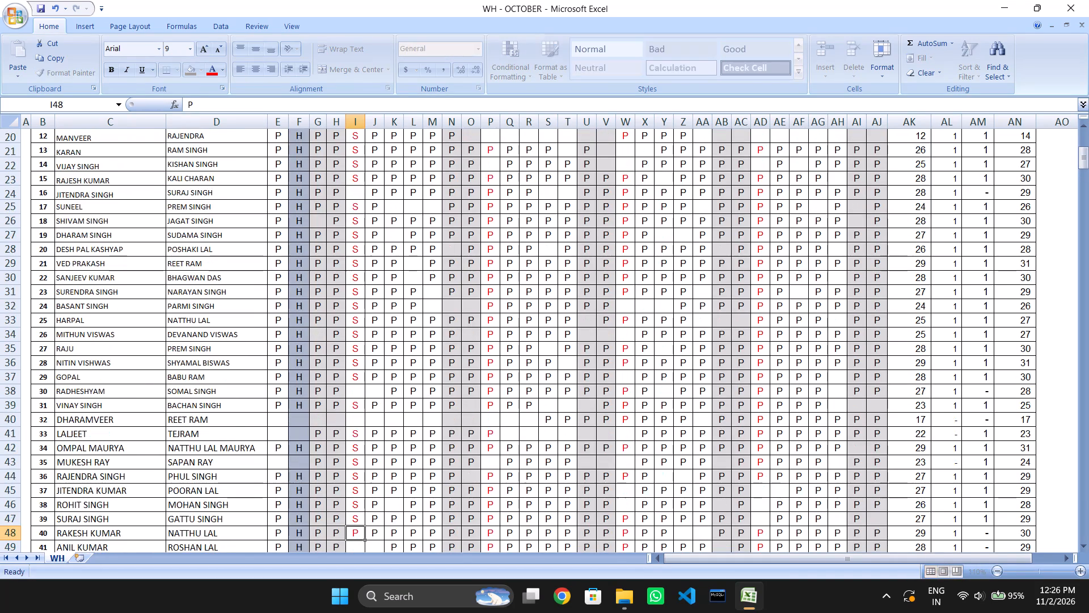
{"action": "key", "text": "s"}
{"action": "key", "text": "Down"}
{"action": "key", "text": "Down"}
{"action": "key", "text": "s"}
{"action": "key", "text": "Down"}
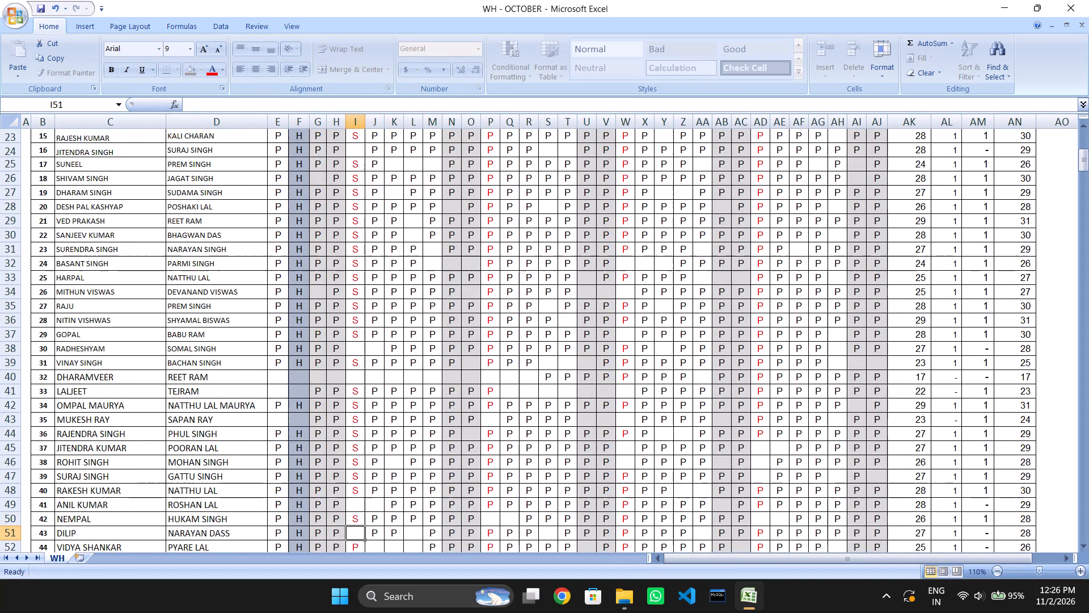
Enter S over the P marks in column I for rows 52 and 55 to 58, leaving blank cells empty.
{"action": "key", "text": "Down"}
{"action": "key", "text": "s"}
{"action": "key", "text": "Down"}
{"action": "key", "text": "Down"}
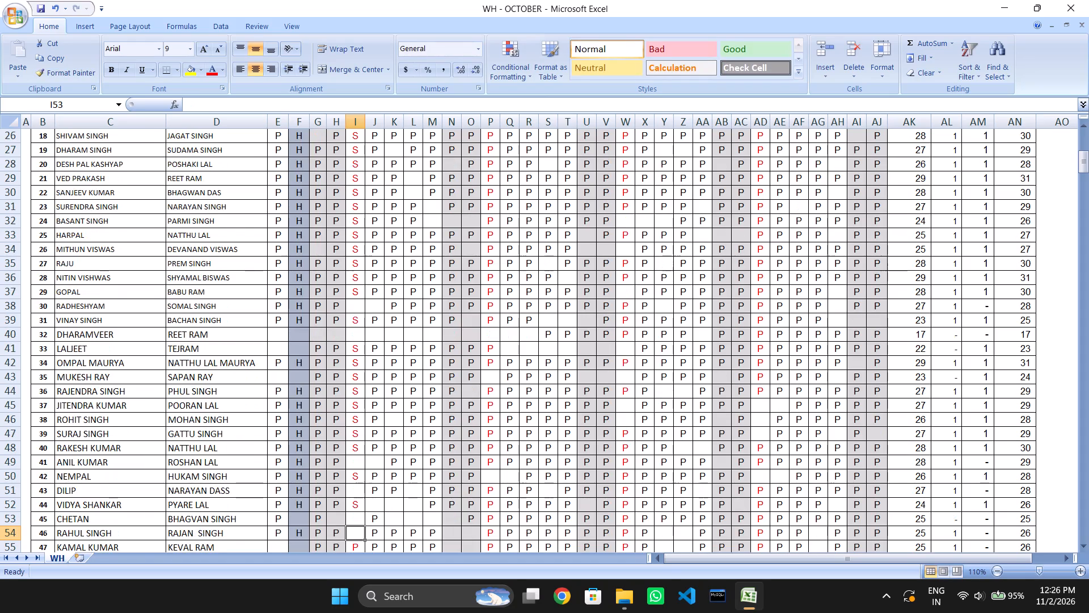
{"action": "key", "text": "Down"}
{"action": "key", "text": "s"}
{"action": "key", "text": "Down"}
{"action": "key", "text": "s"}
{"action": "key", "text": "Down"}
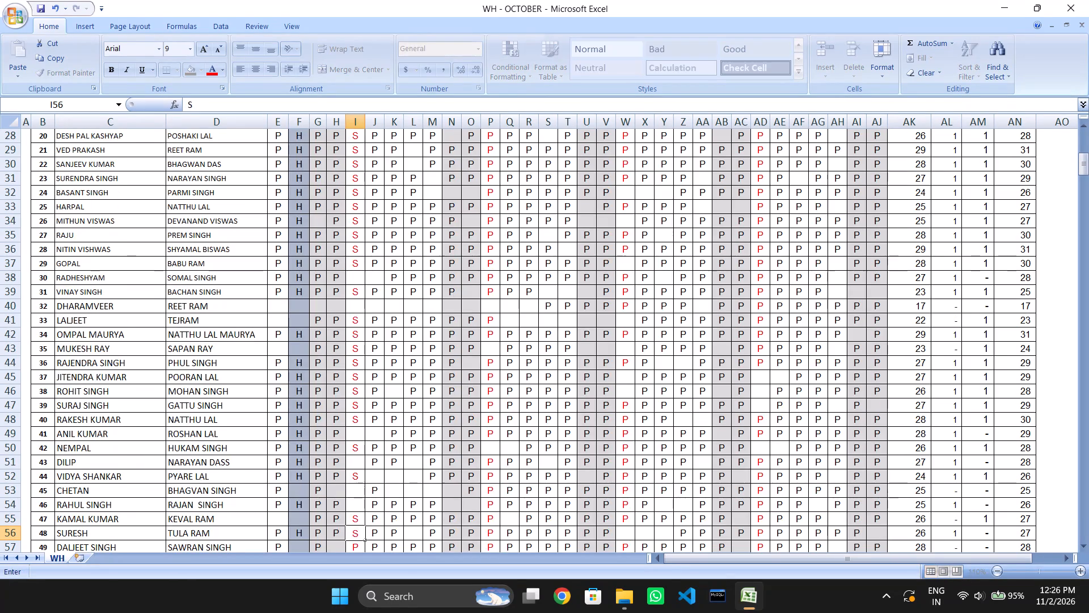
{"action": "key", "text": "s"}
{"action": "key", "text": "Down"}
{"action": "key", "text": "s"}
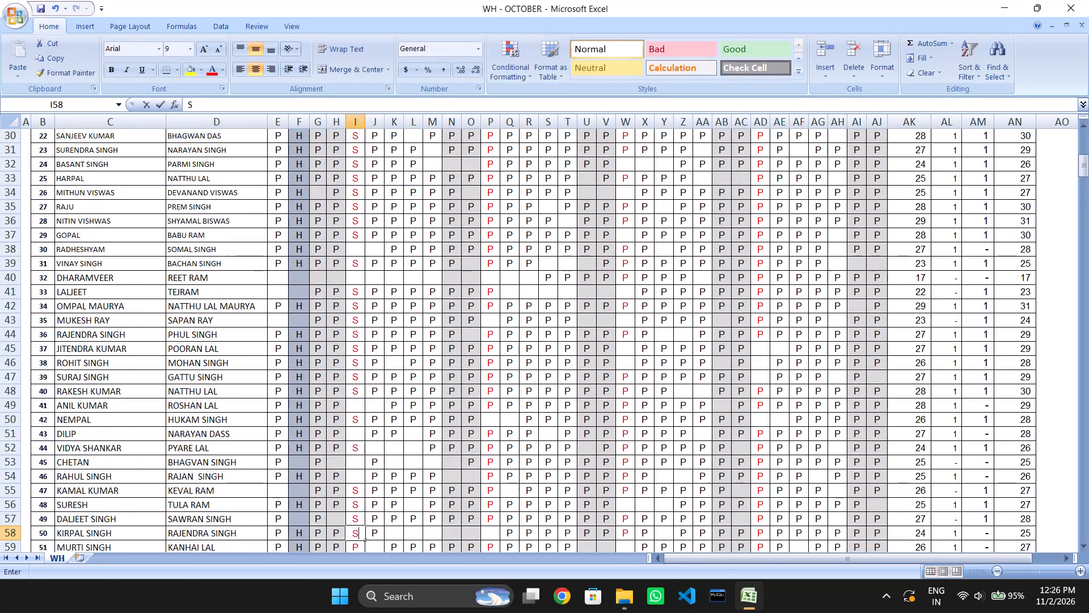
{"action": "key", "text": "Down"}
Change the first Sunday mark in column I from P to S for every worker in rows 59 to 65.
{"action": "key", "text": "s"}
{"action": "key", "text": "Down"}
{"action": "key", "text": "s"}
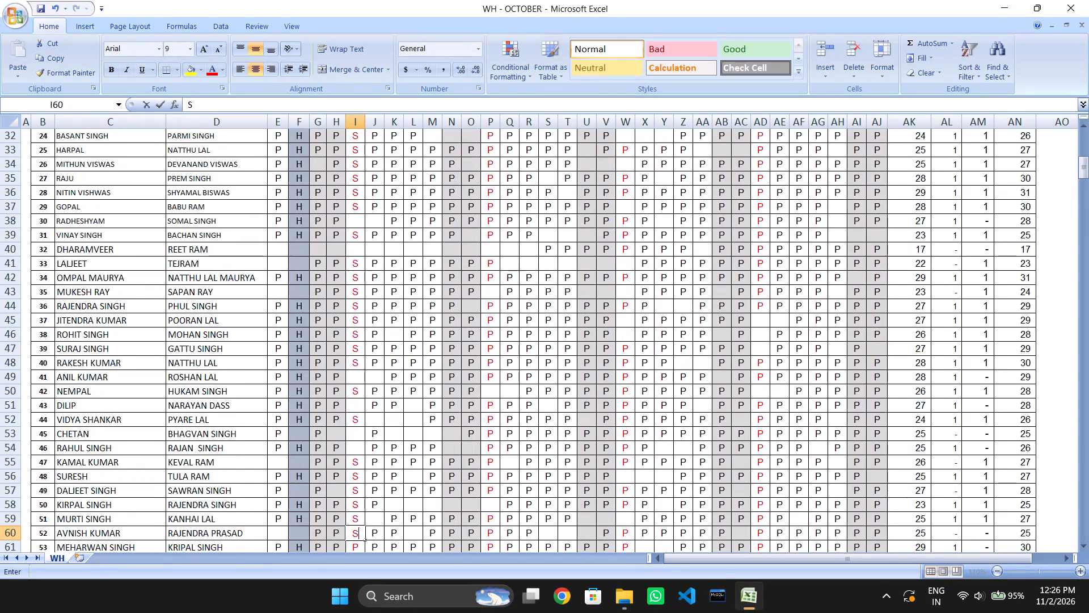
{"action": "key", "text": "Down"}
{"action": "key", "text": "s"}
{"action": "key", "text": "Down"}
{"action": "key", "text": "s"}
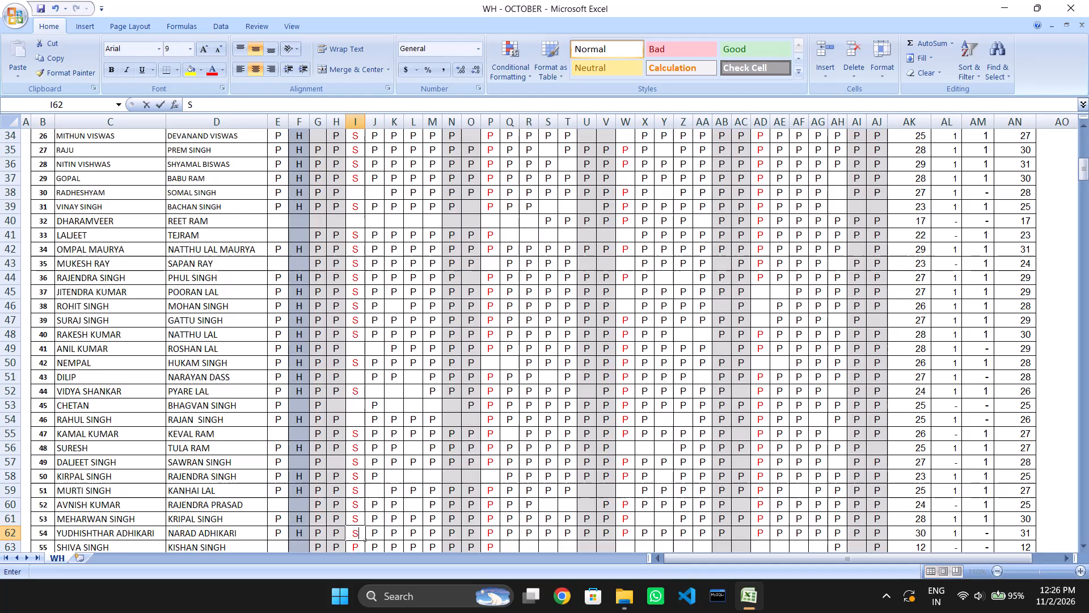
{"action": "key", "text": "Down"}
{"action": "key", "text": "s"}
{"action": "key", "text": "Down"}
{"action": "key", "text": "s"}
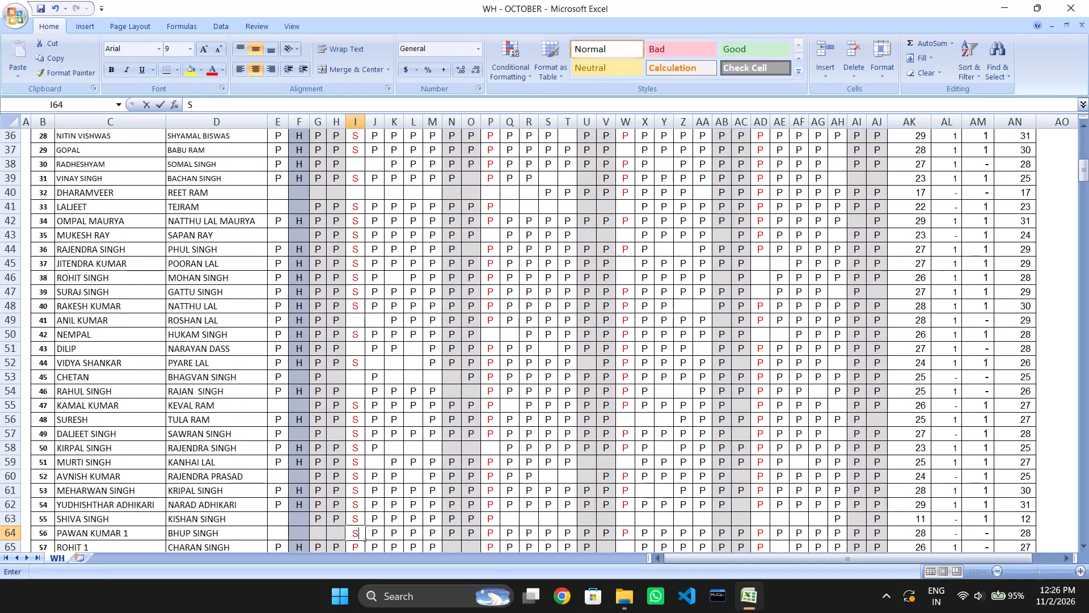
{"action": "key", "text": "Down"}
{"action": "key", "text": "s"}
{"action": "key", "text": "Down"}
Replace P with S in column I for rows 66 to 72, leaving the blank cells in rows 67 and 71 empty.
{"action": "key", "text": "s"}
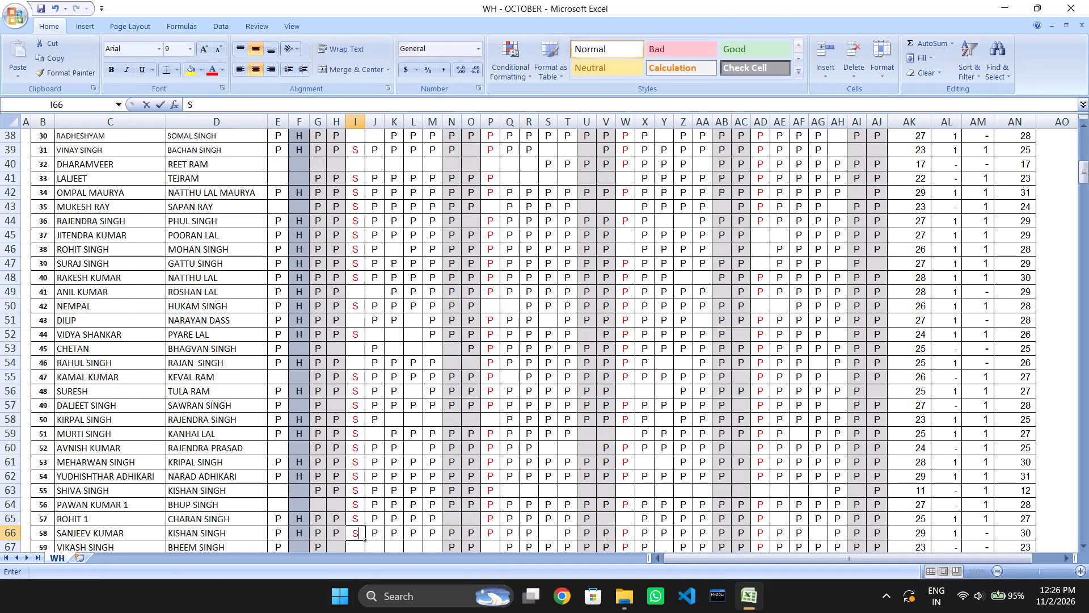
{"action": "key", "text": "Down"}
{"action": "key", "text": "Down"}
{"action": "key", "text": "s"}
{"action": "key", "text": "Down"}
{"action": "key", "text": "s"}
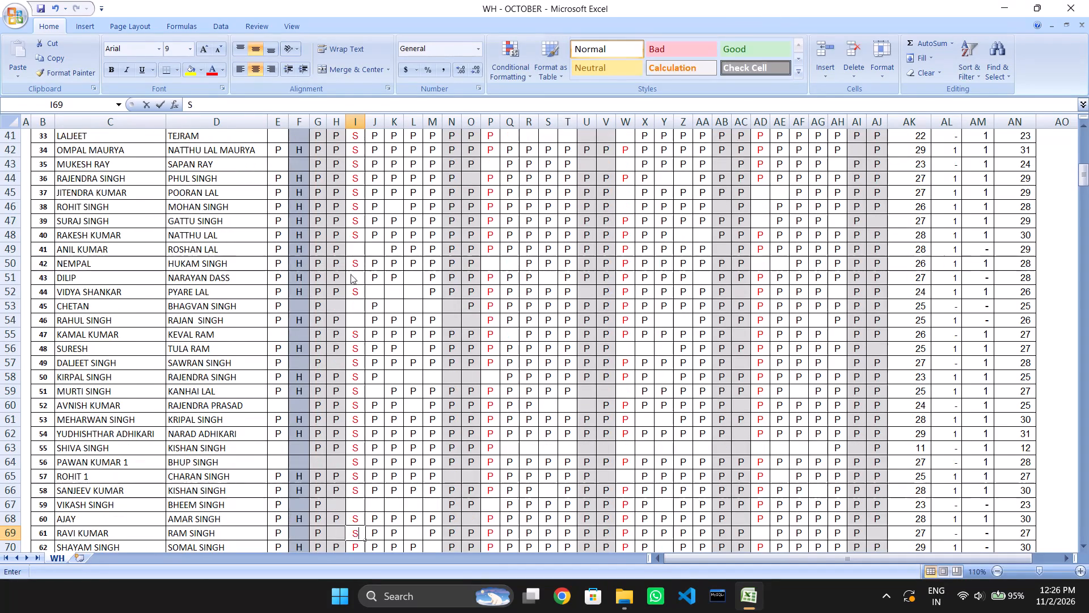
{"action": "key", "text": "Down"}
{"action": "key", "text": "s"}
{"action": "key", "text": "Down"}
{"action": "key", "text": "Down"}
{"action": "key", "text": "s"}
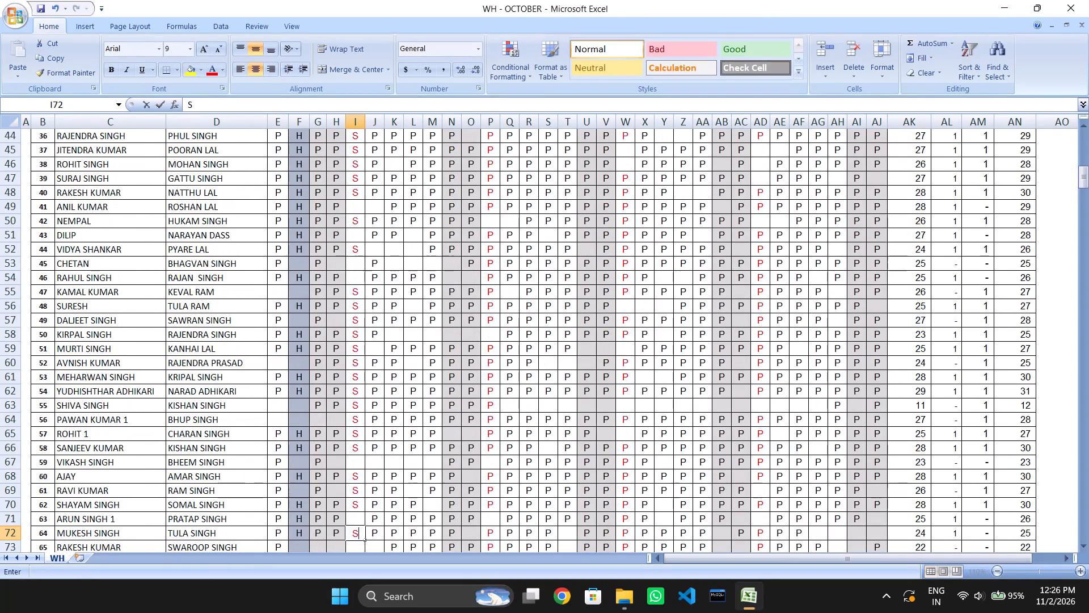
{"action": "key", "text": "Down"}
Enter S over the P marks in column I for rows 75 and 78, skipping the blank cells around them.
{"action": "key", "text": "Down"}
{"action": "key", "text": "Down"}
{"action": "key", "text": "s"}
{"action": "key", "text": "Down"}
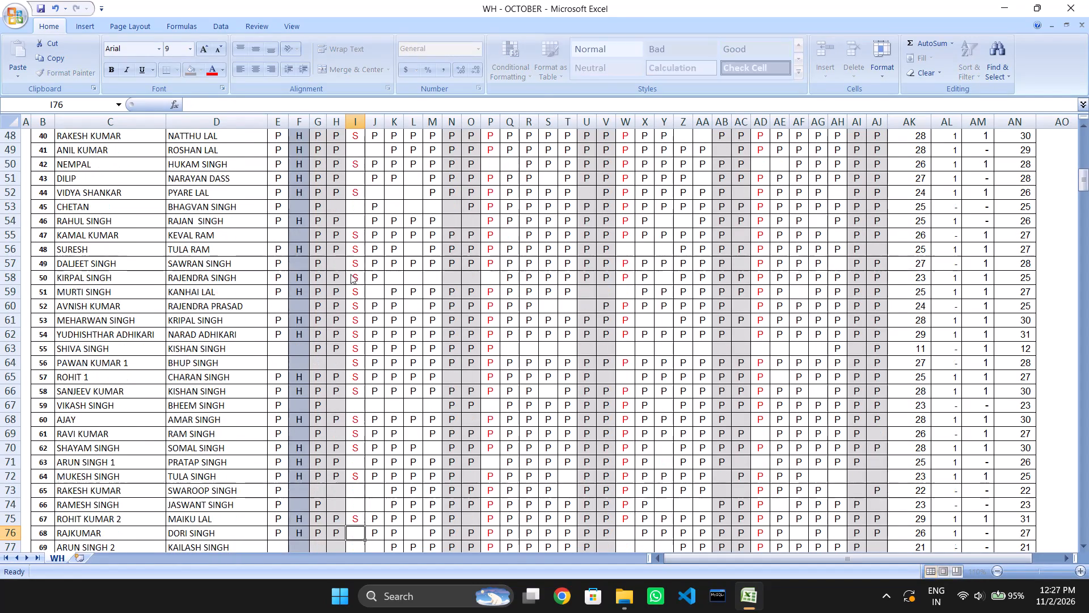
{"action": "key", "text": "Down"}
{"action": "key", "text": "Down"}
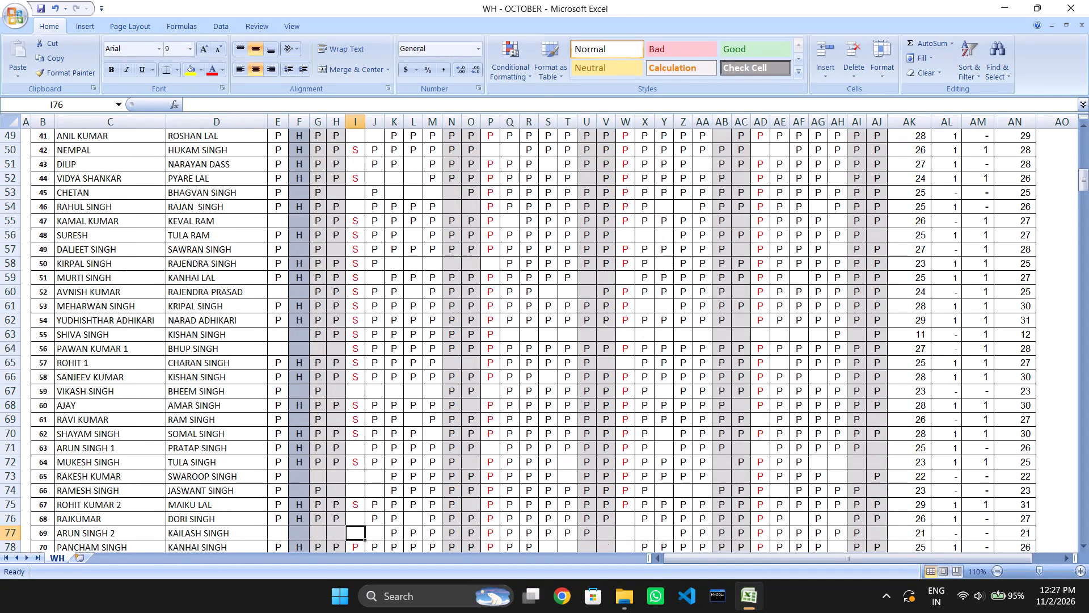
{"action": "key", "text": "s"}
{"action": "key", "text": "Down"}
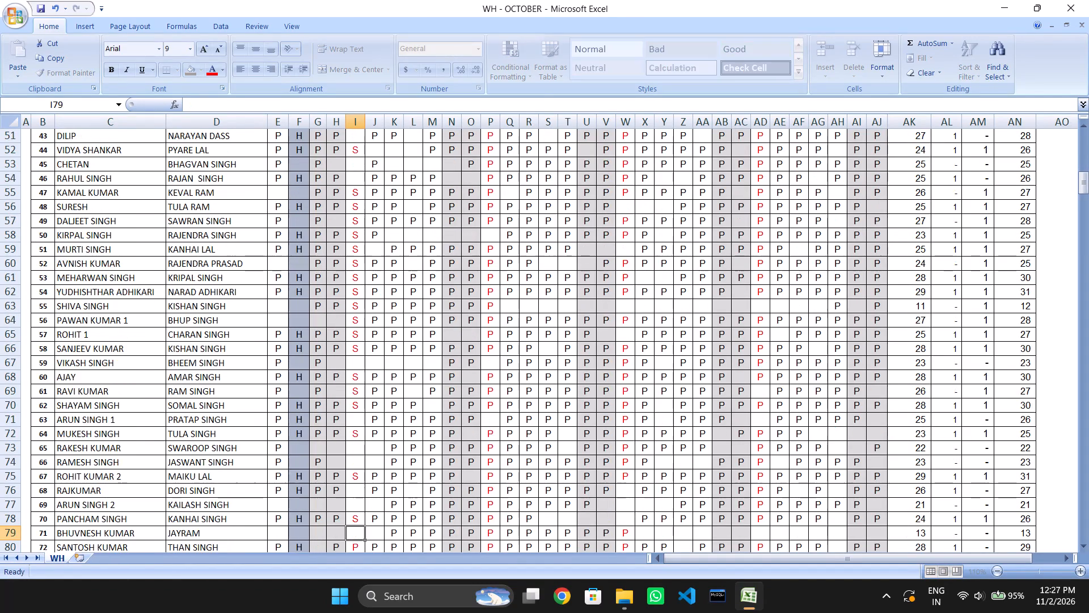
Replace the remaining P marks in column I with S for rows 80 to 82, continuing to the last worker's row.
{"action": "key", "text": "Down"}
{"action": "key", "text": "s"}
{"action": "key", "text": "Down"}
{"action": "key", "text": "s"}
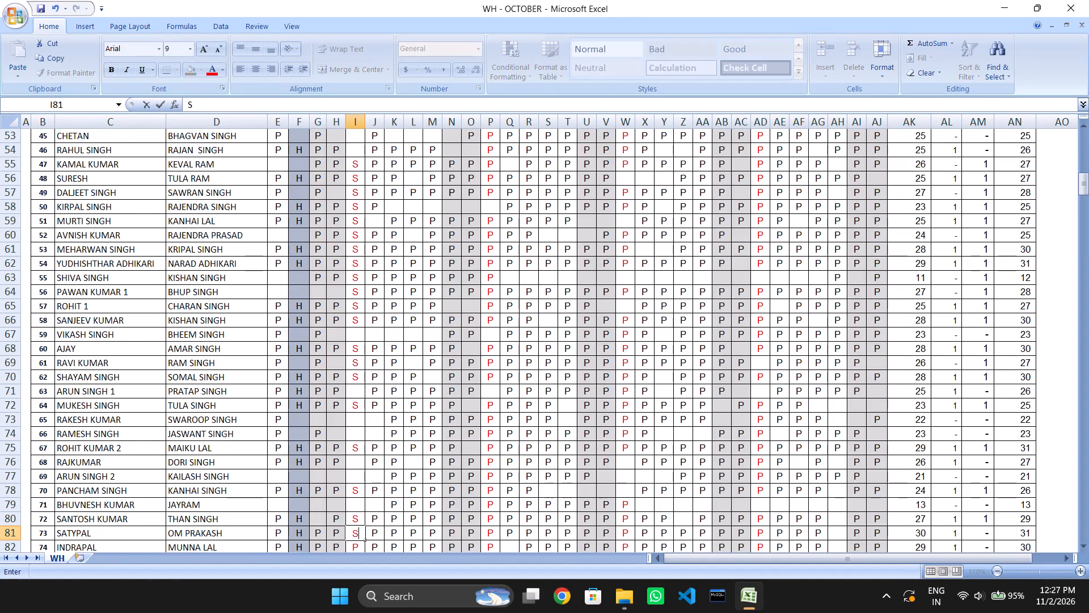
{"action": "key", "text": "Down"}
{"action": "key", "text": "s"}
{"action": "key", "text": "Down"}
{"action": "key", "text": "Down"}
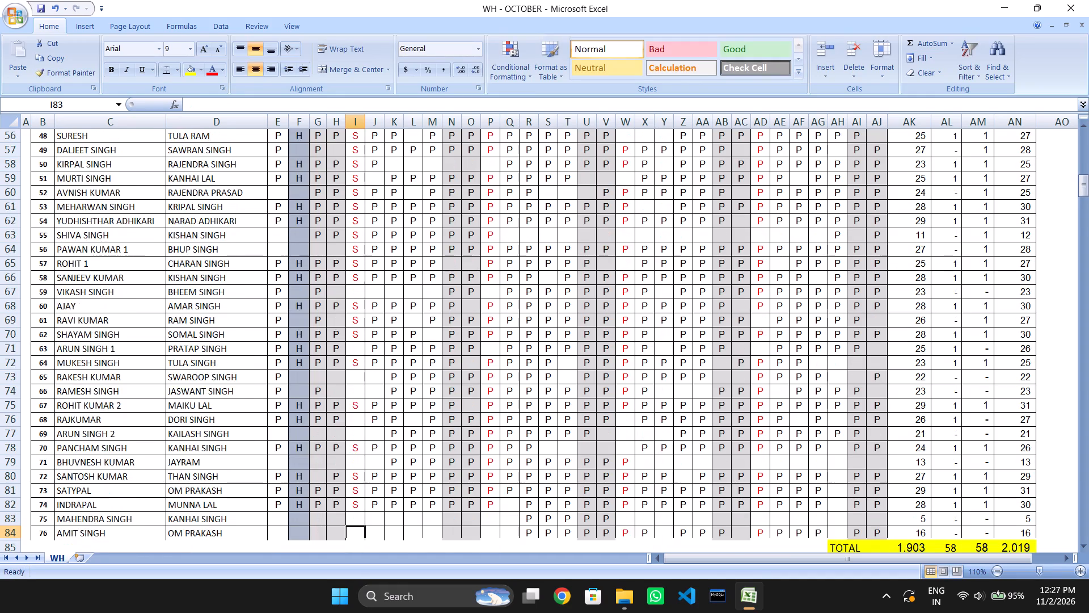
{"action": "key", "text": "Down"}
{"action": "key", "text": "Up"}
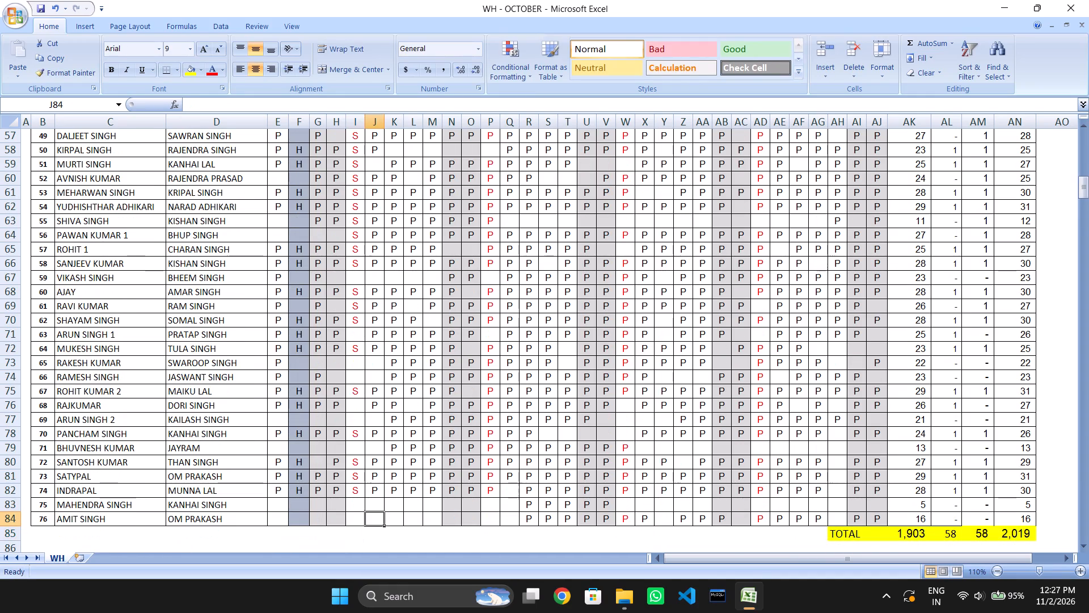
Replace P with S in the second Sunday column, P, for rows 82, 81 and 80, working upward.
{"action": "key", "text": "Right"}
{"action": "key", "text": "Right"}
{"action": "key", "text": "Right"}
{"action": "key", "text": "Right"}
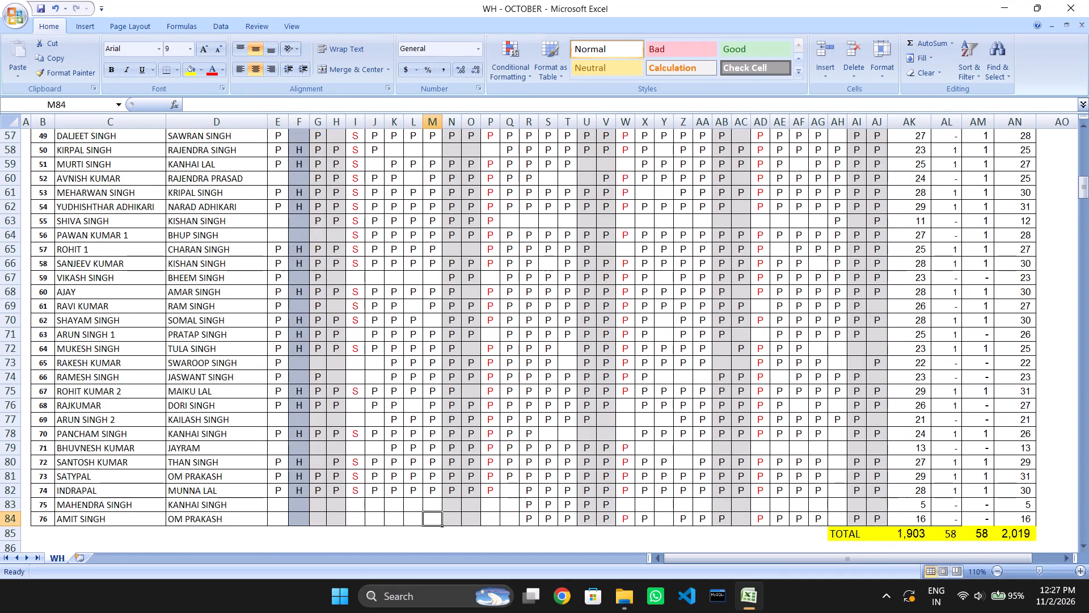
{"action": "key", "text": "Right"}
{"action": "key", "text": "Right"}
{"action": "key", "text": "Right"}
{"action": "key", "text": "Up"}
{"action": "key", "text": "Up"}
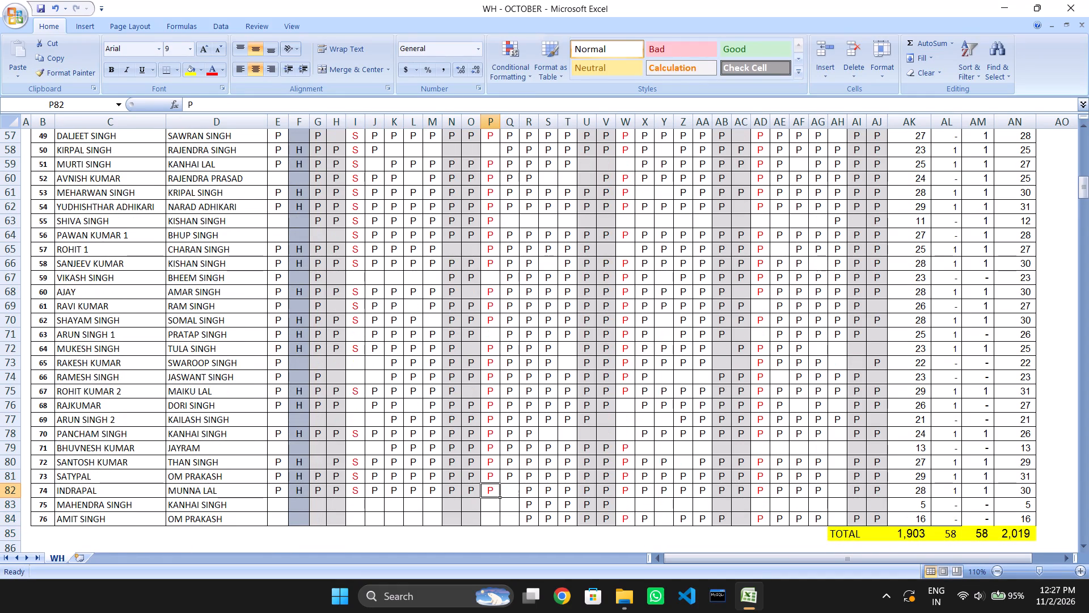
{"action": "key", "text": "s"}
{"action": "key", "text": "BackSpace"}
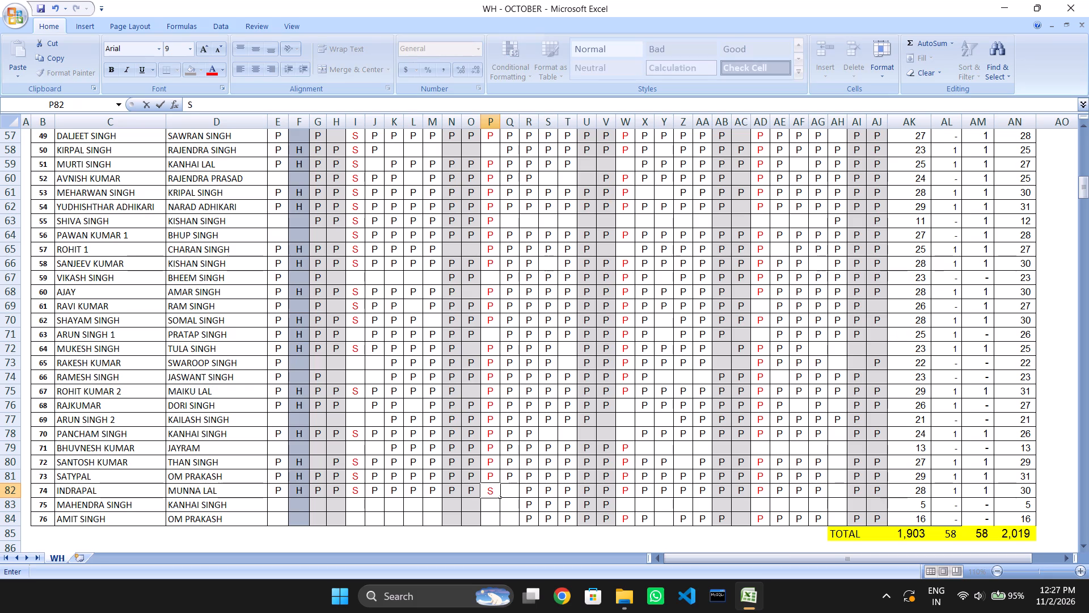
{"action": "key", "text": "Up"}
{"action": "key", "text": "s"}
{"action": "key", "text": "Up"}
{"action": "key", "text": "s"}
{"action": "key", "text": "Up"}
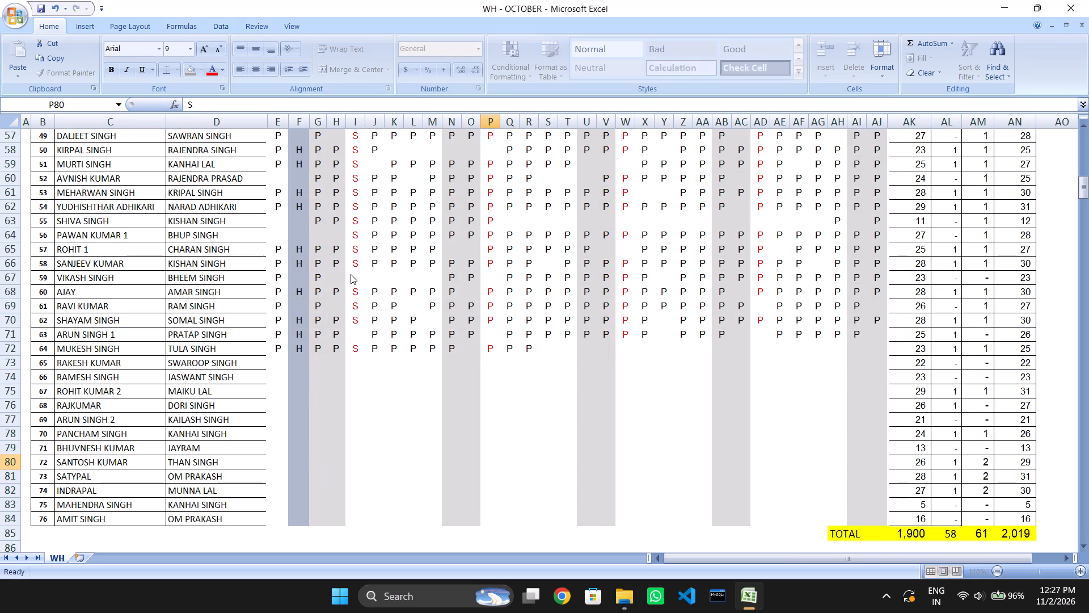
Change the P marks in column P to S for every worker from row 79 up to row 72.
{"action": "key", "text": "s"}
{"action": "key", "text": "Up"}
{"action": "key", "text": "s"}
{"action": "key", "text": "Up"}
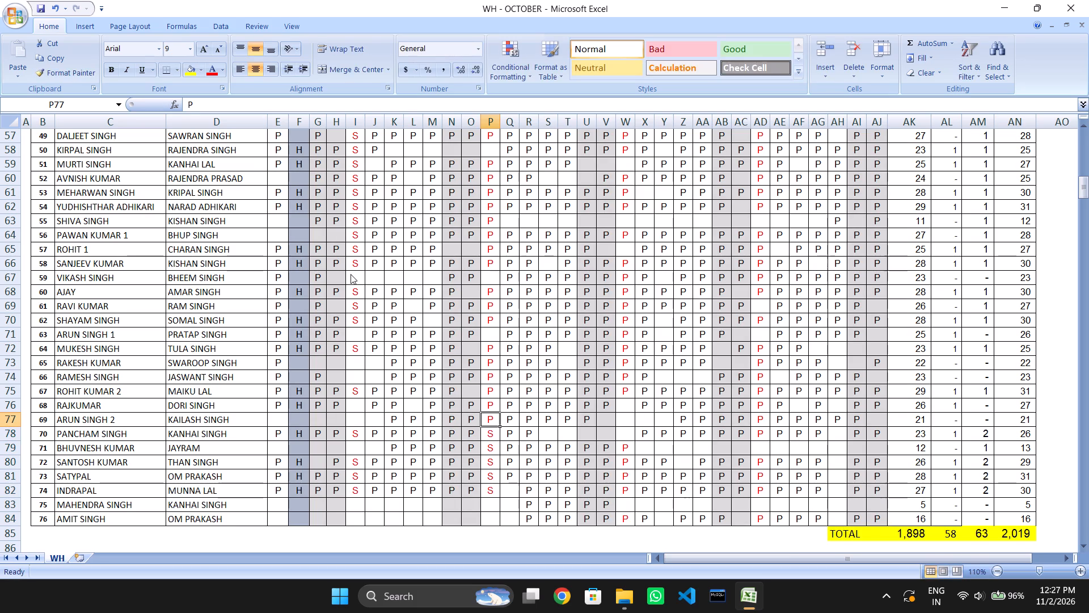
{"action": "key", "text": "s"}
{"action": "key", "text": "Up"}
{"action": "key", "text": "s"}
{"action": "key", "text": "Up"}
{"action": "key", "text": "s"}
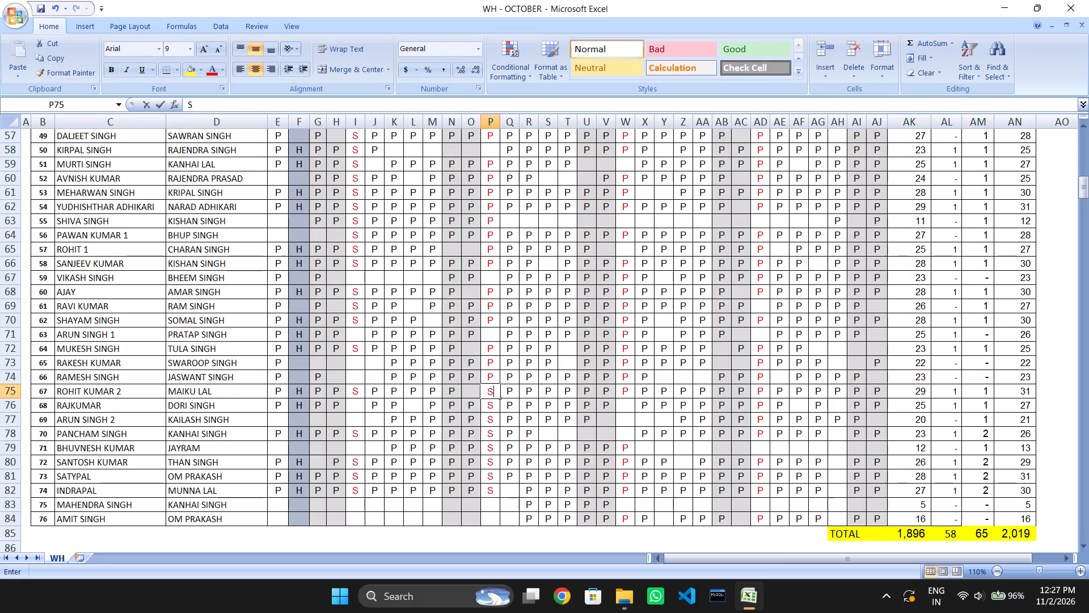
{"action": "key", "text": "Up"}
{"action": "key", "text": "s"}
{"action": "key", "text": "Up"}
{"action": "key", "text": "s"}
{"action": "key", "text": "Up"}
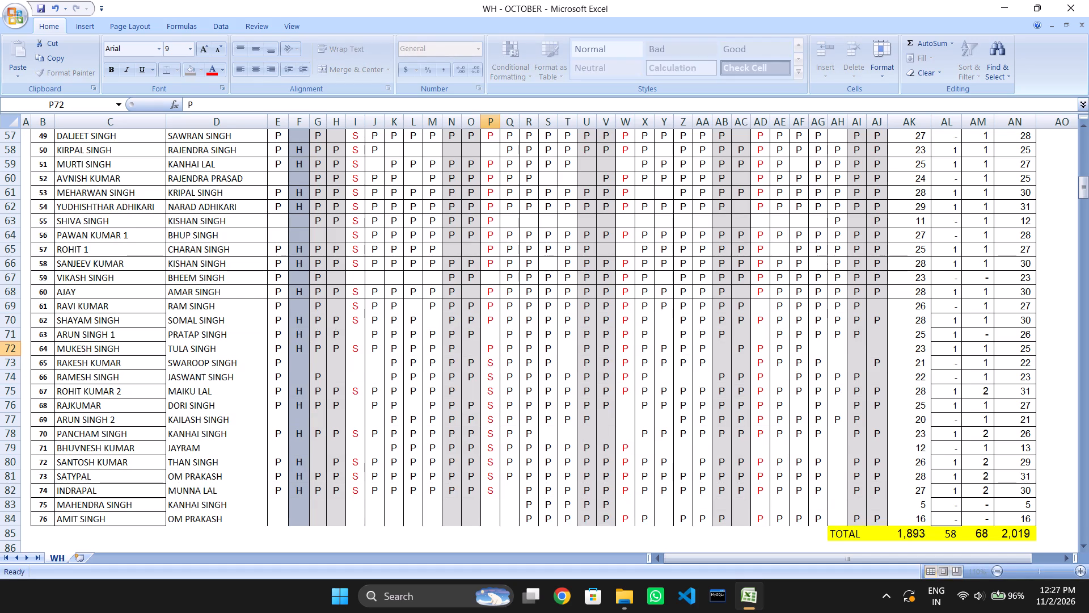
{"action": "key", "text": "s"}
{"action": "key", "text": "Up"}
Replace P with S in column P for rows 70 up to 65, leaving the blank cells in rows 71 and 67 empty.
{"action": "key", "text": "Up"}
{"action": "key", "text": "s"}
{"action": "key", "text": "Up"}
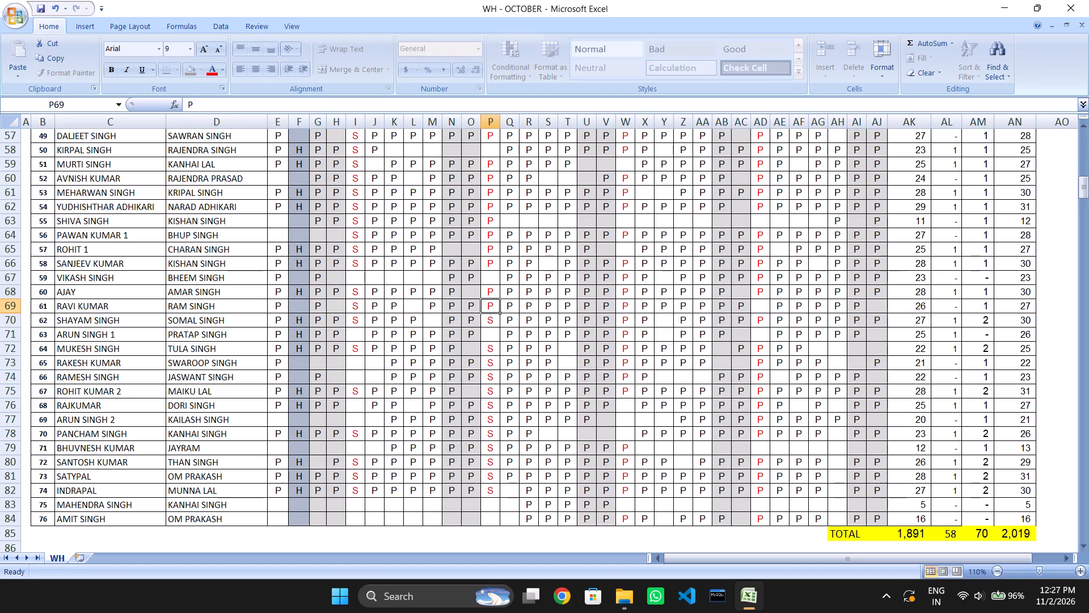
{"action": "key", "text": "s"}
{"action": "key", "text": "Up"}
{"action": "key", "text": "s"}
{"action": "key", "text": "Up"}
{"action": "key", "text": "Up"}
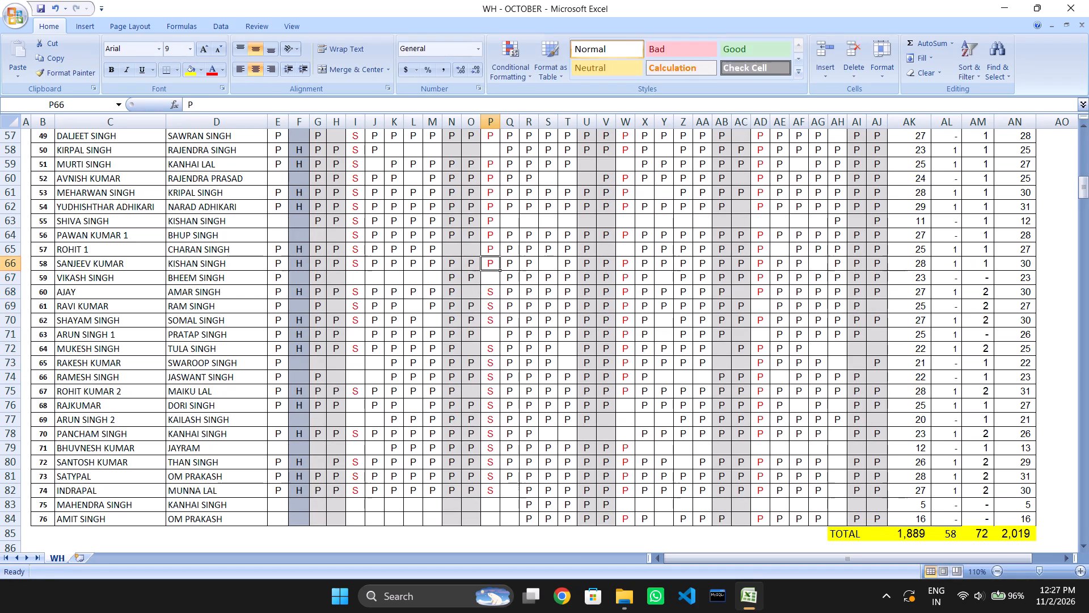
{"action": "key", "text": "s"}
{"action": "key", "text": "Up"}
{"action": "key", "text": "s"}
{"action": "key", "text": "Up"}
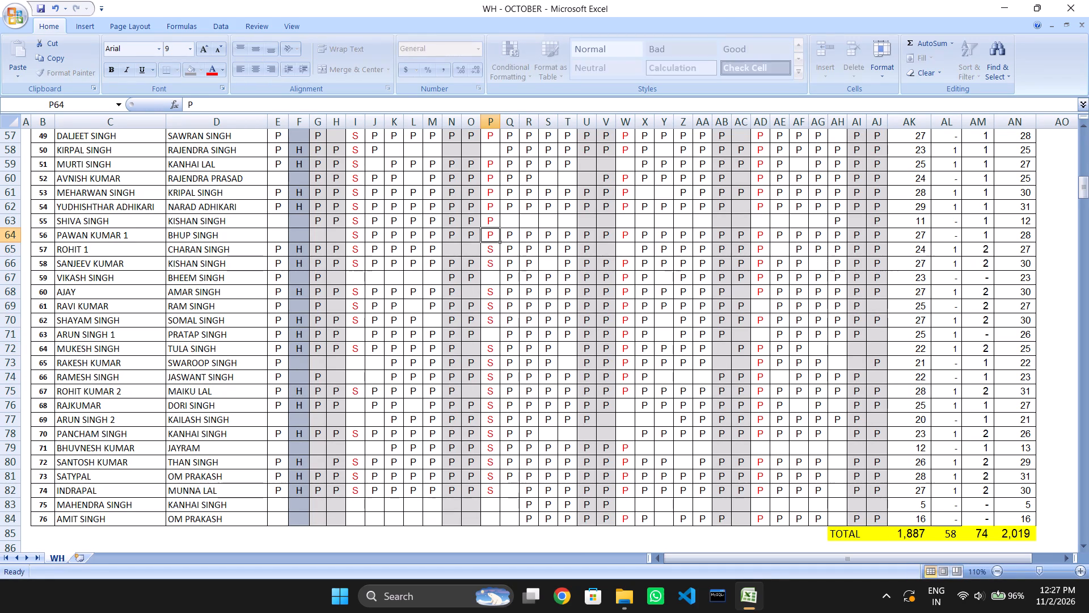
Enter S over the P marks in column P for rows 64 up to 59.
{"action": "key", "text": "s"}
{"action": "key", "text": "Up"}
{"action": "key", "text": "s"}
{"action": "key", "text": "Up"}
{"action": "key", "text": "s"}
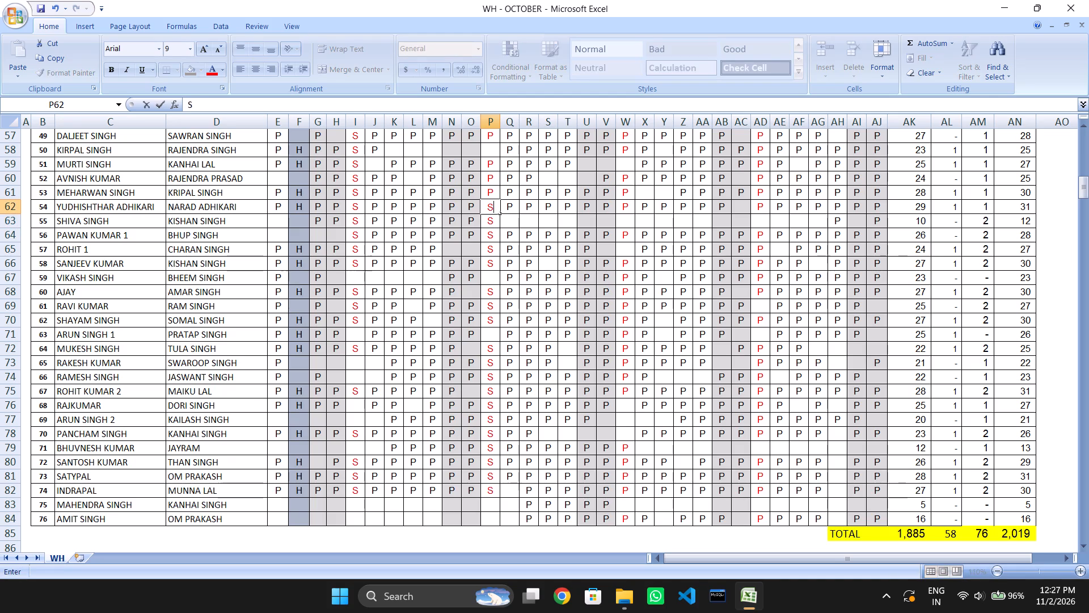
{"action": "key", "text": "Up"}
{"action": "key", "text": "s"}
{"action": "key", "text": "Up"}
{"action": "key", "text": "s"}
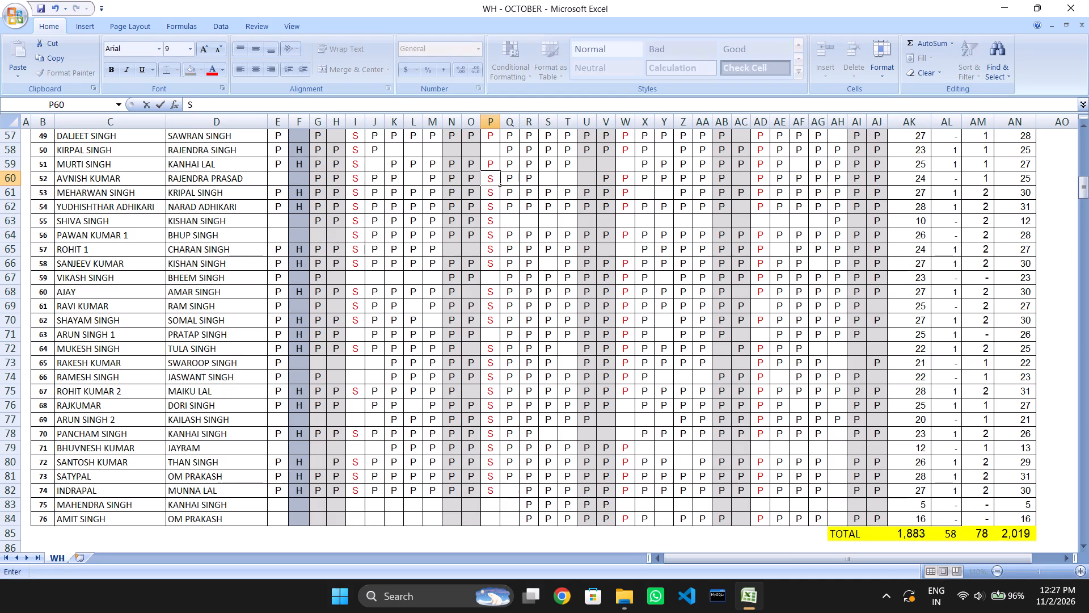
{"action": "key", "text": "Up"}
{"action": "key", "text": "s"}
{"action": "key", "text": "Up"}
Change P to S in column P for rows 57 up to 51, leaving the blank cell in row 58 empty.
{"action": "key", "text": "Up"}
{"action": "key", "text": "s"}
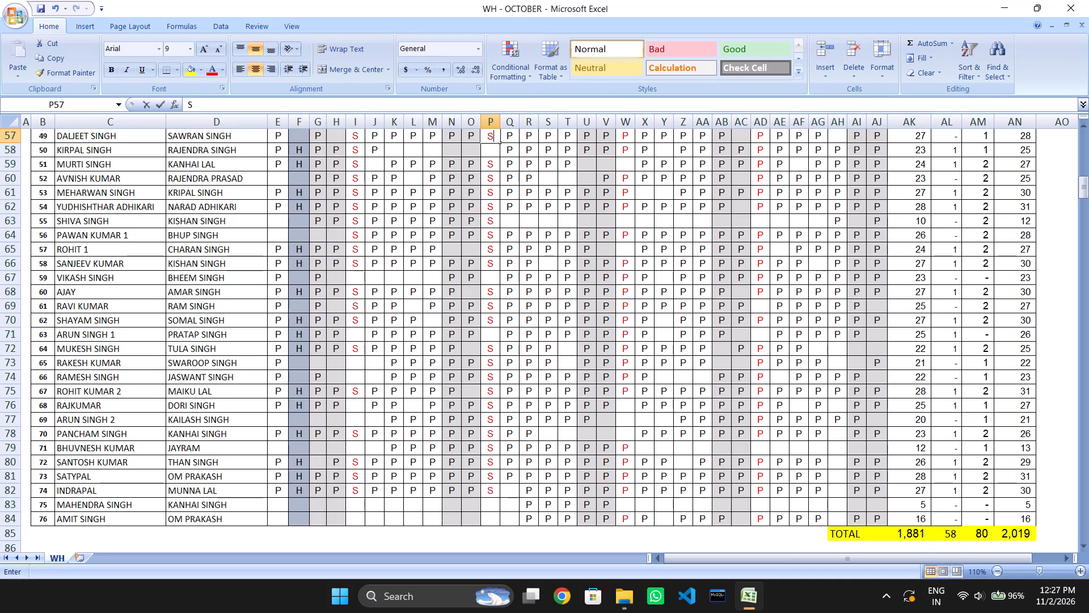
{"action": "key", "text": "Up"}
{"action": "key", "text": "s"}
{"action": "key", "text": "Up"}
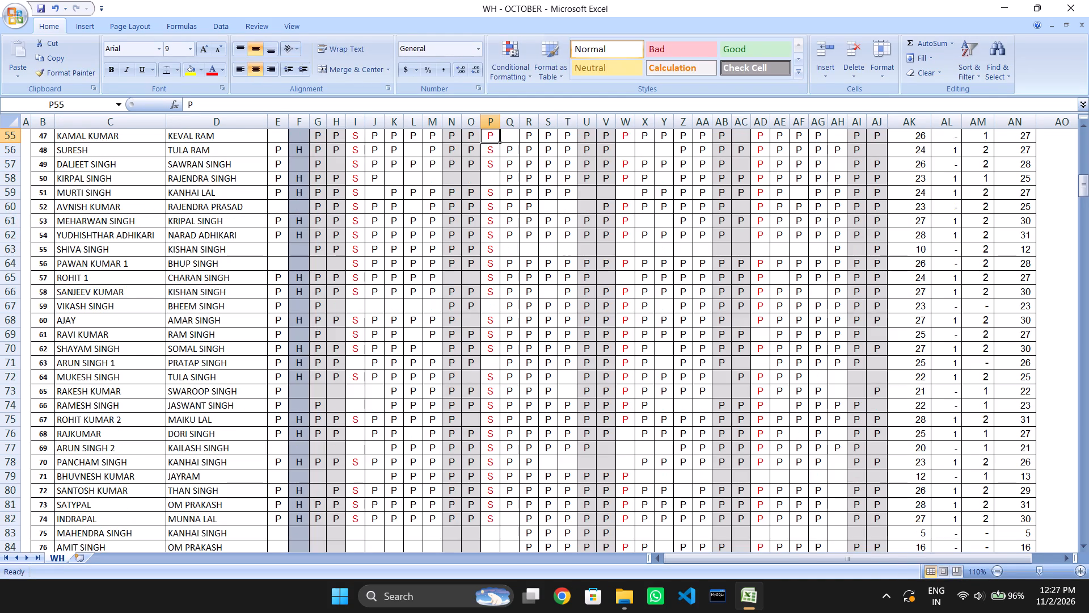
{"action": "key", "text": "s"}
{"action": "key", "text": "Up"}
{"action": "key", "text": "s"}
{"action": "key", "text": "Up"}
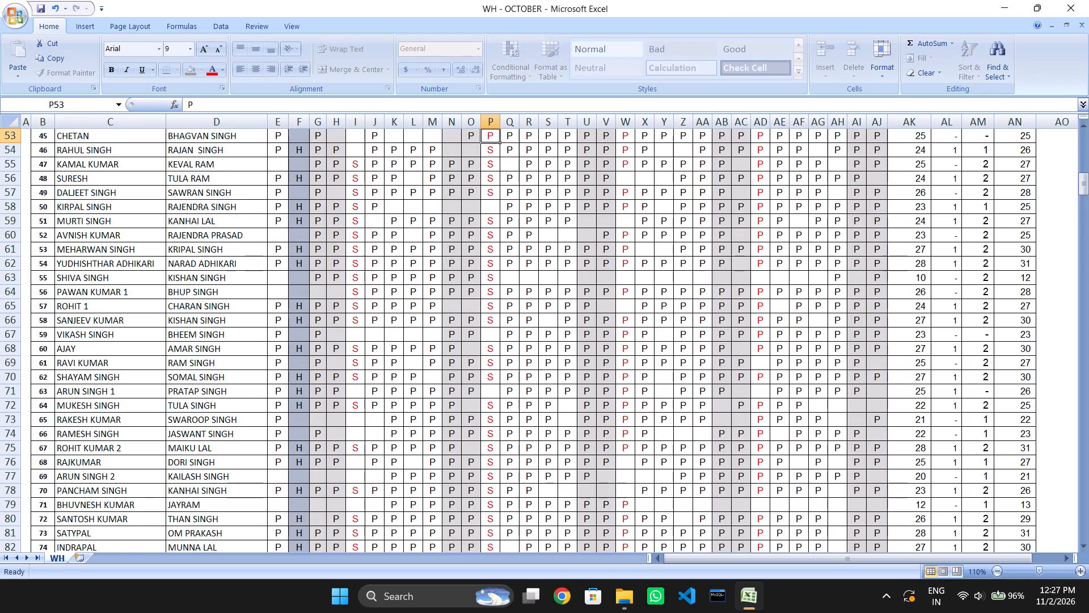
{"action": "key", "text": "s"}
{"action": "key", "text": "Up"}
{"action": "key", "text": "s"}
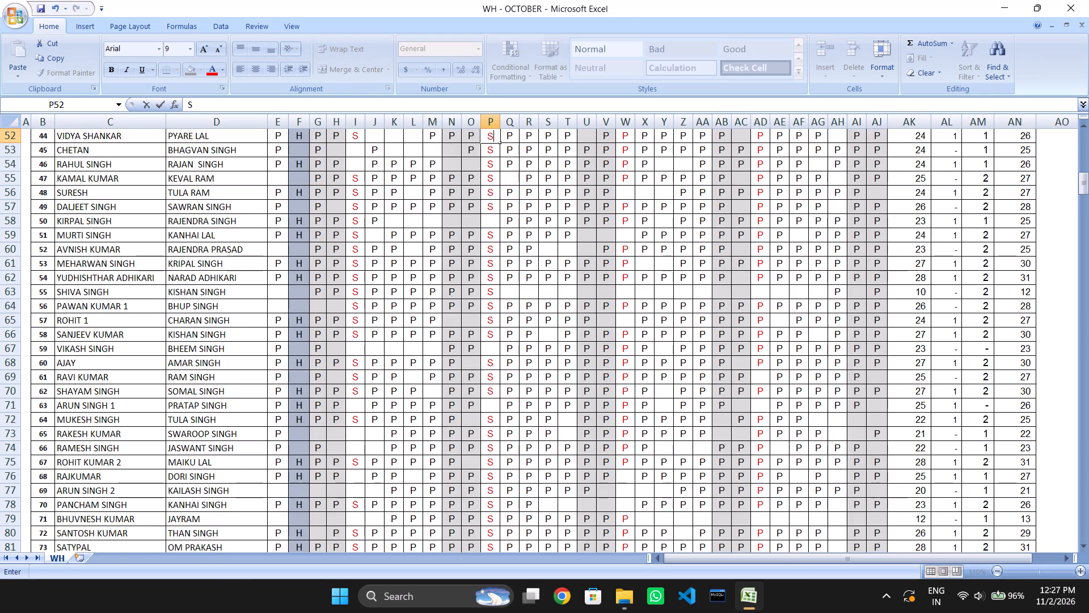
{"action": "key", "text": "Up"}
{"action": "key", "text": "s"}
{"action": "key", "text": "Up"}
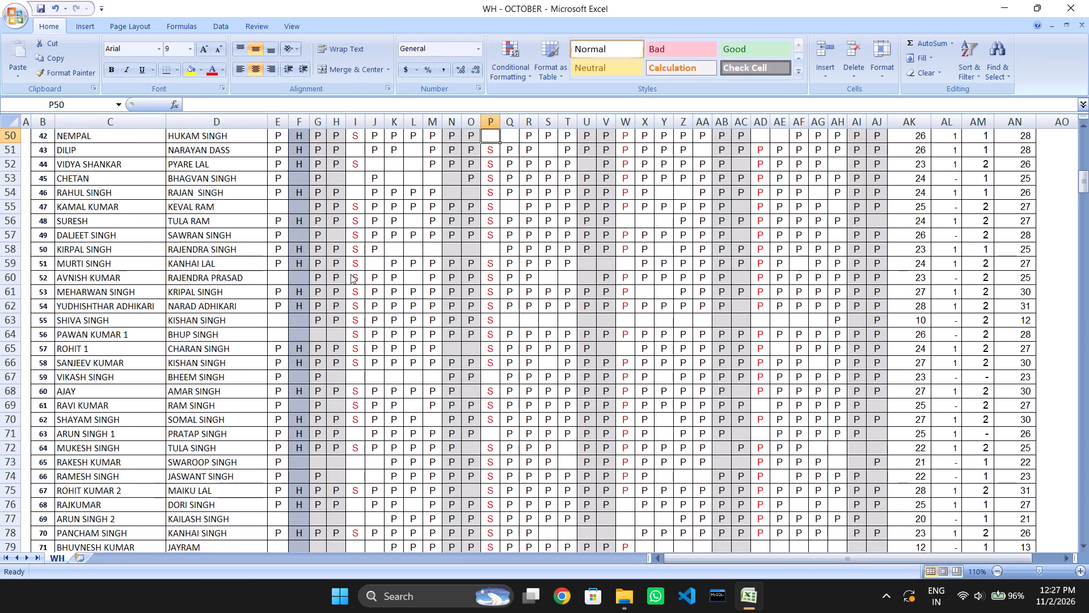
Replace P with S in column P for rows 49 up to 44, skipping the blank cell in row 50.
{"action": "key", "text": "Up"}
{"action": "key", "text": "s"}
{"action": "key", "text": "Up"}
{"action": "key", "text": "s"}
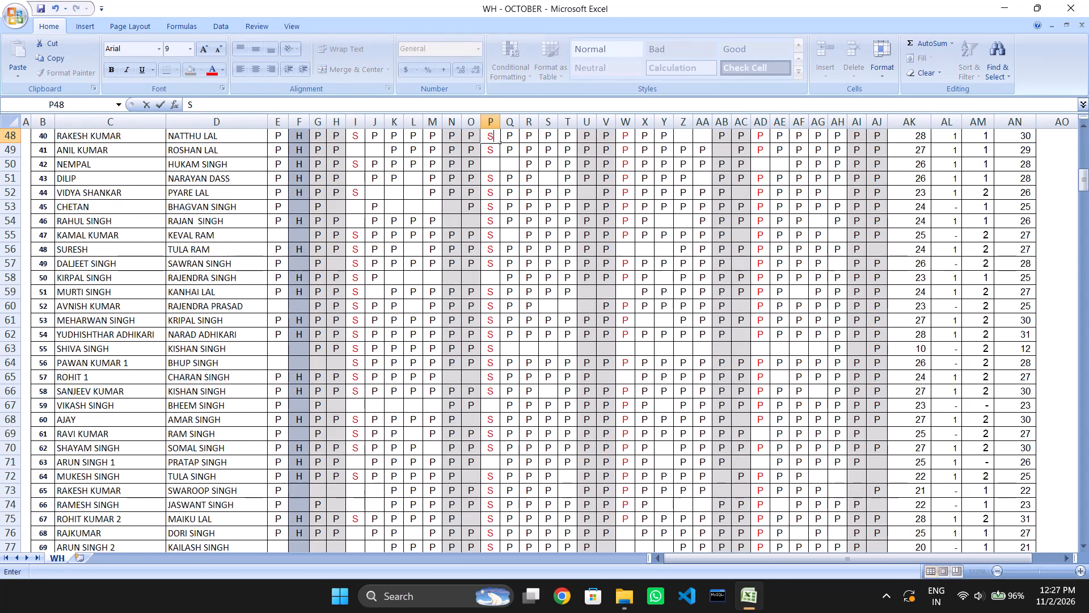
{"action": "key", "text": "Up"}
{"action": "key", "text": "s"}
{"action": "key", "text": "Up"}
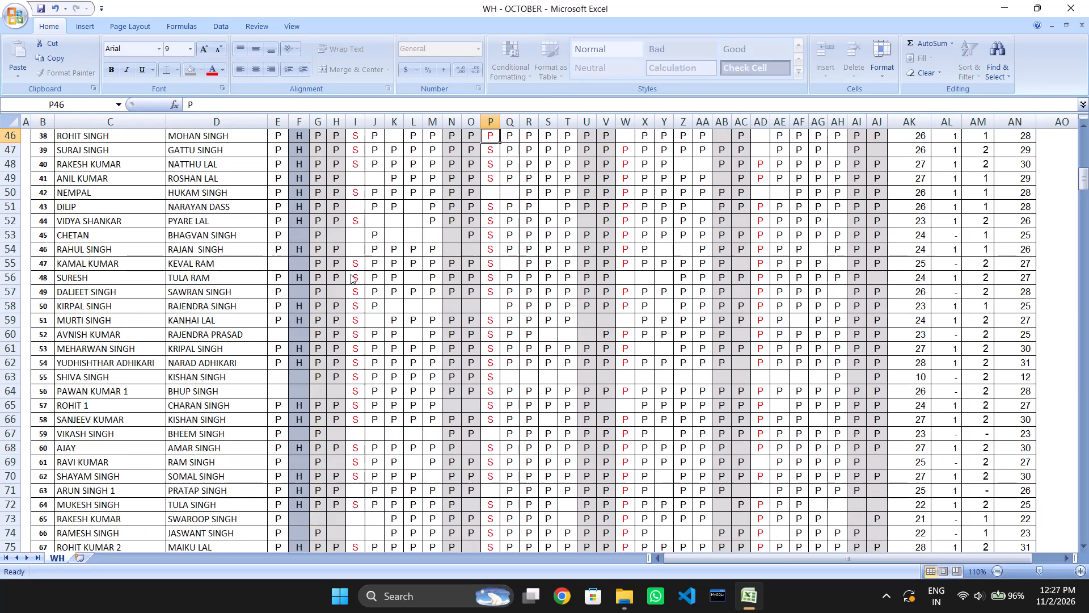
{"action": "key", "text": "s"}
{"action": "key", "text": "Up"}
{"action": "key", "text": "s"}
{"action": "key", "text": "Up"}
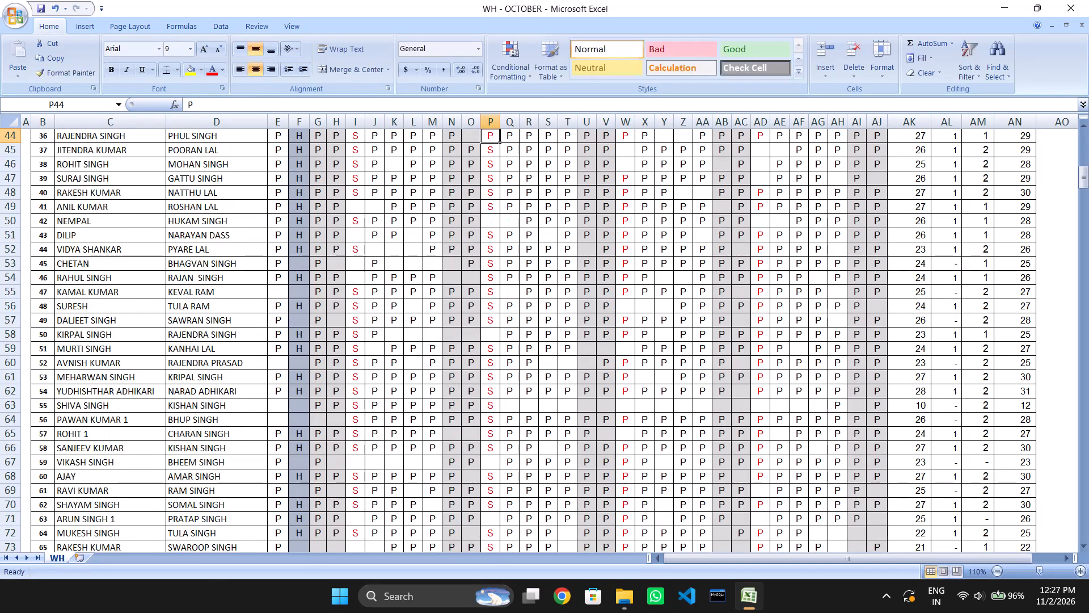
{"action": "key", "text": "s"}
{"action": "key", "text": "Up"}
Enter S over the P marks in column P for rows 42, 41, 39 and 38, skipping blank rows 43 and 40.
{"action": "key", "text": "Up"}
{"action": "key", "text": "s"}
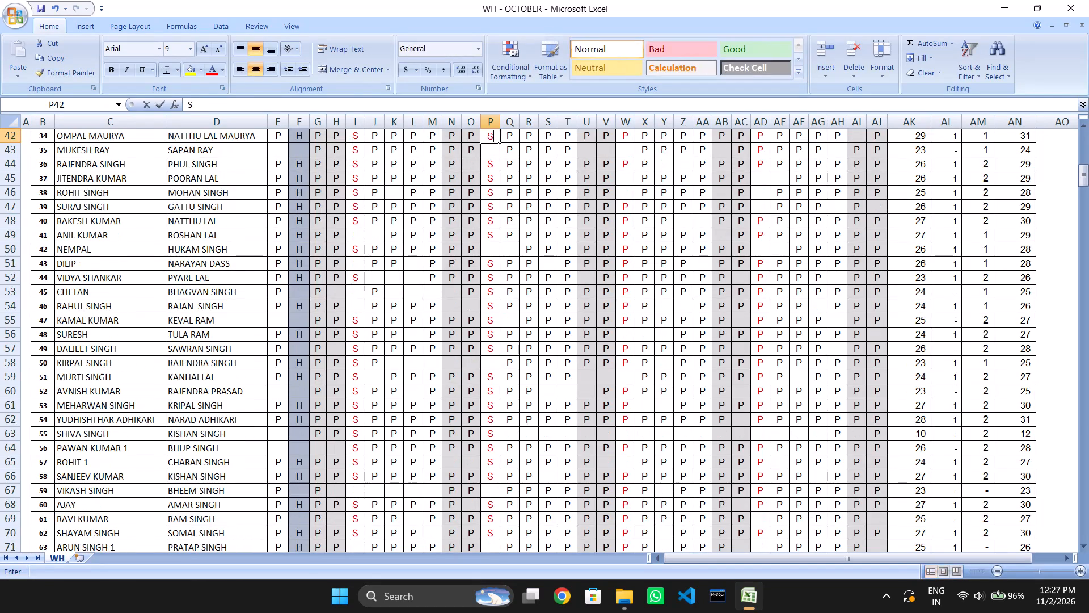
{"action": "key", "text": "Up"}
{"action": "key", "text": "s"}
{"action": "key", "text": "Up"}
{"action": "key", "text": "Up"}
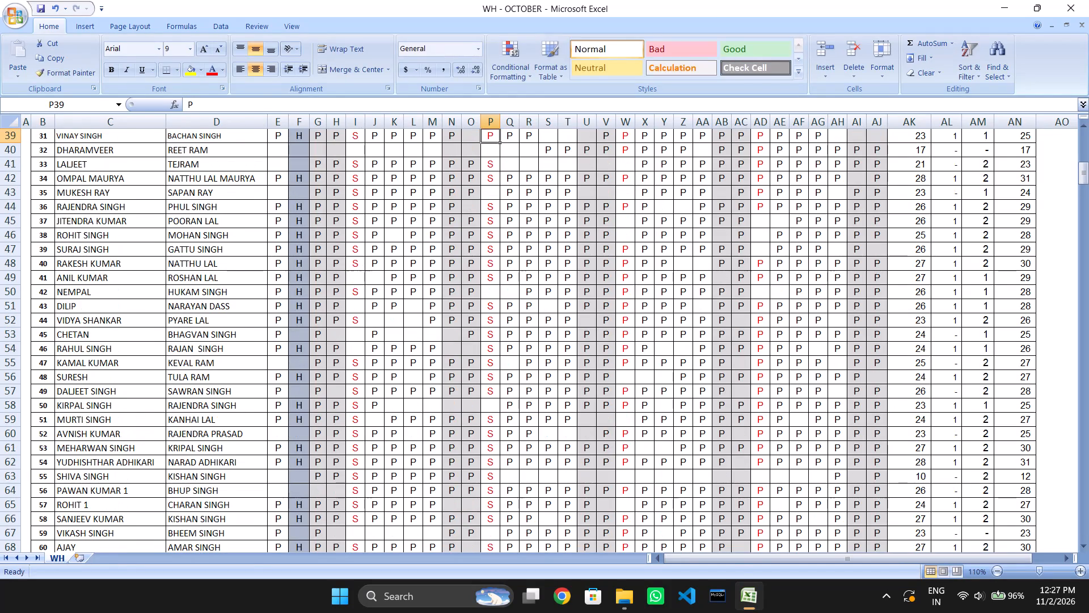
{"action": "key", "text": "s"}
{"action": "key", "text": "Up"}
{"action": "key", "text": "s"}
{"action": "key", "text": "Up"}
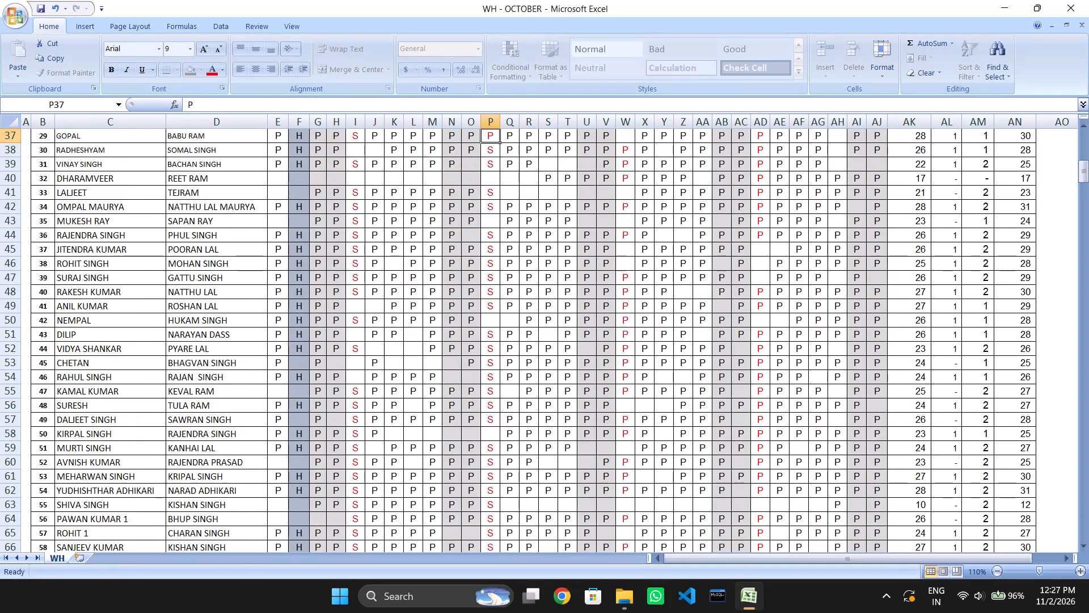
Change the P marks in column P to S for every worker from row 37 up to row 32.
{"action": "key", "text": "s"}
{"action": "key", "text": "Up"}
{"action": "key", "text": "s"}
{"action": "key", "text": "Up"}
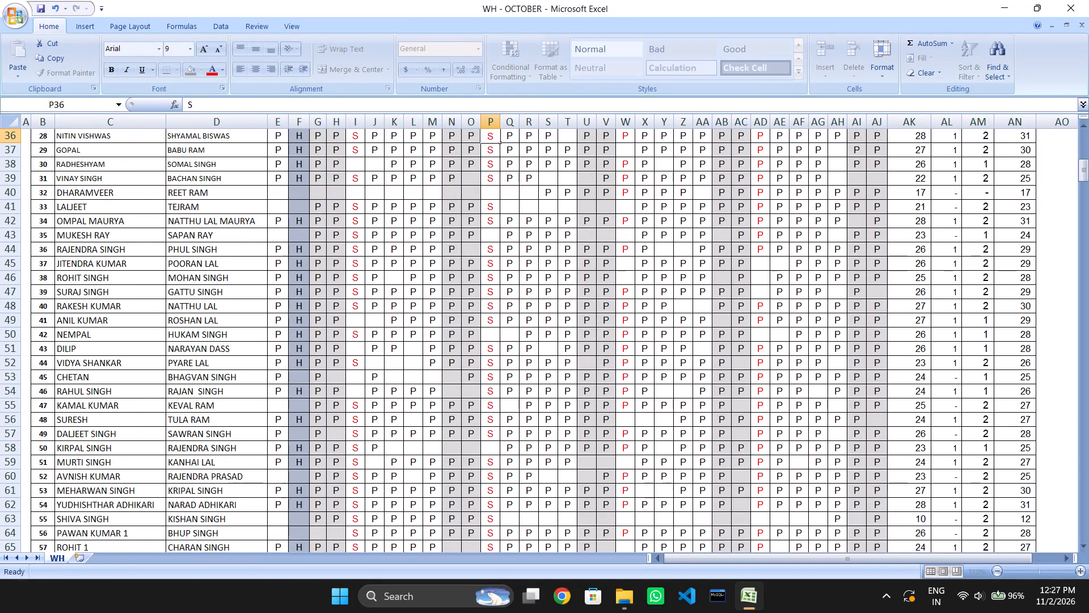
{"action": "key", "text": "s"}
{"action": "key", "text": "Up"}
{"action": "key", "text": "s"}
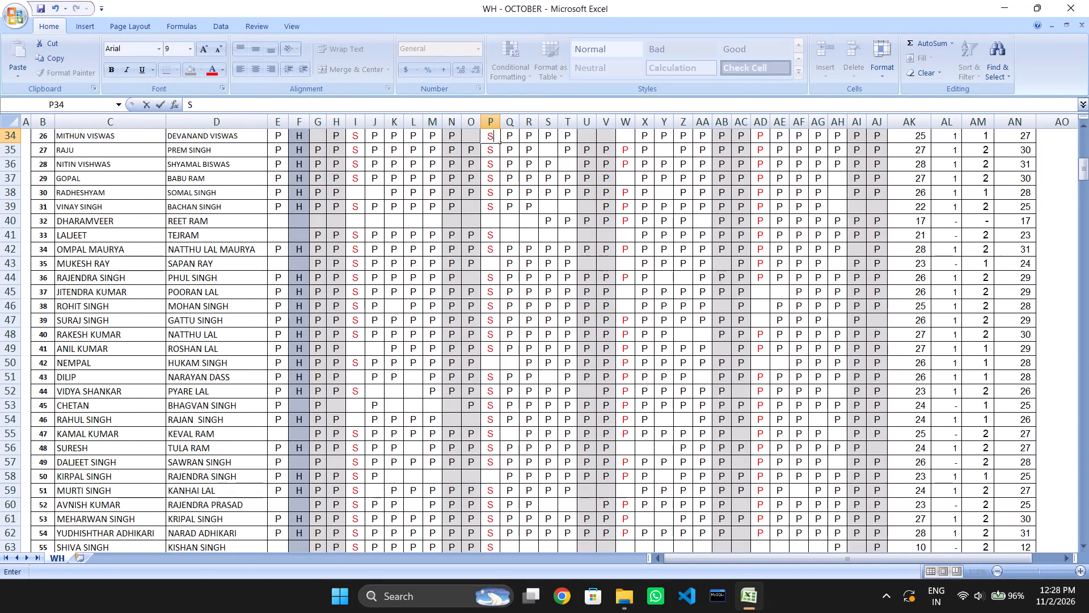
{"action": "key", "text": "Up"}
{"action": "key", "text": "s"}
{"action": "key", "text": "Up"}
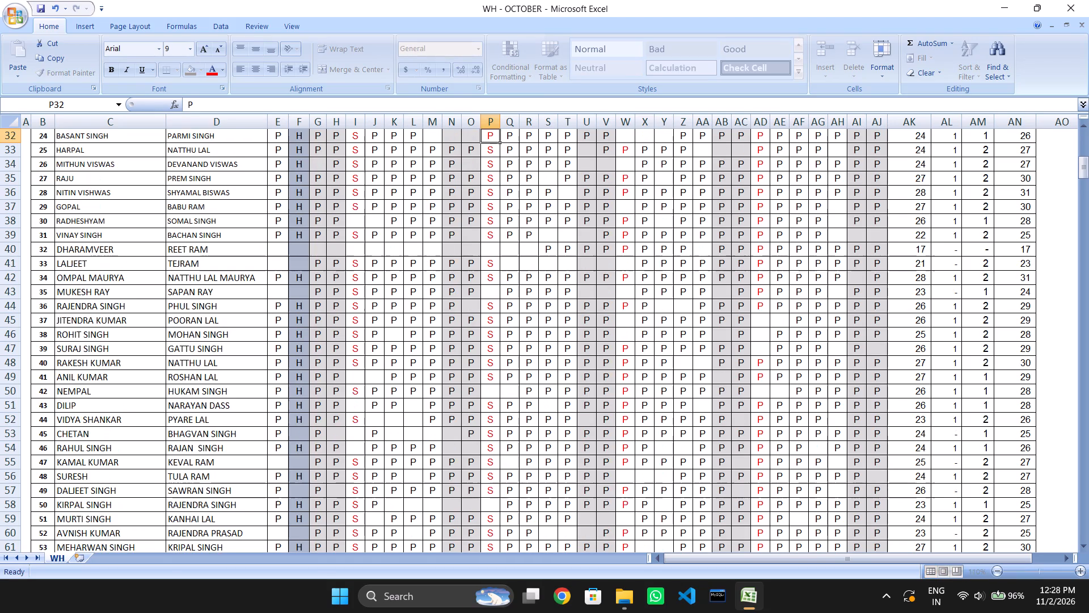
{"action": "key", "text": "s"}
{"action": "key", "text": "Up"}
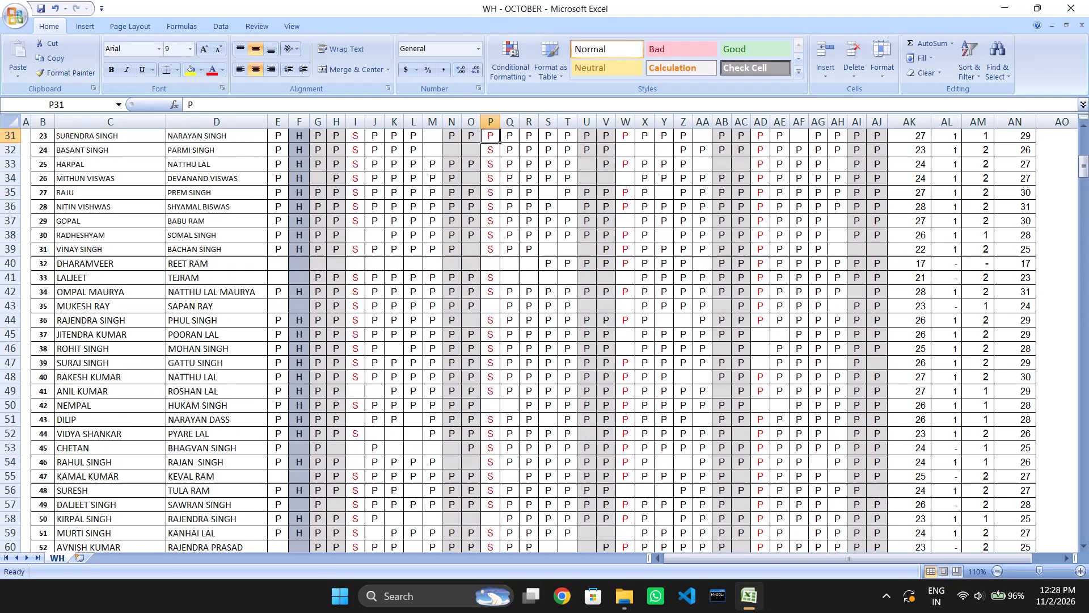
Replace P with S in column P for rows 31 up to 26.
{"action": "key", "text": "s"}
{"action": "key", "text": "Up"}
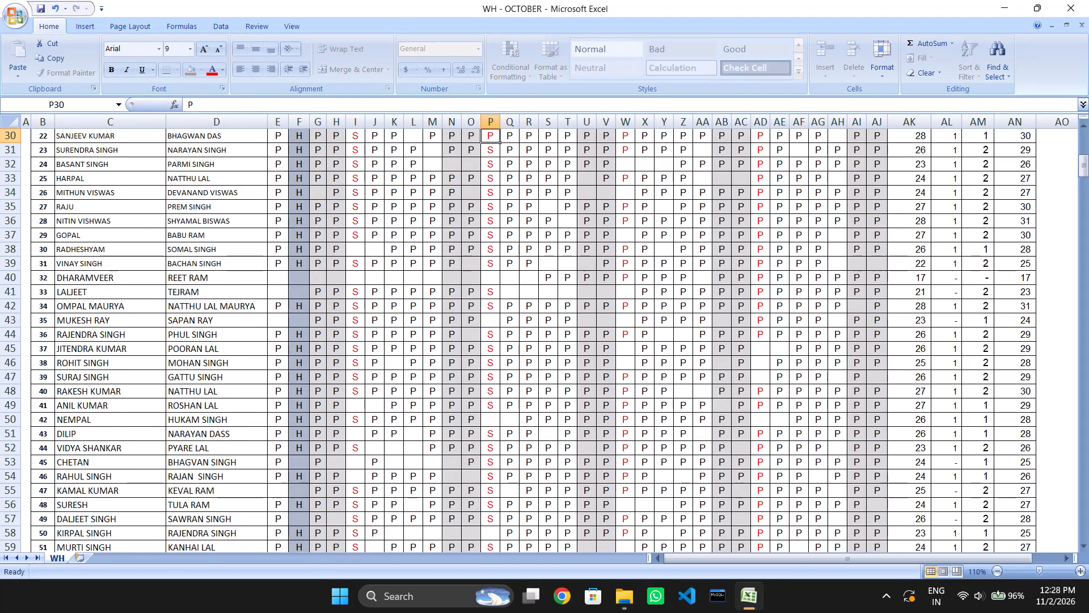
{"action": "key", "text": "s"}
{"action": "key", "text": "Up"}
{"action": "key", "text": "s"}
{"action": "key", "text": "Up"}
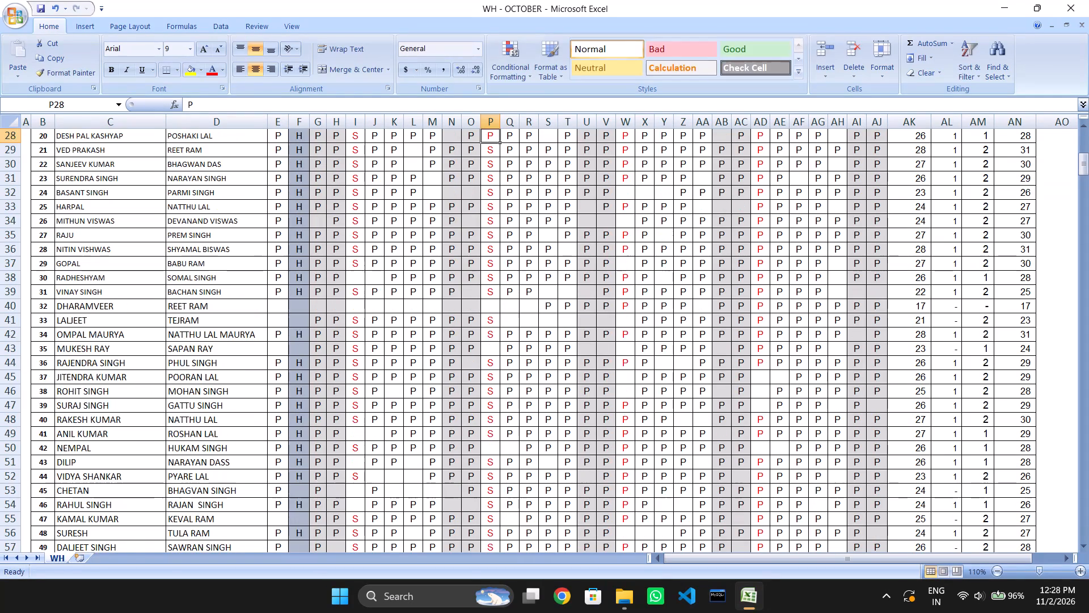
{"action": "key", "text": "s"}
{"action": "key", "text": "Up"}
{"action": "key", "text": "s"}
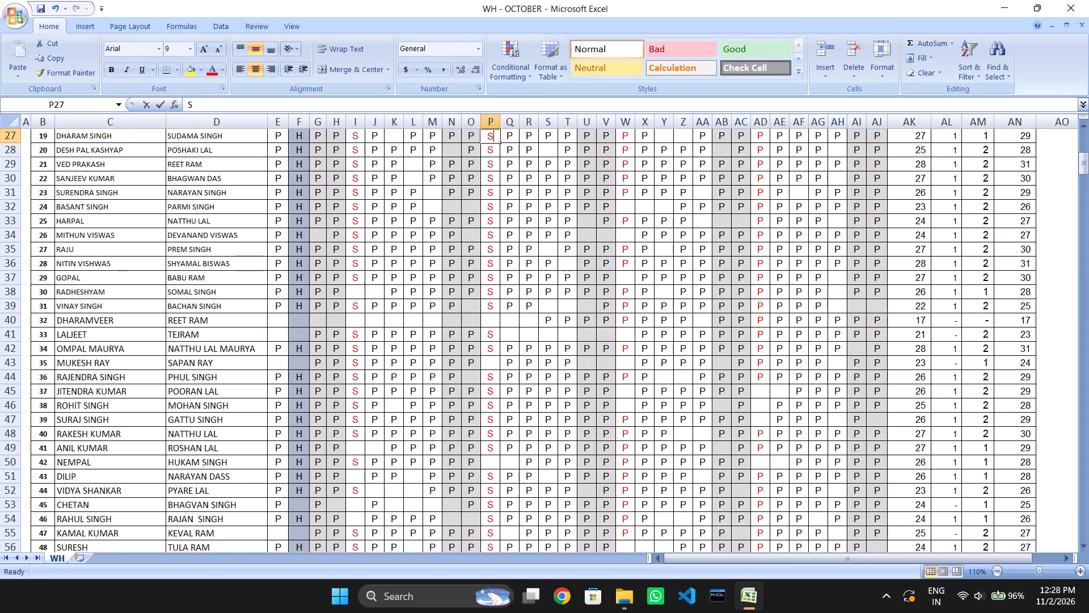
{"action": "key", "text": "Up"}
{"action": "key", "text": "s"}
{"action": "key", "text": "Up"}
Replace P with S in column P for rows 25, 24, 23, 21, 19 and 18, skipping blank rows 22 and 20.
{"action": "key", "text": "s"}
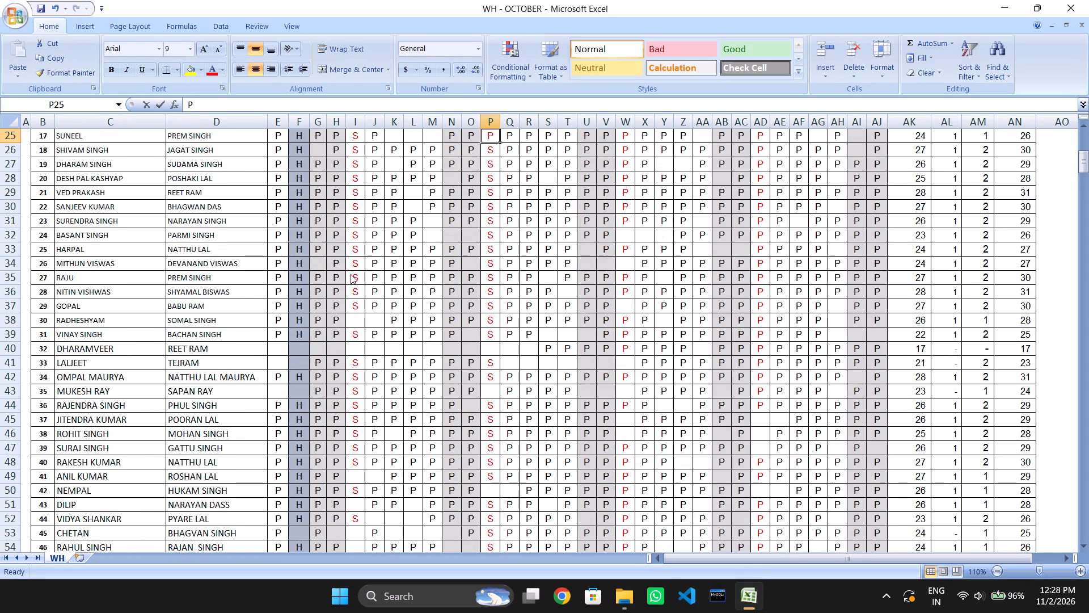
{"action": "key", "text": "Up"}
{"action": "key", "text": "s"}
{"action": "key", "text": "Up"}
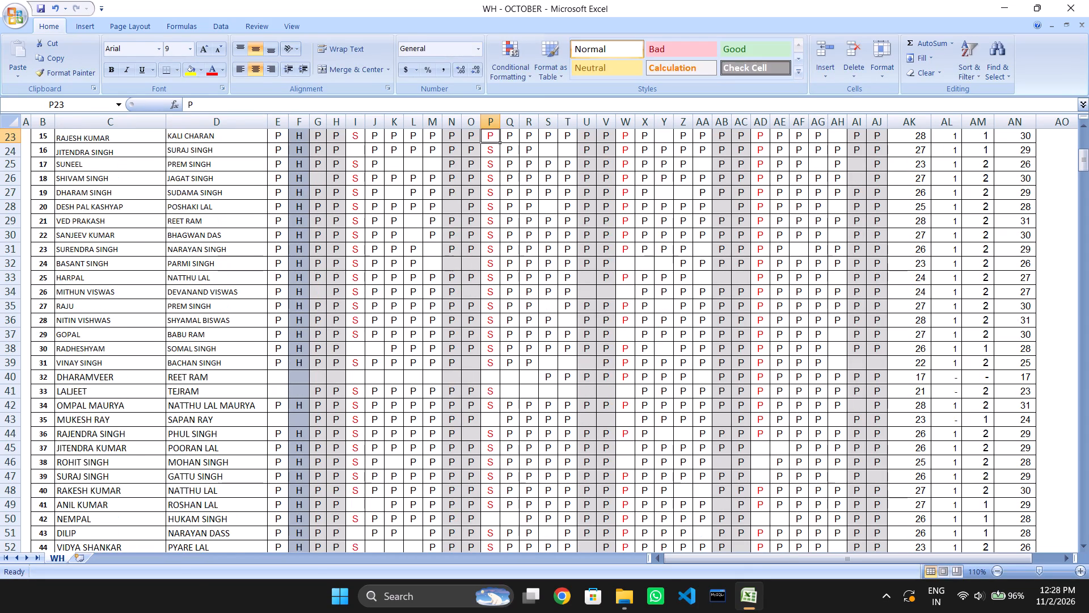
{"action": "key", "text": "s"}
{"action": "key", "text": "Up"}
{"action": "key", "text": "Up"}
{"action": "key", "text": "s"}
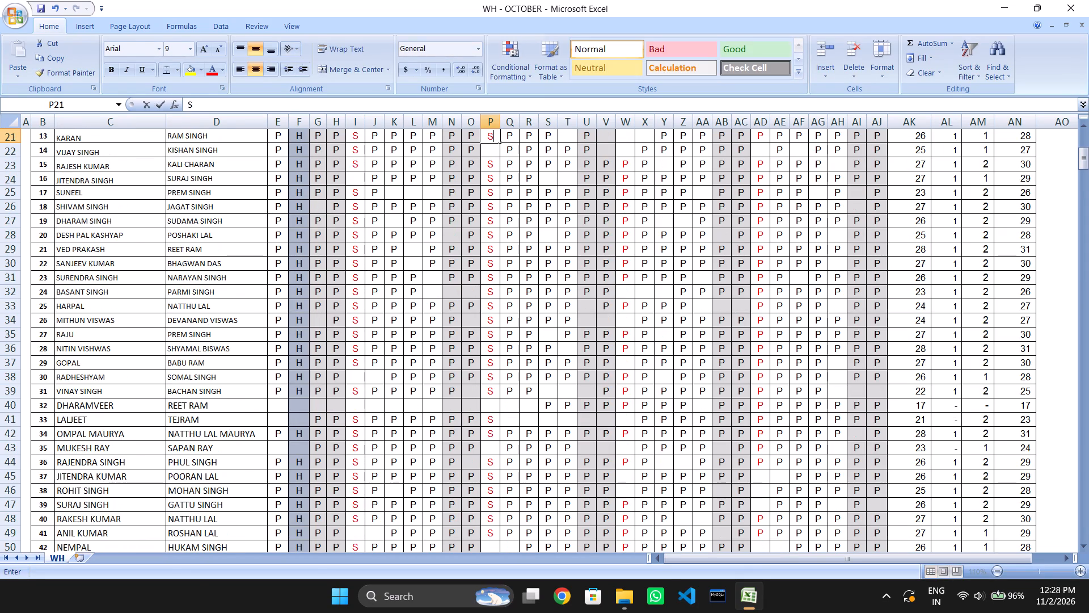
{"action": "key", "text": "Up"}
{"action": "key", "text": "Up"}
{"action": "key", "text": "s"}
{"action": "key", "text": "Up"}
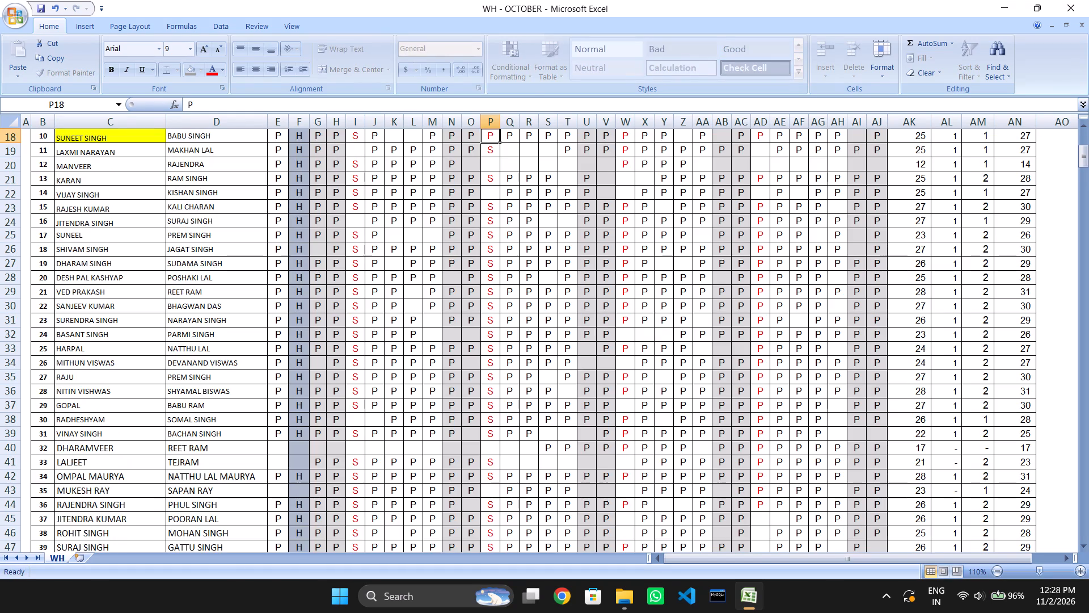
{"action": "key", "text": "s"}
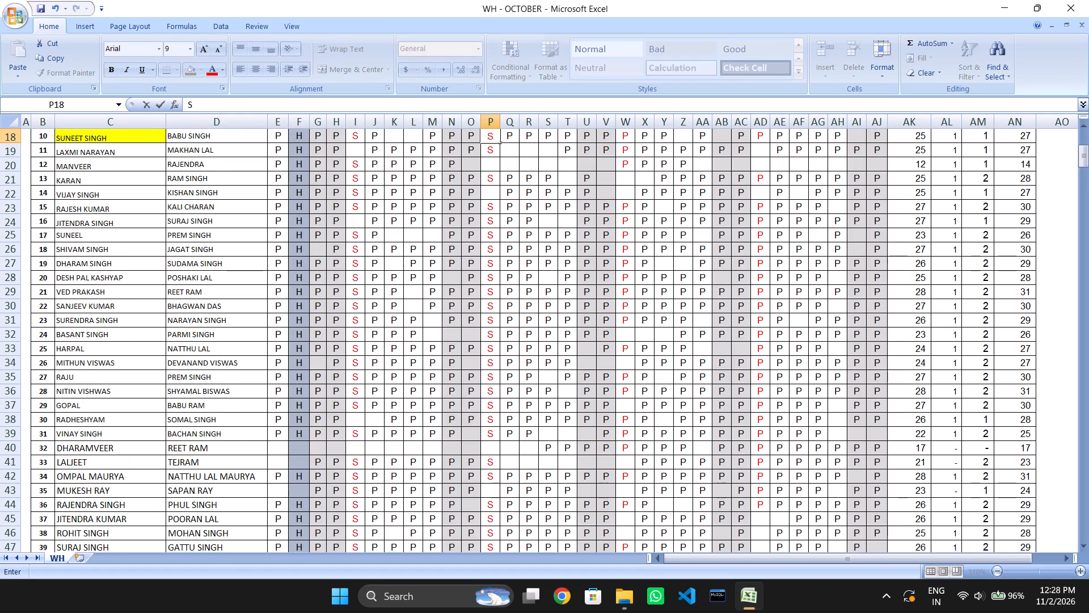
Change the P marks in column P to S for every worker from row 17 up to row 12.
{"action": "key", "text": "Up"}
{"action": "key", "text": "s"}
{"action": "key", "text": "Up"}
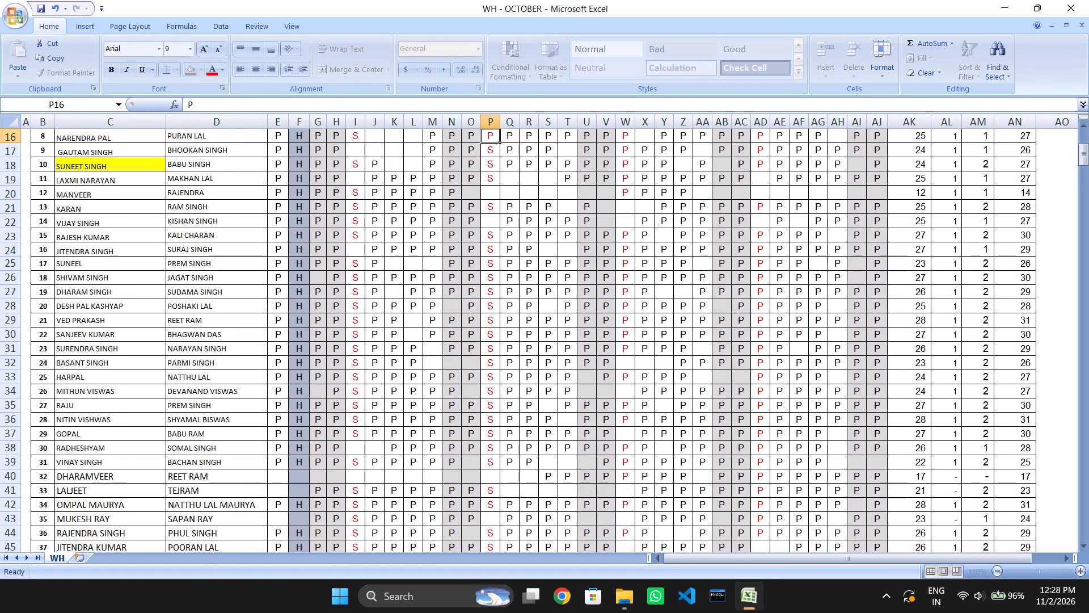
{"action": "key", "text": "s"}
{"action": "key", "text": "Up"}
{"action": "key", "text": "s"}
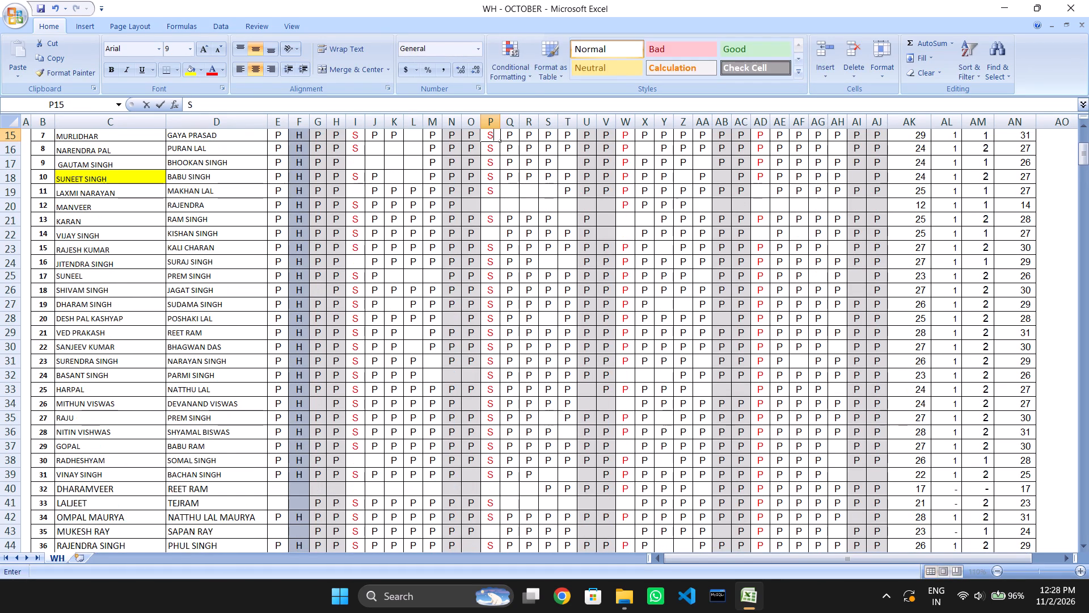
{"action": "key", "text": "Up"}
{"action": "key", "text": "s"}
{"action": "key", "text": "Up"}
{"action": "key", "text": "s"}
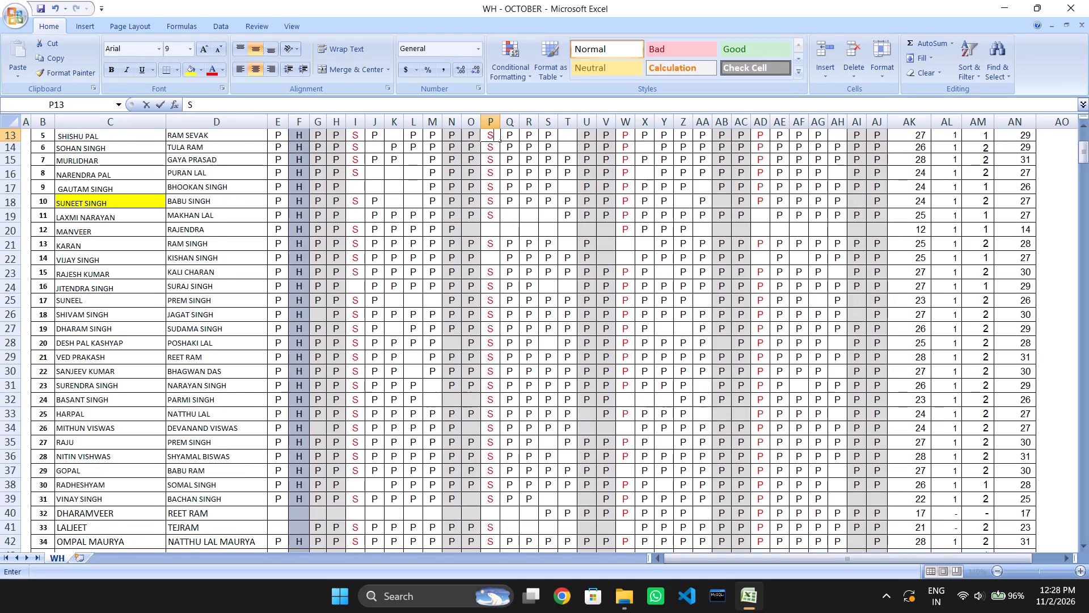
{"action": "key", "text": "Up"}
{"action": "key", "text": "s"}
{"action": "key", "text": "Up"}
{"action": "key", "text": "Up"}
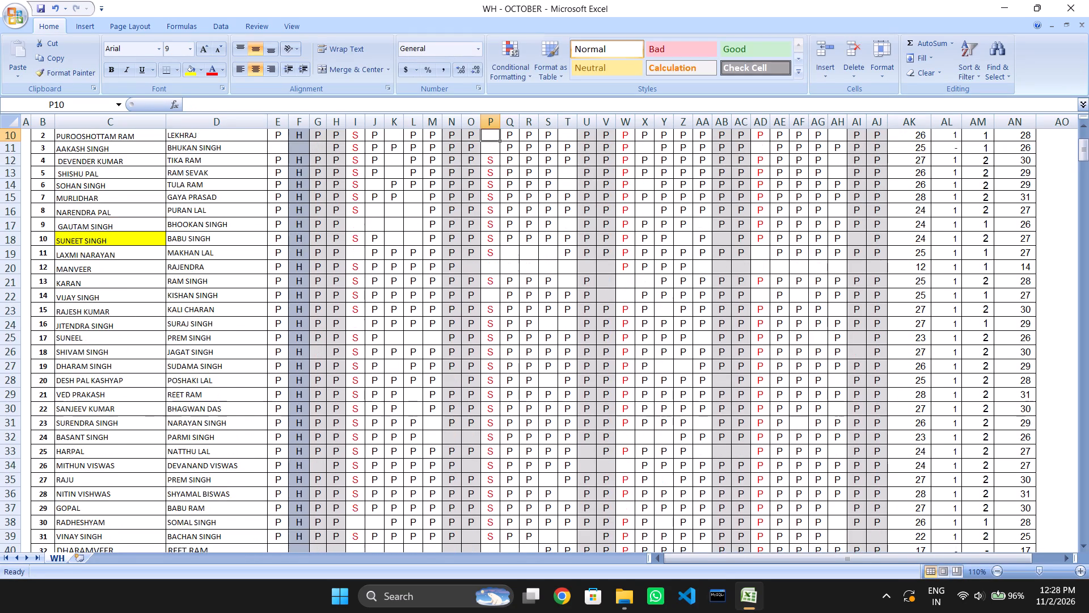
{"action": "key", "text": "Up"}
{"action": "key", "text": "Up"}
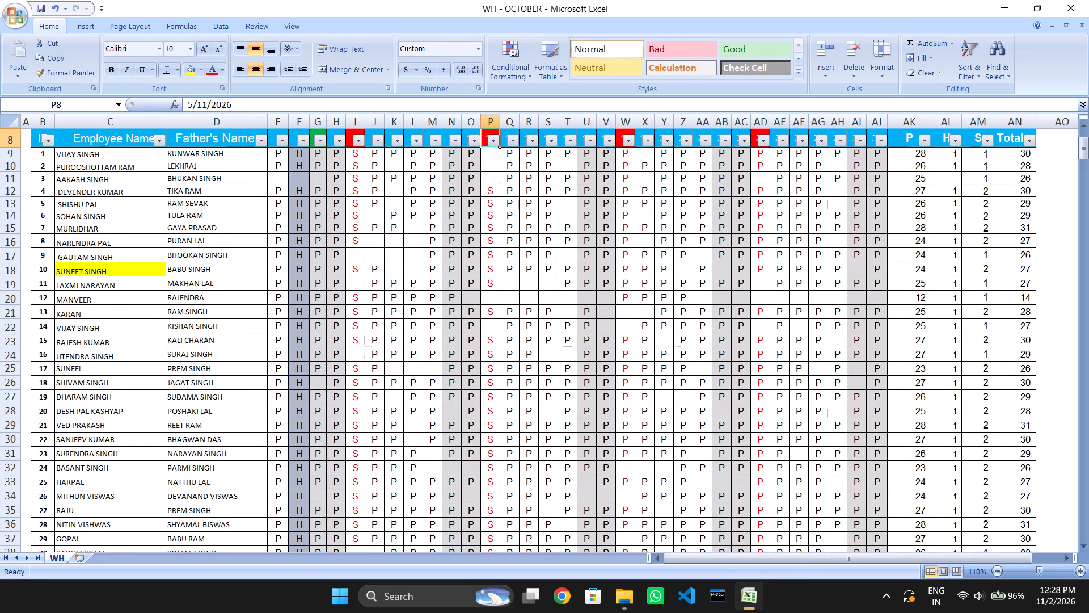
Save the October attendance workbook.
{"action": "left_click", "coordinate": [41, 6]}
{"action": "left_click", "coordinate": [41, 6]}
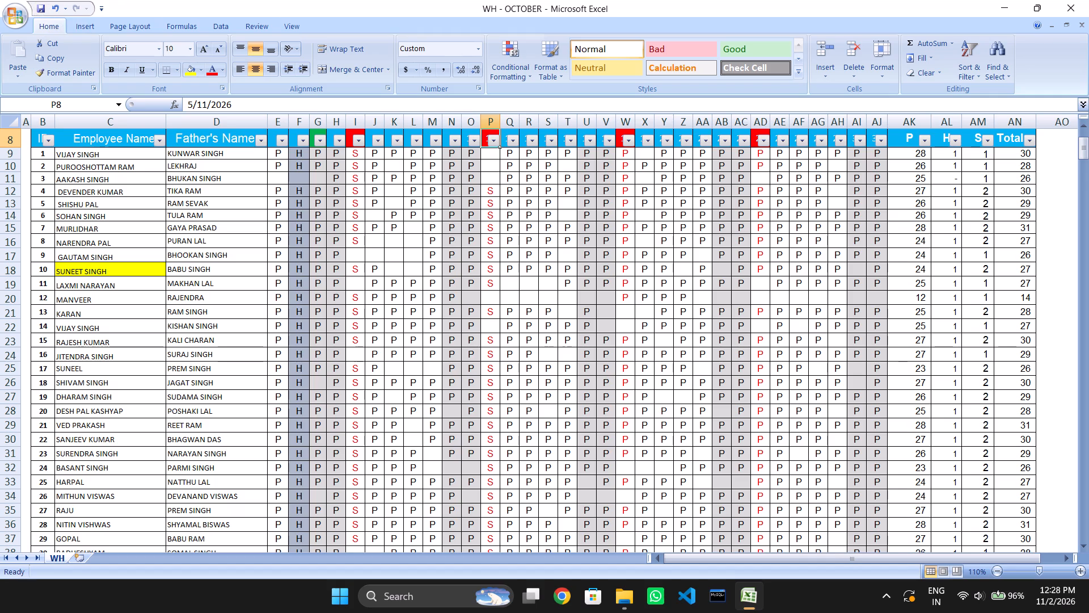
Turn off the filter on header row 8.
{"action": "left_click", "coordinate": [11, 142]}
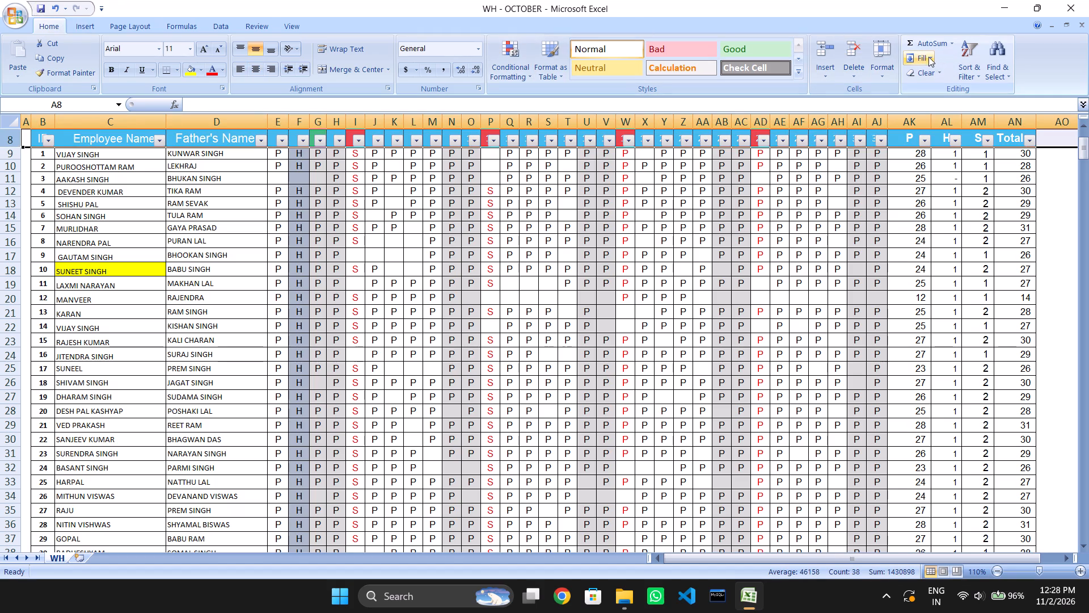
{"action": "left_click", "coordinate": [980, 73]}
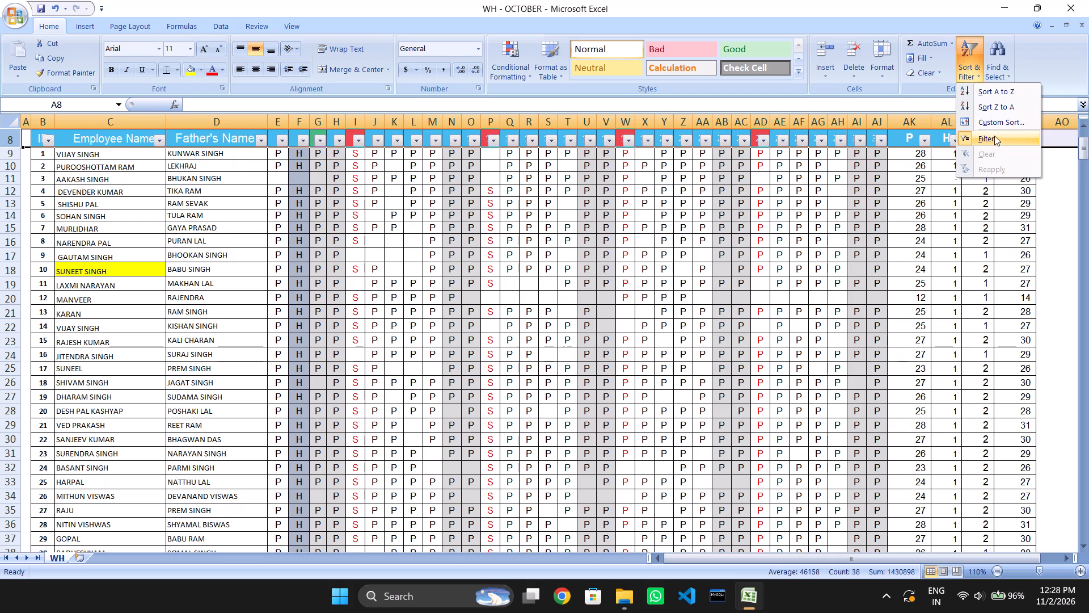
{"action": "left_click", "coordinate": [994, 136]}
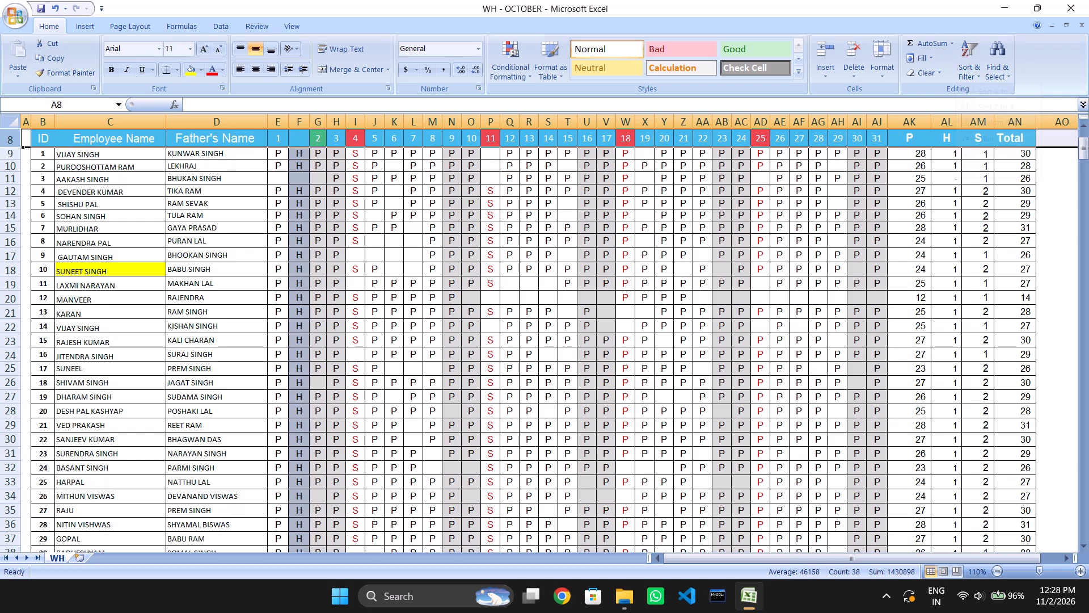
Replace P with S in the day 18 column (W) for rows 9 down to 14.
{"action": "left_click", "coordinate": [627, 152]}
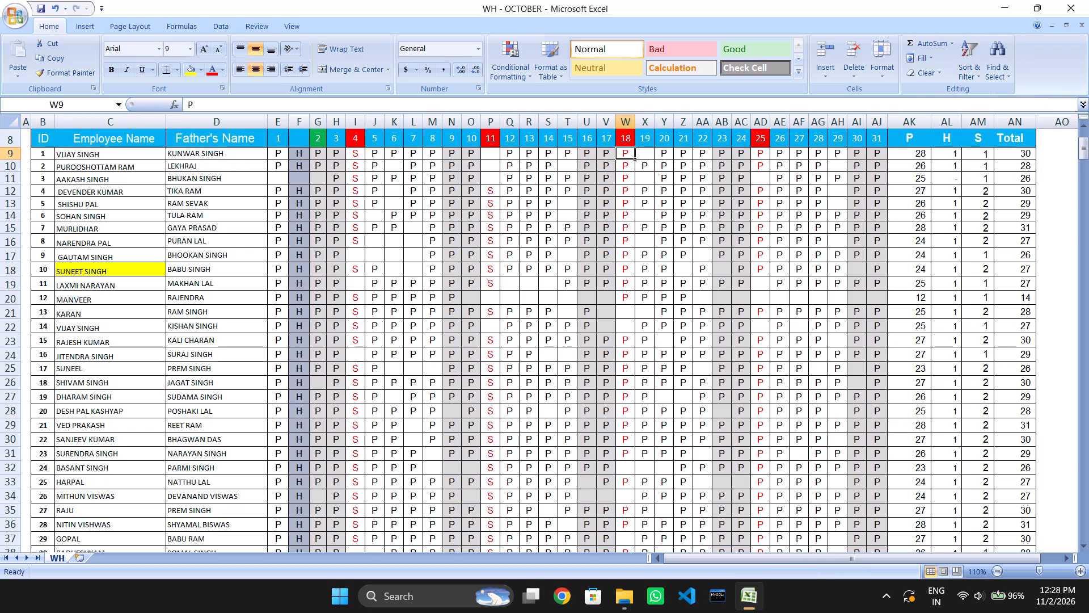
{"action": "key", "text": "s"}
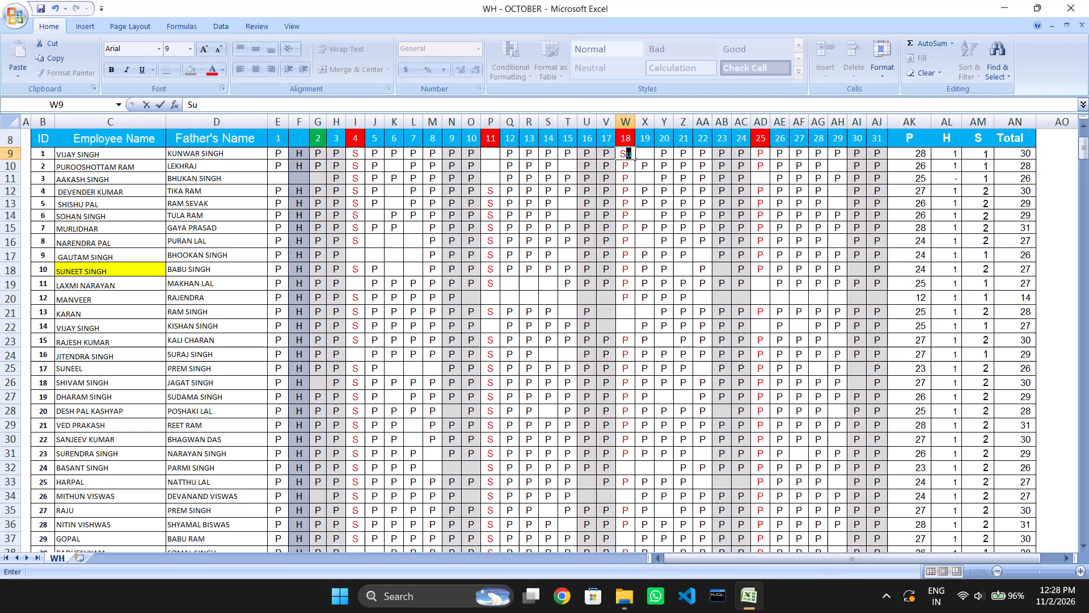
{"action": "key", "text": "BackSpace"}
{"action": "key", "text": "Down"}
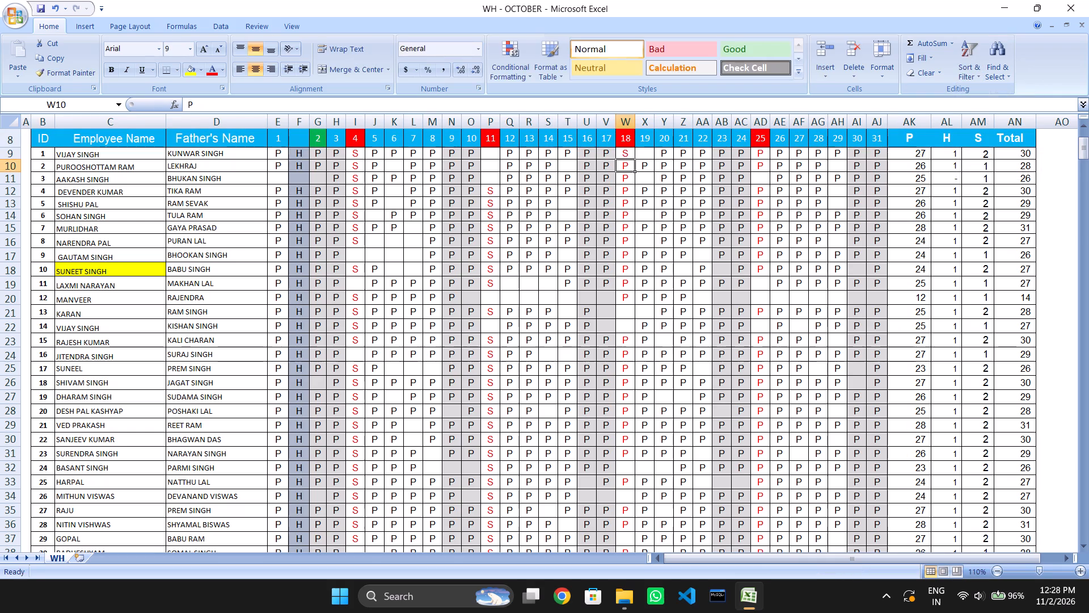
{"action": "key", "text": "s"}
{"action": "key", "text": "Down"}
{"action": "key", "text": "s"}
{"action": "key", "text": "Down"}
{"action": "key", "text": "s"}
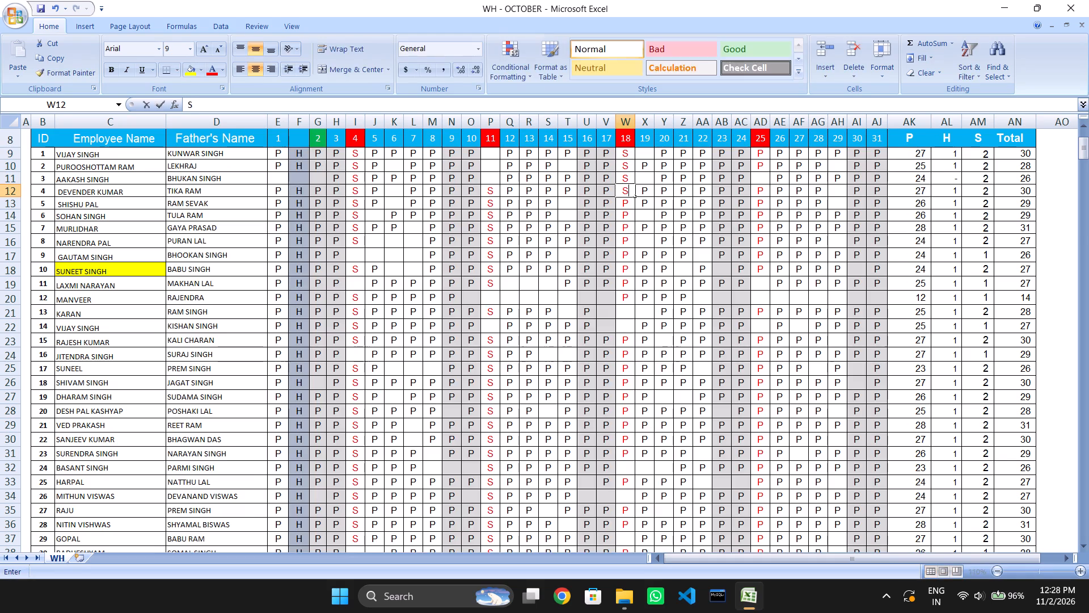
{"action": "key", "text": "Down"}
{"action": "key", "text": "s"}
{"action": "key", "text": "Down"}
{"action": "key", "text": "s"}
Enter S over the P marks in column W for rows 15 down to 20.
{"action": "key", "text": "Down"}
{"action": "key", "text": "s"}
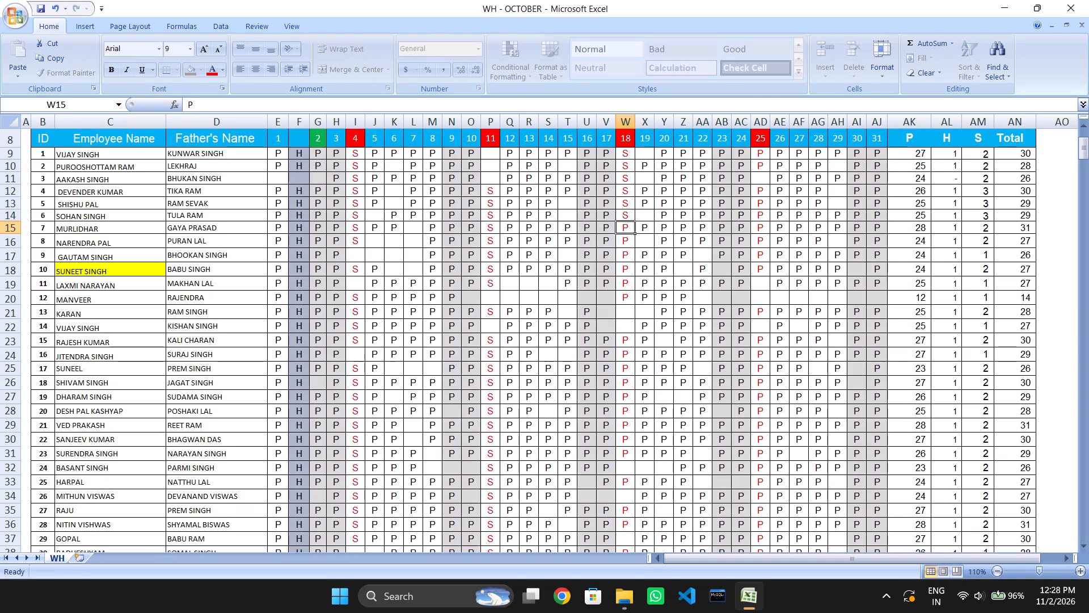
{"action": "key", "text": "Down"}
{"action": "key", "text": "s"}
{"action": "key", "text": "Down"}
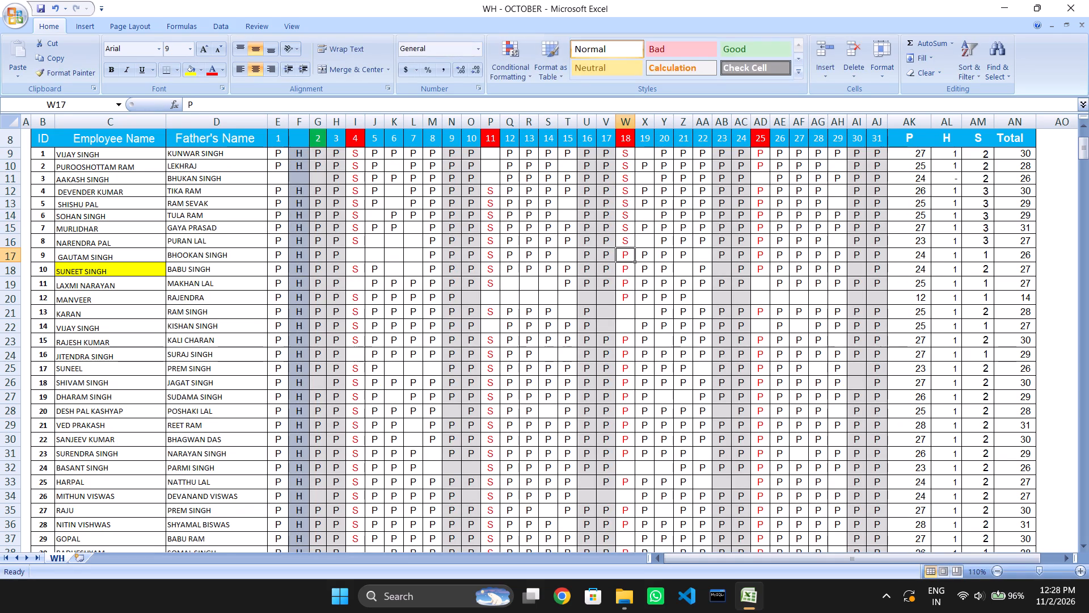
{"action": "key", "text": "s"}
{"action": "key", "text": "Down"}
{"action": "key", "text": "s"}
{"action": "key", "text": "Down"}
{"action": "key", "text": "s"}
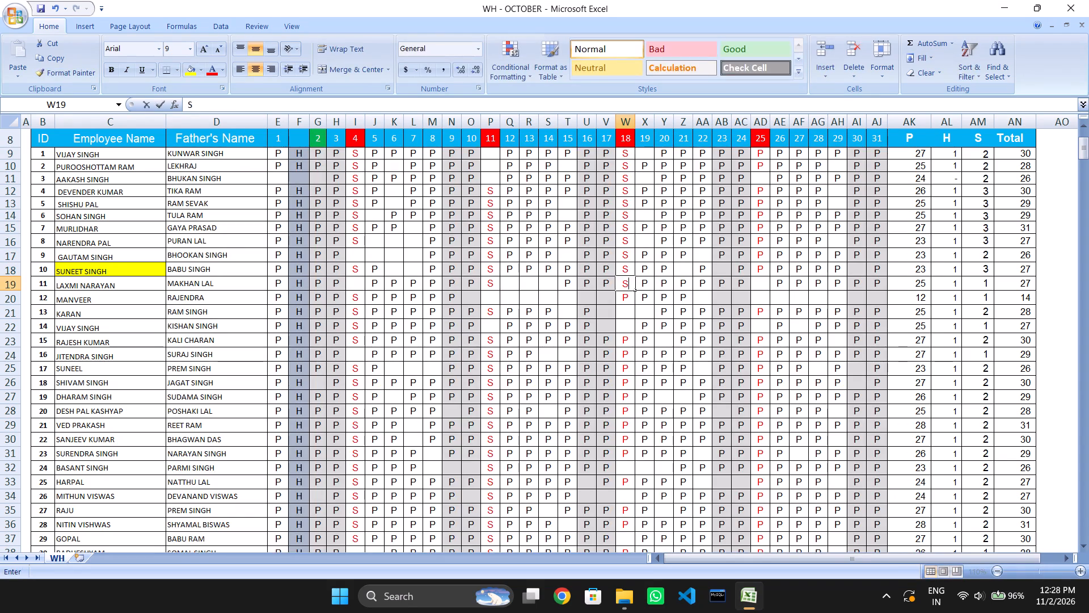
{"action": "key", "text": "Down"}
{"action": "key", "text": "s"}
Replace P with S in column W for rows 23 down to 28, skipping blank rows 21 and 22.
{"action": "key", "text": "Down"}
{"action": "key", "text": "Down"}
{"action": "key", "text": "Down"}
{"action": "key", "text": "s"}
{"action": "key", "text": "Down"}
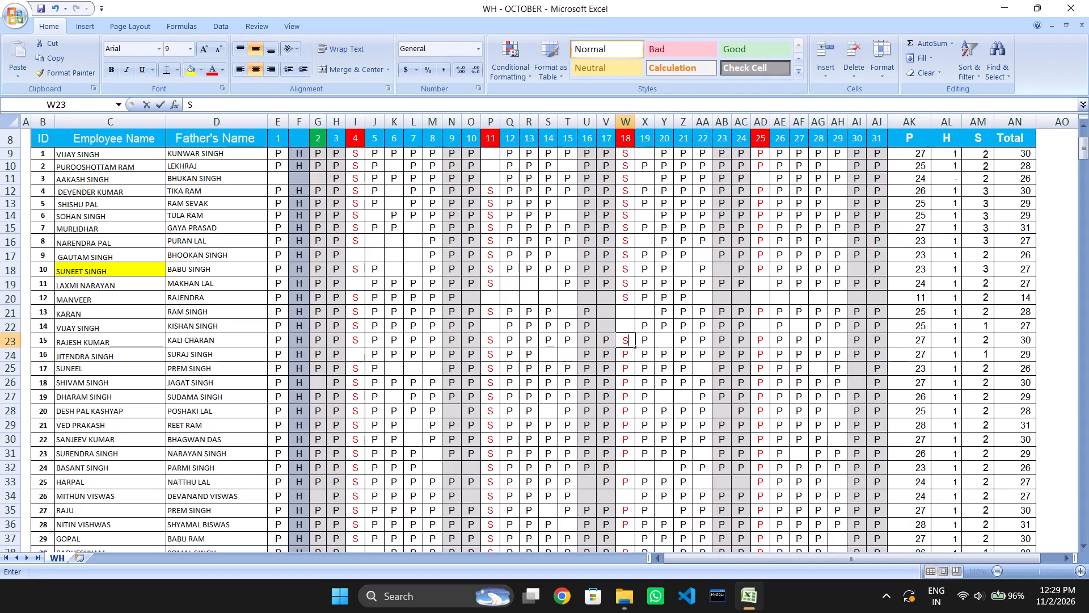
{"action": "key", "text": "s"}
{"action": "key", "text": "Down"}
{"action": "key", "text": "s"}
{"action": "key", "text": "Down"}
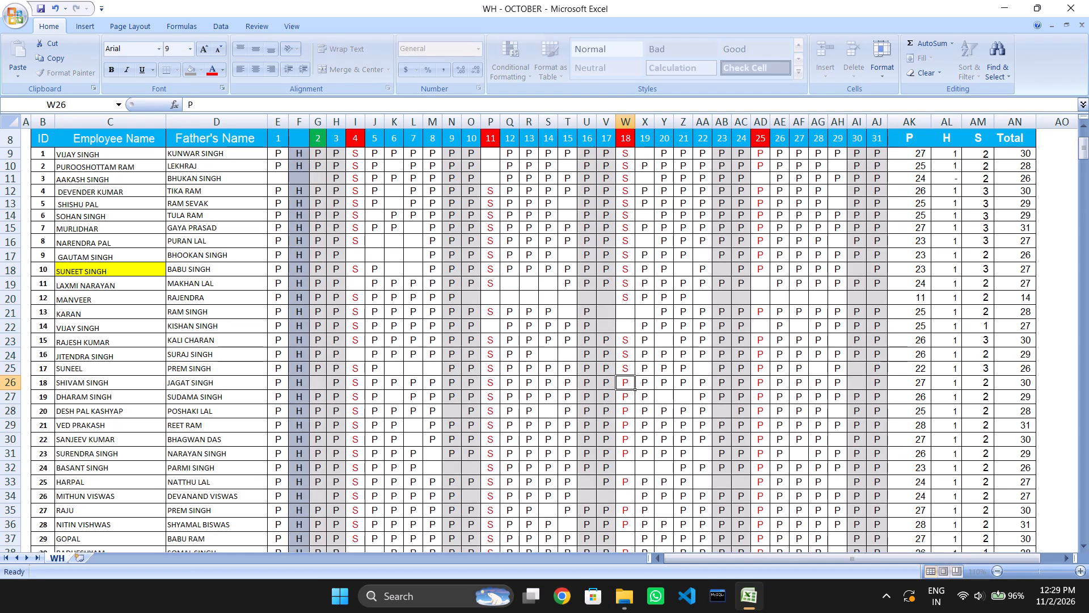
{"action": "key", "text": "s"}
{"action": "key", "text": "Down"}
{"action": "key", "text": "s"}
{"action": "key", "text": "Down"}
{"action": "key", "text": "s"}
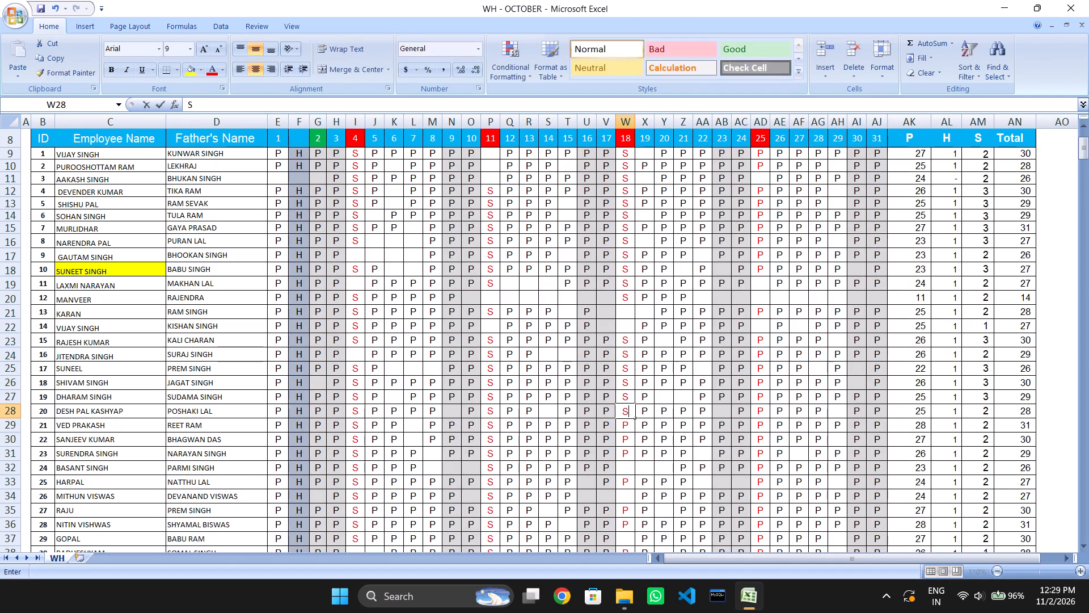
Enter S over the P marks in column W for rows 29, 30, 31, 33, 35 and 36, skipping blank rows 32 and 34.
{"action": "key", "text": "Down"}
{"action": "key", "text": "s"}
{"action": "key", "text": "Down"}
{"action": "key", "text": "s"}
{"action": "key", "text": "Down"}
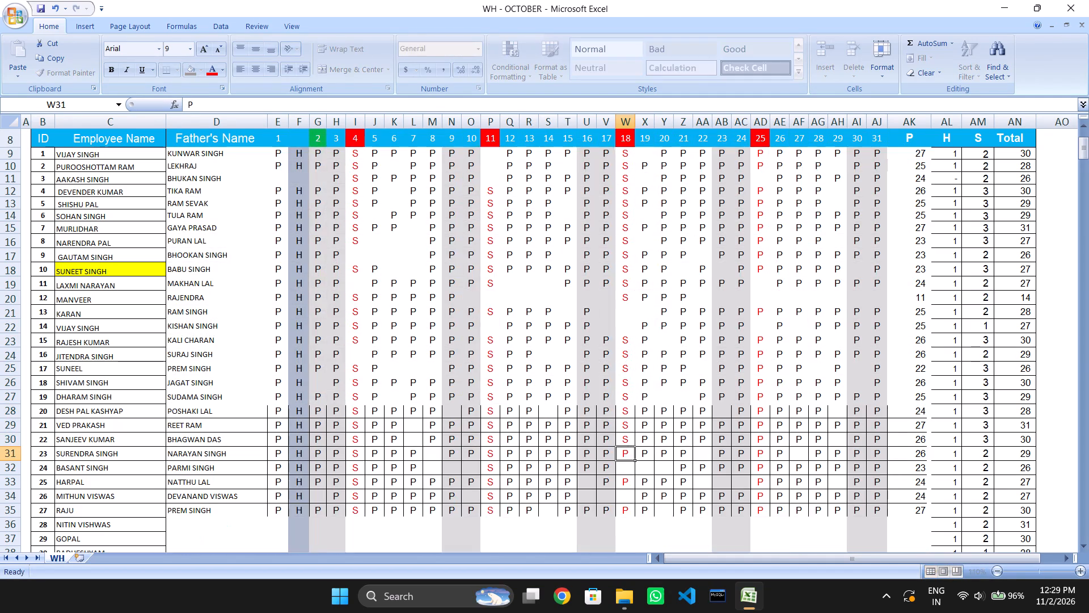
{"action": "key", "text": "s"}
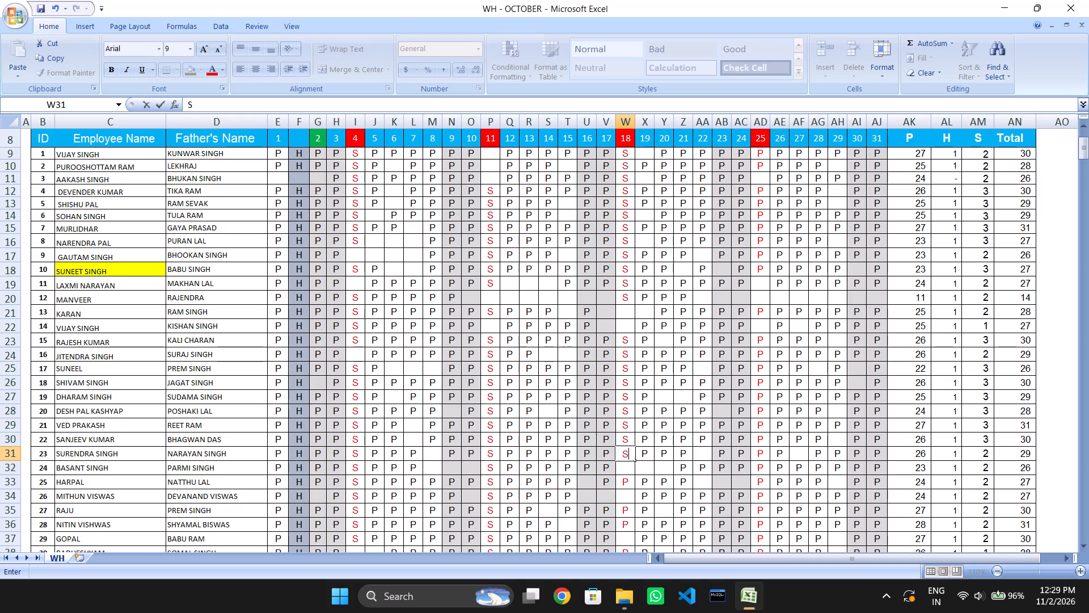
{"action": "key", "text": "Down"}
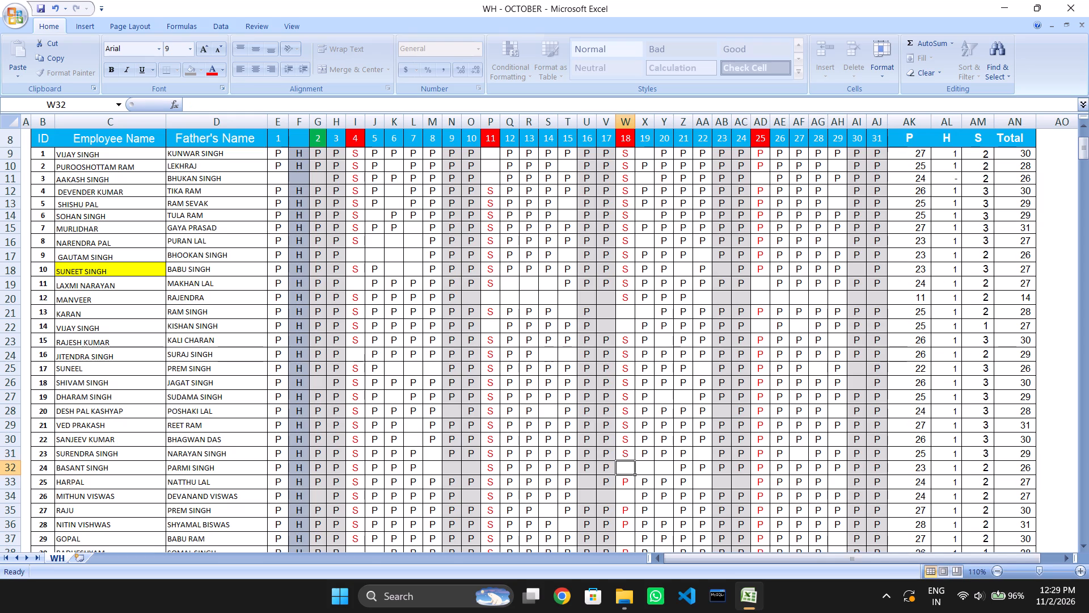
{"action": "key", "text": "Down"}
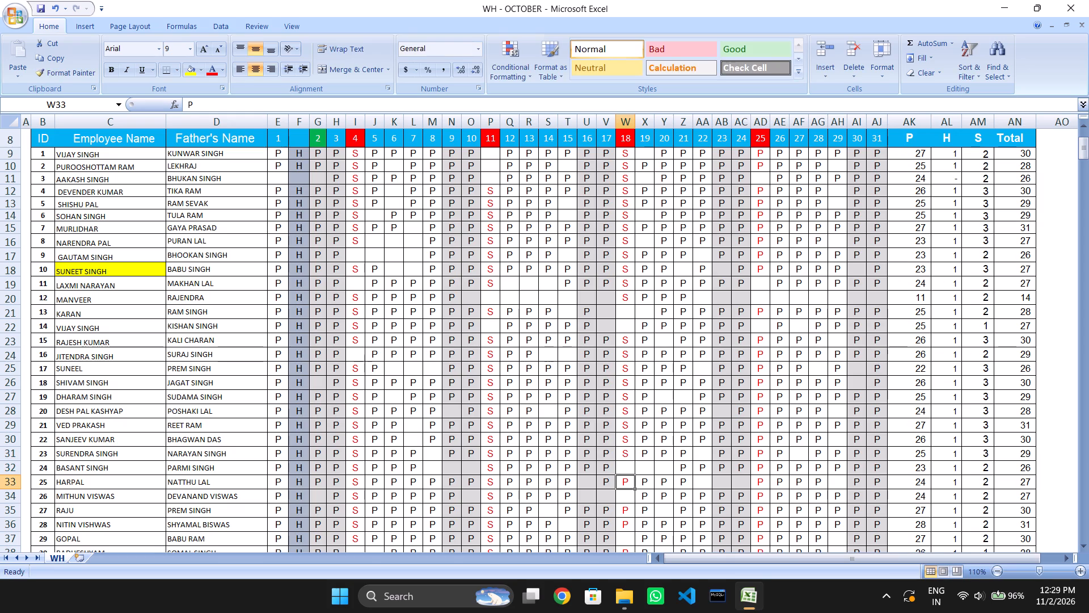
{"action": "key", "text": "s"}
{"action": "key", "text": "Down"}
{"action": "key", "text": "Down"}
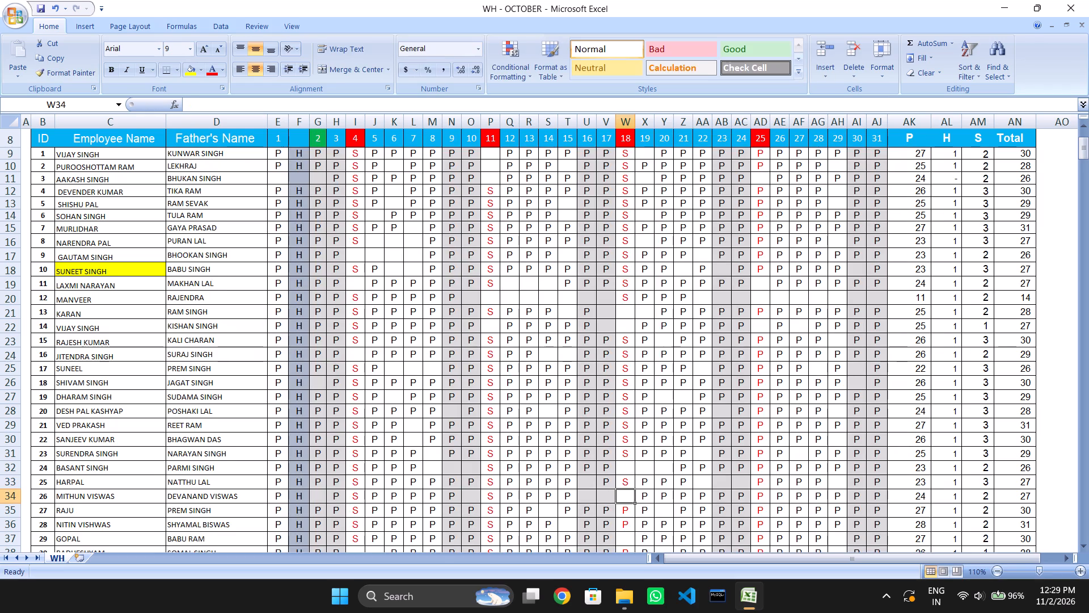
{"action": "key", "text": "s"}
{"action": "key", "text": "Down"}
{"action": "key", "text": "s"}
Replace P with S in column W for rows 38, 39, 40, 42 and 44, skipping blank rows 37, 41 and 43.
{"action": "key", "text": "Down"}
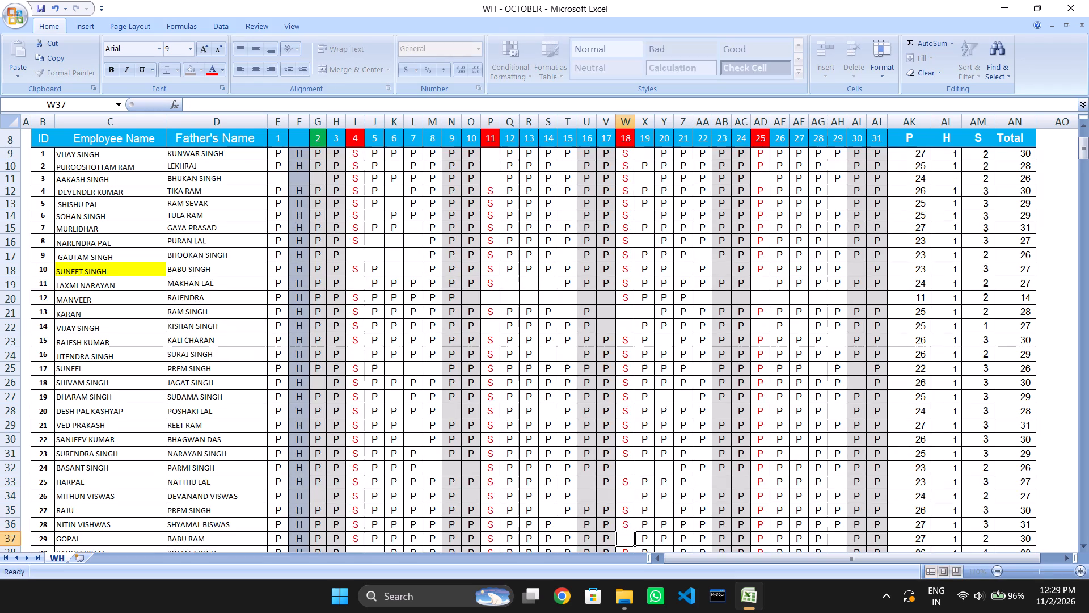
{"action": "key", "text": "Down"}
{"action": "key", "text": "s"}
{"action": "key", "text": "Down"}
{"action": "key", "text": "s"}
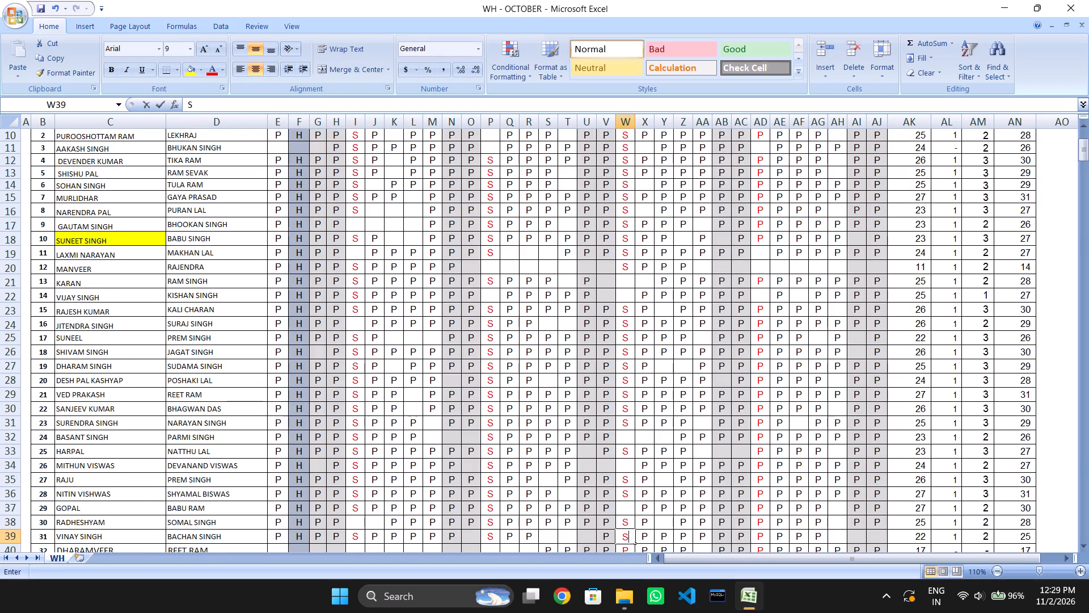
{"action": "key", "text": "Down"}
{"action": "key", "text": "s"}
{"action": "key", "text": "Down"}
{"action": "key", "text": "Down"}
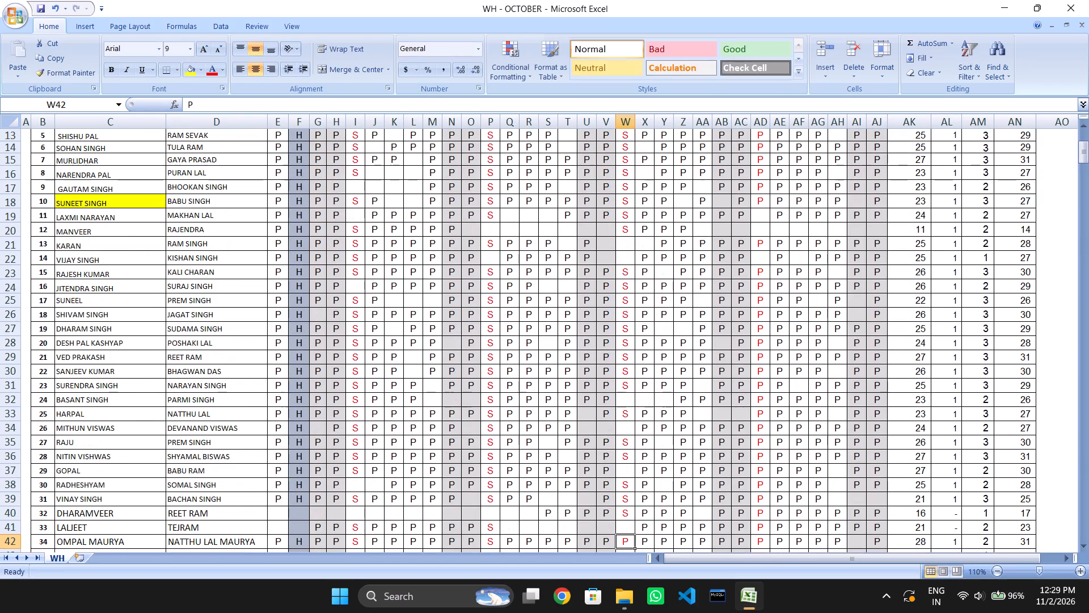
{"action": "key", "text": "s"}
{"action": "key", "text": "Down"}
{"action": "key", "text": "Down"}
{"action": "key", "text": "s"}
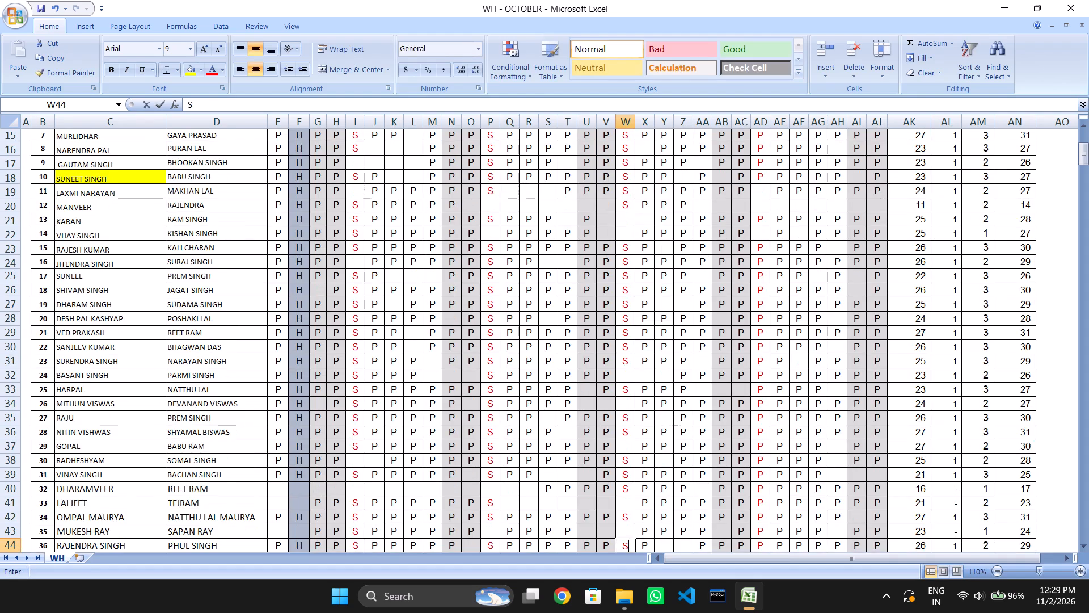
Replace P with S in column W for rows 47 down to 51, skipping blank rows 45 and 46.
{"action": "key", "text": "Down"}
{"action": "key", "text": "Down"}
{"action": "key", "text": "Down"}
{"action": "key", "text": "s"}
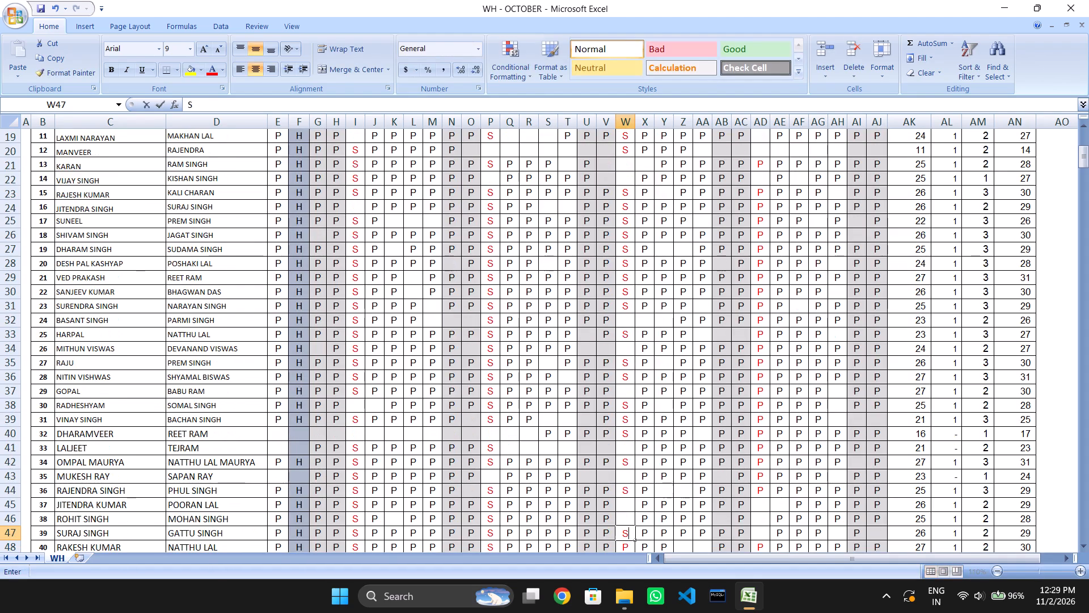
{"action": "key", "text": "Down"}
{"action": "key", "text": "s"}
{"action": "key", "text": "Down"}
{"action": "key", "text": "s"}
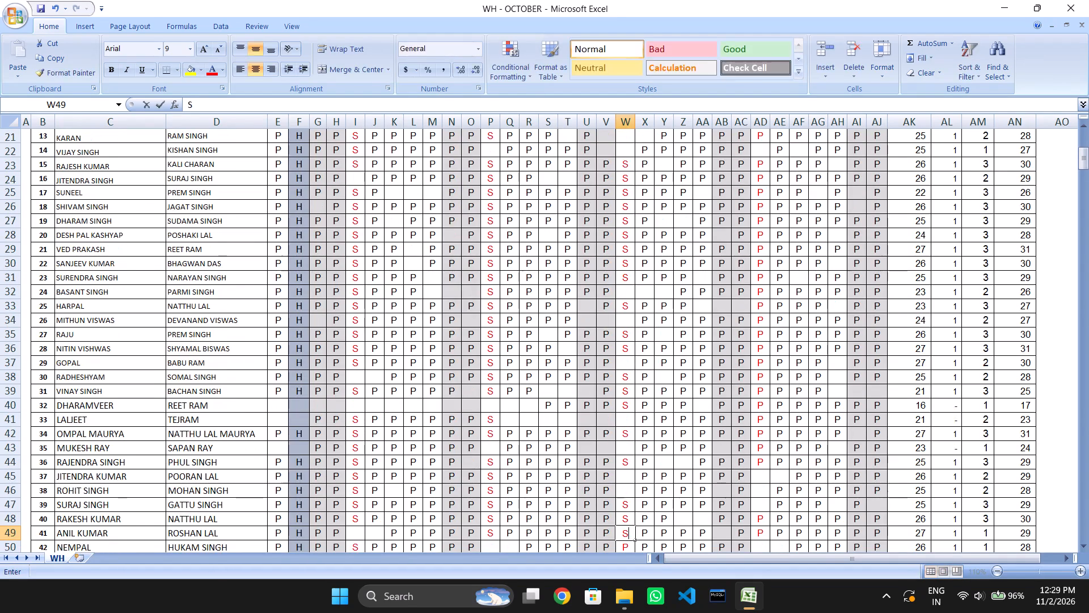
{"action": "key", "text": "Down"}
{"action": "key", "text": "s"}
{"action": "key", "text": "Down"}
{"action": "key", "text": "s"}
Enter S over the P marks in column W for rows 52 to 55, 57 and 58, skipping blank row 56.
{"action": "key", "text": "Down"}
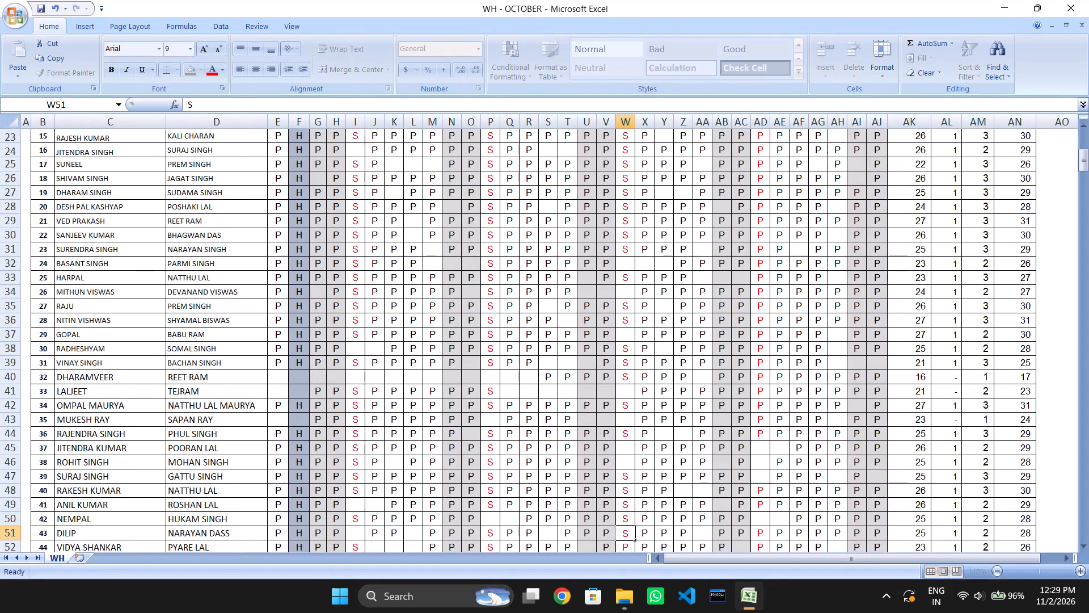
{"action": "key", "text": "s"}
{"action": "key", "text": "Down"}
{"action": "key", "text": "s"}
{"action": "key", "text": "Down"}
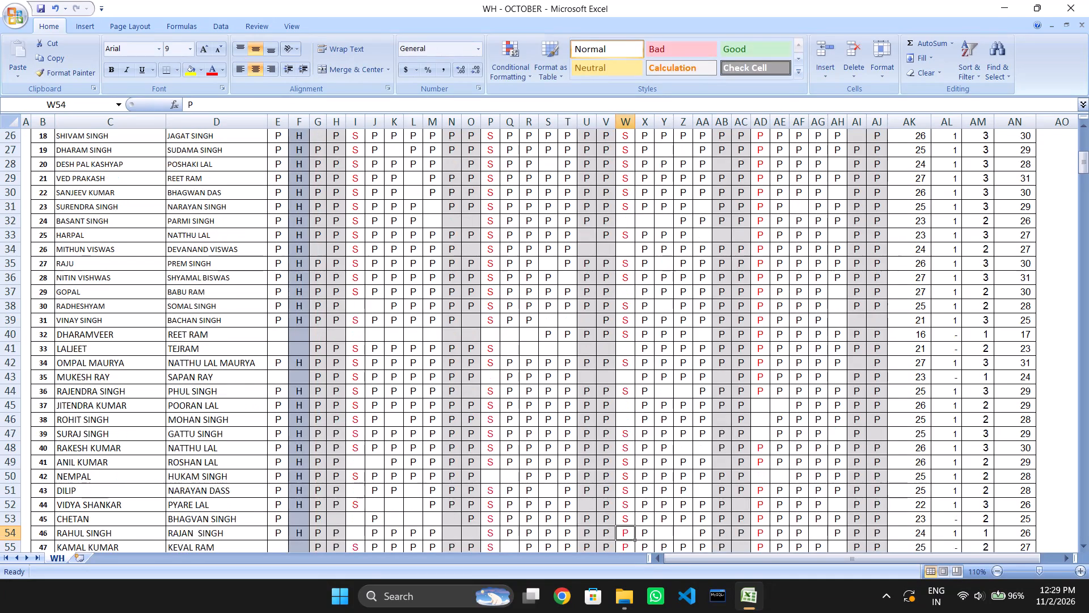
{"action": "key", "text": "s"}
{"action": "key", "text": "Down"}
{"action": "key", "text": "s"}
{"action": "key", "text": "Down"}
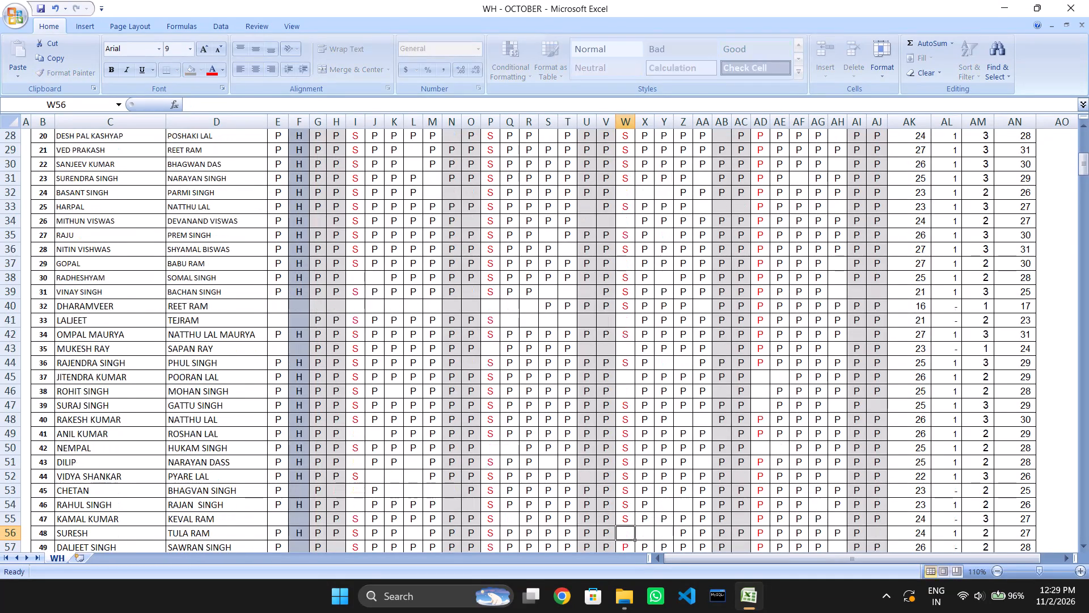
{"action": "key", "text": "Down"}
{"action": "key", "text": "s"}
{"action": "key", "text": "Down"}
{"action": "key", "text": "s"}
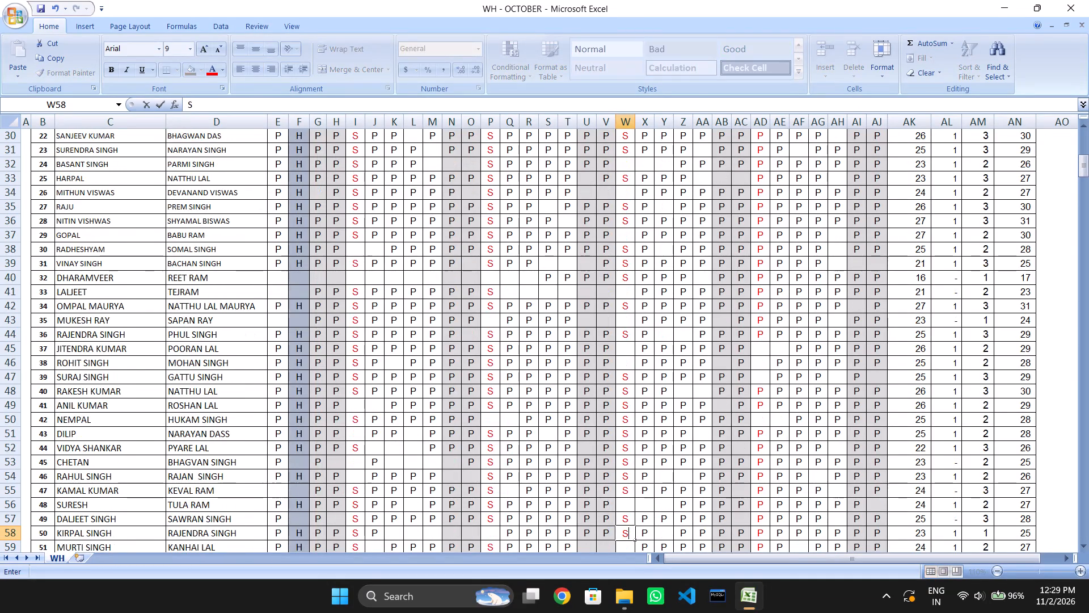
Replace P with S in column W for rows 60, 61, 62, 64 and 66, skipping blank rows 59, 63 and 65.
{"action": "key", "text": "Down"}
{"action": "key", "text": "Down"}
{"action": "key", "text": "s"}
{"action": "key", "text": "Down"}
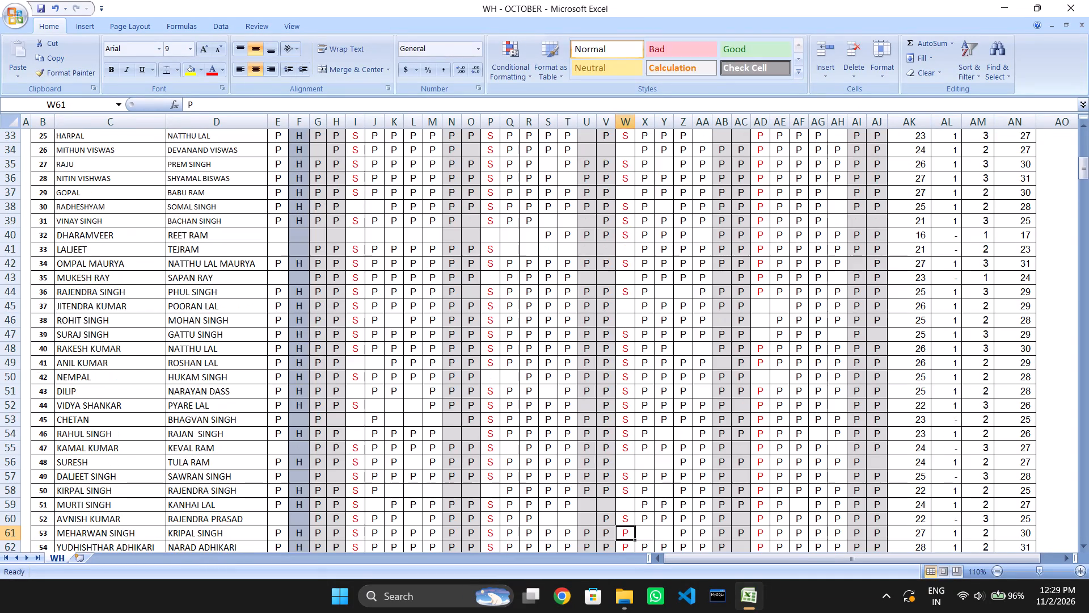
{"action": "key", "text": "s"}
{"action": "key", "text": "Down"}
{"action": "key", "text": "s"}
{"action": "key", "text": "Down"}
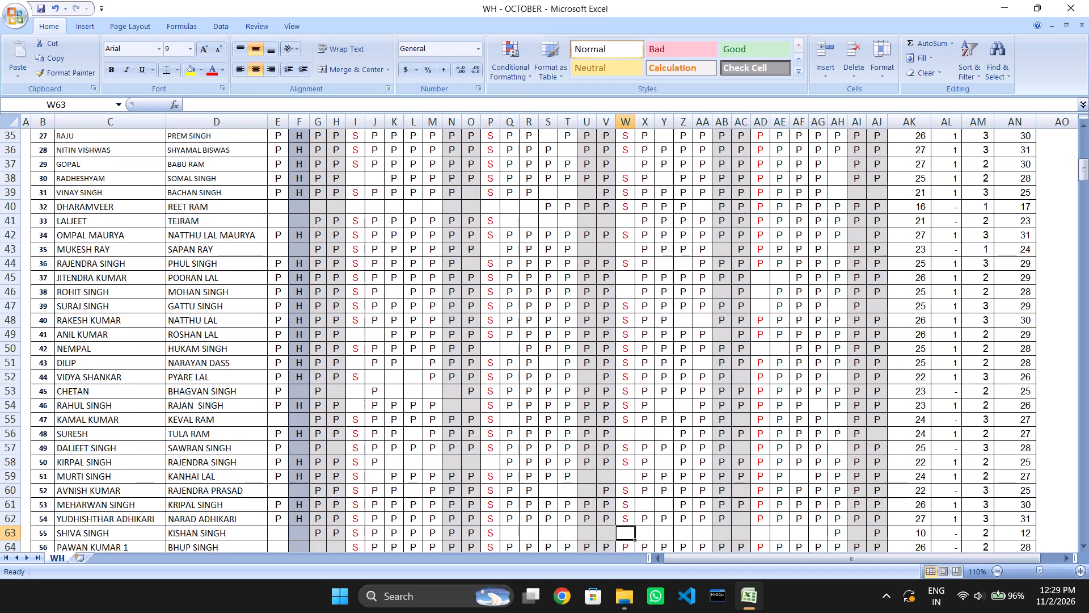
{"action": "key", "text": "Down"}
{"action": "key", "text": "s"}
{"action": "key", "text": "Down"}
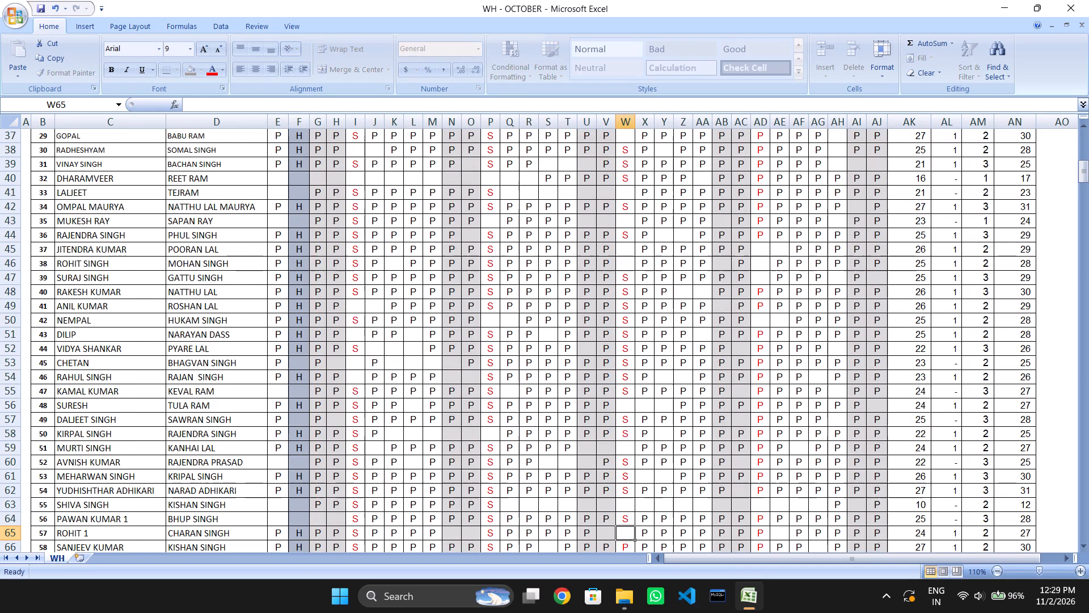
{"action": "key", "text": "Down"}
{"action": "key", "text": "s"}
Enter S over the P marks in column W for rows 67 down to 72.
{"action": "key", "text": "Down"}
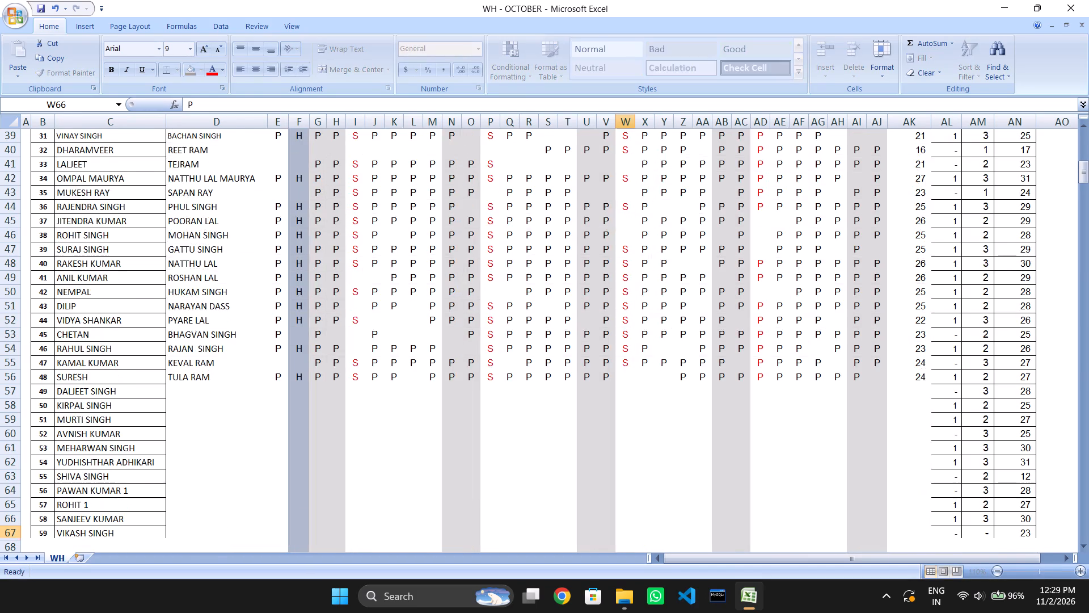
{"action": "key", "text": "s"}
{"action": "key", "text": "Down"}
{"action": "key", "text": "s"}
{"action": "key", "text": "Down"}
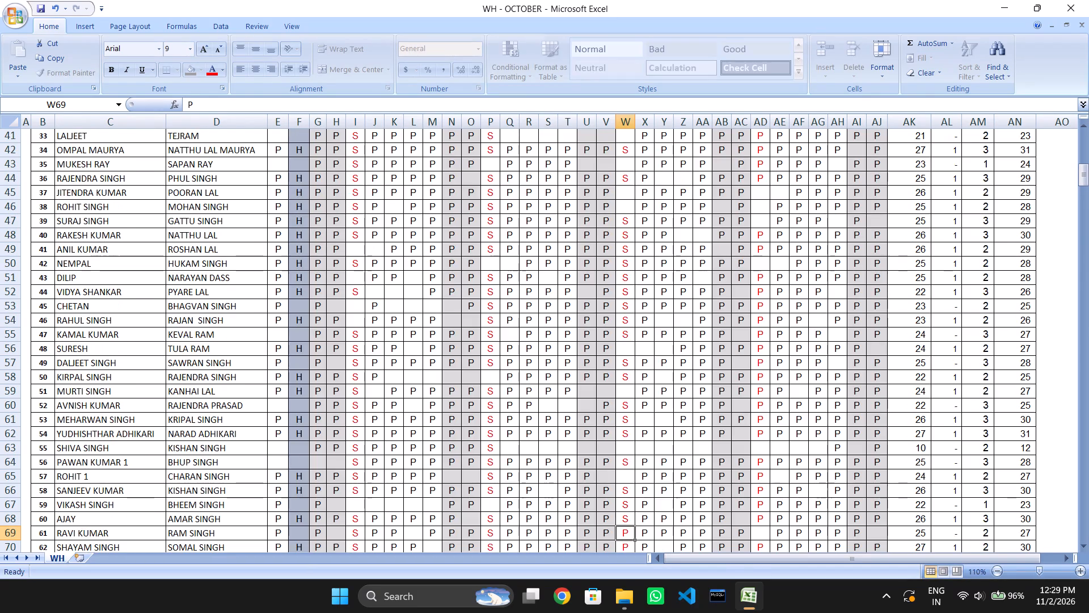
{"action": "key", "text": "s"}
{"action": "key", "text": "Down"}
{"action": "key", "text": "s"}
{"action": "key", "text": "Down"}
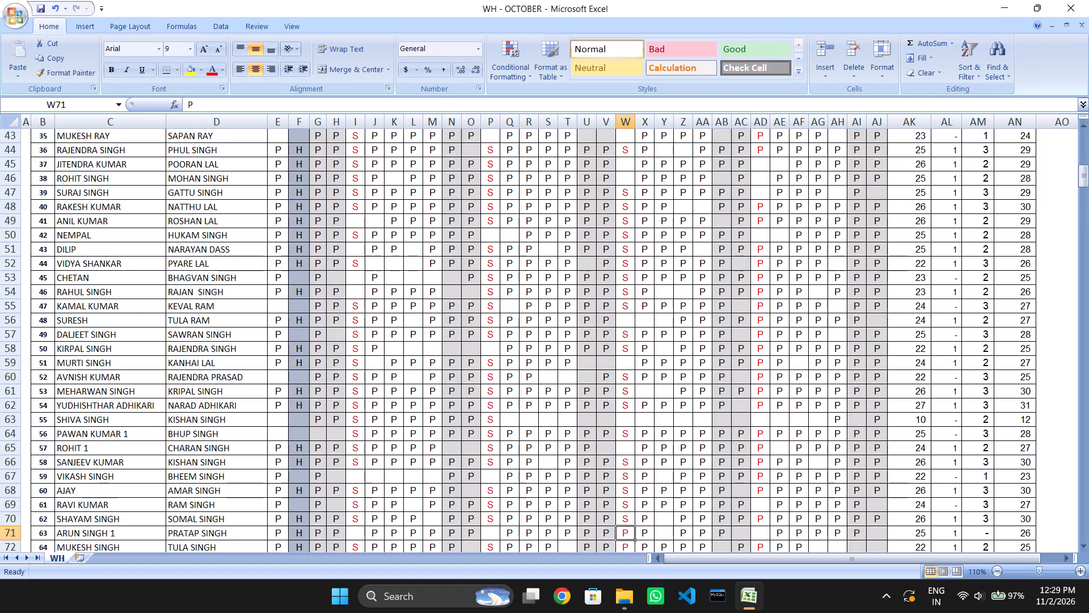
{"action": "key", "text": "s"}
{"action": "key", "text": "Down"}
{"action": "key", "text": "s"}
Replace P with S in column W for rows 73, 74 and 75.
{"action": "key", "text": "Down"}
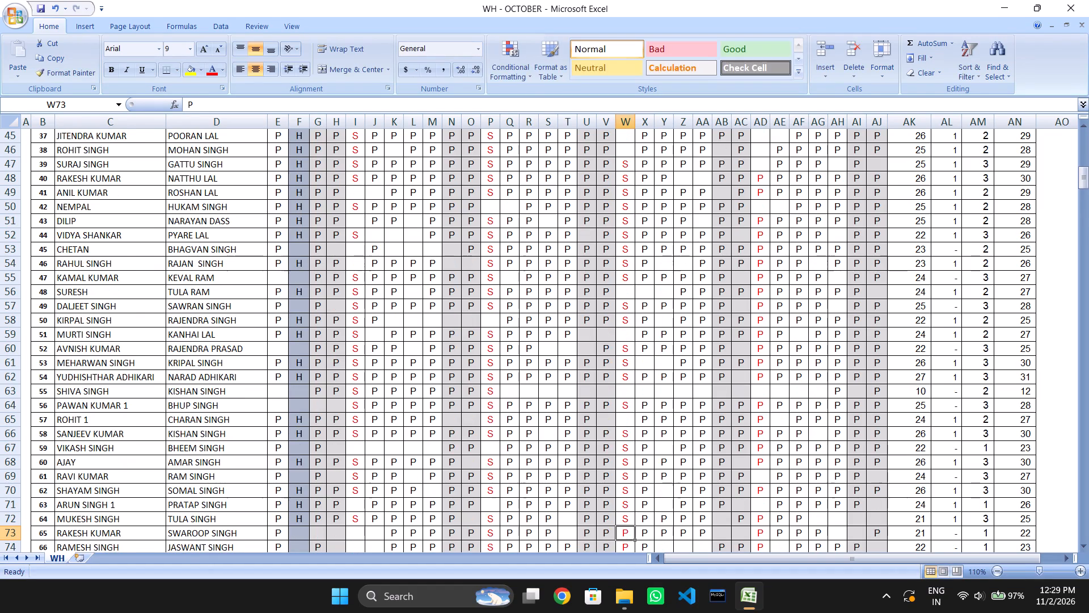
{"action": "key", "text": "s"}
{"action": "key", "text": "Down"}
{"action": "key", "text": "s"}
{"action": "key", "text": "Down"}
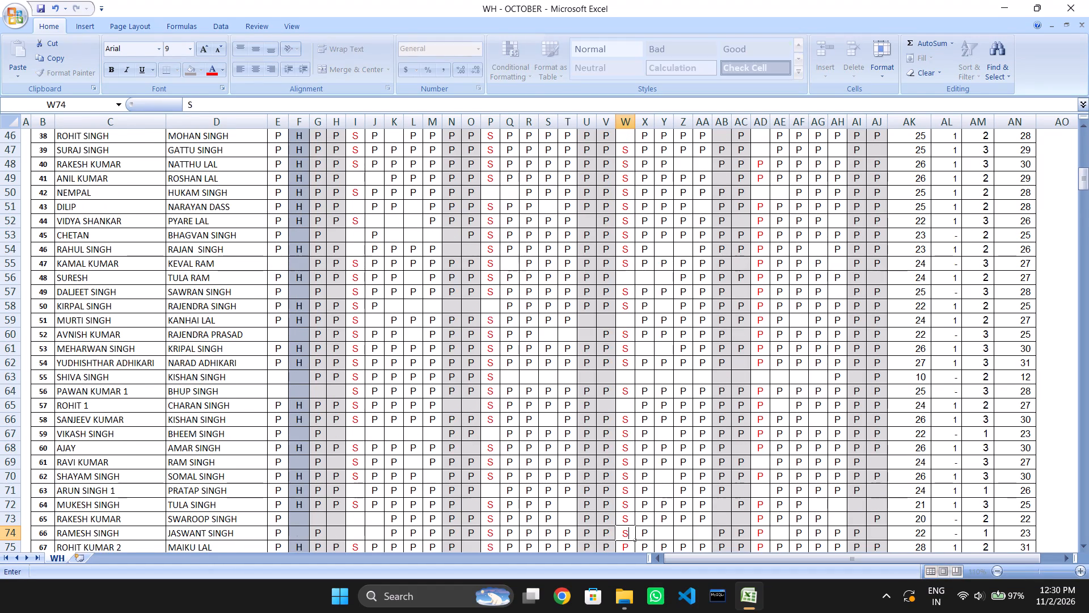
{"action": "key", "text": "s"}
Enter S over the P marks in column W for rows 79 to 82 and 84, skipping blank rows 76 to 78 and 83.
{"action": "key", "text": "Down"}
{"action": "key", "text": "Down"}
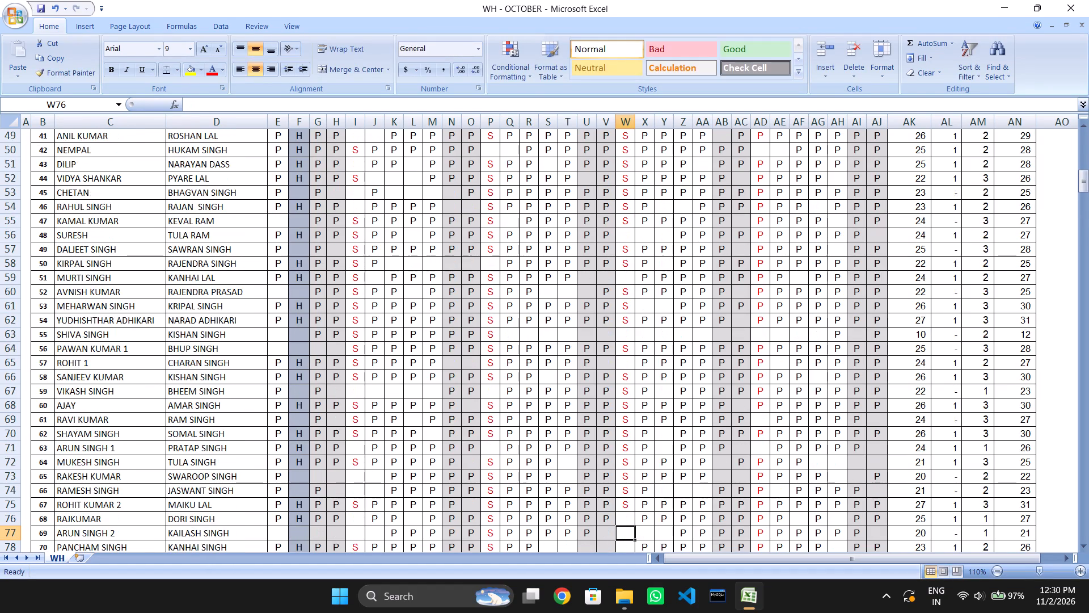
{"action": "key", "text": "Down"}
{"action": "key", "text": "Down"}
{"action": "key", "text": "s"}
{"action": "key", "text": "Down"}
{"action": "key", "text": "s"}
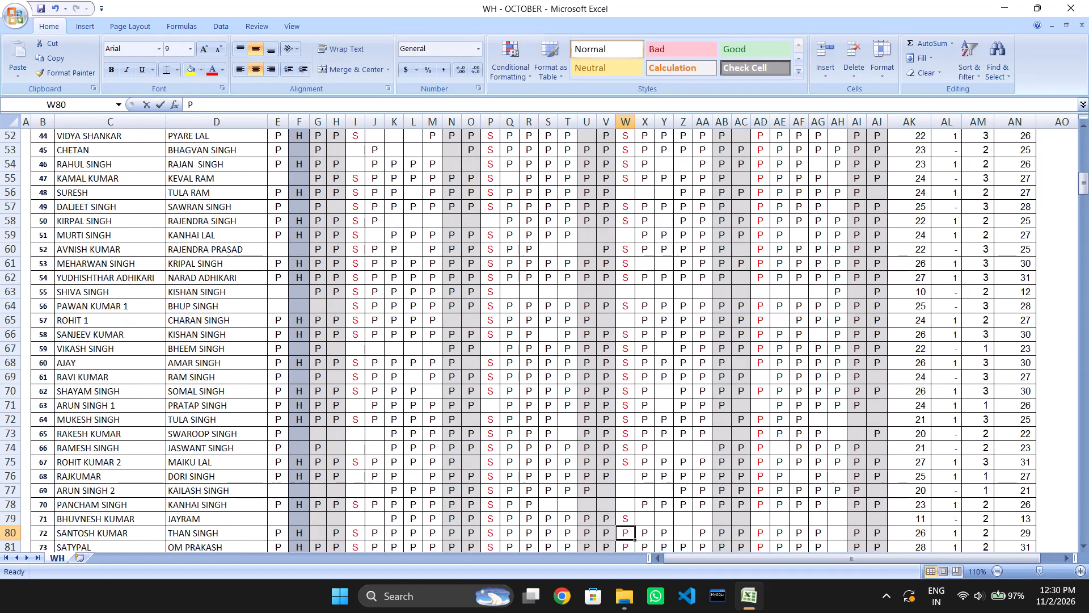
{"action": "key", "text": "Down"}
{"action": "key", "text": "s"}
{"action": "key", "text": "Down"}
{"action": "key", "text": "s"}
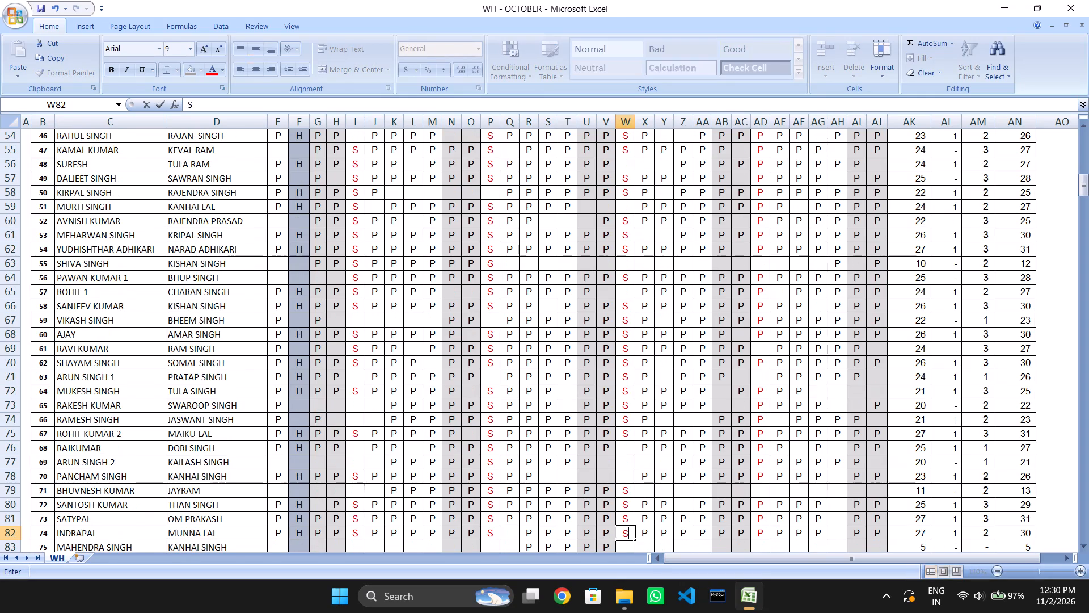
{"action": "key", "text": "Down"}
{"action": "key", "text": "Down"}
{"action": "key", "text": "s"}
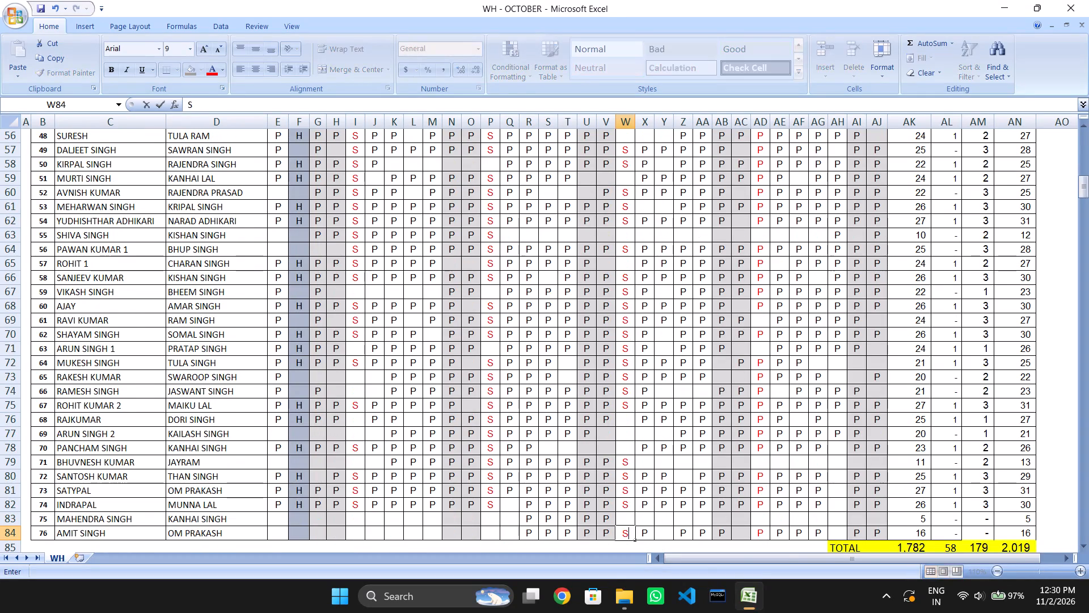
Select the red Sunday P mark in column AD of row 84.
{"action": "key", "text": "Right"}
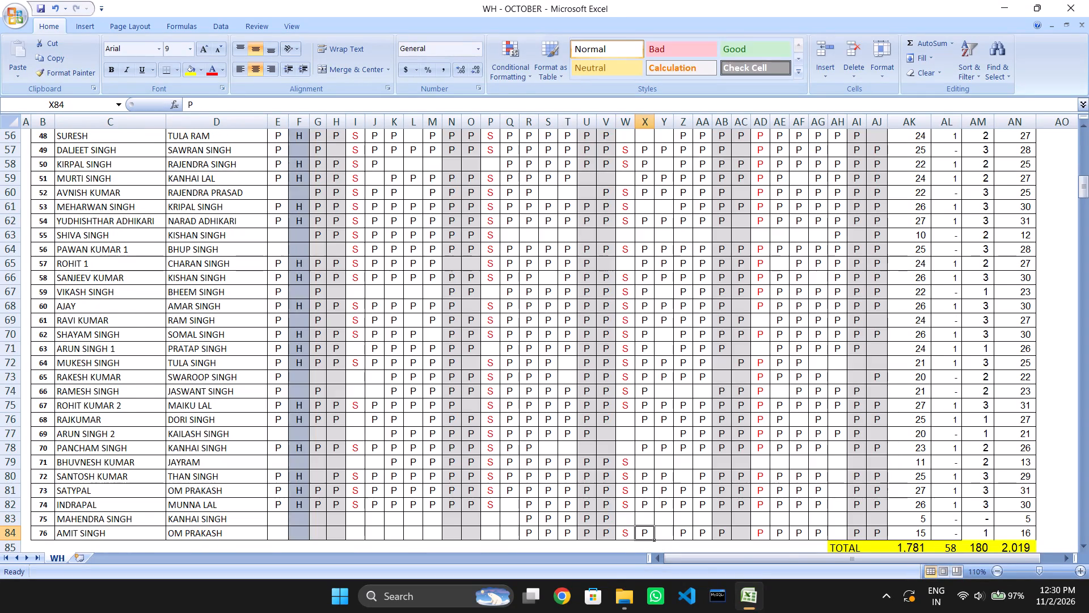
{"action": "key", "text": "Right"}
{"action": "key", "text": "Right"}
{"action": "key", "text": "Right"}
{"action": "key", "text": "Right"}
{"action": "key", "text": "Right"}
{"action": "key", "text": "Right"}
{"action": "key", "text": "Right"}
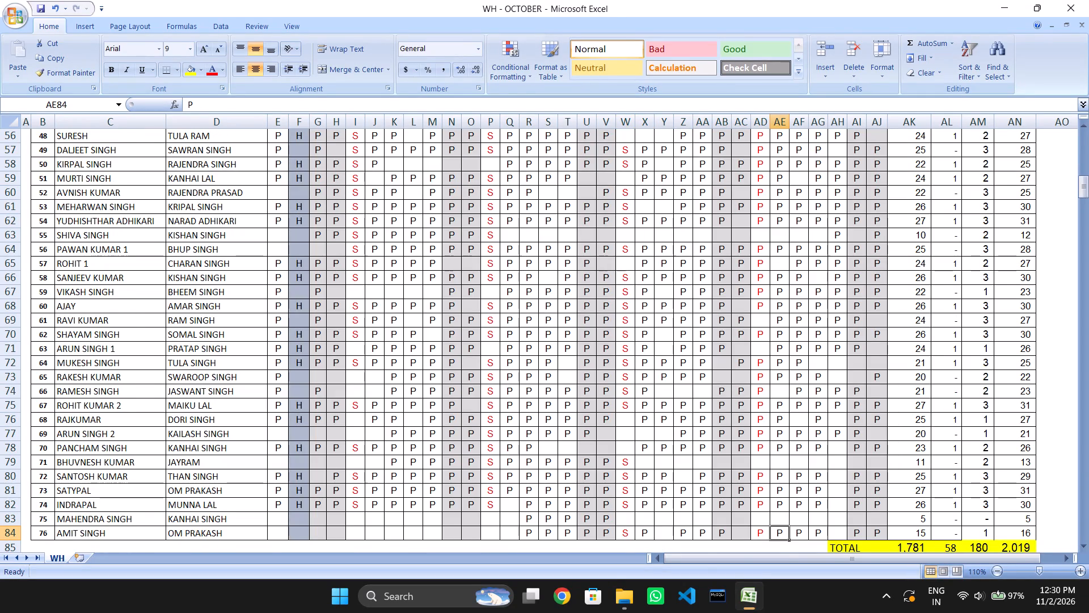
{"action": "key", "text": "Left"}
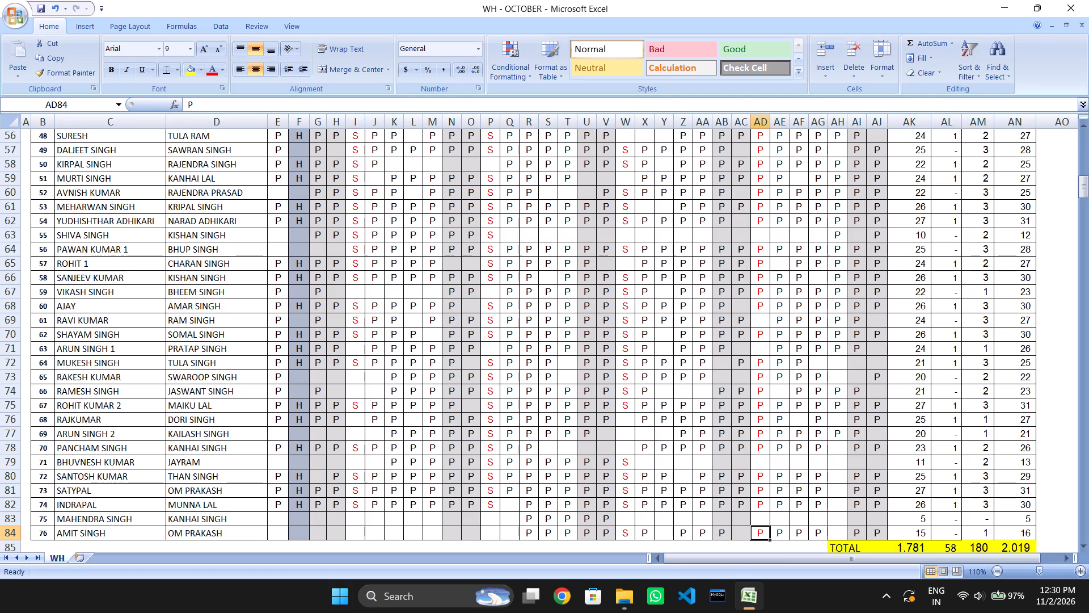
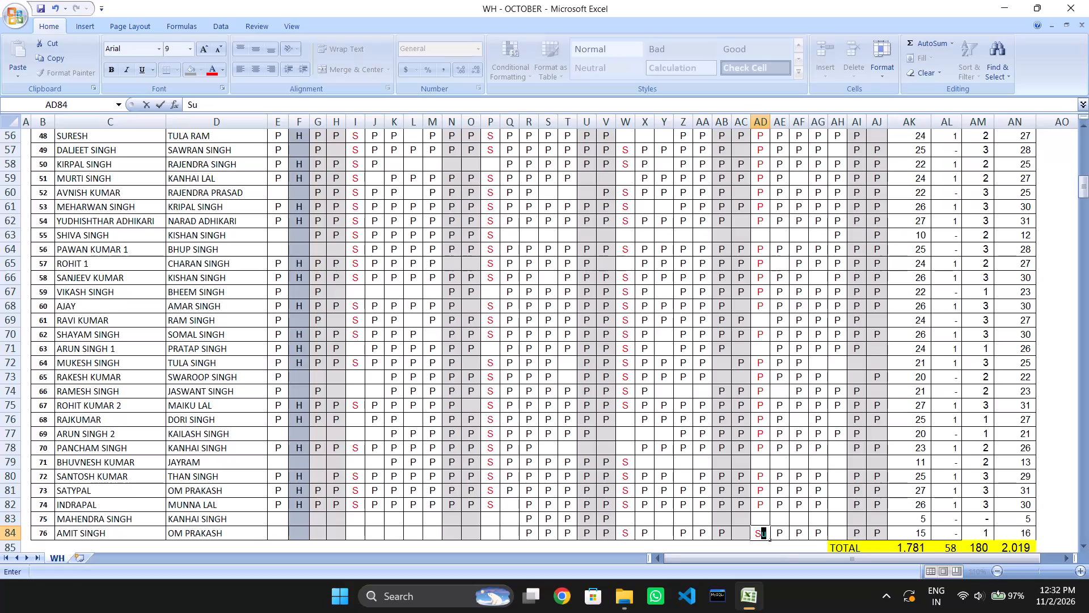
Replace the P marks with S in column AD for rows 84, 82, 81, 80 and 78, skipping blank rows 83 and 79.
{"action": "key", "text": "BackSpace"}
{"action": "key", "text": "Up"}
{"action": "key", "text": "Up"}
{"action": "key", "text": "s"}
{"action": "key", "text": "Up"}
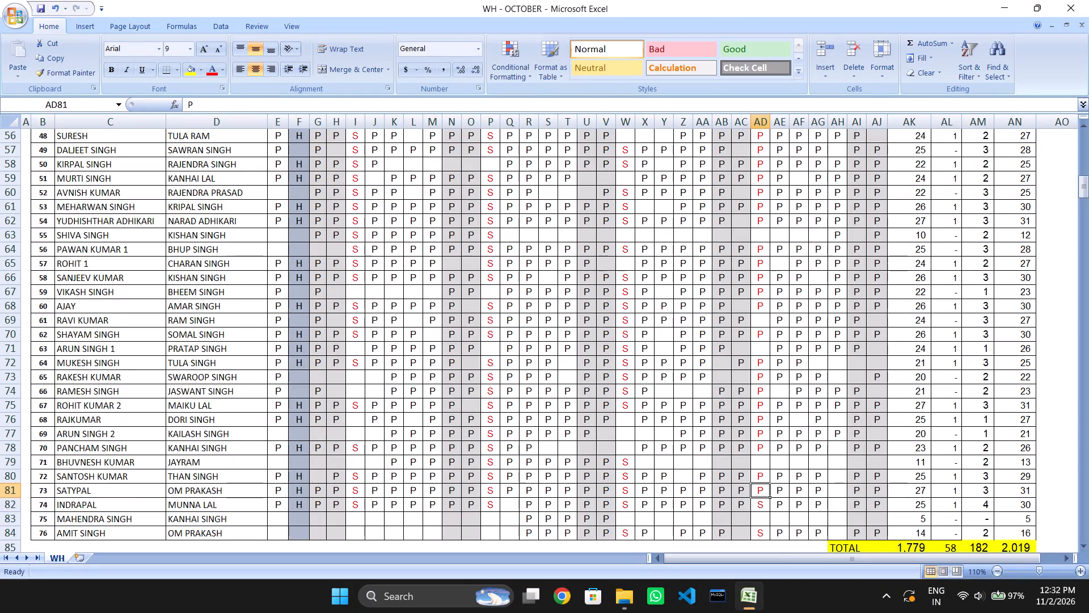
{"action": "key", "text": "s"}
{"action": "key", "text": "Up"}
{"action": "key", "text": "s"}
{"action": "key", "text": "Up"}
{"action": "key", "text": "Up"}
{"action": "key", "text": "s"}
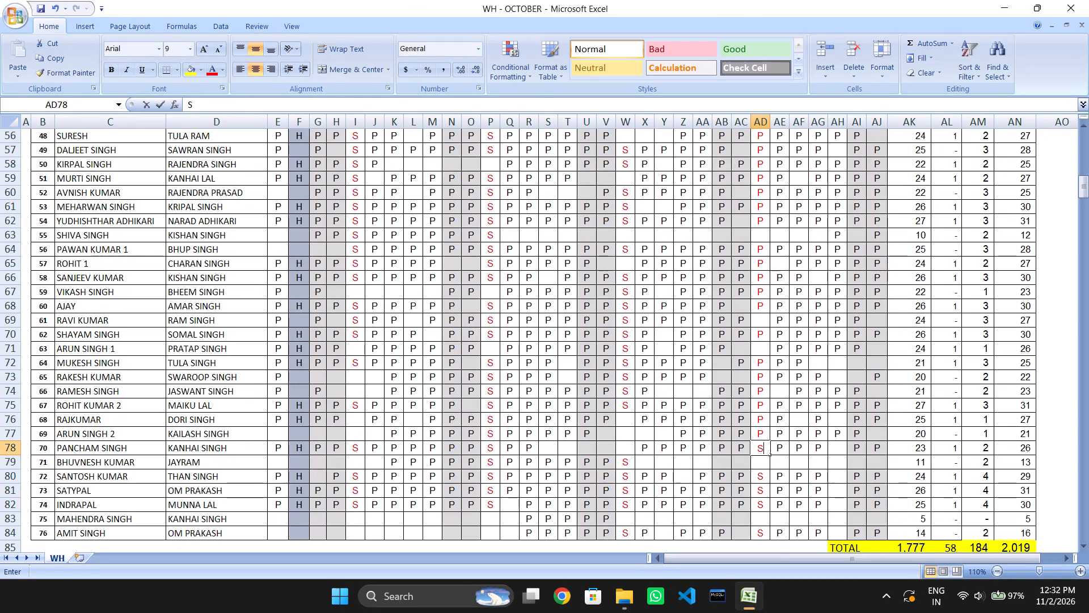
{"action": "key", "text": "Up"}
Enter S over the P marks in column AD for rows 77 up to 72.
{"action": "key", "text": "s"}
{"action": "key", "text": "Up"}
{"action": "key", "text": "s"}
{"action": "key", "text": "Up"}
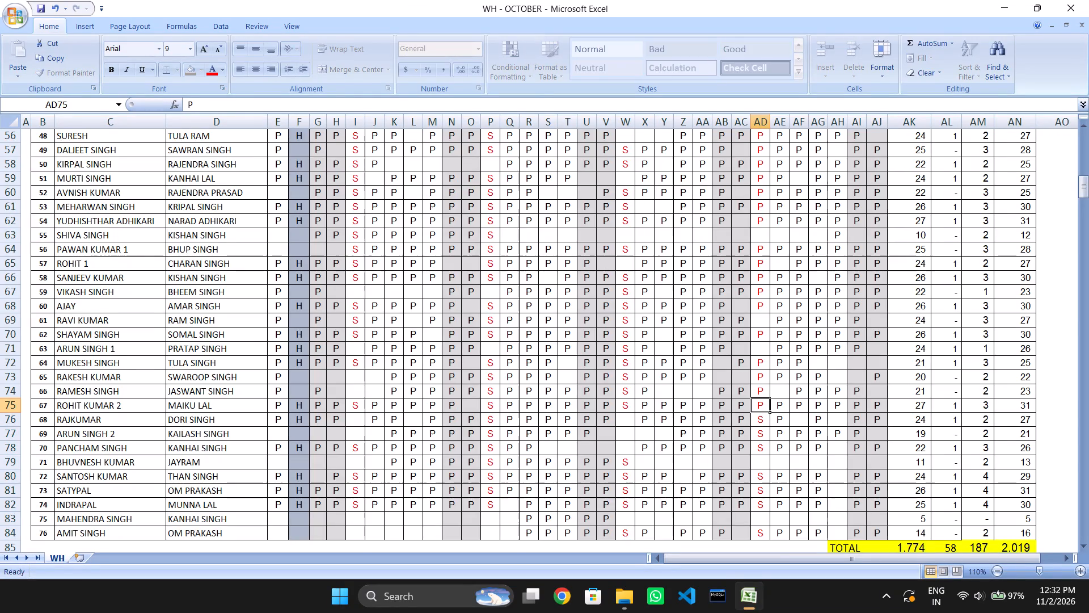
{"action": "key", "text": "s"}
{"action": "key", "text": "Up"}
{"action": "key", "text": "s"}
{"action": "key", "text": "Up"}
{"action": "key", "text": "s"}
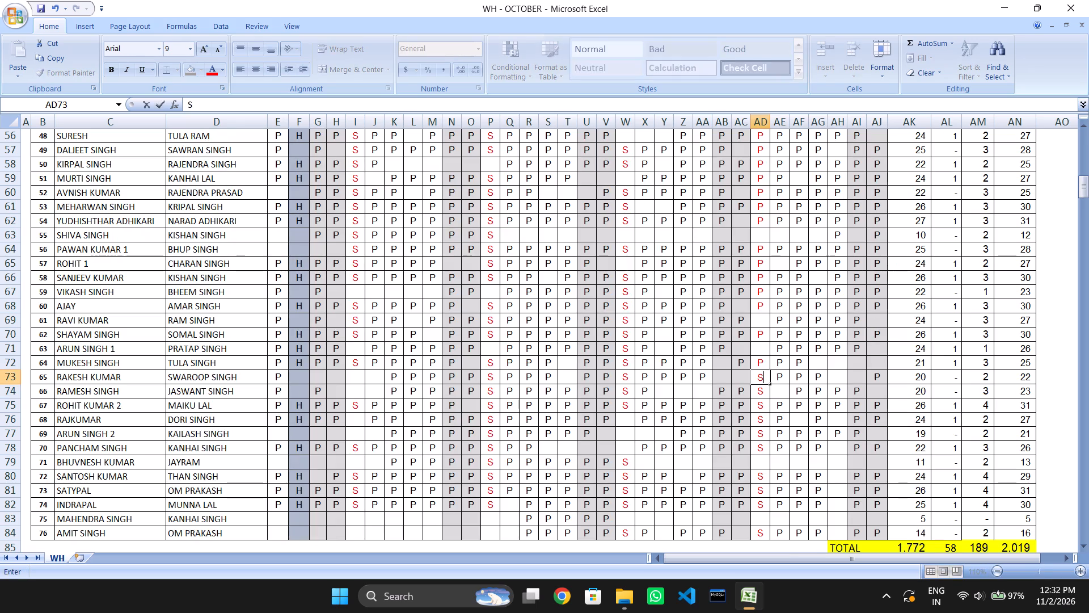
{"action": "key", "text": "Up"}
{"action": "key", "text": "s"}
{"action": "key", "text": "Up"}
Enter S over the P marks in column AD for row 70 and rows 68 up to 64, skipping blank rows 71 and 69.
{"action": "key", "text": "Up"}
{"action": "key", "text": "s"}
{"action": "key", "text": "Up"}
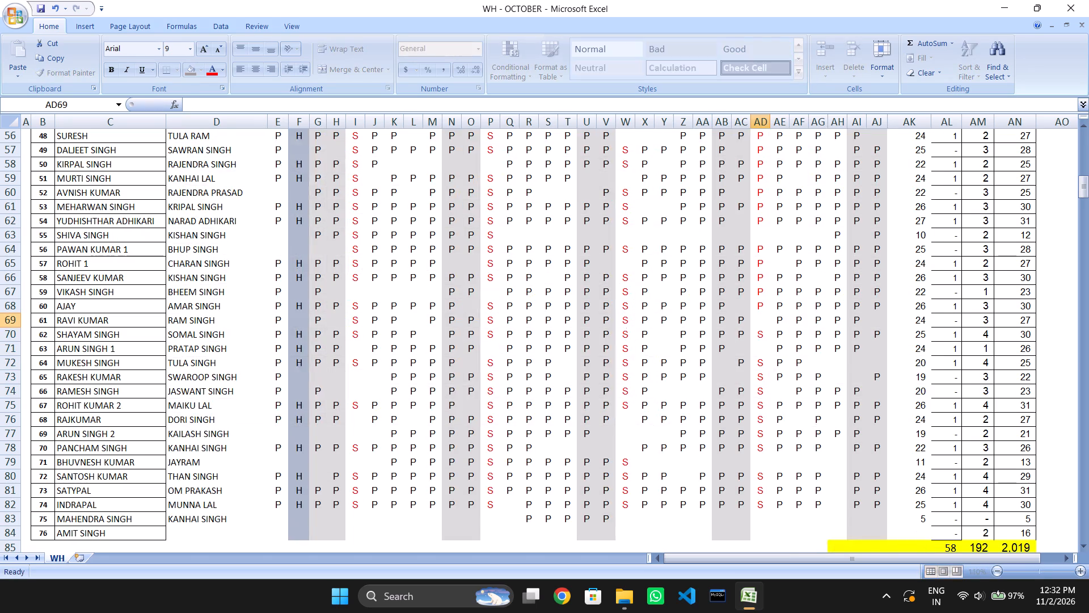
{"action": "key", "text": "Up"}
{"action": "key", "text": "s"}
{"action": "key", "text": "Up"}
{"action": "key", "text": "s"}
{"action": "key", "text": "Up"}
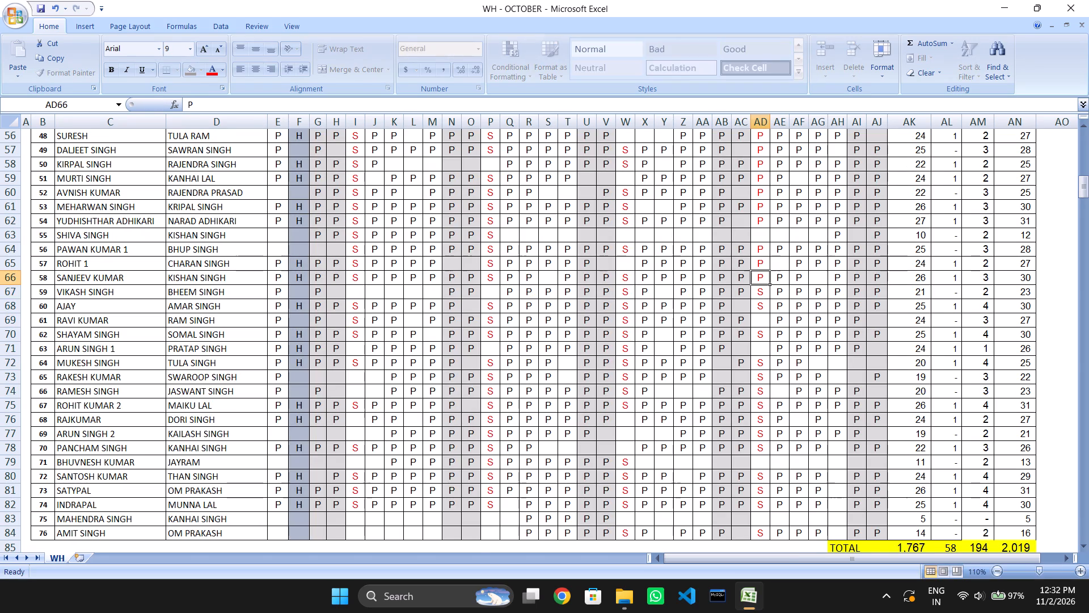
{"action": "key", "text": "s"}
{"action": "key", "text": "Up"}
{"action": "key", "text": "s"}
{"action": "key", "text": "Up"}
{"action": "key", "text": "s"}
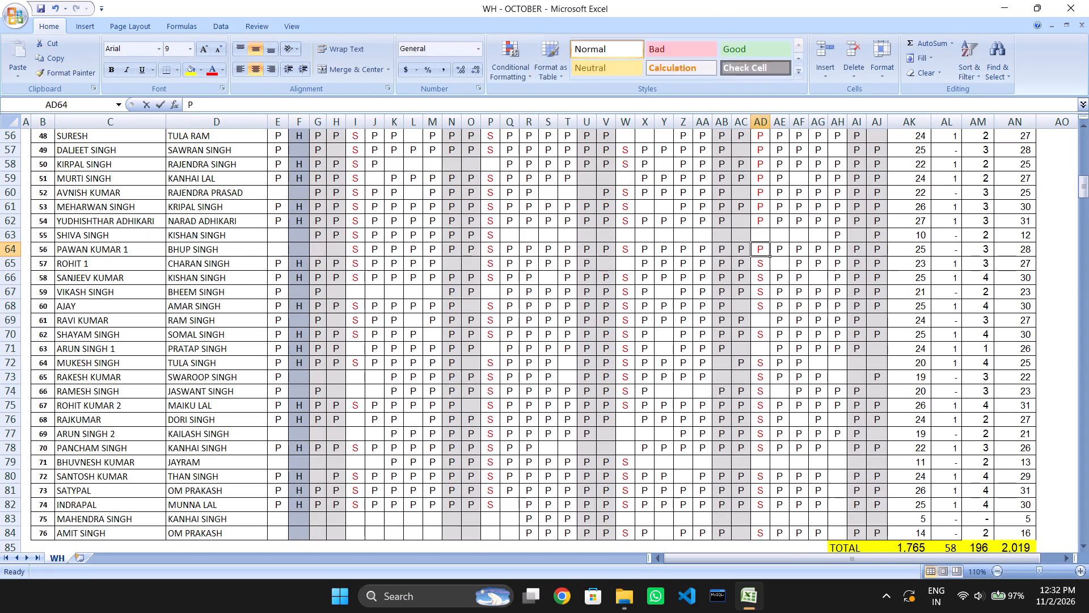
{"action": "key", "text": "Up"}
Replace P with S in column AD for rows 62 up to 57, skipping blank row 63.
{"action": "key", "text": "Up"}
{"action": "key", "text": "s"}
{"action": "key", "text": "Up"}
{"action": "key", "text": "s"}
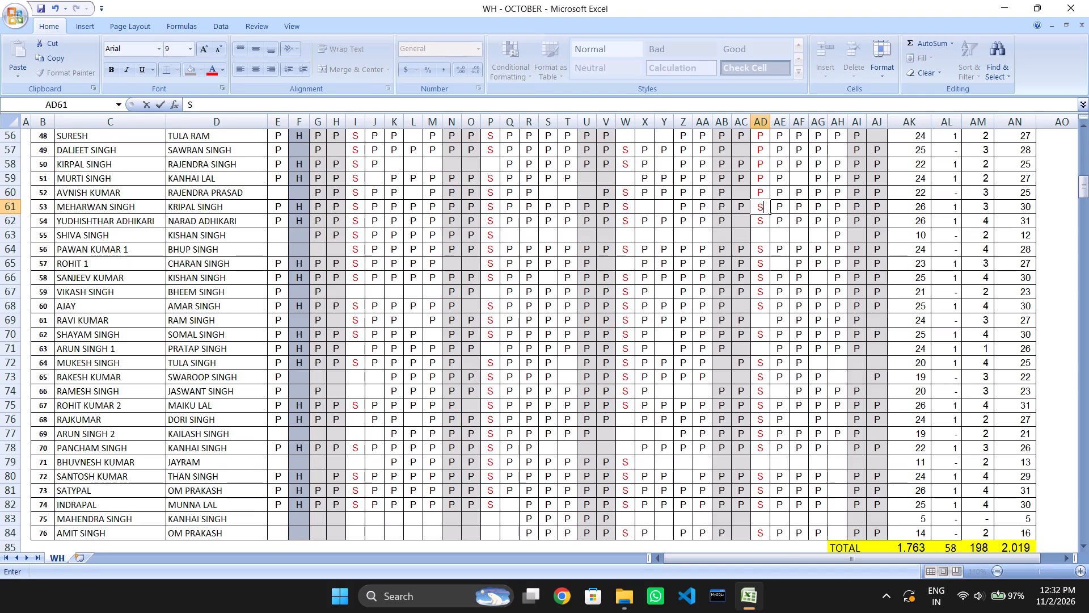
{"action": "key", "text": "Up"}
{"action": "key", "text": "s"}
{"action": "key", "text": "Up"}
{"action": "key", "text": "s"}
{"action": "key", "text": "Up"}
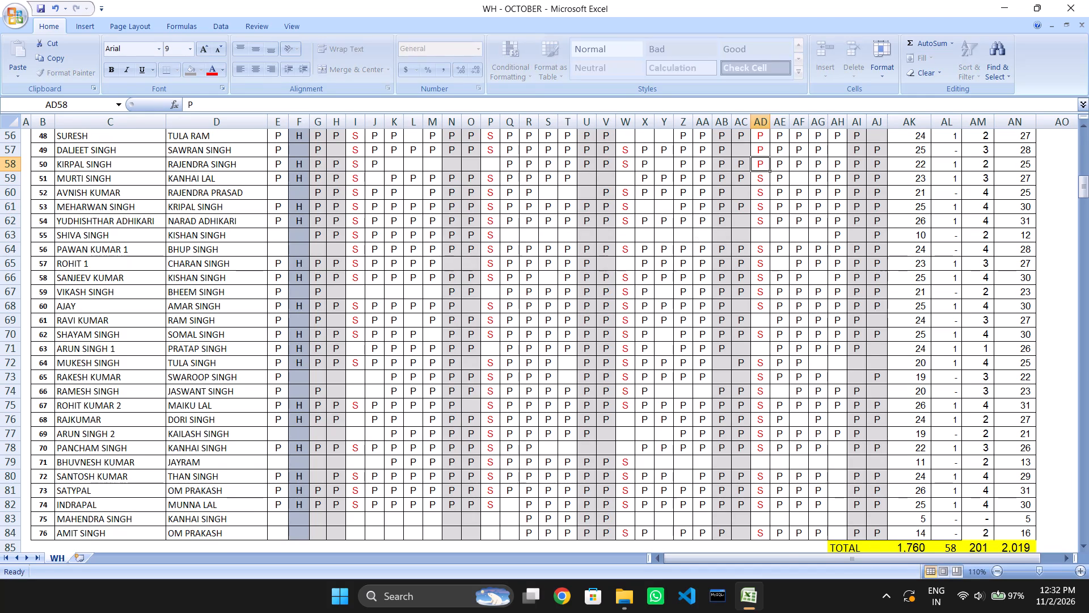
{"action": "key", "text": "s"}
{"action": "key", "text": "Up"}
{"action": "key", "text": "s"}
{"action": "key", "text": "Up"}
Enter S over the P marks in column AD for rows 56 up to 51.
{"action": "key", "text": "s"}
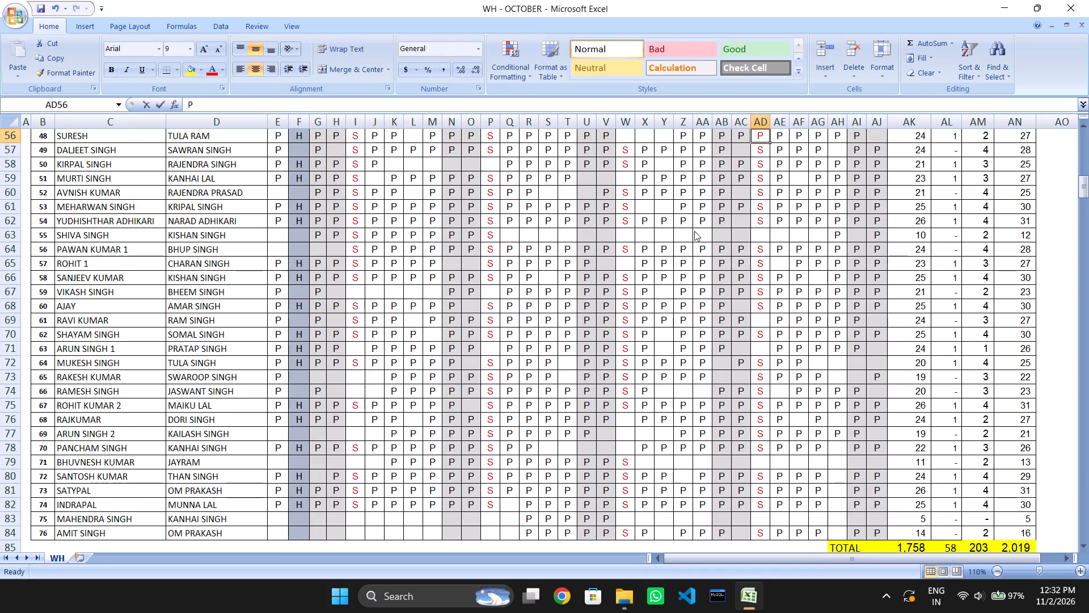
{"action": "key", "text": "Up"}
{"action": "key", "text": "s"}
{"action": "key", "text": "Up"}
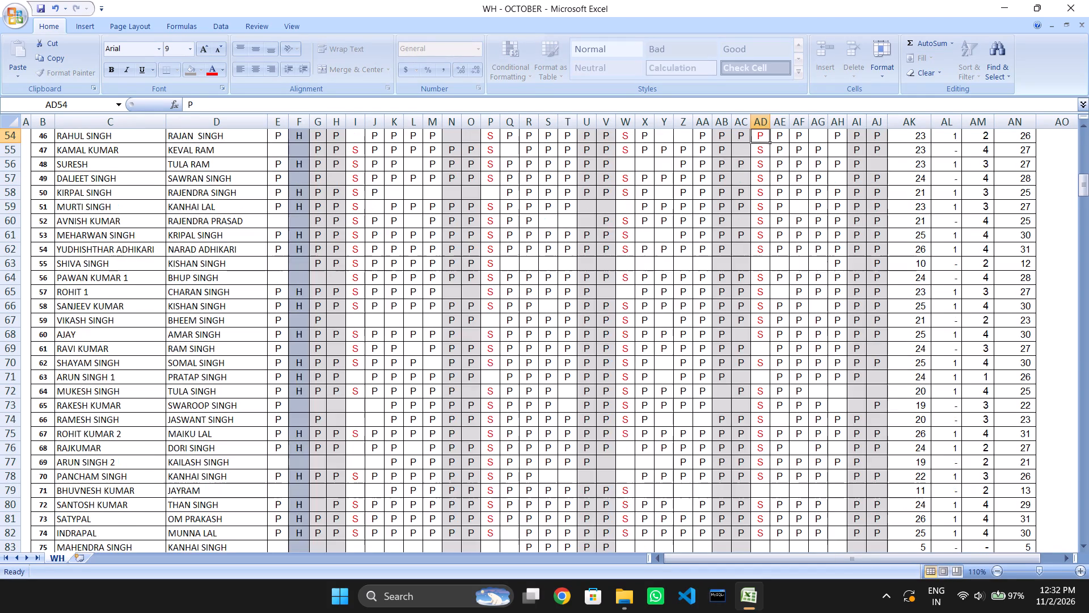
{"action": "key", "text": "s"}
{"action": "key", "text": "Up"}
{"action": "key", "text": "s"}
{"action": "key", "text": "Up"}
{"action": "key", "text": "s"}
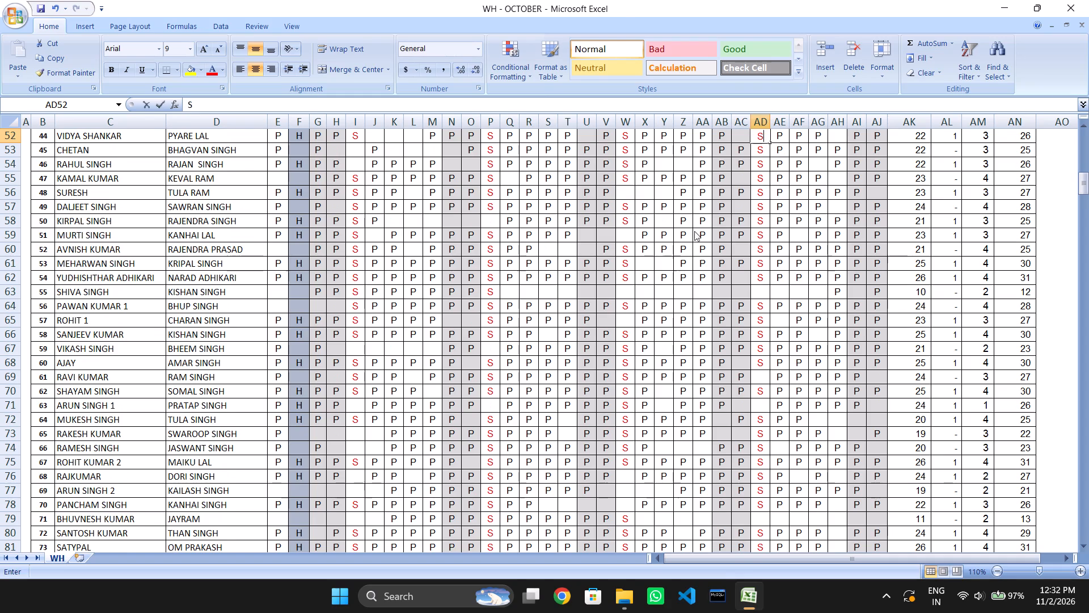
{"action": "key", "text": "Up"}
{"action": "key", "text": "s"}
{"action": "key", "text": "Up"}
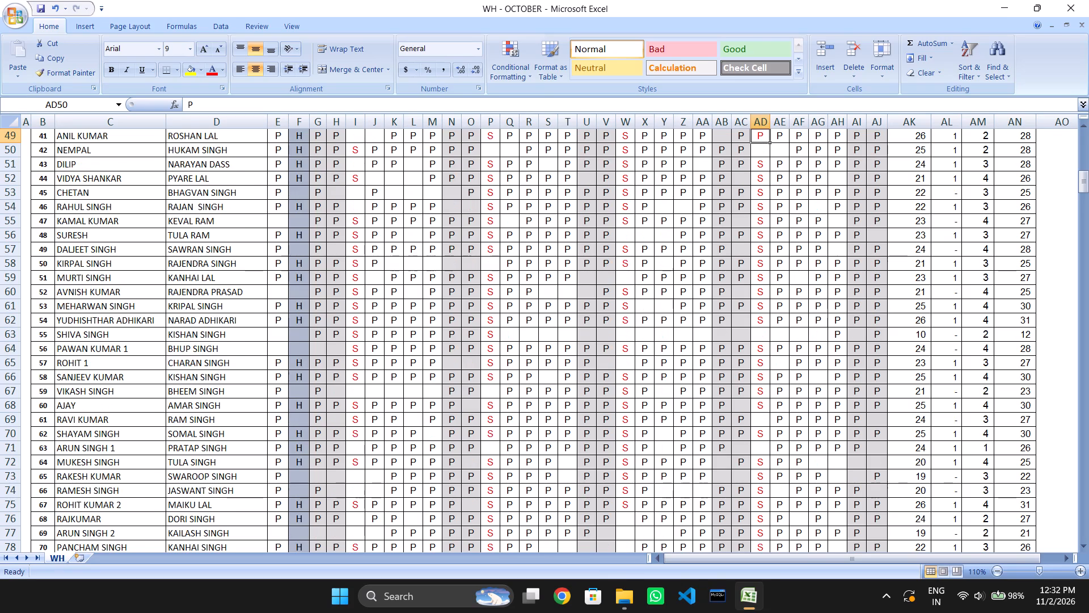
Enter S over the P marks in column AD for rows 49, 48, 44, 43 and 42, skipping blank rows 47 to 45.
{"action": "key", "text": "s"}
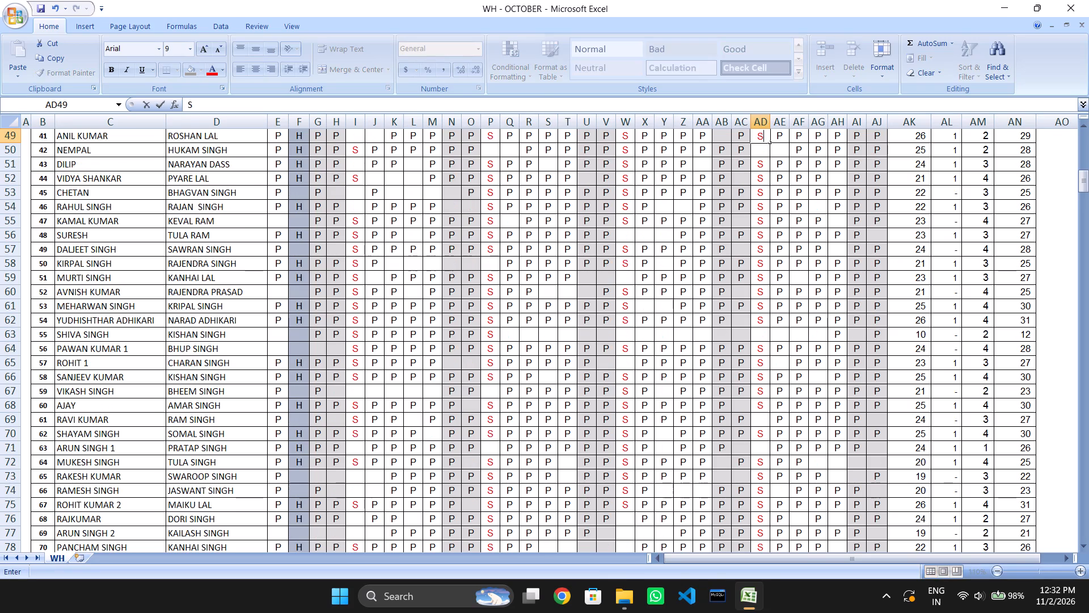
{"action": "key", "text": "Up"}
{"action": "key", "text": "s"}
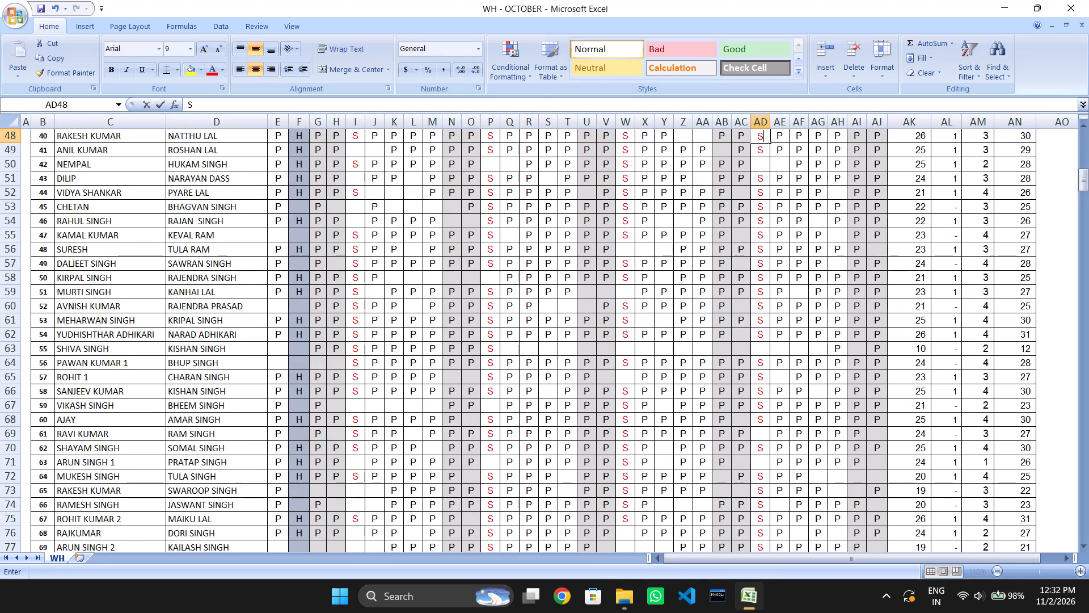
{"action": "key", "text": "Up"}
{"action": "key", "text": "Up"}
{"action": "key", "text": "Up"}
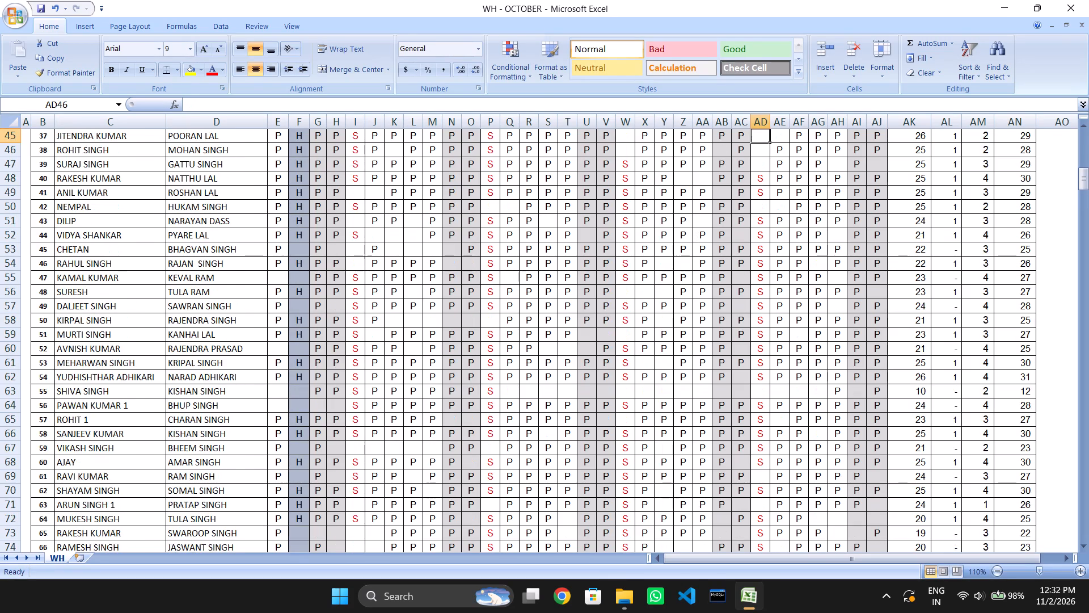
{"action": "key", "text": "Up"}
{"action": "key", "text": "s"}
{"action": "key", "text": "Up"}
{"action": "key", "text": "s"}
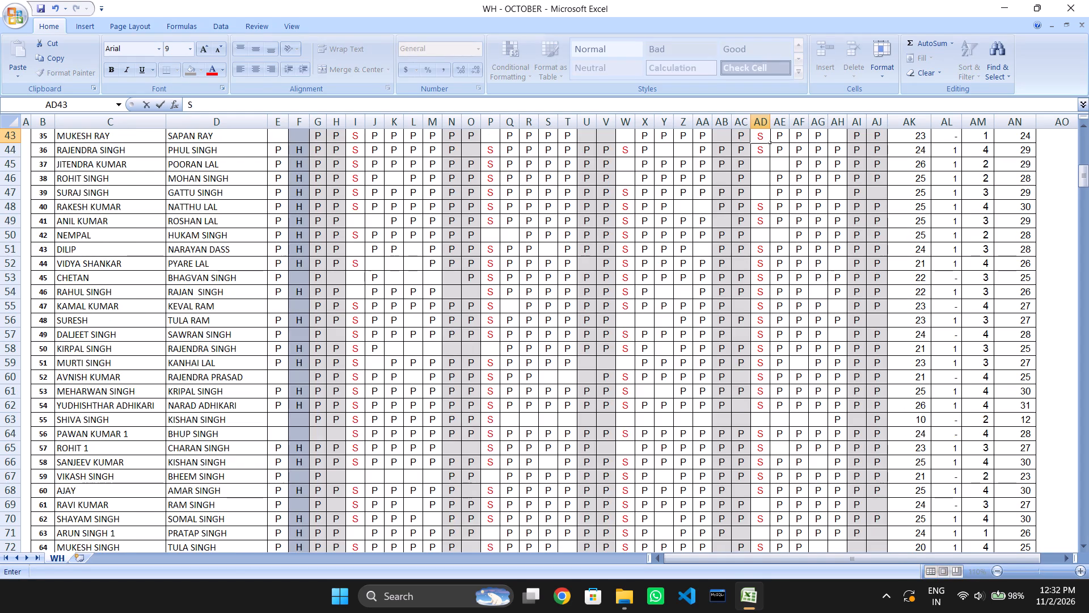
{"action": "key", "text": "Up"}
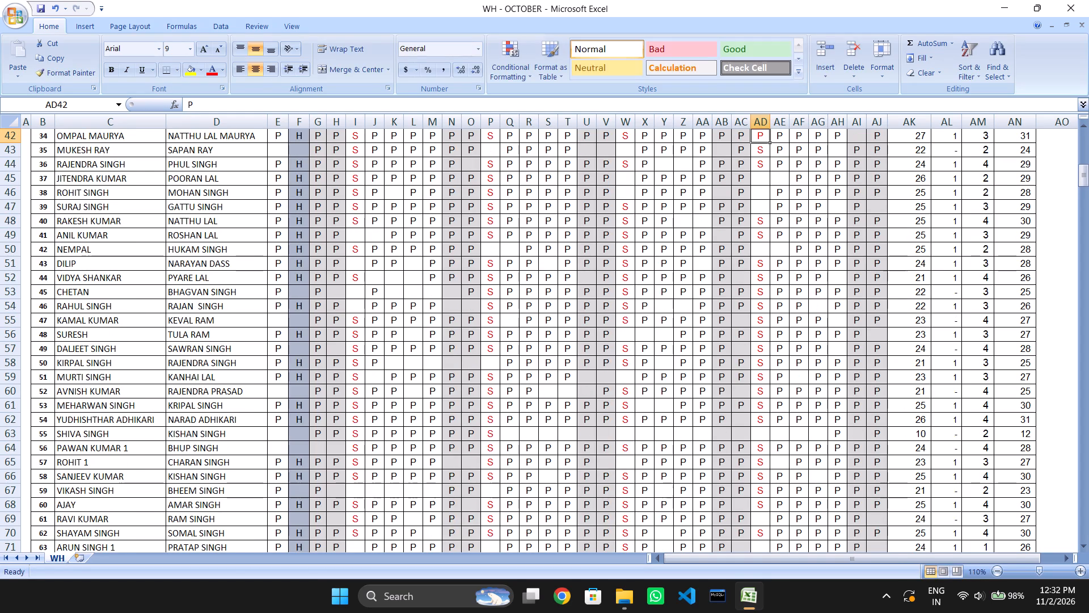
{"action": "key", "text": "s"}
{"action": "key", "text": "Up"}
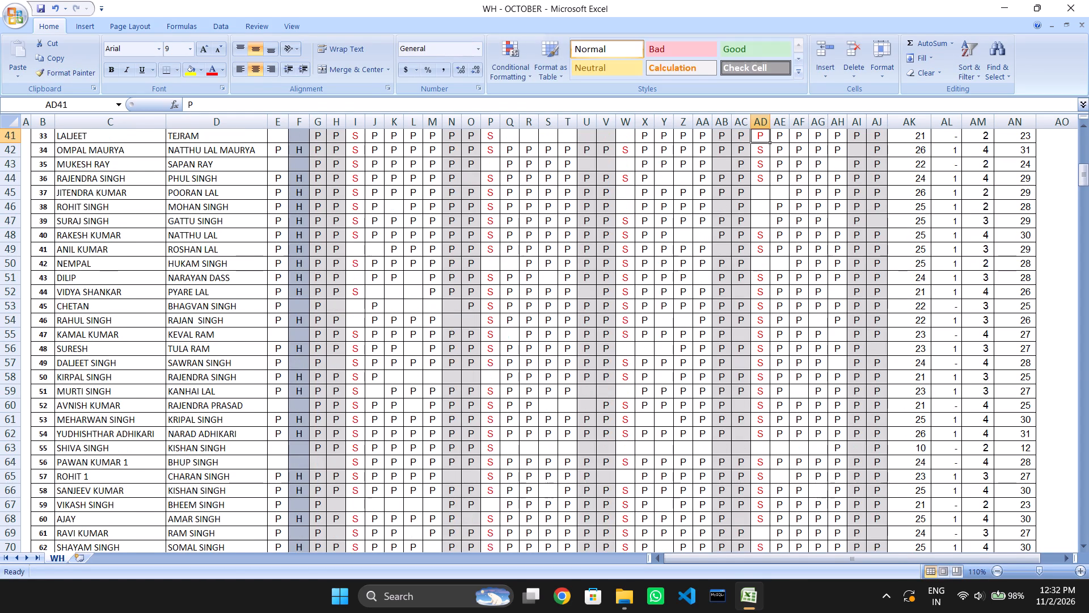
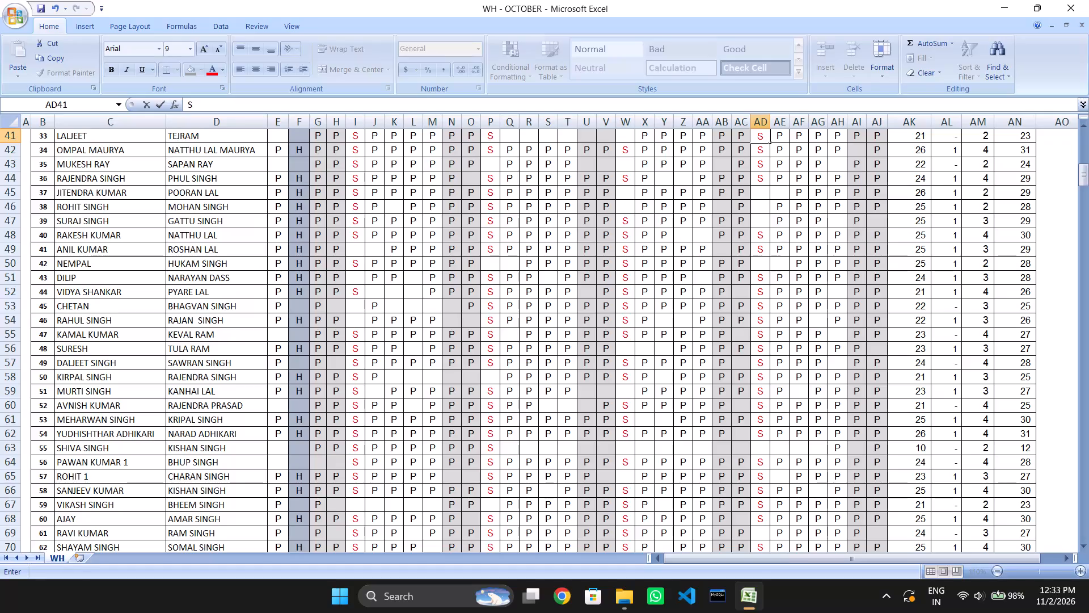
Enter S over the P marks in column AD for rows 40 up to 35.
{"action": "key", "text": "Up"}
{"action": "key", "text": "s"}
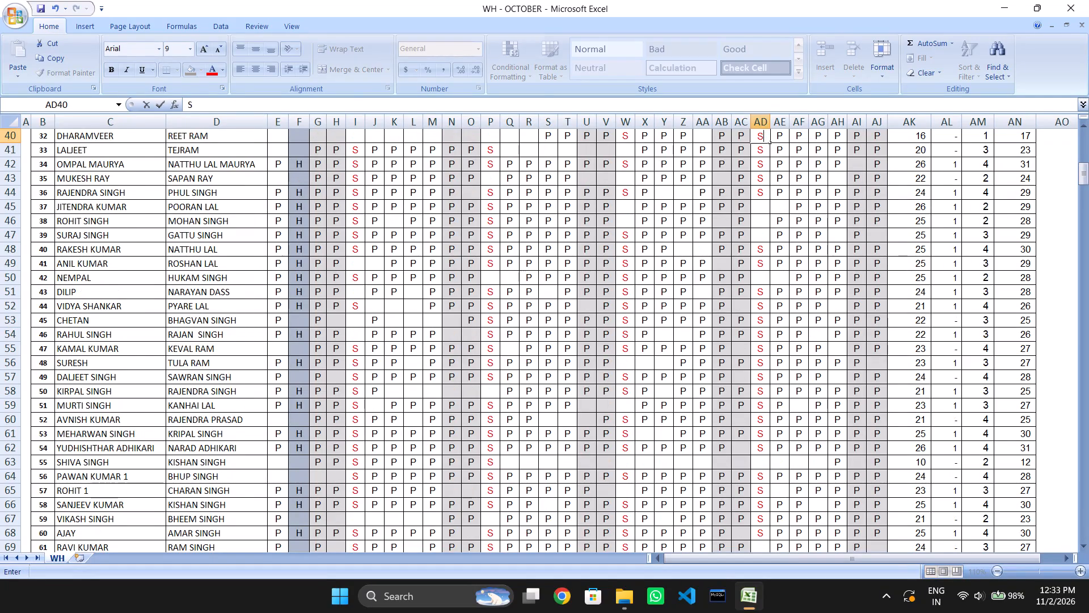
{"action": "key", "text": "Up"}
{"action": "key", "text": "s"}
{"action": "key", "text": "Up"}
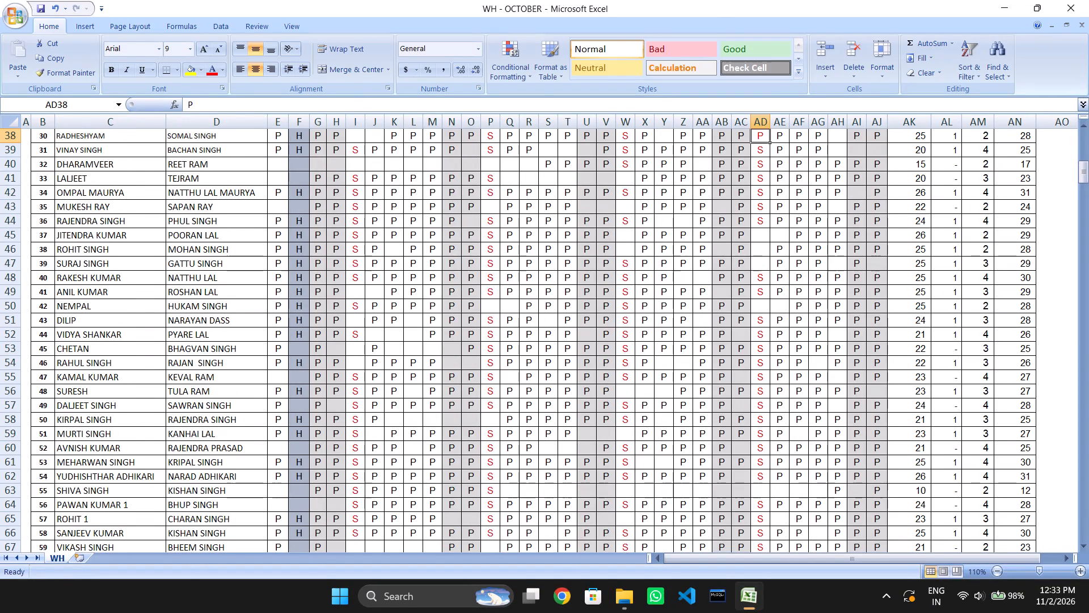
{"action": "key", "text": "s"}
{"action": "key", "text": "Up"}
{"action": "key", "text": "s"}
{"action": "key", "text": "Up"}
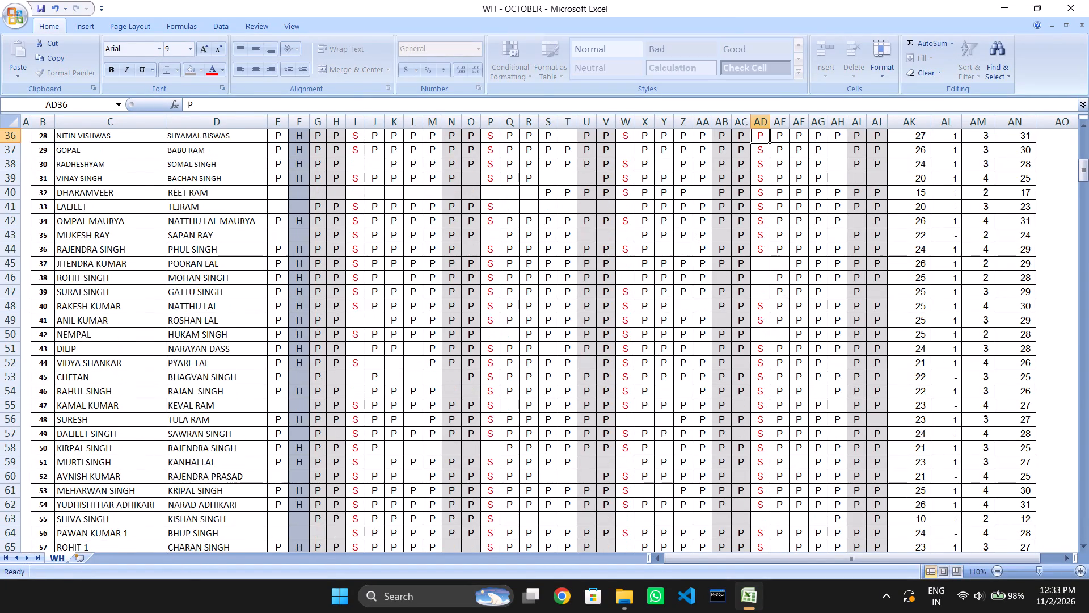
{"action": "key", "text": "s"}
{"action": "key", "text": "Up"}
{"action": "key", "text": "s"}
Replace P with S in column AD for rows 34 up to 29.
{"action": "key", "text": "Up"}
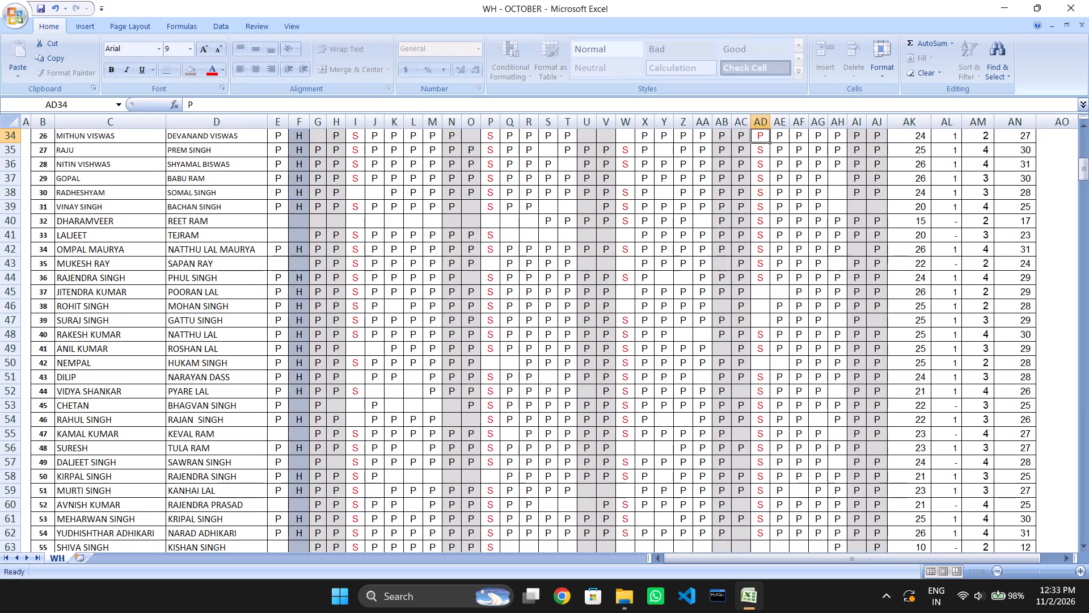
{"action": "key", "text": "s"}
{"action": "key", "text": "Up"}
{"action": "key", "text": "s"}
{"action": "key", "text": "Up"}
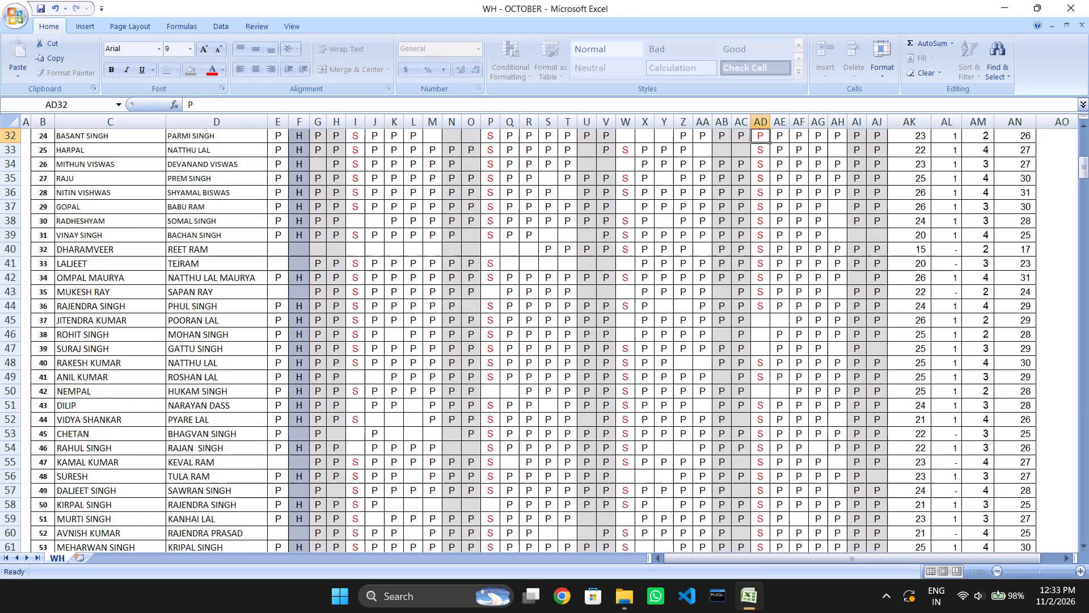
{"action": "key", "text": "s"}
{"action": "key", "text": "Up"}
{"action": "key", "text": "s"}
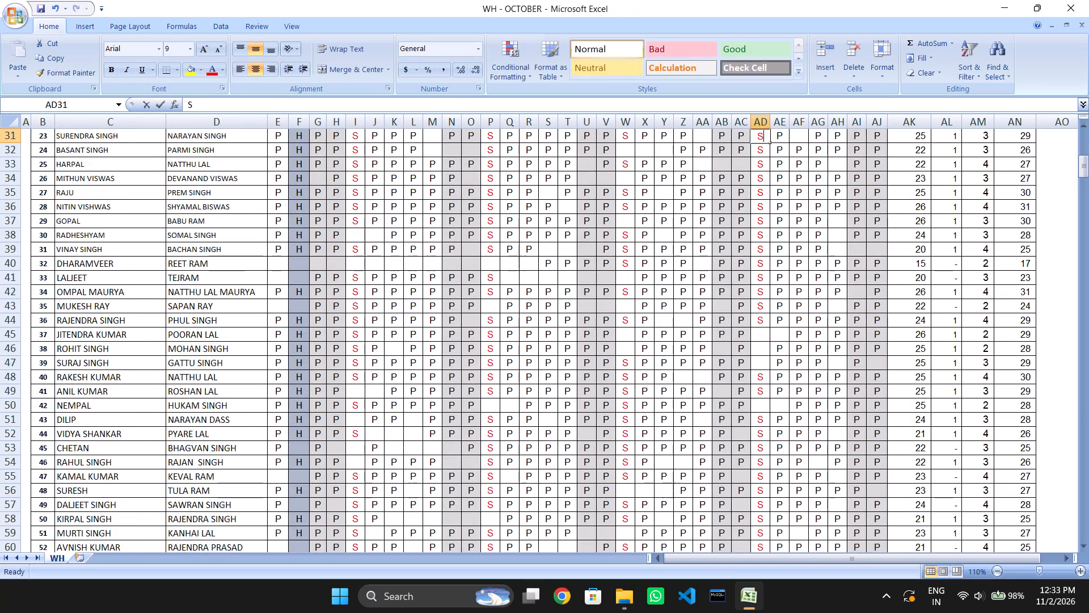
{"action": "key", "text": "Up"}
{"action": "key", "text": "s"}
{"action": "key", "text": "Up"}
{"action": "key", "text": "s"}
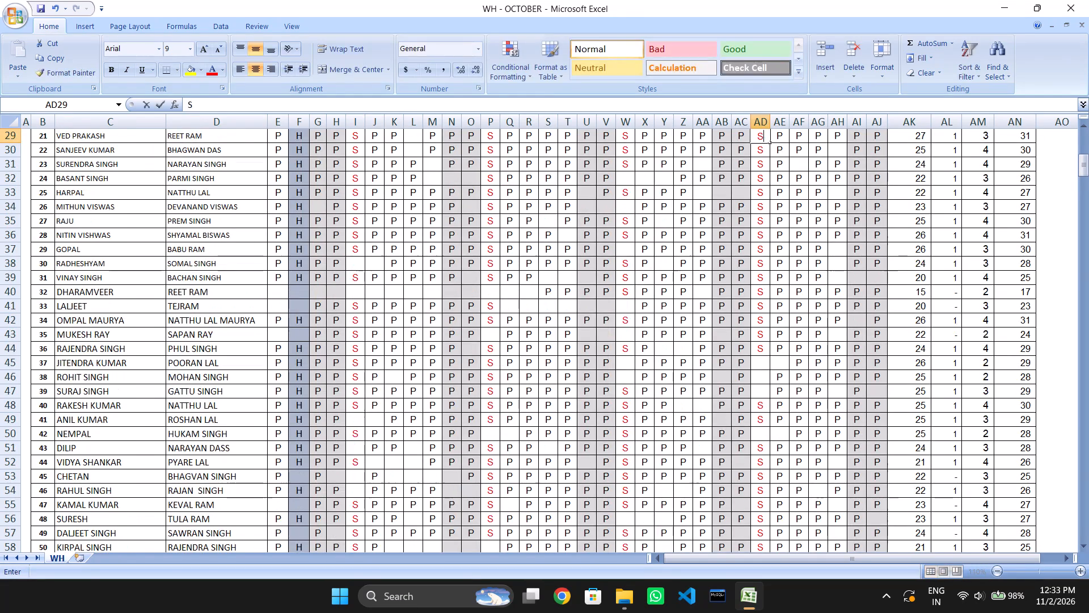
Enter S over the P marks in column AD for rows 28 up to 23.
{"action": "key", "text": "Up"}
{"action": "key", "text": "s"}
{"action": "key", "text": "Up"}
{"action": "key", "text": "s"}
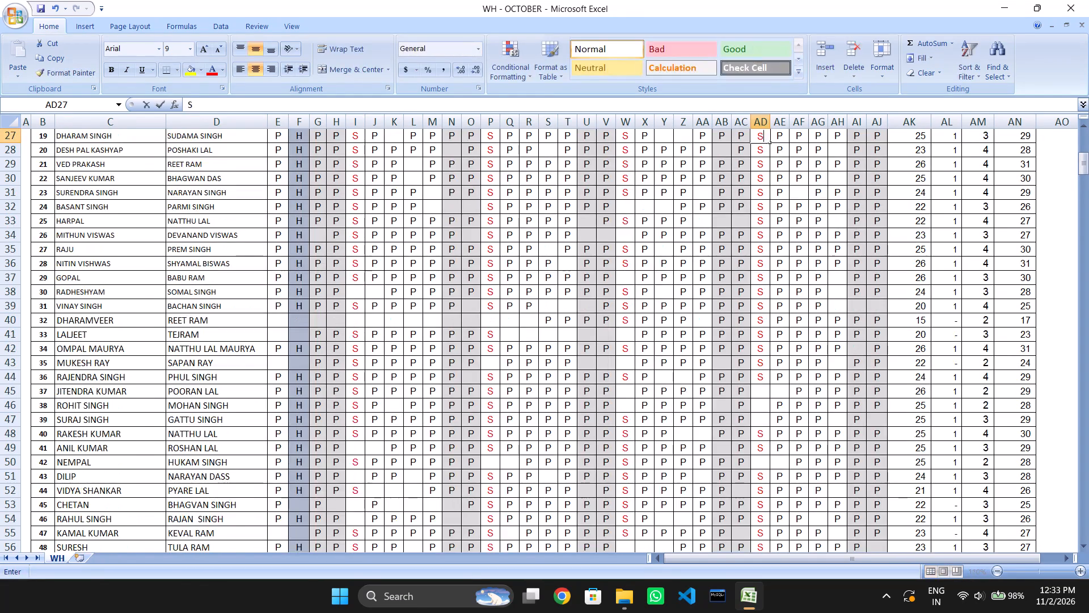
{"action": "key", "text": "Up"}
{"action": "key", "text": "s"}
{"action": "key", "text": "Up"}
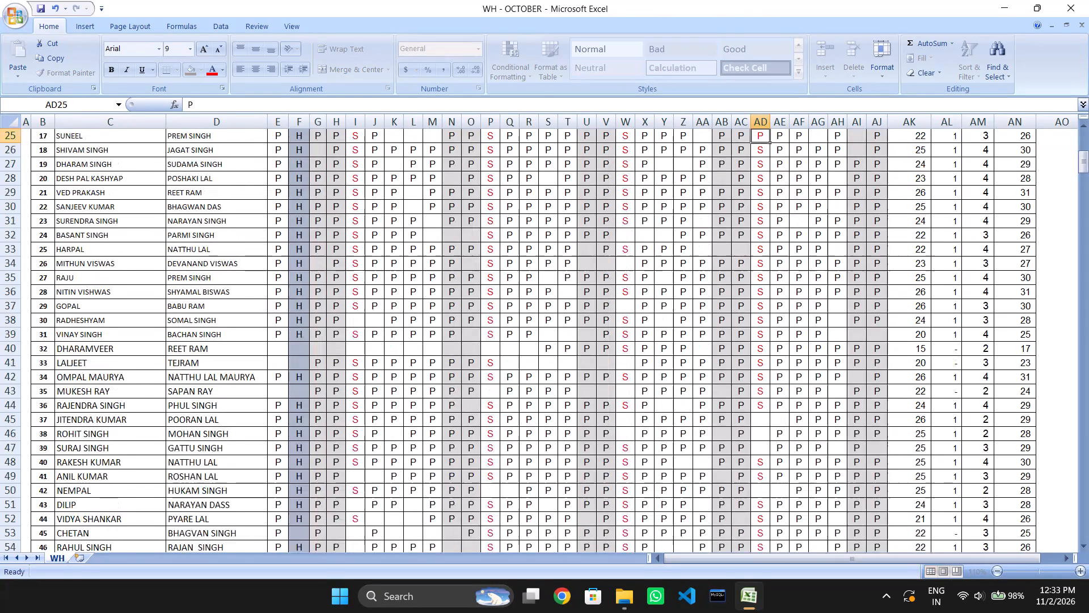
{"action": "key", "text": "s"}
{"action": "key", "text": "Up"}
{"action": "key", "text": "s"}
{"action": "key", "text": "Up"}
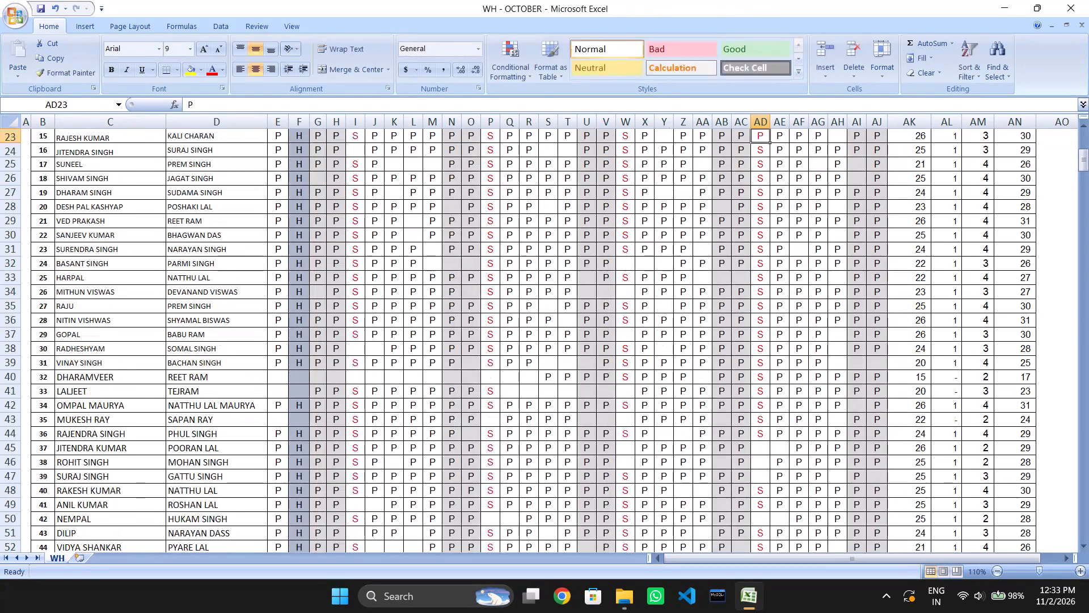
{"action": "key", "text": "s"}
Replace P with S in column AD for rows 21, 18, 17 and 16, skipping blank rows 22, 20 and 19.
{"action": "key", "text": "Up"}
{"action": "key", "text": "Up"}
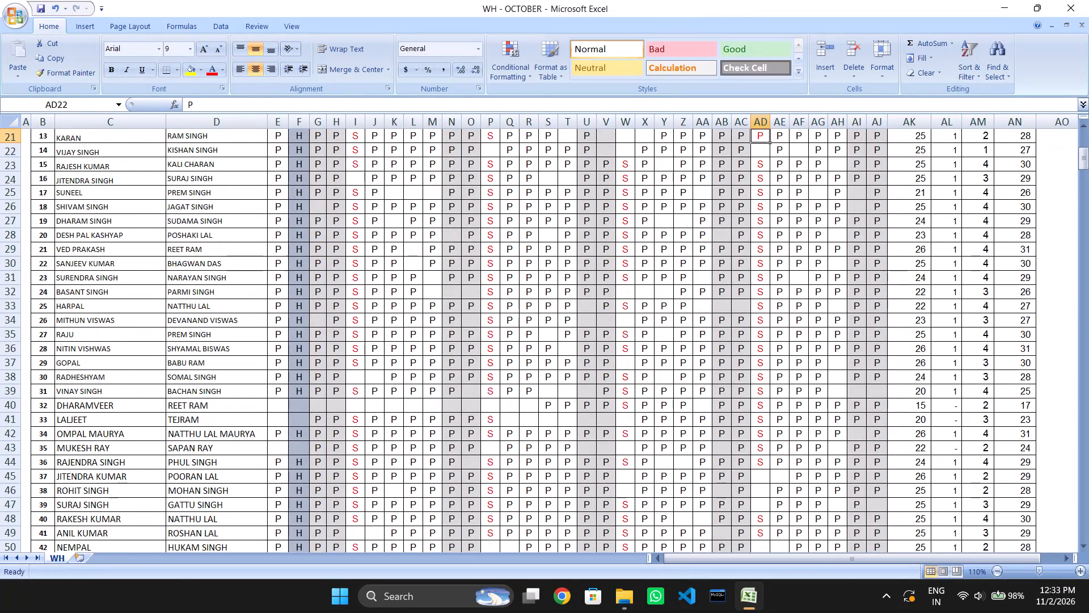
{"action": "key", "text": "s"}
{"action": "key", "text": "Up"}
{"action": "key", "text": "Up"}
{"action": "key", "text": "Up"}
{"action": "key", "text": "s"}
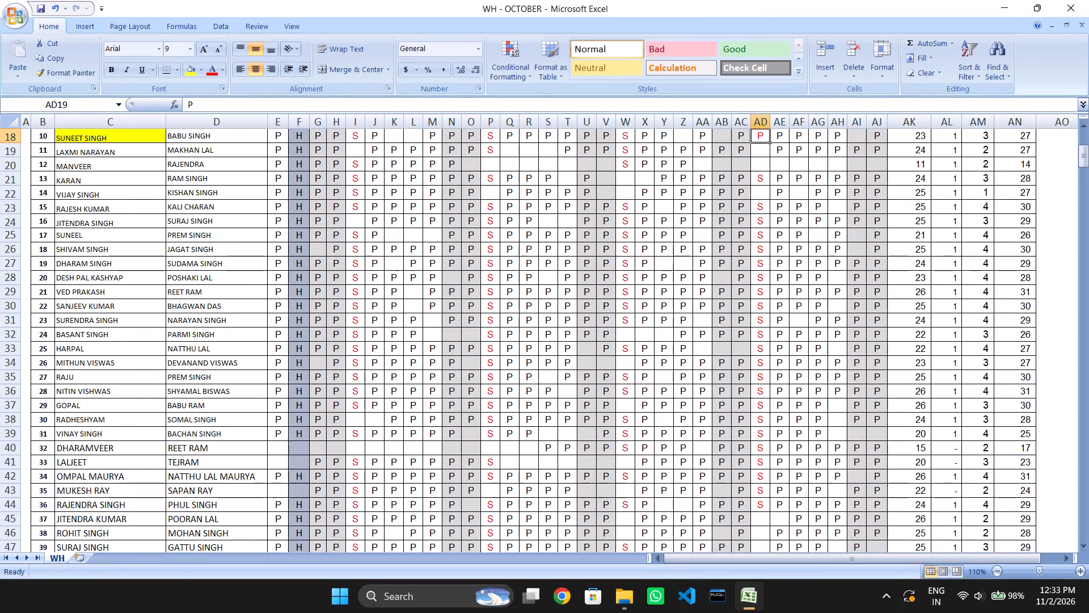
{"action": "key", "text": "Up"}
{"action": "key", "text": "s"}
{"action": "key", "text": "Up"}
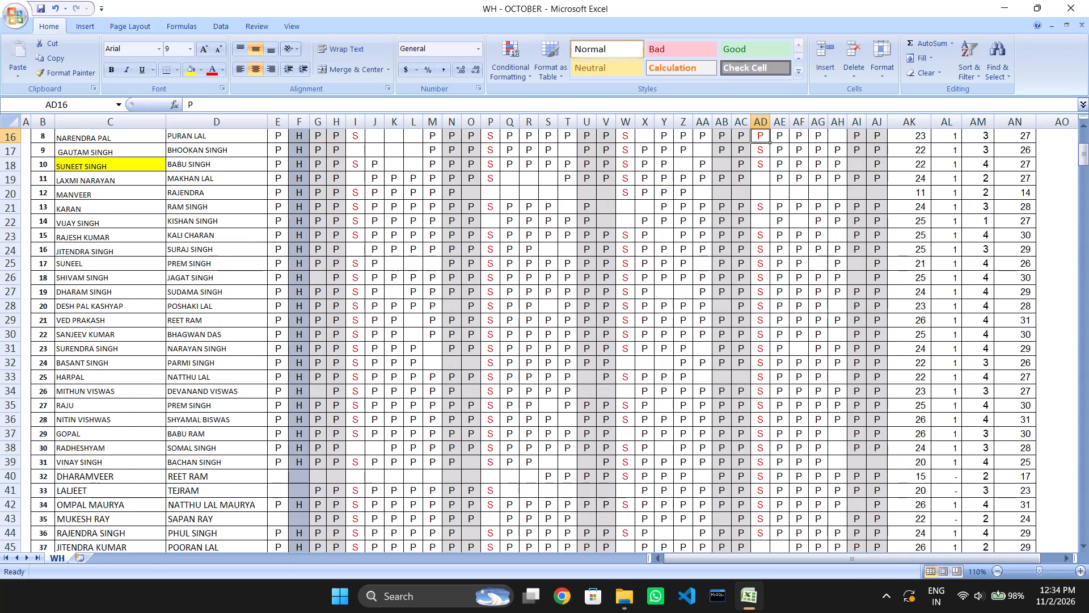
{"action": "key", "text": "s"}
Enter S over the P marks in column AD for rows 15 up to 12, stopping at blank row 11.
{"action": "key", "text": "Up"}
{"action": "key", "text": "s"}
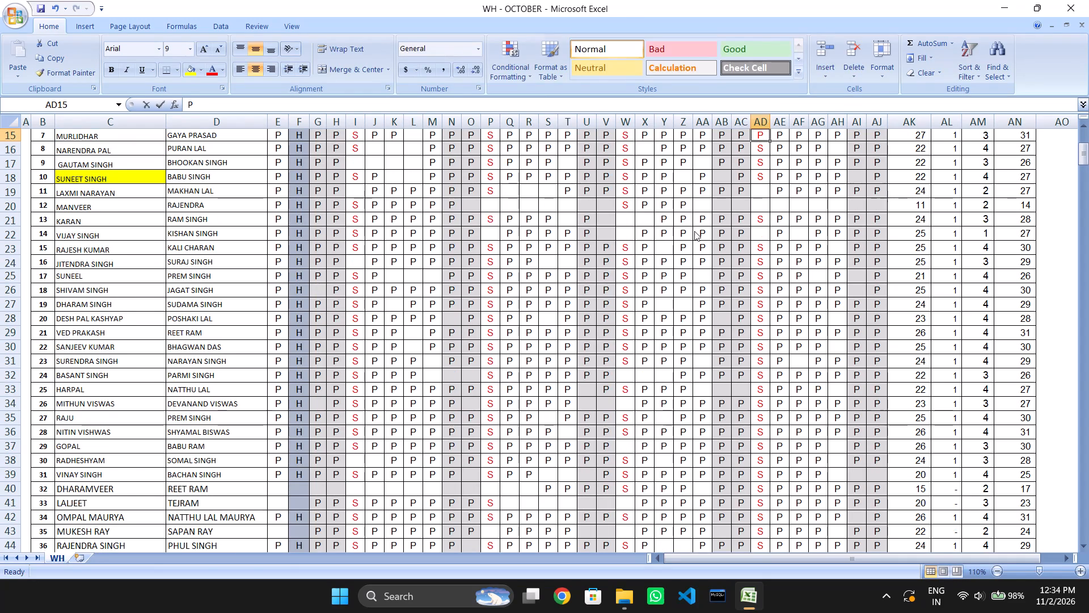
{"action": "key", "text": "Up"}
{"action": "key", "text": "s"}
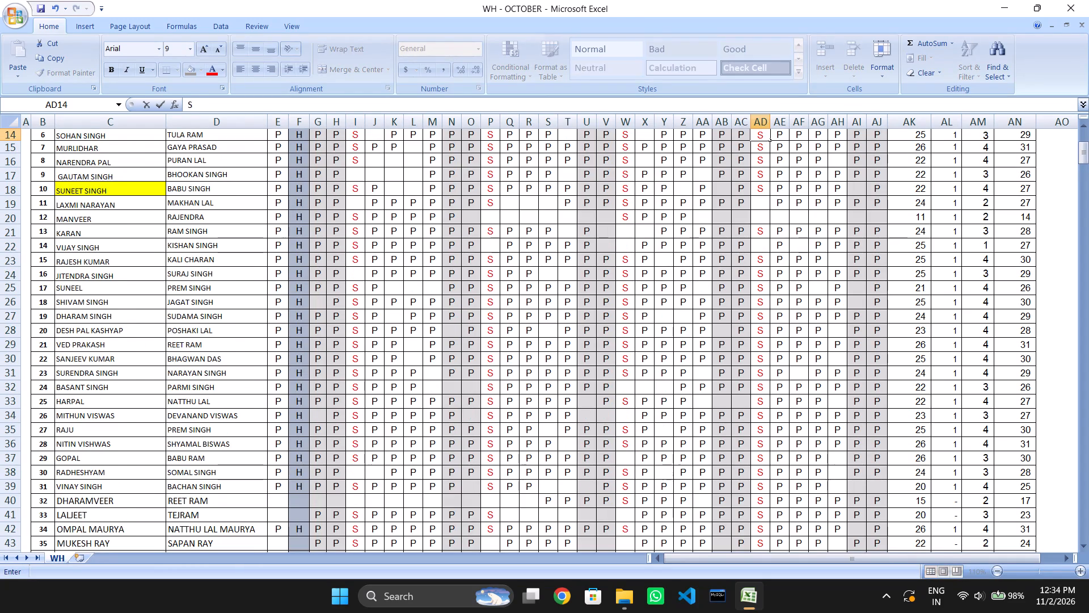
{"action": "key", "text": "Up"}
{"action": "key", "text": "s"}
{"action": "key", "text": "Up"}
{"action": "key", "text": "s"}
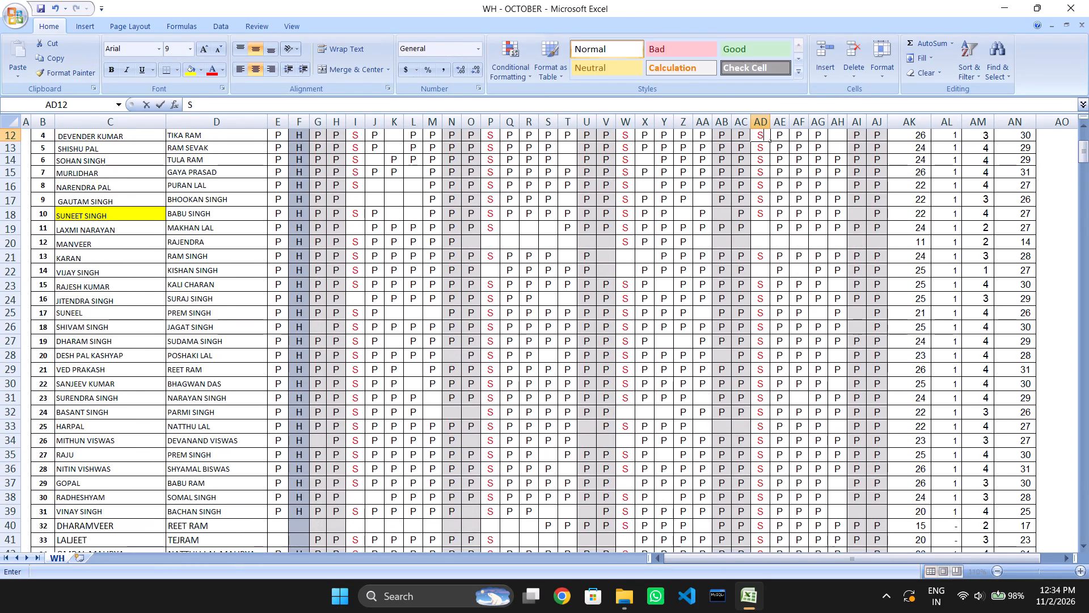
{"action": "key", "text": "Up"}
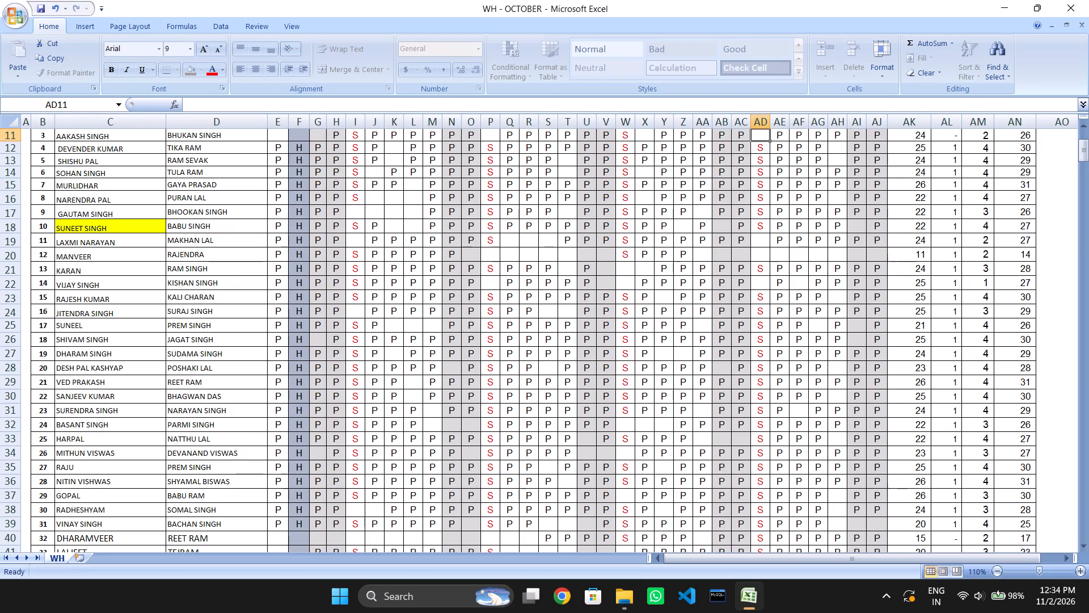
Review the attendance marks down to the TOTAL row and back up to the sheet header.
{"action": "left_click", "coordinate": [881, 242]}
{"action": "scroll", "coordinate": [880, 253], "scroll_direction": "down", "scroll_amount": 9}
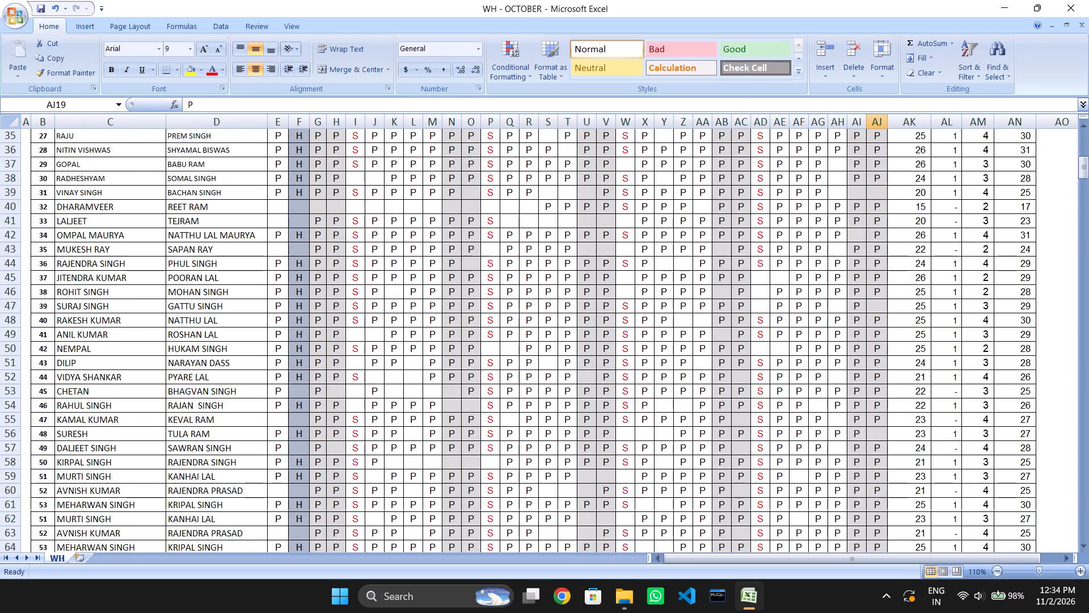
{"action": "scroll", "coordinate": [898, 370], "scroll_direction": "down", "scroll_amount": 9}
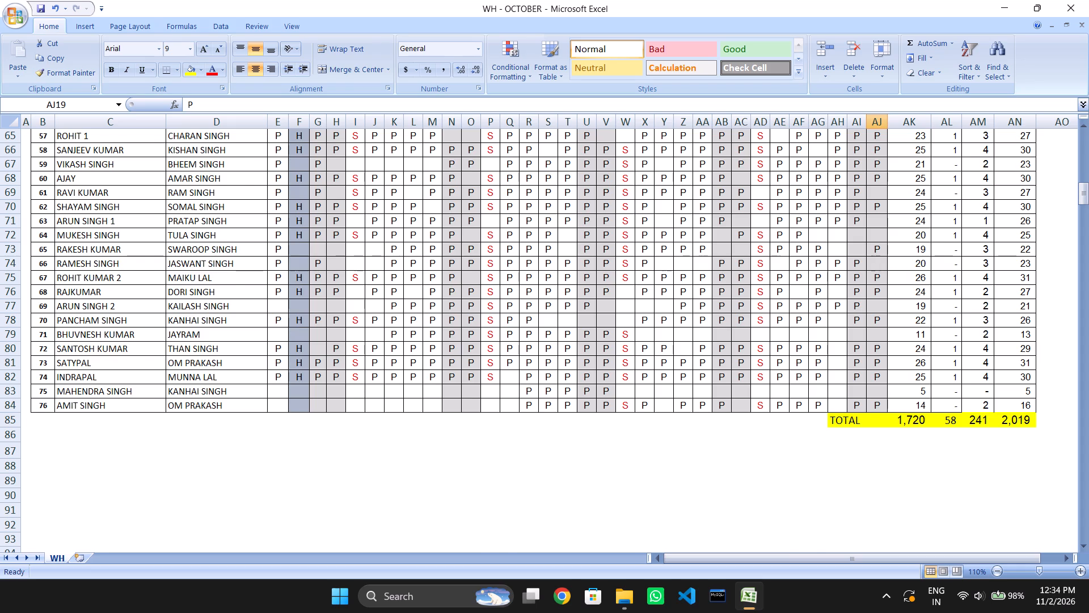
{"action": "scroll", "coordinate": [484, 331], "scroll_direction": "up", "scroll_amount": 13}
{"action": "scroll", "coordinate": [487, 343], "scroll_direction": "down", "scroll_amount": 1}
{"action": "scroll", "coordinate": [487, 343], "scroll_direction": "up", "scroll_amount": 11}
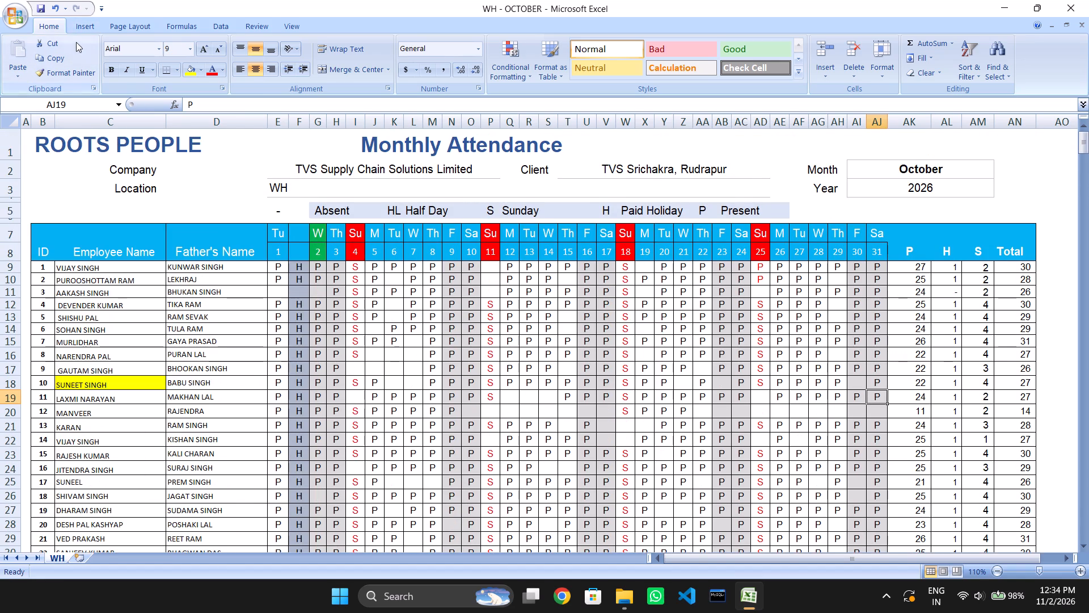
Save the WH - OCTOBER workbook and close it.
{"action": "left_click", "coordinate": [39, 5]}
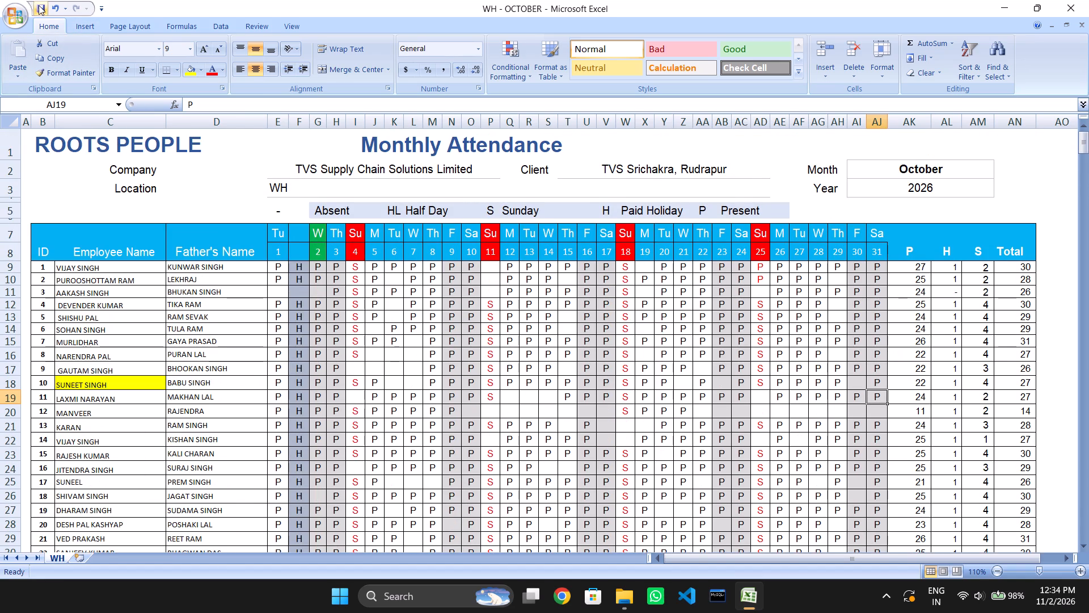
{"action": "triple_click", "coordinate": [39, 5]}
{"action": "left_click", "coordinate": [41, 6]}
{"action": "left_click", "coordinate": [42, 6]}
{"action": "left_click", "coordinate": [1069, 2]}
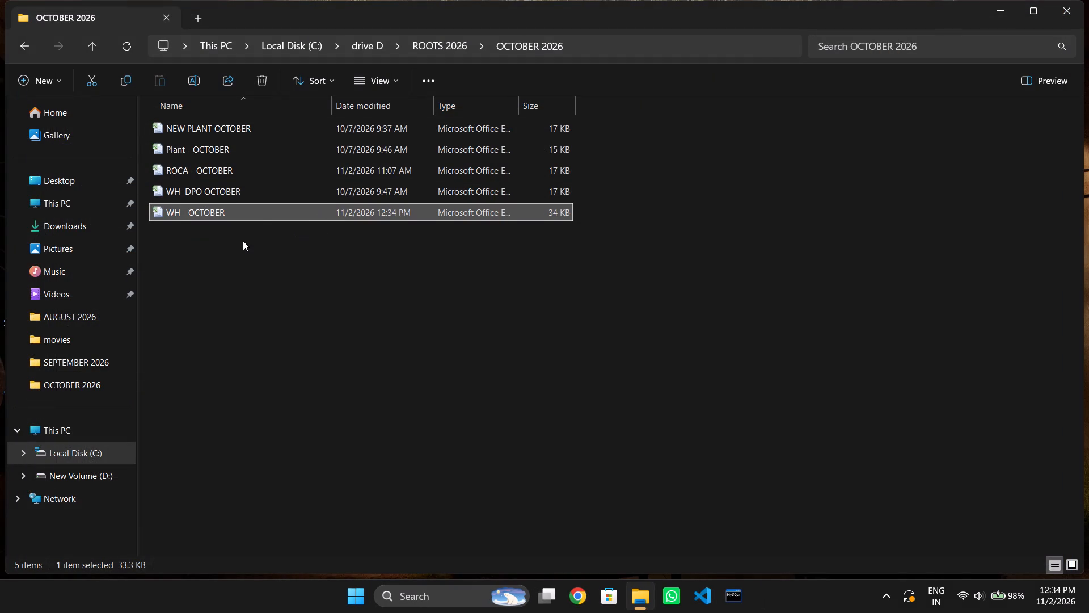
Bring up the available file actions for the WH - OCTOBER workbook in the OCTOBER 2026 folder.
{"action": "right_click", "coordinate": [260, 212]}
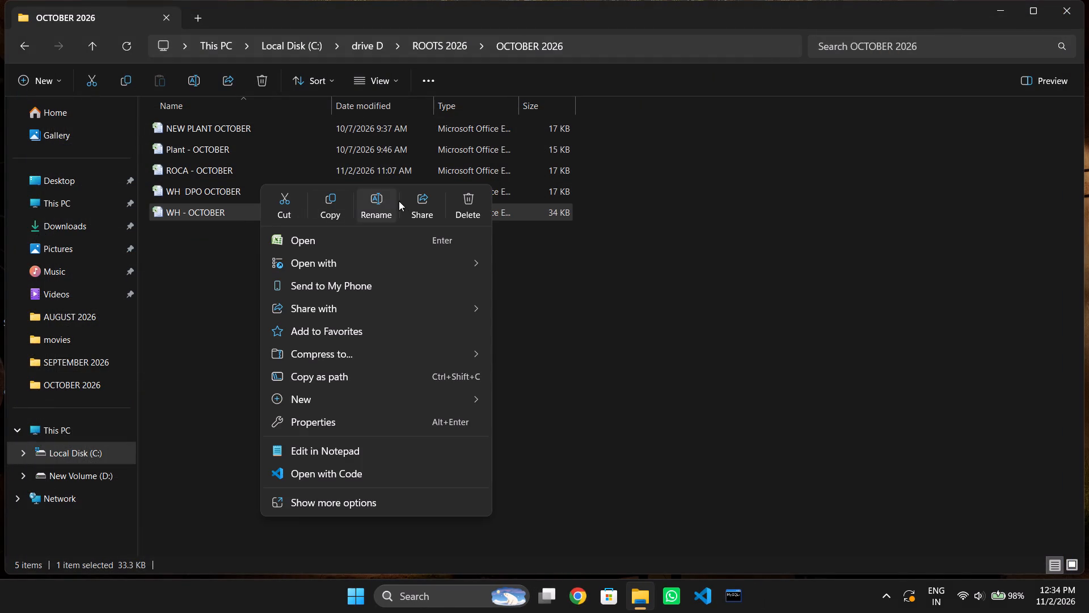
Share the WH - OCTOBER workbook from the OCTOBER 2026 folder through WhatsApp.
{"action": "left_click", "coordinate": [421, 202]}
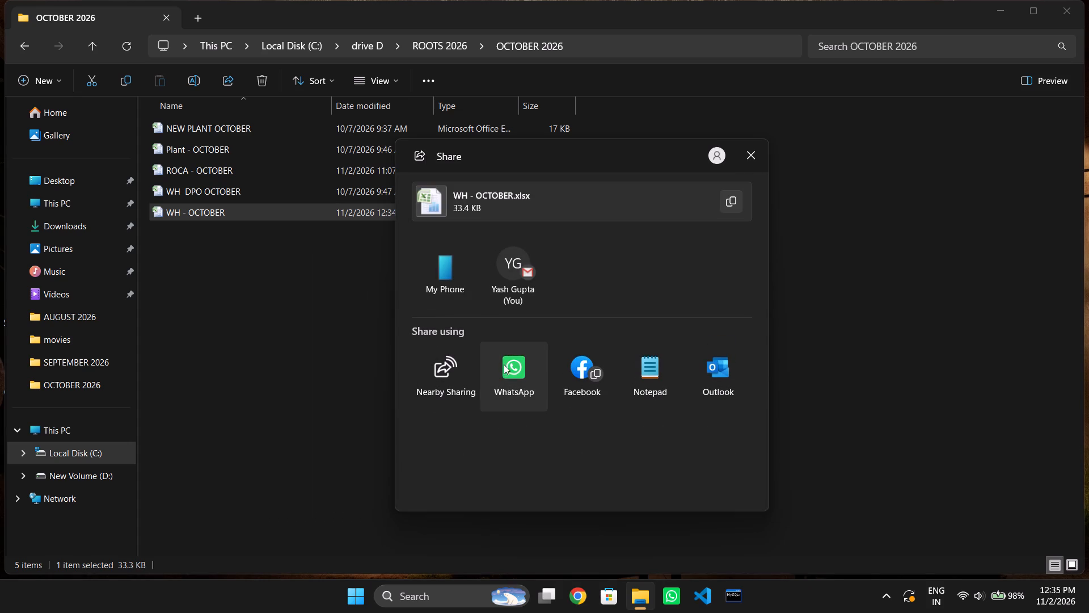
{"action": "left_click", "coordinate": [510, 366]}
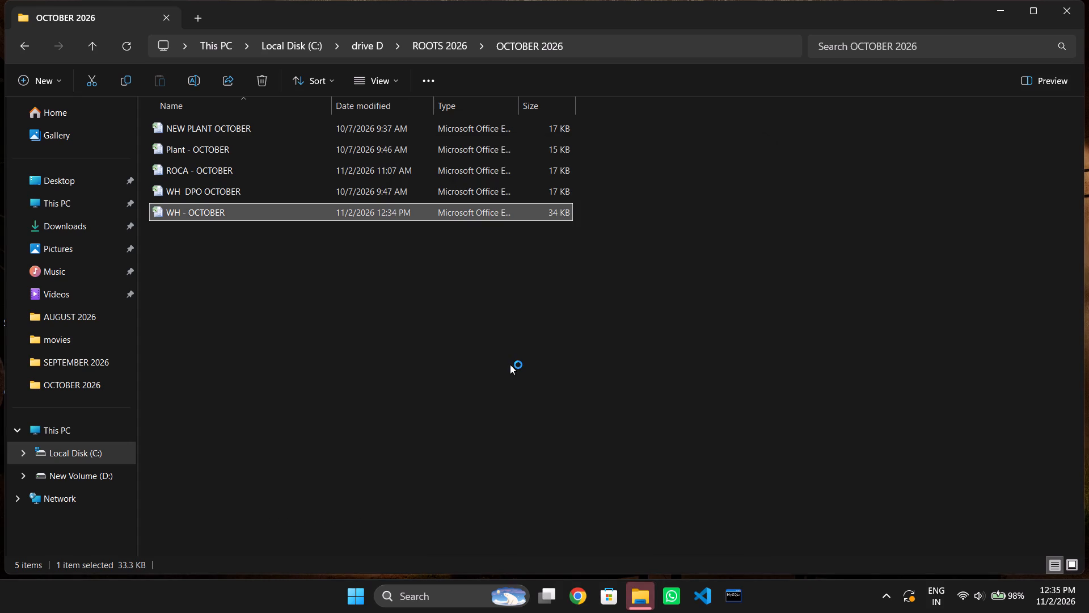
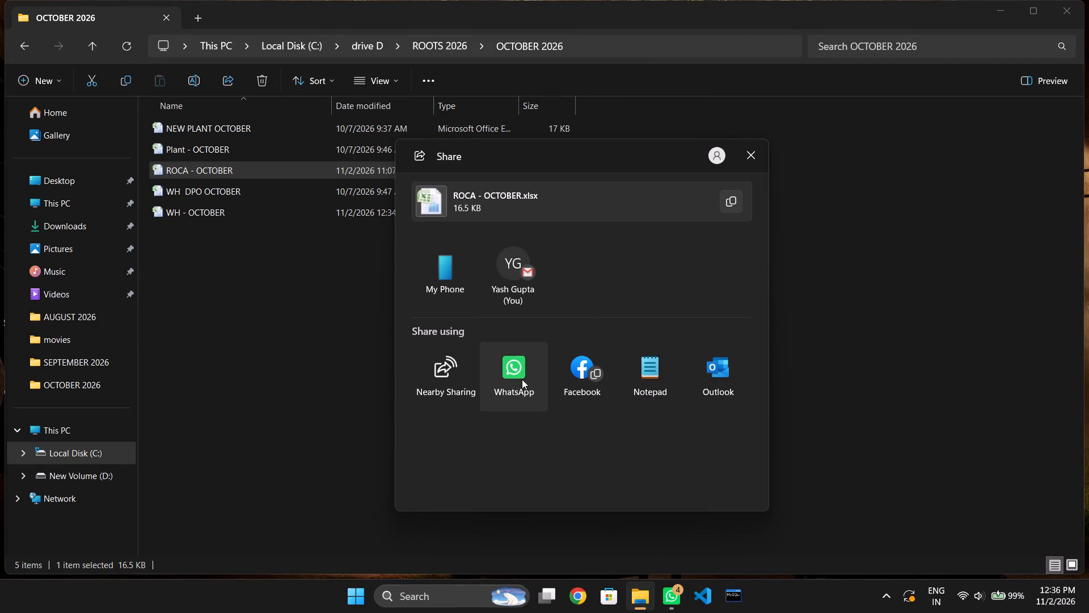
Share the ROCA - OCTOBER.xlsx workbook from the OCTOBER 2026 folder through WhatsApp.
{"action": "left_click", "coordinate": [520, 371]}
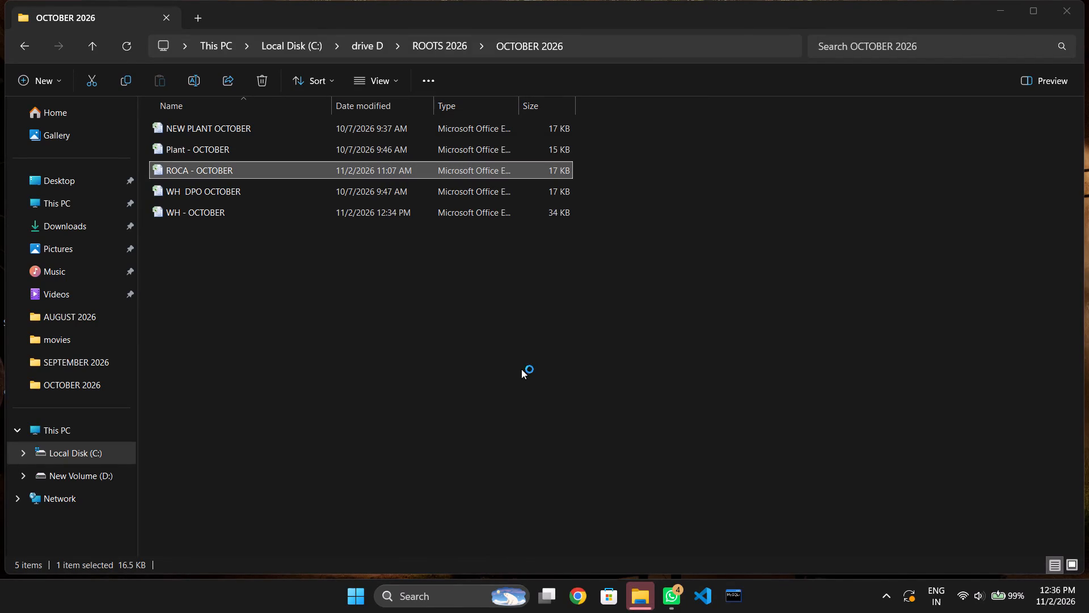
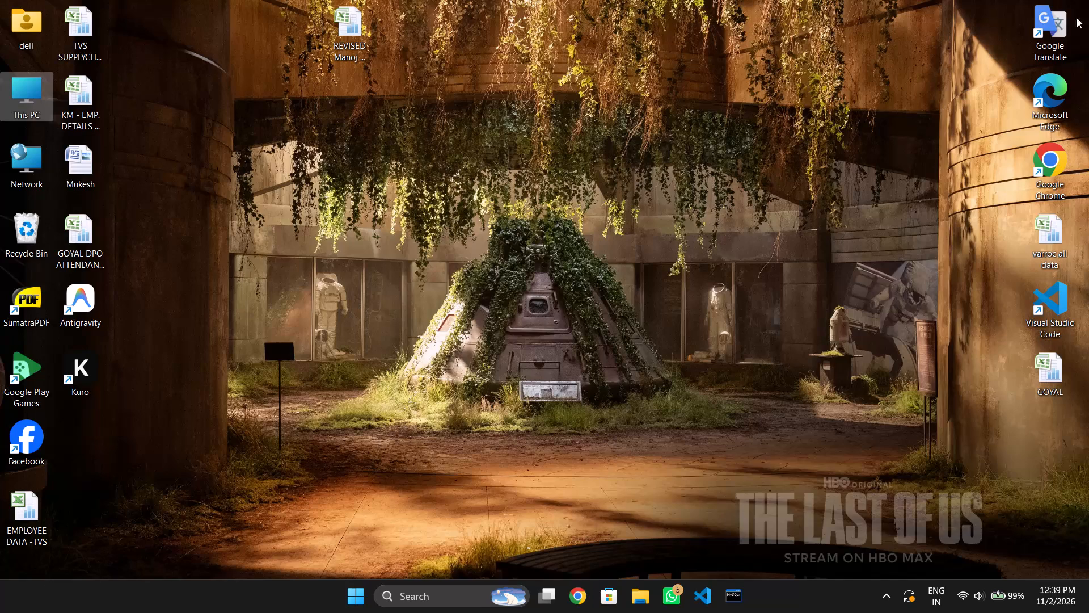
Open This PC from the desktop to browse the computer's drives and folders.
{"action": "double_click", "coordinate": [28, 89]}
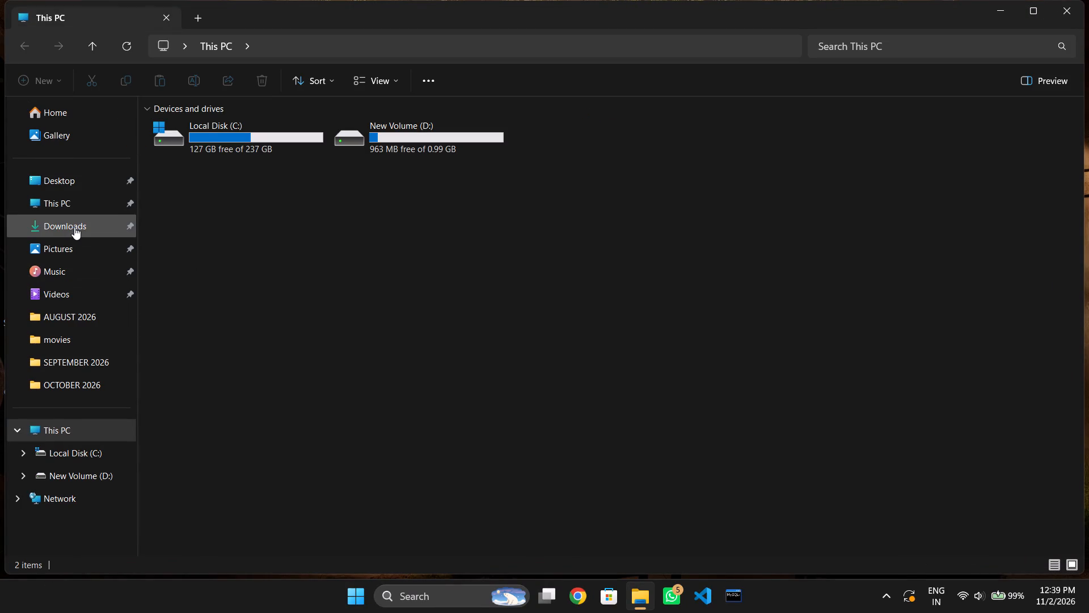
Open the workbook 1 o 30 attendance_report (1) (1) from the Downloads folder.
{"action": "double_click", "coordinate": [74, 227]}
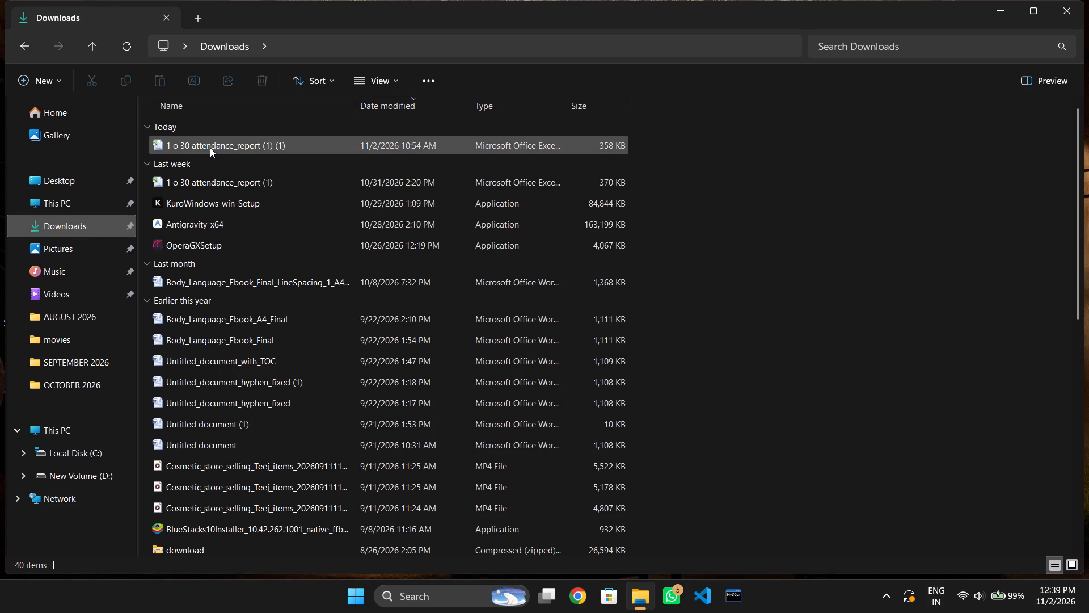
{"action": "double_click", "coordinate": [210, 146]}
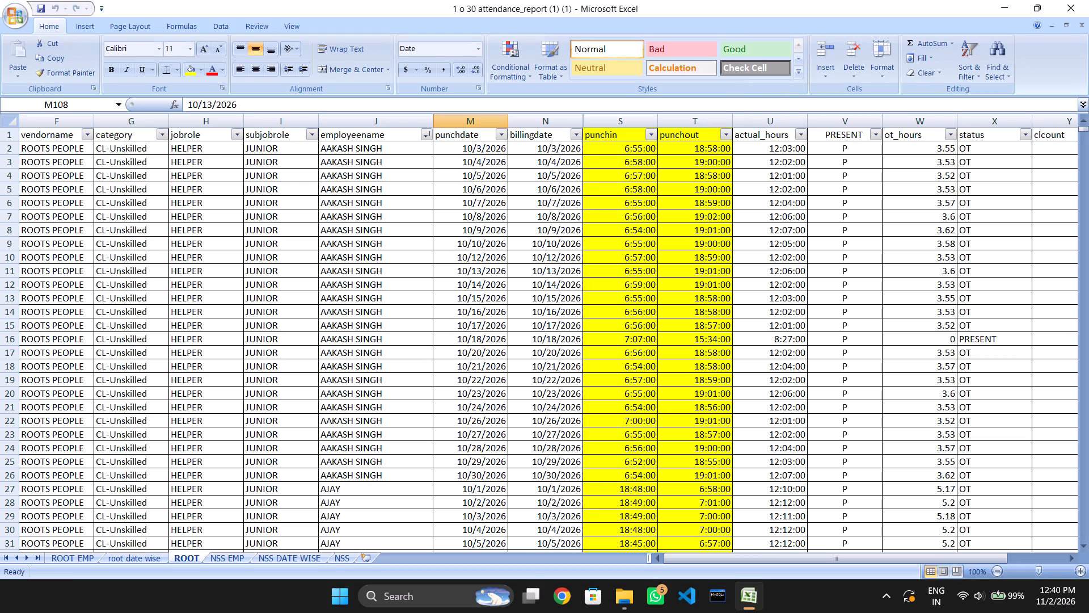
Filter the employeename column on the ROOT sheet to only SUNEEL and the employee listed directly after.
{"action": "left_click", "coordinate": [427, 133]}
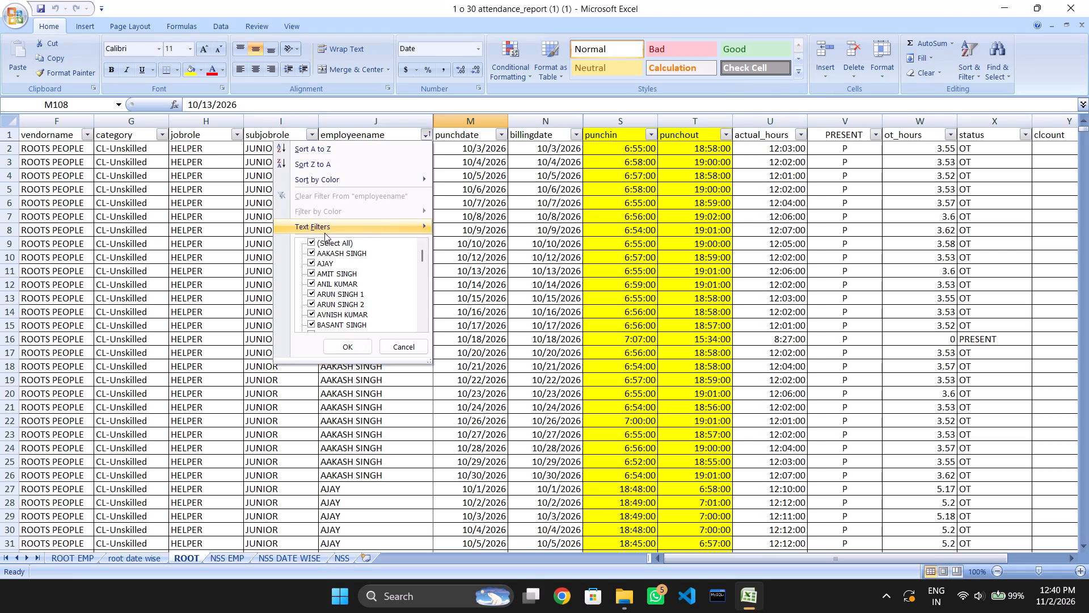
{"action": "left_click", "coordinate": [332, 240]}
{"action": "scroll", "coordinate": [351, 285], "scroll_direction": "down", "scroll_amount": 1}
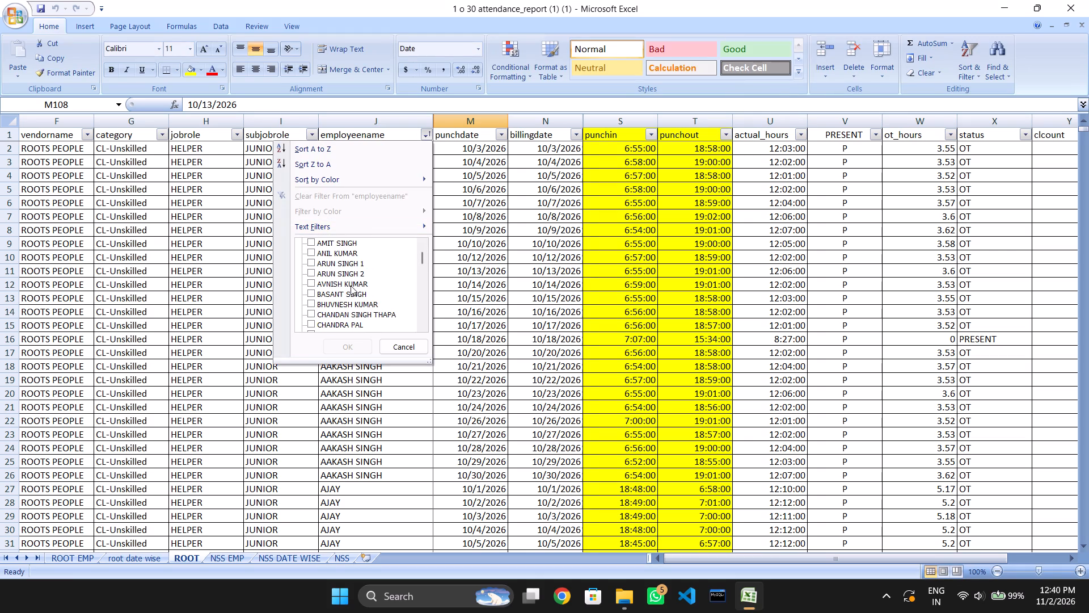
{"action": "scroll", "coordinate": [349, 288], "scroll_direction": "down", "scroll_amount": 6}
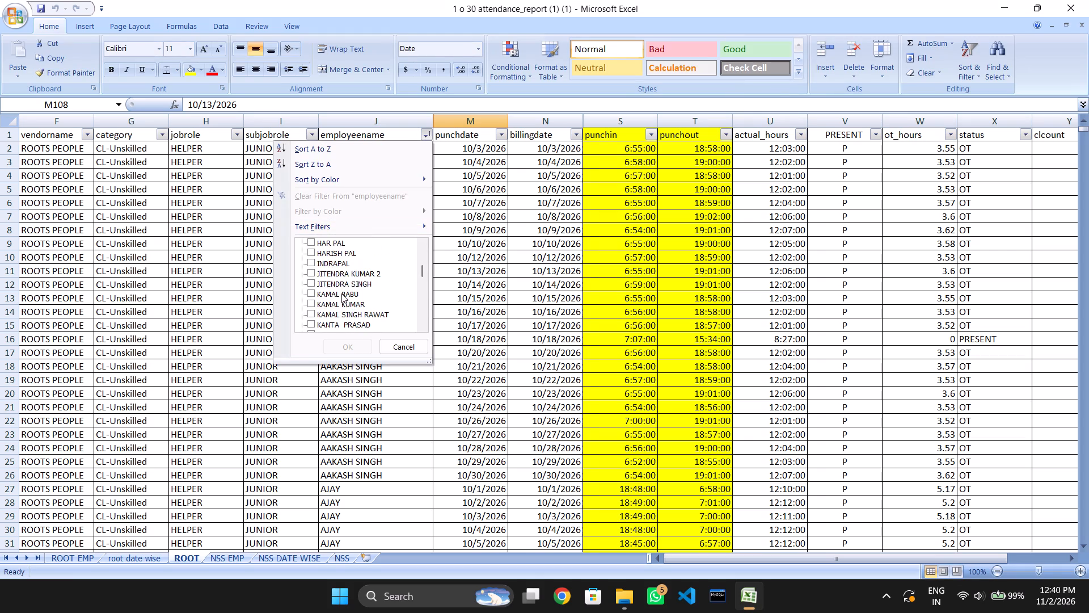
{"action": "scroll", "coordinate": [341, 293], "scroll_direction": "down", "scroll_amount": 9}
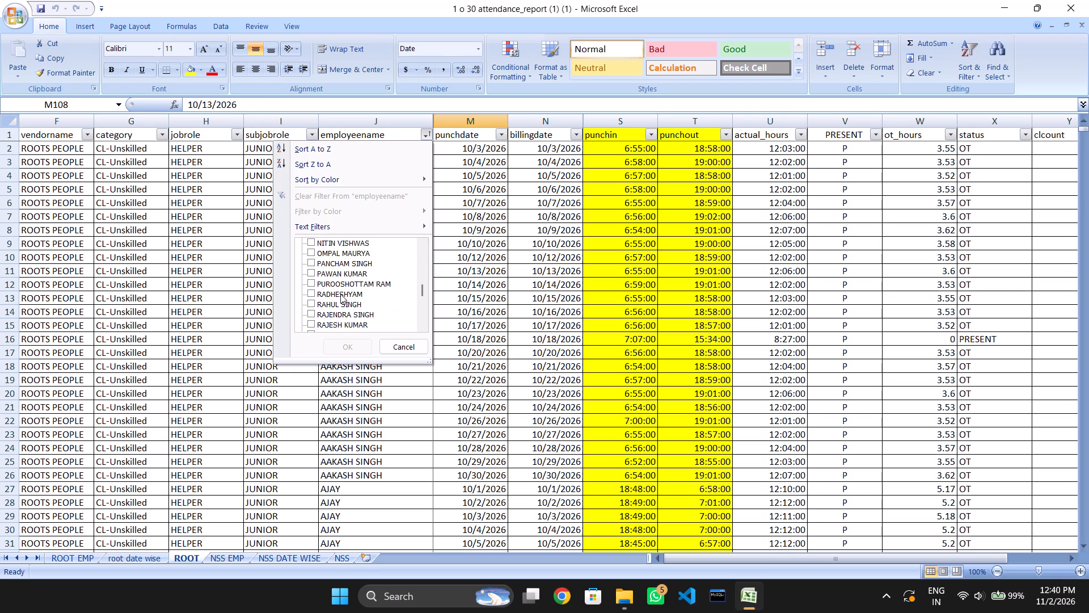
{"action": "scroll", "coordinate": [340, 294], "scroll_direction": "down", "scroll_amount": 5}
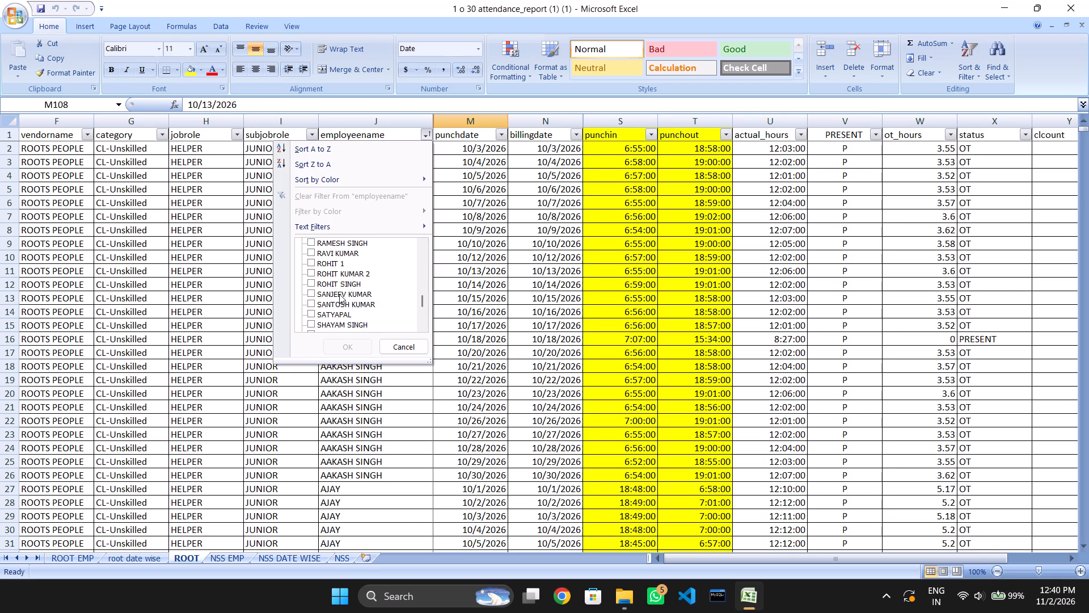
{"action": "scroll", "coordinate": [339, 294], "scroll_direction": "down", "scroll_amount": 3}
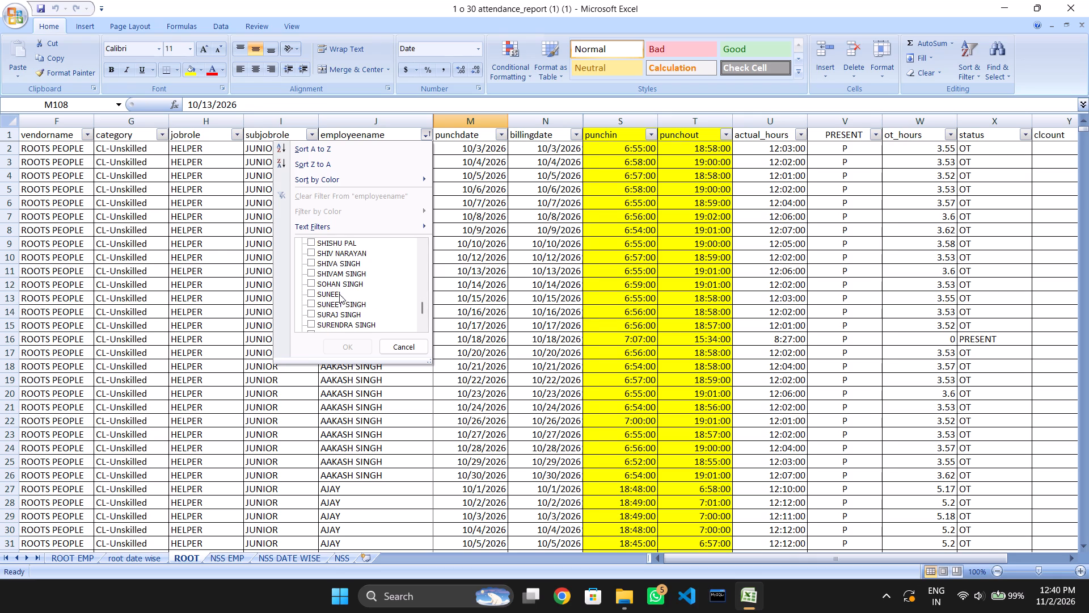
{"action": "left_click", "coordinate": [310, 291]}
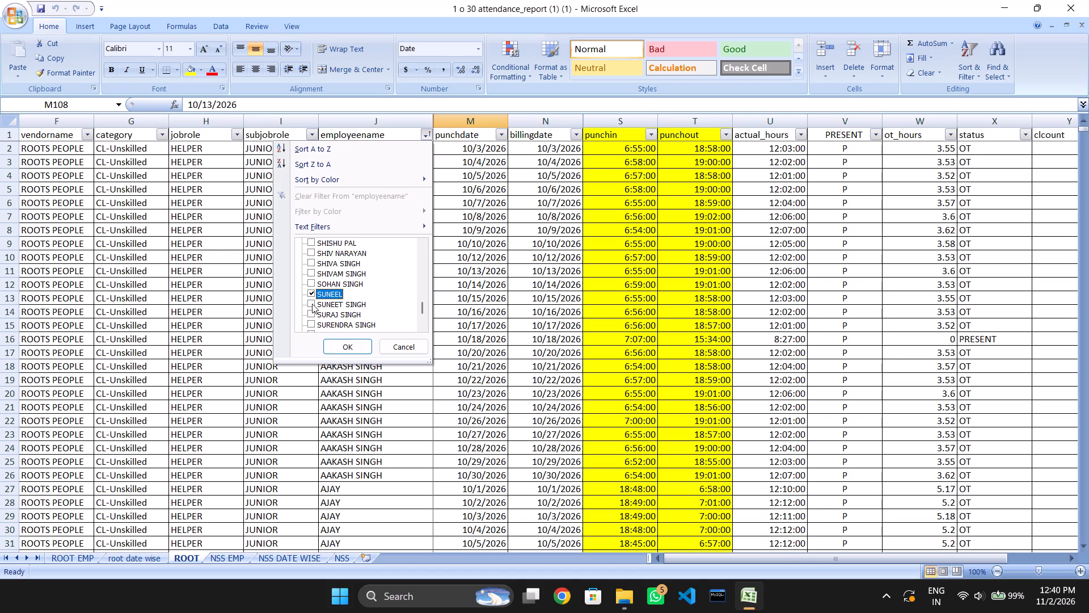
{"action": "left_click", "coordinate": [312, 304]}
{"action": "left_click", "coordinate": [337, 345]}
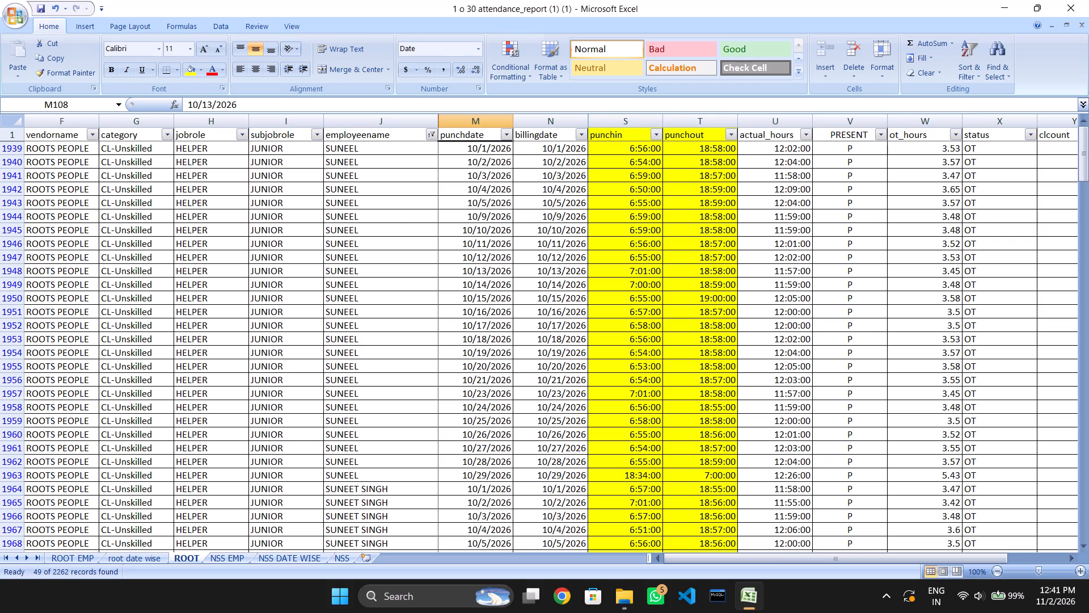
Review the filtered punch records and count the second employee's name entries in rows 1964 to 1987.
{"action": "scroll", "coordinate": [500, 483], "scroll_direction": "down", "scroll_amount": 3}
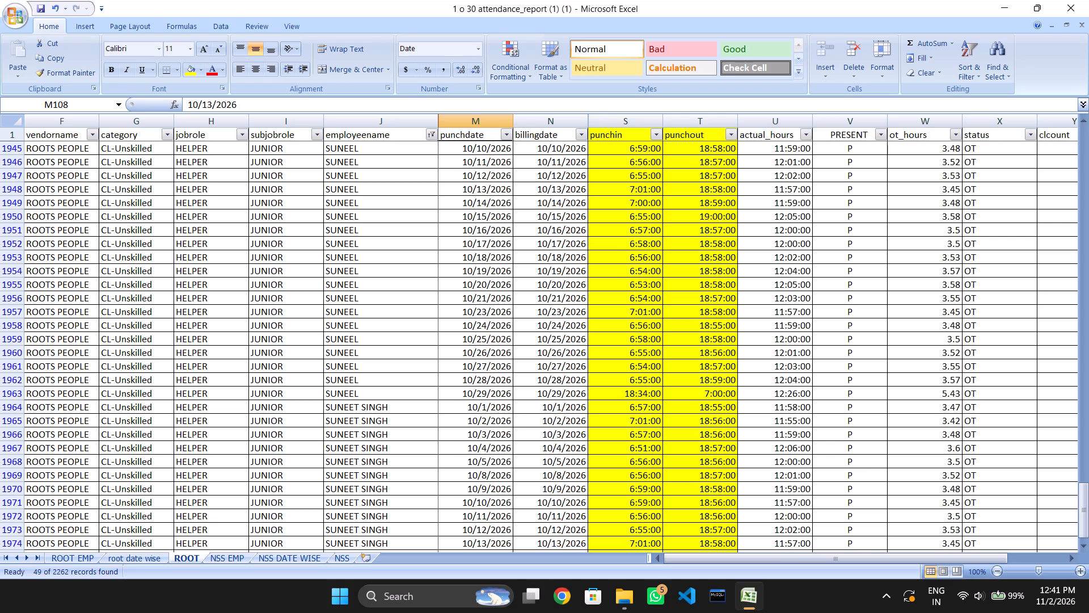
{"action": "scroll", "coordinate": [506, 462], "scroll_direction": "down", "scroll_amount": 5}
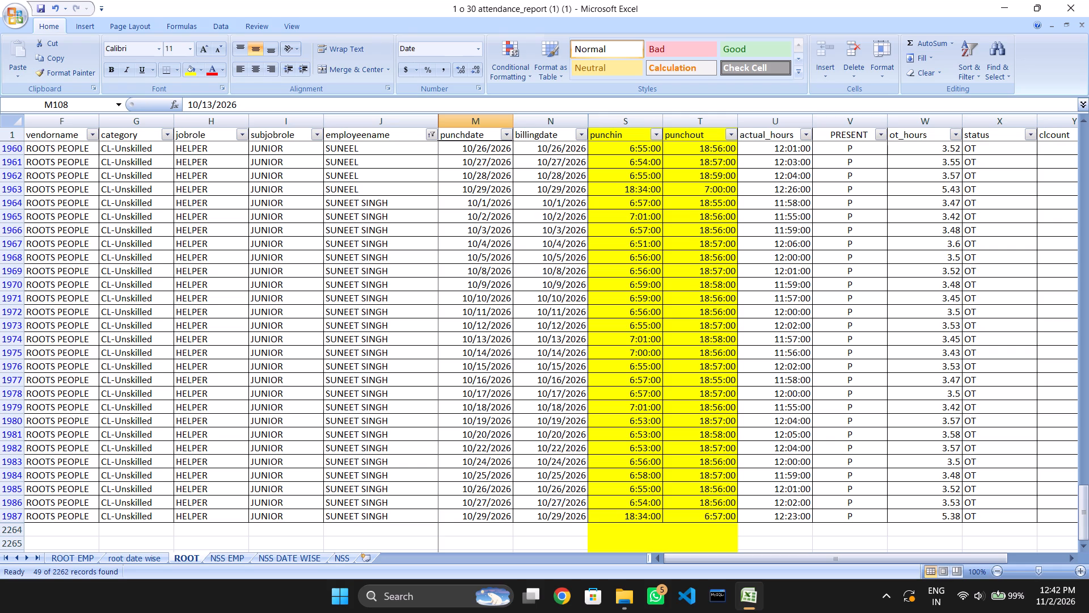
{"action": "left_click_drag", "start_coordinate": [366, 206], "coordinate": [366, 208]}
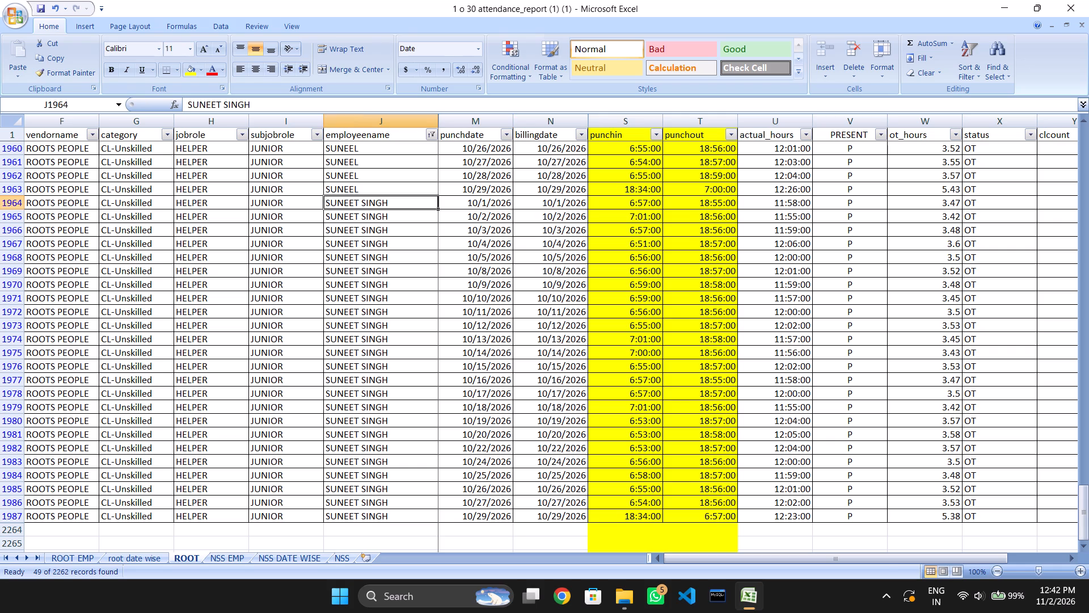
{"action": "left_click_drag", "start_coordinate": [366, 208], "coordinate": [373, 517]}
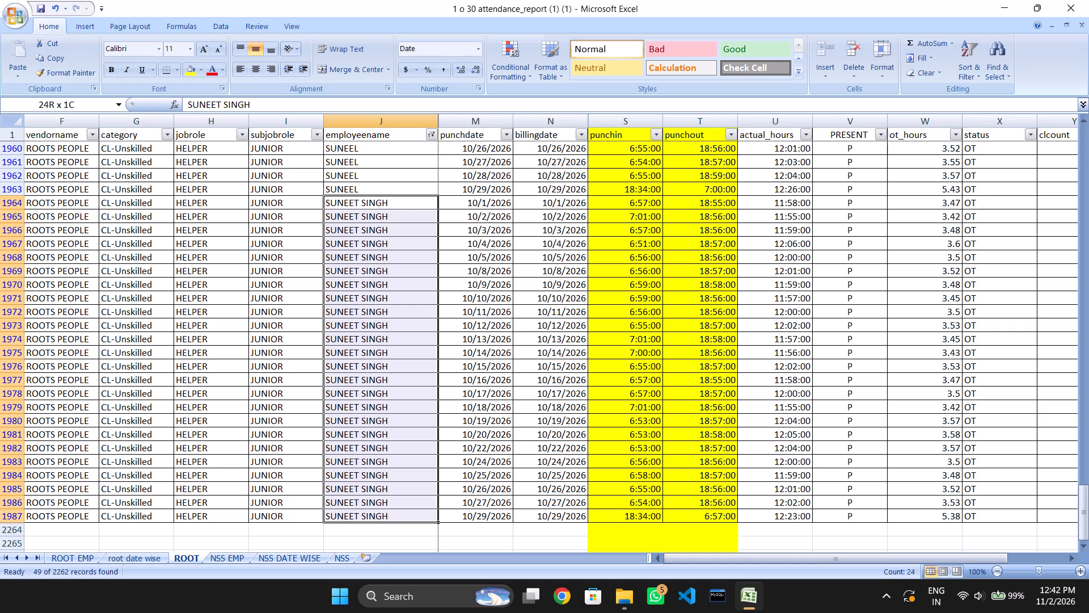
{"action": "left_click_drag", "start_coordinate": [373, 517], "coordinate": [373, 515]}
{"action": "left_click_drag", "start_coordinate": [373, 515], "coordinate": [373, 515]}
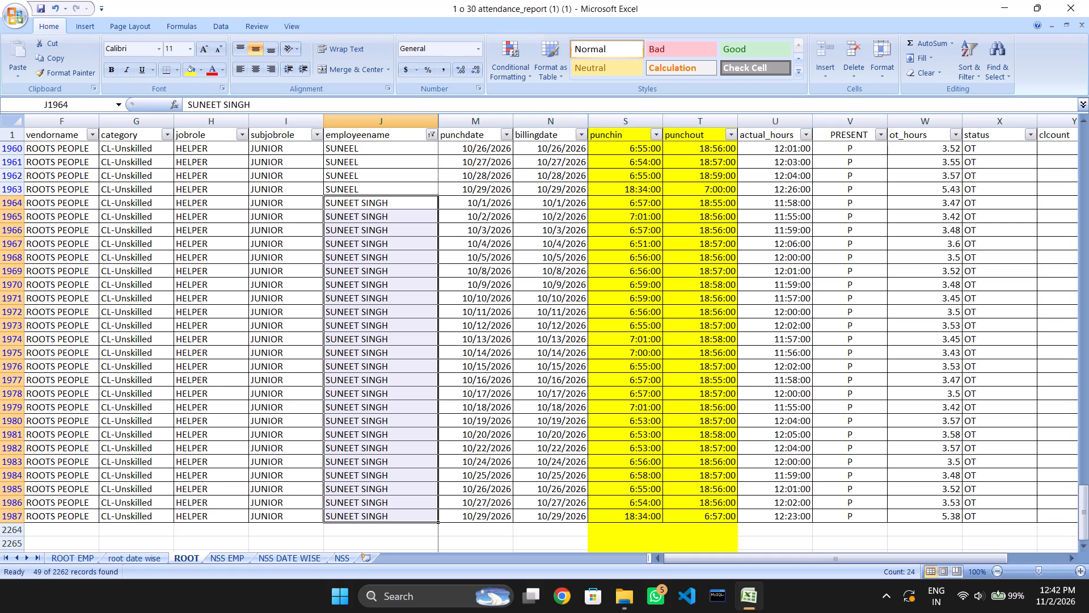
Count SUNEEL's name entries in rows 1939 to 1963 and recount the second employee's entries below them.
{"action": "scroll", "coordinate": [461, 477], "scroll_direction": "down", "scroll_amount": 1}
{"action": "scroll", "coordinate": [461, 477], "scroll_direction": "up", "scroll_amount": 7}
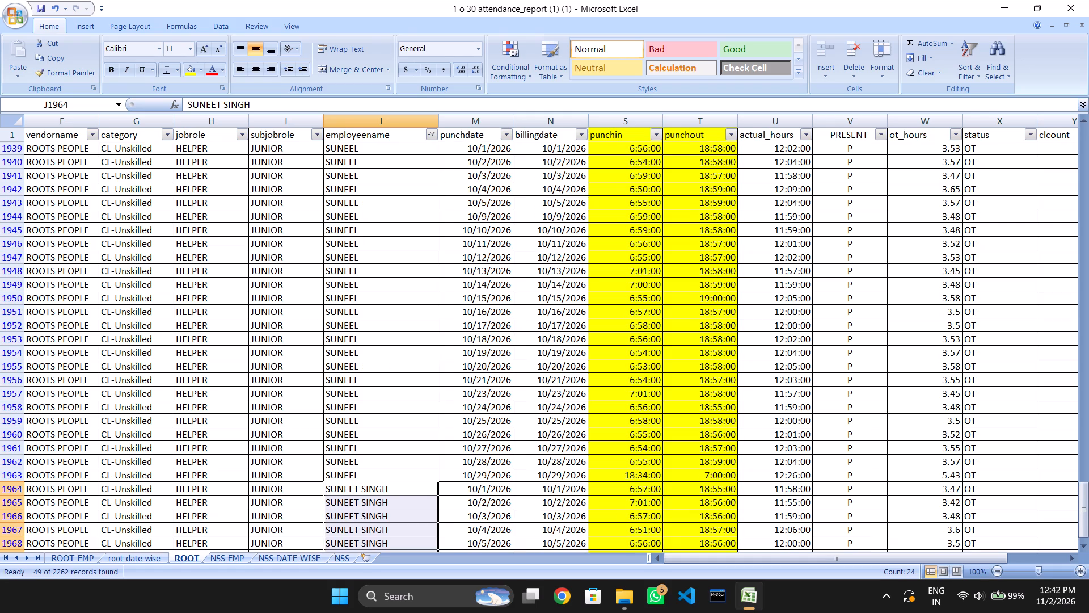
{"action": "scroll", "coordinate": [458, 471], "scroll_direction": "up", "scroll_amount": 9}
{"action": "left_click_drag", "start_coordinate": [356, 148], "coordinate": [355, 472]}
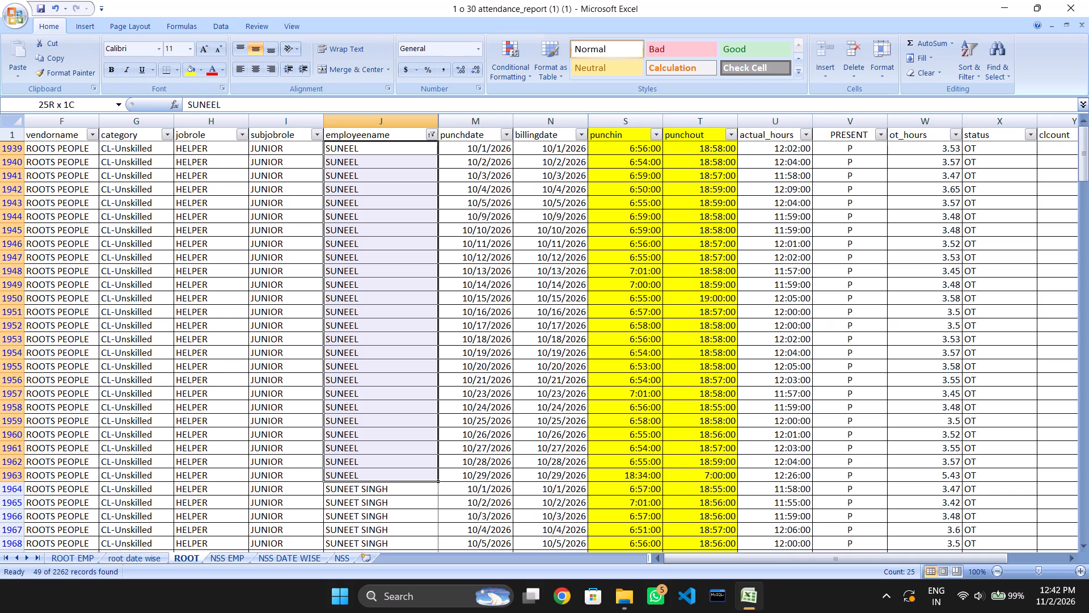
{"action": "left_click_drag", "start_coordinate": [355, 472], "coordinate": [359, 469]}
{"action": "left_click_drag", "start_coordinate": [359, 490], "coordinate": [368, 545]}
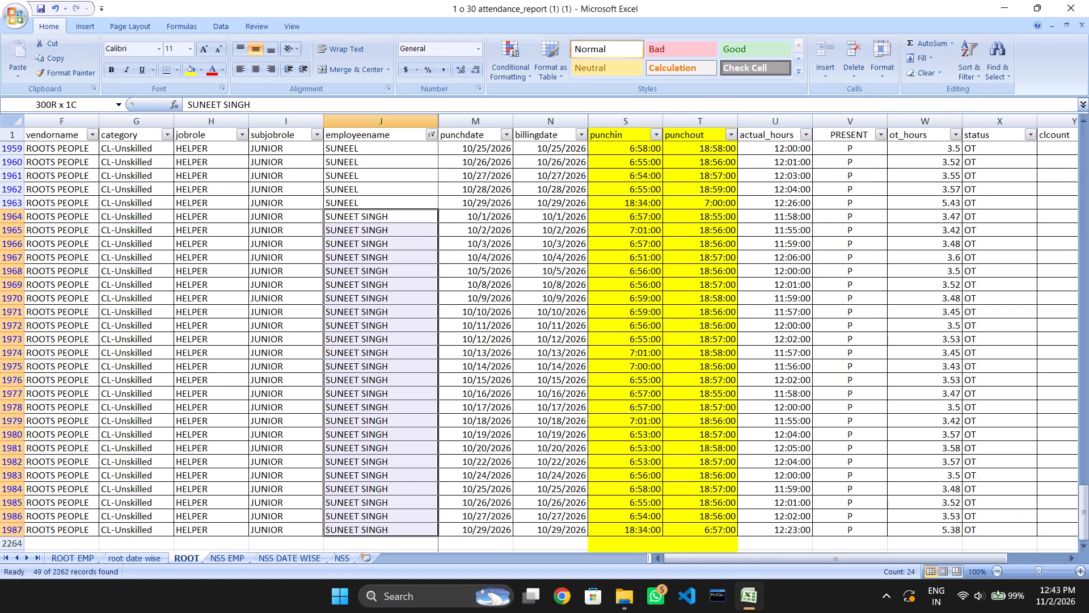
{"action": "left_click_drag", "start_coordinate": [368, 545], "coordinate": [374, 525]}
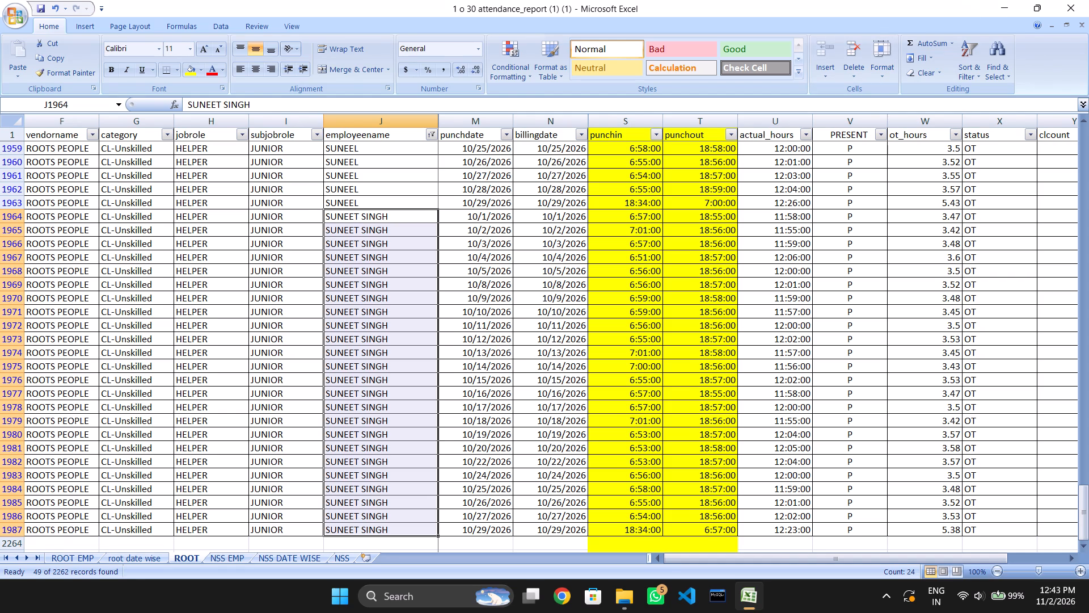
Reset the employeename filter to show all employees.
{"action": "scroll", "coordinate": [576, 188], "scroll_direction": "up", "scroll_amount": 17}
{"action": "middle_click", "coordinate": [560, 227]}
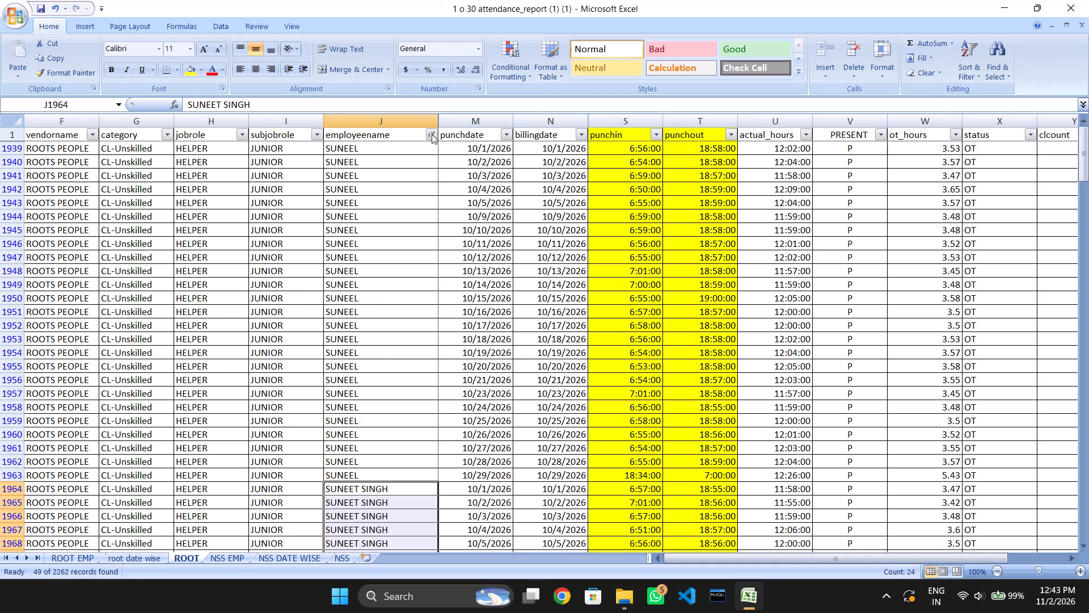
{"action": "left_click", "coordinate": [432, 133]}
{"action": "left_click", "coordinate": [332, 242]}
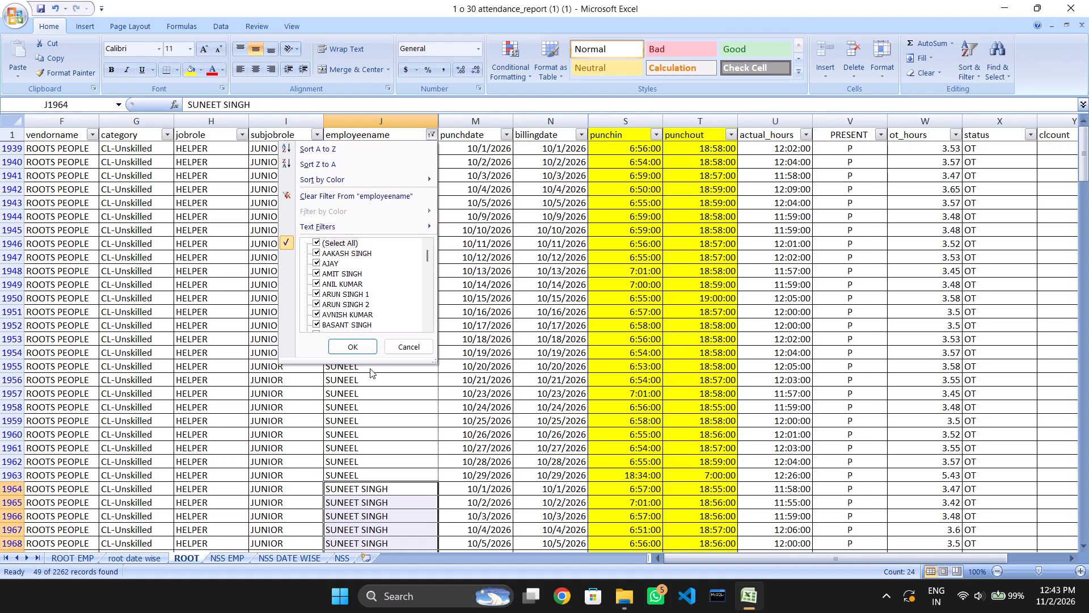
{"action": "left_click", "coordinate": [349, 346]}
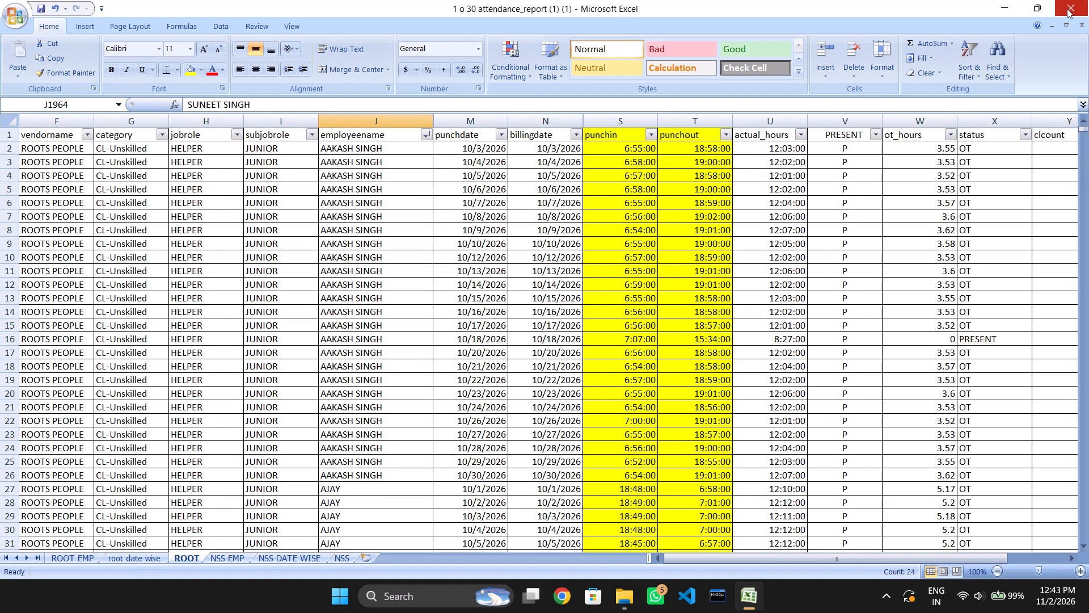
Close the attendance report without saving its changes and close the Downloads window.
{"action": "left_click", "coordinate": [1067, 7]}
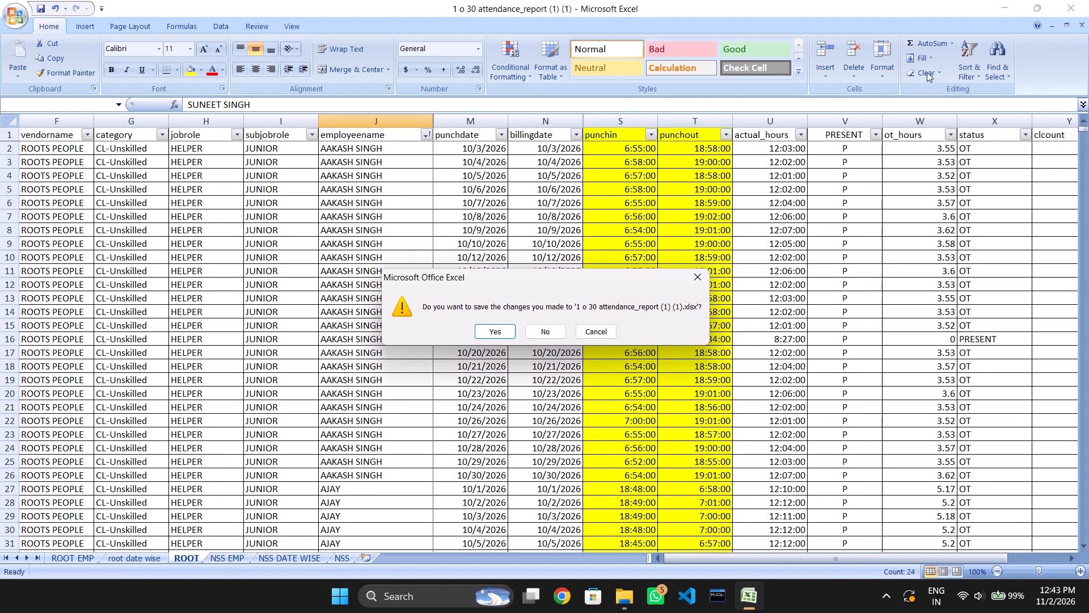
{"action": "left_click", "coordinate": [542, 331]}
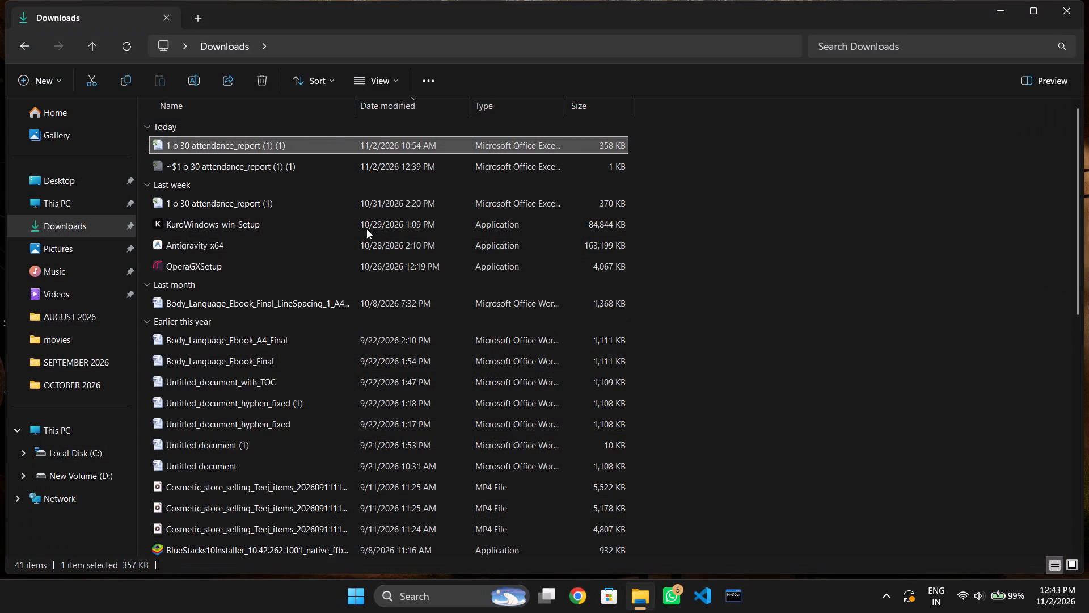
{"action": "left_click", "coordinate": [1067, 5]}
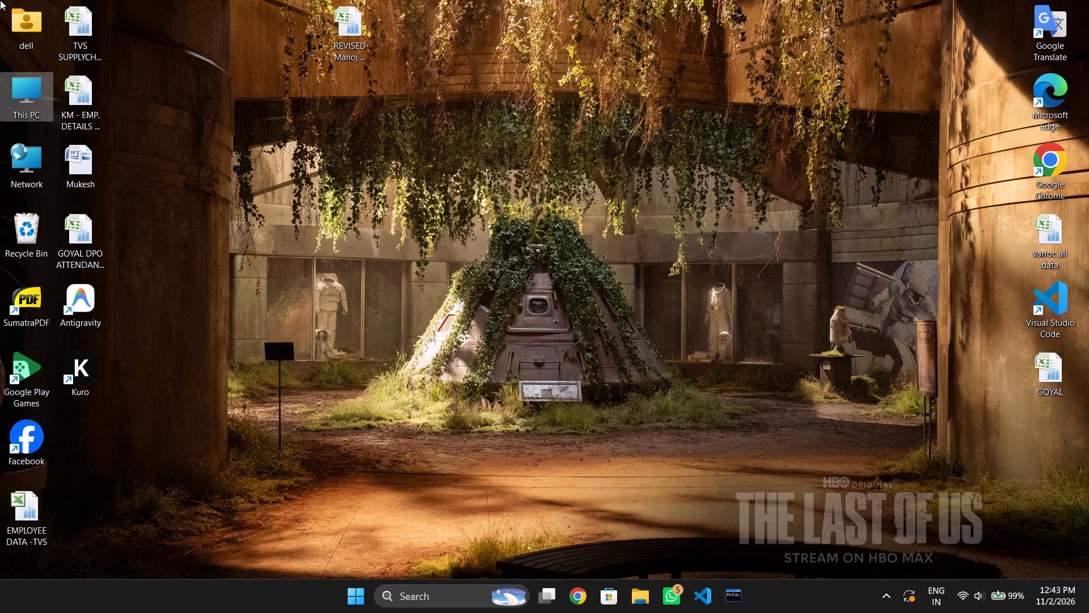
Open the WH - OCTOBER workbook from drive D > ROOTS 2026 > OCTOBER 2026 on Local Disk (C:).
{"action": "left_click", "coordinate": [25, 99]}
{"action": "left_click", "coordinate": [21, 99]}
{"action": "double_click", "coordinate": [23, 93]}
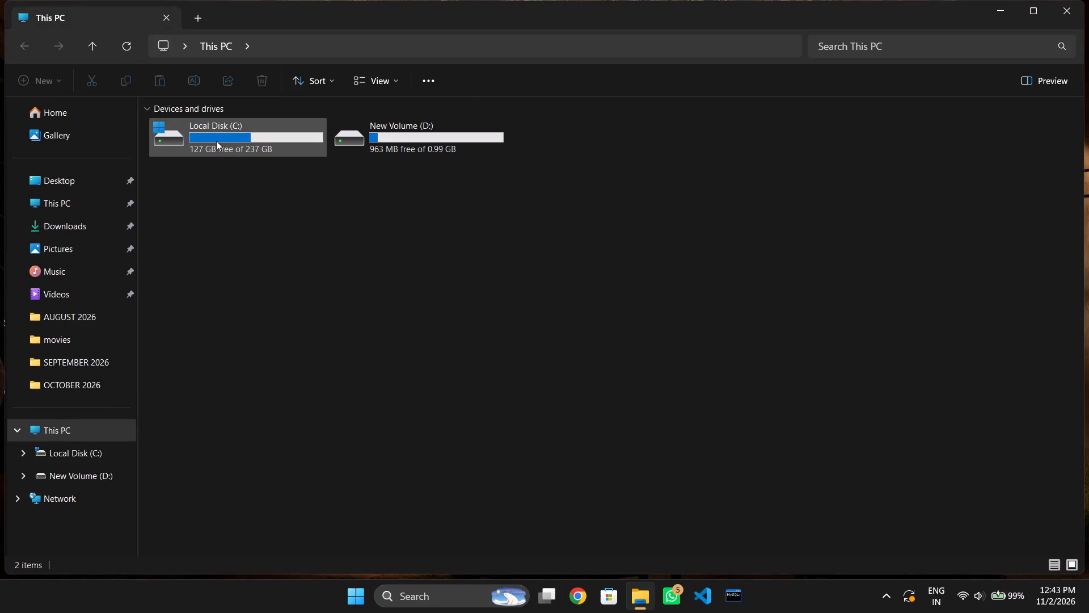
{"action": "double_click", "coordinate": [216, 138]}
{"action": "double_click", "coordinate": [208, 154]}
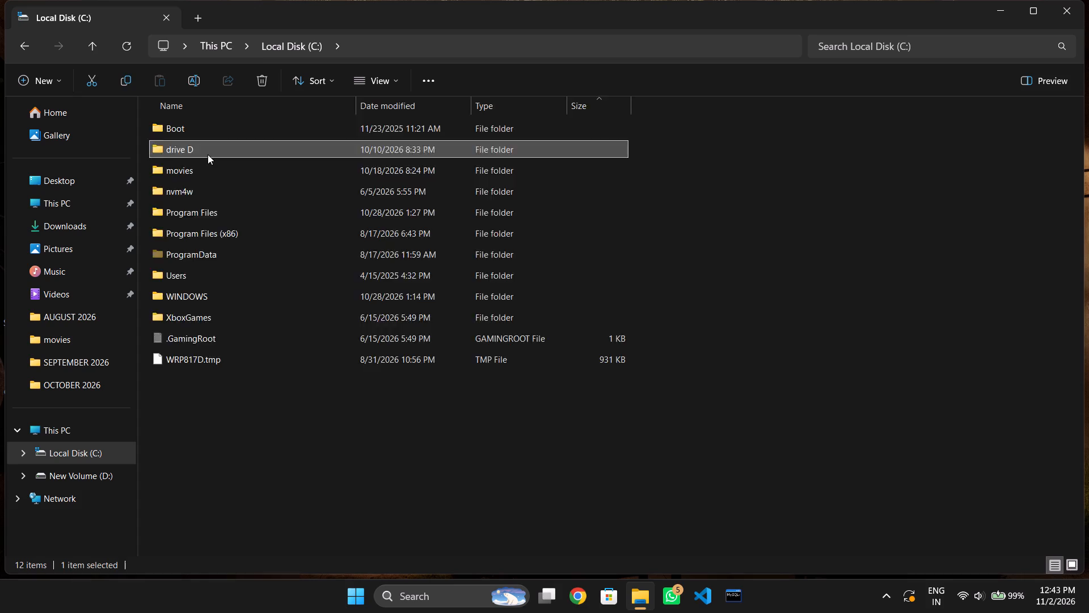
{"action": "double_click", "coordinate": [206, 273]}
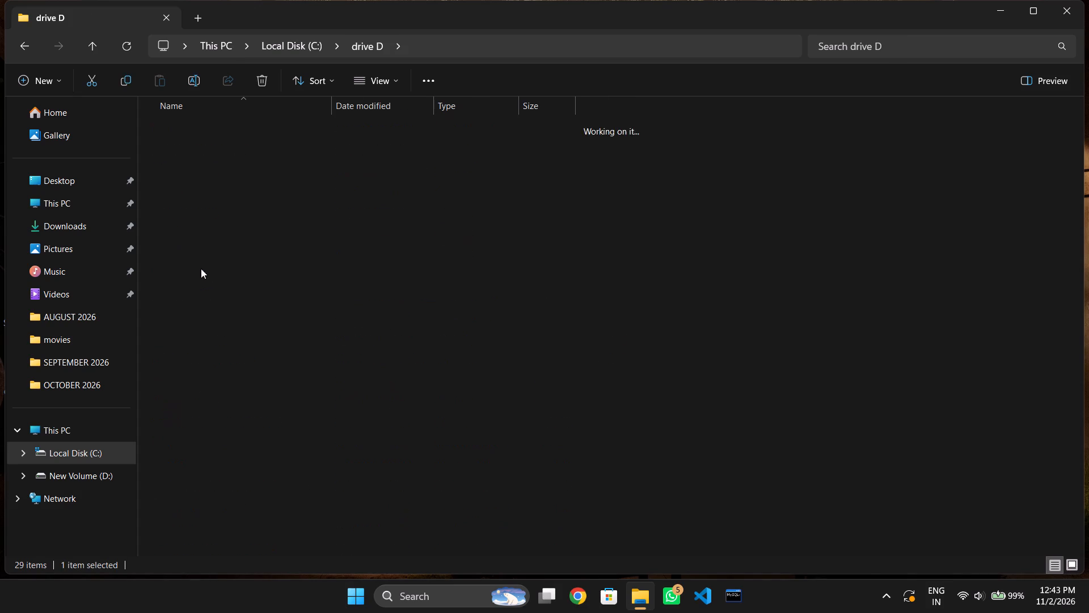
{"action": "double_click", "coordinate": [201, 289]}
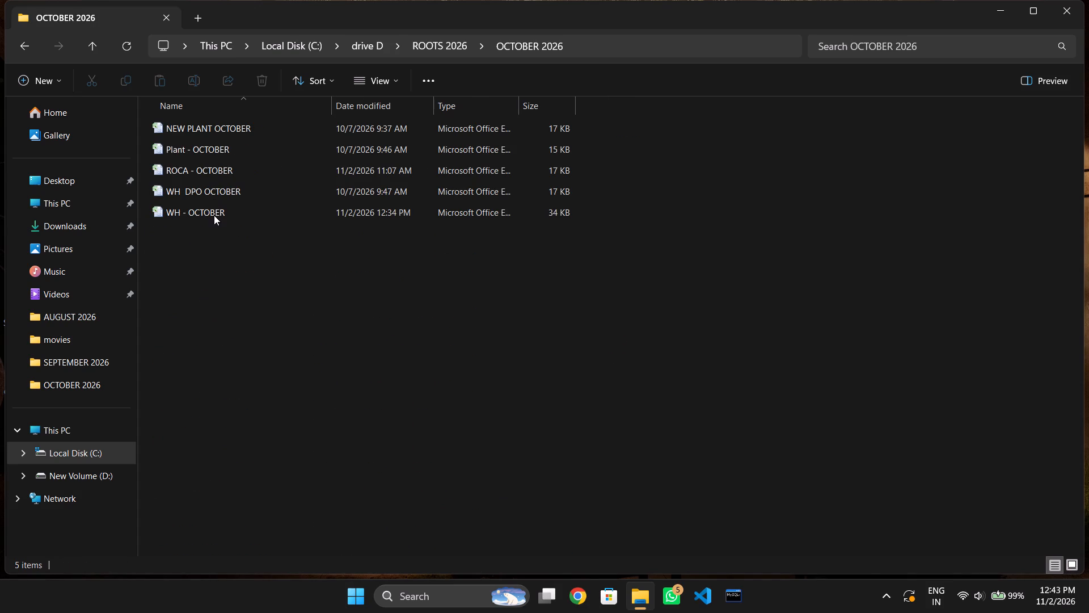
{"action": "double_click", "coordinate": [213, 215]}
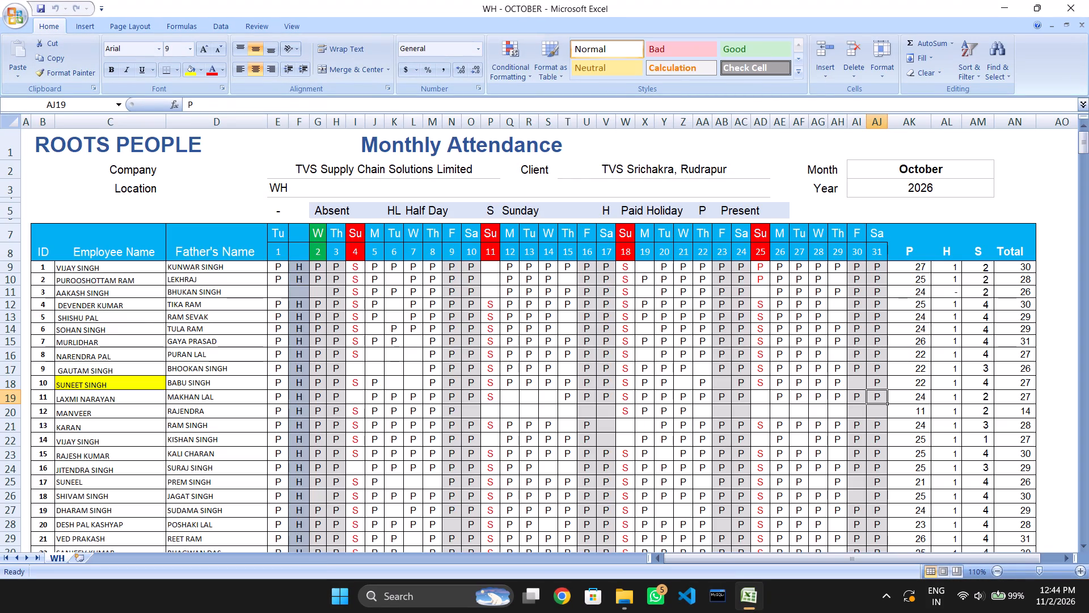
Select the whole of row 18, the yellow-highlighted employee with ID 10.
{"action": "left_click", "coordinate": [8, 381]}
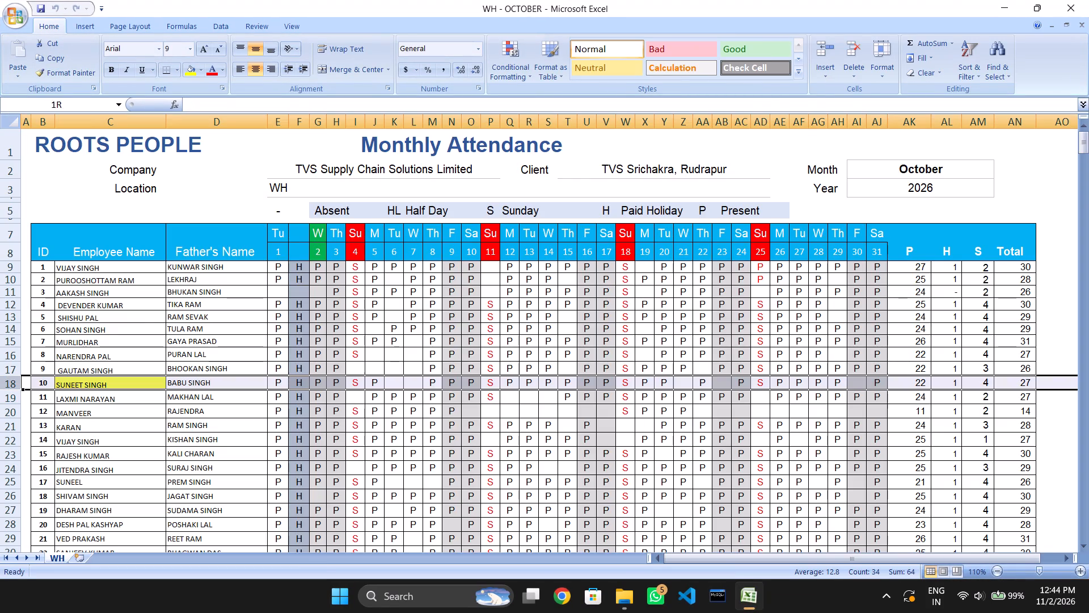
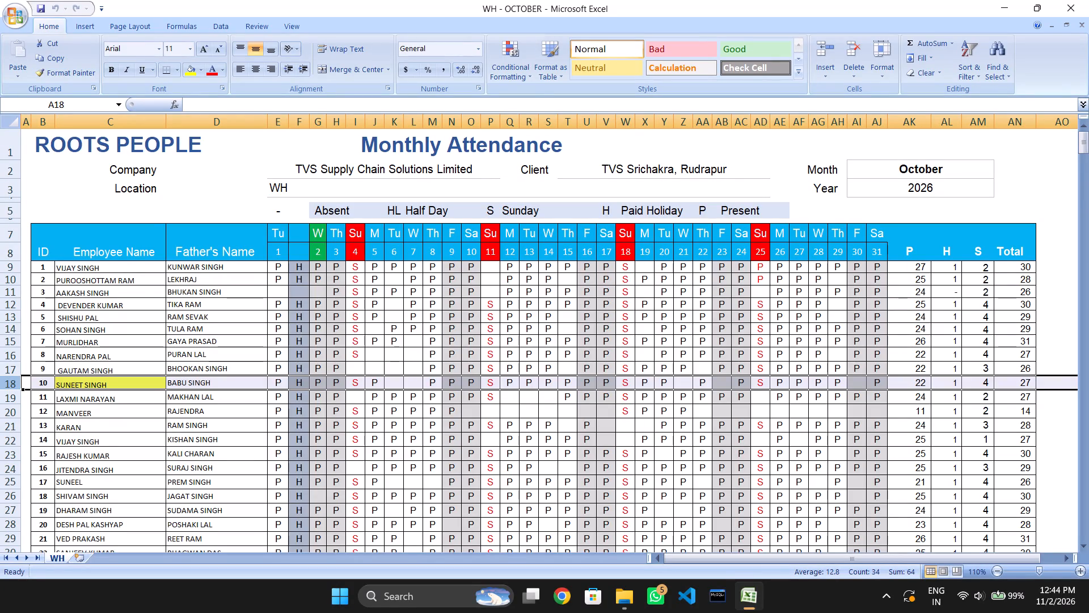
Select the whole of row 25, the employee with ID 17, to view that attendance record.
{"action": "left_click", "coordinate": [17, 482]}
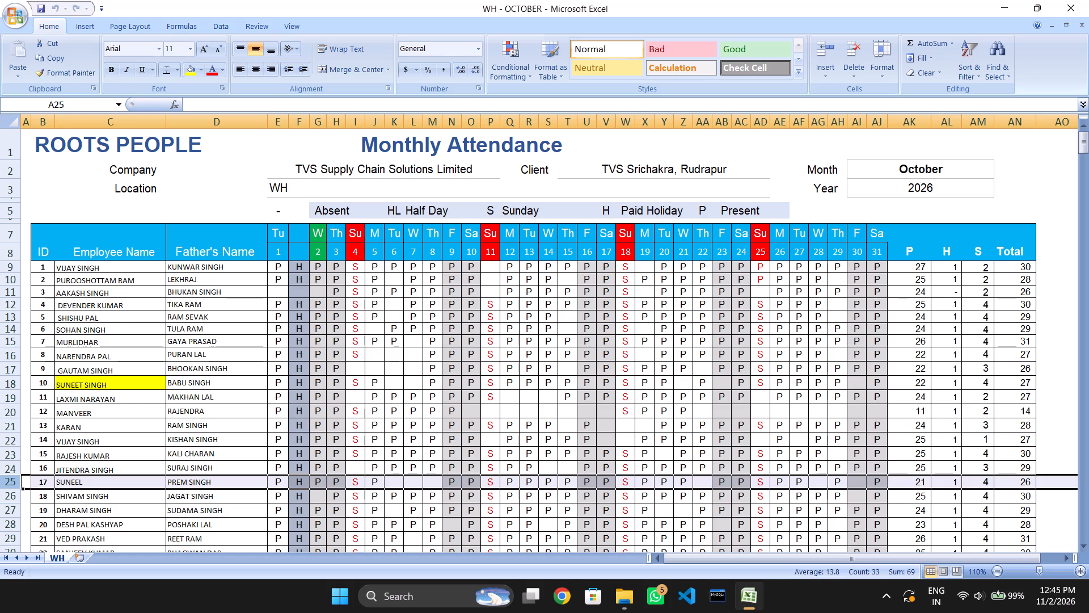
Close the WH - OCTOBER workbook and the File Explorer window behind it.
{"action": "left_click", "coordinate": [1068, 4]}
{"action": "left_click", "coordinate": [1068, 4]}
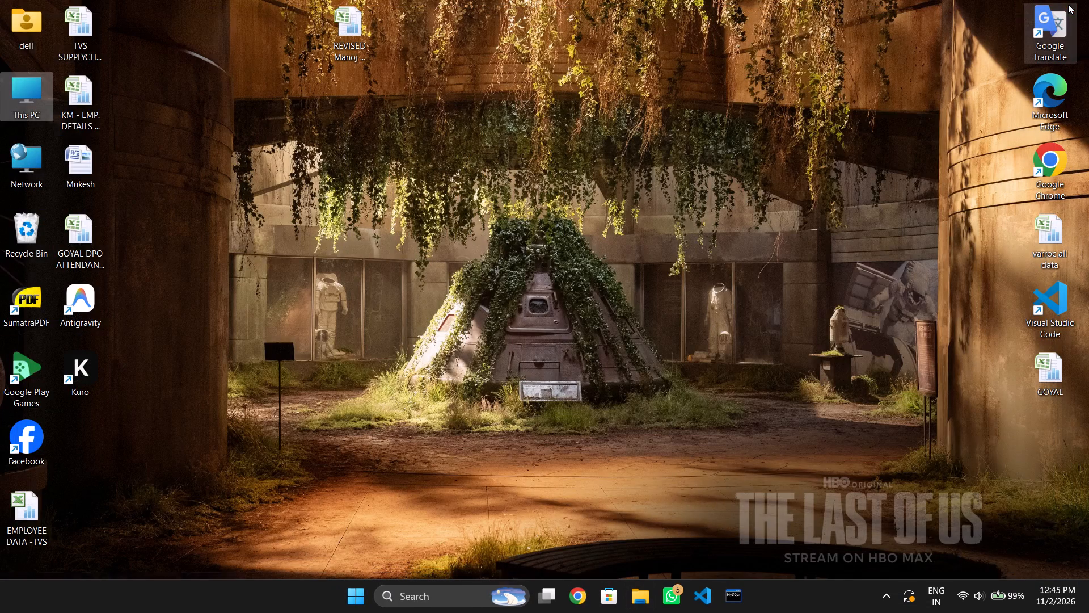